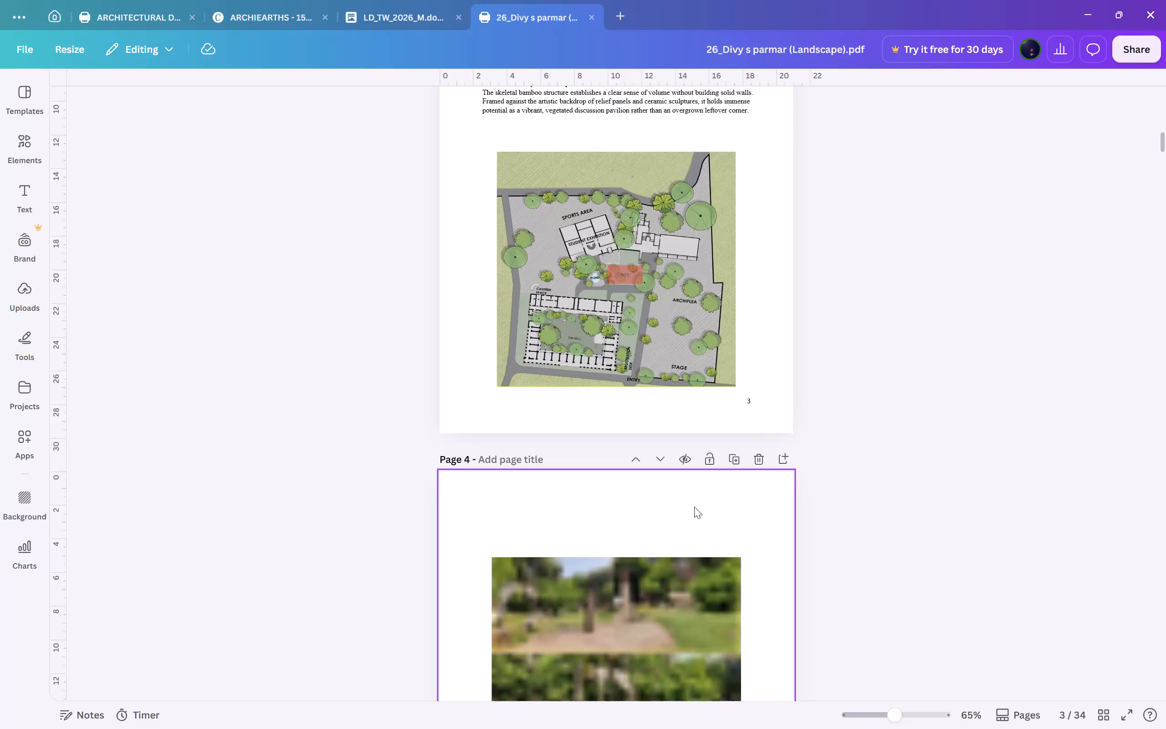
# Move the site plan image on page 3 aside to uncover the yellow shape behind it.
pyautogui.keyDown('ctrl'); pyautogui.scroll(3, 648, 334); pyautogui.keyUp('ctrl')
pyautogui.scroll(2, 648, 339)
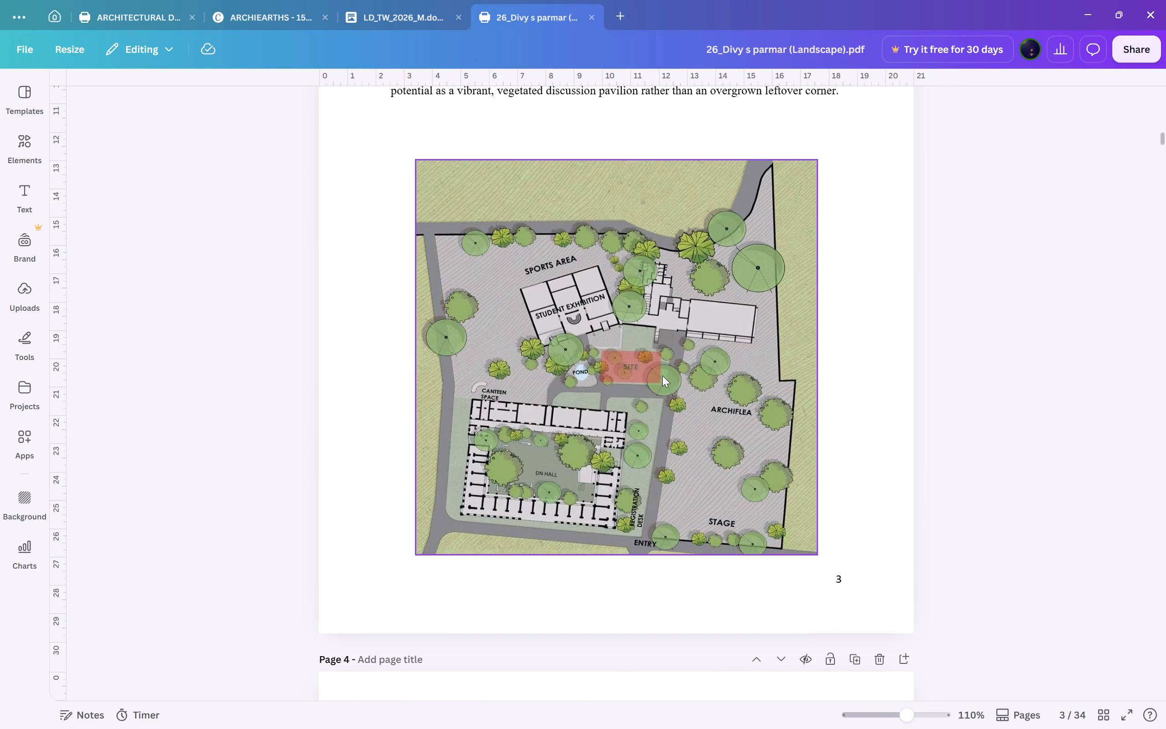
pyautogui.click(662, 375)
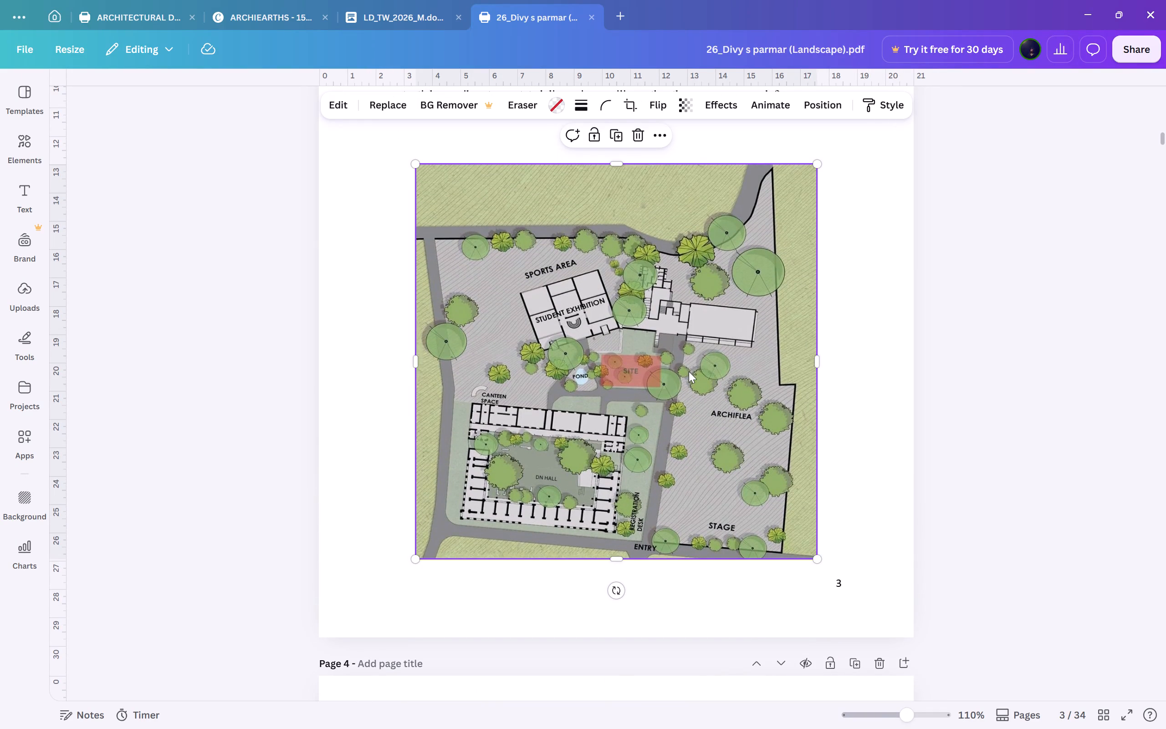
pyautogui.rightClick(689, 371)
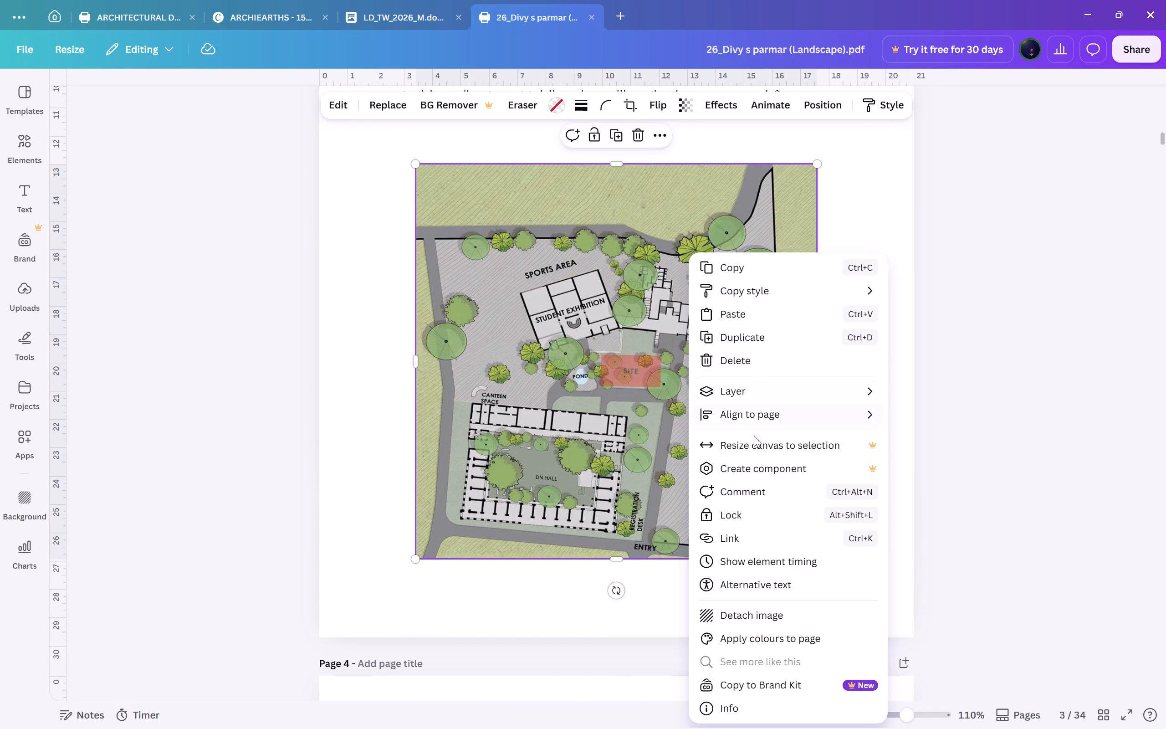
pyautogui.click(661, 587)
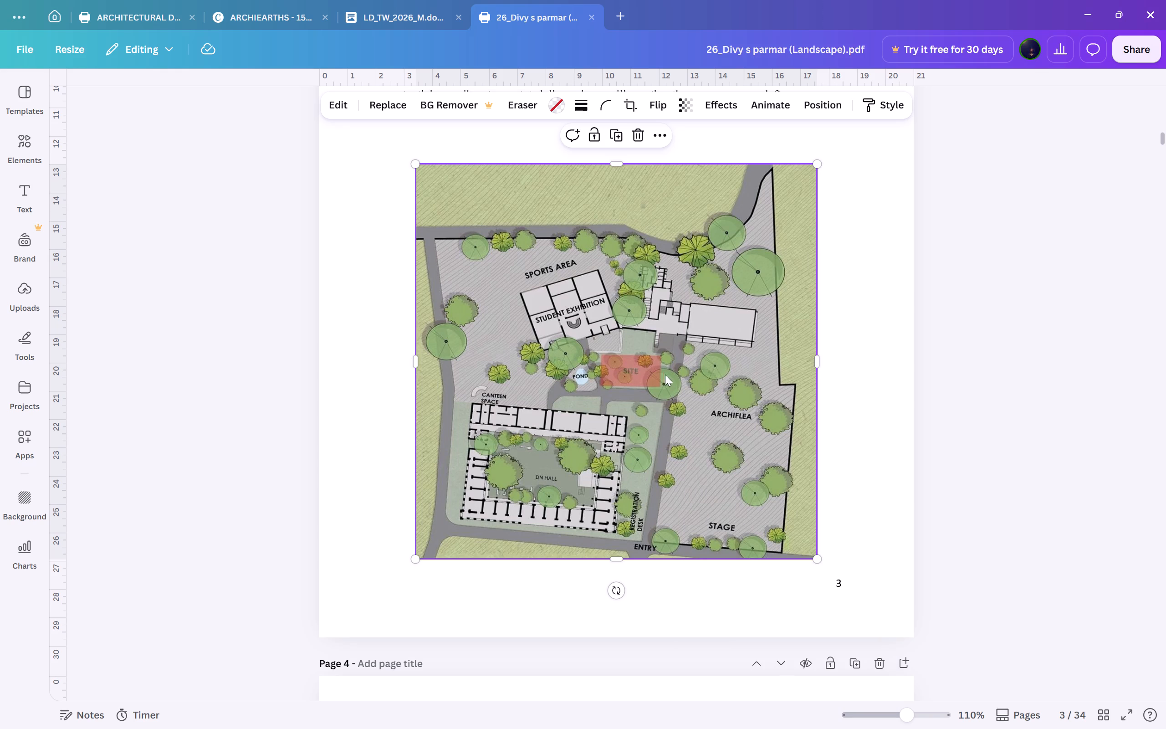
pyautogui.click(631, 375)
pyautogui.moveTo(631, 375); pyautogui.dragTo(635, 398)
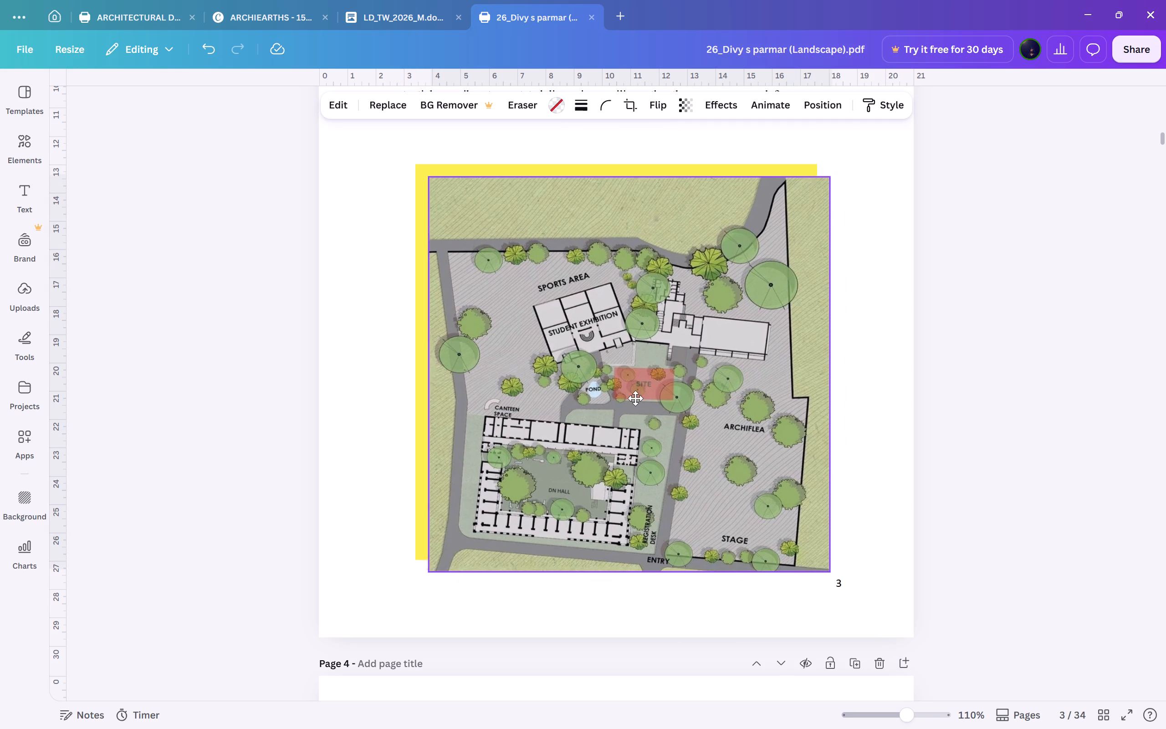
pyautogui.moveTo(635, 398); pyautogui.dragTo(515, 390)
# Delete the yellow shape behind the page 3 site plan, along with its leftover empty frame.
pyautogui.click(757, 341)
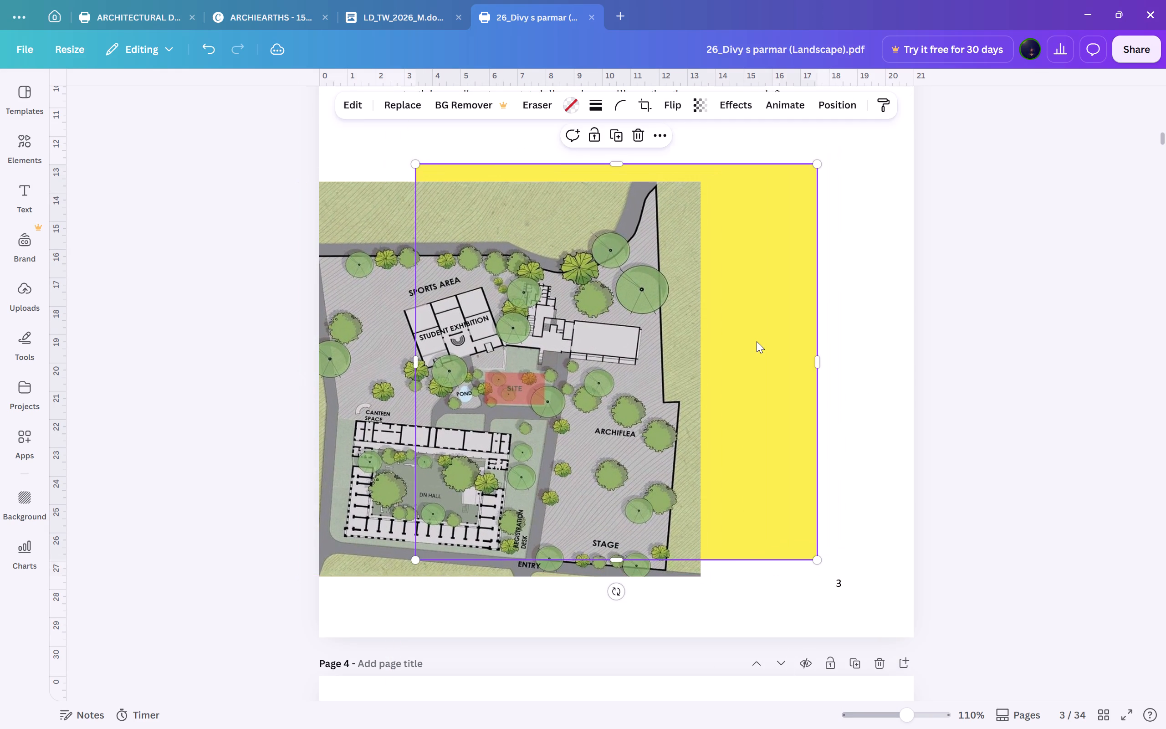
pyautogui.press('Delete')
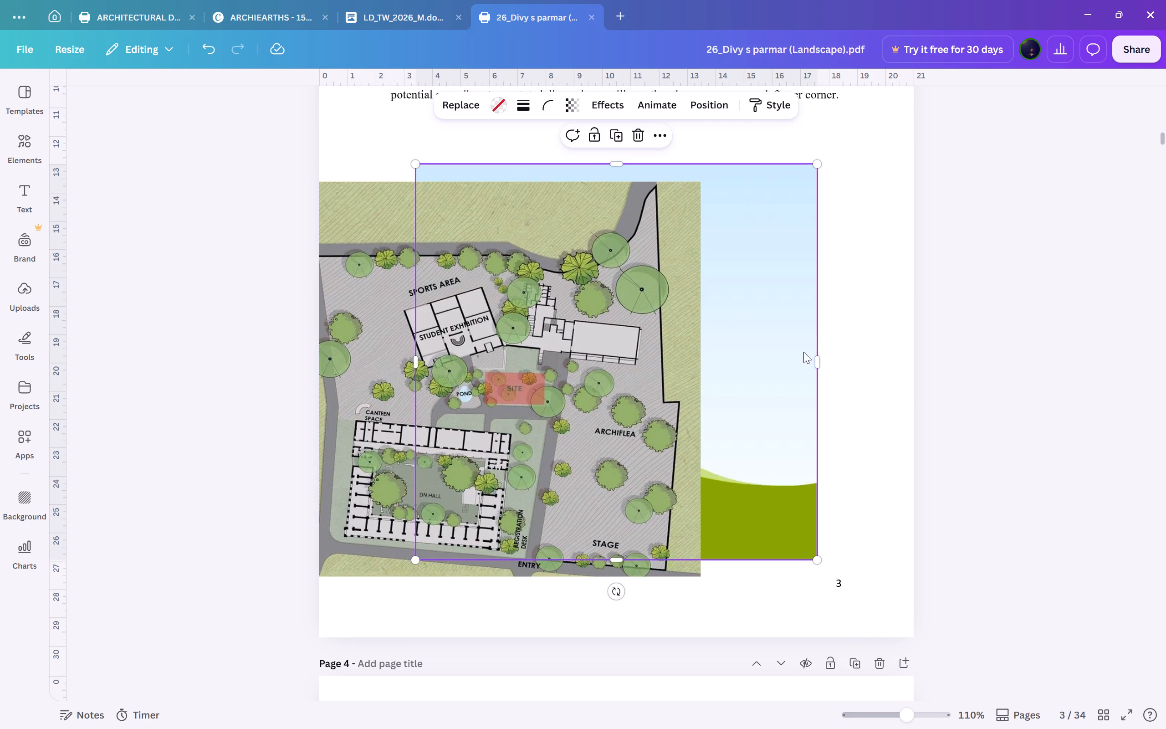
pyautogui.click(789, 354)
pyautogui.press('Delete')
pyautogui.moveTo(874, 221); pyautogui.dragTo(794, 306)
pyautogui.press('Delete')
# Move the site plan image back into the page 3 area between the text and the page number.
pyautogui.moveTo(647, 385); pyautogui.dragTo(736, 364)
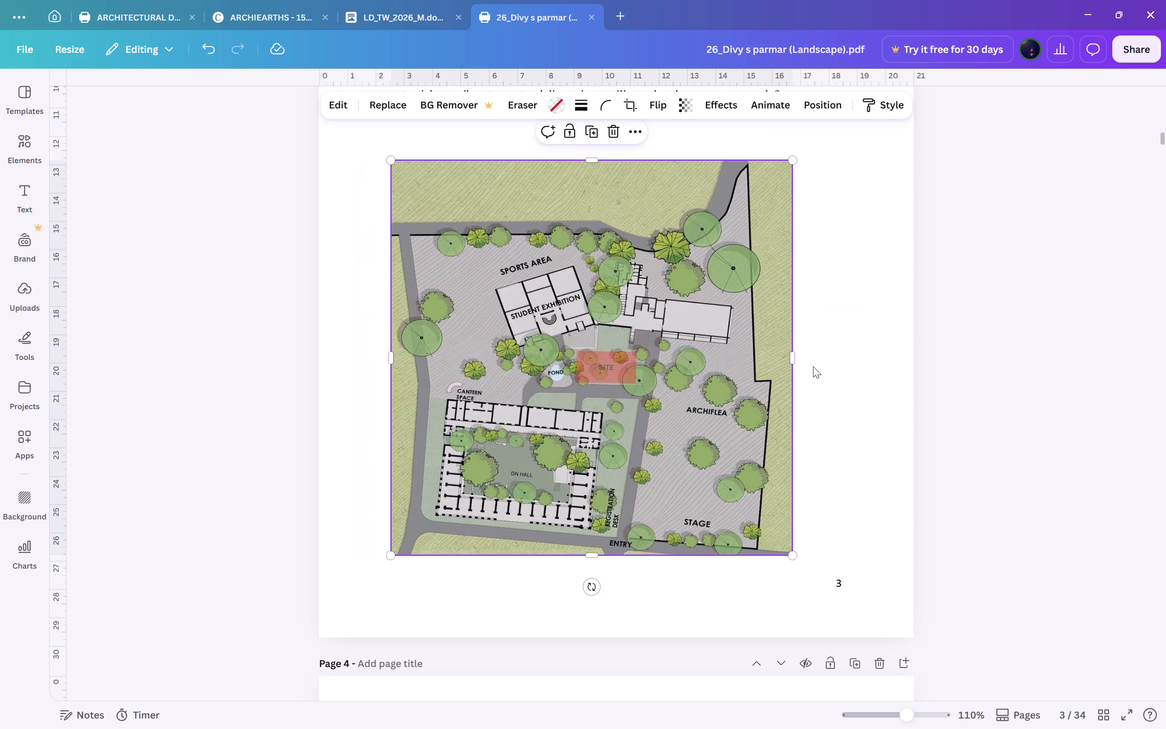
pyautogui.click(854, 353)
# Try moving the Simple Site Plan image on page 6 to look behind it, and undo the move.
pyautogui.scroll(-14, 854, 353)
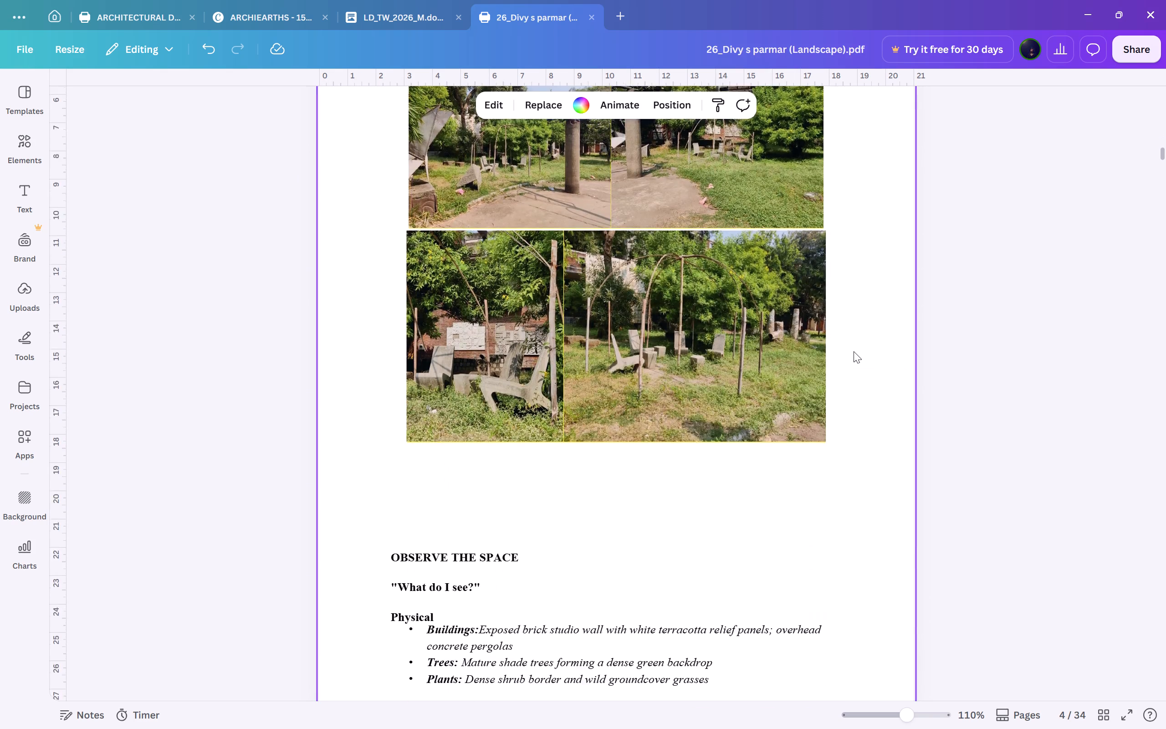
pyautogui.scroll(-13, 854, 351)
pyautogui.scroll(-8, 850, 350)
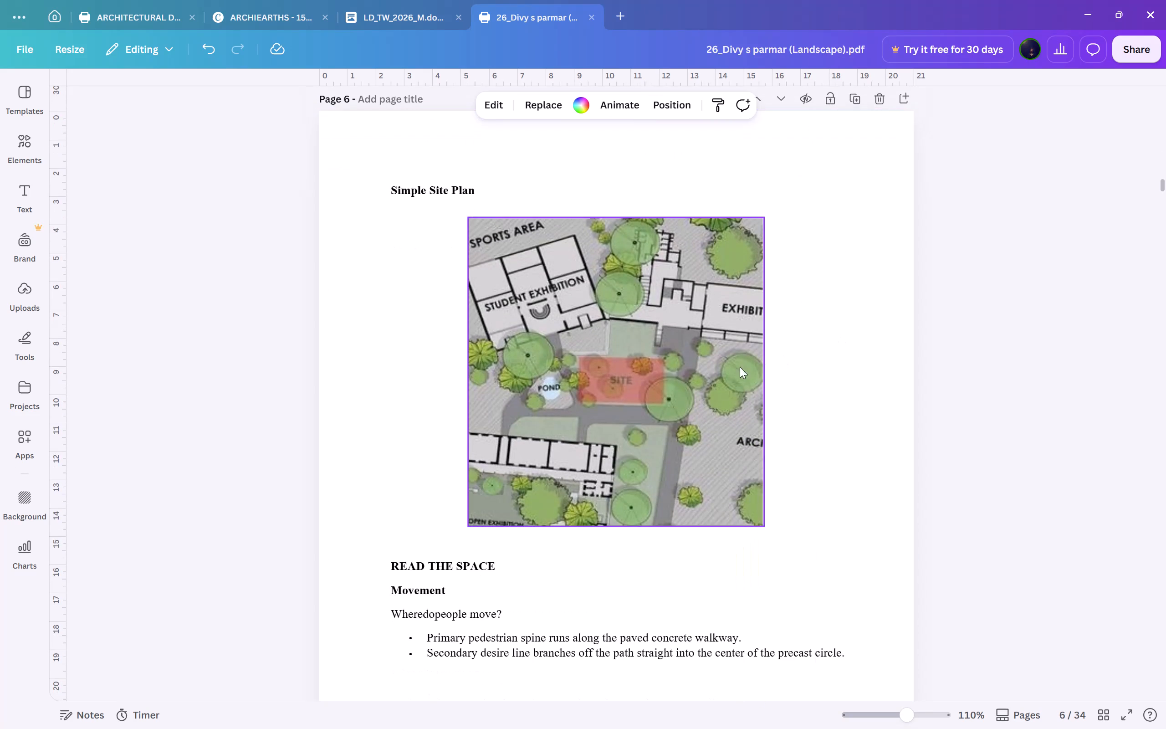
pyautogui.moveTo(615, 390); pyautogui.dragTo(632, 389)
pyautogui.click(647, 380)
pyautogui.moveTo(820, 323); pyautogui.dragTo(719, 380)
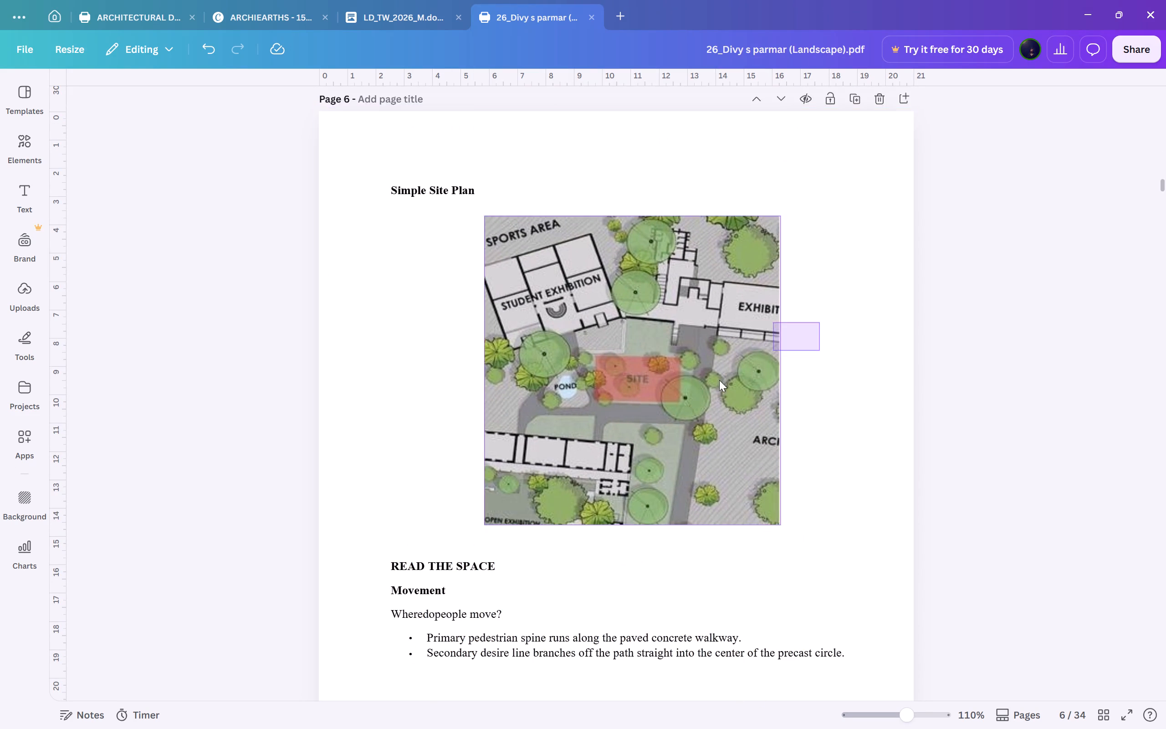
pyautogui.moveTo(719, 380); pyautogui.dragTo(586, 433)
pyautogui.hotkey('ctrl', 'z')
# Check the Pedestrian Movement and Activity Mapping images on page 7 for leftover shapes behind them.
pyautogui.scroll(-8, 648, 477)
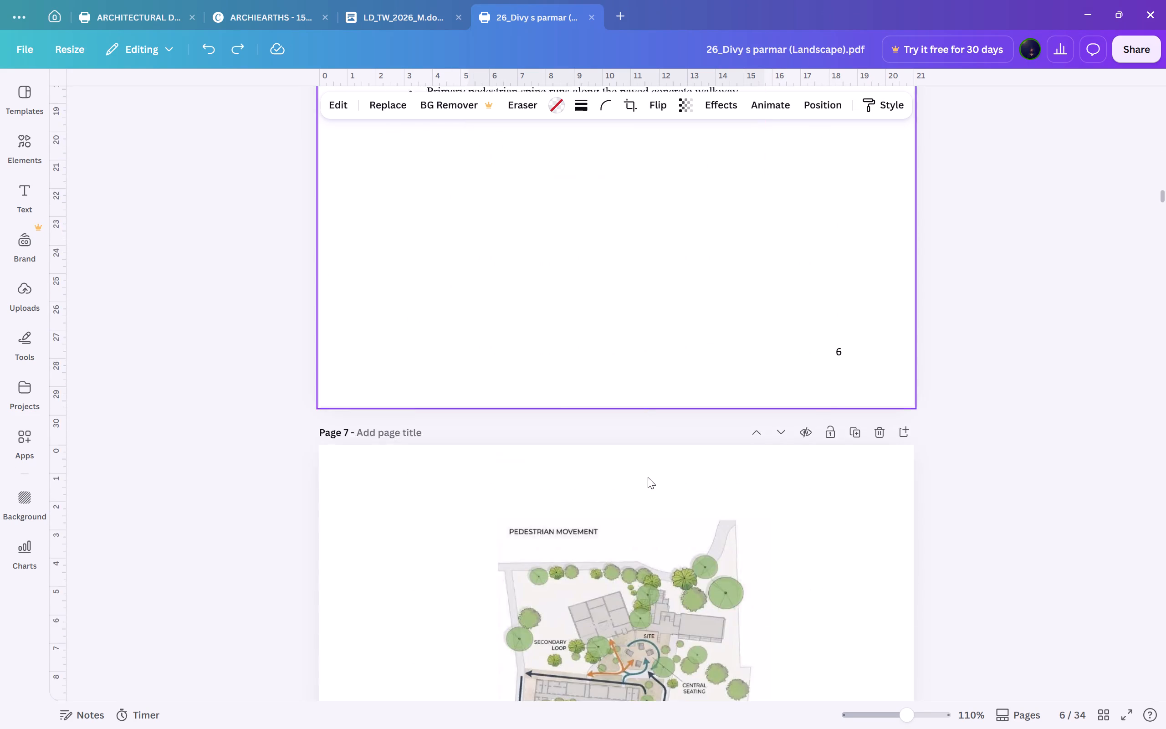
pyautogui.scroll(-4, 648, 477)
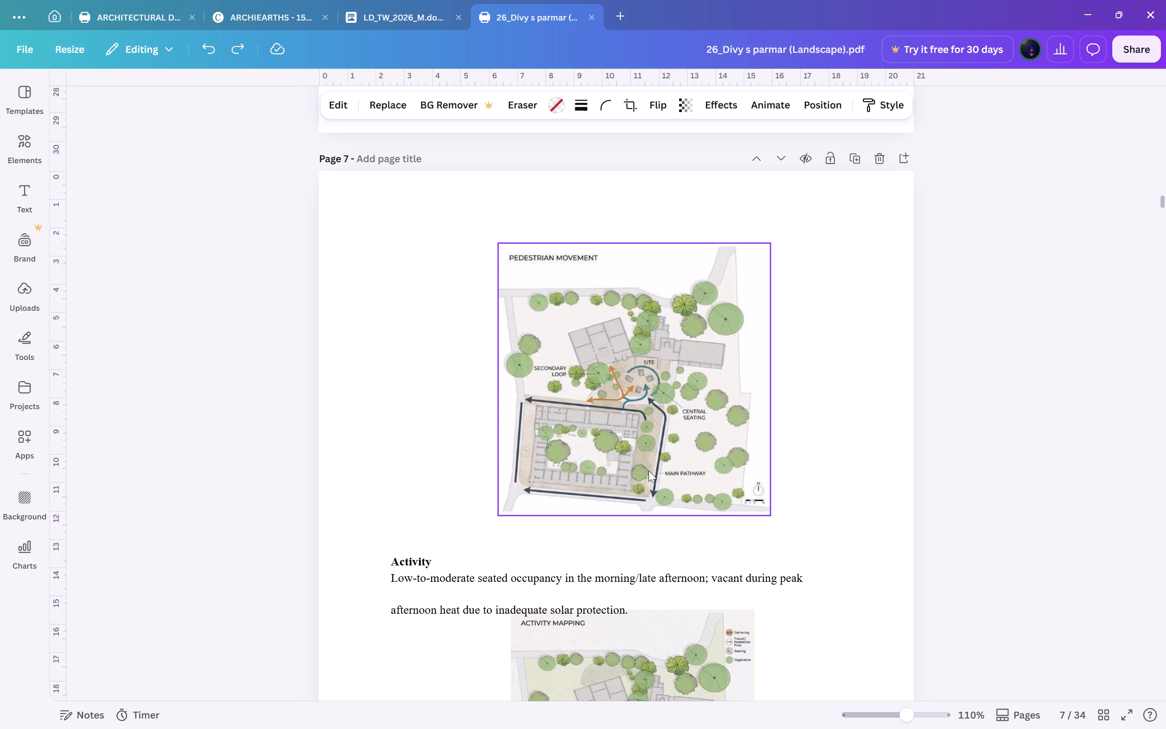
pyautogui.moveTo(851, 360); pyautogui.dragTo(579, 453)
pyautogui.click(851, 380)
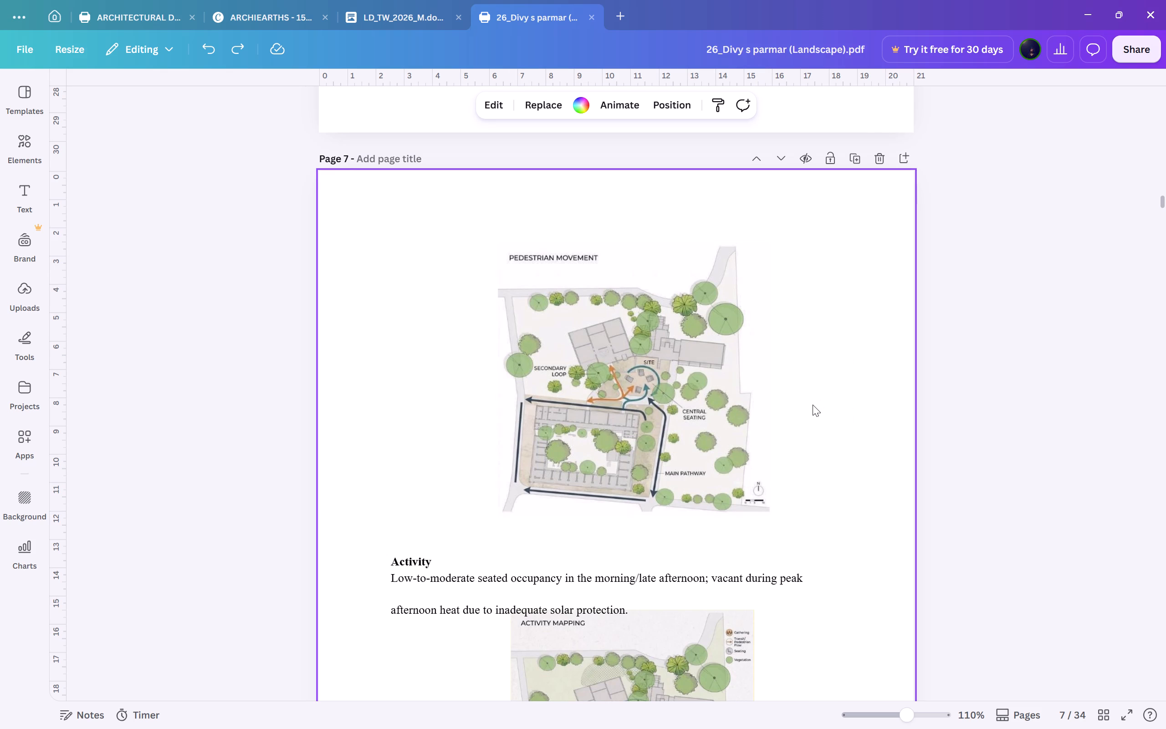
pyautogui.scroll(-6, 813, 405)
pyautogui.moveTo(813, 405); pyautogui.dragTo(668, 436)
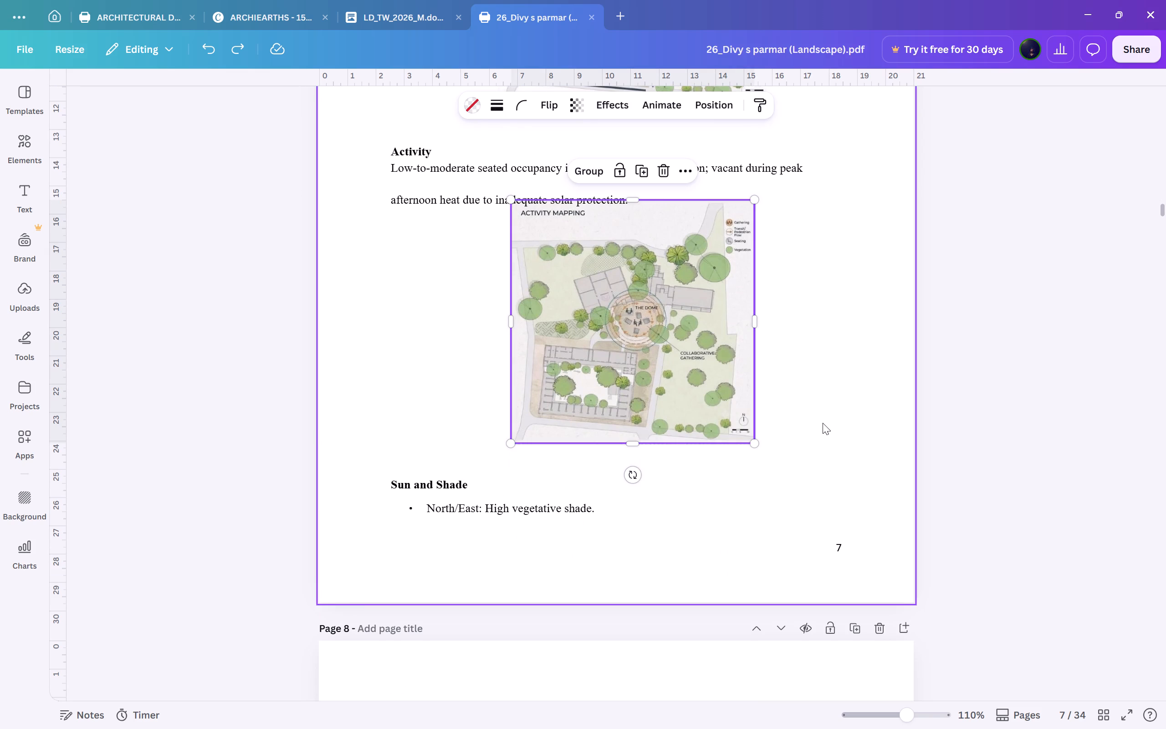
pyautogui.click(823, 423)
# Nudge the site plan image on page 3 closer to the text above it and toward the page's centre.
pyautogui.scroll(18, 823, 423)
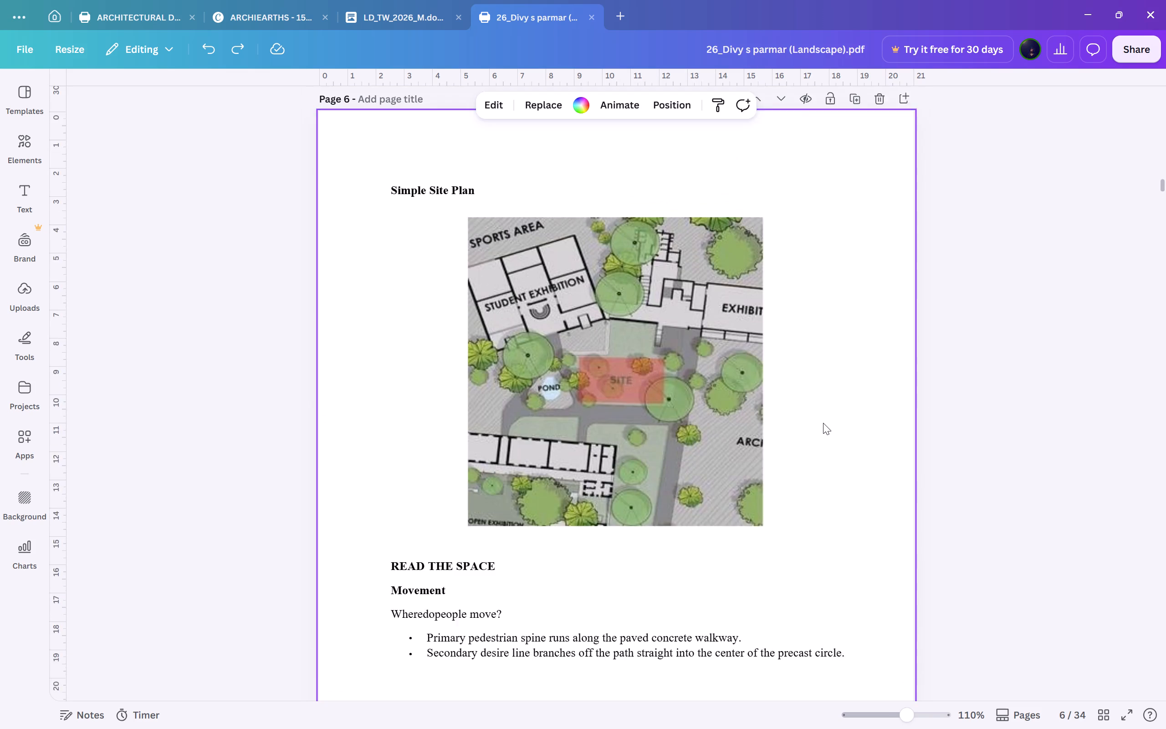
pyautogui.scroll(20, 823, 423)
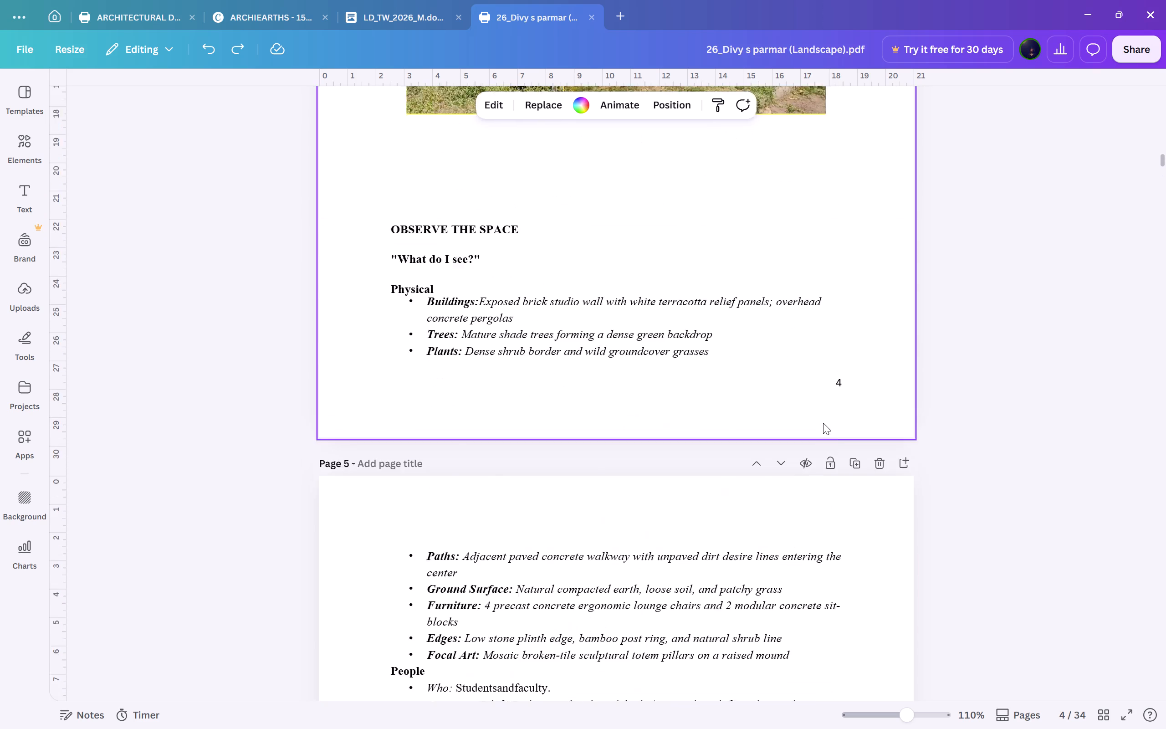
pyautogui.scroll(16, 823, 423)
pyautogui.moveTo(722, 441); pyautogui.dragTo(741, 409)
pyautogui.doubleClick(645, 478)
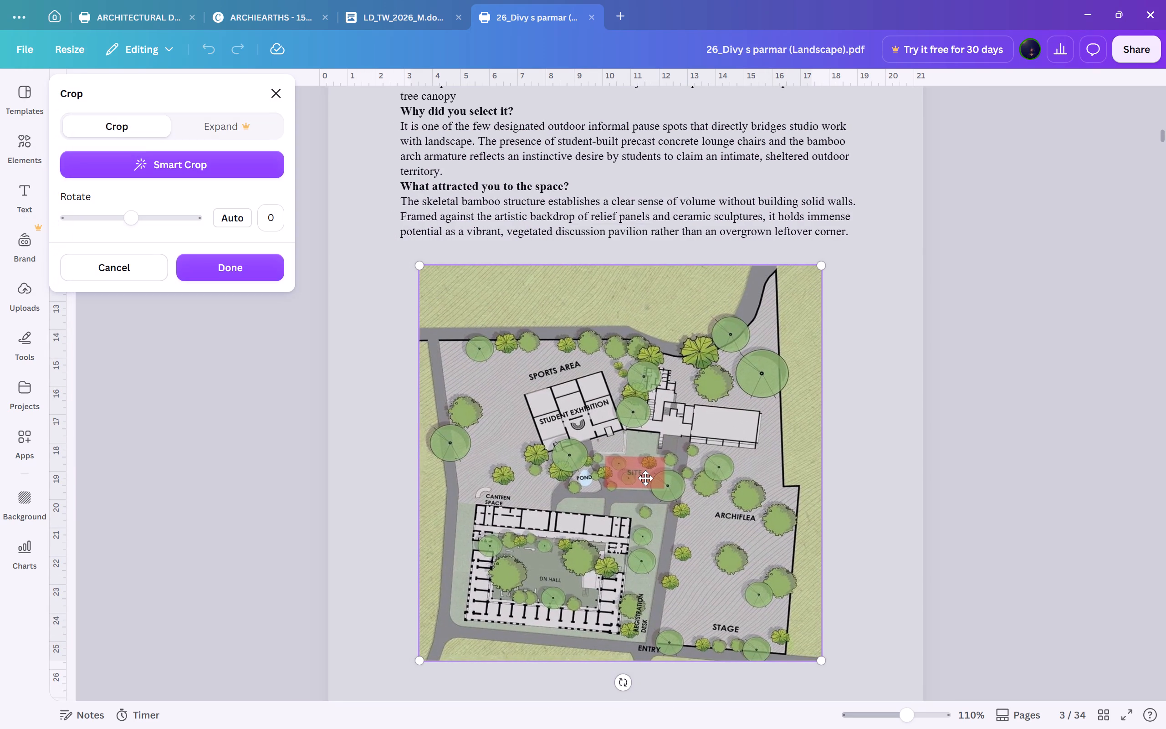
pyautogui.click(268, 426)
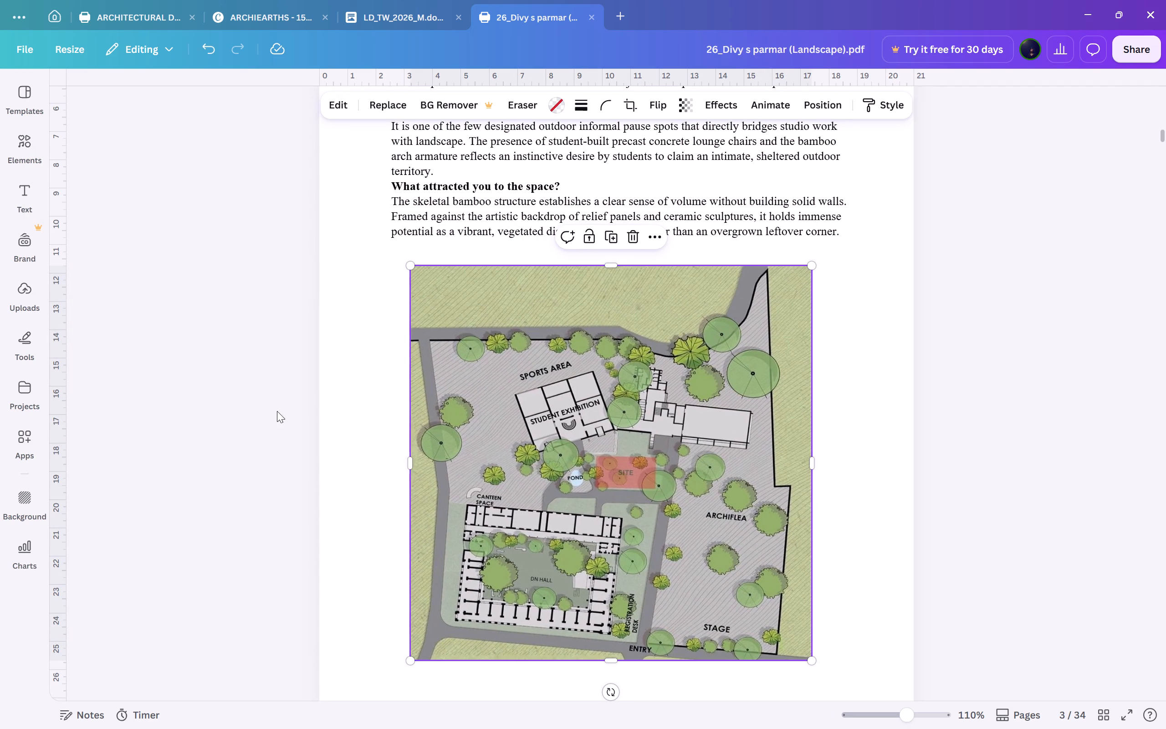
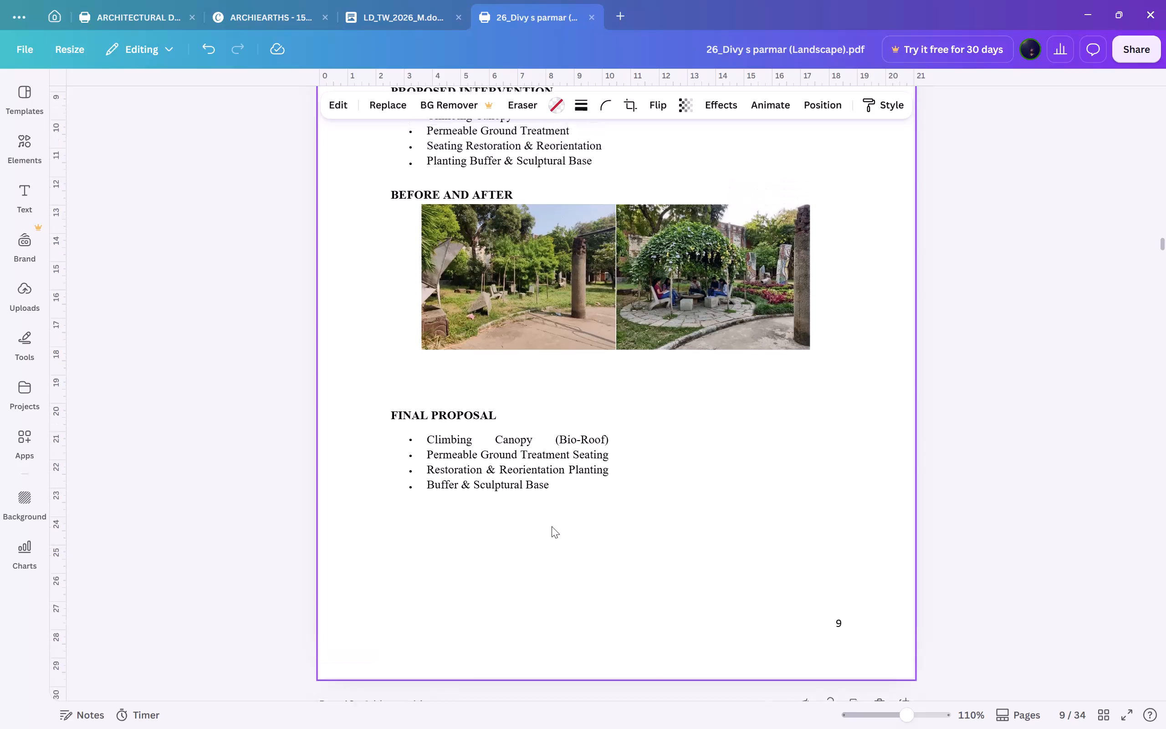
# Examine the Before and After photos on page 9 up close and check their placement in the surrounding layout.
pyautogui.scroll(-9, 552, 526)
pyautogui.scroll(8, 552, 525)
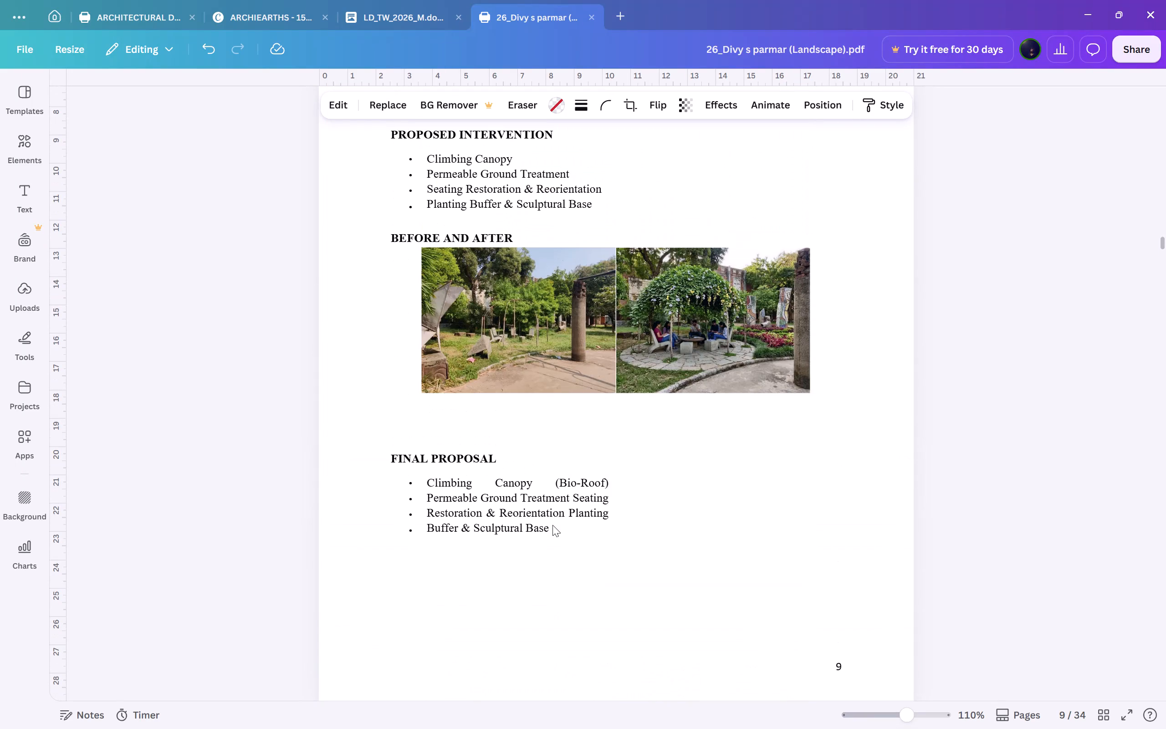
pyautogui.keyDown('ctrl'); pyautogui.scroll(7, 711, 334); pyautogui.keyUp('ctrl')
pyautogui.keyDown('ctrl'); pyautogui.scroll(1, 778, 341); pyautogui.keyUp('ctrl')
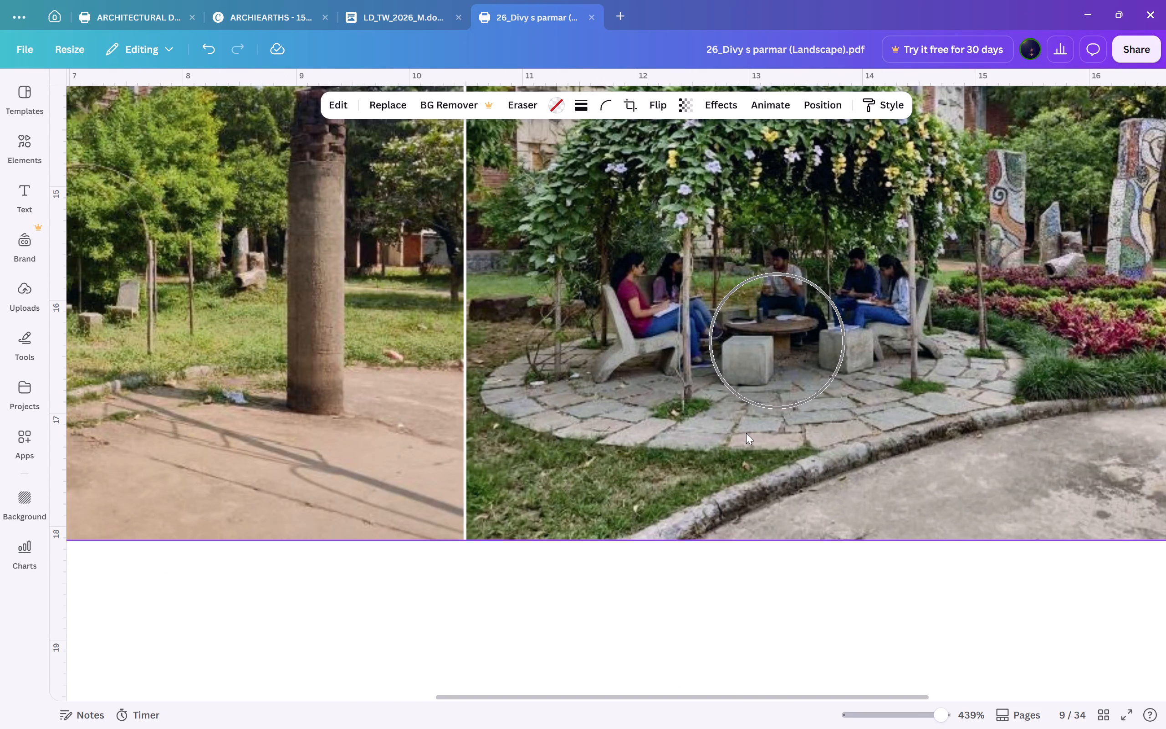
pyautogui.keyDown('ctrl'); pyautogui.scroll(-3, 746, 433); pyautogui.keyUp('ctrl')
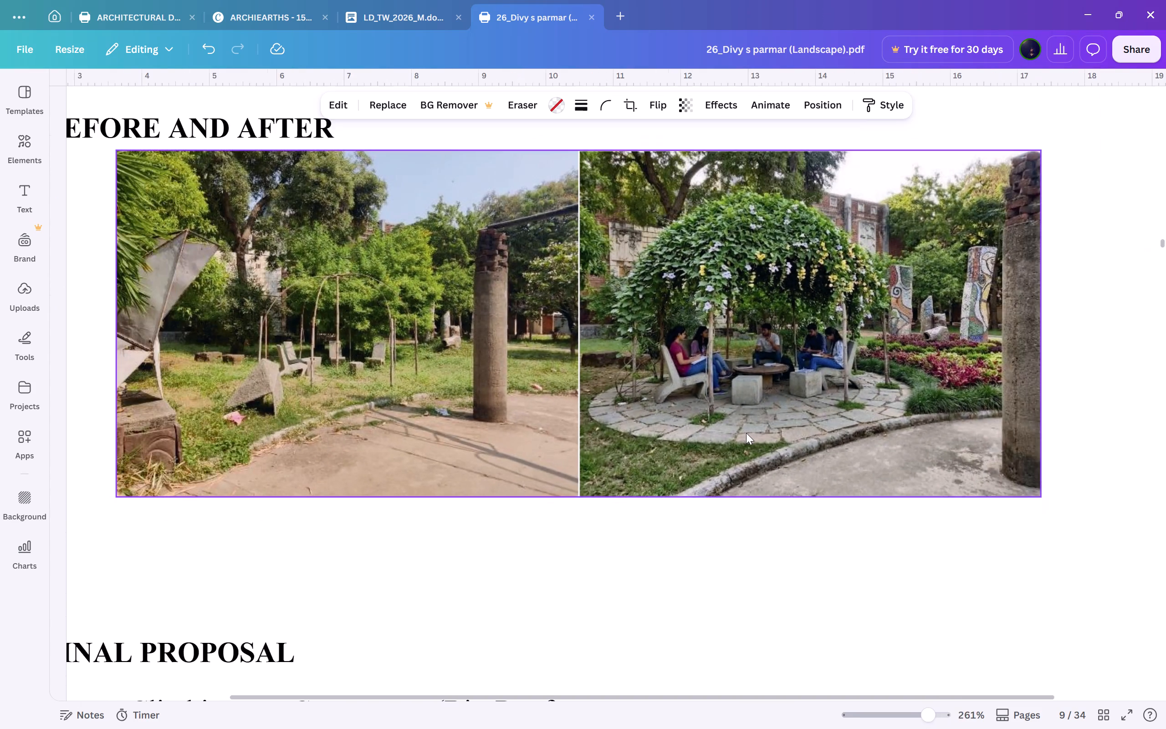
pyautogui.keyDown('ctrl'); pyautogui.scroll(-3, 746, 433); pyautogui.keyUp('ctrl')
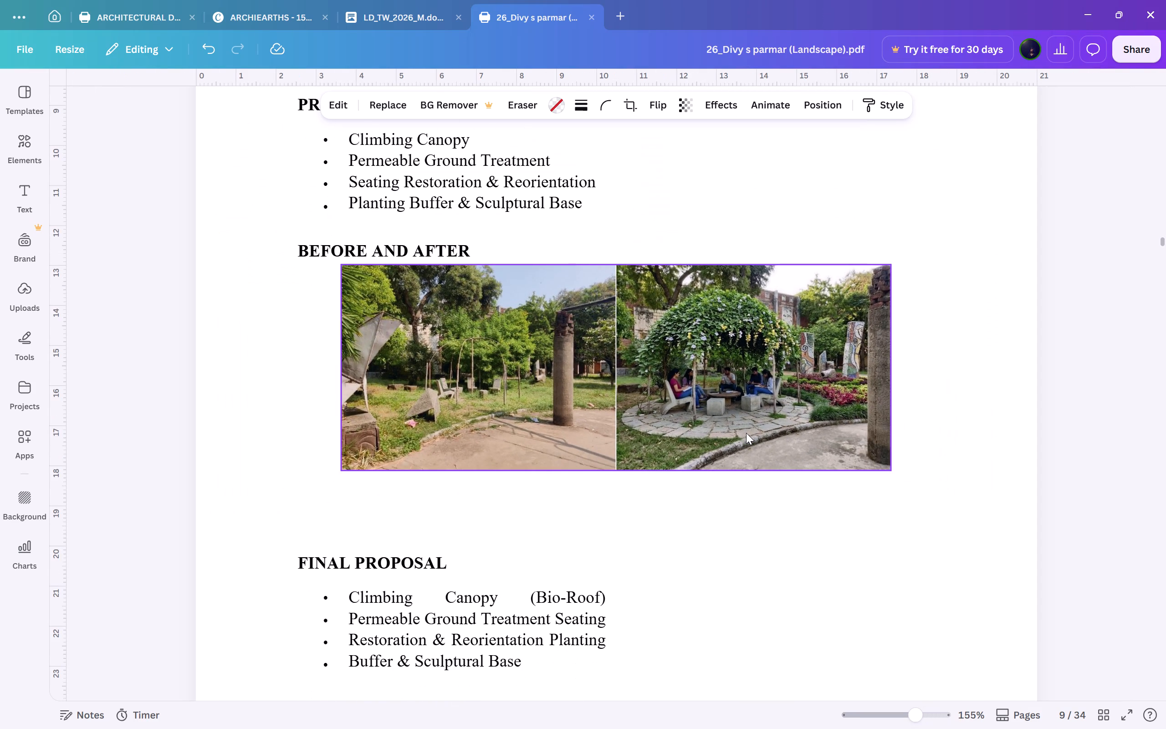
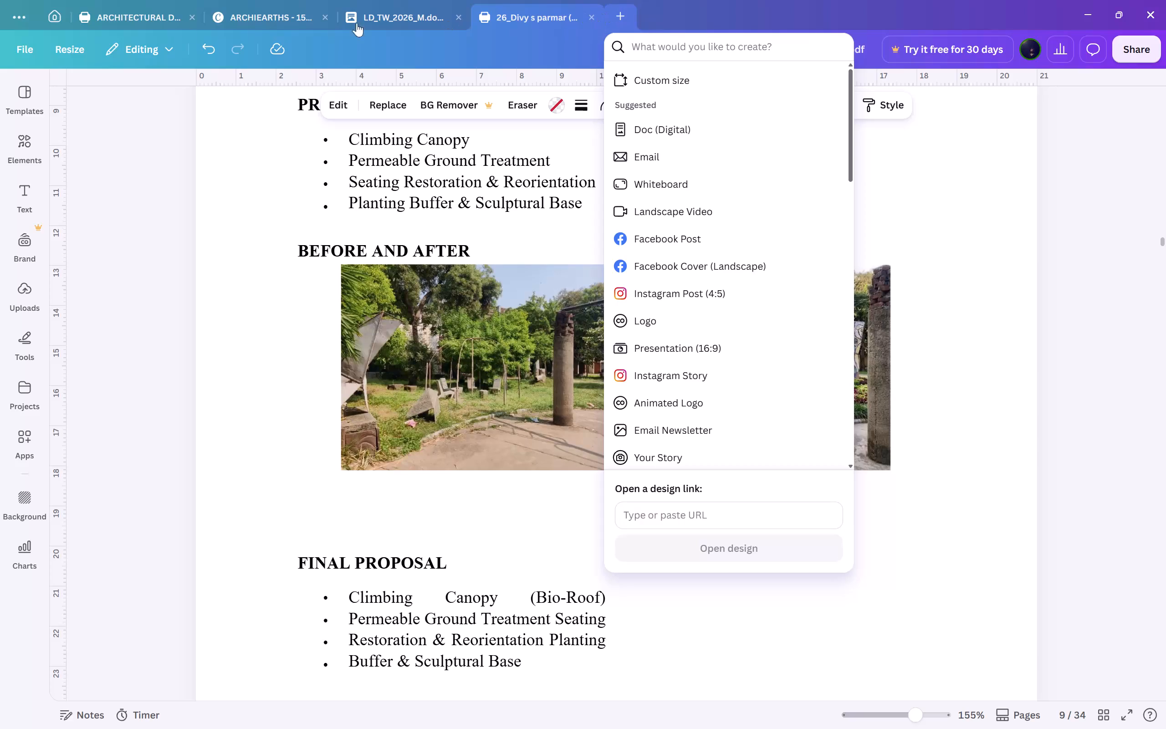
# Upload the landscape design PDF numbered 17 from the recent Downloads files as a new design.
pyautogui.click(64, 19)
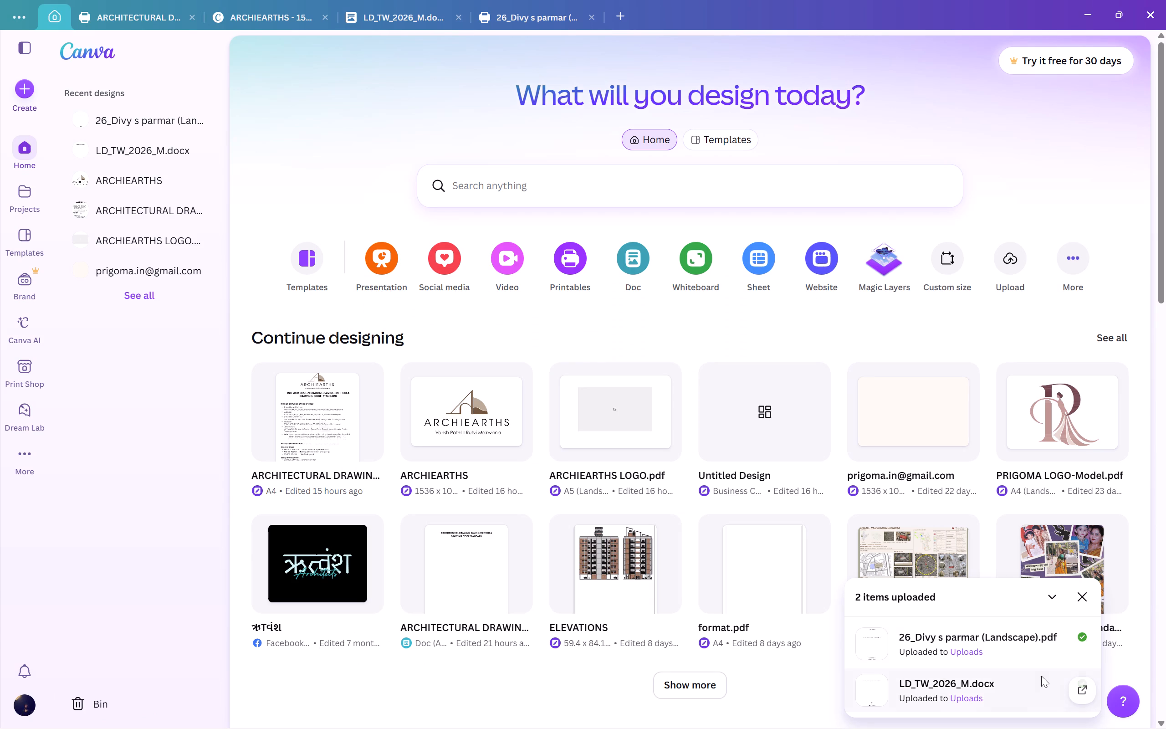
pyautogui.click(1078, 577)
pyautogui.click(1003, 258)
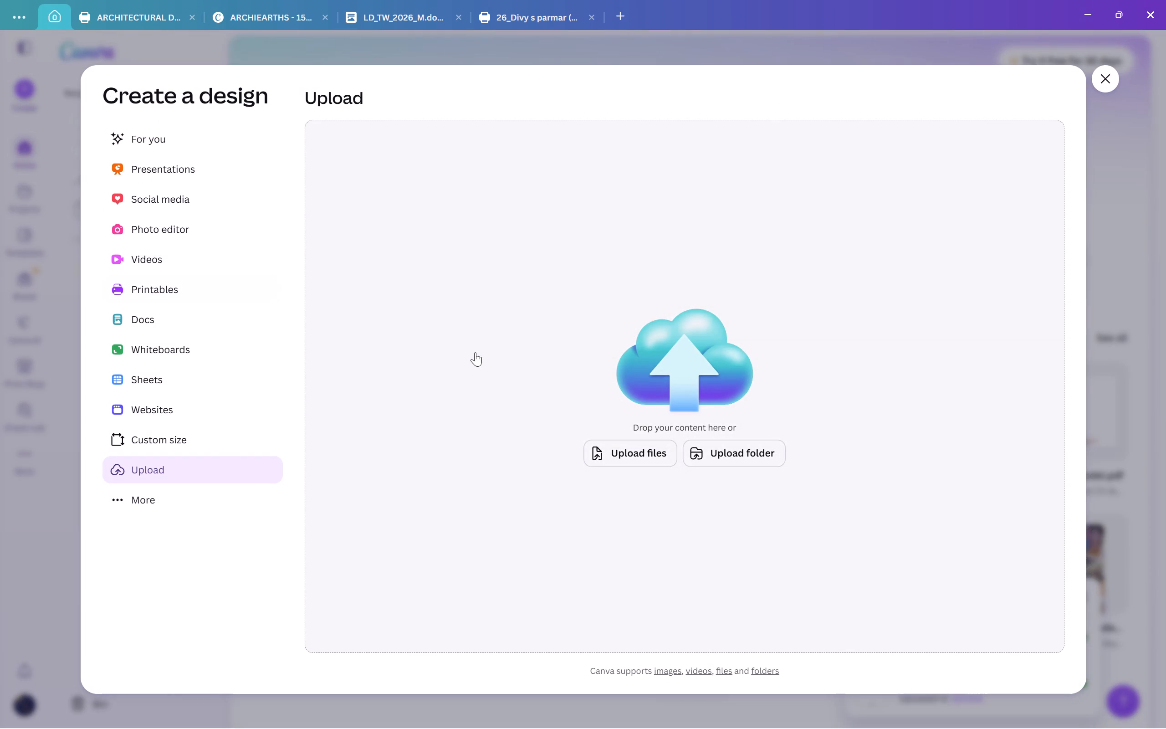
pyautogui.click(656, 455)
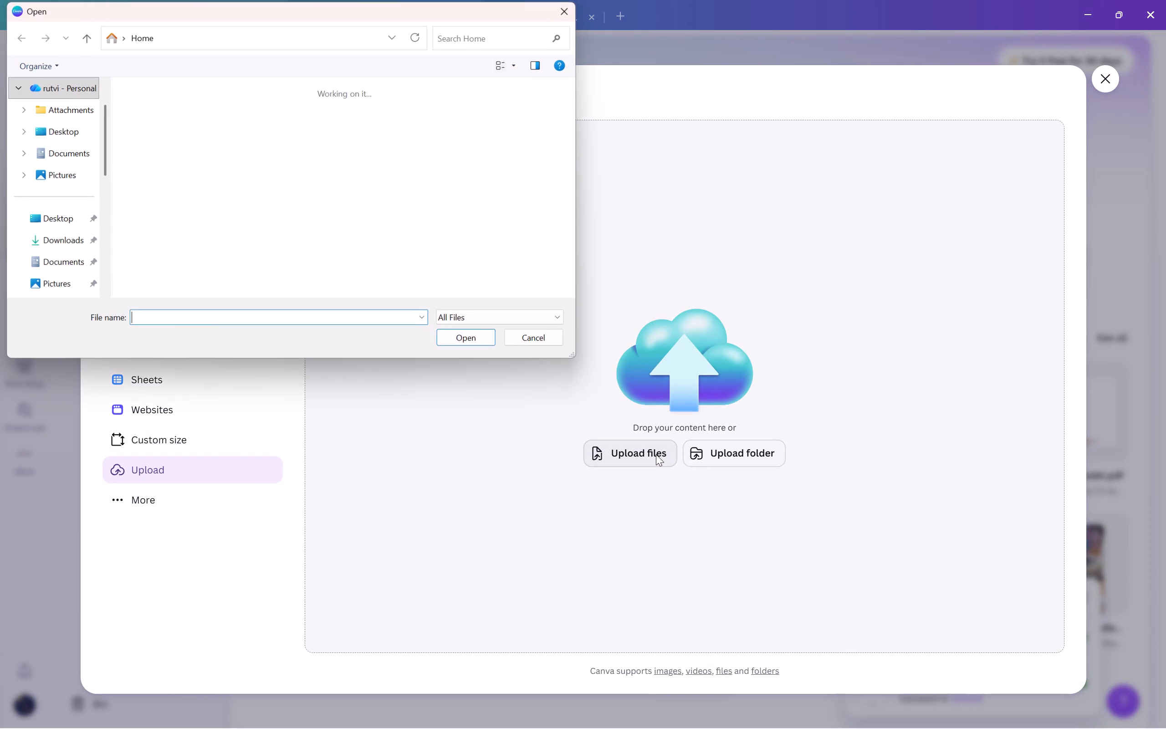
pyautogui.scroll(-3, 287, 246)
pyautogui.click(286, 206)
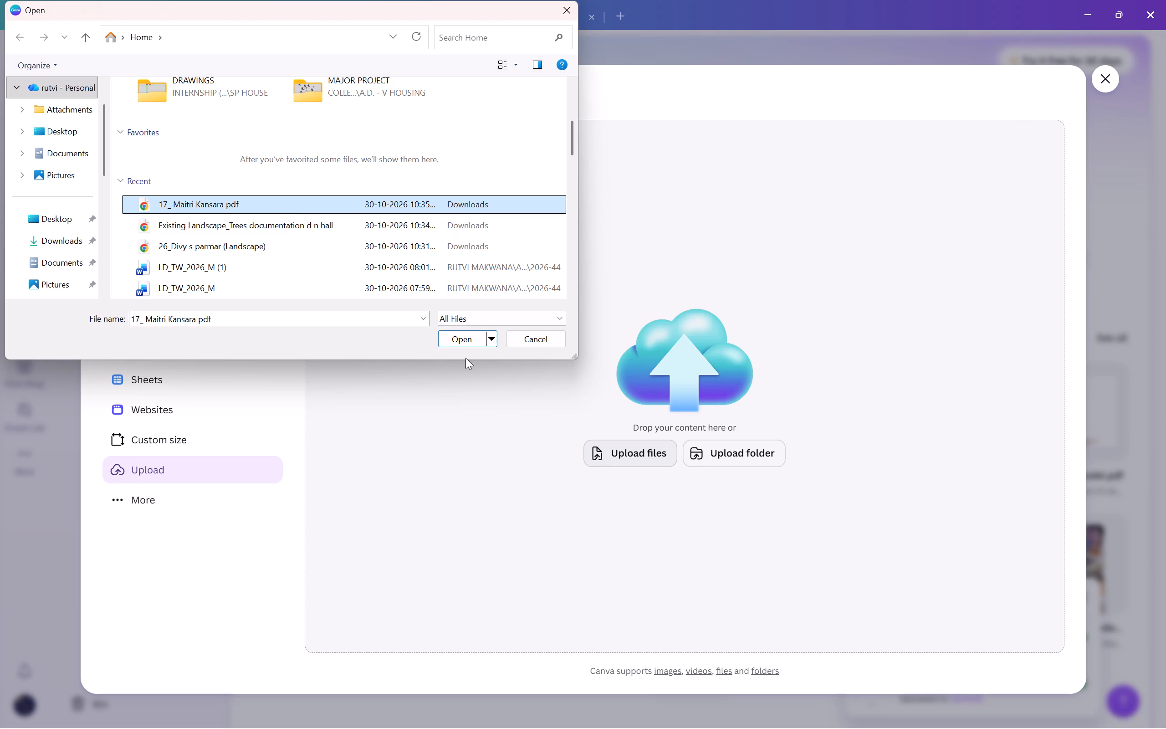
pyautogui.click(456, 338)
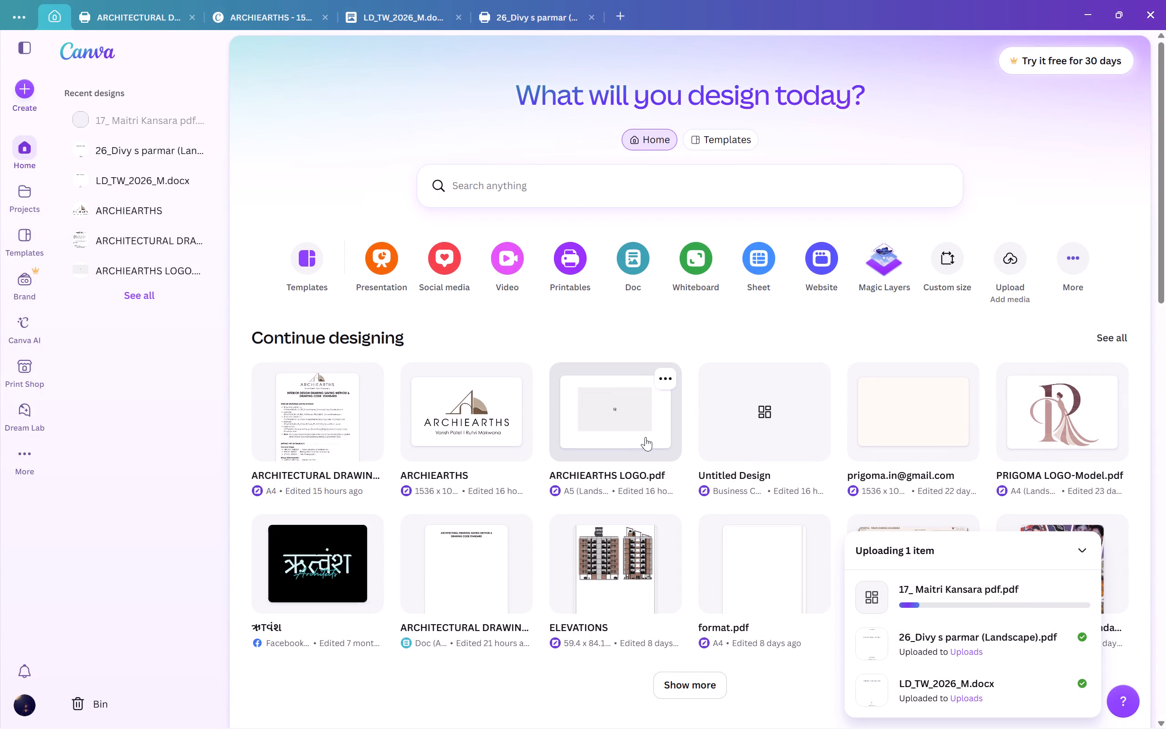
# Return to report 26 and examine the pages from page 10 through the Landscape Plant Herbarium title page.
pyautogui.click(537, 16)
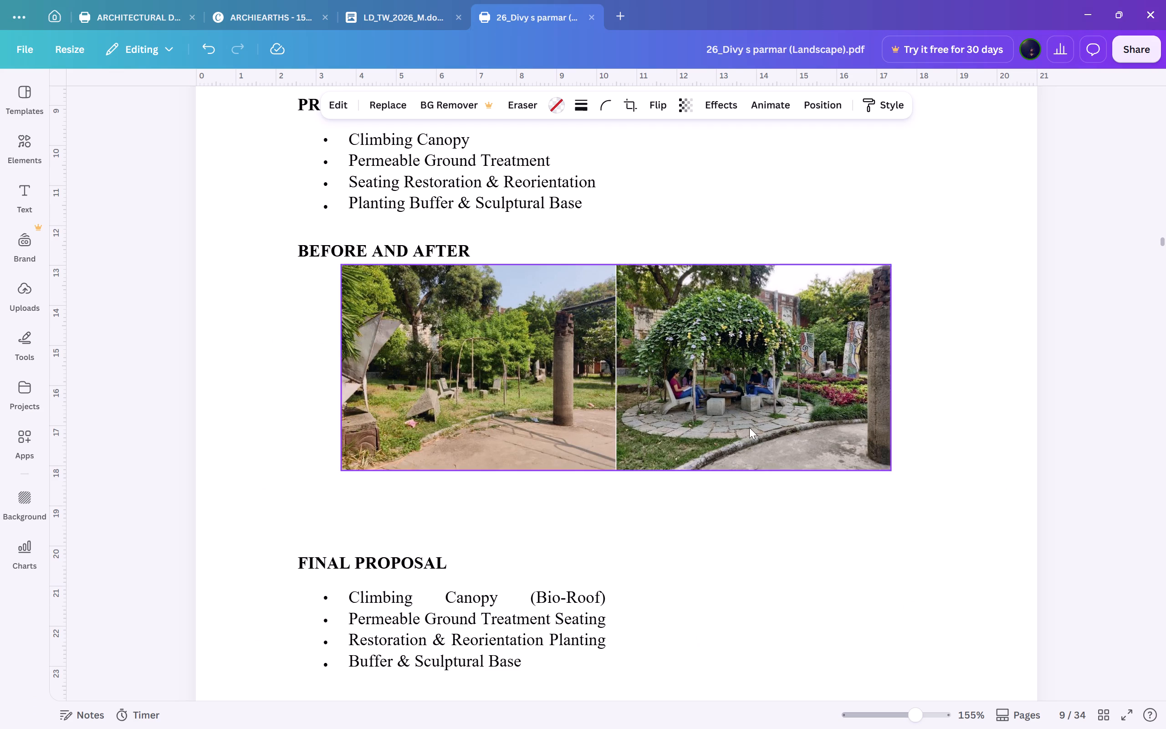
pyautogui.scroll(-9, 828, 484)
pyautogui.keyDown('ctrl'); pyautogui.scroll(-4, 678, 406); pyautogui.keyUp('ctrl')
pyautogui.scroll(-5, 664, 390)
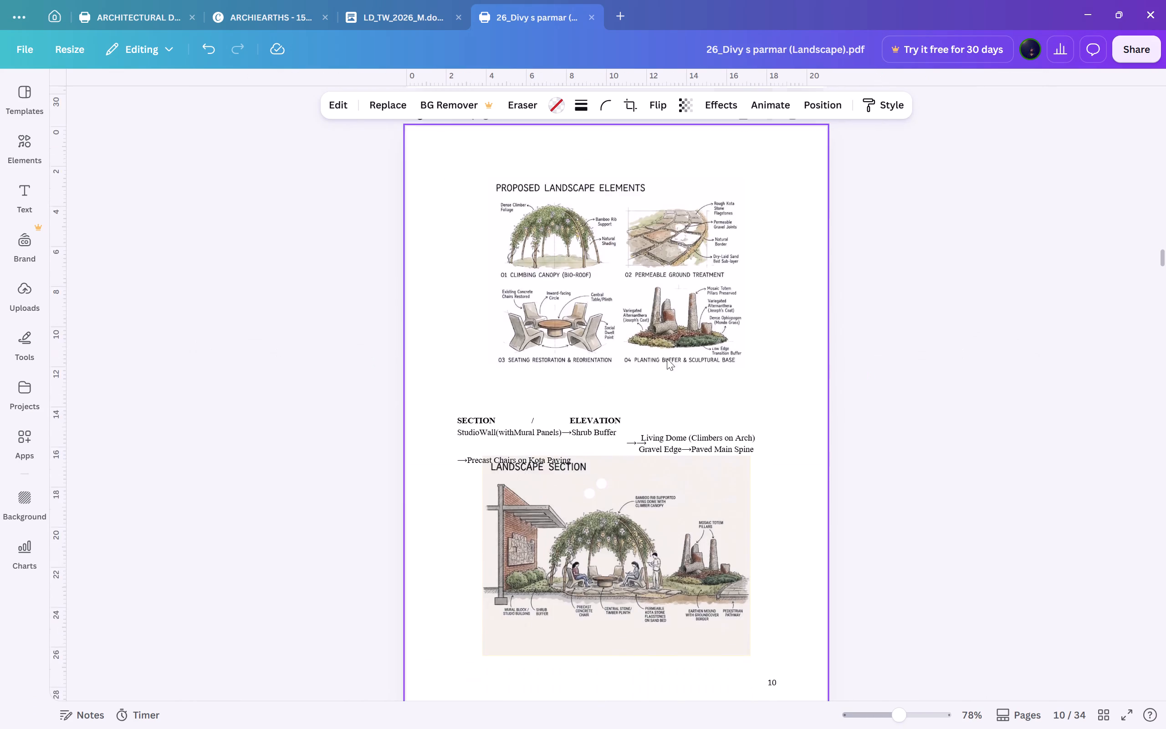
pyautogui.scroll(-4, 667, 359)
pyautogui.keyDown('ctrl'); pyautogui.scroll(-2, 668, 347); pyautogui.keyUp('ctrl')
pyautogui.scroll(-8, 668, 347)
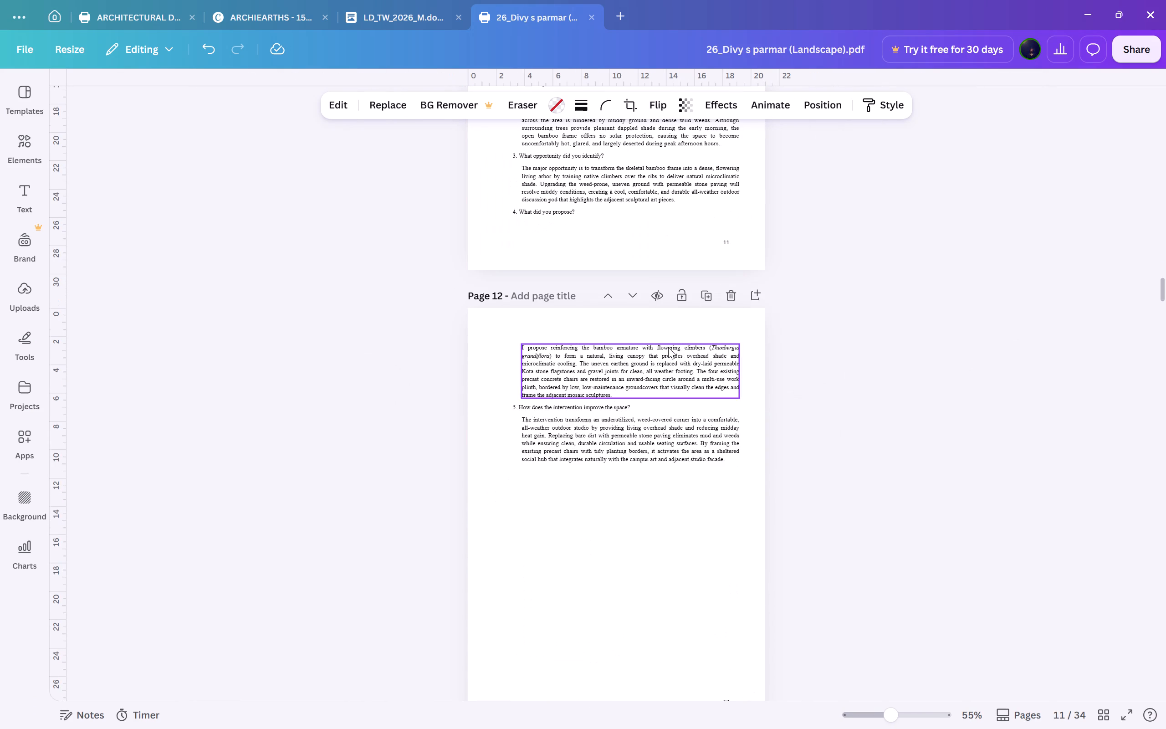
pyautogui.scroll(-4, 668, 347)
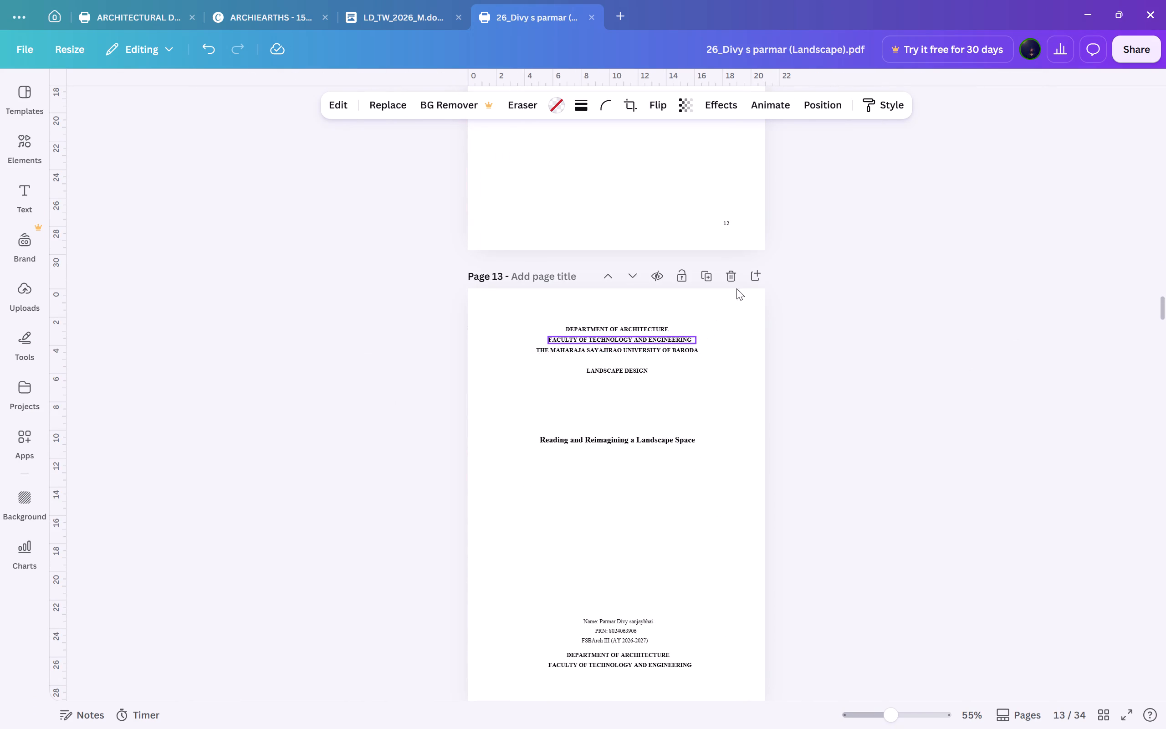
pyautogui.scroll(-8, 700, 451)
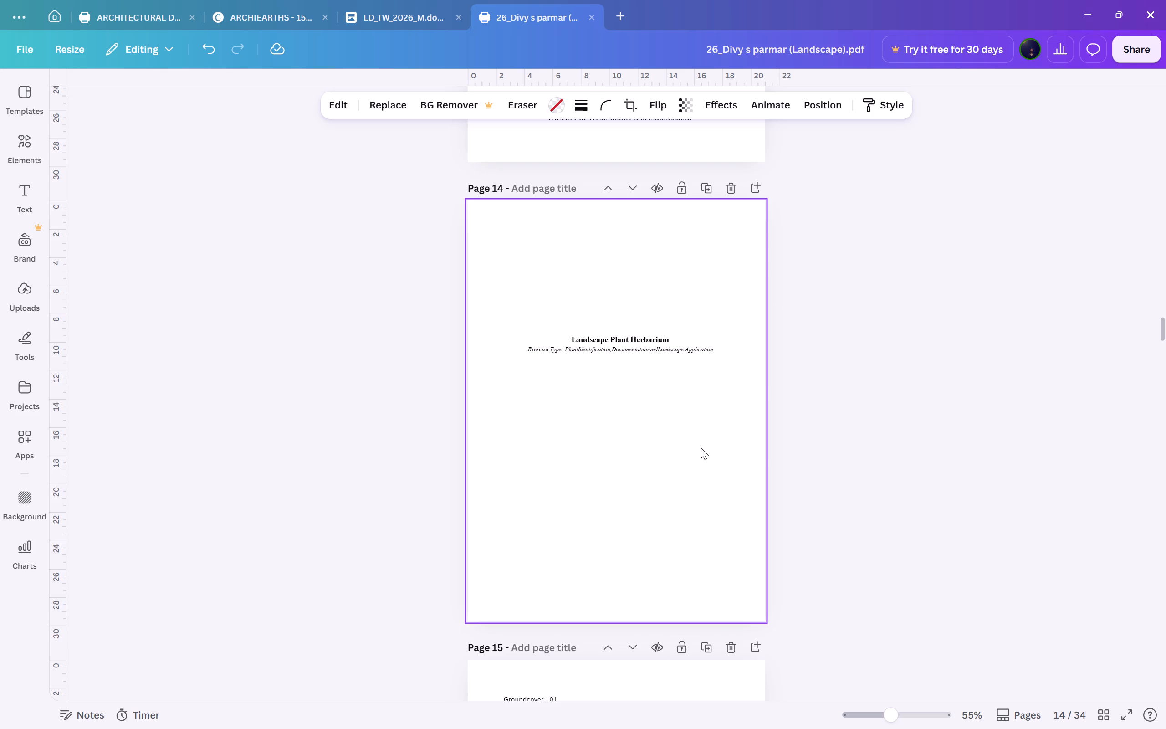
# Delete the repeated cover, the Landscape Plant Herbarium title page and all plant pages, from page 13 to the end.
pyautogui.scroll(7, 701, 447)
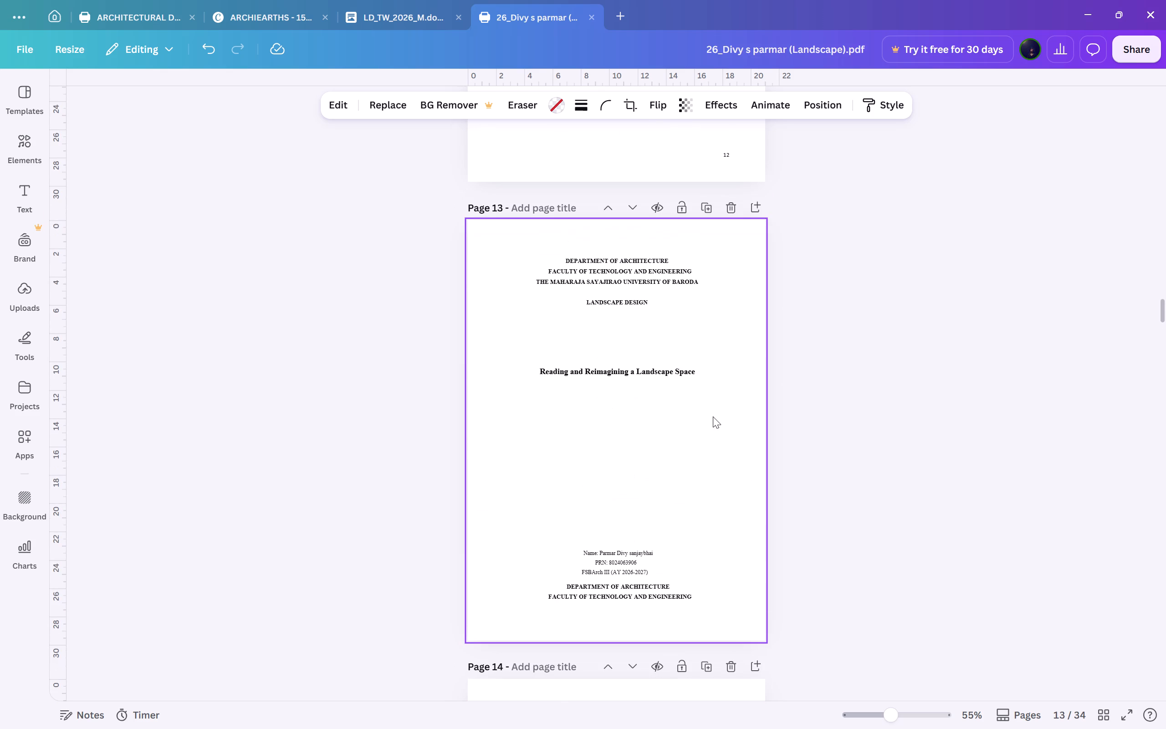
pyautogui.click(727, 207)
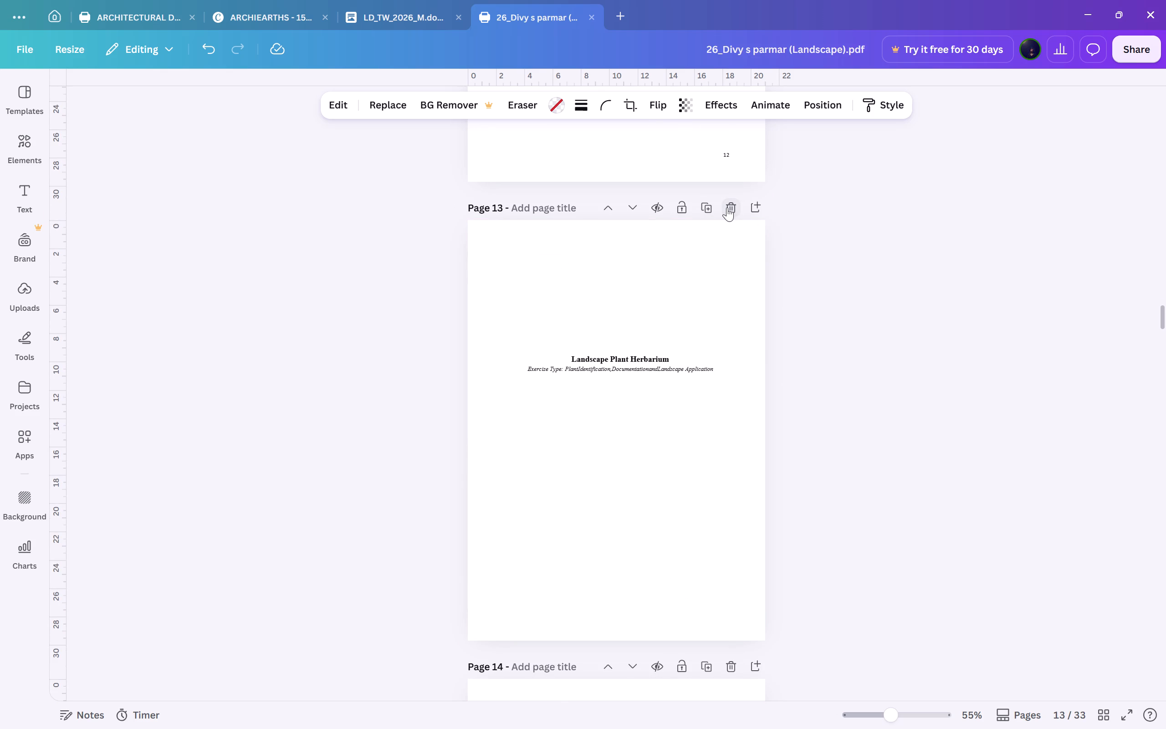
pyautogui.doubleClick(729, 208)
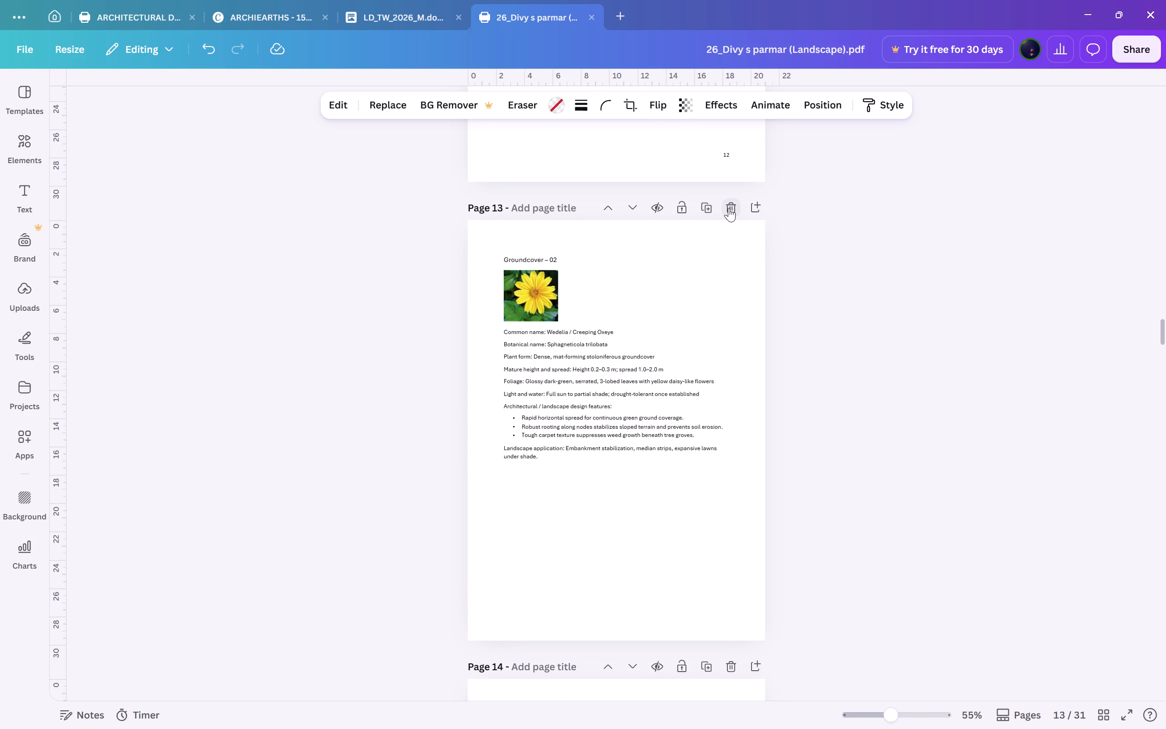
pyautogui.tripleClick(729, 208)
pyautogui.tripleClick(729, 208)
pyautogui.doubleClick(729, 208)
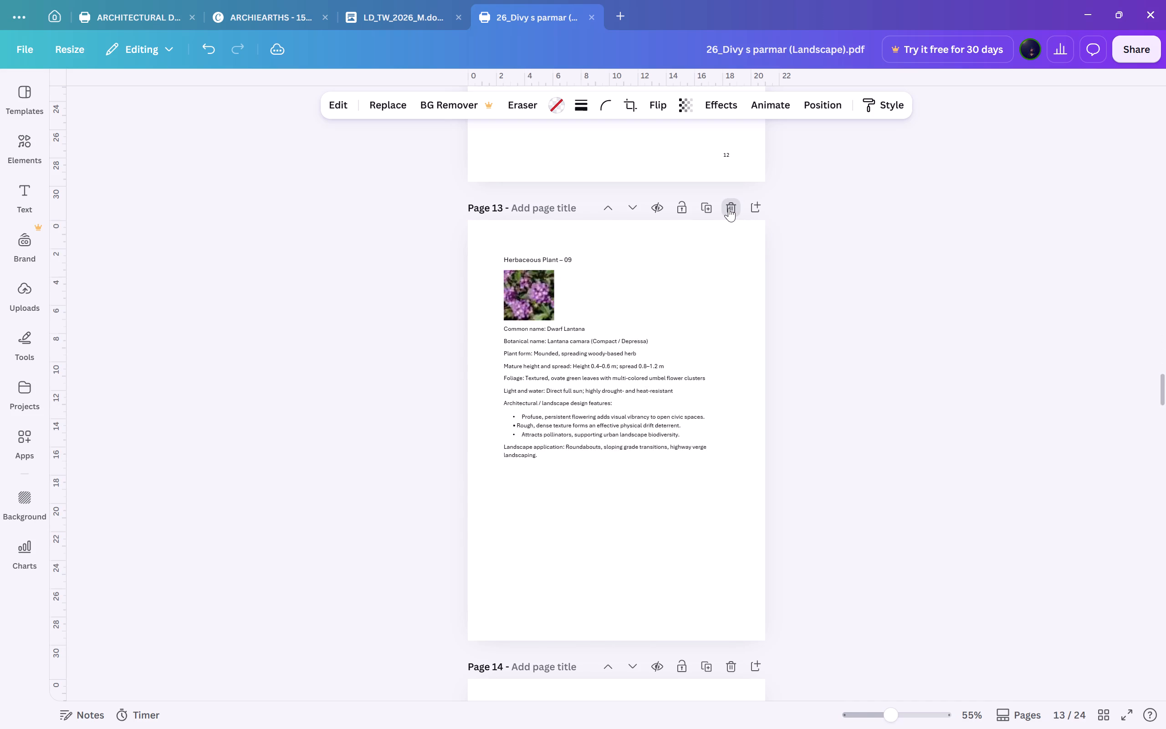
pyautogui.doubleClick(729, 208)
pyautogui.click(729, 208)
pyautogui.click(729, 208)
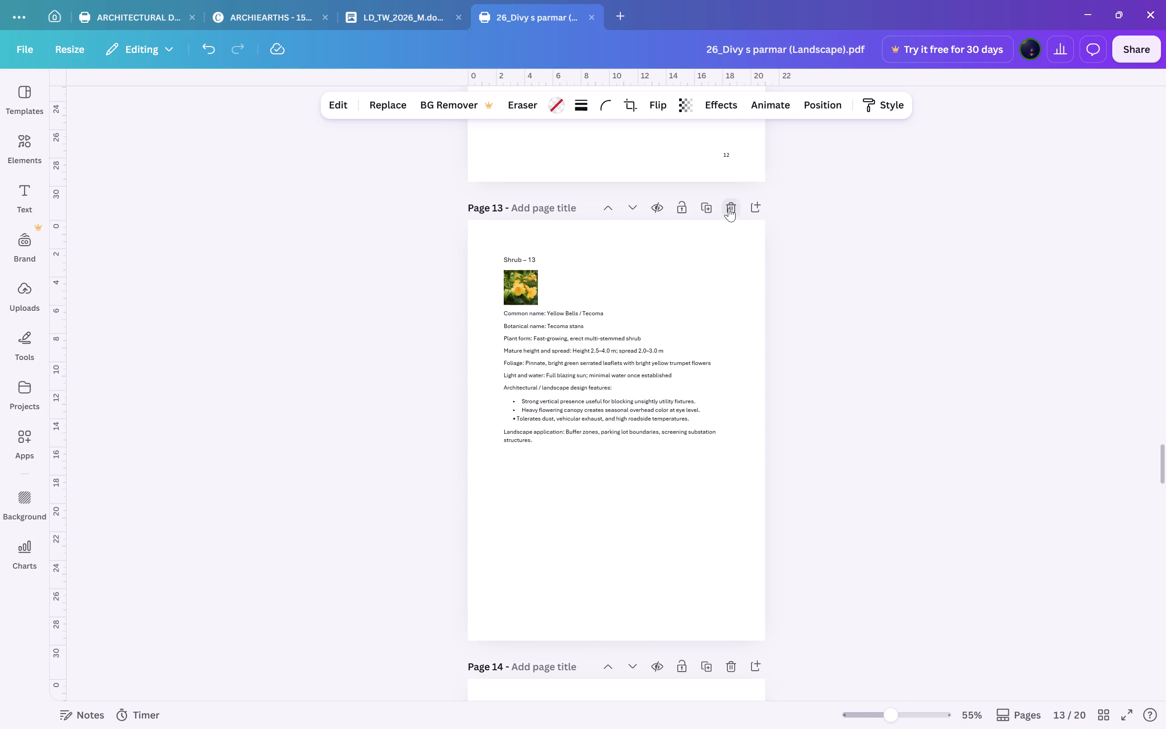
pyautogui.click(729, 208)
pyautogui.click(729, 208)
pyautogui.tripleClick(729, 208)
pyautogui.doubleClick(729, 208)
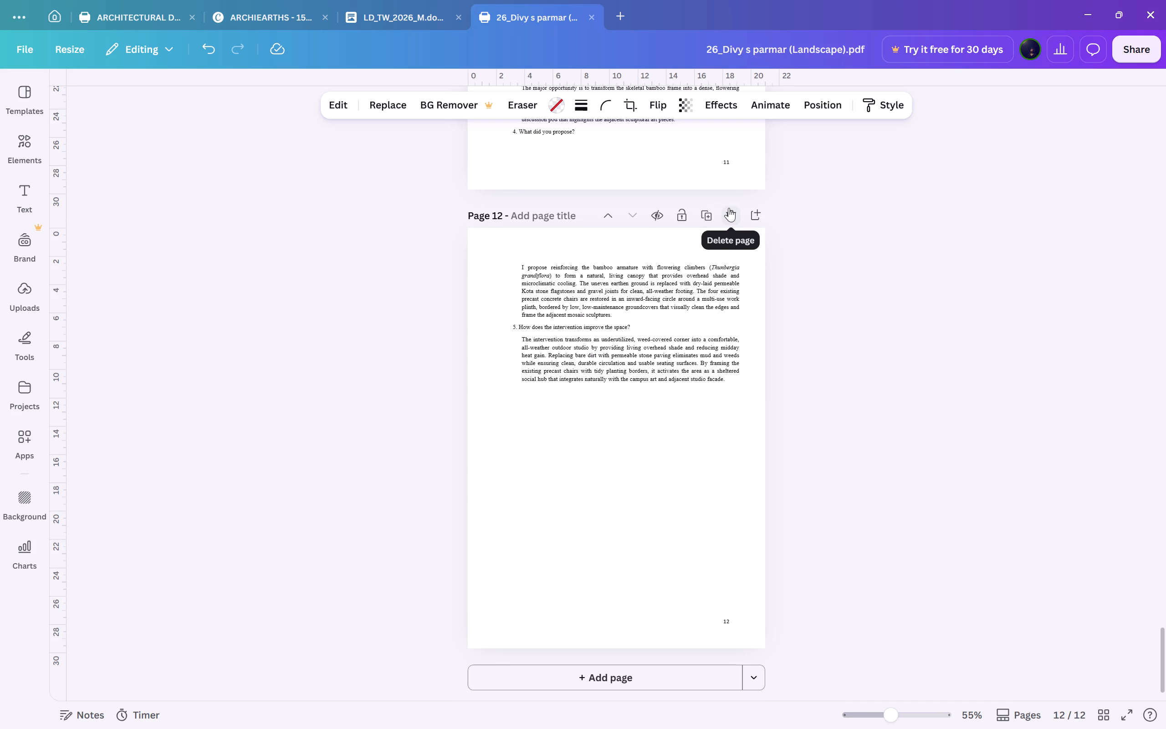
pyautogui.hotkey('ctrl', 'z')
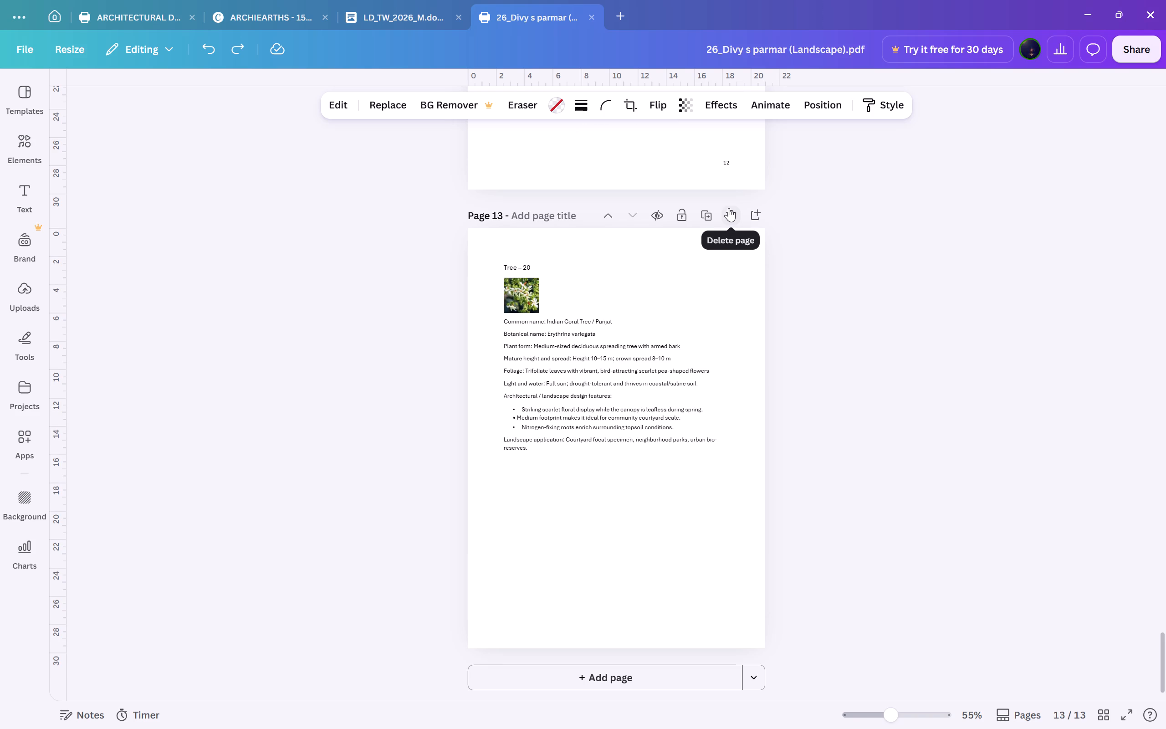
pyautogui.click(731, 213)
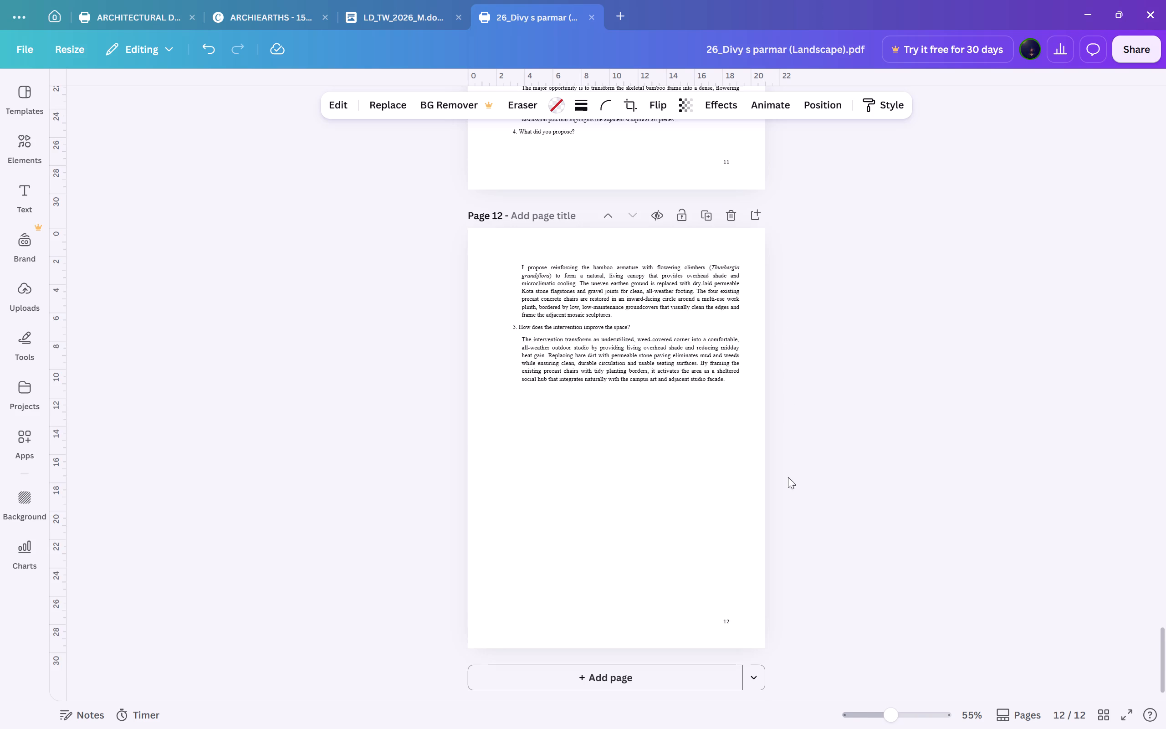
# Add a blank page 13 at the end of the report.
pyautogui.scroll(20, 790, 502)
pyautogui.scroll(3, 790, 502)
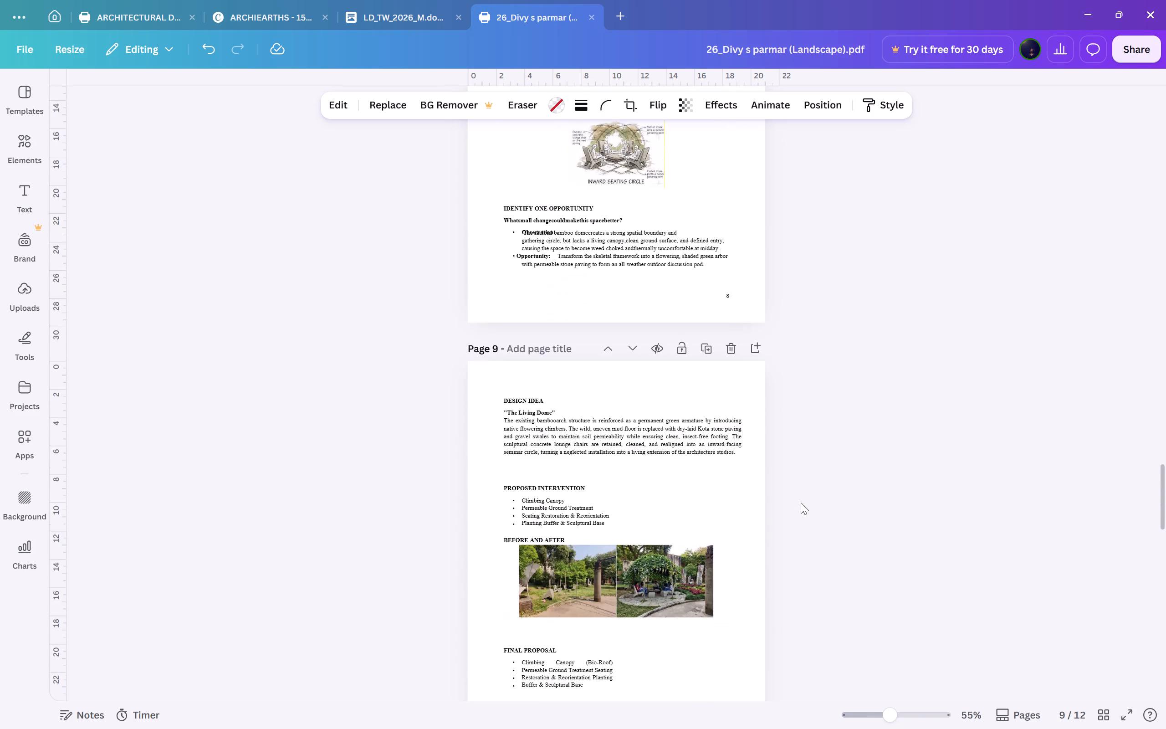
pyautogui.scroll(1, 801, 503)
pyautogui.scroll(-20, 801, 503)
pyautogui.scroll(-5, 801, 503)
pyautogui.click(683, 677)
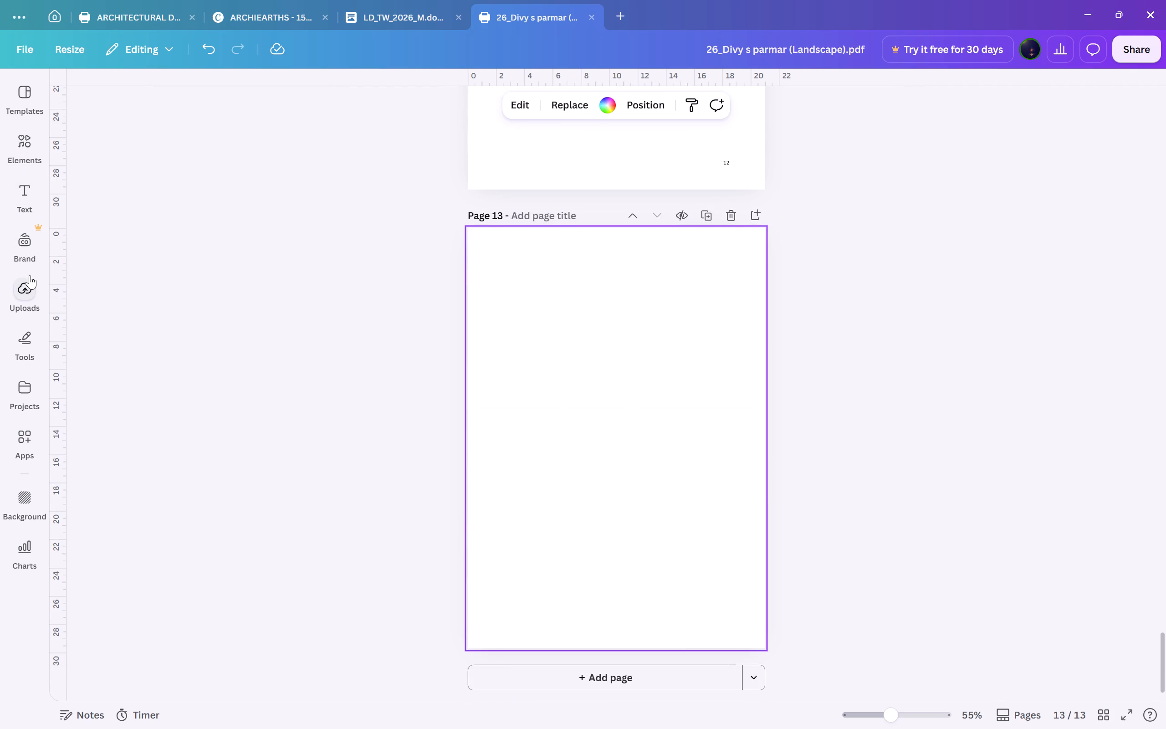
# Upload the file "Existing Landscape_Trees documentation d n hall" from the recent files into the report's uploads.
pyautogui.click(31, 289)
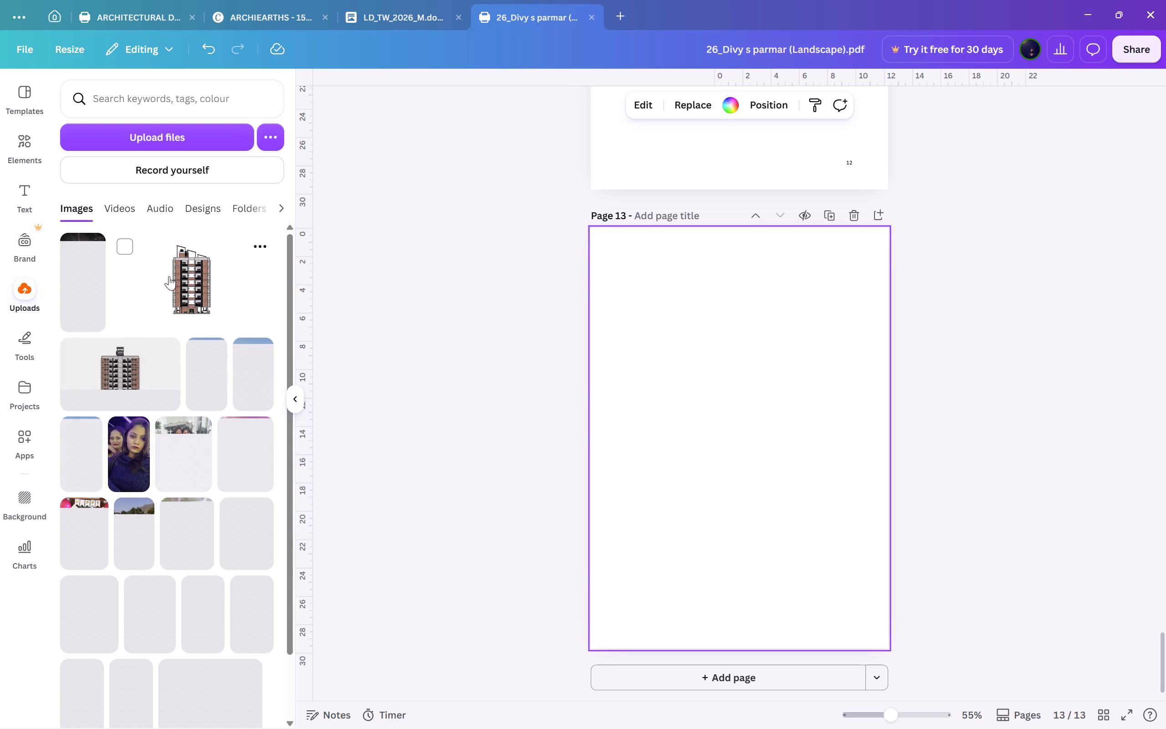
pyautogui.click(174, 130)
pyautogui.scroll(-2, 309, 252)
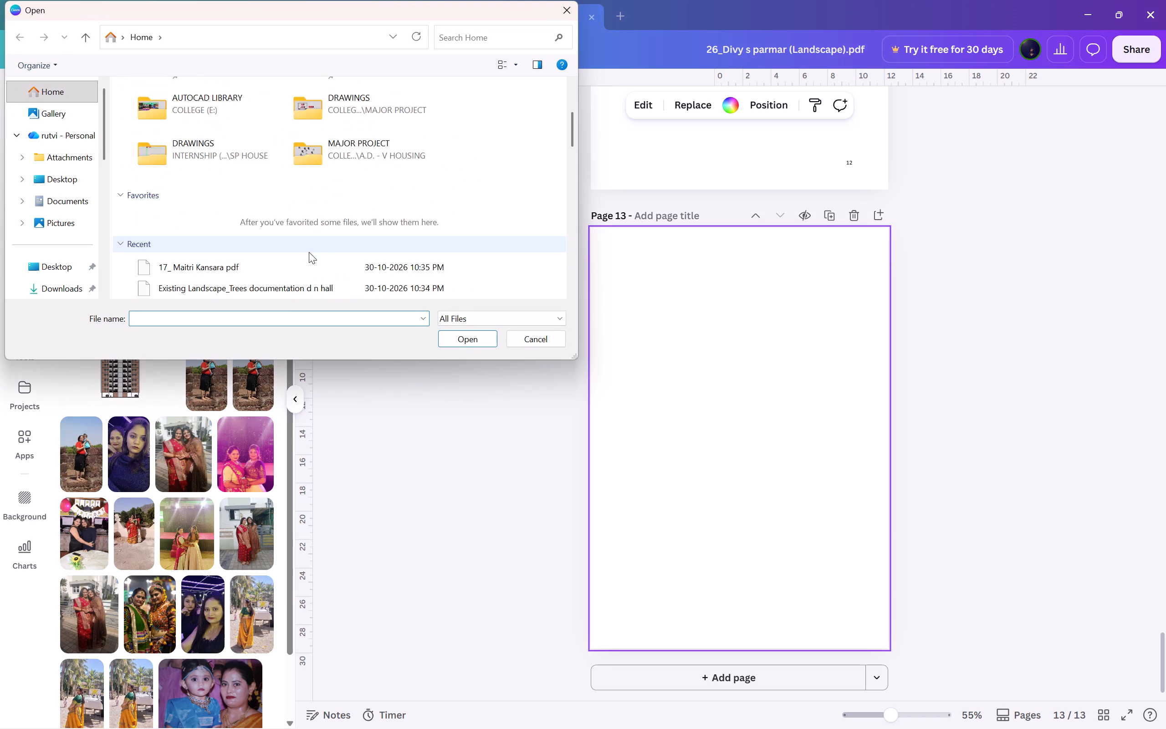
pyautogui.scroll(-2, 309, 252)
pyautogui.click(284, 156)
pyautogui.click(473, 338)
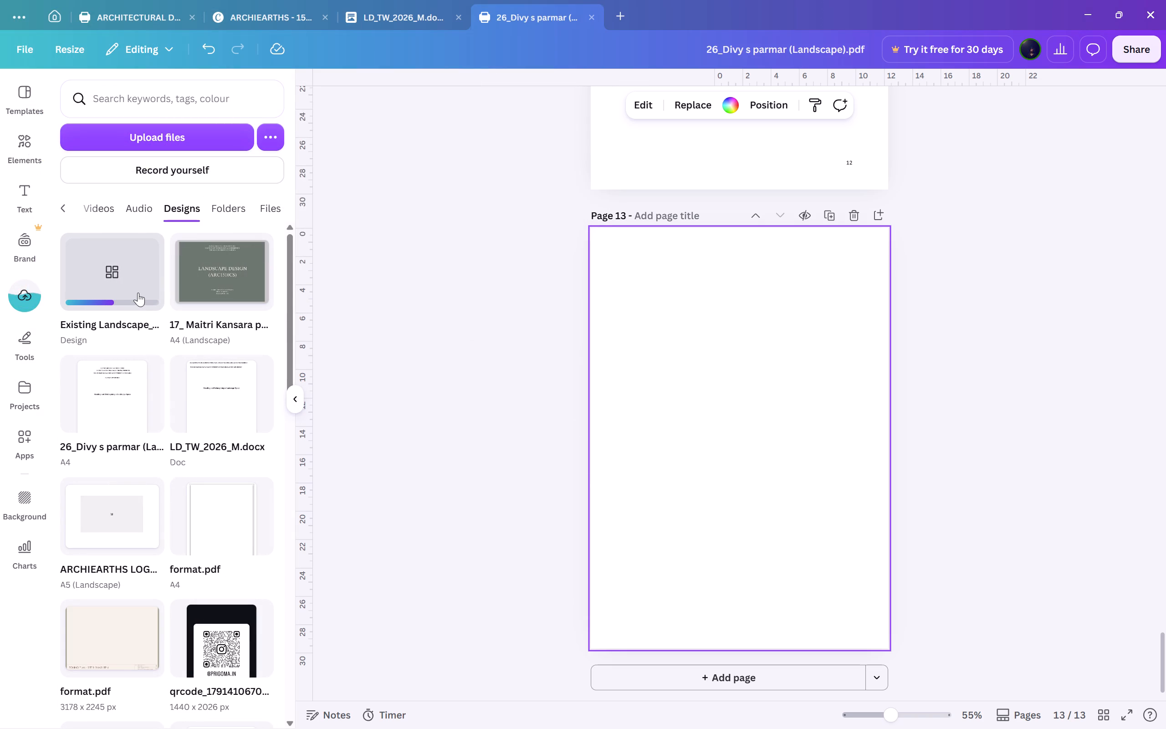
pyautogui.click(138, 293)
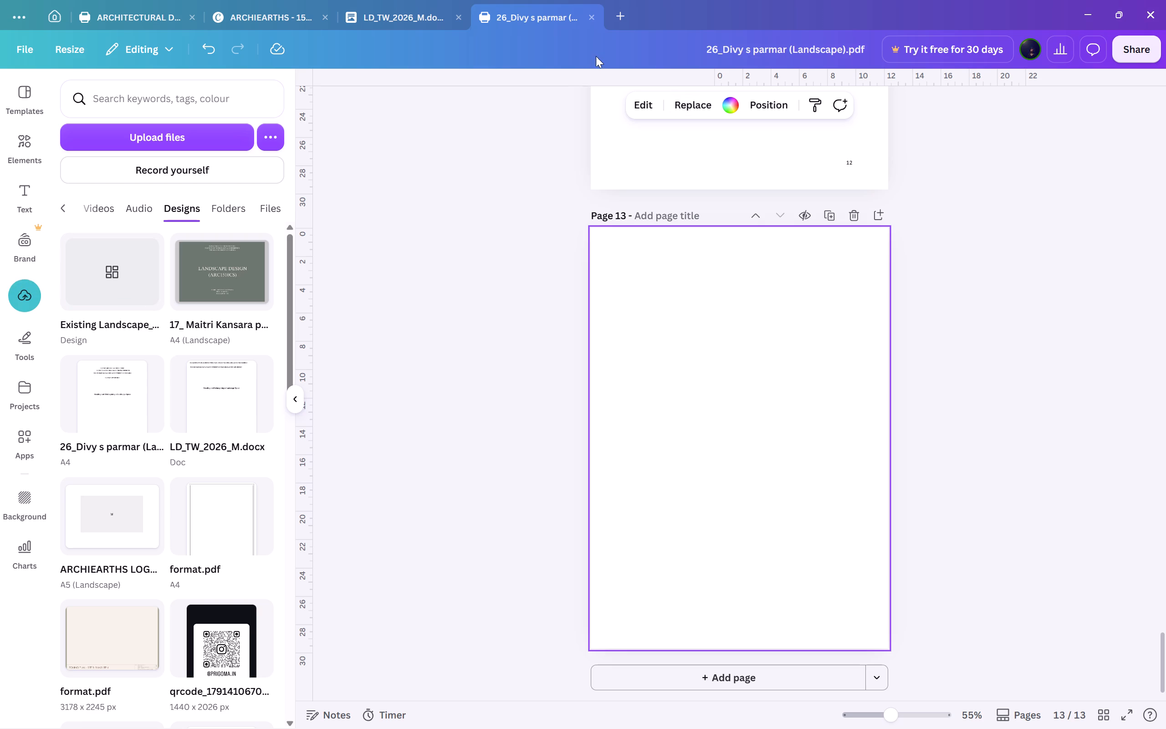
# Open the uploaded landscape design PDF numbered 17 from its upload notification.
pyautogui.click(61, 18)
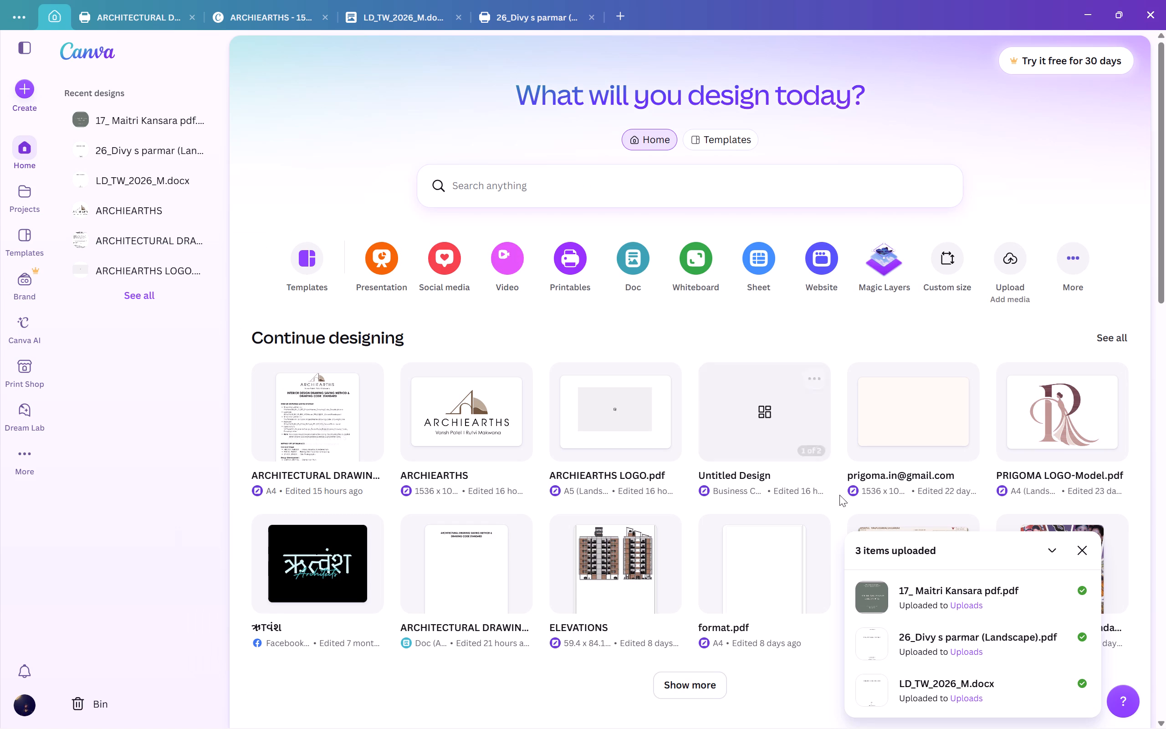
pyautogui.click(1081, 601)
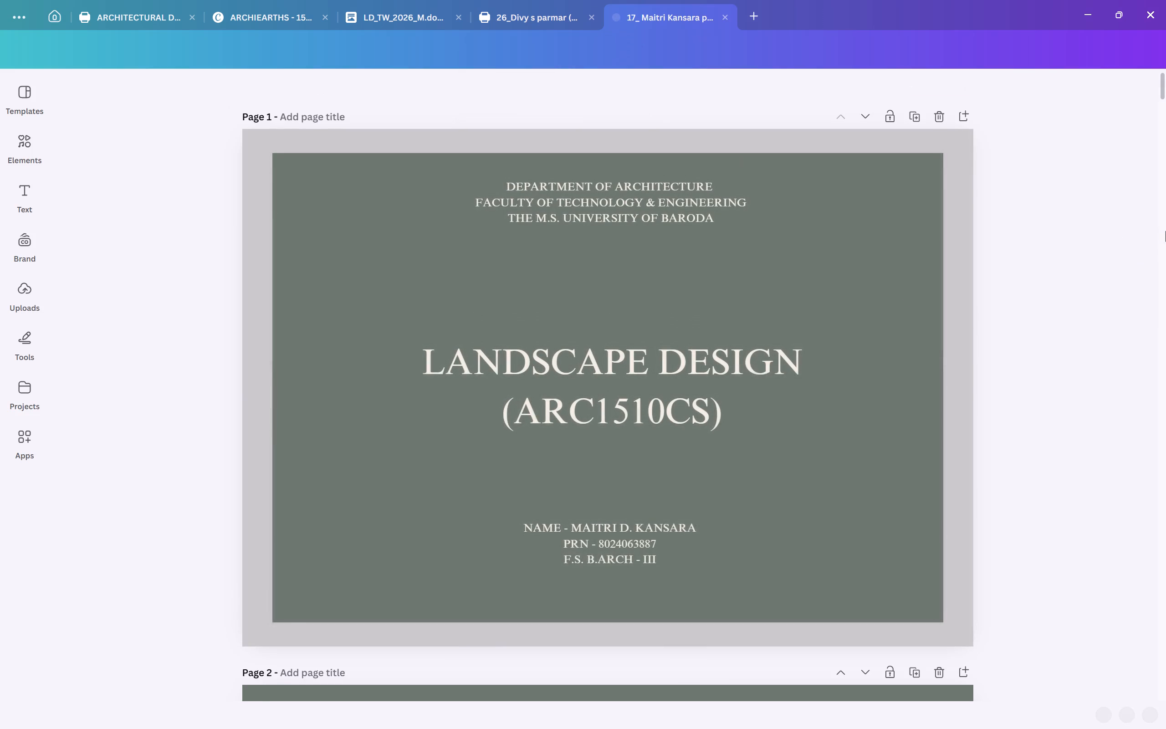
# Delete the LANDSCAPE DESIGN (ARC1510CS) cover page from the opened design.
pyautogui.click(941, 131)
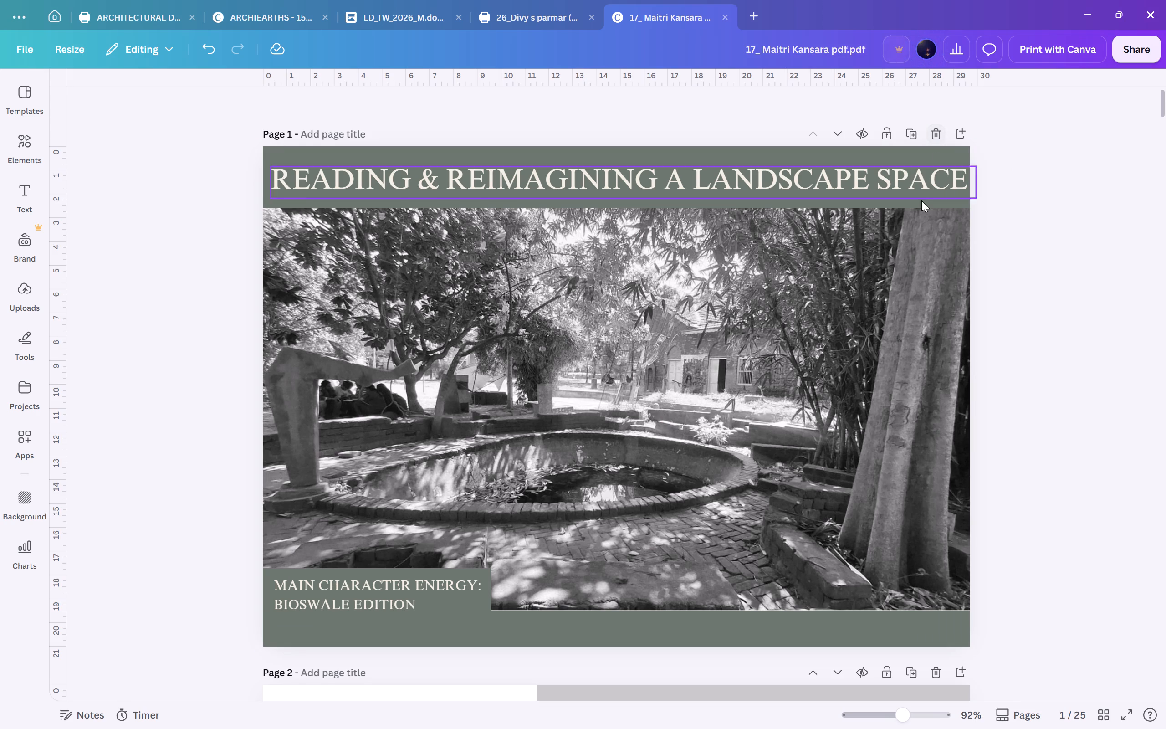
# Nudge the site plan image on page 2 upward by about 0.4 cm within its grey panel.
pyautogui.scroll(-7, 1014, 311)
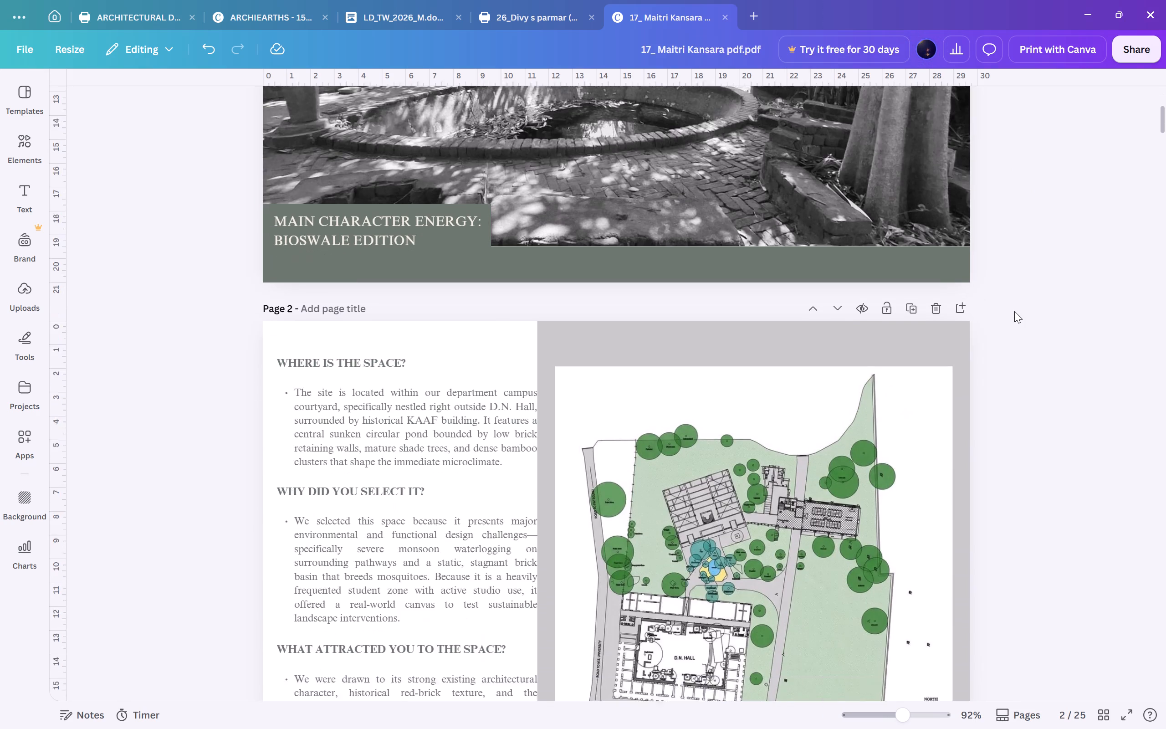
pyautogui.scroll(-1, 1014, 311)
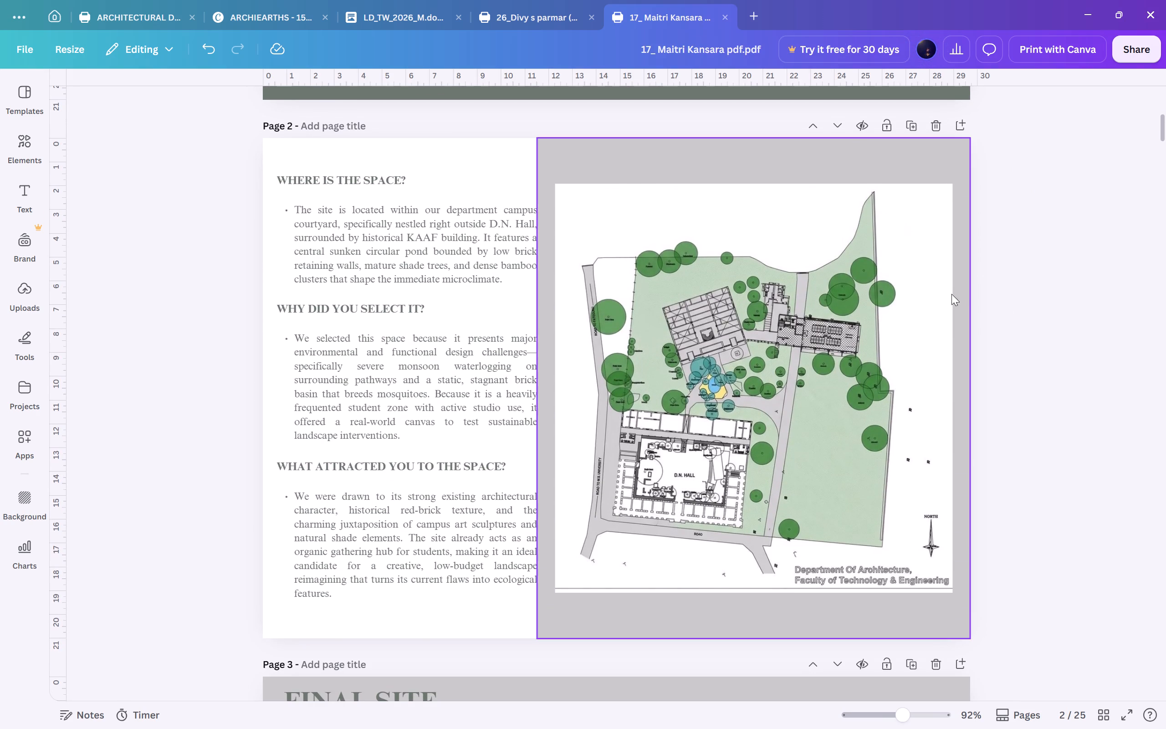
pyautogui.moveTo(776, 434); pyautogui.dragTo(773, 424)
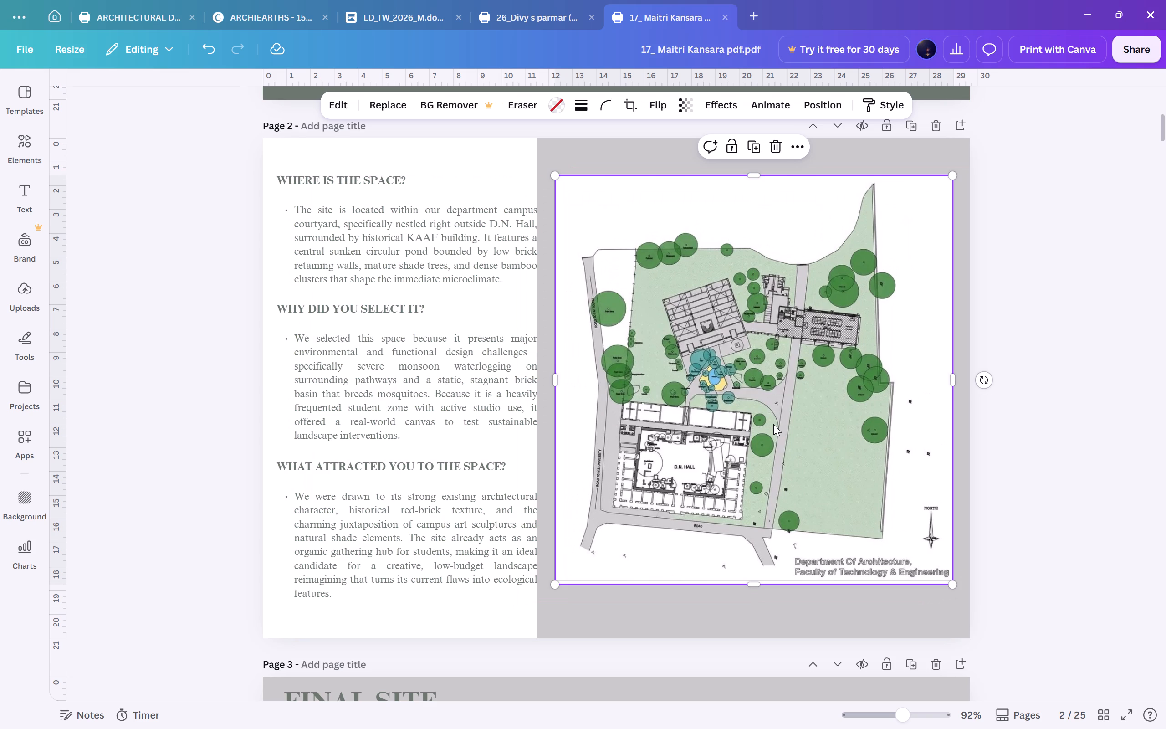
pyautogui.keyDown('ctrl'); pyautogui.scroll(6, 773, 424); pyautogui.keyUp('ctrl')
pyautogui.keyDown('ctrl'); pyautogui.scroll(-3, 773, 424); pyautogui.keyUp('ctrl')
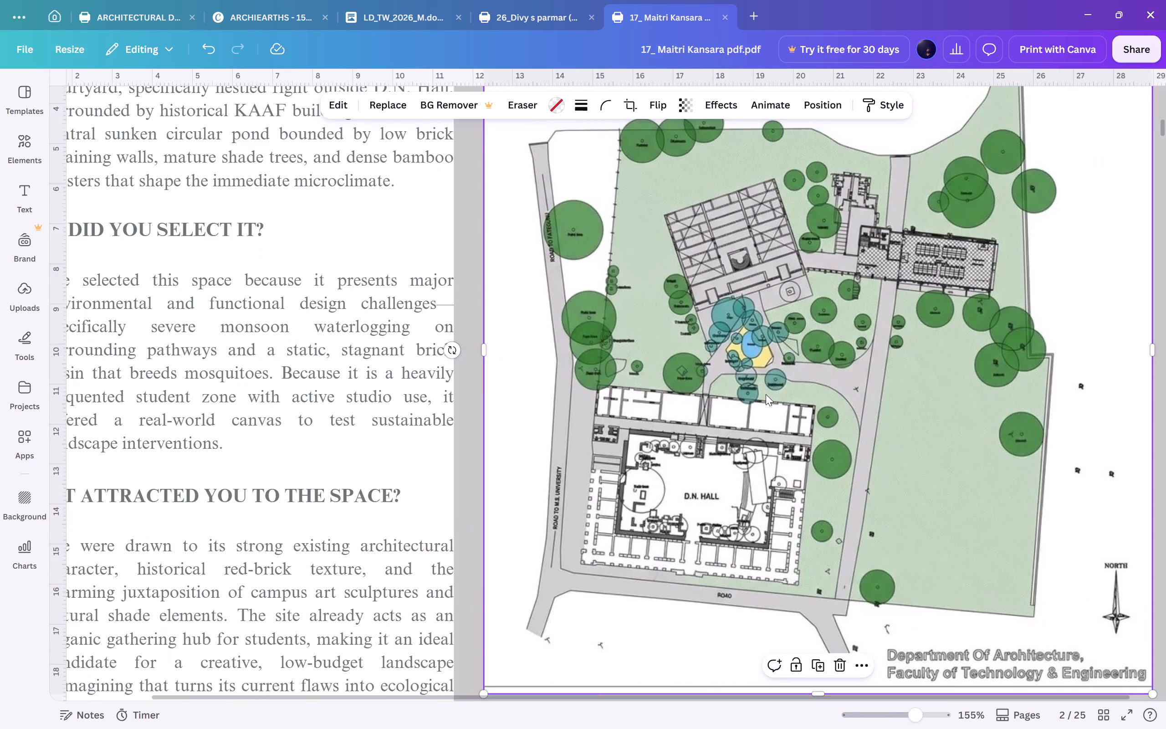
pyautogui.keyDown('ctrl'); pyautogui.scroll(-2, 766, 394); pyautogui.keyUp('ctrl')
pyautogui.moveTo(765, 393); pyautogui.dragTo(766, 398)
pyautogui.moveTo(766, 398); pyautogui.dragTo(761, 411)
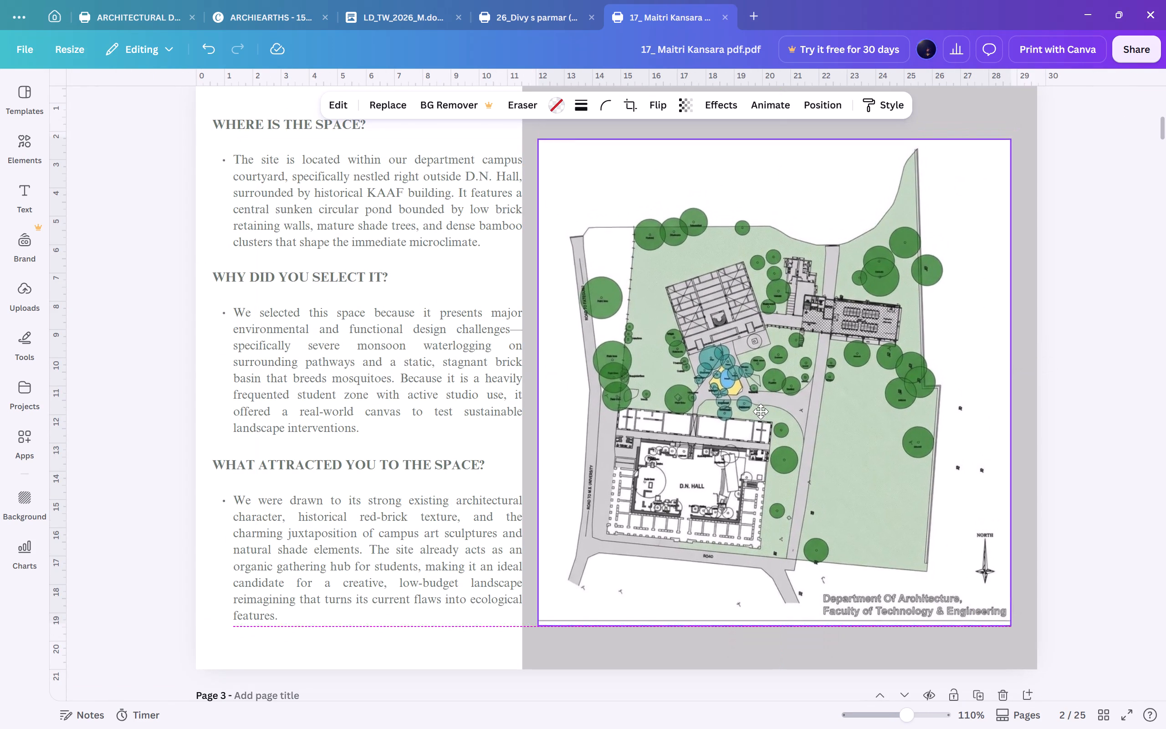
pyautogui.moveTo(761, 411); pyautogui.dragTo(766, 391)
pyautogui.keyDown('ctrl'); pyautogui.scroll(-1, 766, 391); pyautogui.keyUp('ctrl')
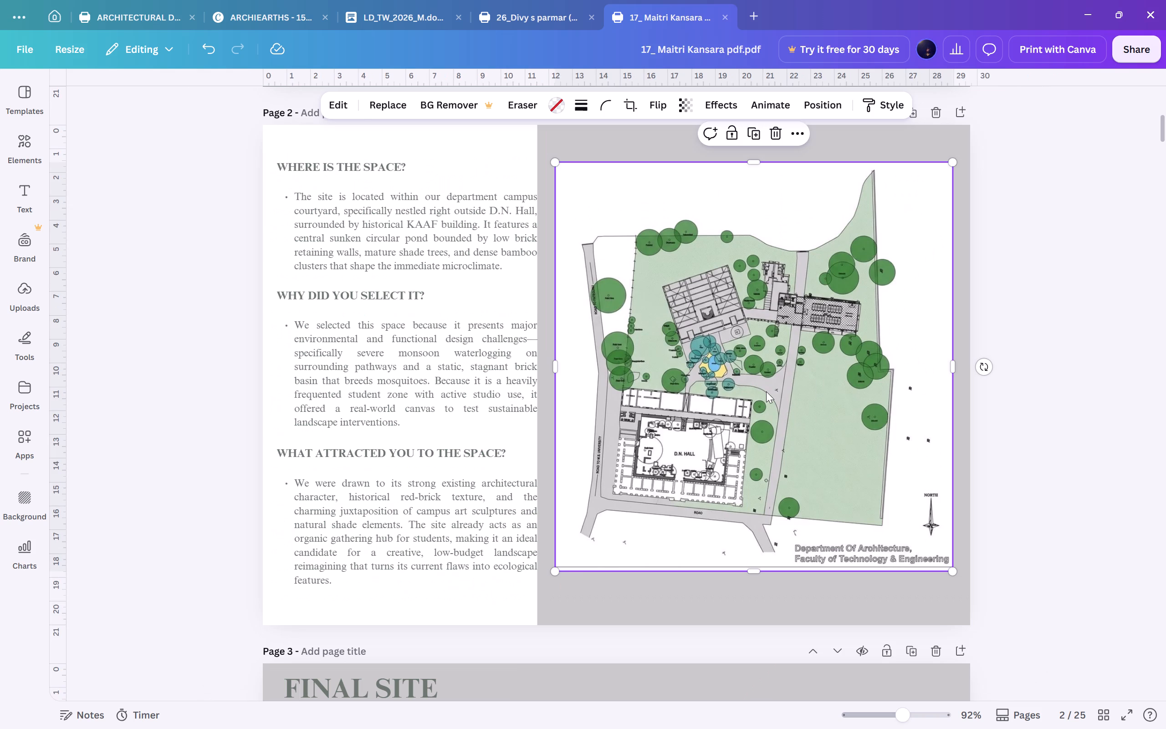
# Copy the site plan image on page 2.
pyautogui.keyDown('ctrl'); pyautogui.scroll(2, 766, 391); pyautogui.keyUp('ctrl')
pyautogui.click(766, 391)
pyautogui.rightClick(766, 391)
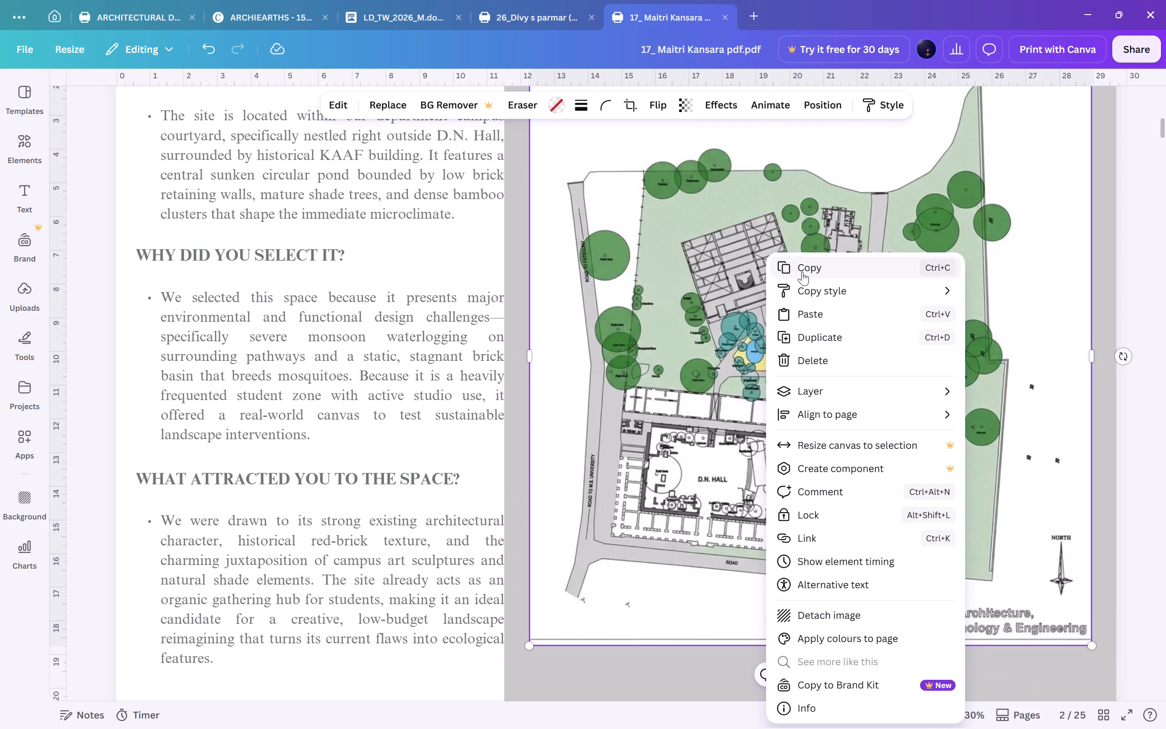
pyautogui.click(802, 272)
# Look through pages 2 to 10 of the landscape design numbered 17 for site plans and drawings worth reusing.
pyautogui.keyDown('ctrl'); pyautogui.scroll(-2, 759, 355); pyautogui.keyUp('ctrl')
pyautogui.scroll(-6, 759, 355)
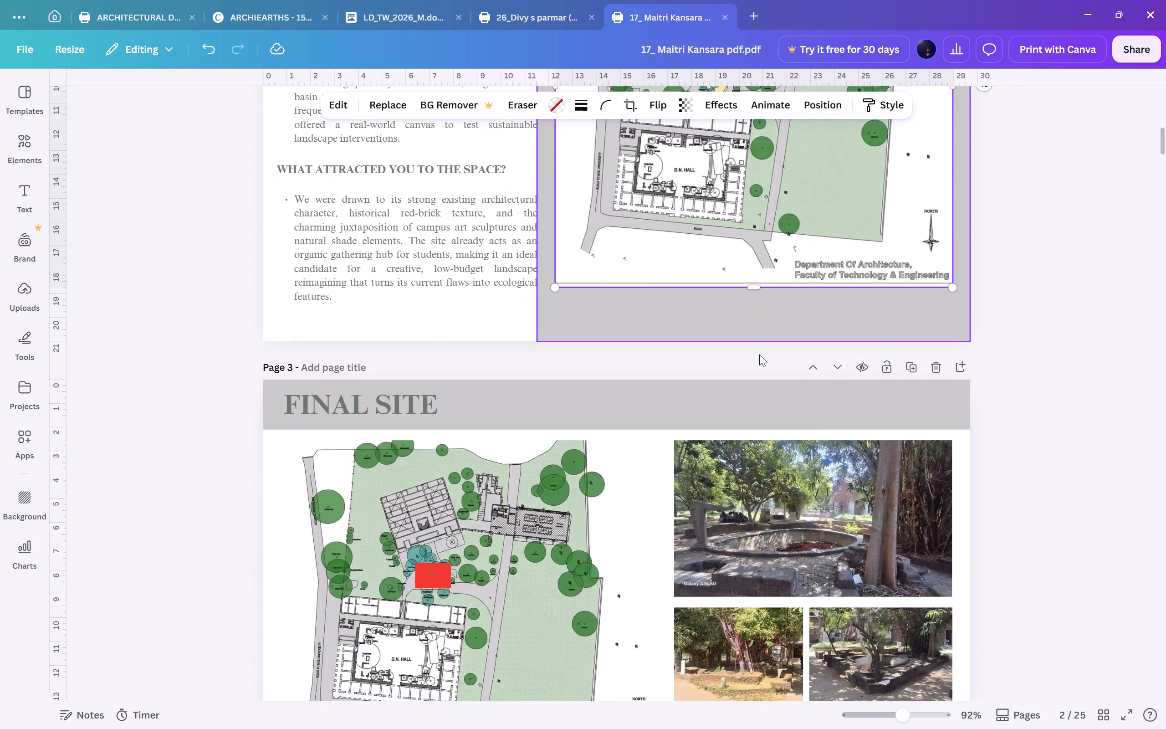
pyautogui.scroll(-2, 759, 354)
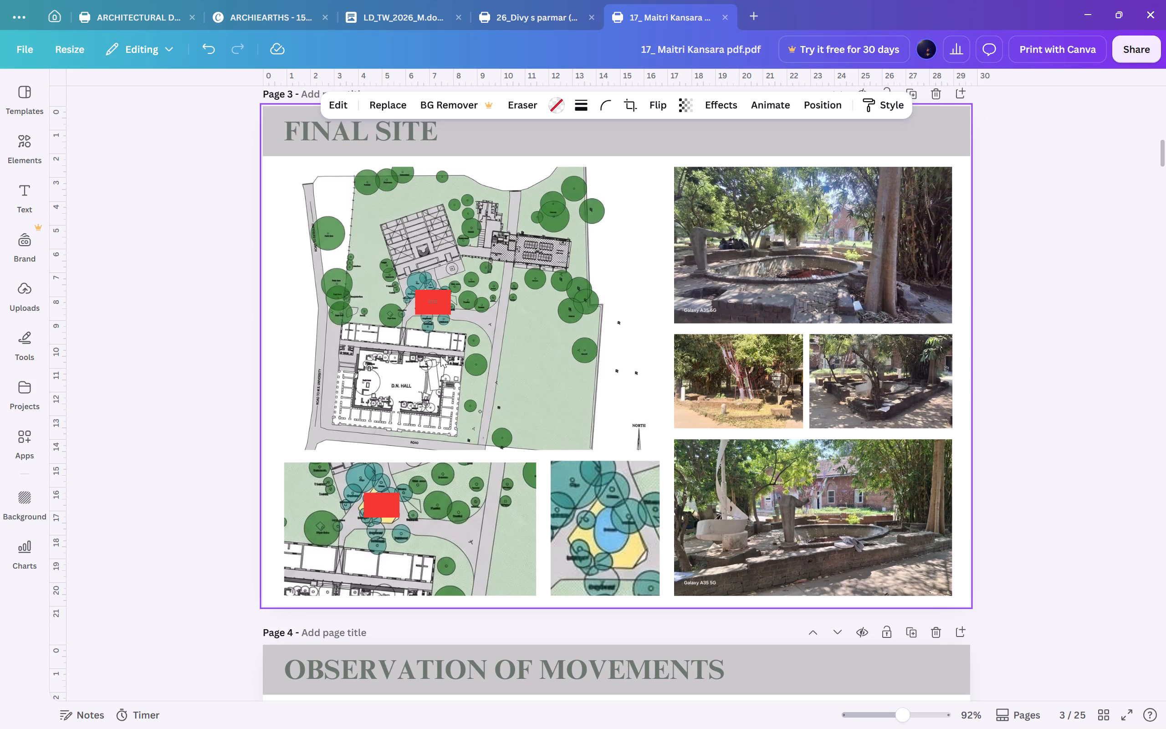
pyautogui.scroll(-6, 765, 452)
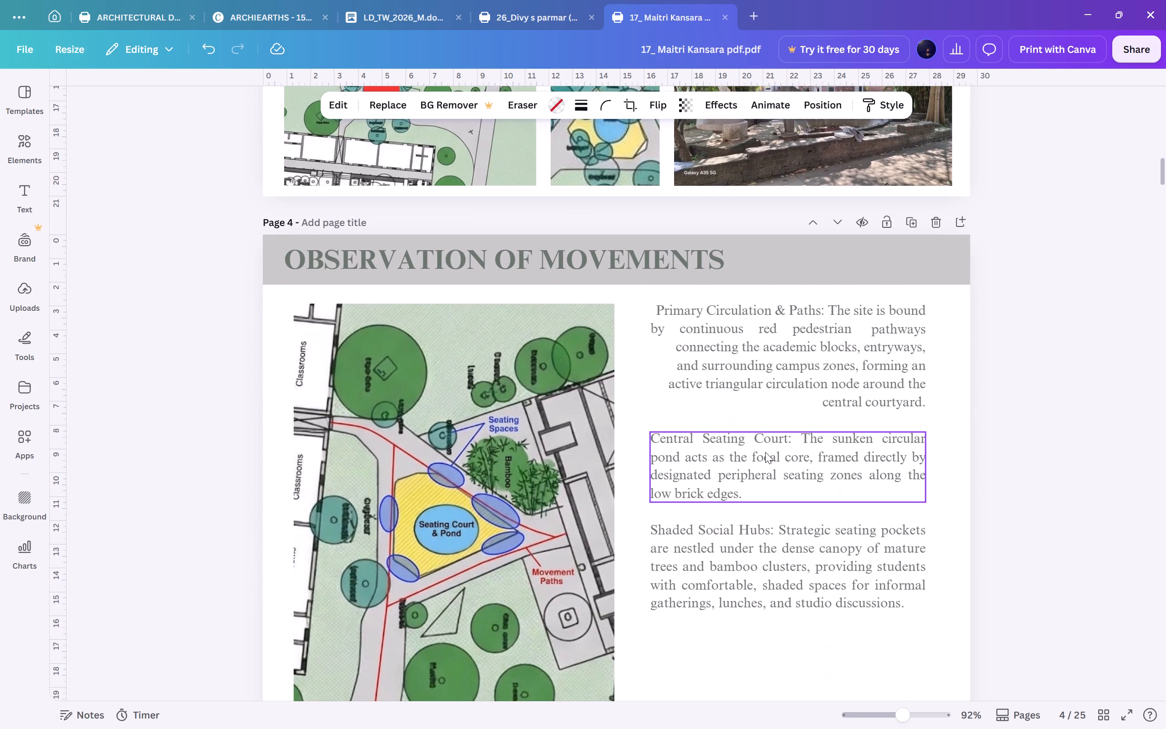
pyautogui.scroll(-5, 765, 452)
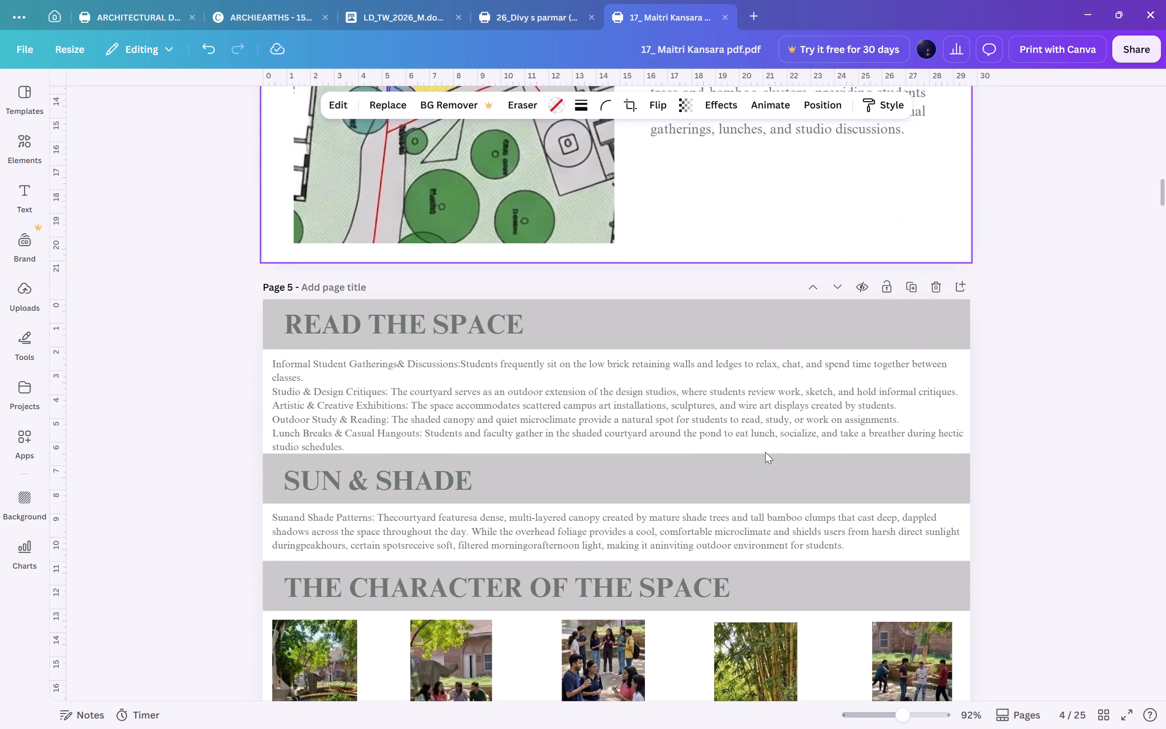
pyautogui.scroll(-6, 765, 452)
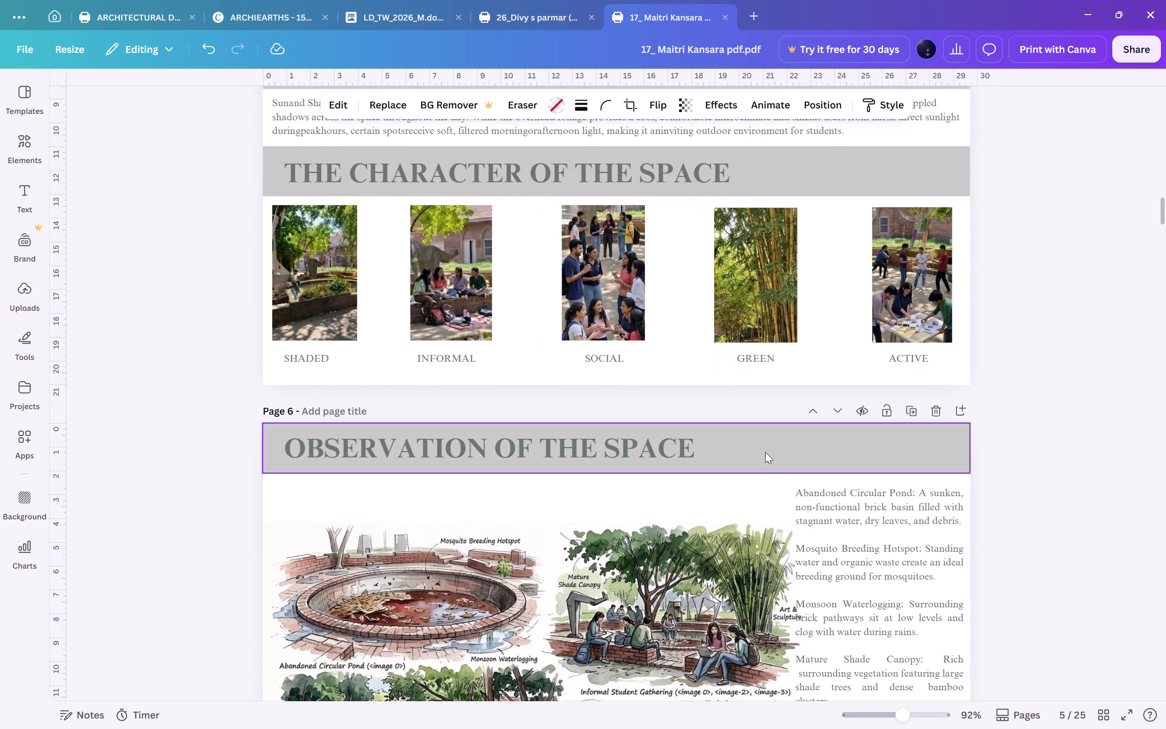
pyautogui.keyDown('ctrl'); pyautogui.scroll(3, 612, 371); pyautogui.keyUp('ctrl')
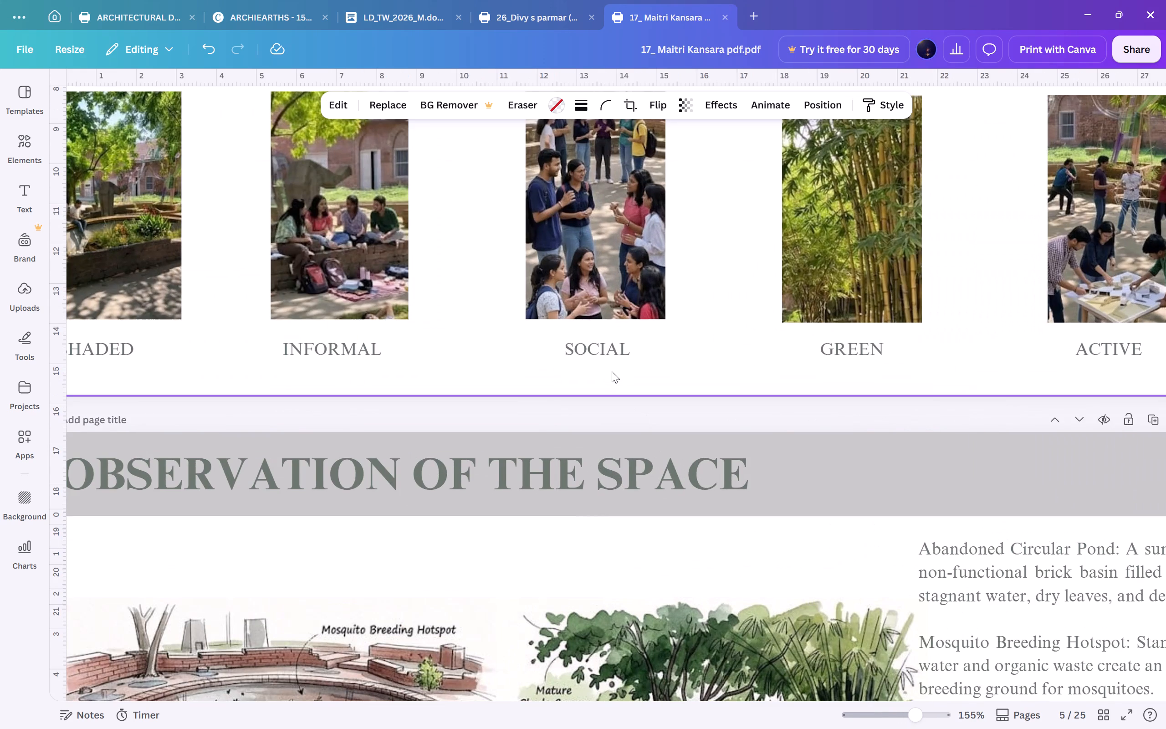
pyautogui.keyDown('ctrl'); pyautogui.scroll(-2, 612, 371); pyautogui.keyUp('ctrl')
pyautogui.scroll(-3, 612, 371)
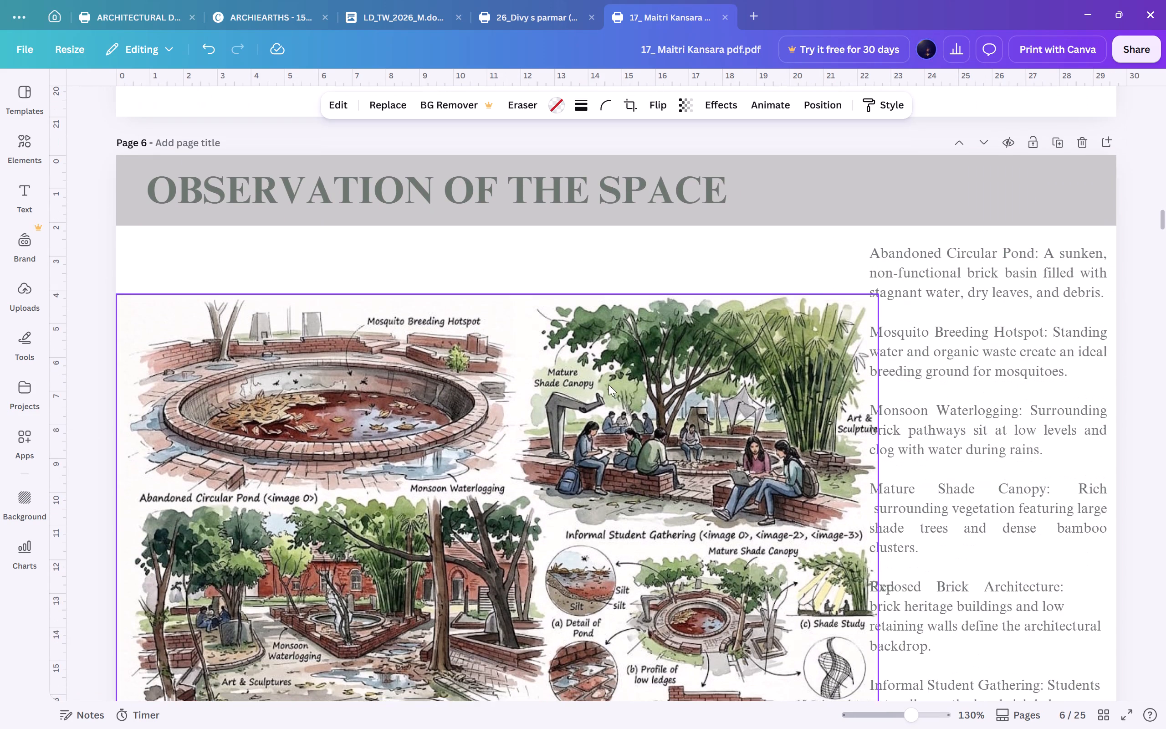
pyautogui.scroll(-2, 598, 470)
pyautogui.scroll(1, 598, 470)
pyautogui.scroll(-2, 598, 470)
pyautogui.keyDown('ctrl'); pyautogui.scroll(-1, 598, 470); pyautogui.keyUp('ctrl')
pyautogui.scroll(1, 598, 470)
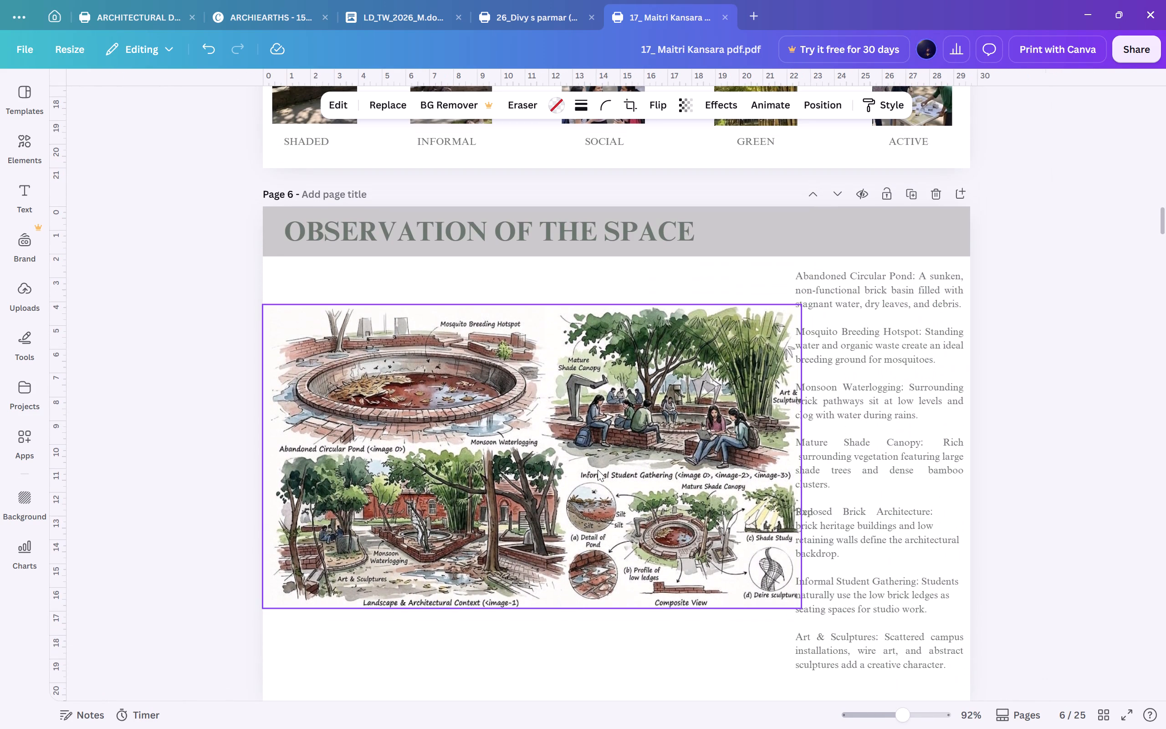
pyautogui.scroll(1, 598, 470)
pyautogui.scroll(-10, 598, 470)
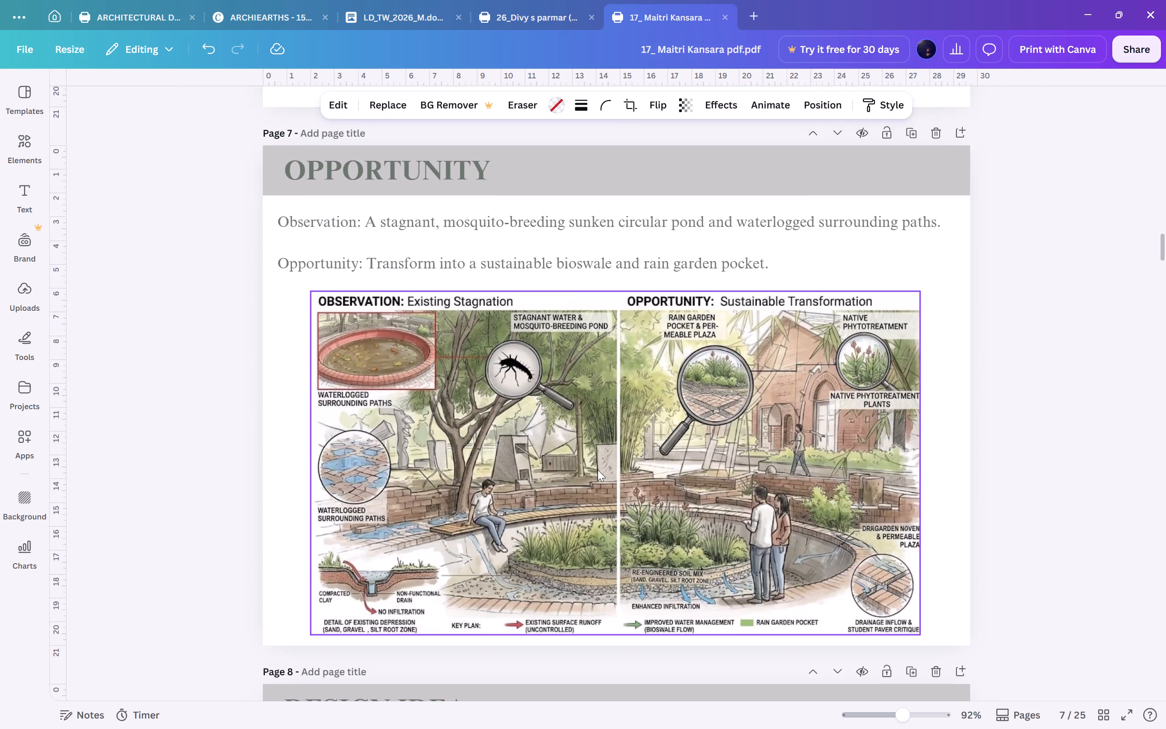
pyautogui.scroll(-18, 598, 470)
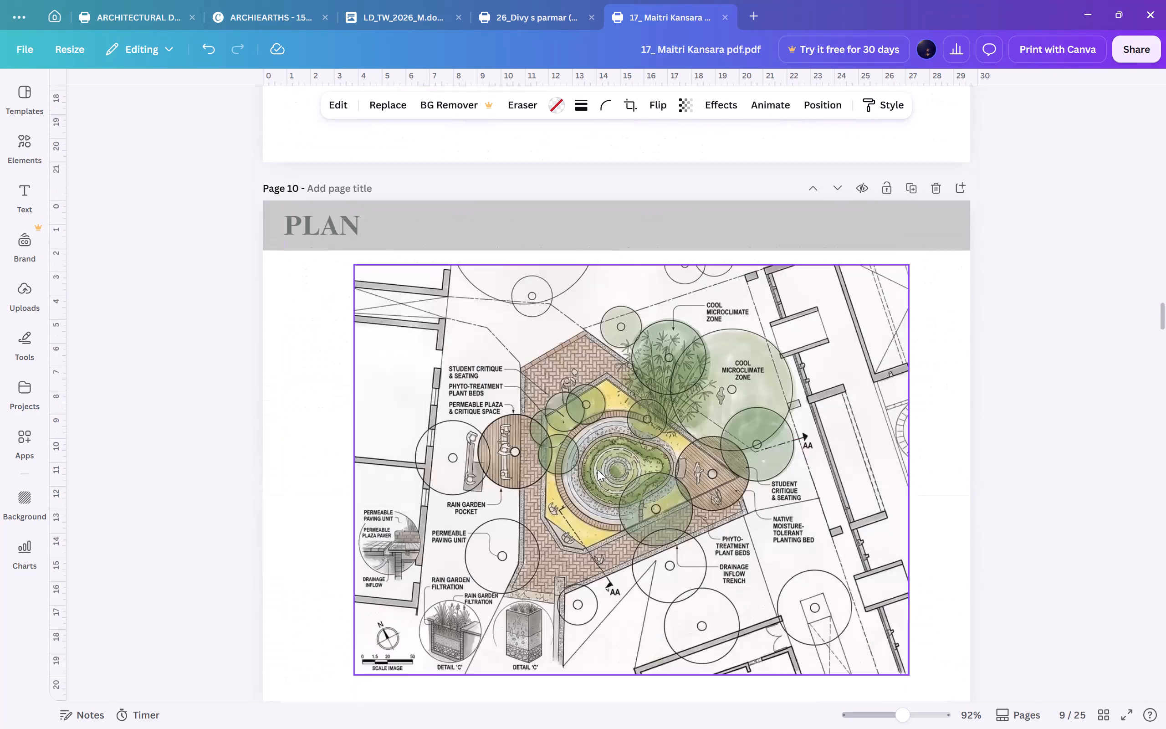
pyautogui.scroll(-4, 598, 470)
pyautogui.scroll(5, 598, 470)
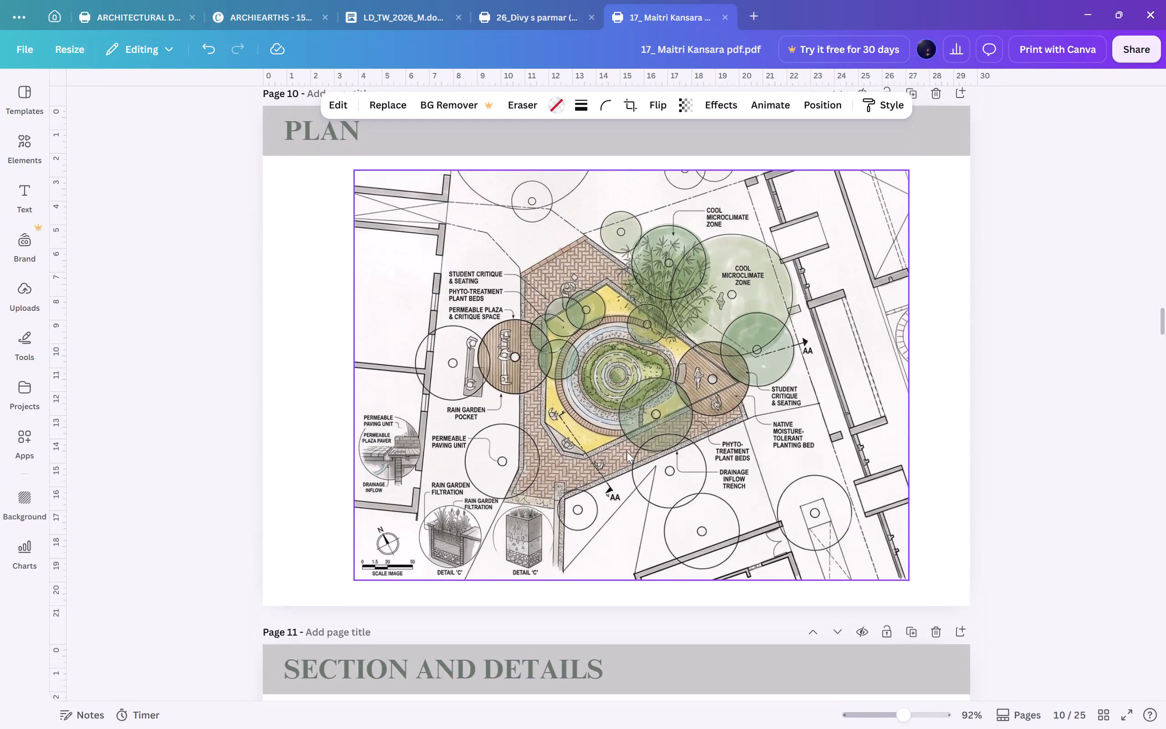
pyautogui.scroll(4, 627, 452)
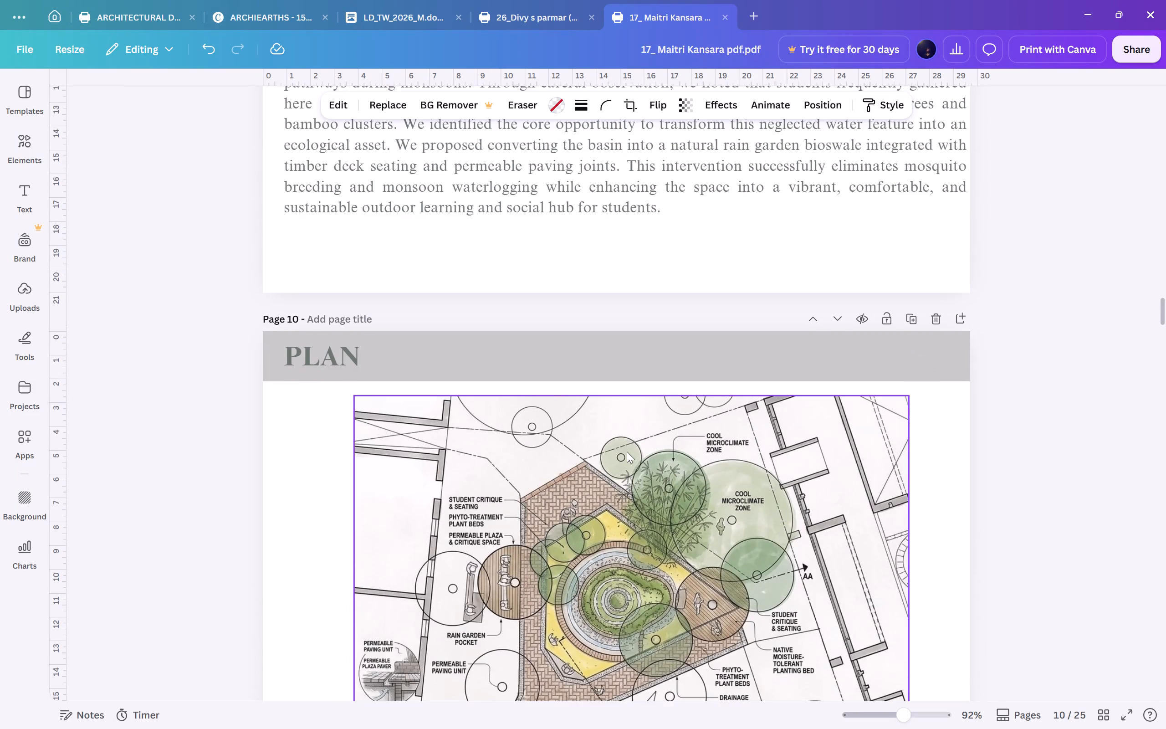
pyautogui.scroll(14, 627, 452)
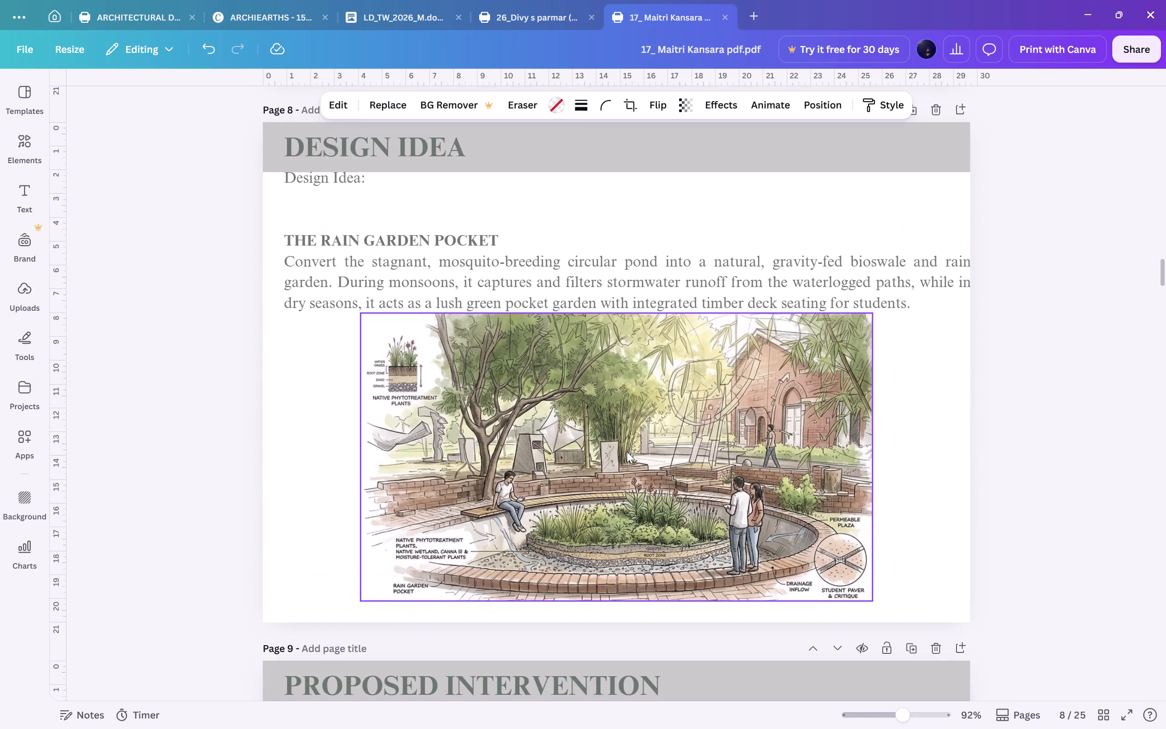
pyautogui.scroll(17, 627, 452)
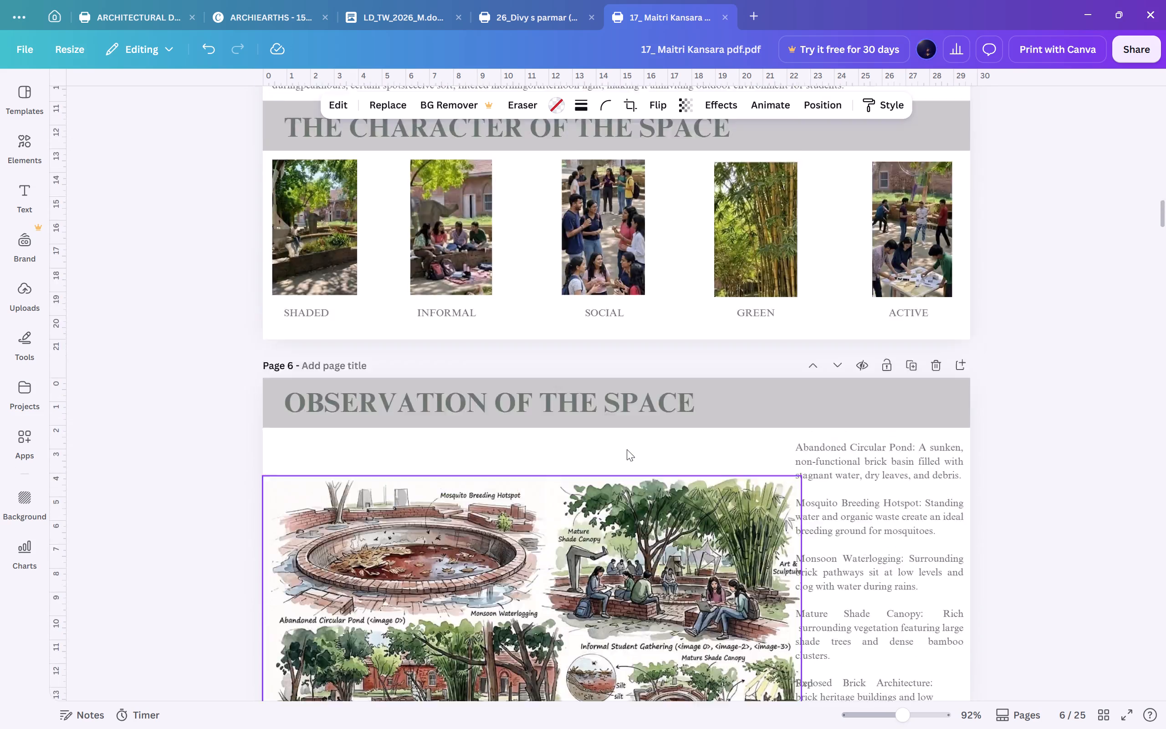
pyautogui.scroll(18, 627, 449)
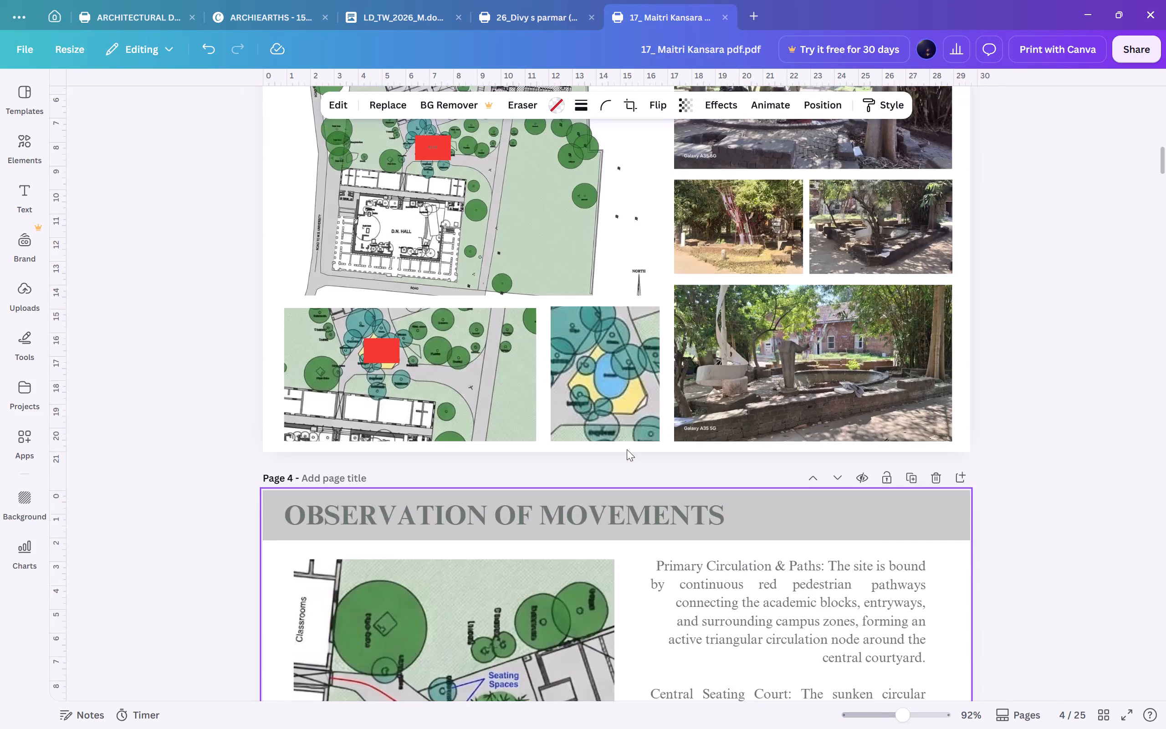
pyautogui.scroll(18, 627, 449)
pyautogui.scroll(3, 627, 449)
pyautogui.scroll(-9, 627, 449)
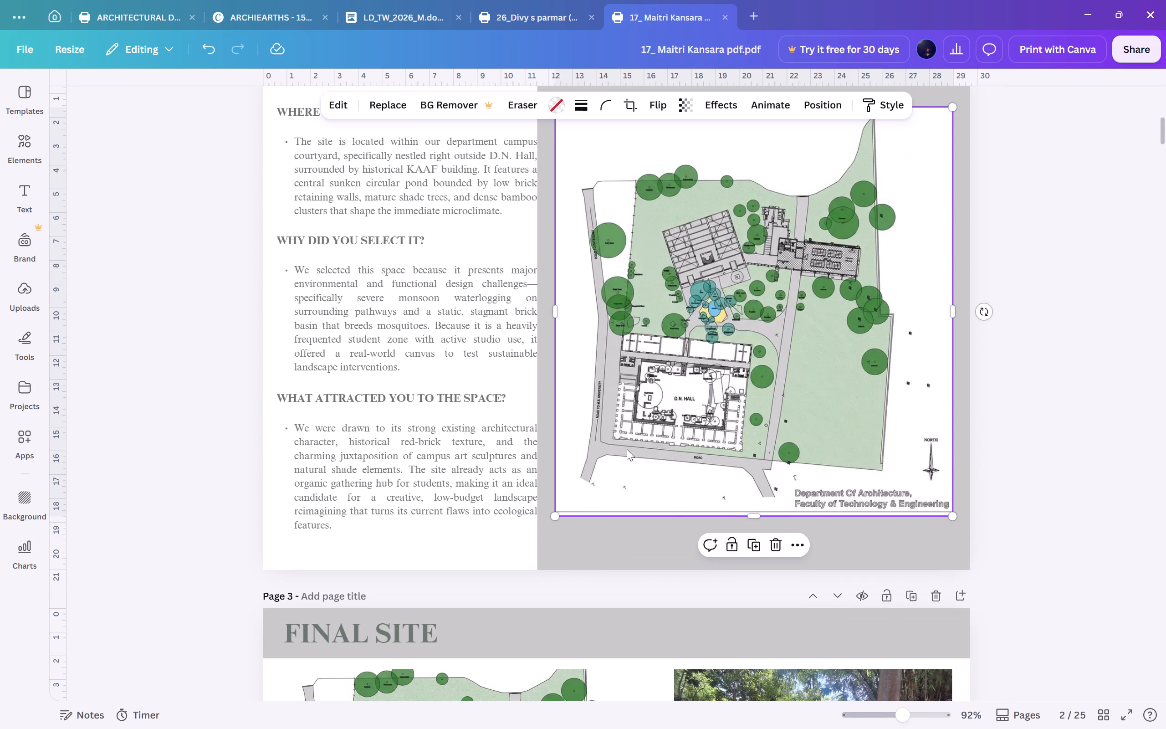
pyautogui.scroll(-5, 647, 427)
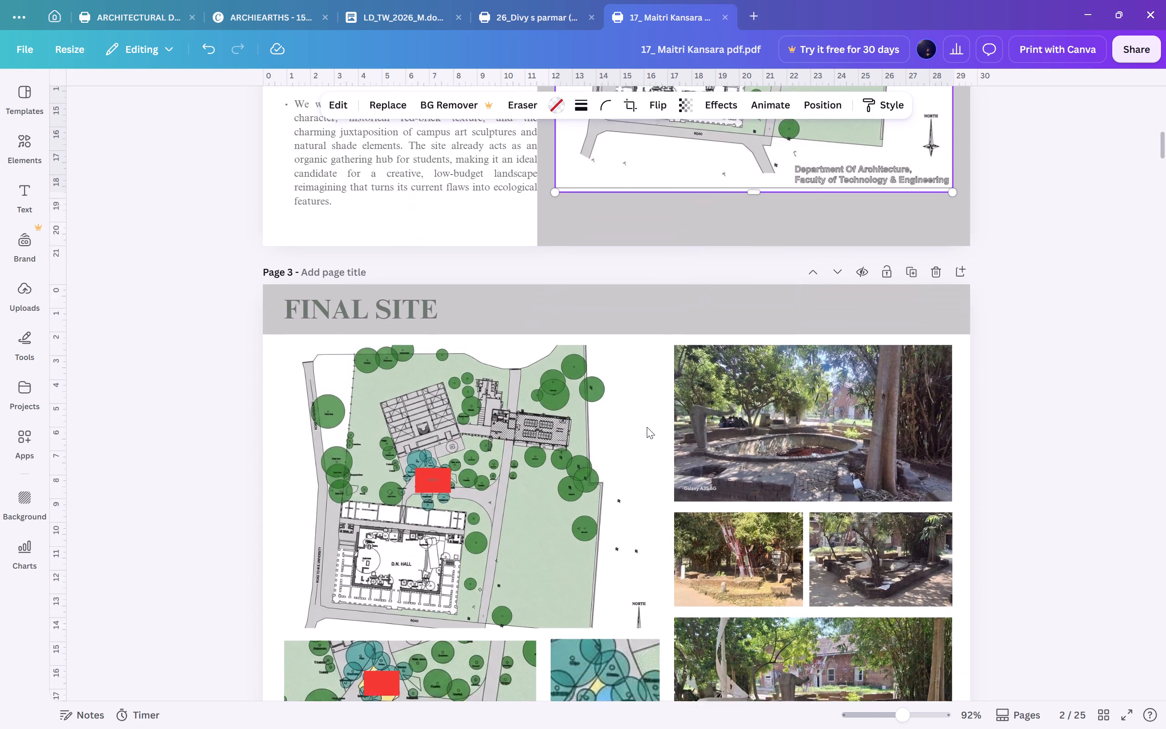
# Copy the site plan image from page 2 onto the blank page 13 of the landscape report numbered 26.
pyautogui.scroll(5, 647, 427)
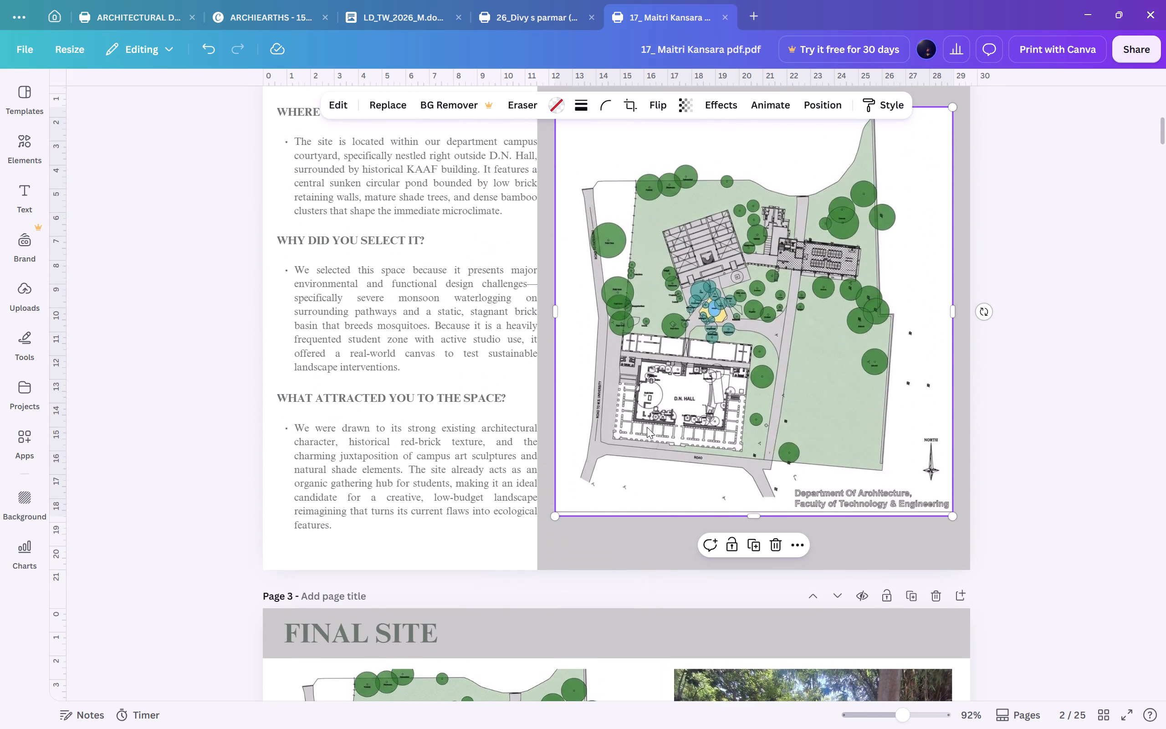
pyautogui.rightClick(647, 427)
pyautogui.click(676, 272)
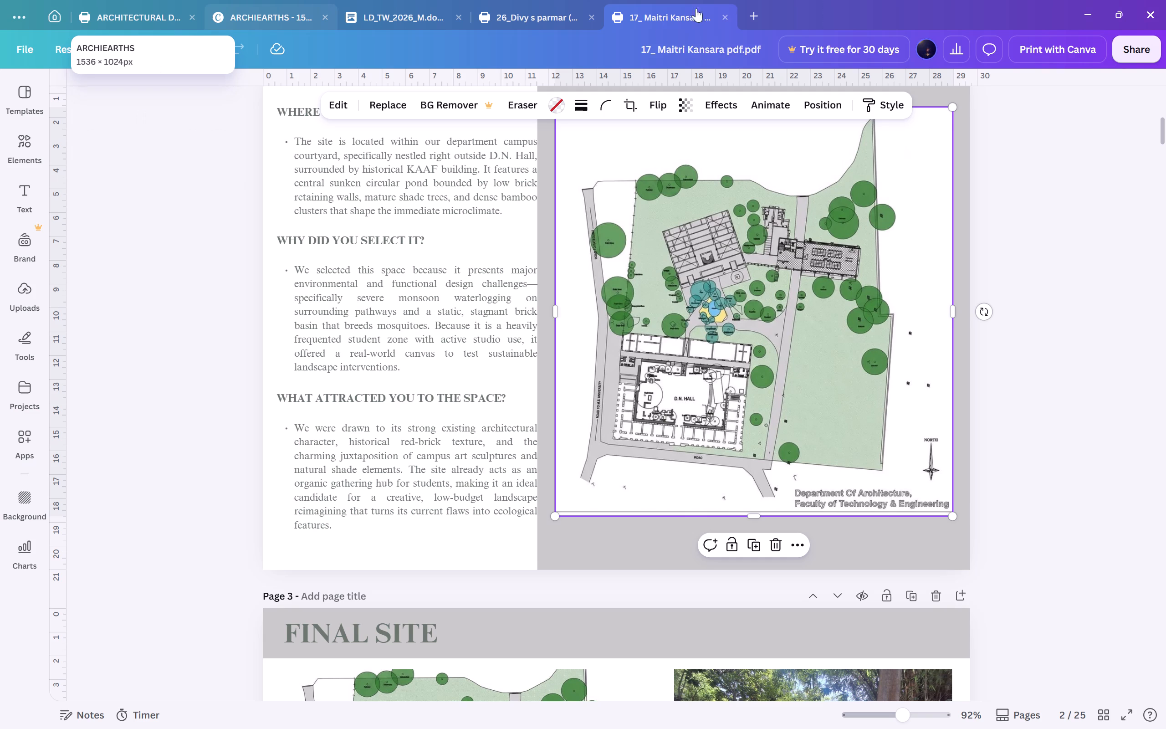
pyautogui.click(565, 21)
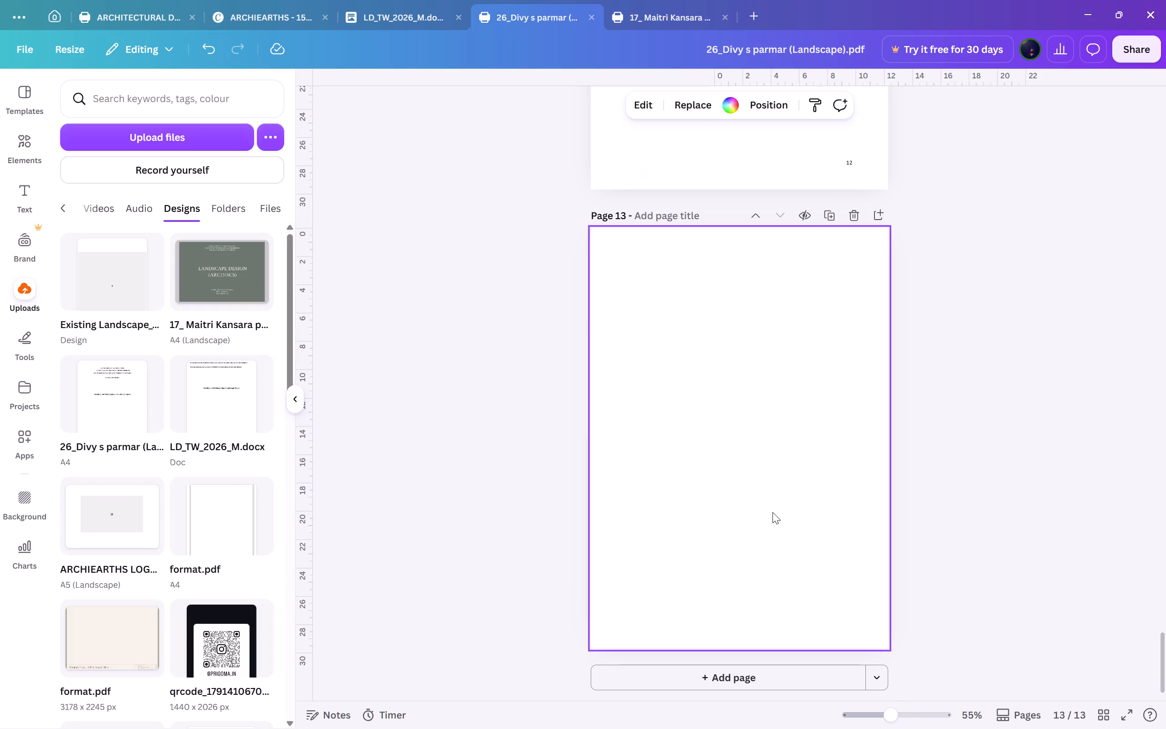
pyautogui.click(761, 509)
pyautogui.hotkey('ctrl', 'v')
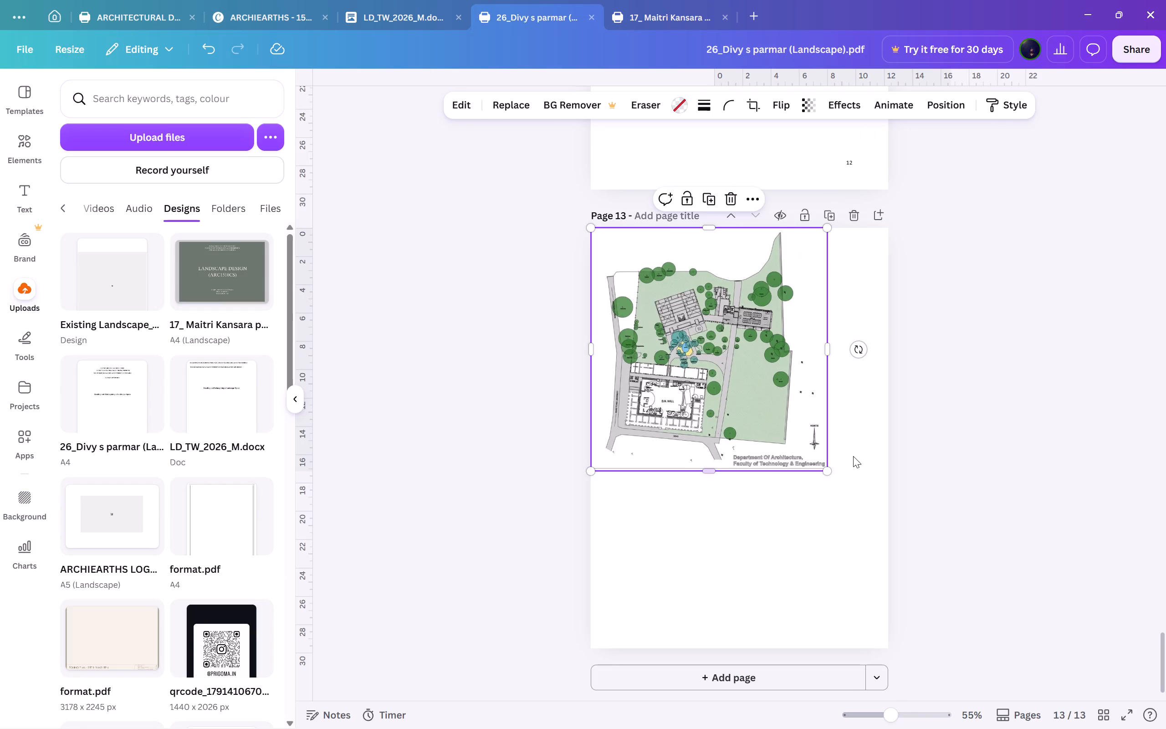
# Enlarge the pasted site plan on page 13 to span the full page width, about 21 cm.
pyautogui.moveTo(824, 472); pyautogui.dragTo(846, 583)
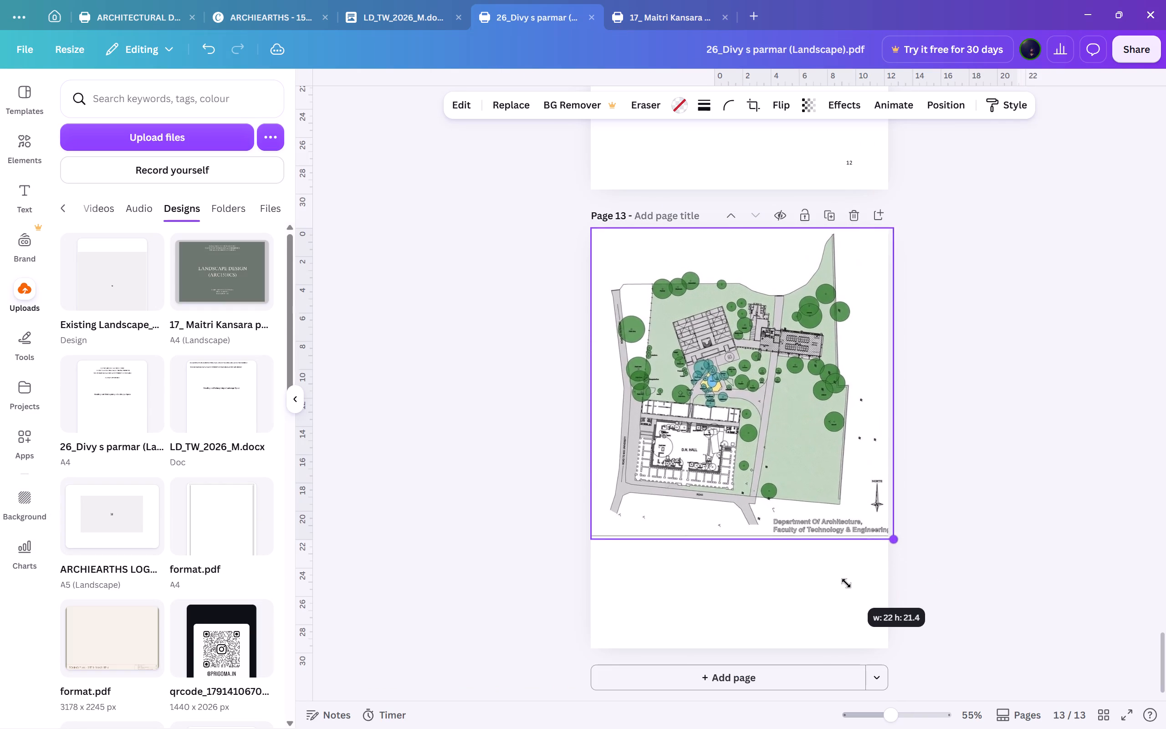
pyautogui.moveTo(846, 583); pyautogui.dragTo(840, 580)
pyautogui.click(960, 479)
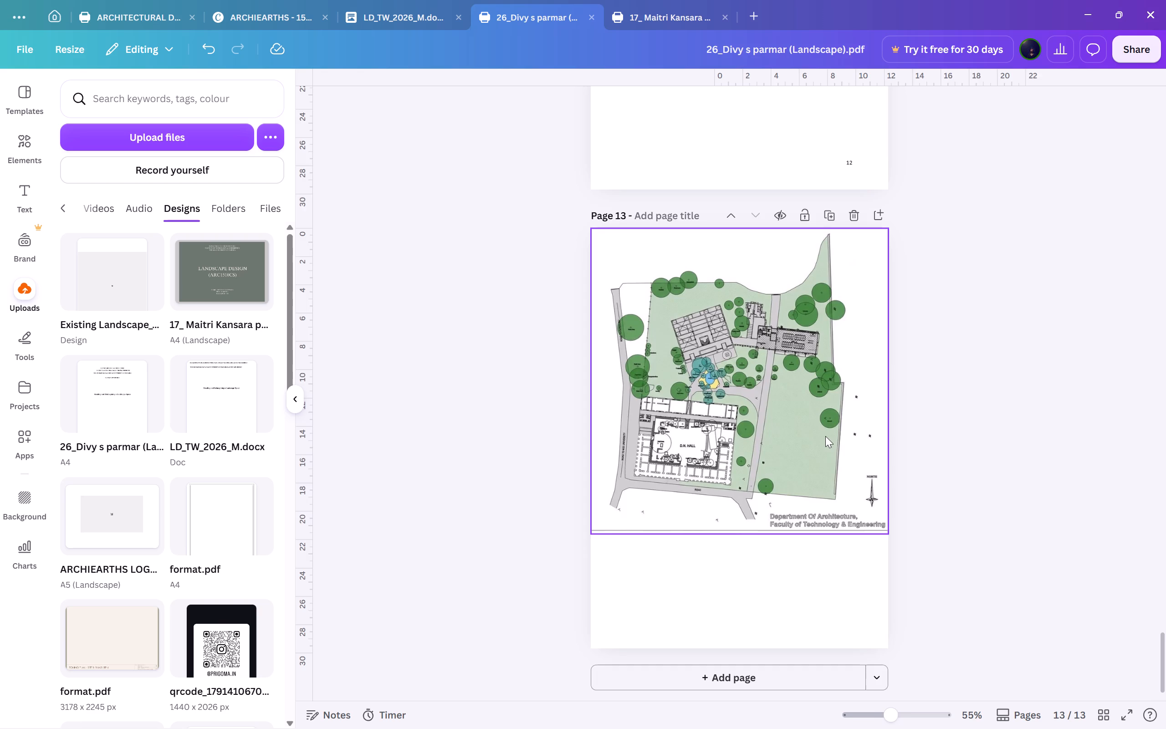
pyautogui.keyDown('ctrl'); pyautogui.scroll(7, 825, 436); pyautogui.keyUp('ctrl')
pyautogui.keyDown('ctrl'); pyautogui.scroll(-4, 825, 436); pyautogui.keyUp('ctrl')
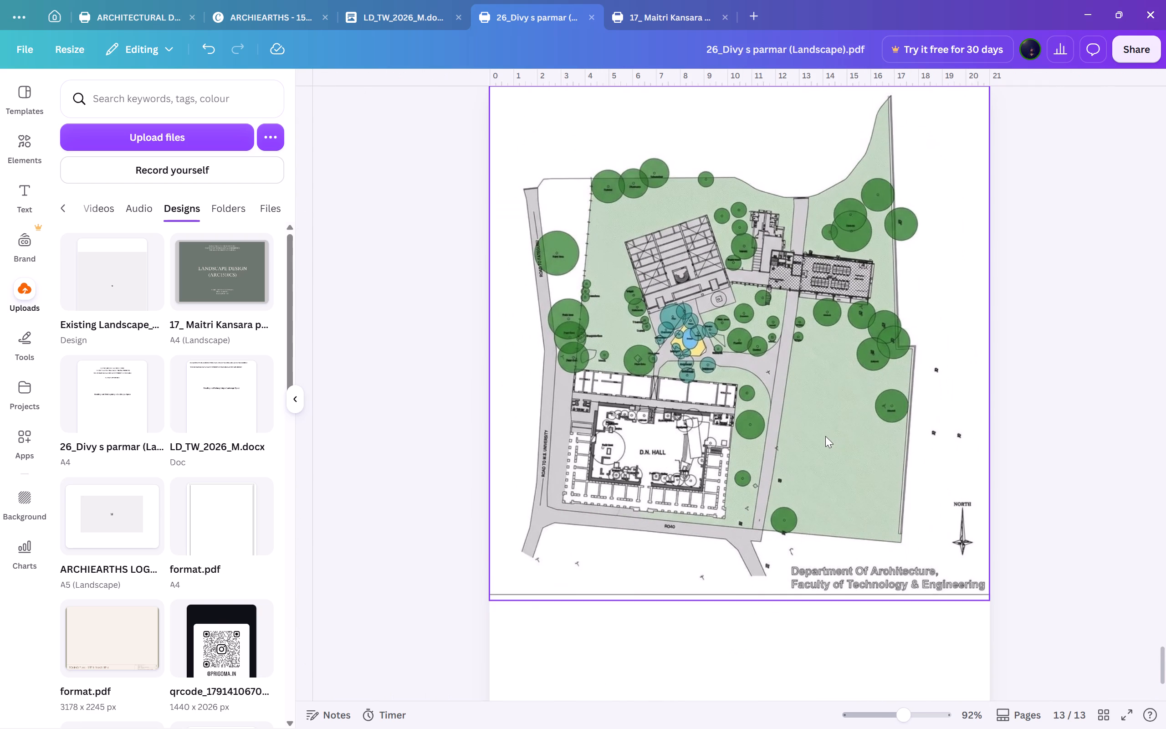
pyautogui.click(1008, 407)
# Switch back to the design numbered 17 and examine the FINAL SITE page's plans and photos against the page 2 plan.
pyautogui.click(669, 20)
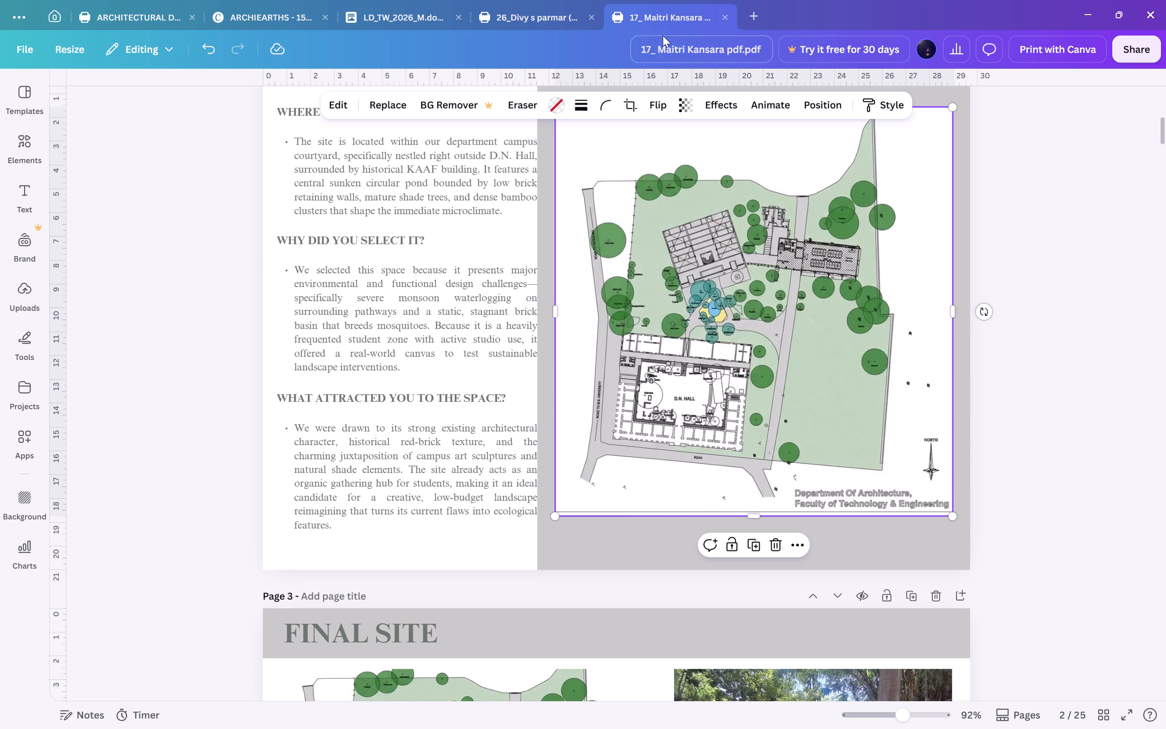
pyautogui.scroll(-4, 568, 342)
pyautogui.keyDown('ctrl'); pyautogui.scroll(6, 404, 559); pyautogui.keyUp('ctrl')
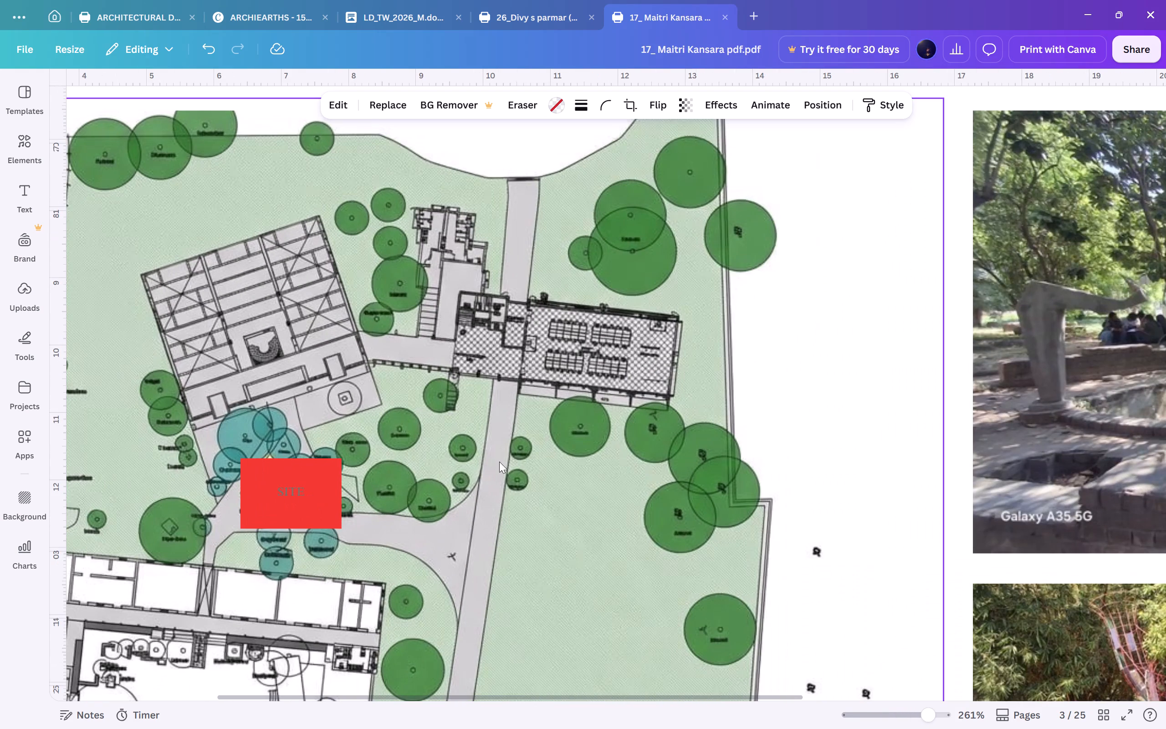
pyautogui.scroll(-7, 500, 461)
pyautogui.keyDown('ctrl'); pyautogui.scroll(-2, 503, 454); pyautogui.keyUp('ctrl')
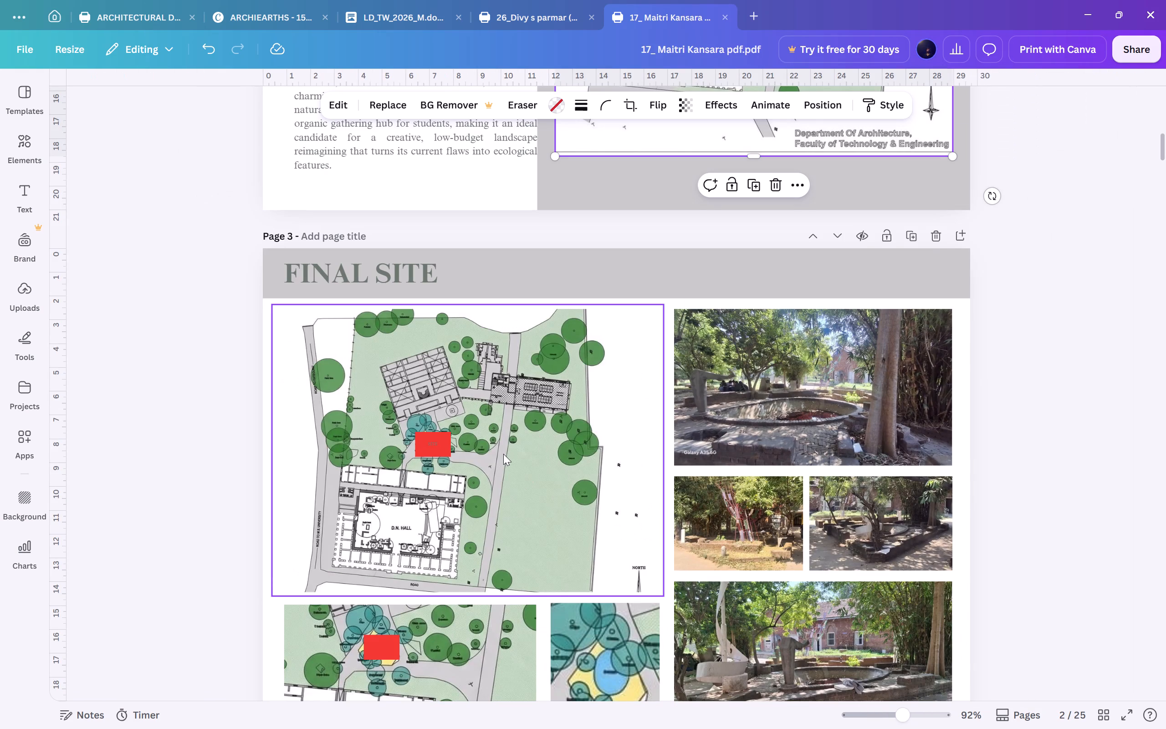
pyautogui.scroll(-4, 503, 454)
pyautogui.keyDown('ctrl'); pyautogui.scroll(-1, 503, 454); pyautogui.keyUp('ctrl')
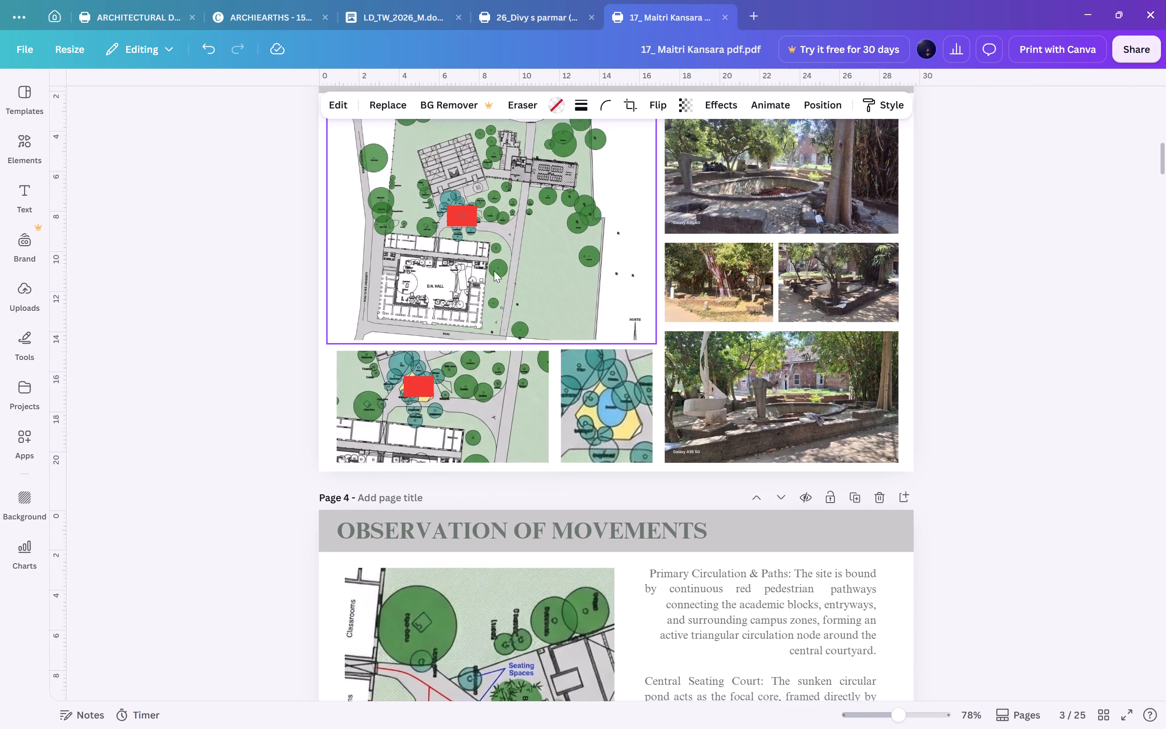
pyautogui.scroll(3, 479, 222)
pyautogui.scroll(3, 497, 320)
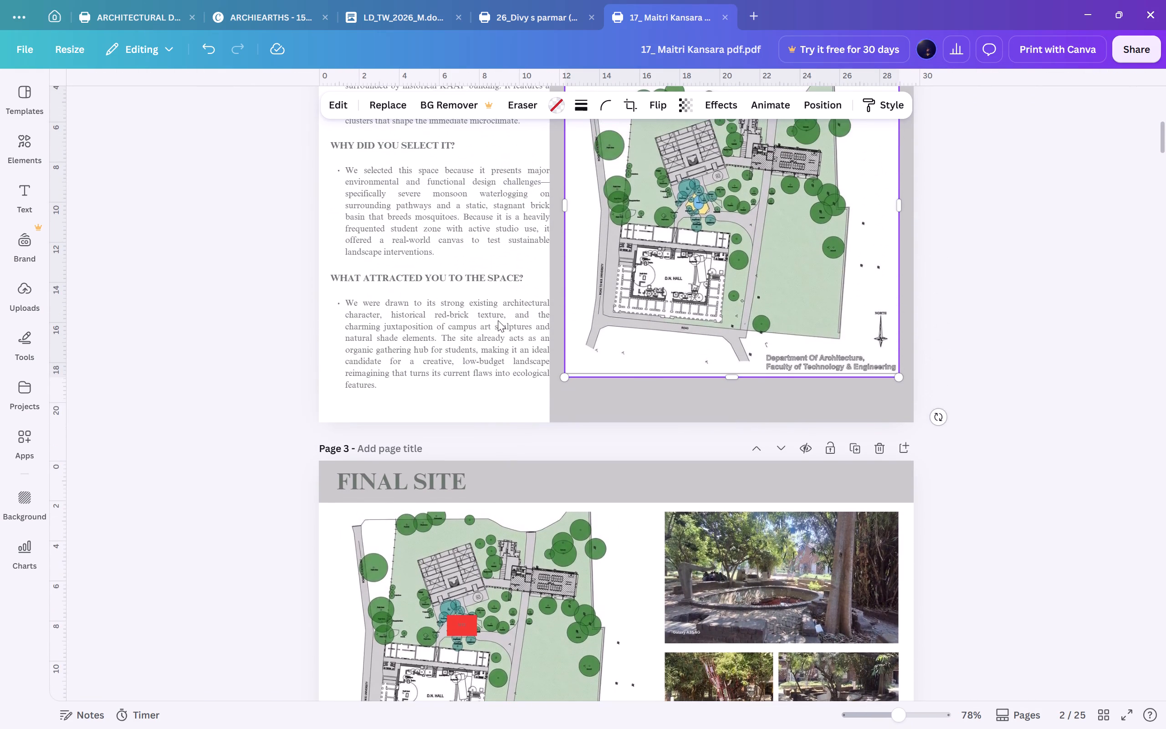
pyautogui.scroll(2, 498, 320)
pyautogui.scroll(-4, 498, 320)
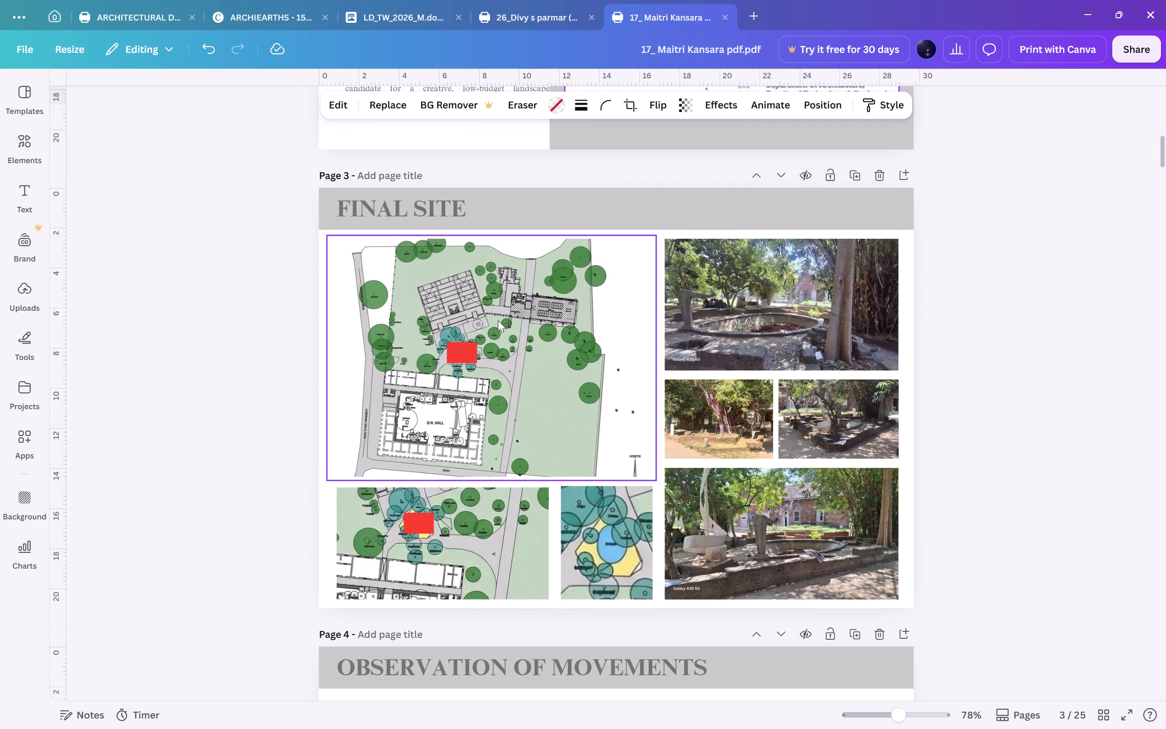
pyautogui.scroll(3, 498, 320)
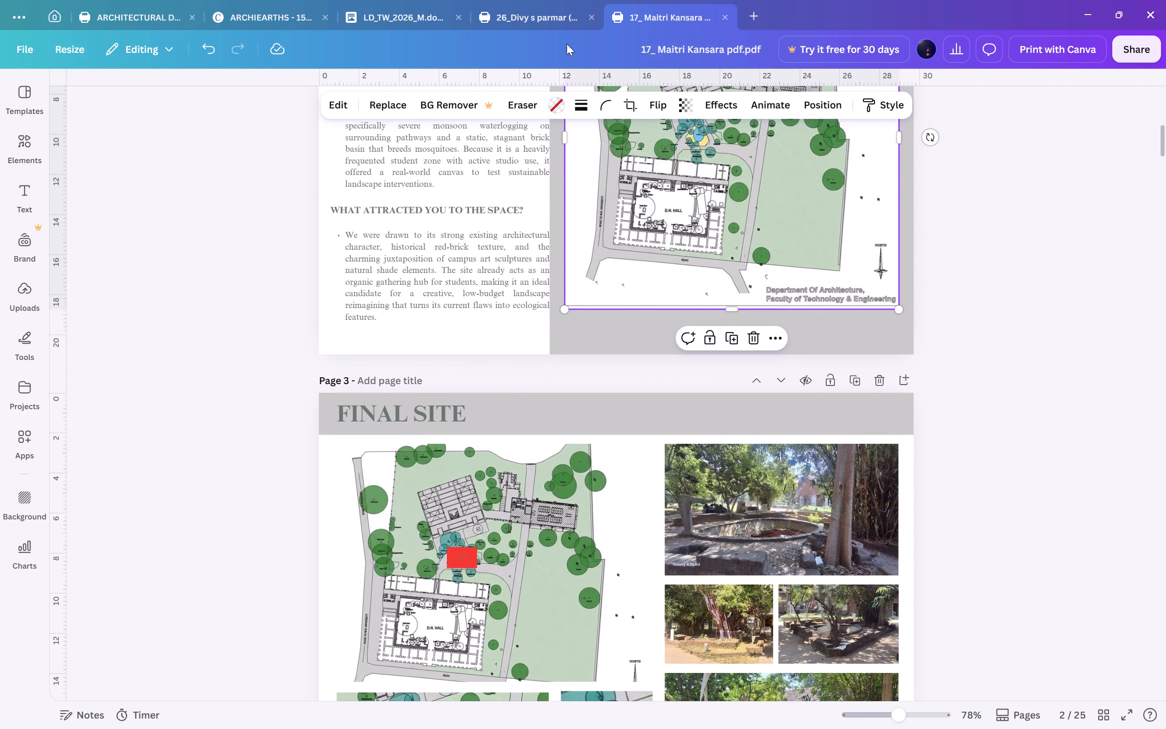
pyautogui.scroll(-3, 649, 704)
pyautogui.scroll(-4, 568, 577)
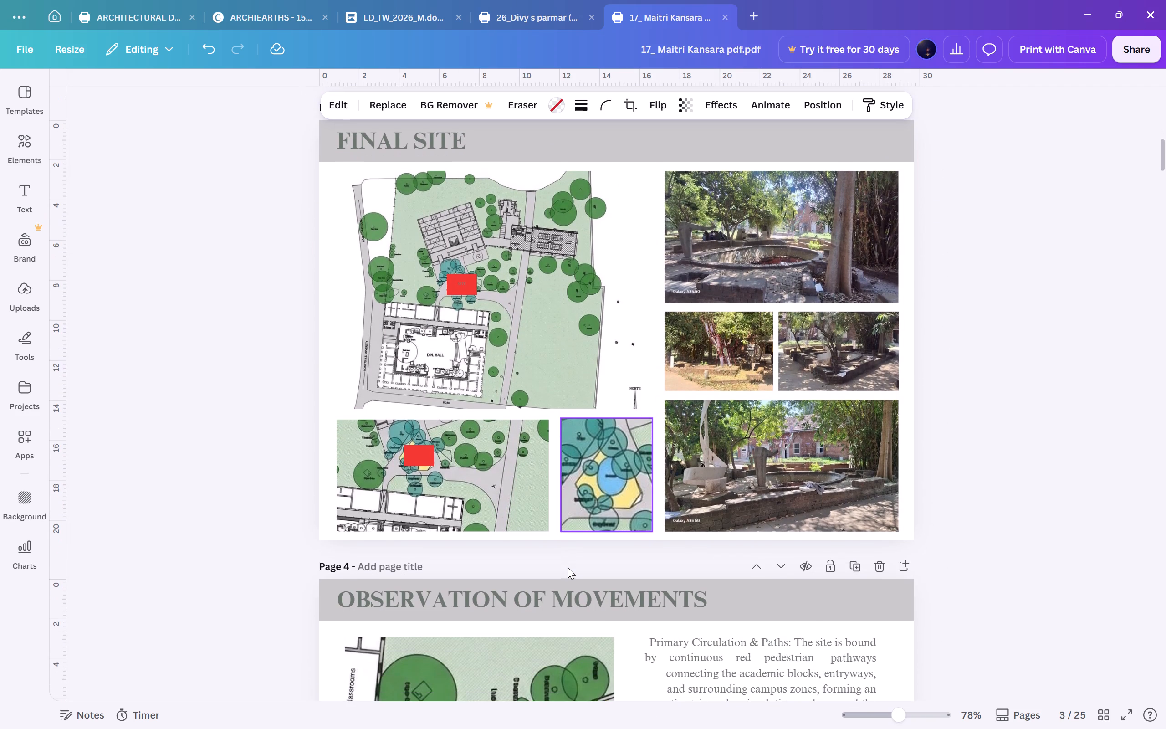
# Return to the landscape report numbered 26 and hide the list of uploads to widen the page view.
pyautogui.click(528, 14)
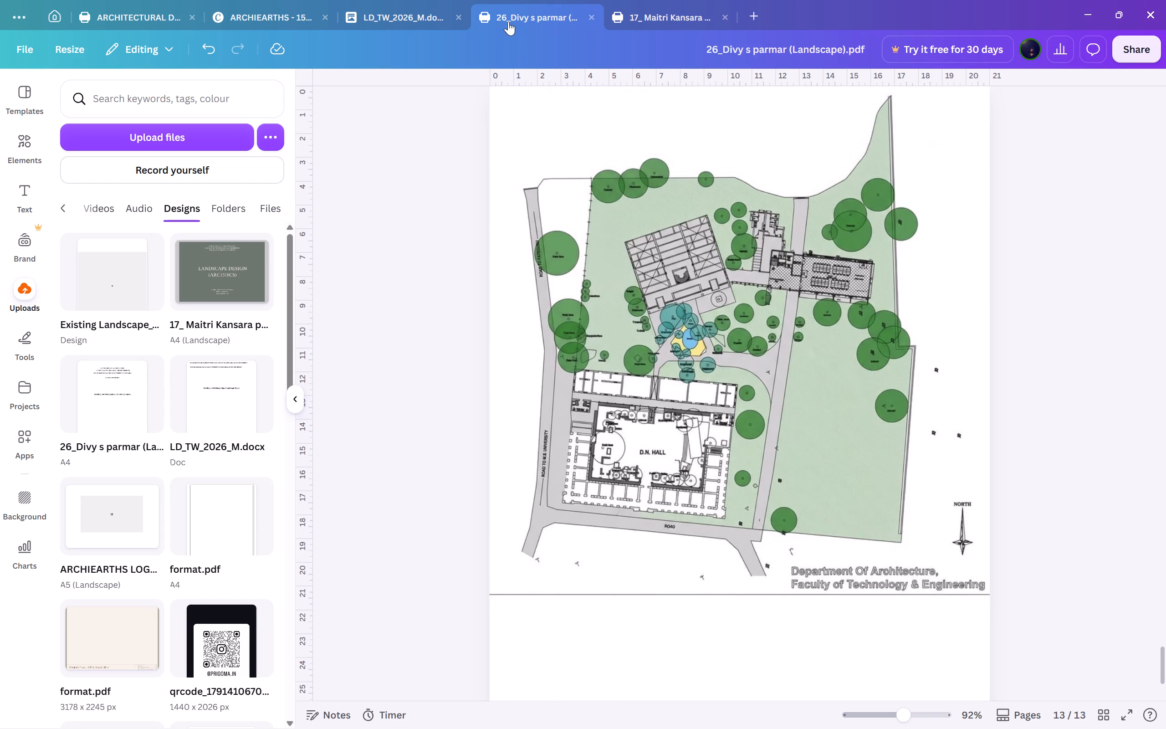
pyautogui.click(299, 406)
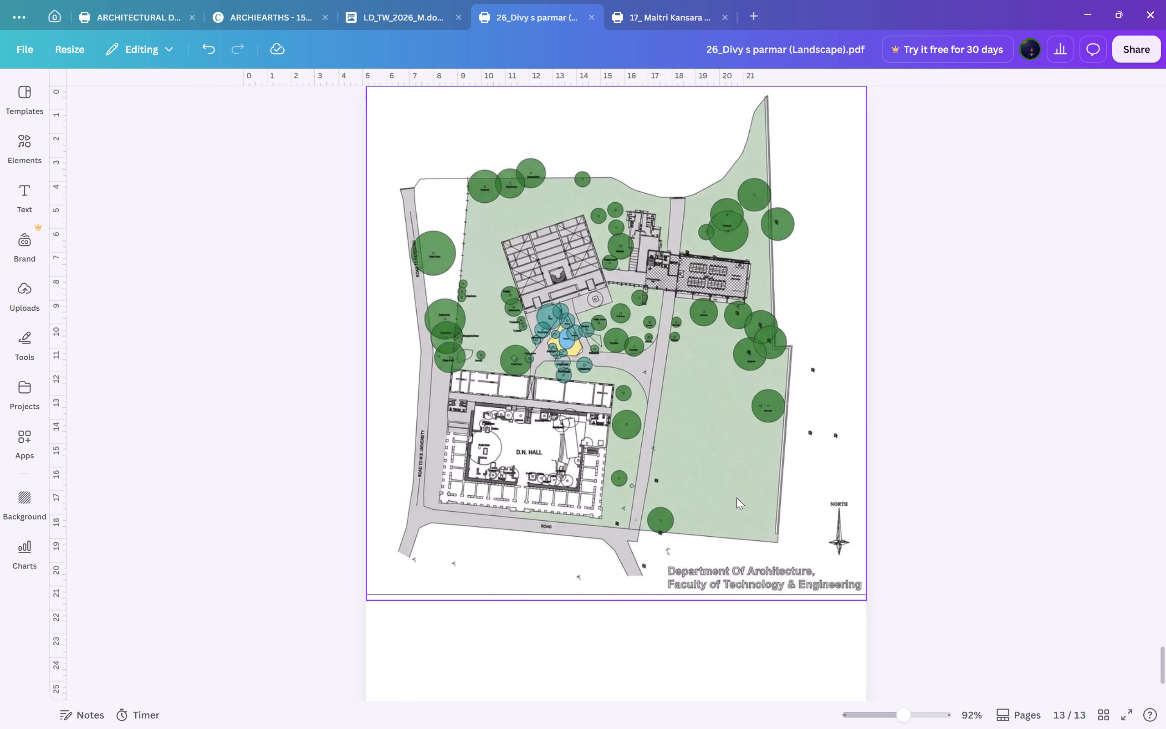
pyautogui.click(1052, 572)
pyautogui.scroll(5, 1028, 552)
pyautogui.scroll(-4, 1028, 550)
pyautogui.scroll(7, 1028, 550)
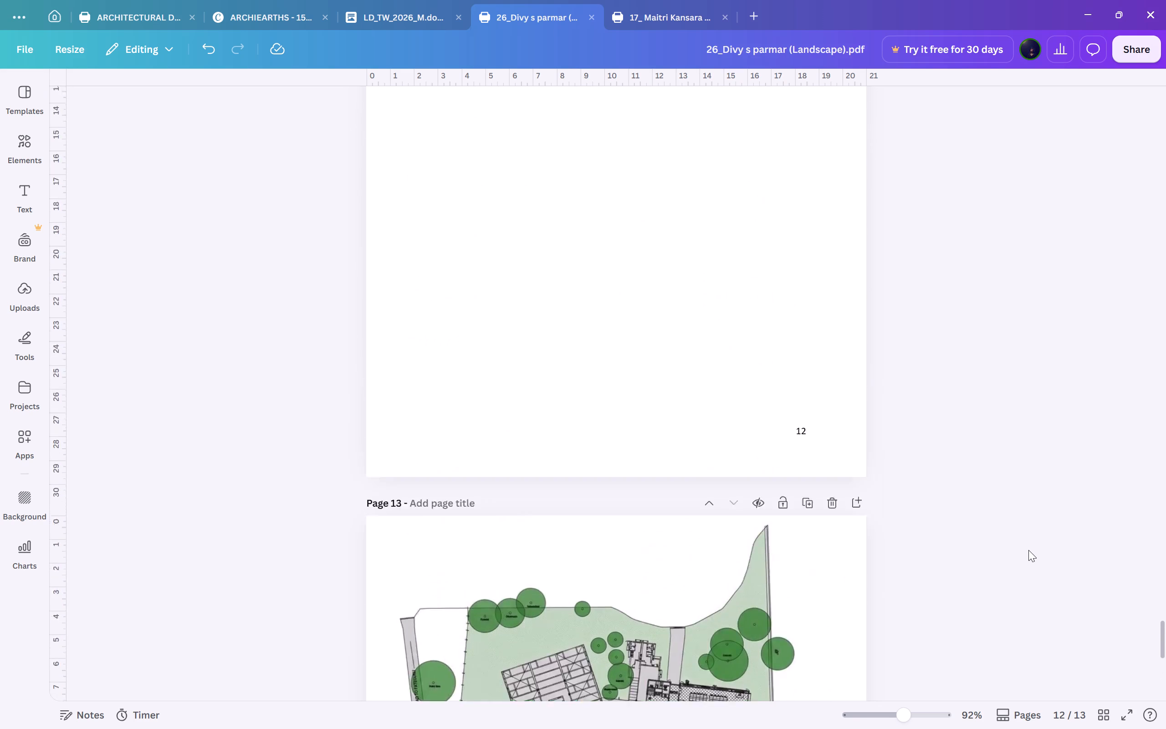
# Switch to the LD_TW_2026_M.docx assignment in Chrome and read the SITE SELECTION section's questions and required graphics.
pyautogui.scroll(5, 1028, 550)
pyautogui.scroll(-2, 1028, 550)
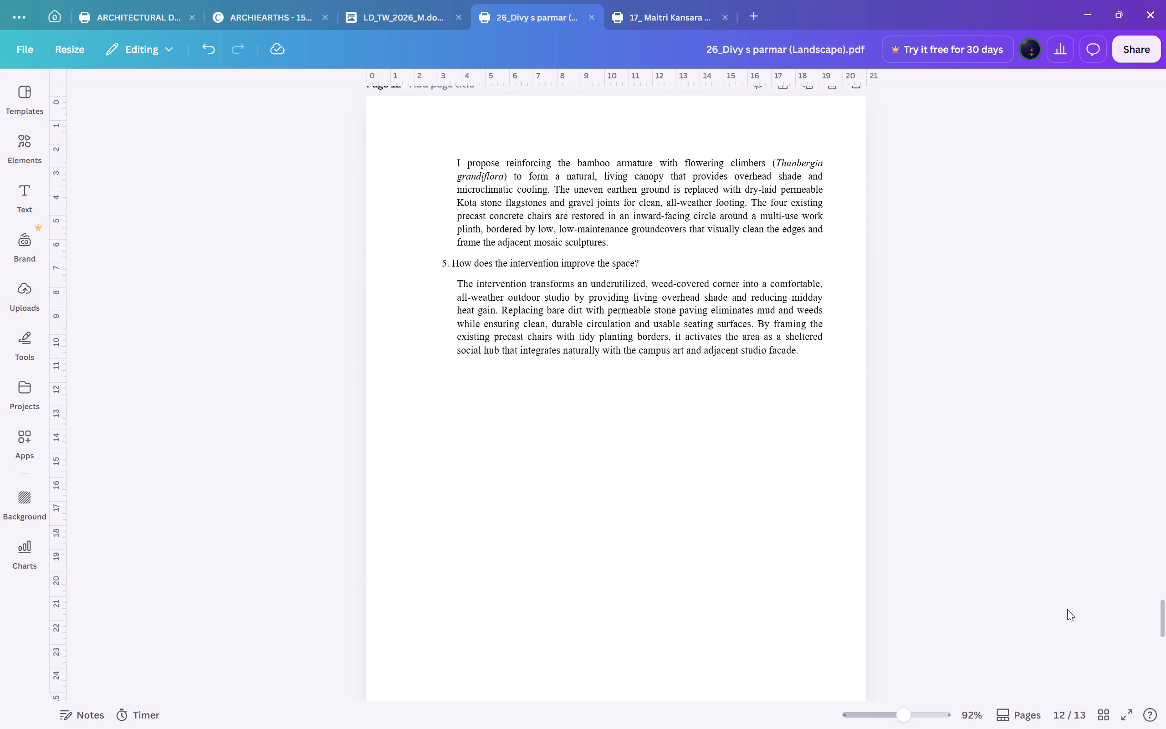
pyautogui.click(1094, 11)
pyautogui.scroll(2, 754, 478)
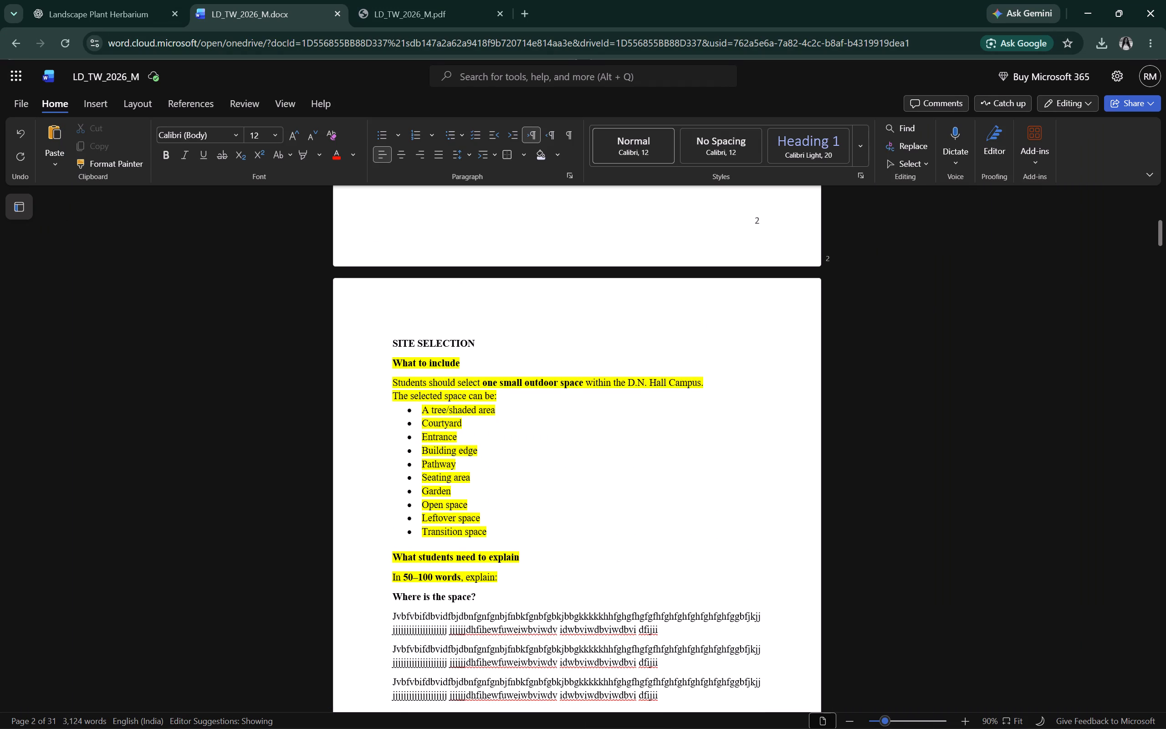
pyautogui.scroll(-2, 563, 590)
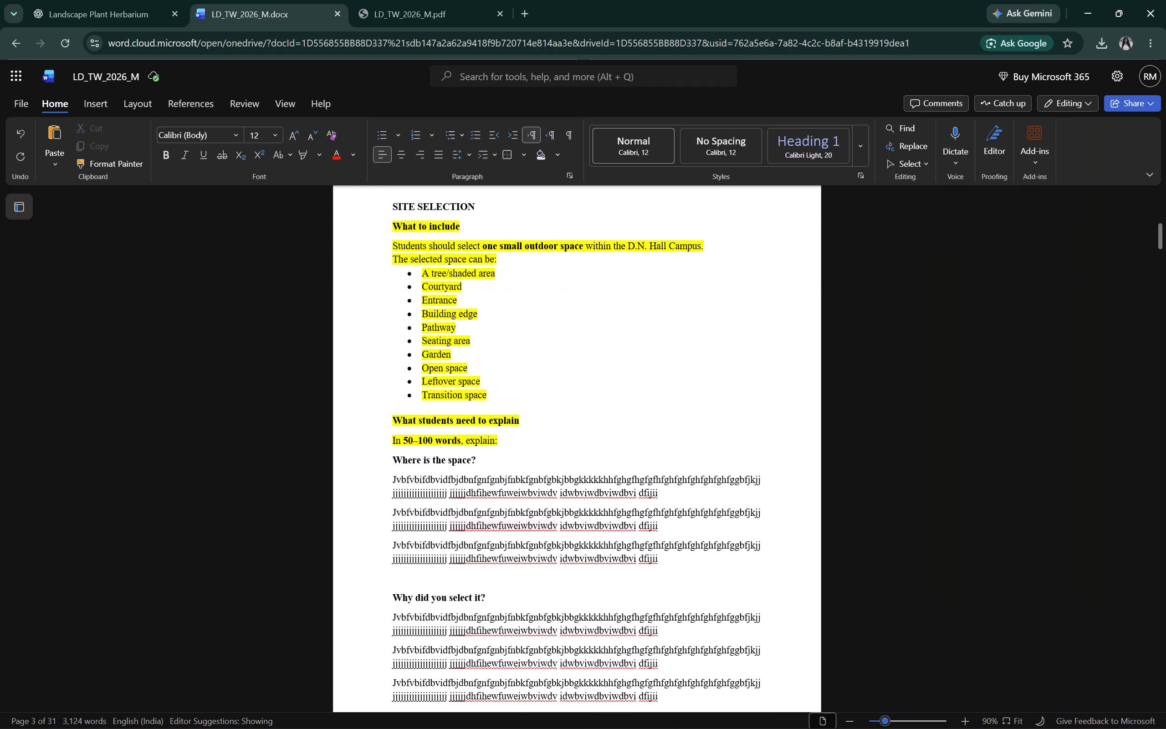
pyautogui.scroll(-2, 452, 513)
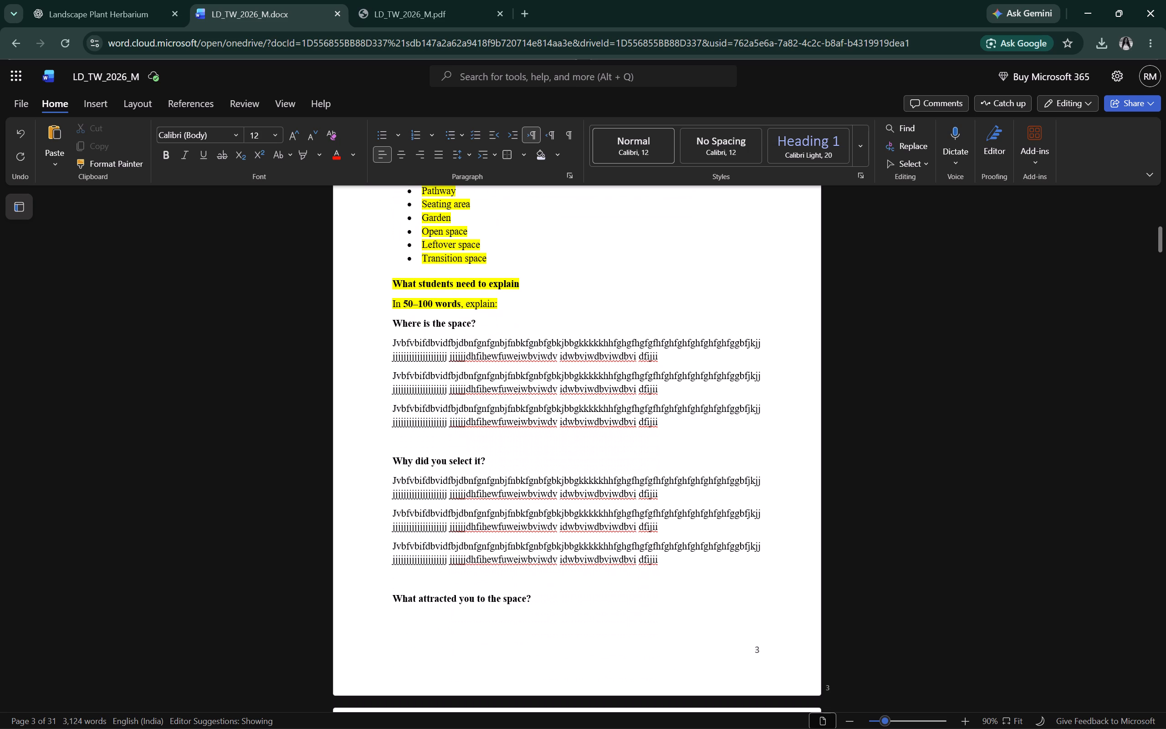
pyautogui.scroll(-5, 452, 513)
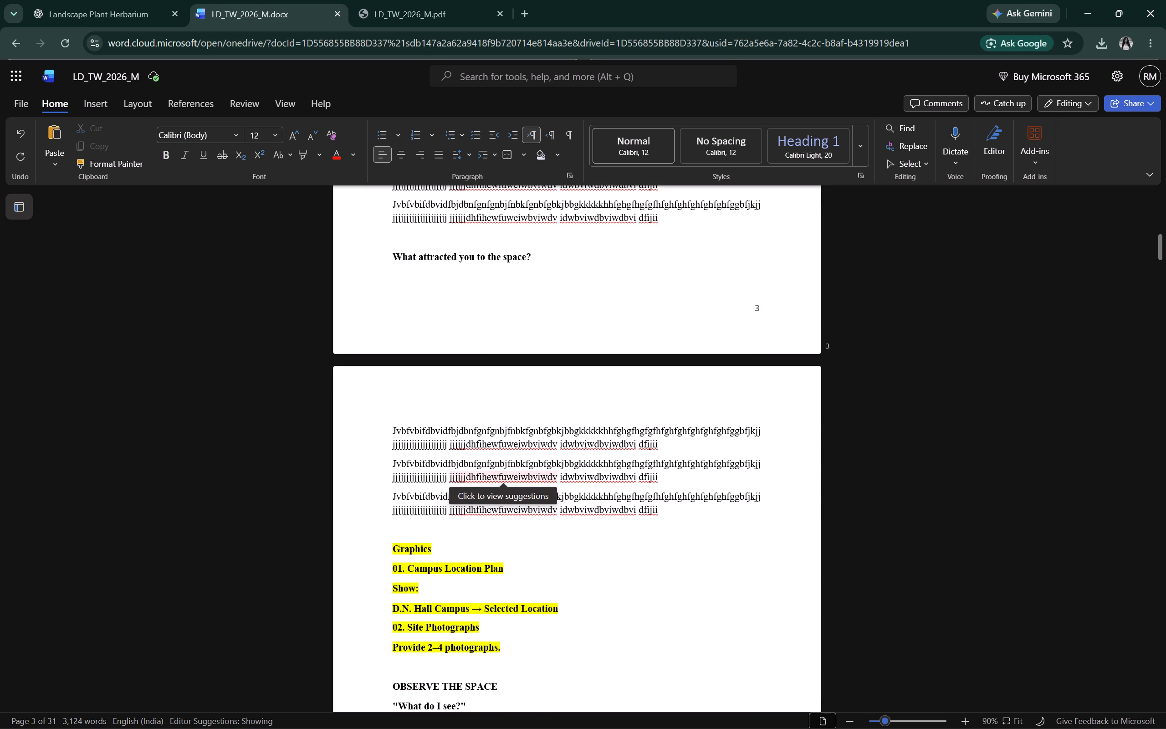
pyautogui.scroll(-1, 488, 511)
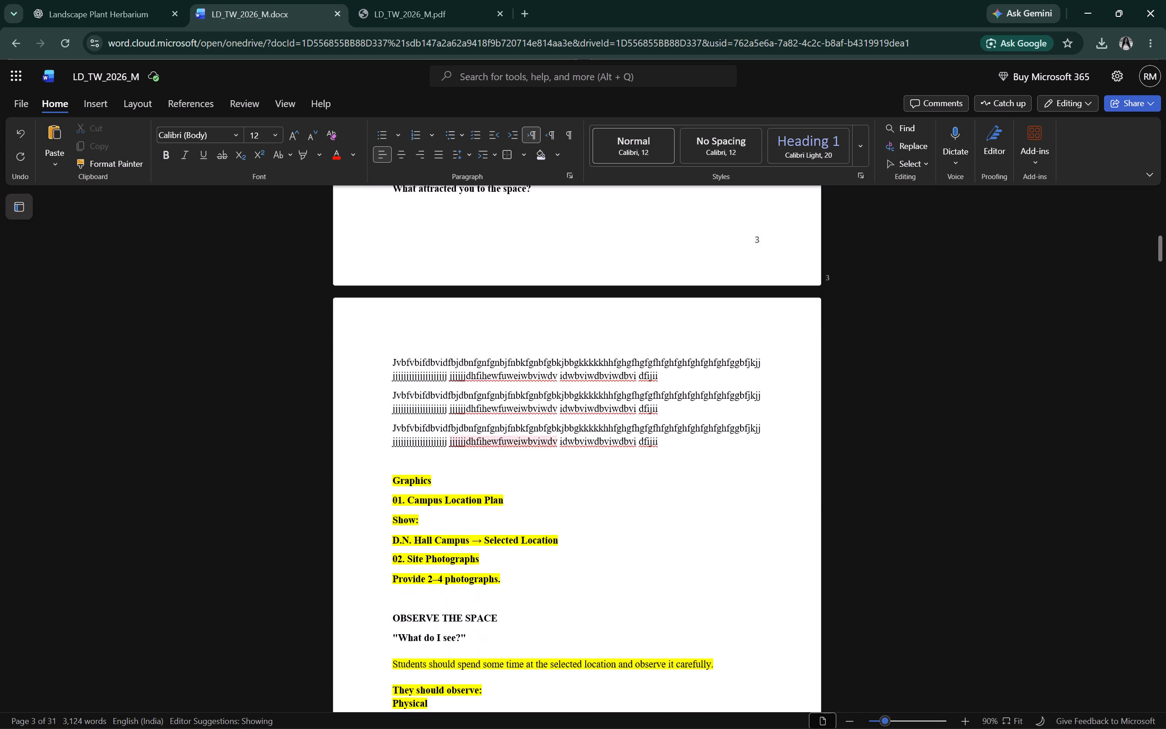
pyautogui.scroll(3, 488, 511)
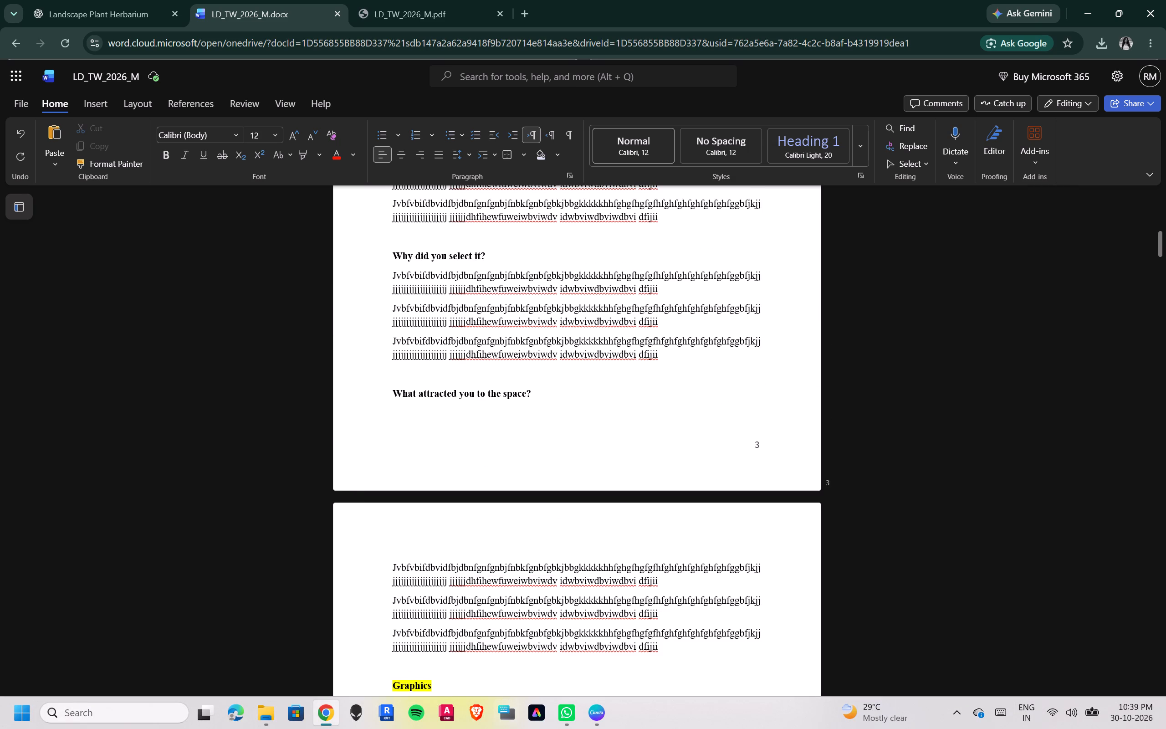
pyautogui.click(330, 718)
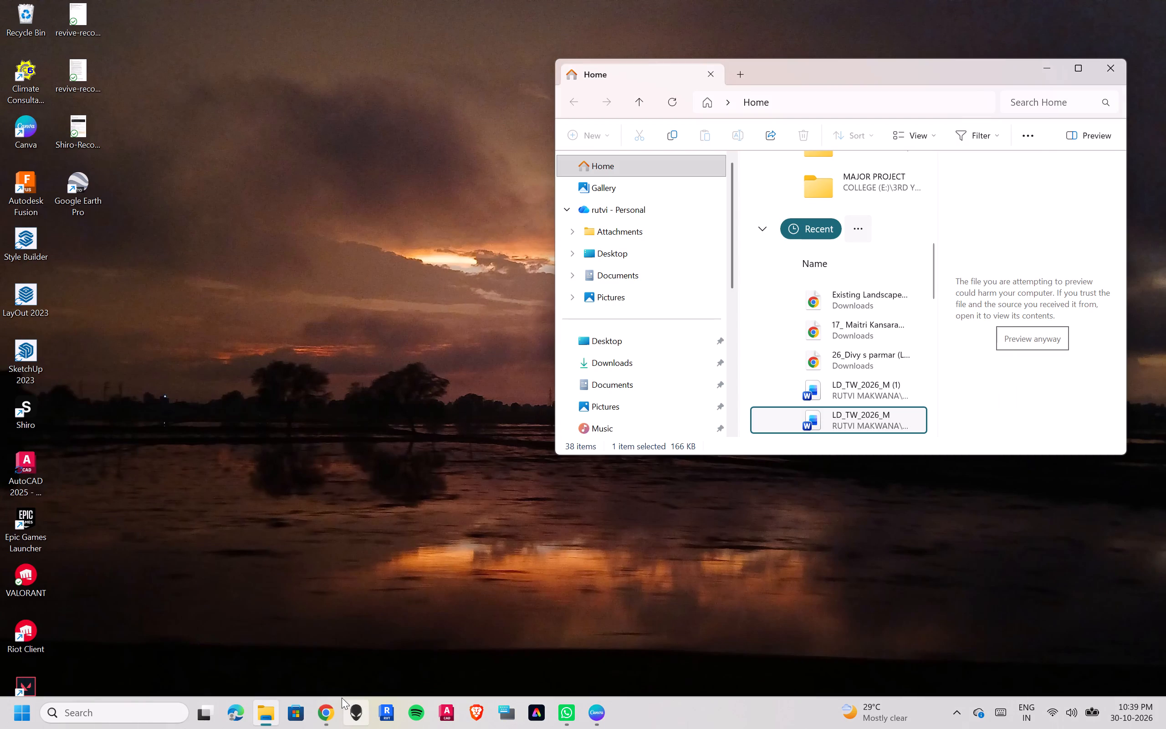
pyautogui.click(327, 722)
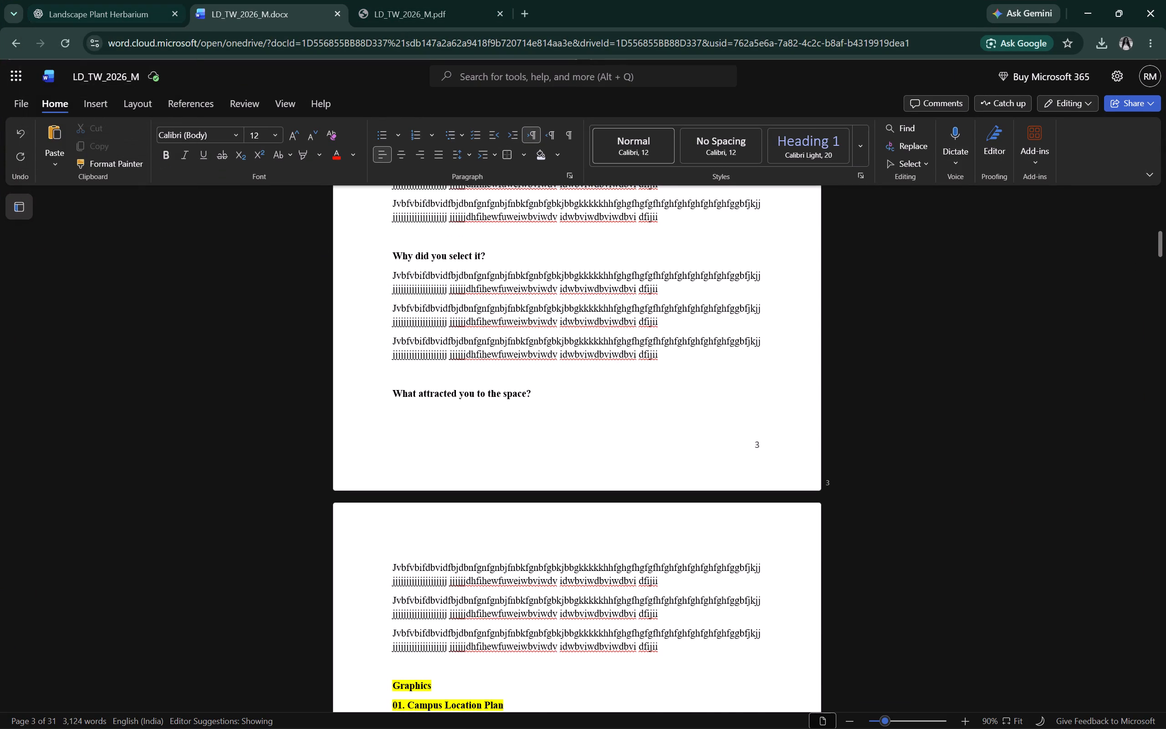
pyautogui.scroll(4, 467, 460)
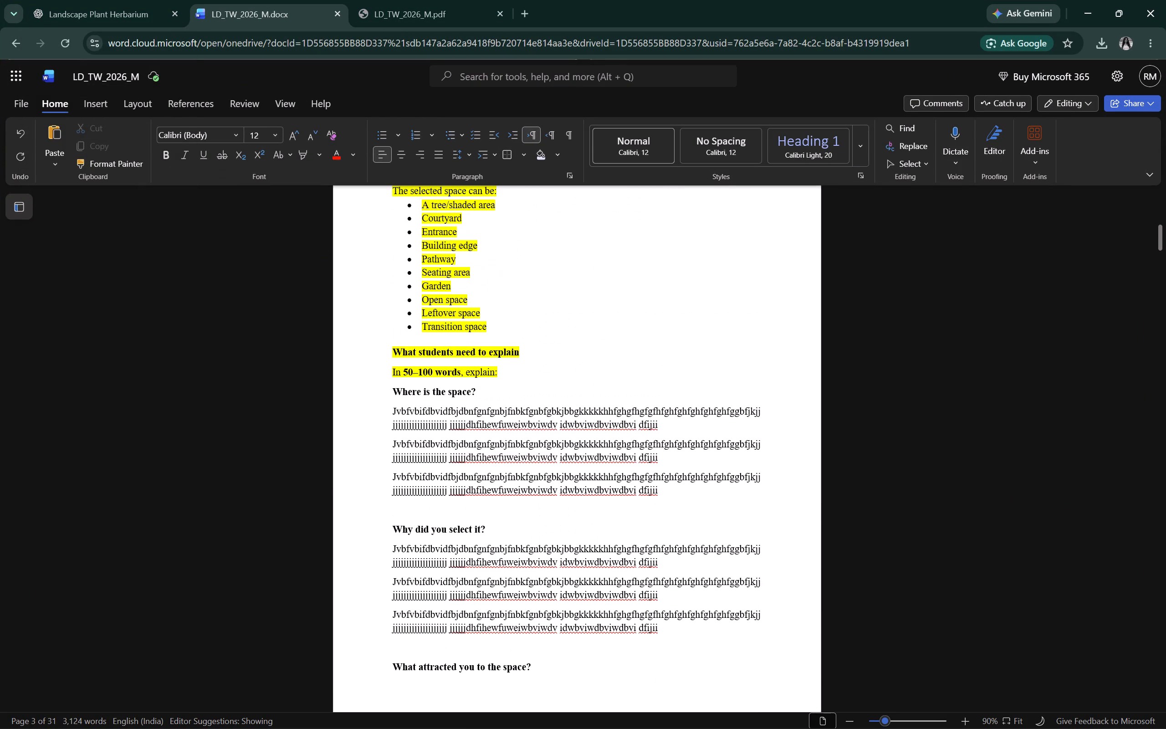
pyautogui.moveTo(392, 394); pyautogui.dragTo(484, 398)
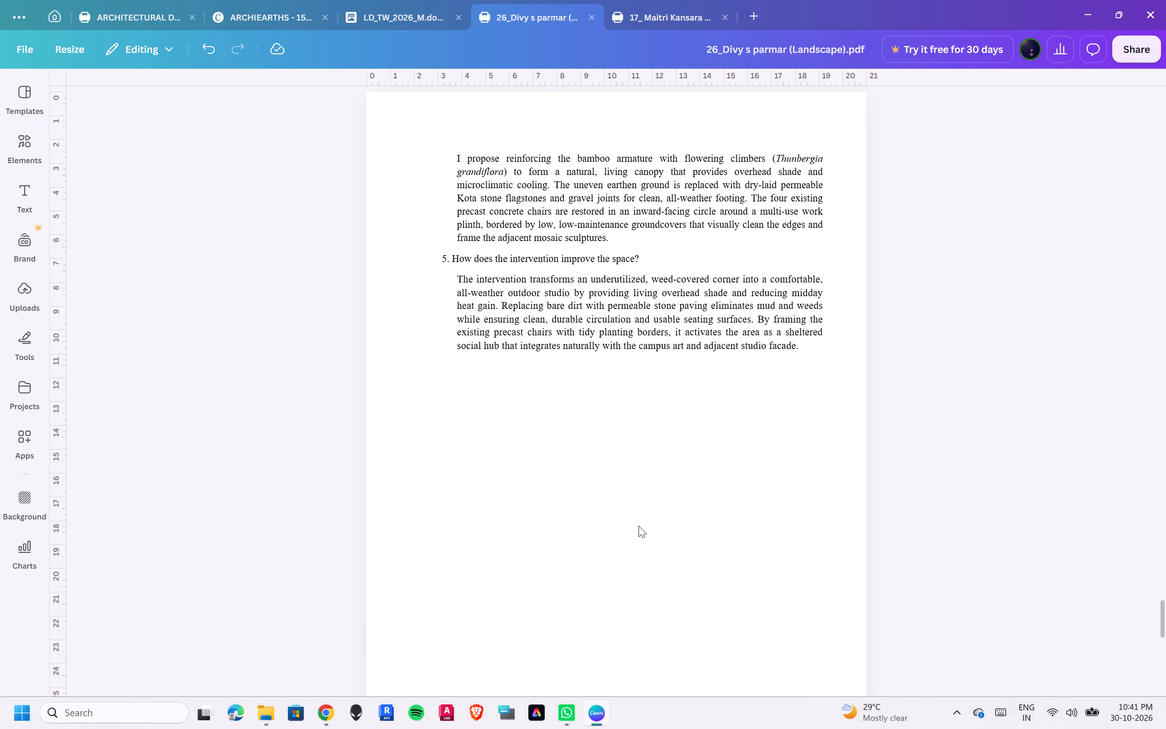
pyautogui.scroll(-11, 630, 462)
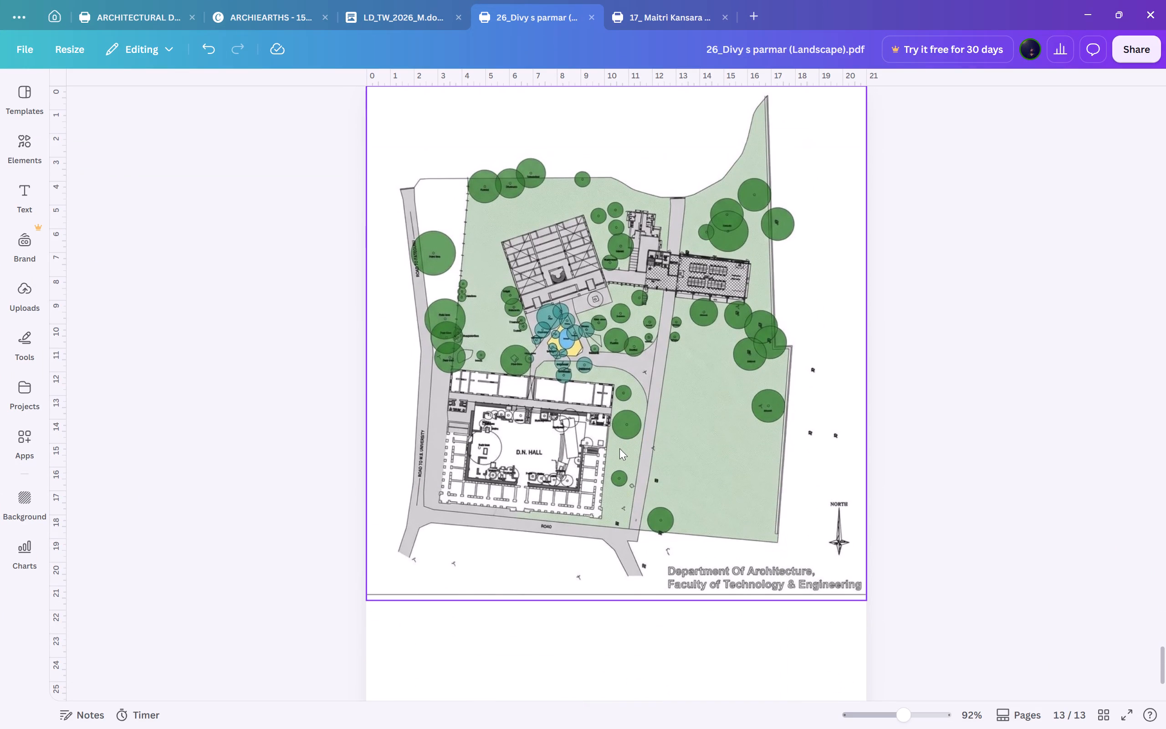
pyautogui.keyDown('ctrl'); pyautogui.scroll(3, 554, 355); pyautogui.keyUp('ctrl')
pyautogui.keyDown('ctrl'); pyautogui.scroll(2, 461, 303); pyautogui.keyUp('ctrl')
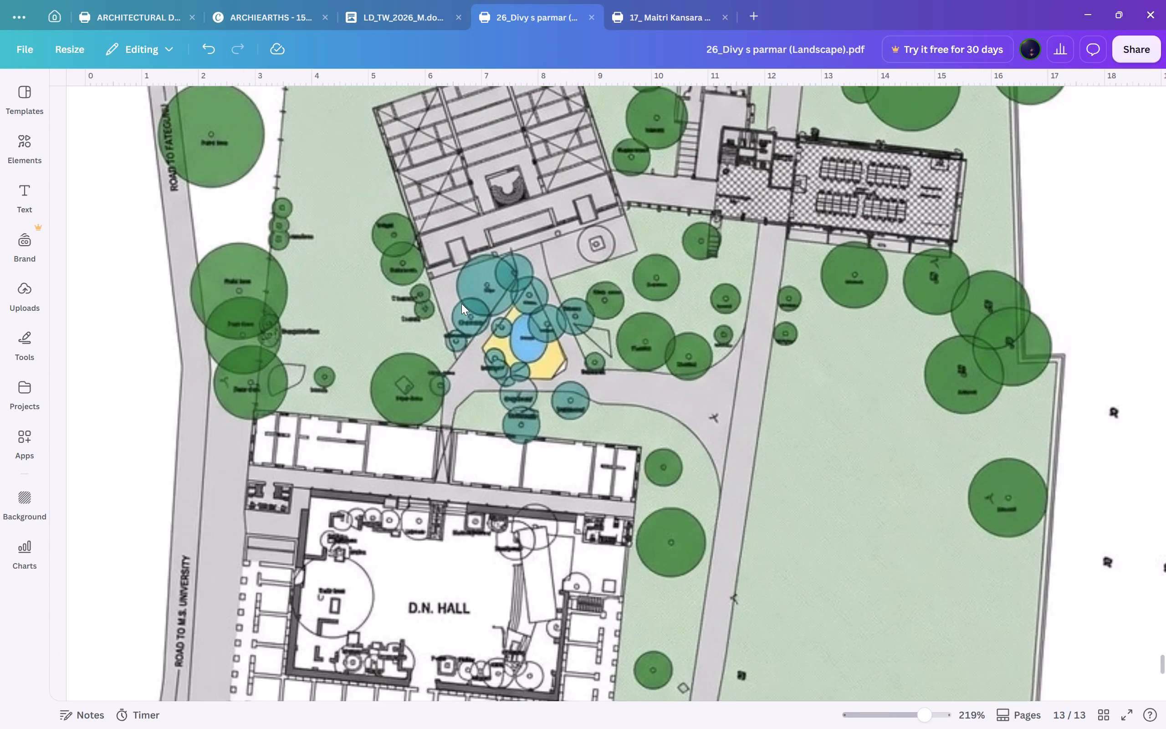
pyautogui.keyDown('ctrl'); pyautogui.scroll(1, 461, 303); pyautogui.keyUp('ctrl')
pyautogui.keyDown('ctrl'); pyautogui.scroll(-4, 599, 404); pyautogui.keyUp('ctrl')
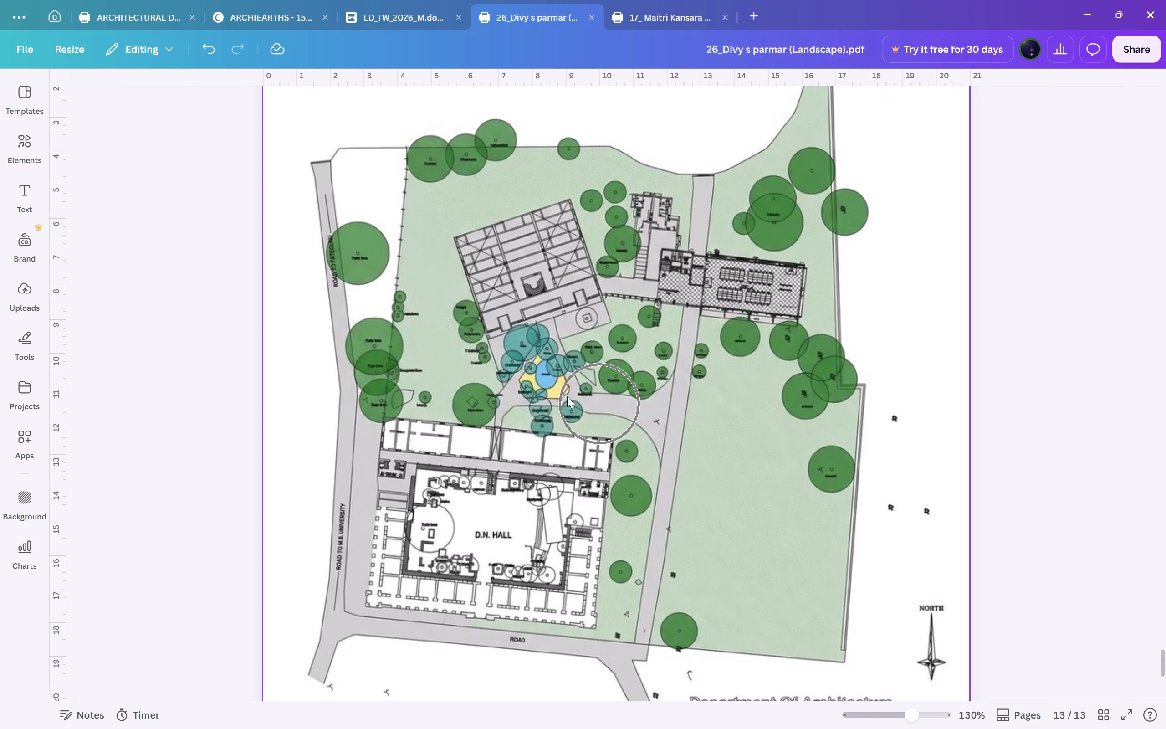
pyautogui.keyDown('ctrl'); pyautogui.scroll(2, 554, 392); pyautogui.keyUp('ctrl')
pyautogui.keyDown('ctrl'); pyautogui.scroll(3, 461, 369); pyautogui.keyUp('ctrl')
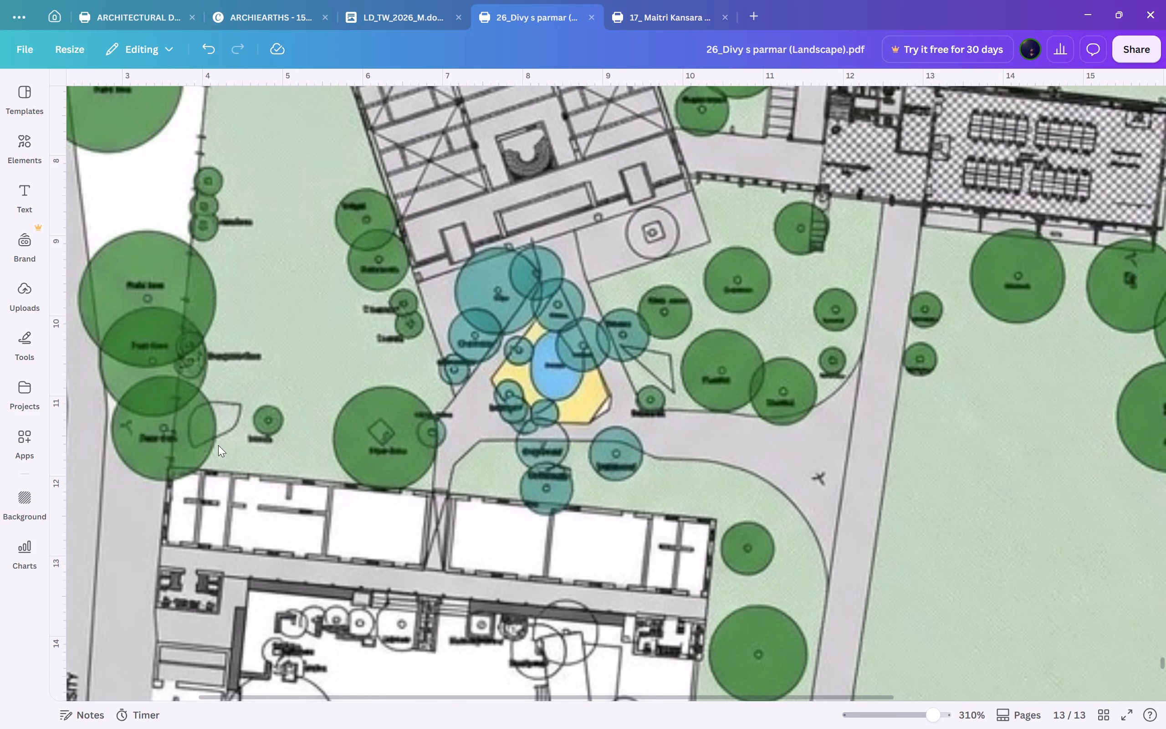
pyautogui.click(22, 350)
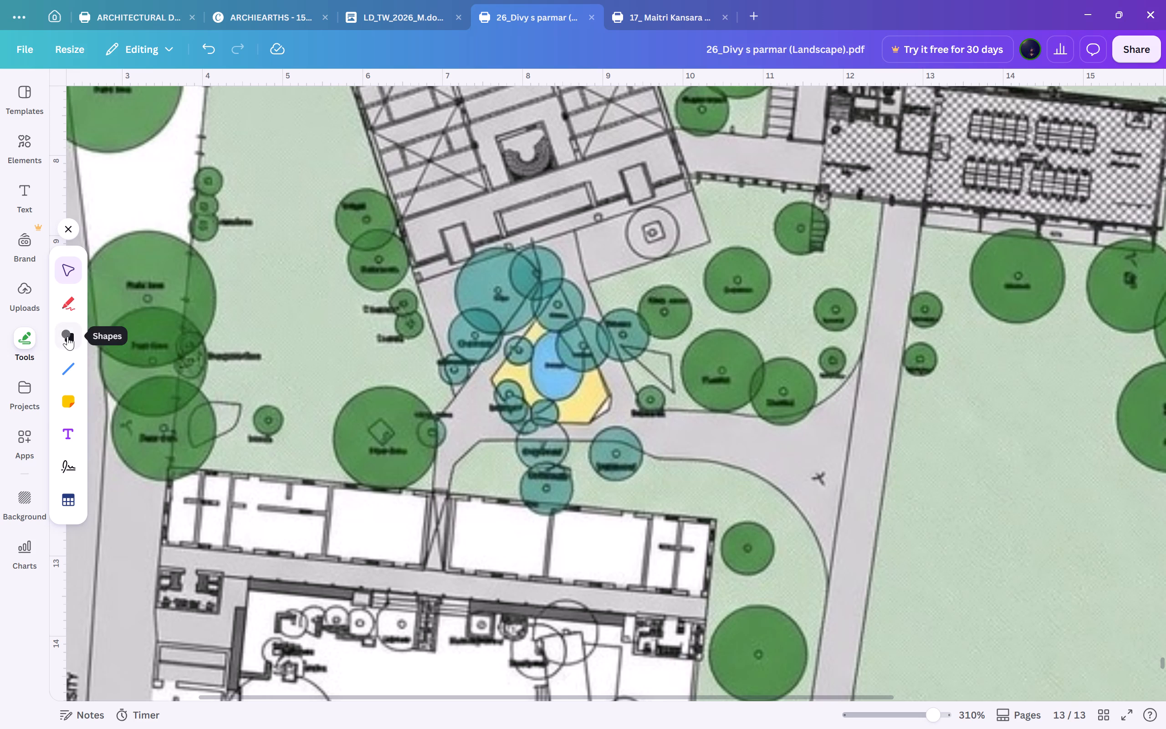
pyautogui.click(67, 336)
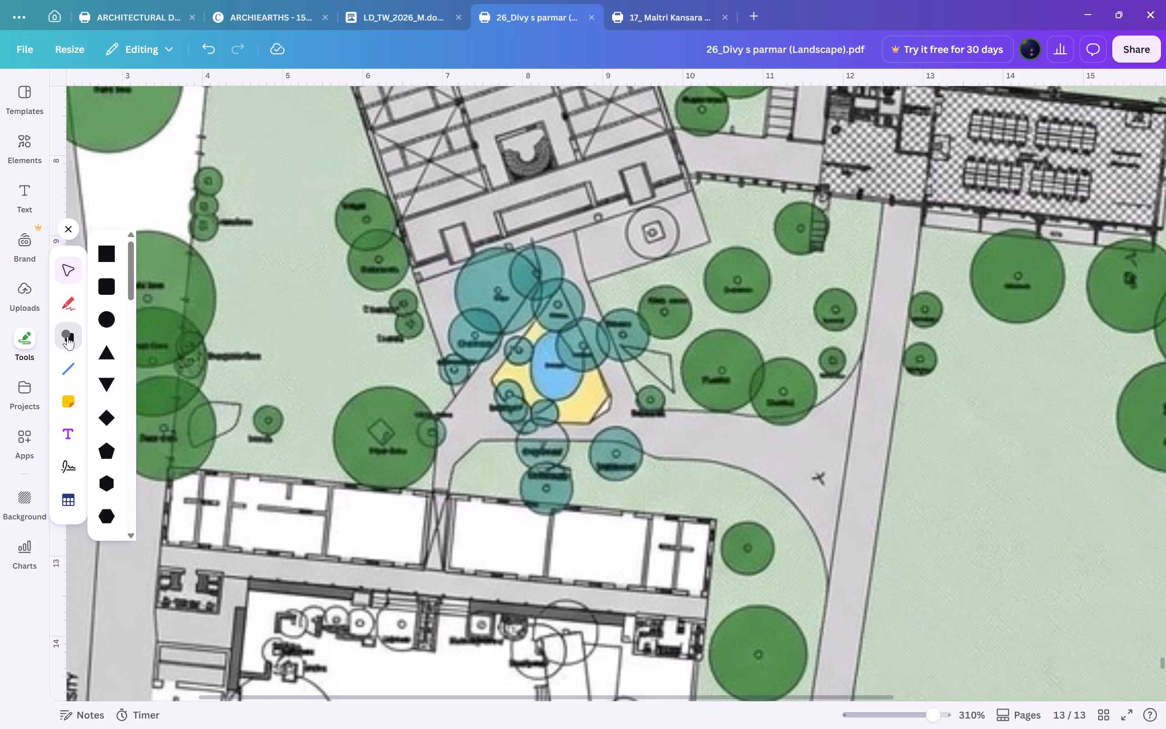
pyautogui.click(97, 352)
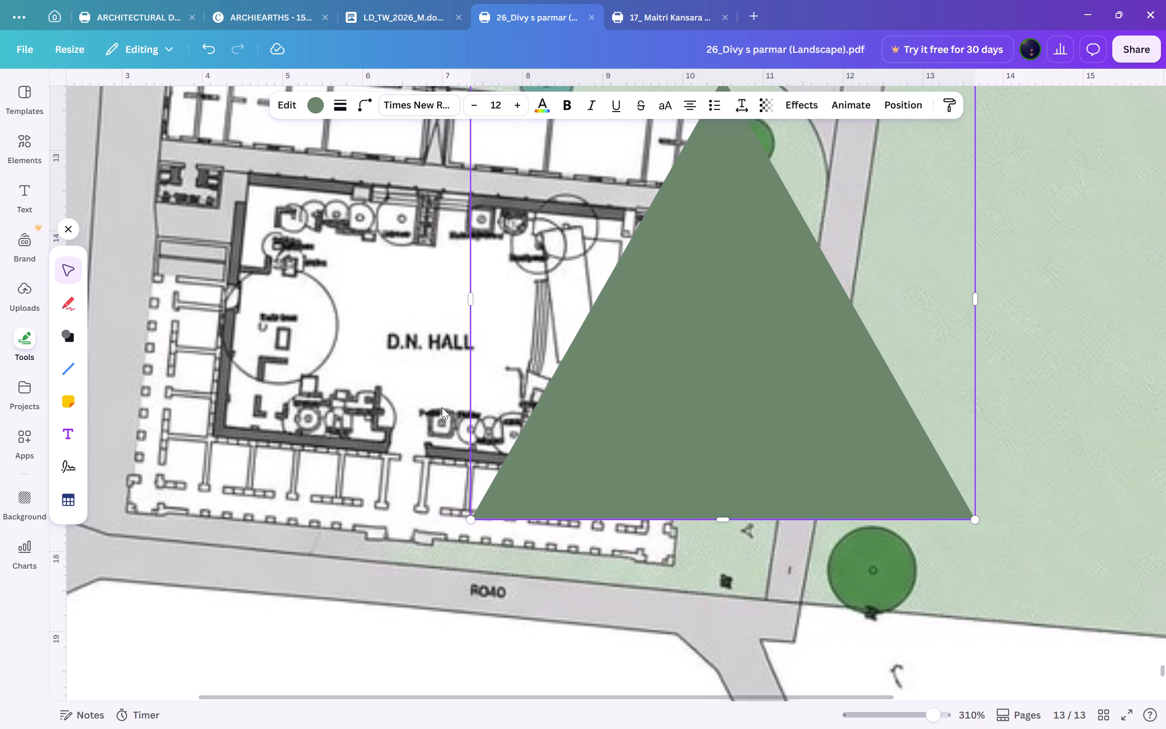
# Colour the triangle red and set its transparency to 57.
pyautogui.click(315, 106)
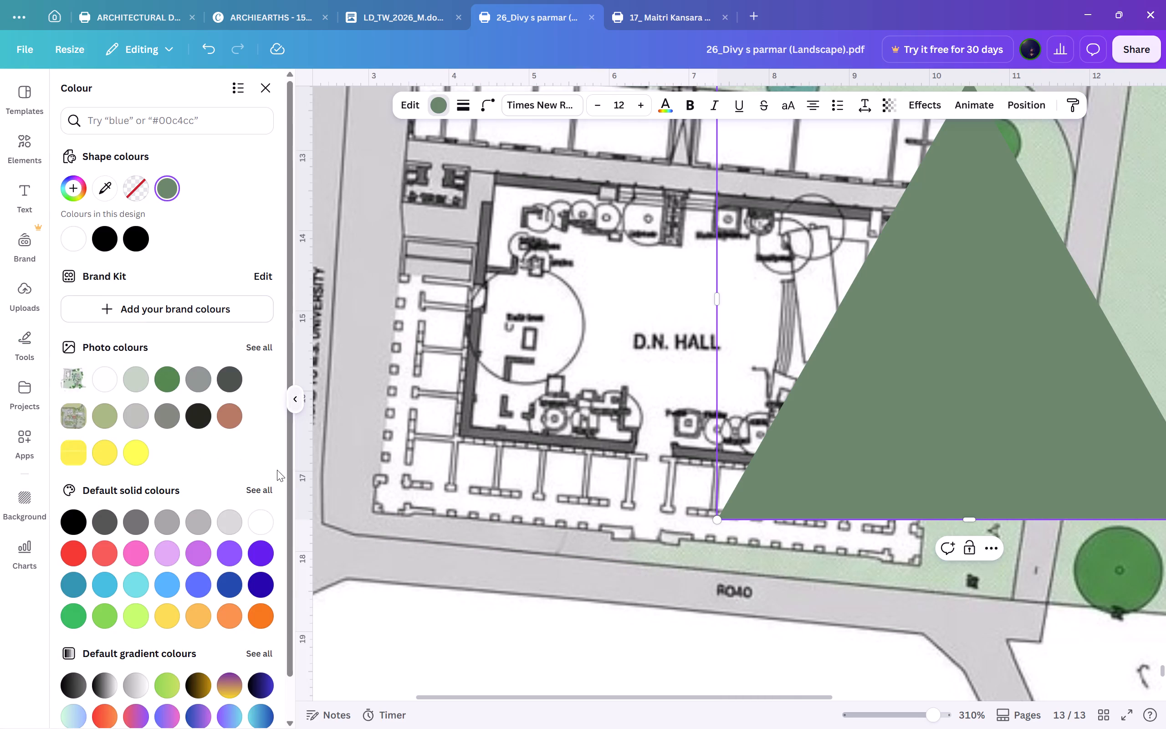
pyautogui.click(79, 550)
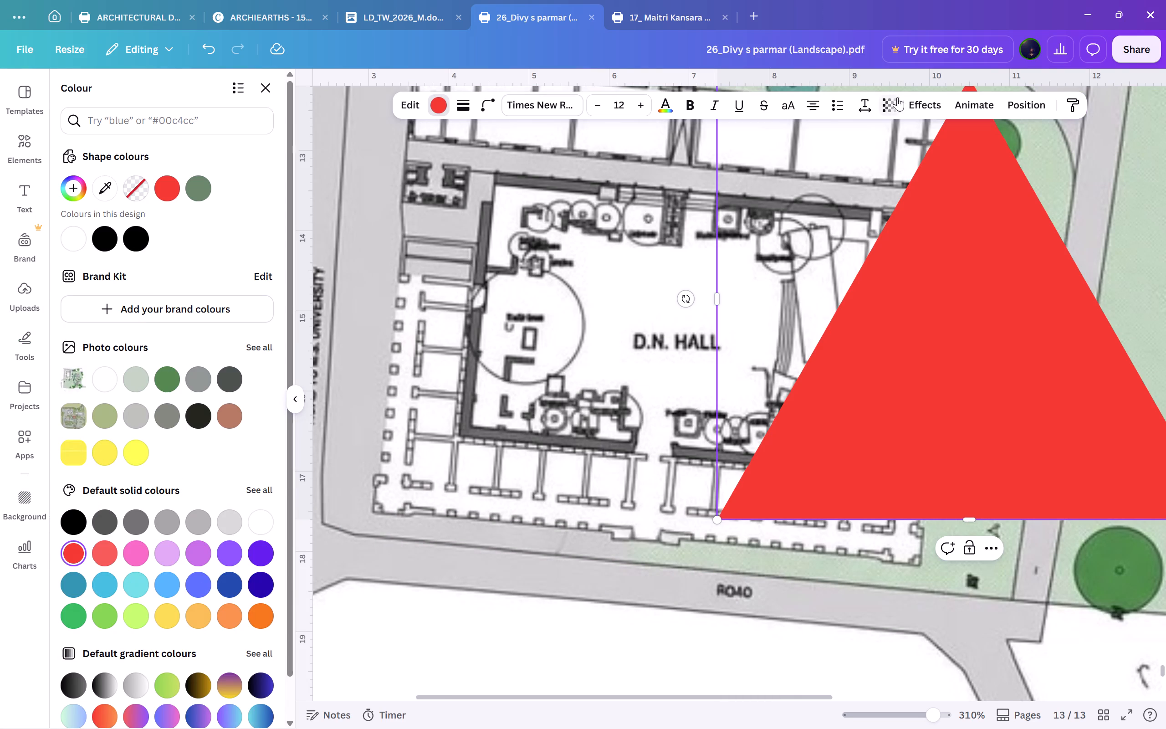
pyautogui.click(889, 107)
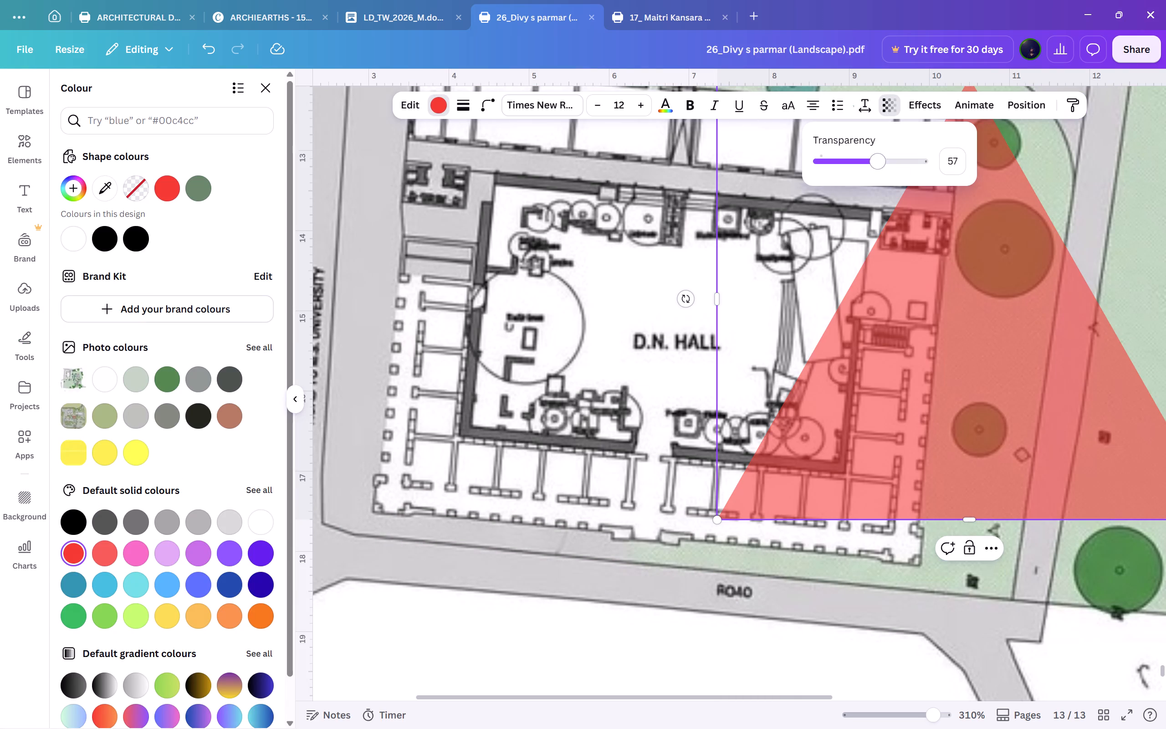
pyautogui.click(878, 160)
pyautogui.click(295, 401)
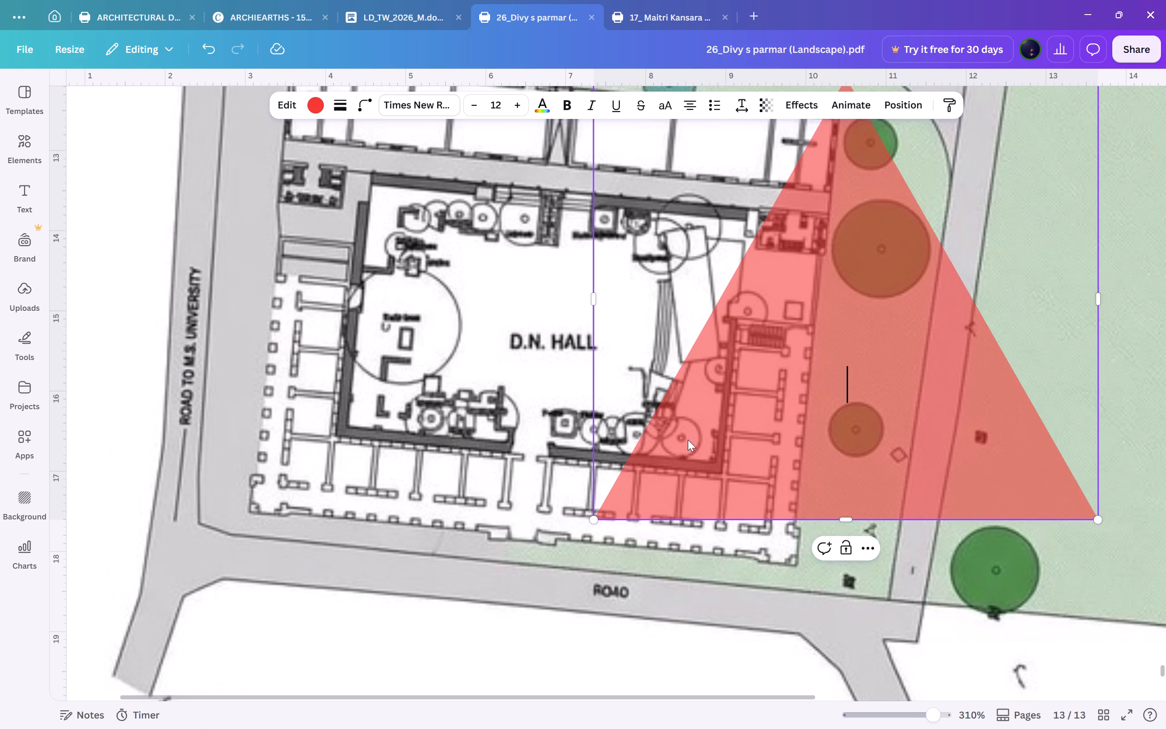
# Shrink the red triangle and place it over the yellow and blue highlighted area north of D.N. Hall.
pyautogui.moveTo(740, 421); pyautogui.dragTo(550, 398)
pyautogui.moveTo(909, 498); pyautogui.dragTo(609, 371)
pyautogui.scroll(-2, 613, 370)
pyautogui.scroll(6, 613, 372)
pyautogui.moveTo(555, 430); pyautogui.dragTo(631, 307)
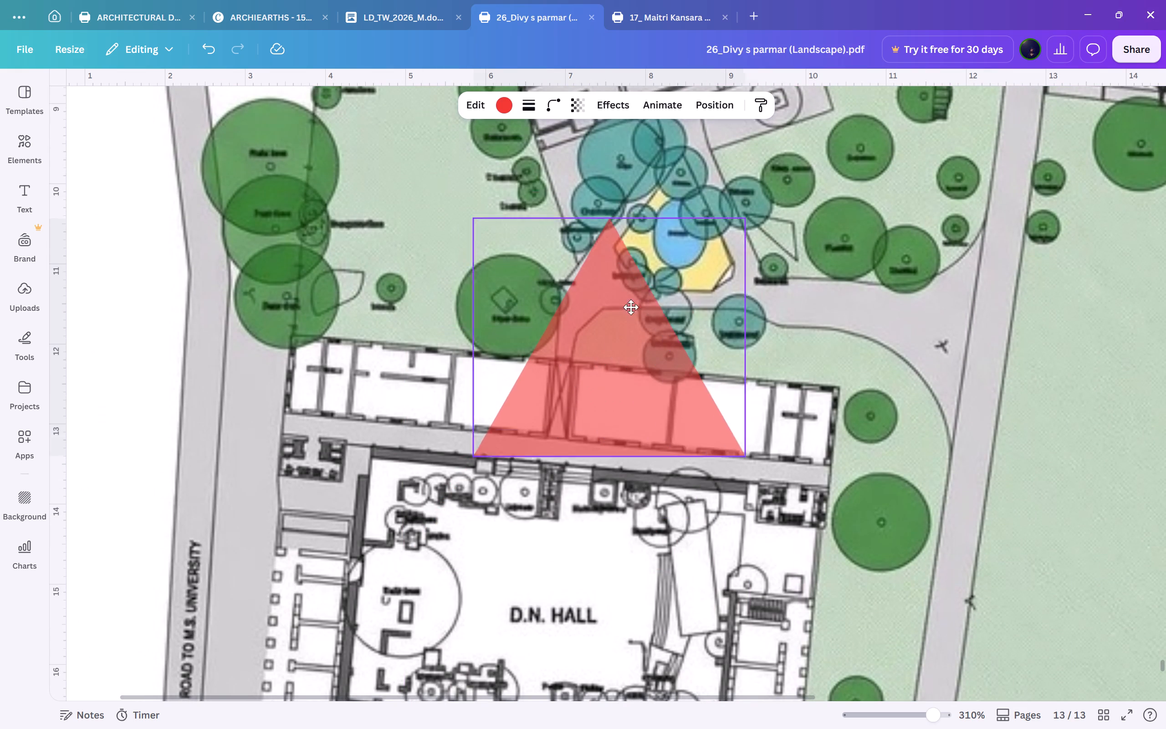
pyautogui.moveTo(631, 307); pyautogui.dragTo(694, 205)
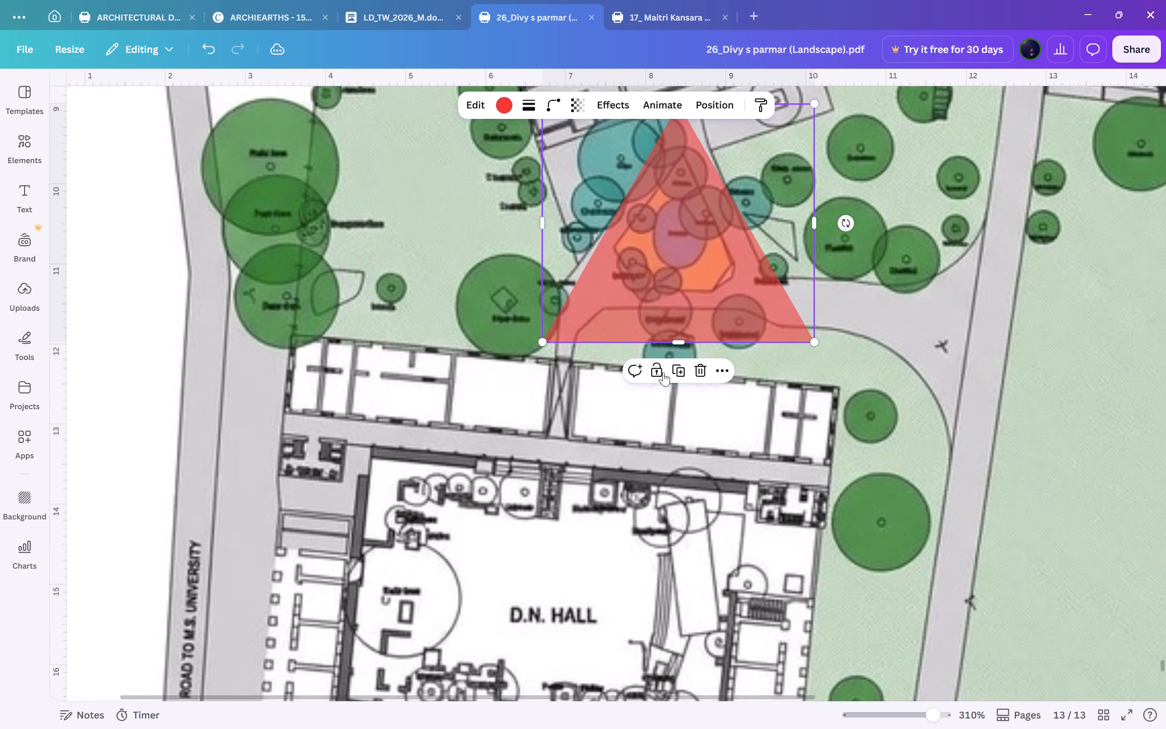
# Rotate the red triangle about 5° clockwise to line it up with the paths around the highlighted area.
pyautogui.scroll(2, 669, 430)
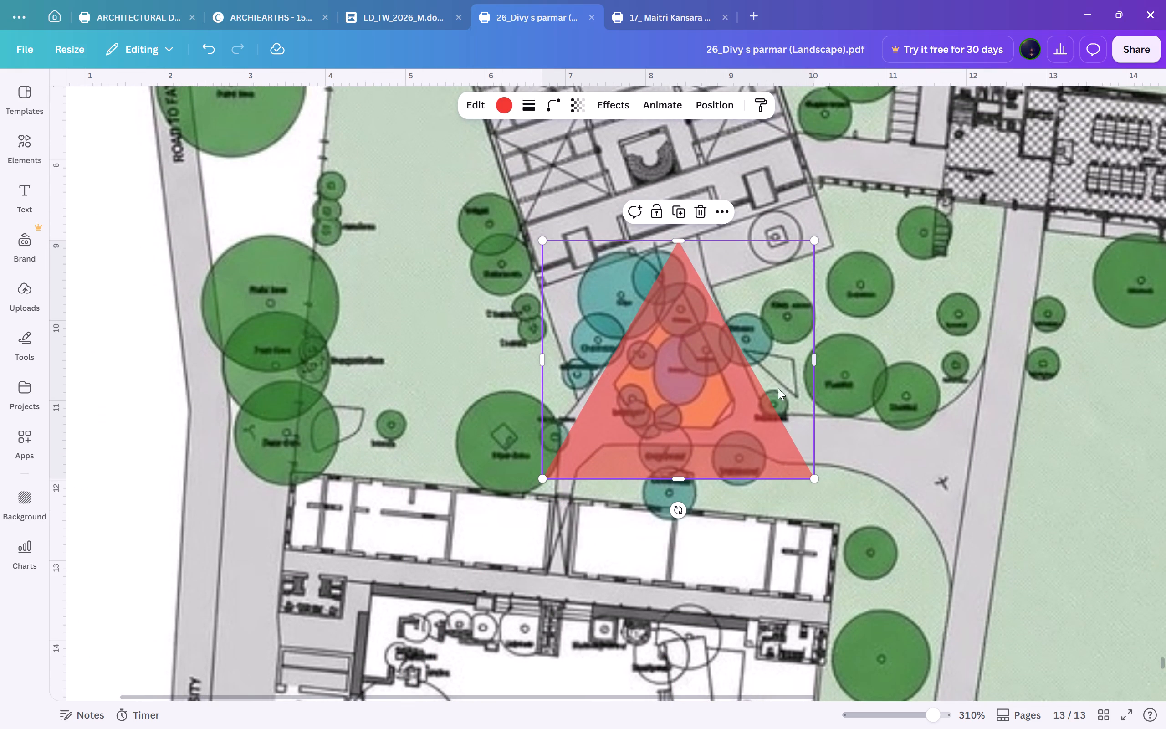
pyautogui.click(782, 388)
pyautogui.moveTo(680, 514); pyautogui.dragTo(675, 517)
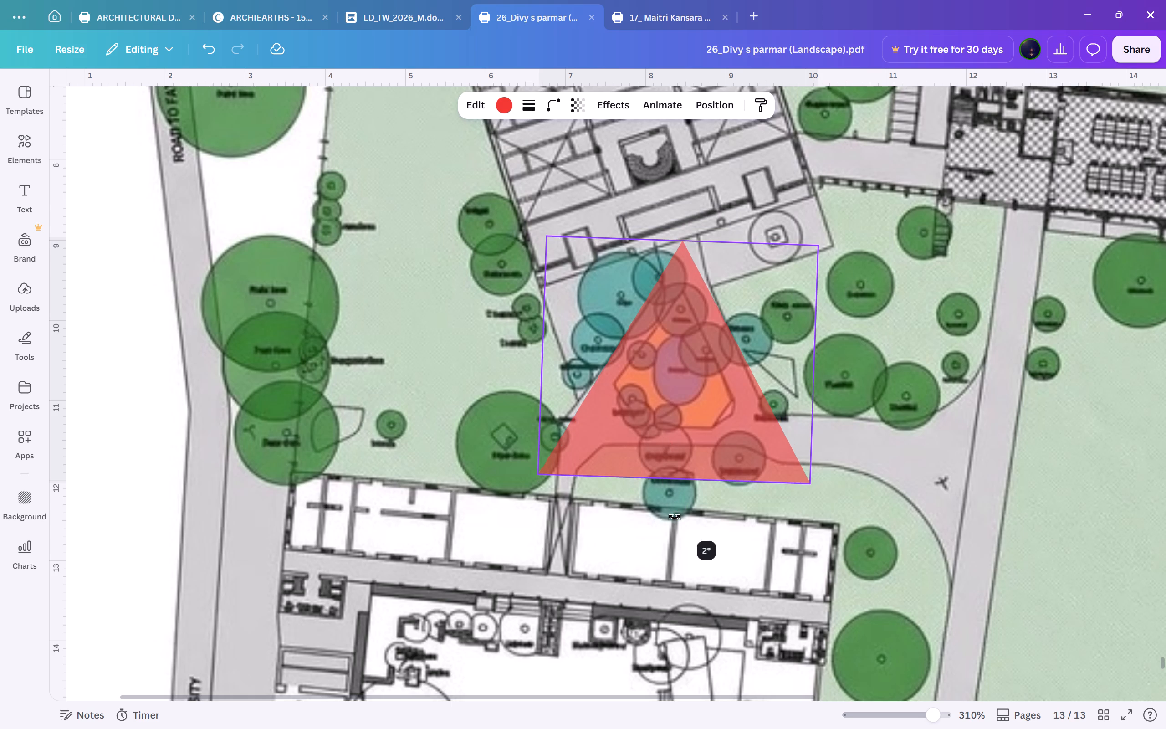
pyautogui.moveTo(675, 517); pyautogui.dragTo(665, 522)
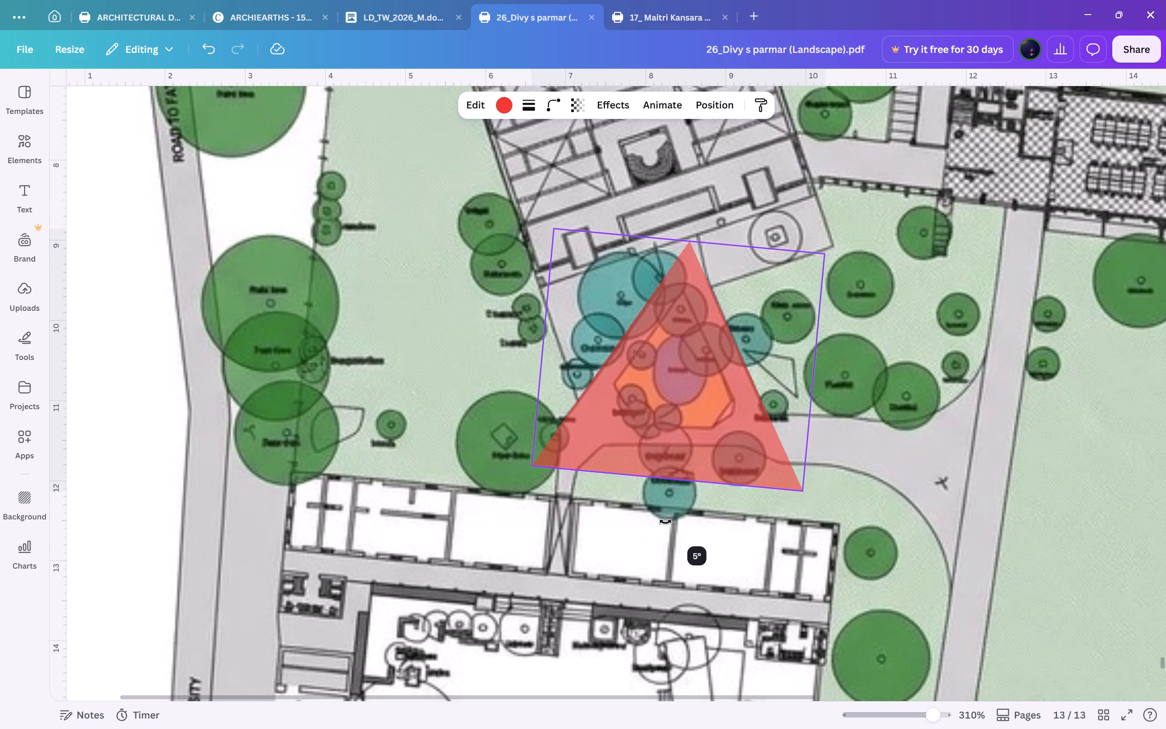
pyautogui.moveTo(665, 522); pyautogui.dragTo(666, 522)
# Scale down and reposition the red triangle to fit between the surrounding paths, adjusting its rotation slightly.
pyautogui.moveTo(802, 492); pyautogui.dragTo(757, 461)
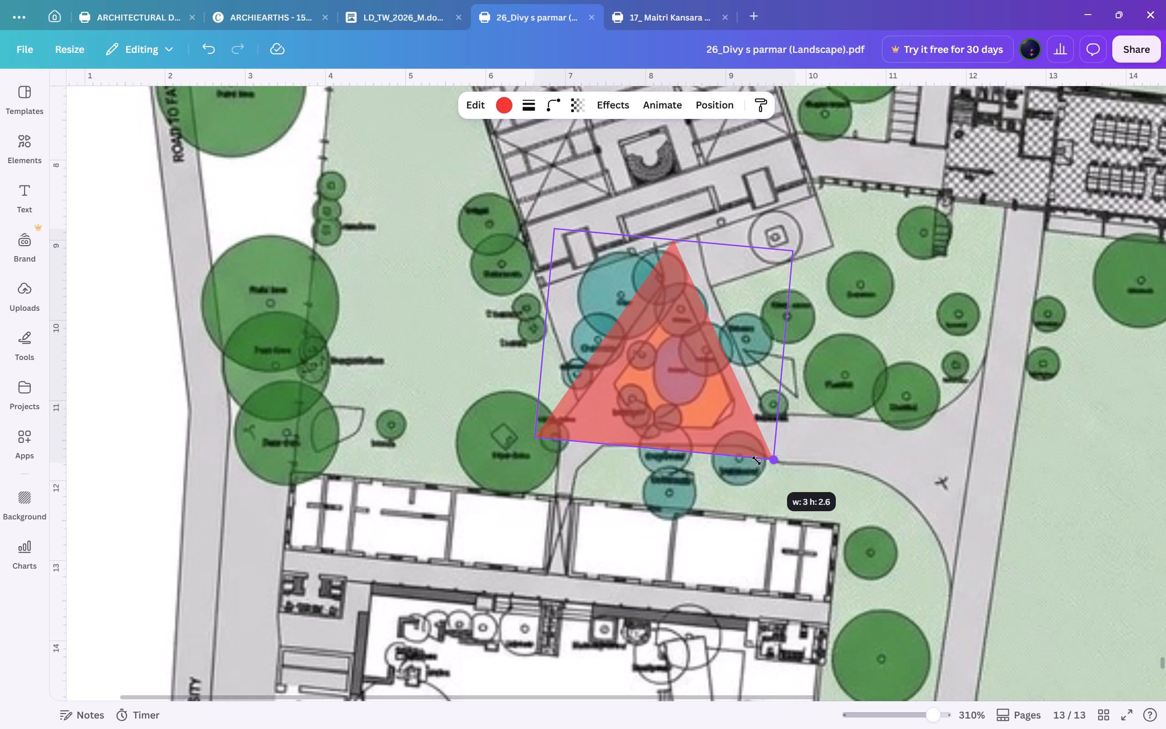
pyautogui.moveTo(757, 461); pyautogui.dragTo(740, 451)
pyautogui.moveTo(669, 416); pyautogui.dragTo(693, 434)
pyautogui.moveTo(780, 456); pyautogui.dragTo(786, 460)
pyautogui.moveTo(670, 403); pyautogui.dragTo(668, 397)
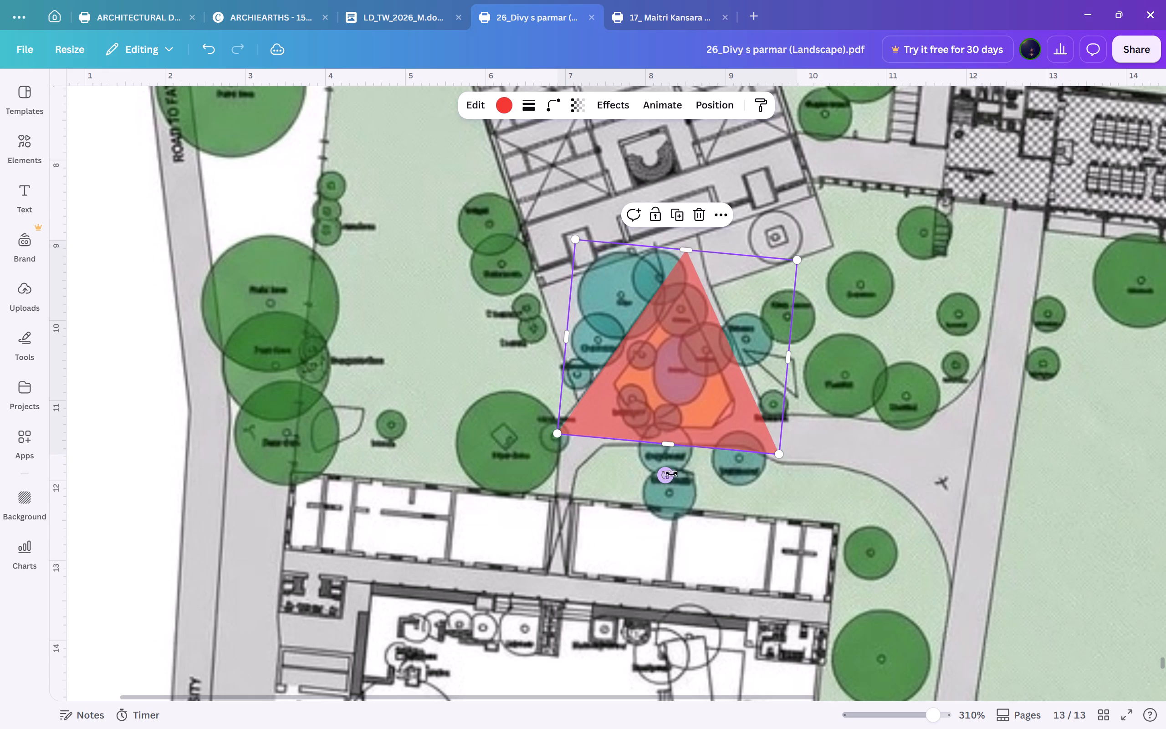
pyautogui.click(669, 477)
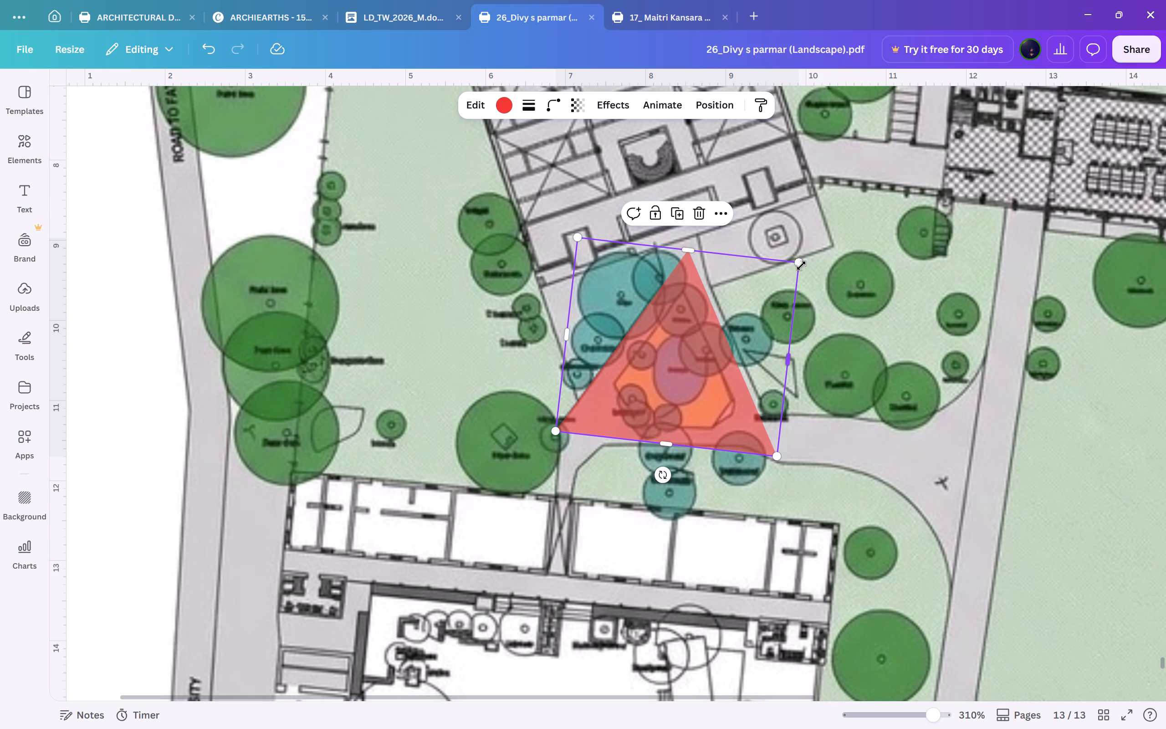
# Widen the red triangle to about 2.9 and raise its base to the north edge of the path.
pyautogui.moveTo(801, 264); pyautogui.dragTo(811, 262)
pyautogui.moveTo(670, 446); pyautogui.dragTo(672, 437)
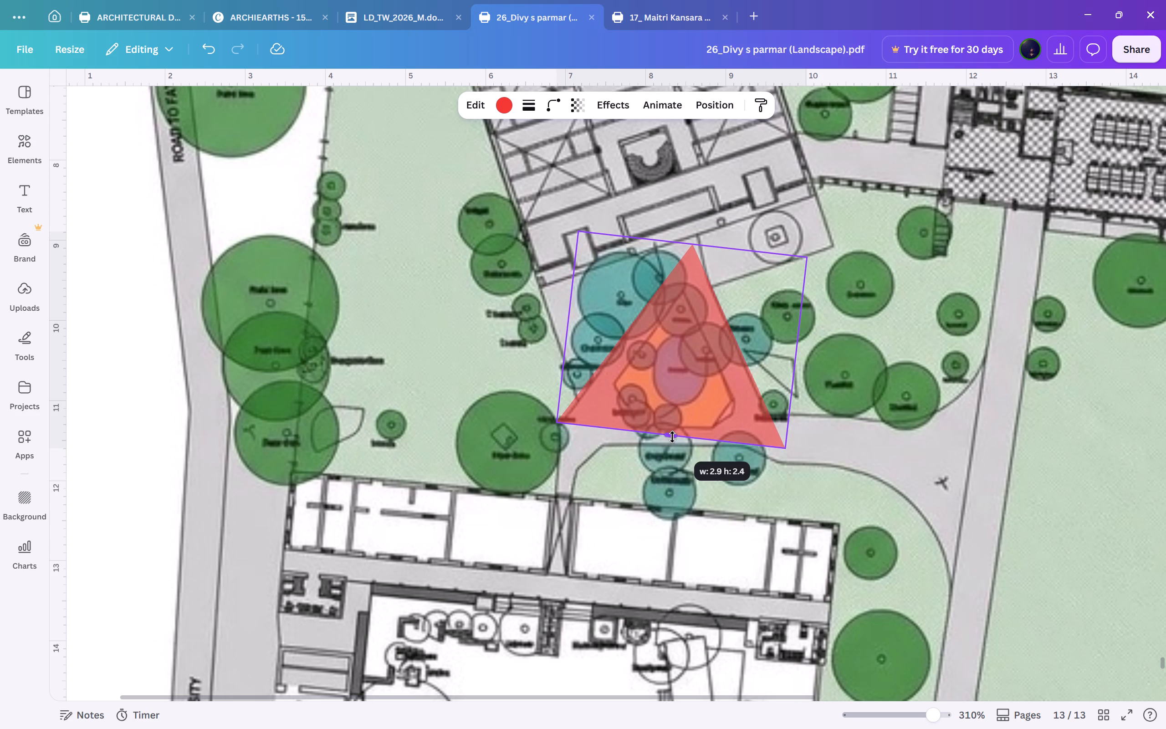
pyautogui.moveTo(672, 437); pyautogui.dragTo(674, 430)
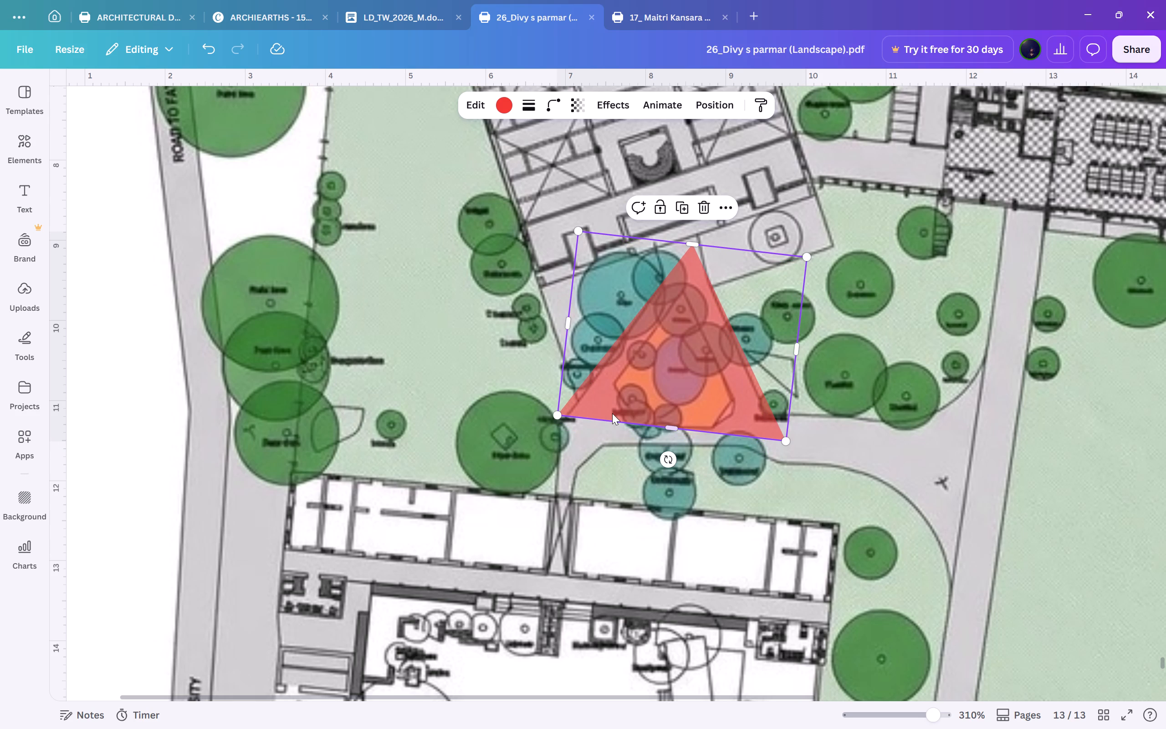
# Narrow the red triangle from both sides to about 2.7 wide so it fits between the surrounding paths.
pyautogui.moveTo(570, 327); pyautogui.dragTo(581, 328)
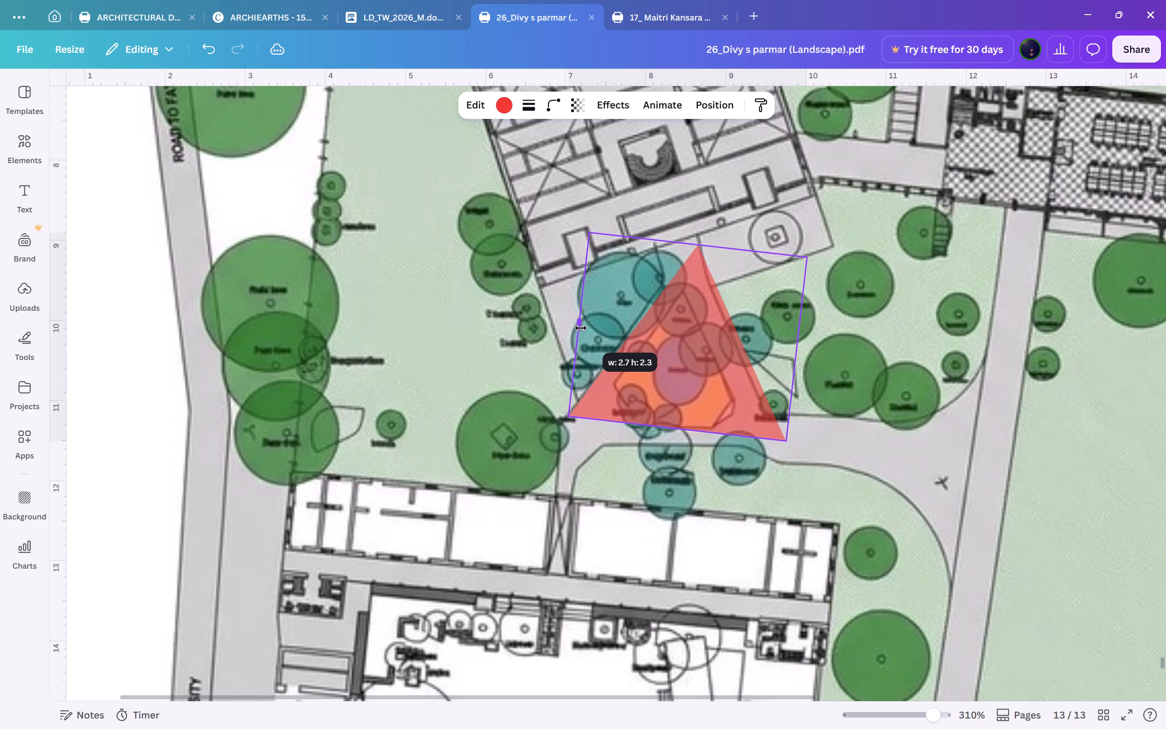
pyautogui.moveTo(581, 328); pyautogui.dragTo(578, 329)
pyautogui.moveTo(794, 351); pyautogui.dragTo(780, 355)
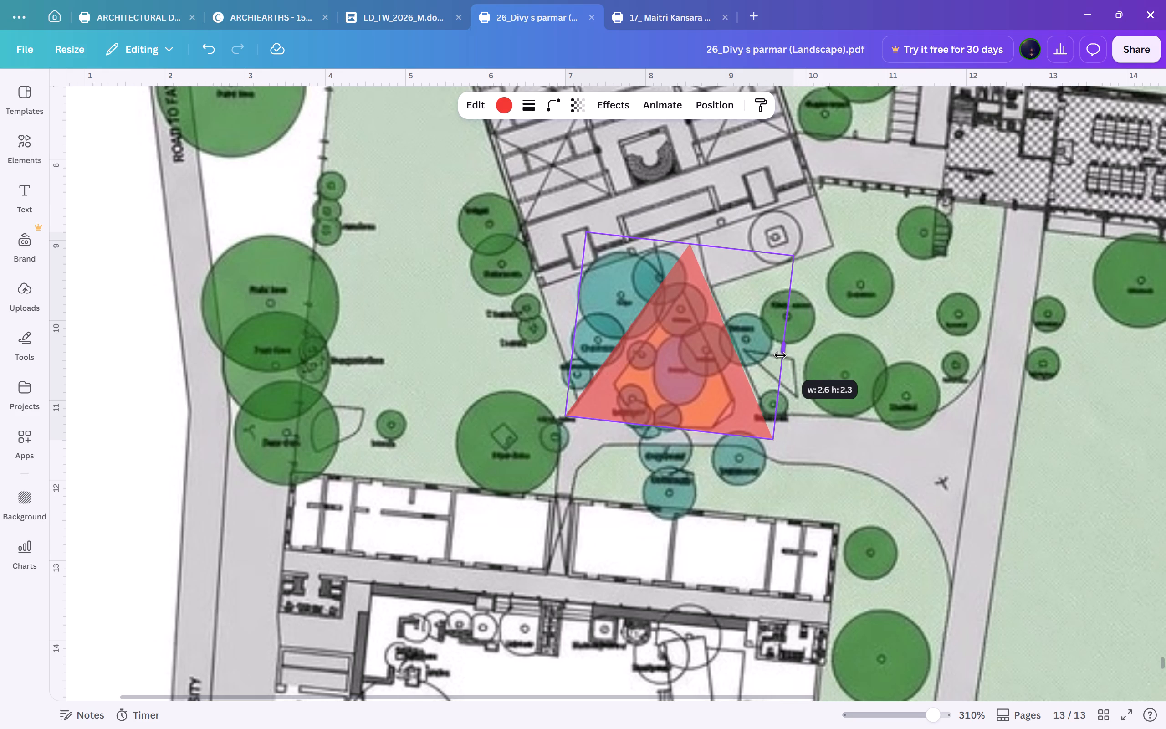
pyautogui.moveTo(780, 355); pyautogui.dragTo(784, 354)
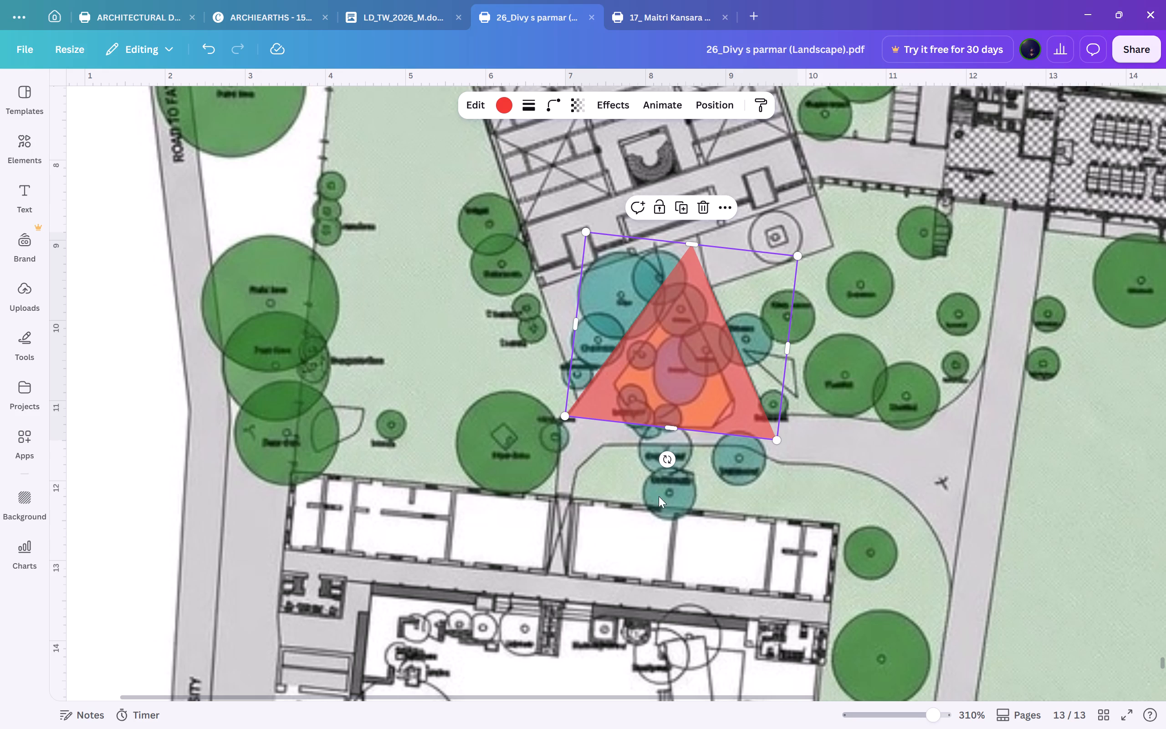
pyautogui.click(633, 523)
pyautogui.click(655, 402)
# Add a square shape, fill it with the triangle's red and set its transparency to 40.
pyautogui.click(26, 347)
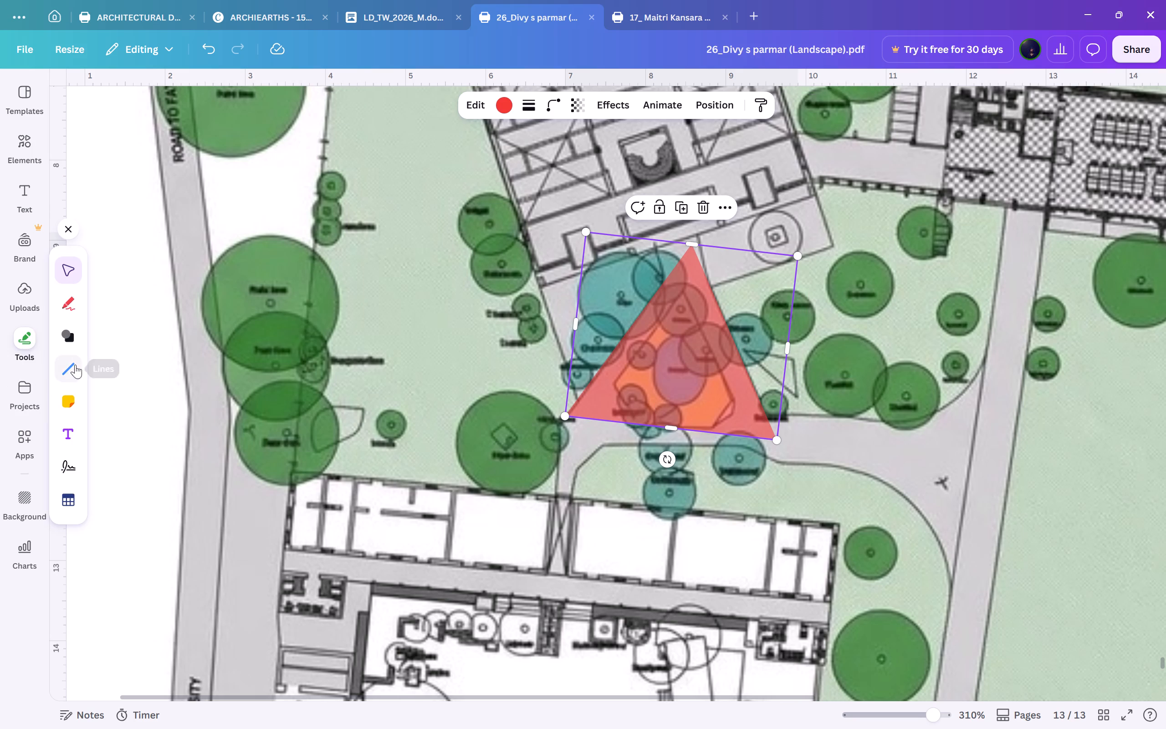
pyautogui.click(71, 340)
pyautogui.click(106, 256)
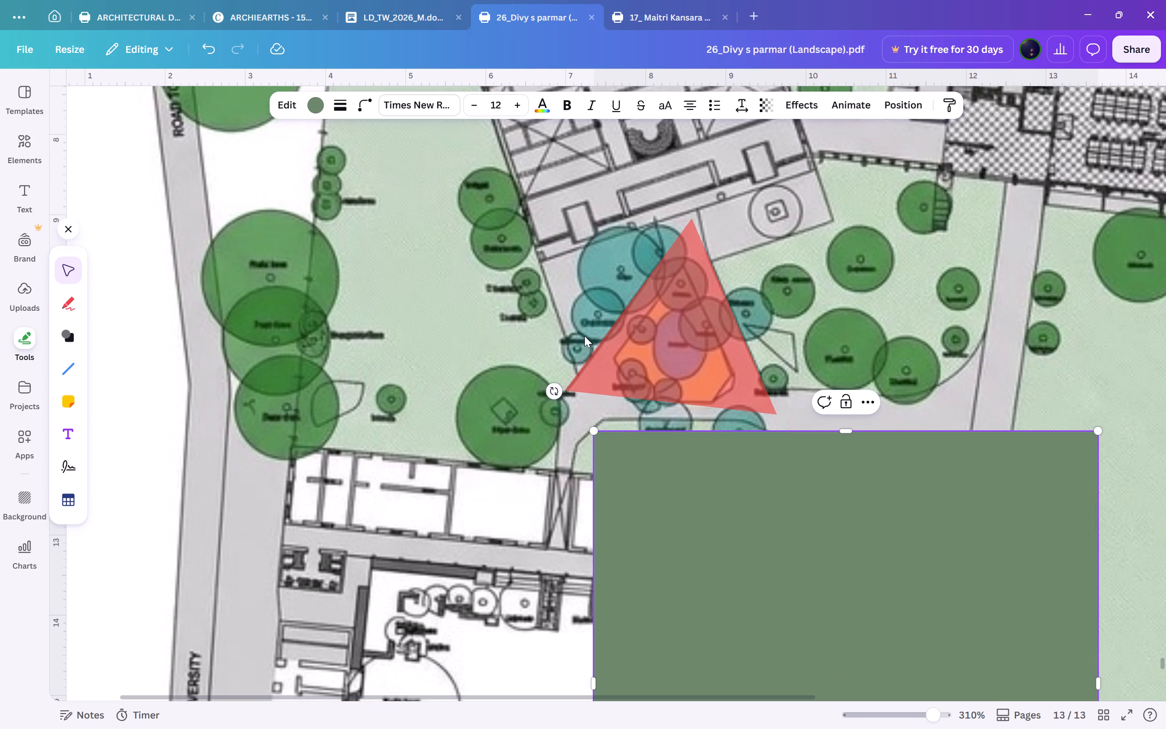
pyautogui.click(323, 103)
pyautogui.click(173, 180)
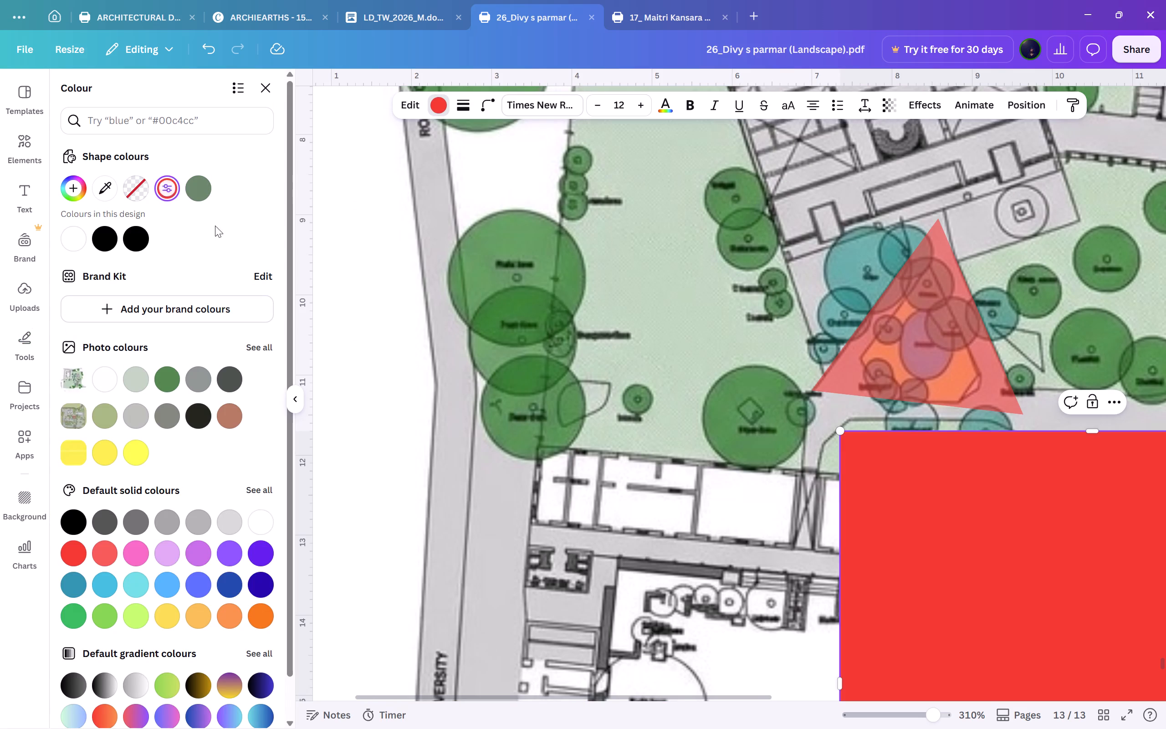
pyautogui.click(881, 103)
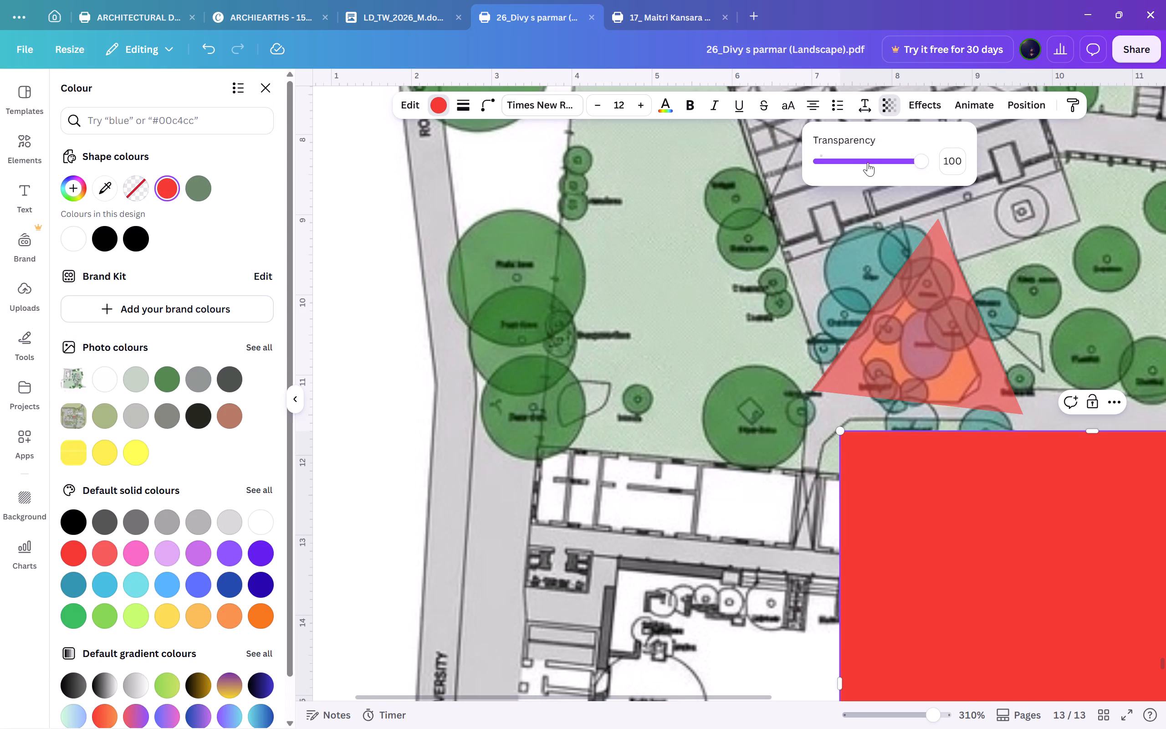
pyautogui.click(860, 162)
pyautogui.click(712, 475)
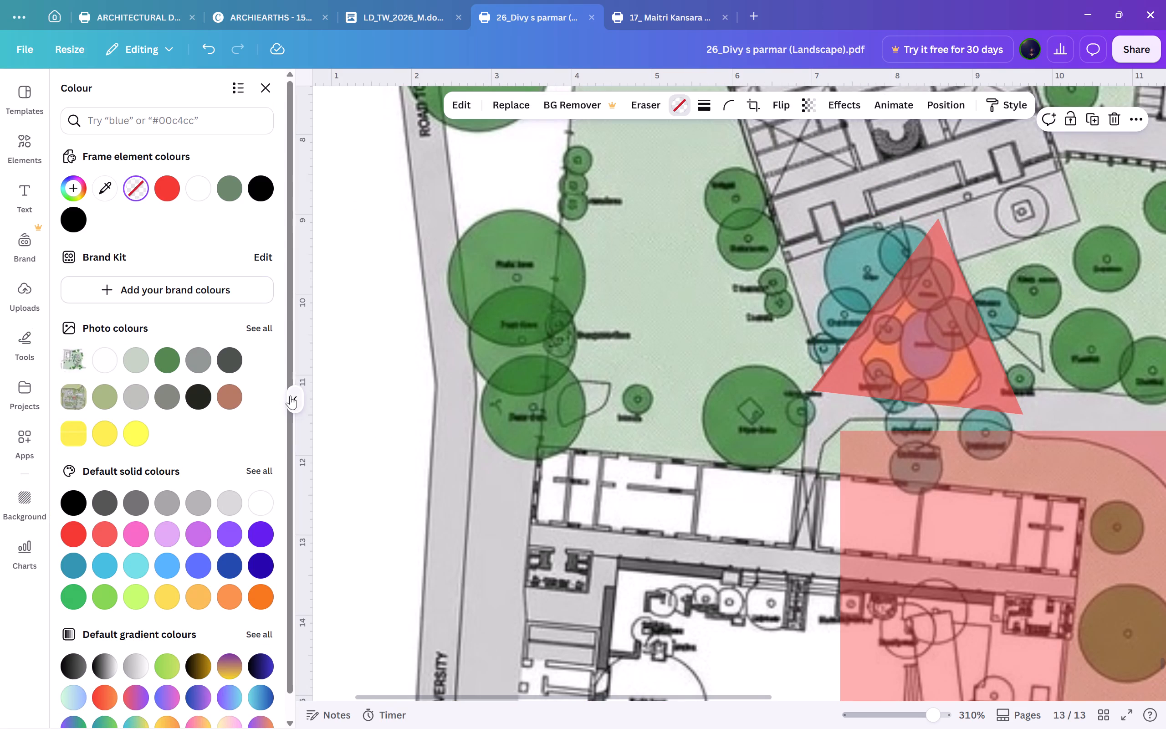
pyautogui.click(291, 396)
# Reduce the red square to a thin tilted strip about 0.3 high and place it along the triangle's base.
pyautogui.moveTo(788, 580); pyautogui.dragTo(628, 293)
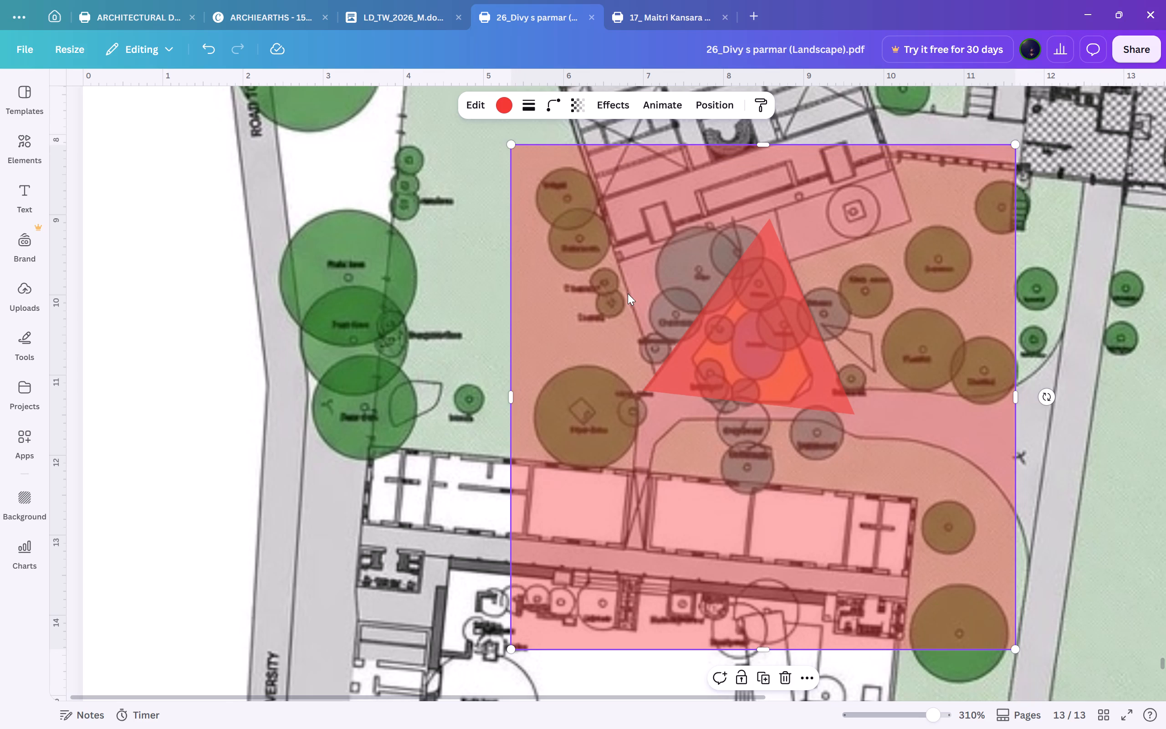
pyautogui.moveTo(763, 149); pyautogui.dragTo(757, 565)
pyautogui.moveTo(761, 680); pyautogui.dragTo(751, 684)
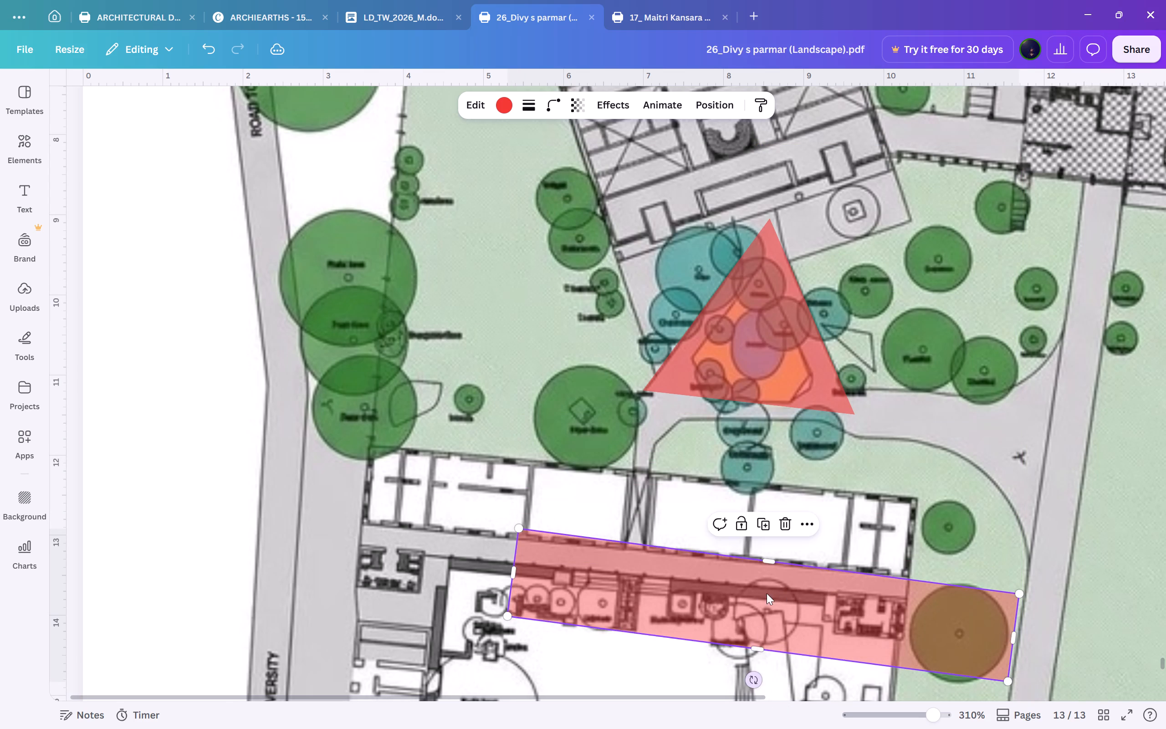
pyautogui.moveTo(767, 593); pyautogui.dragTo(786, 450)
pyautogui.moveTo(1033, 498); pyautogui.dragTo(804, 484)
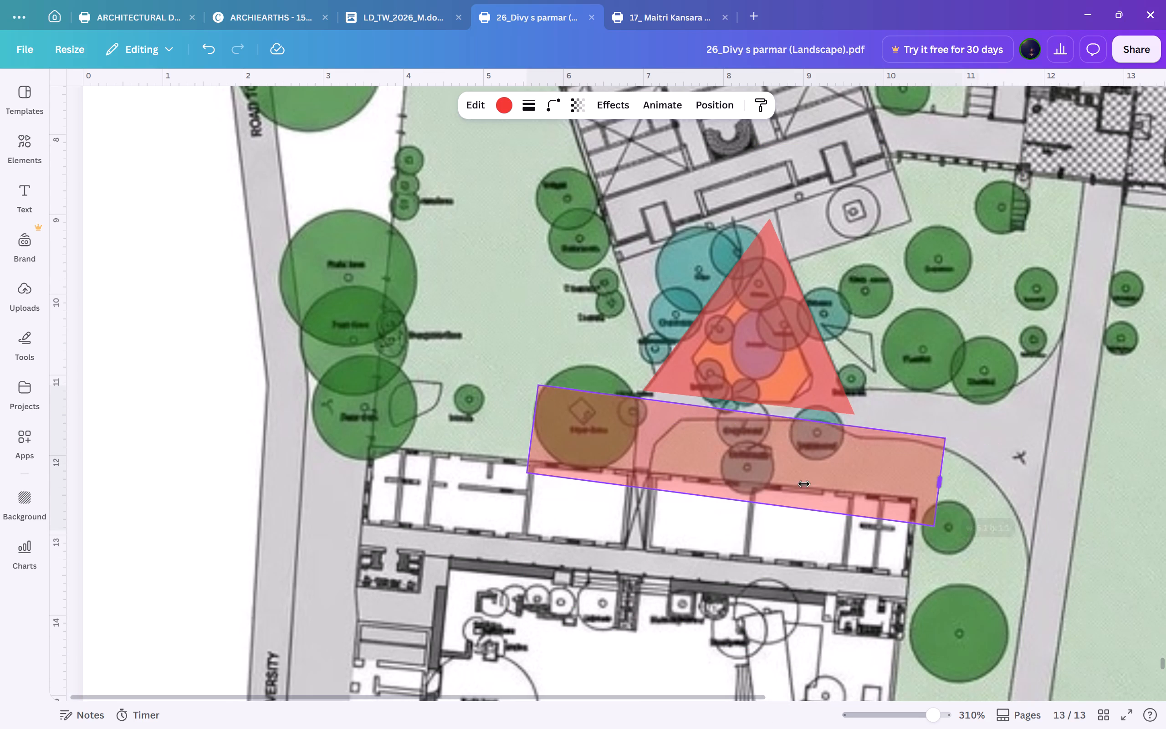
pyautogui.moveTo(804, 484); pyautogui.dragTo(726, 480)
pyautogui.moveTo(624, 483); pyautogui.dragTo(637, 422)
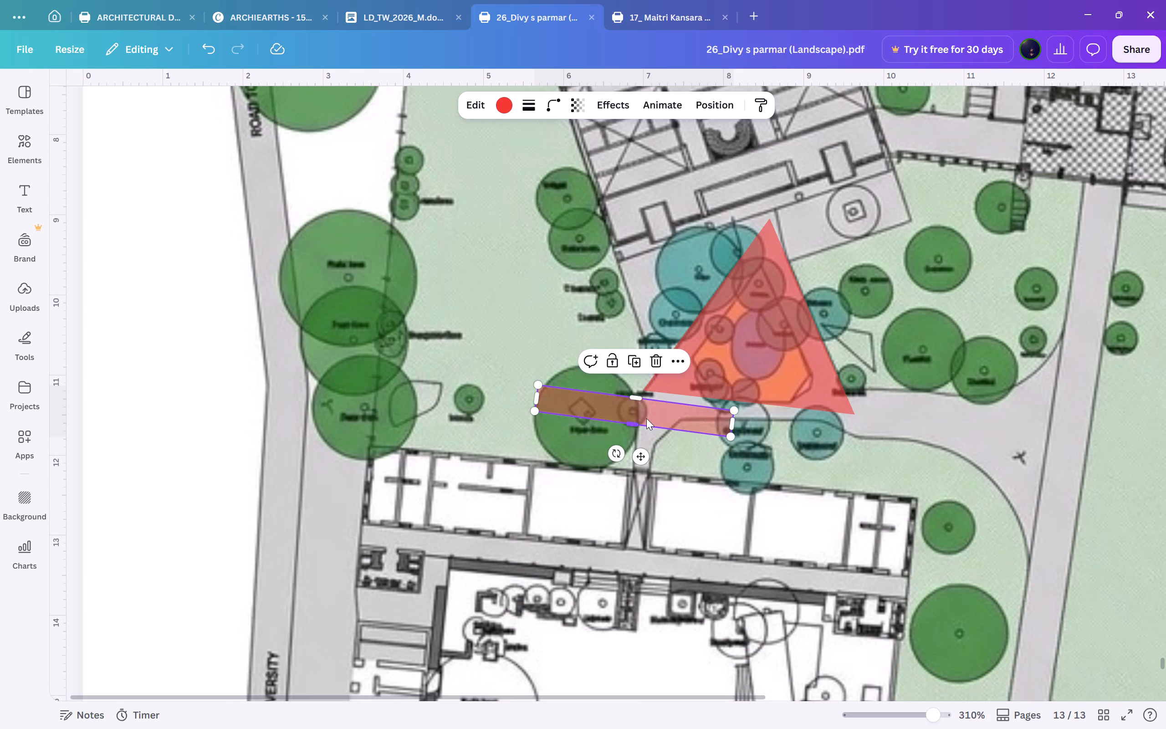
pyautogui.moveTo(649, 417); pyautogui.dragTo(750, 423)
# Set the red triangle's transparency to 60.
pyautogui.click(782, 343)
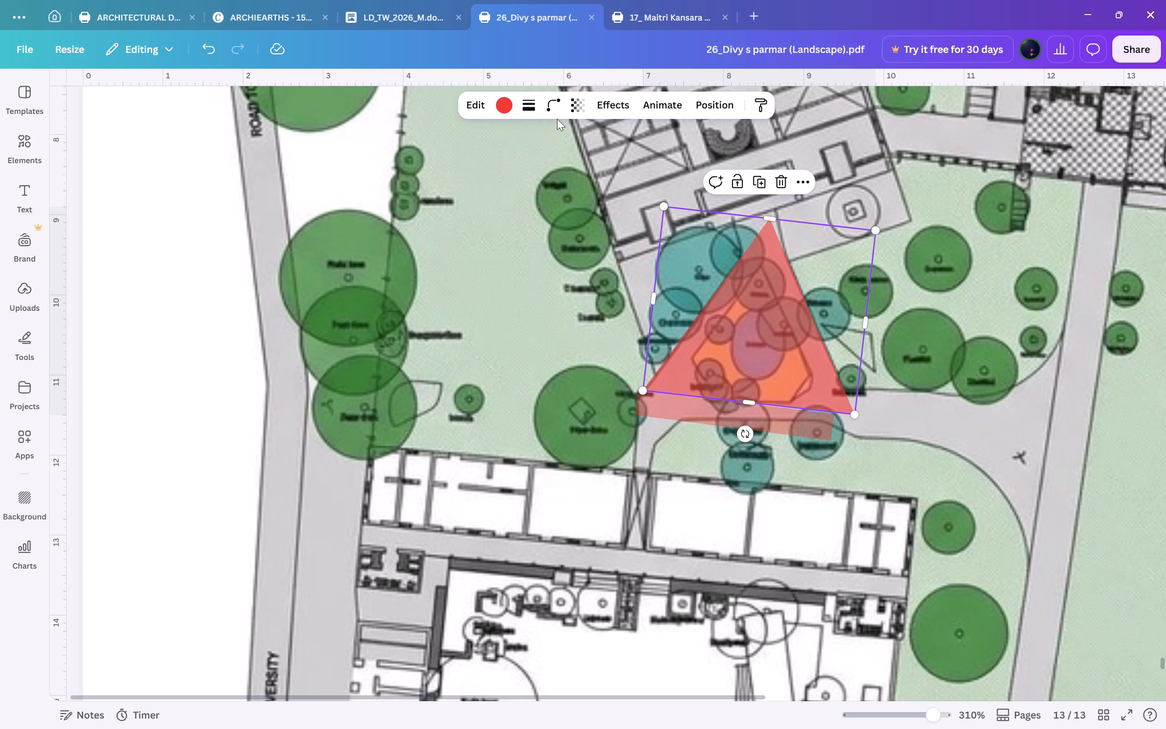
pyautogui.click(571, 109)
pyautogui.click(643, 163)
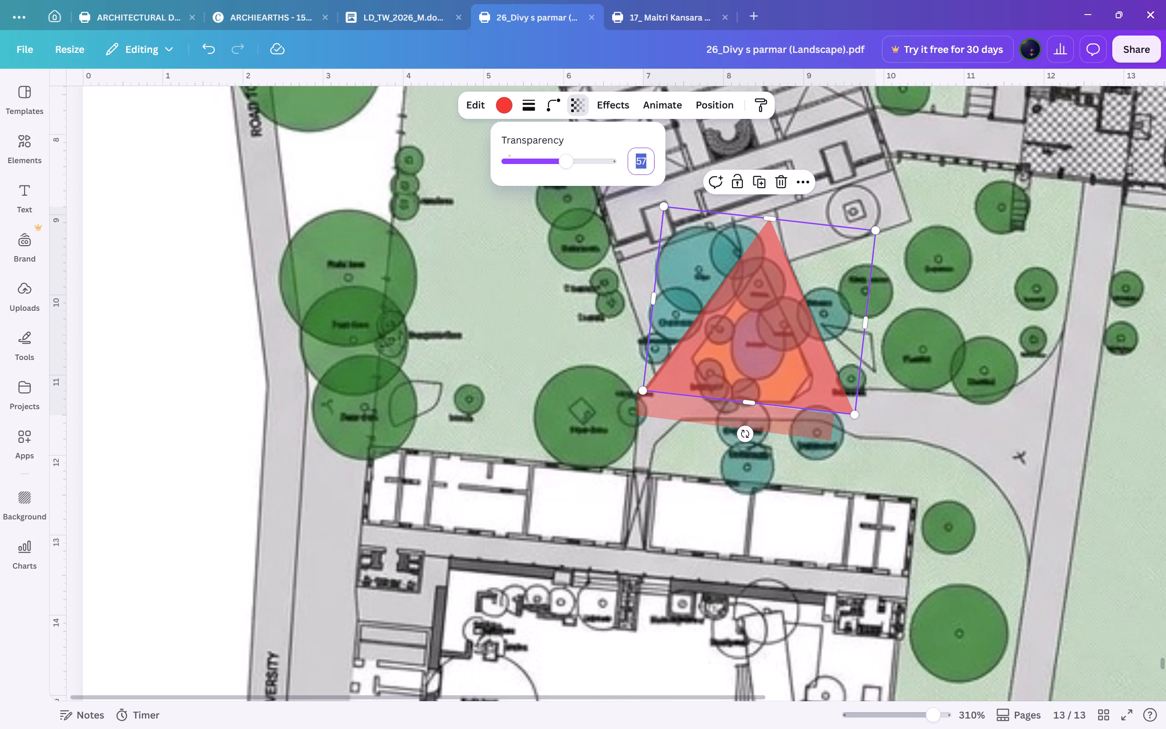
pyautogui.press('BackSpace')
pyautogui.write('60')
pyautogui.press('Return')
# Set the red strip's transparency to 60 to match the triangle.
pyautogui.click(699, 415)
pyautogui.click(577, 101)
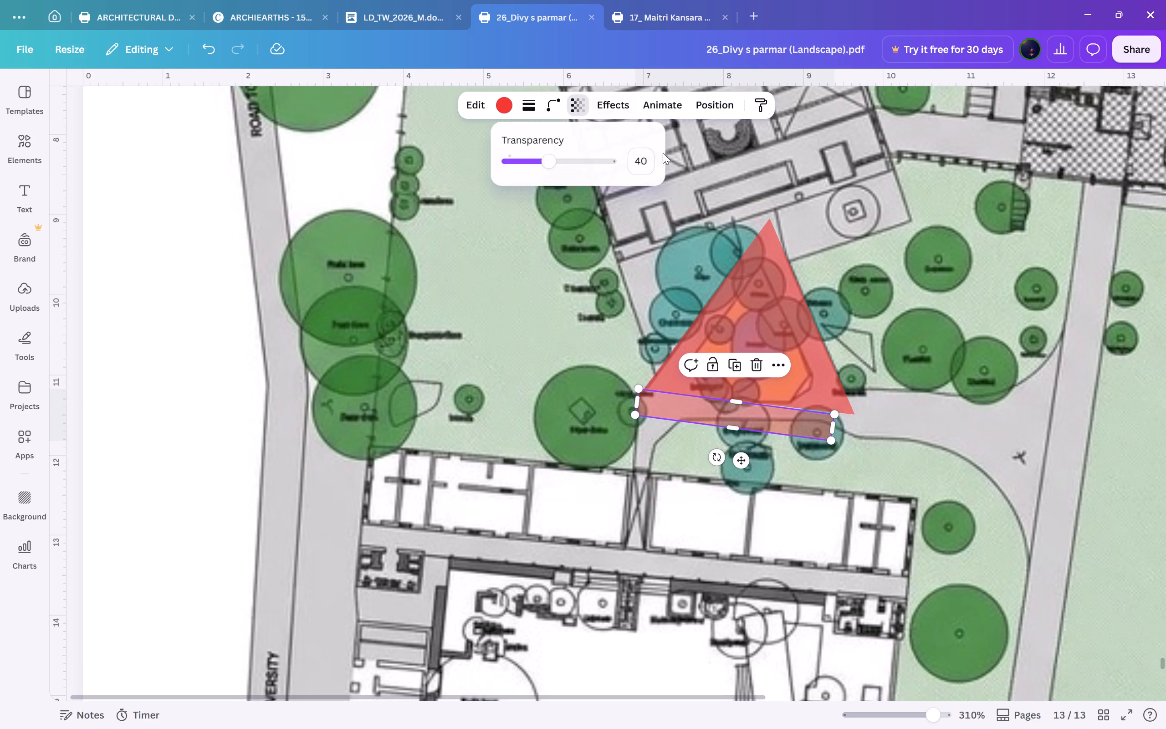
pyautogui.click(651, 162)
pyautogui.press('BackSpace')
pyautogui.write('60')
pyautogui.press('Return')
pyautogui.click(778, 489)
# Fit the red strip to the triangle's base by adjusting its rotation, extending it to the base's full width and thinning it to about 0.2.
pyautogui.click(775, 417)
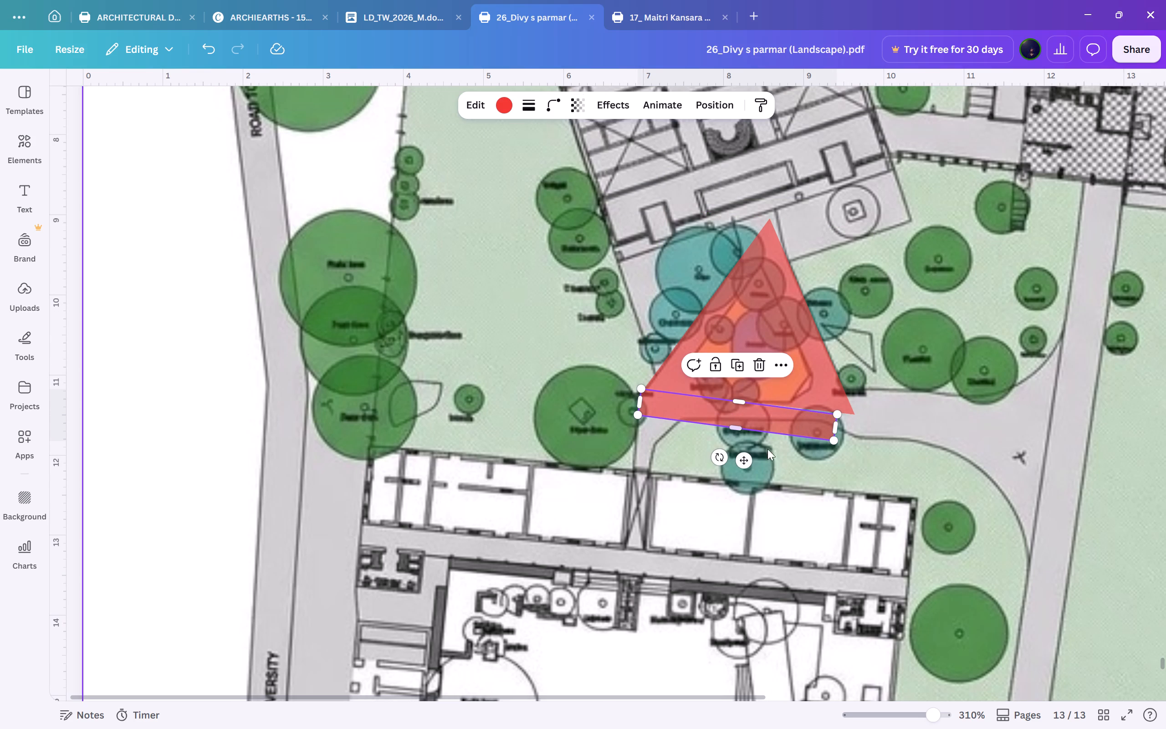
pyautogui.click(716, 458)
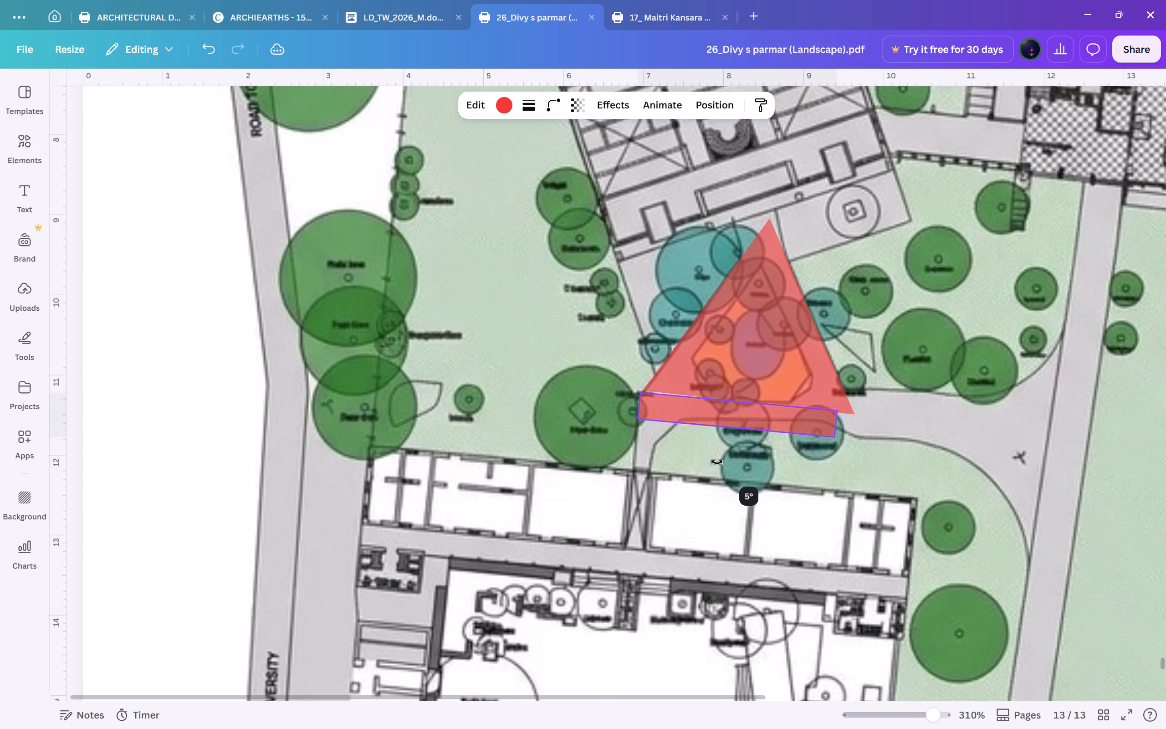
pyautogui.moveTo(835, 424); pyautogui.dragTo(844, 427)
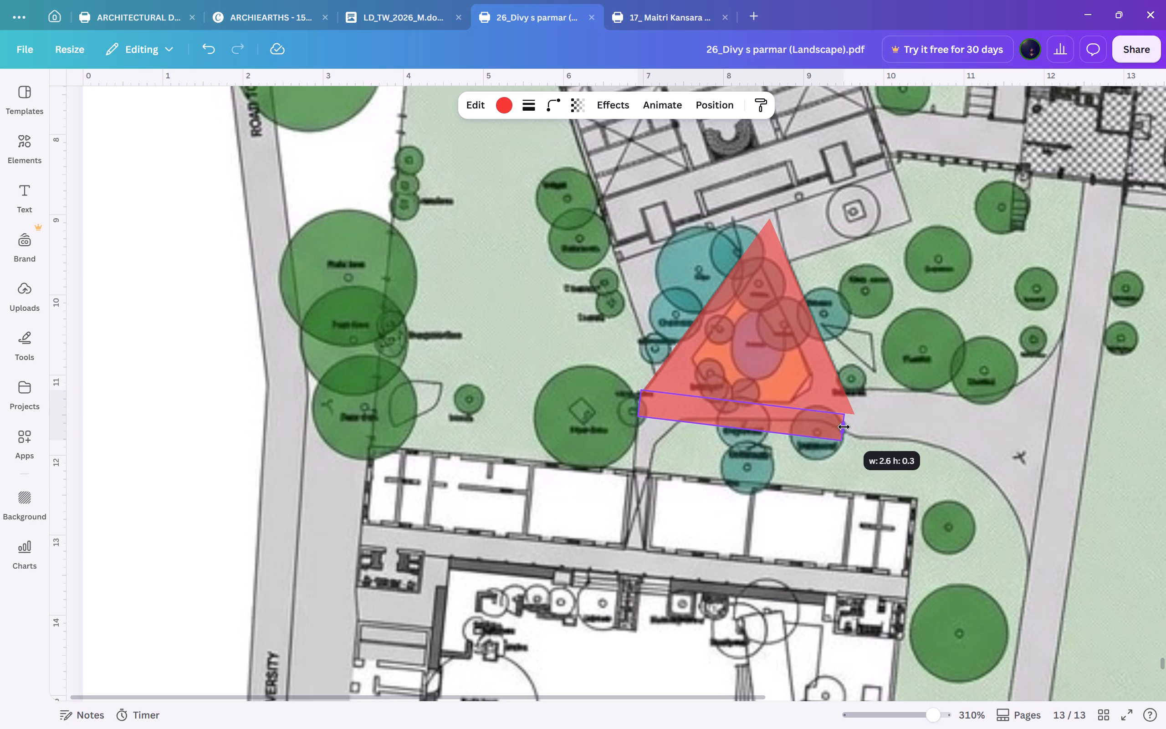
pyautogui.moveTo(844, 427); pyautogui.dragTo(850, 431)
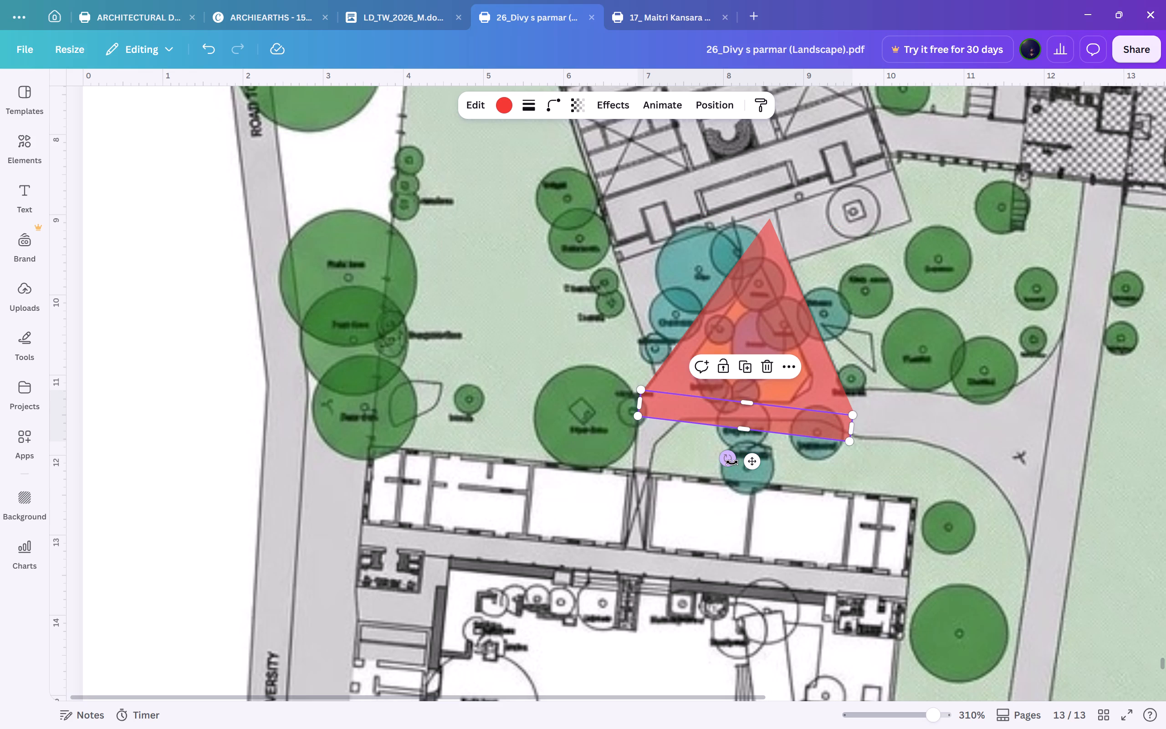
pyautogui.click(729, 462)
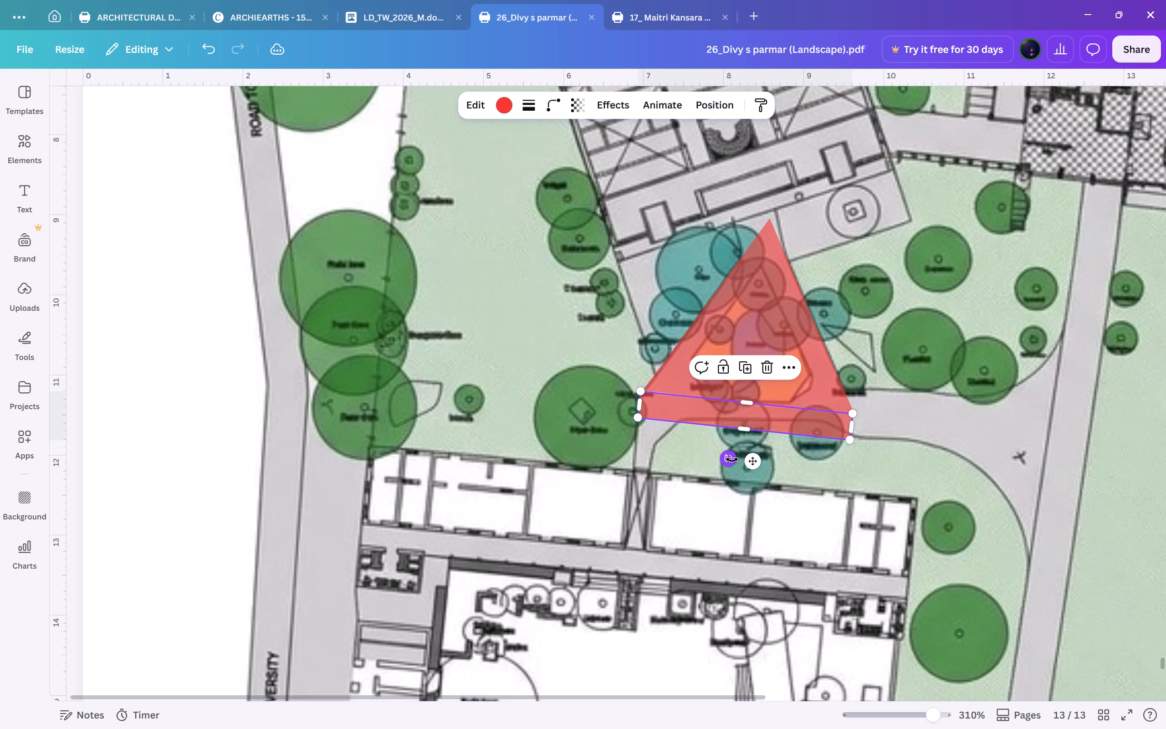
pyautogui.moveTo(743, 429); pyautogui.dragTo(745, 415)
pyautogui.click(756, 483)
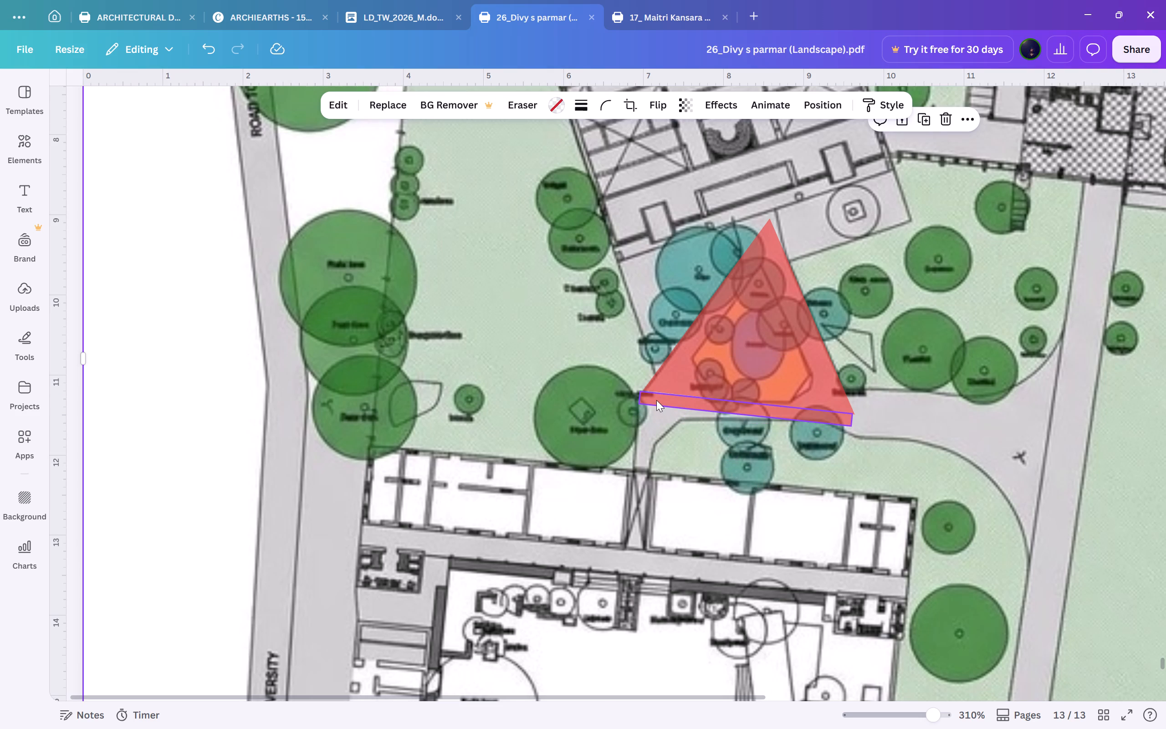
pyautogui.click(656, 400)
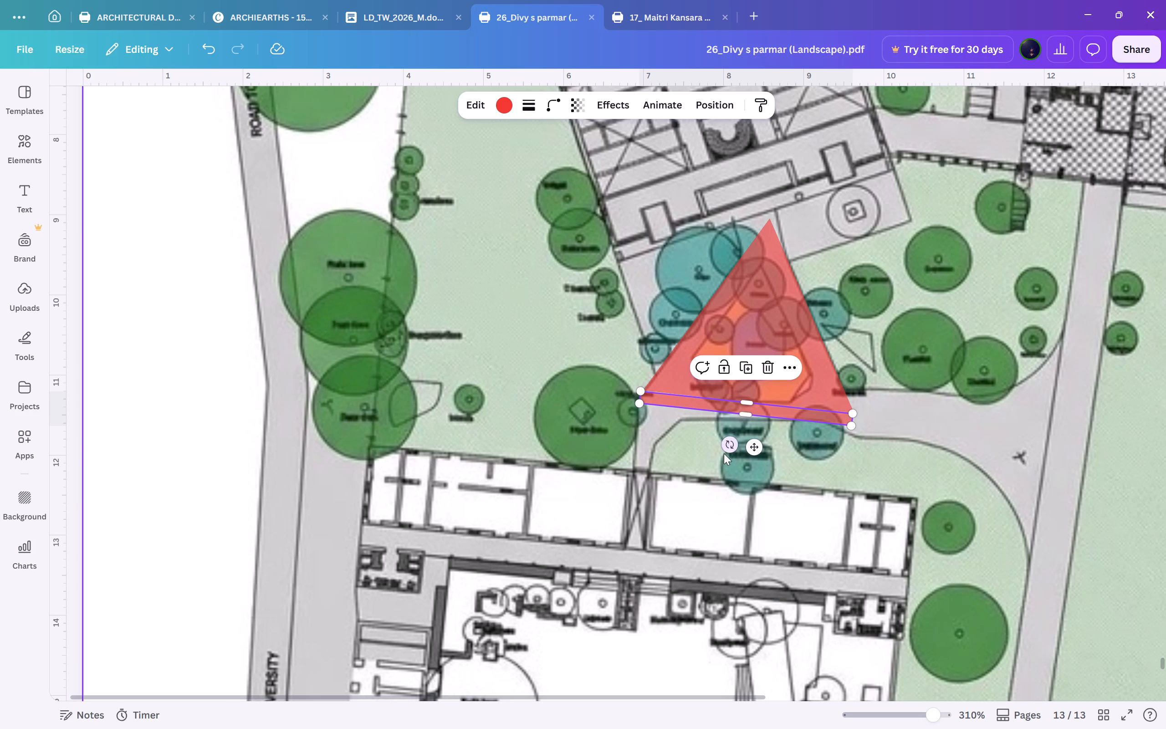
pyautogui.click(726, 445)
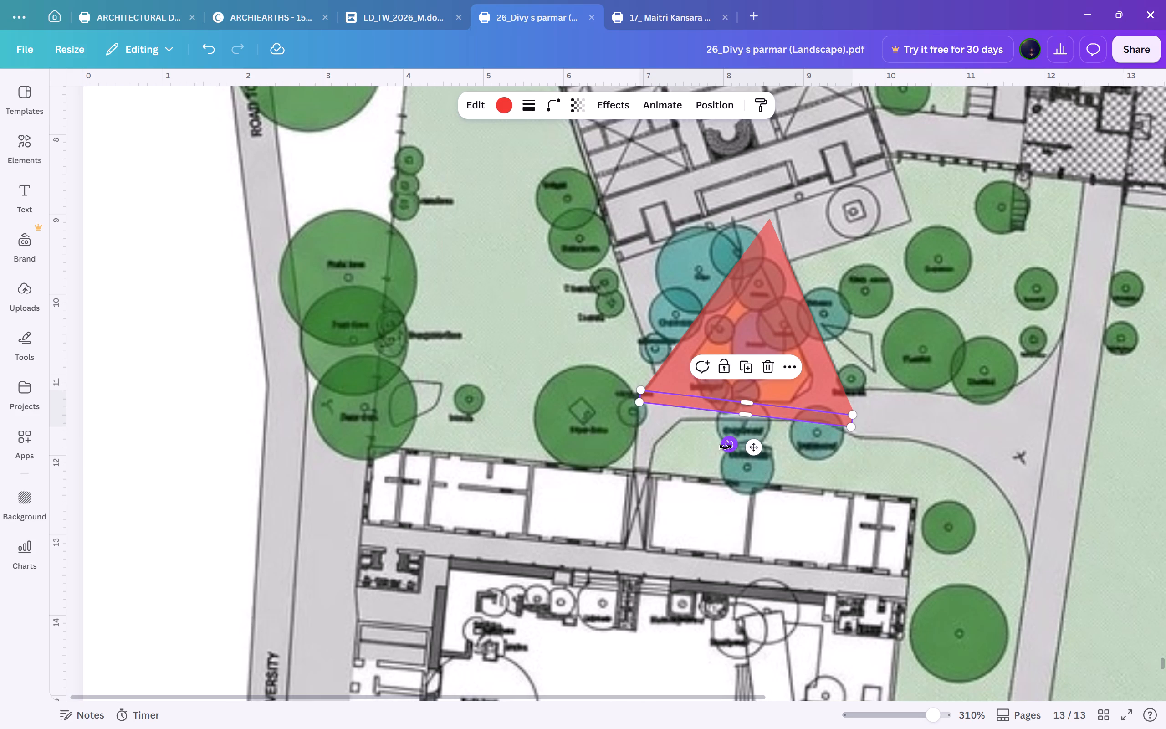
pyautogui.click(793, 442)
# Nudge the red triangle's bottom edge slightly to meet the strip.
pyautogui.click(800, 396)
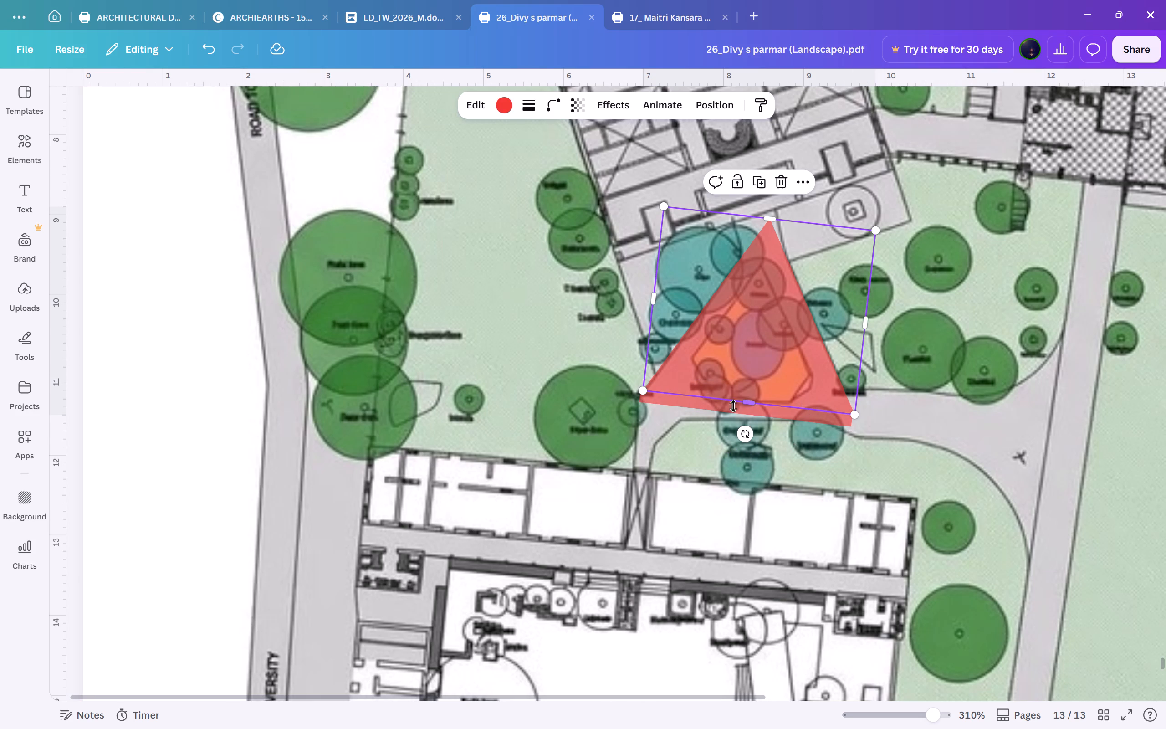
pyautogui.click(748, 403)
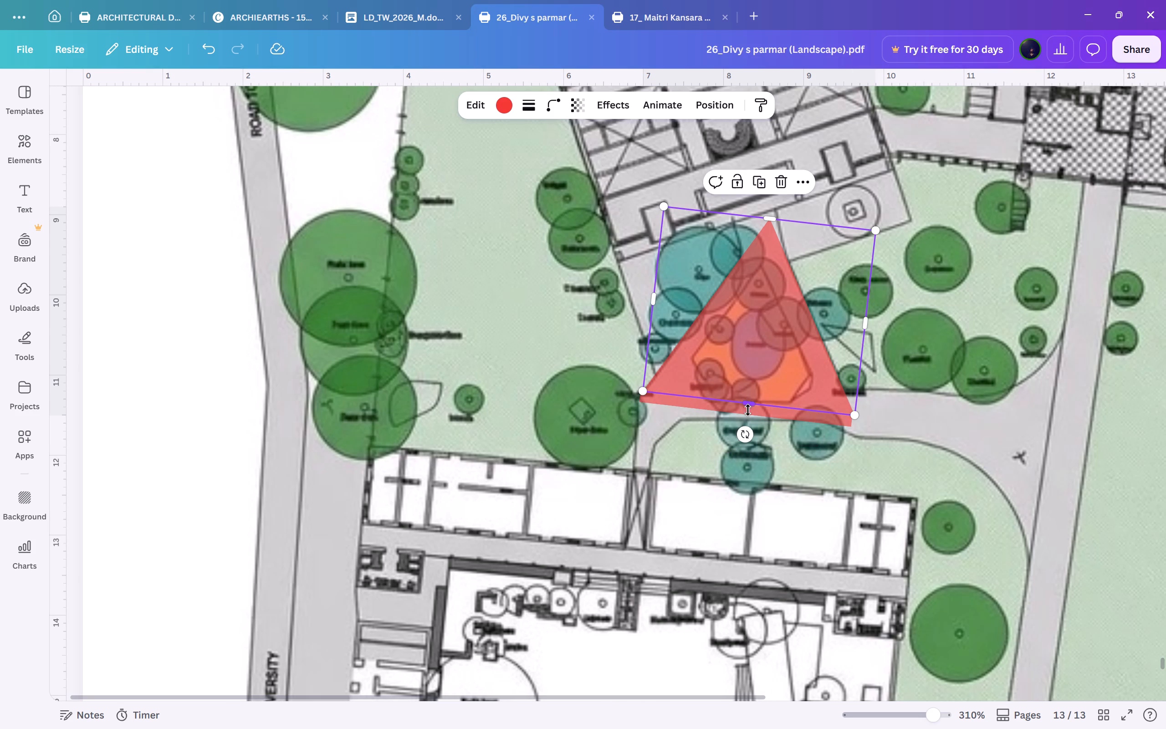
pyautogui.click(792, 446)
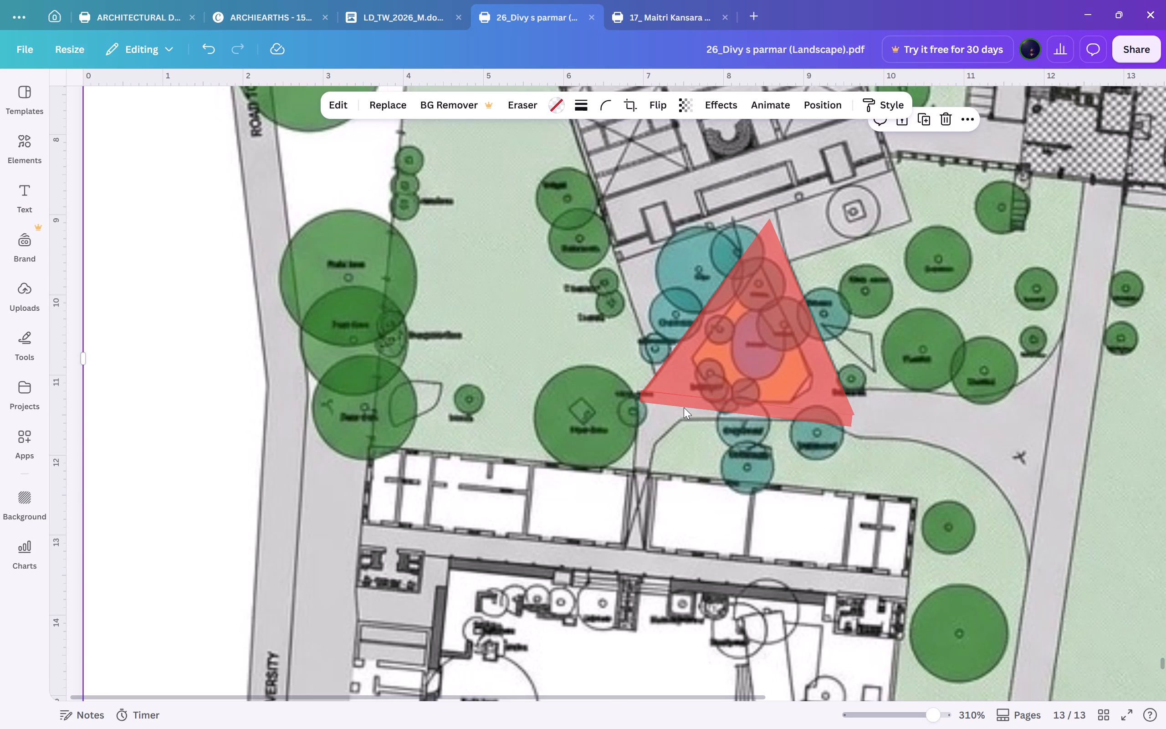
# Shorten the red strip from its west end to about 1.5 so it covers only the eastern part of the base.
pyautogui.click(683, 405)
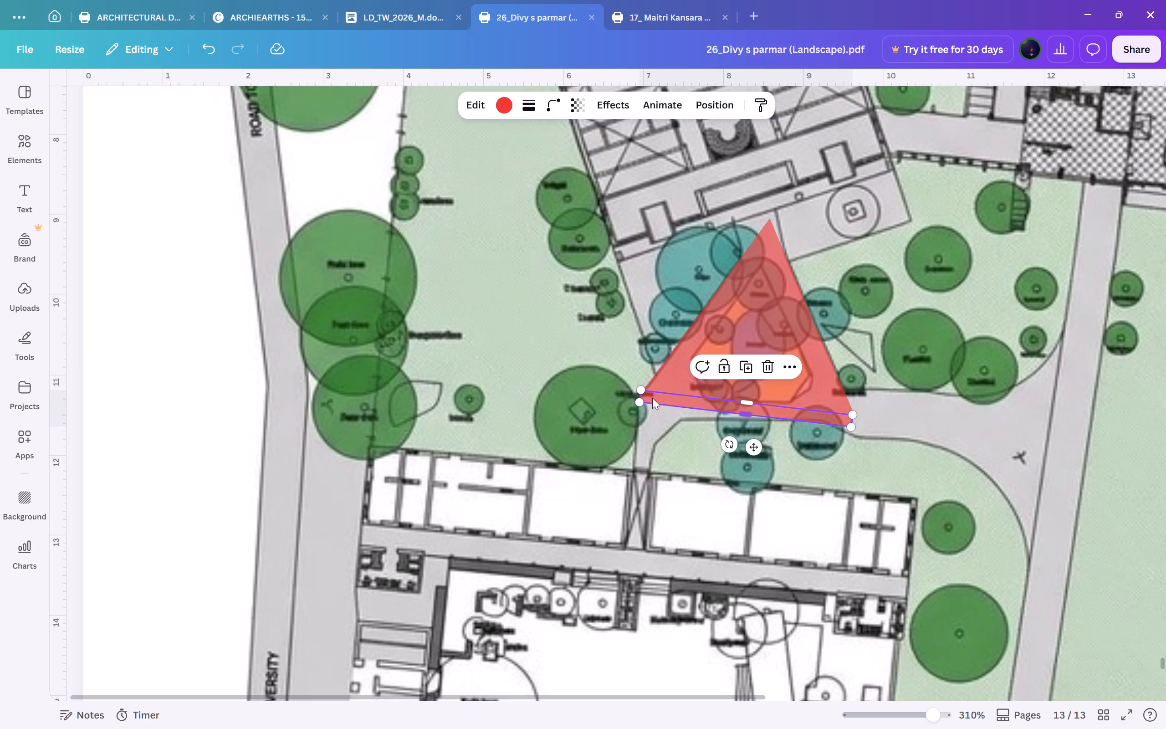
pyautogui.moveTo(642, 396); pyautogui.dragTo(738, 405)
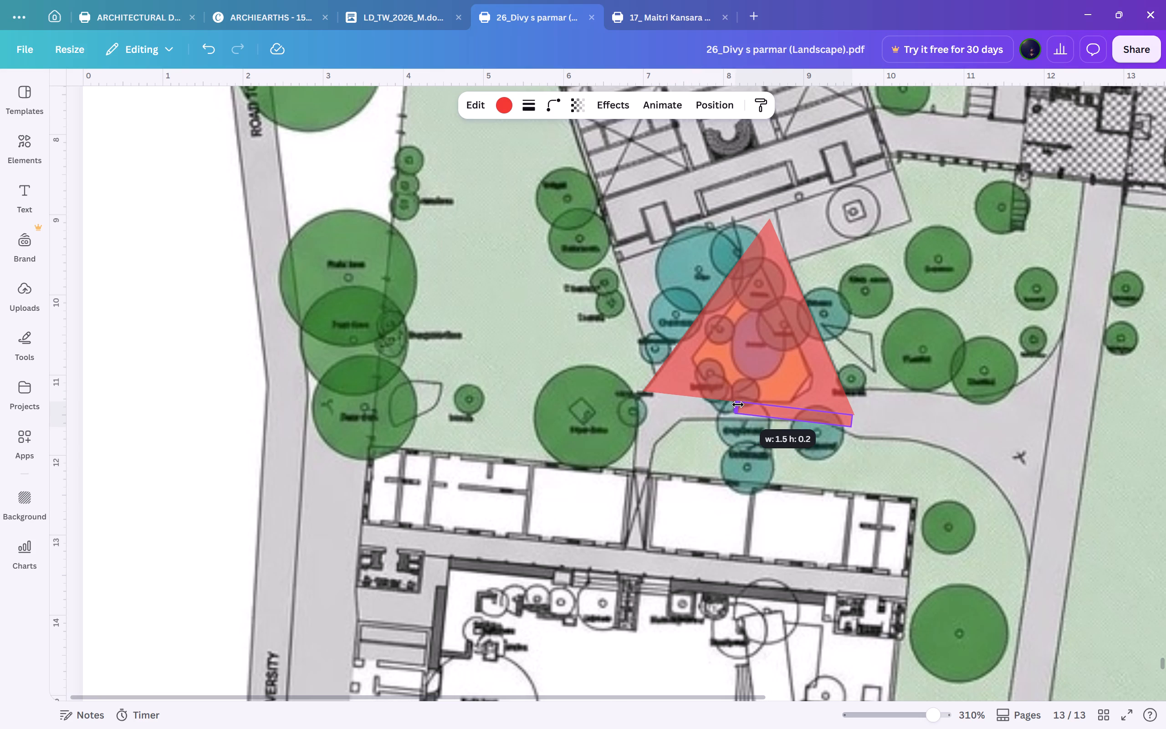
pyautogui.moveTo(738, 405); pyautogui.dragTo(734, 406)
# Duplicate the red strip and place the copy along the western part of the triangle's base.
pyautogui.click(788, 374)
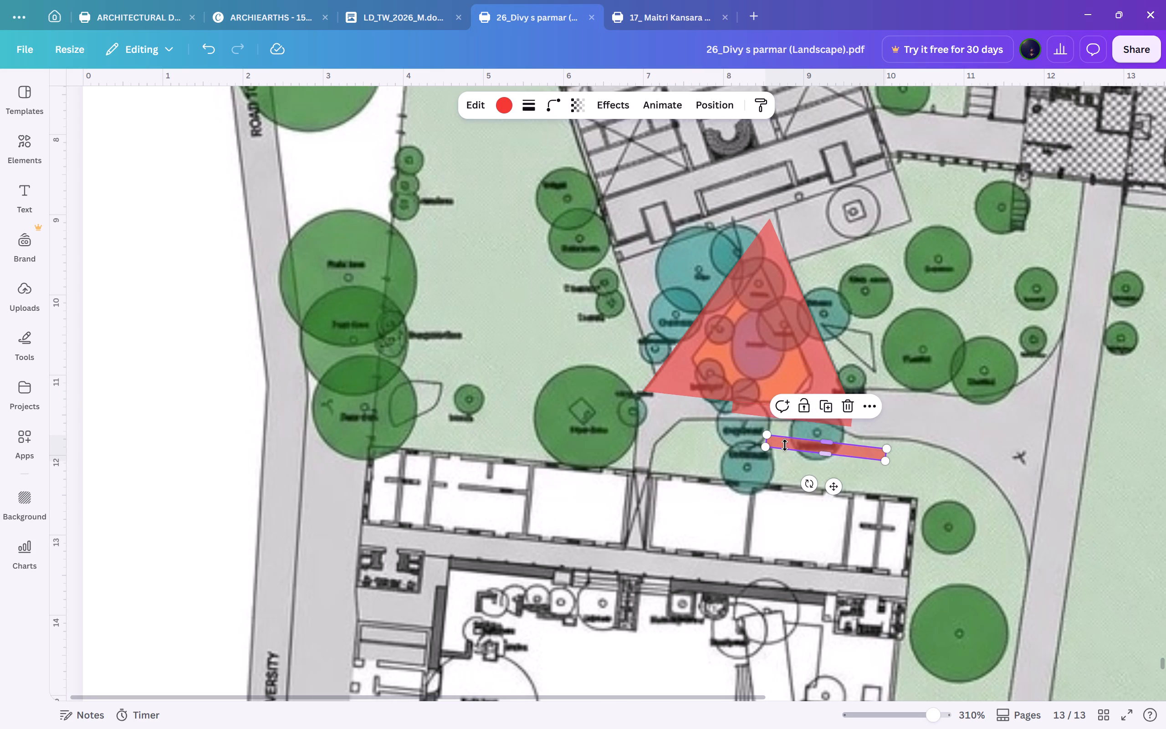
pyautogui.moveTo(783, 445); pyautogui.dragTo(674, 417)
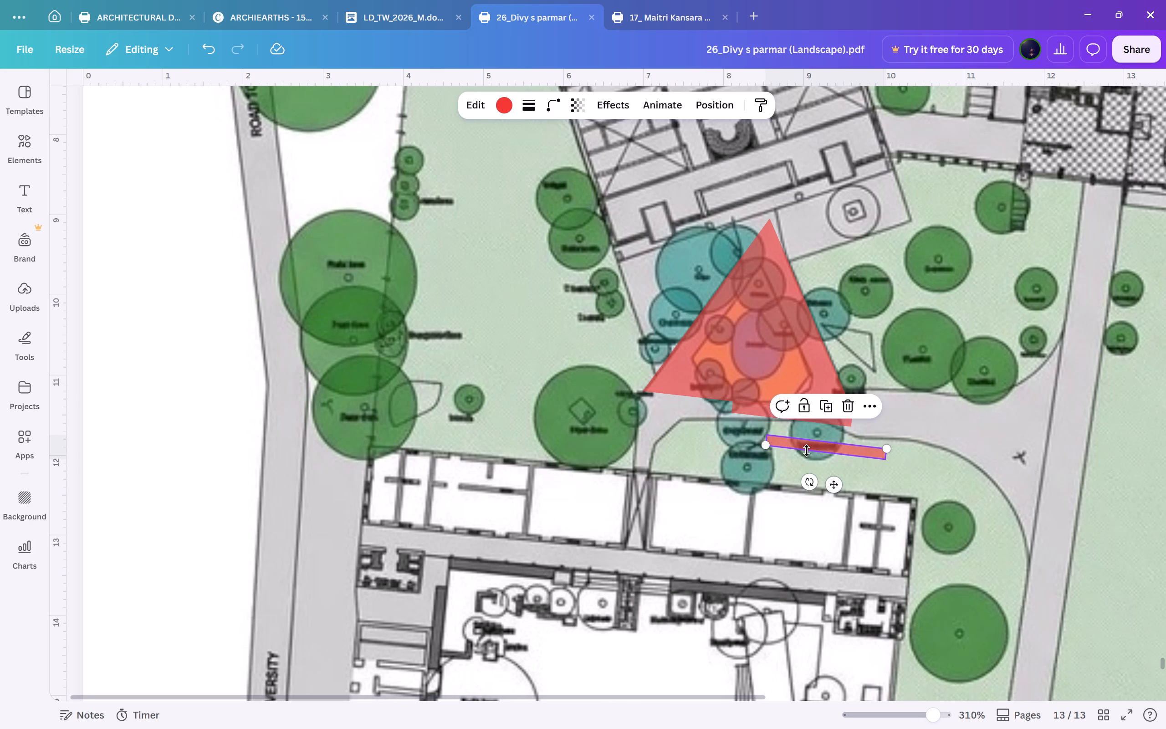
pyautogui.moveTo(808, 449); pyautogui.dragTo(707, 441)
pyautogui.moveTo(838, 487); pyautogui.dragTo(683, 416)
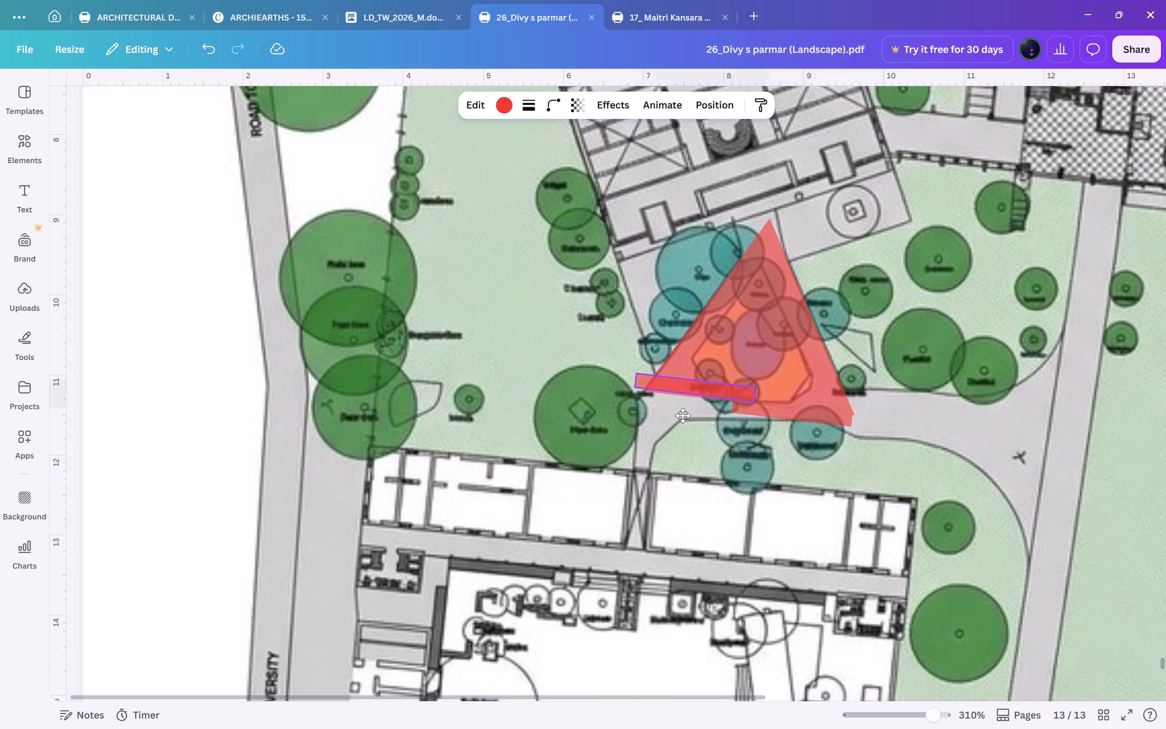
pyautogui.moveTo(683, 416); pyautogui.dragTo(712, 443)
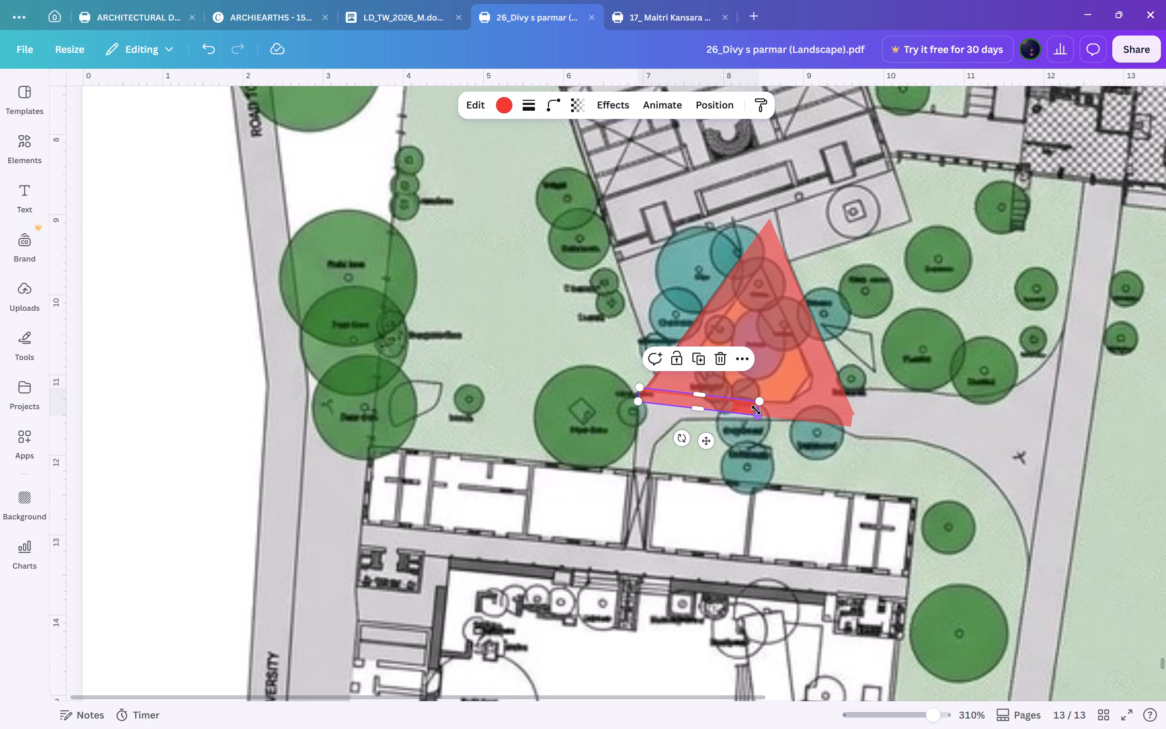
# Shorten the copied strip from its east end to about 1.2 and adjust its thickness to about 0.2.
pyautogui.moveTo(759, 408); pyautogui.dragTo(731, 413)
pyautogui.moveTo(688, 392); pyautogui.dragTo(683, 410)
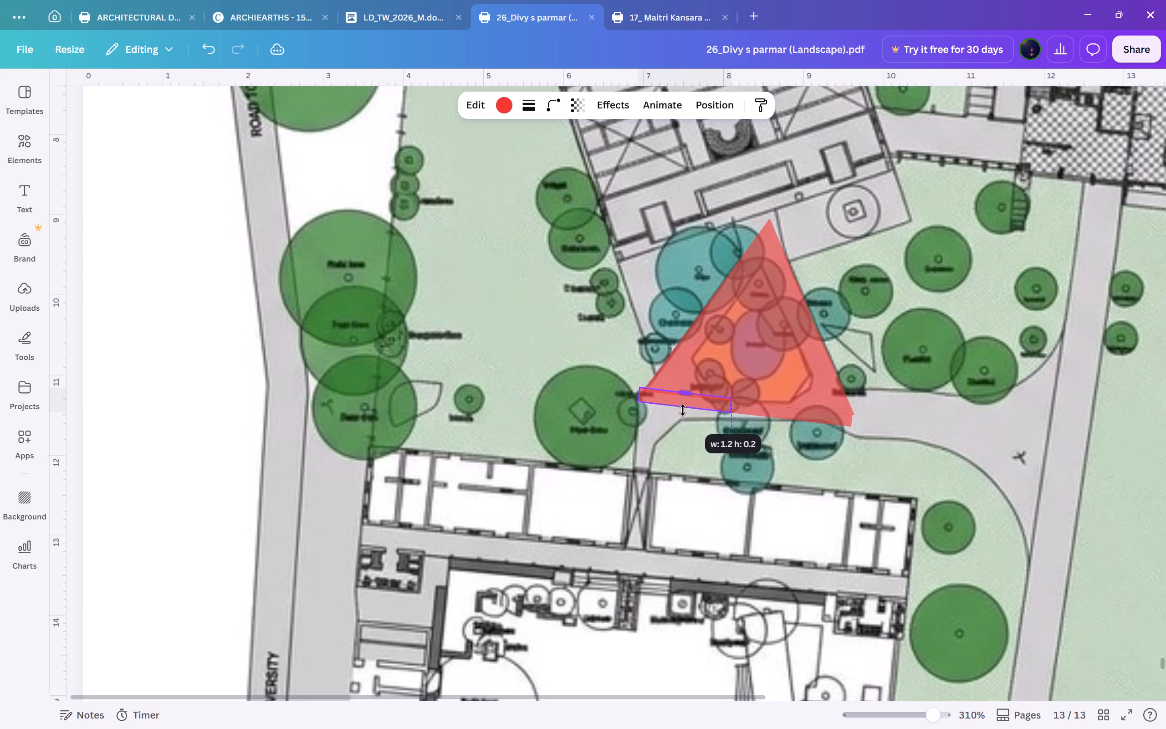
pyautogui.moveTo(683, 410); pyautogui.dragTo(682, 416)
pyautogui.moveTo(687, 393); pyautogui.dragTo(685, 405)
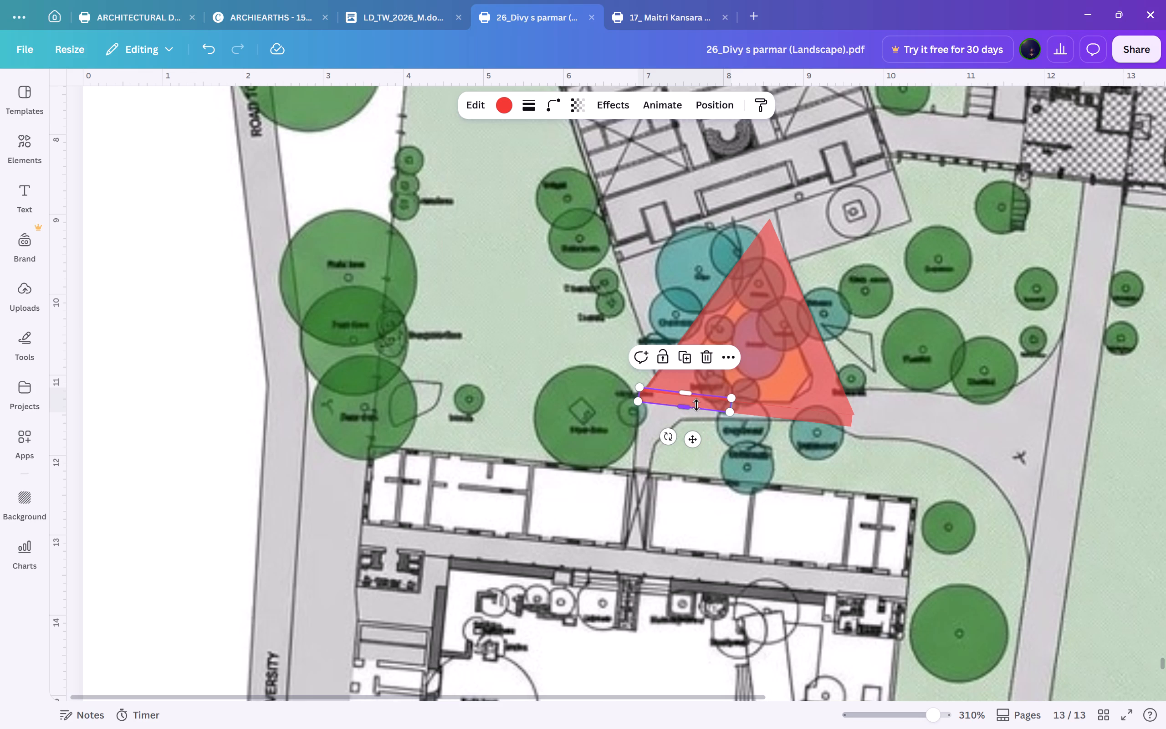
# Fine-tune the copied strip's position and east end so it lines up with the triangle's base and the eastern strip.
pyautogui.press('Down')
pyautogui.press('Down')
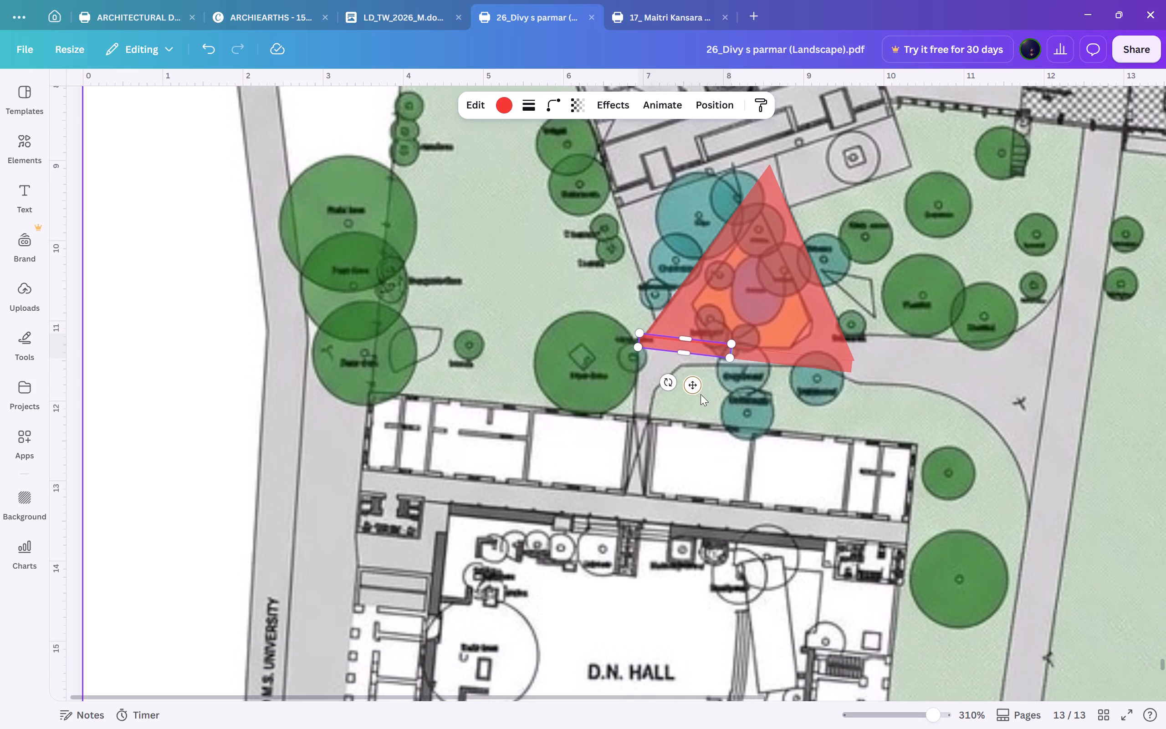
pyautogui.press('Down')
pyautogui.click(693, 363)
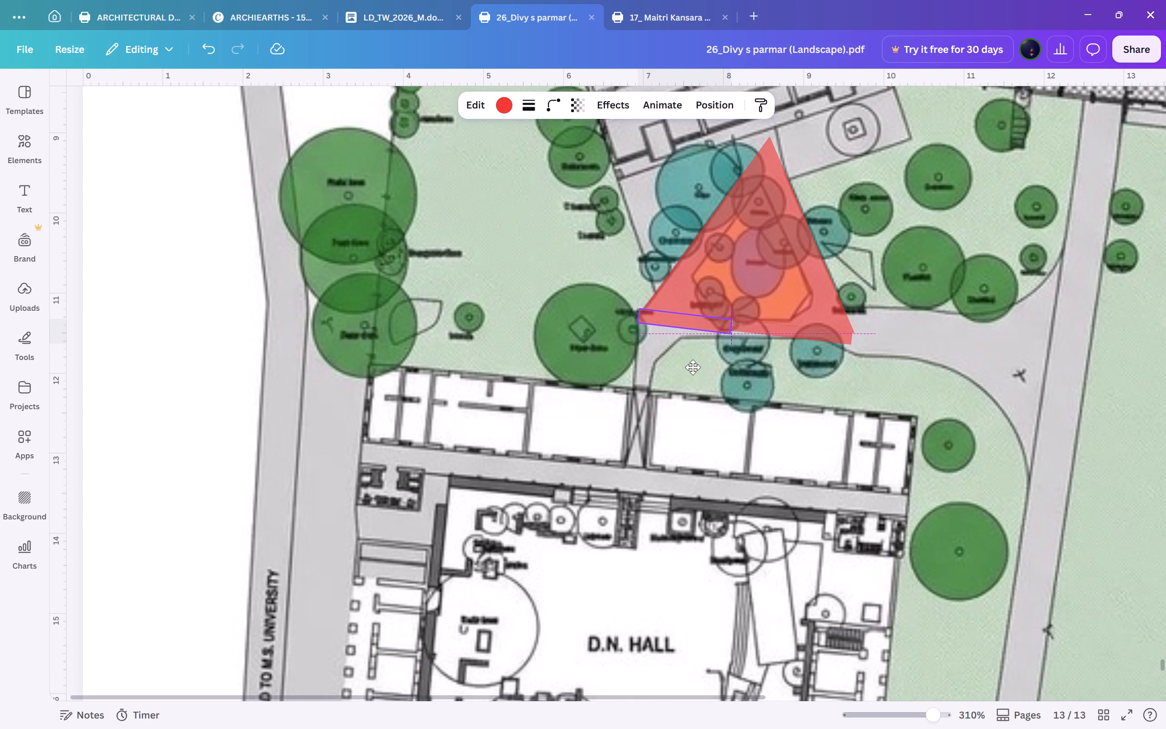
pyautogui.click(730, 326)
pyautogui.click(771, 361)
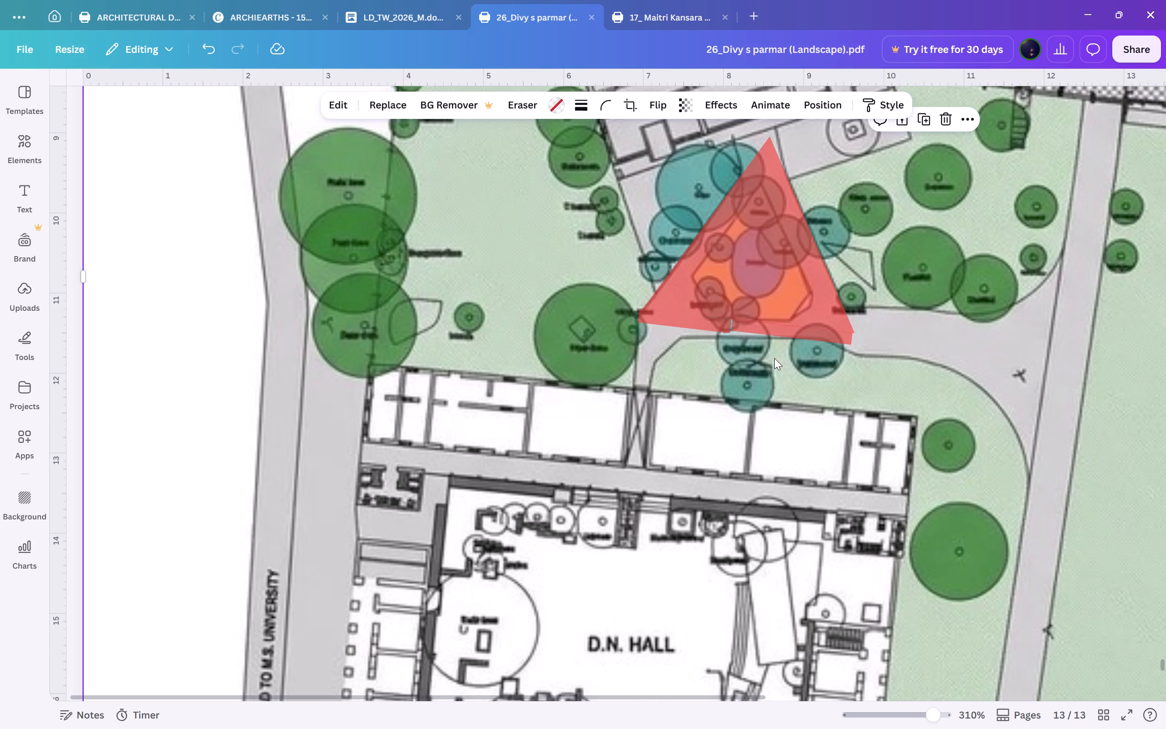
pyautogui.click(721, 324)
pyautogui.moveTo(730, 328); pyautogui.dragTo(734, 331)
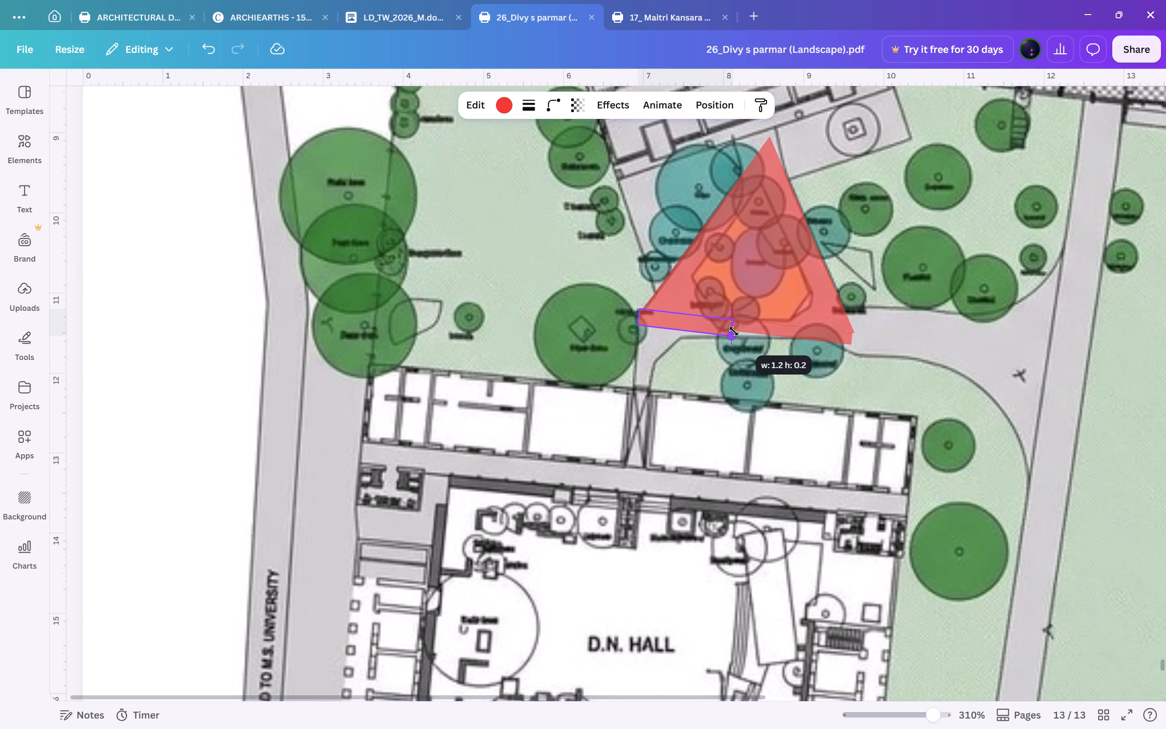
pyautogui.moveTo(734, 331); pyautogui.dragTo(734, 324)
pyautogui.click(753, 369)
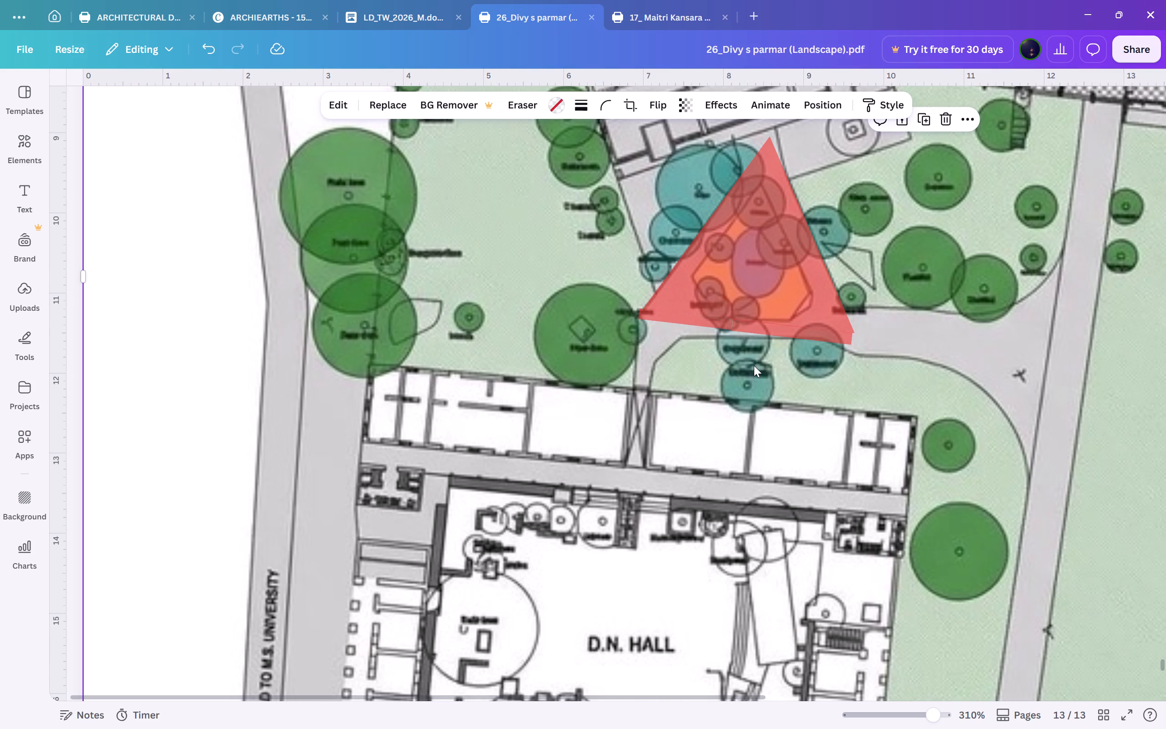
pyautogui.click(761, 390)
# Take a screenshot of the campus plan on page 13 with the red-marked site and the surrounding roads and buildings.
pyautogui.scroll(1, 762, 422)
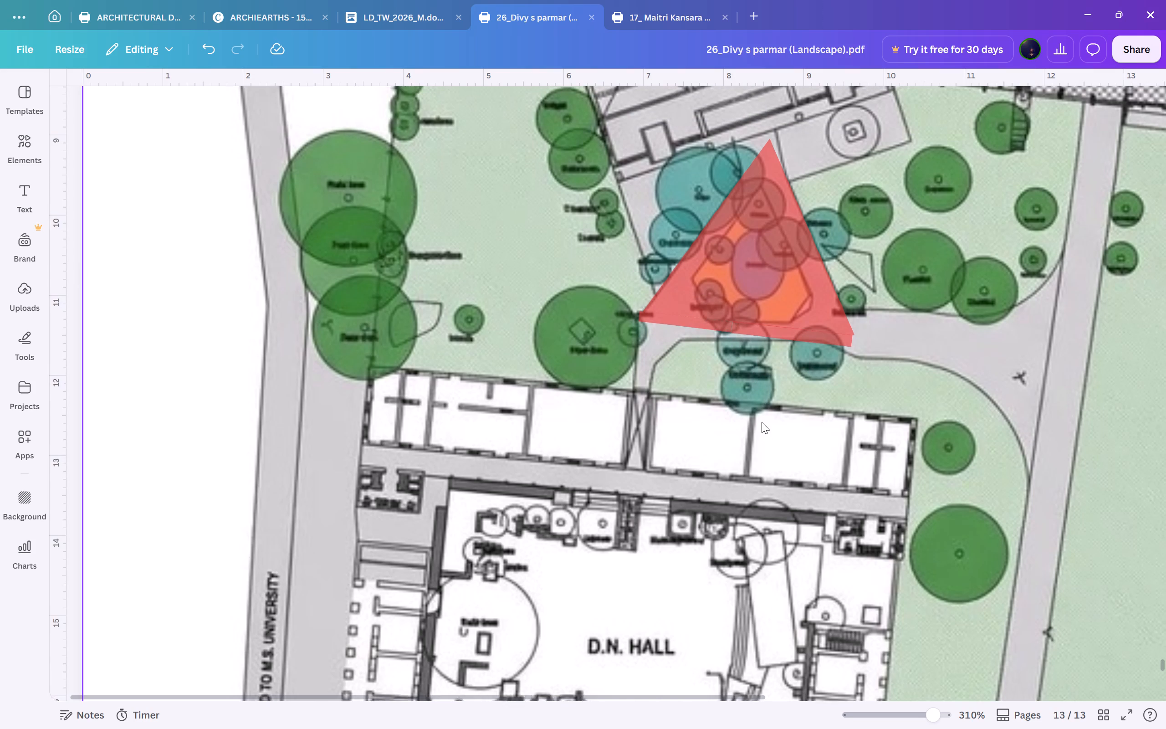
pyautogui.scroll(1, 762, 422)
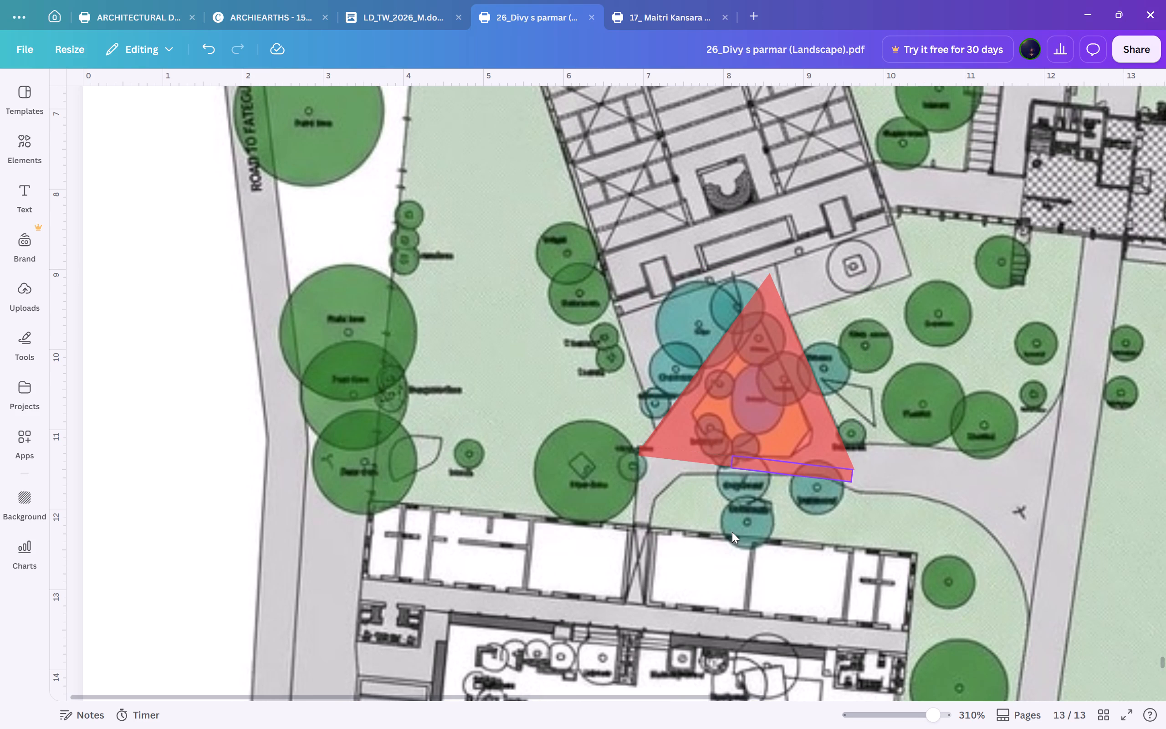
pyautogui.keyDown('ctrl'); pyautogui.scroll(-6, 703, 503); pyautogui.keyUp('ctrl')
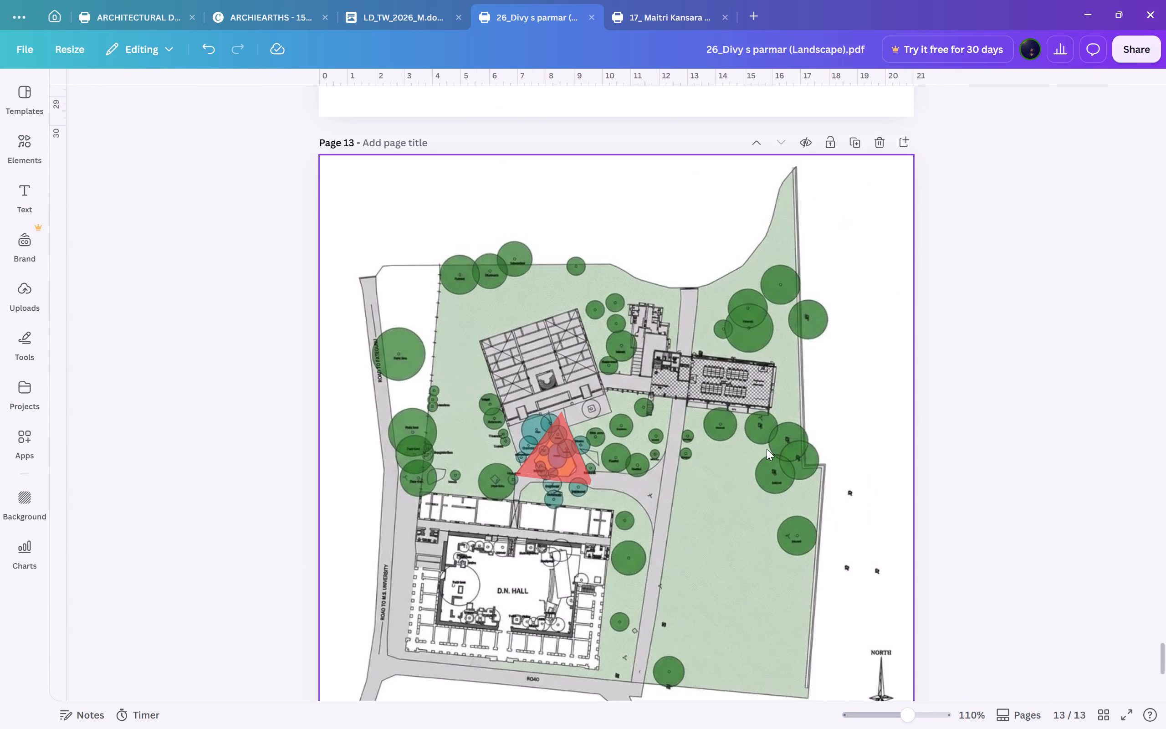
pyautogui.keyDown('ctrl'); pyautogui.scroll(-2, 767, 449); pyautogui.keyUp('ctrl')
pyautogui.keyDown('ctrl'); pyautogui.scroll(3, 476, 502); pyautogui.keyUp('ctrl')
pyautogui.keyDown('ctrl'); pyautogui.scroll(-2, 476, 501); pyautogui.keyUp('ctrl')
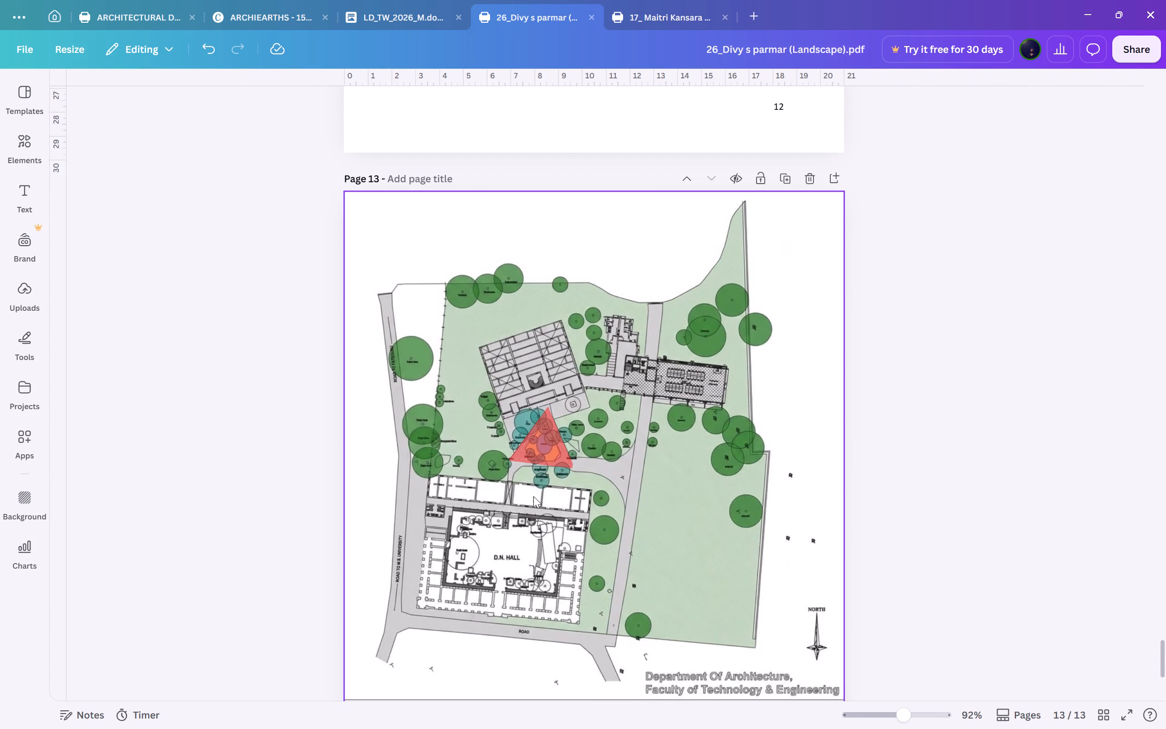
pyautogui.scroll(-1, 701, 437)
pyautogui.moveTo(960, 133); pyautogui.dragTo(954, 137)
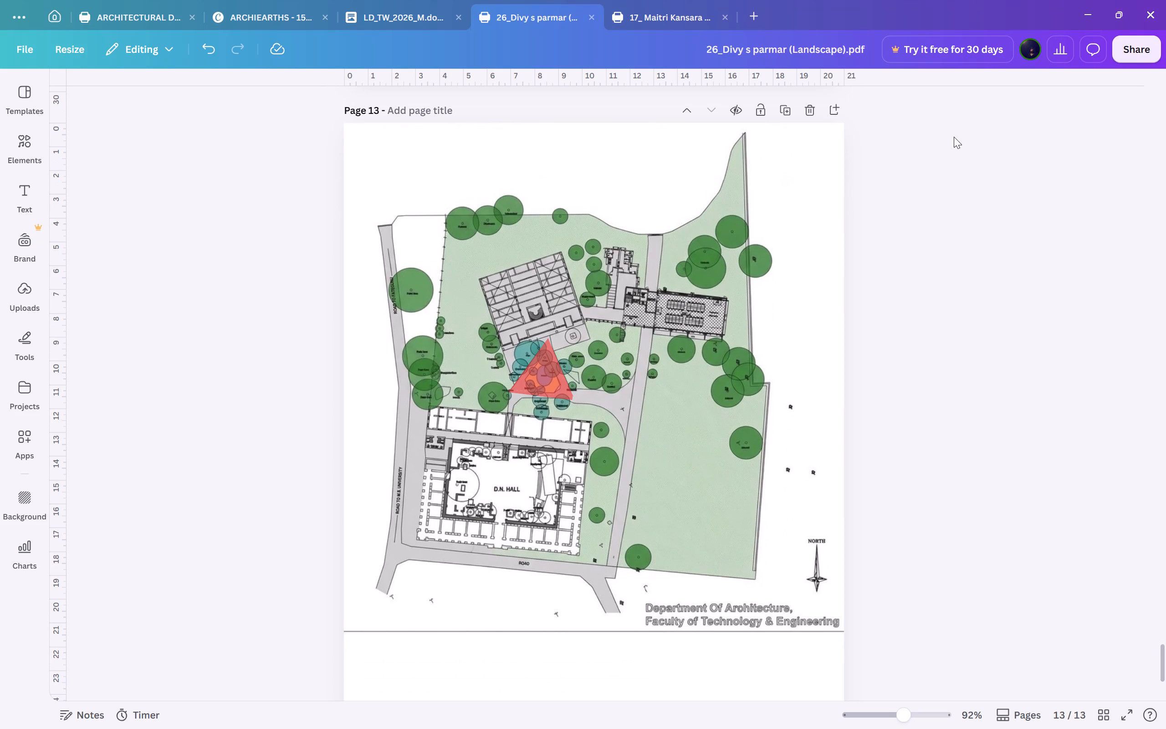
pyautogui.press('shift+super+s')
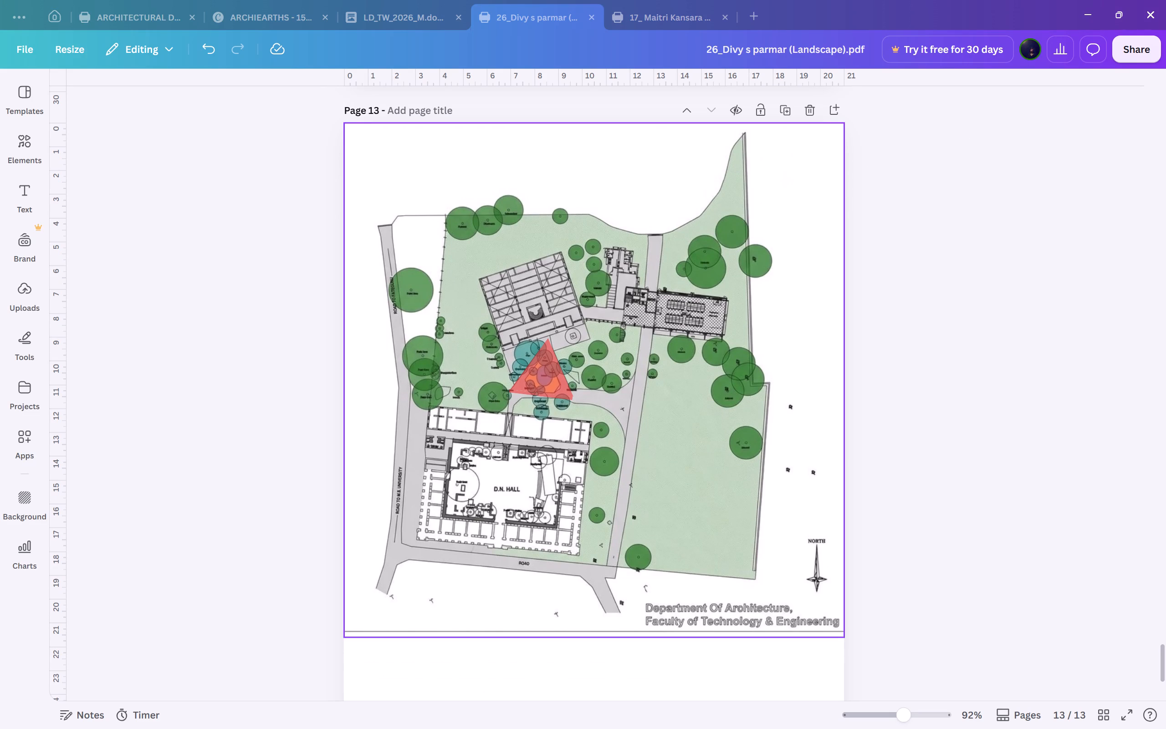
pyautogui.moveTo(374, 183); pyautogui.dragTo(801, 630)
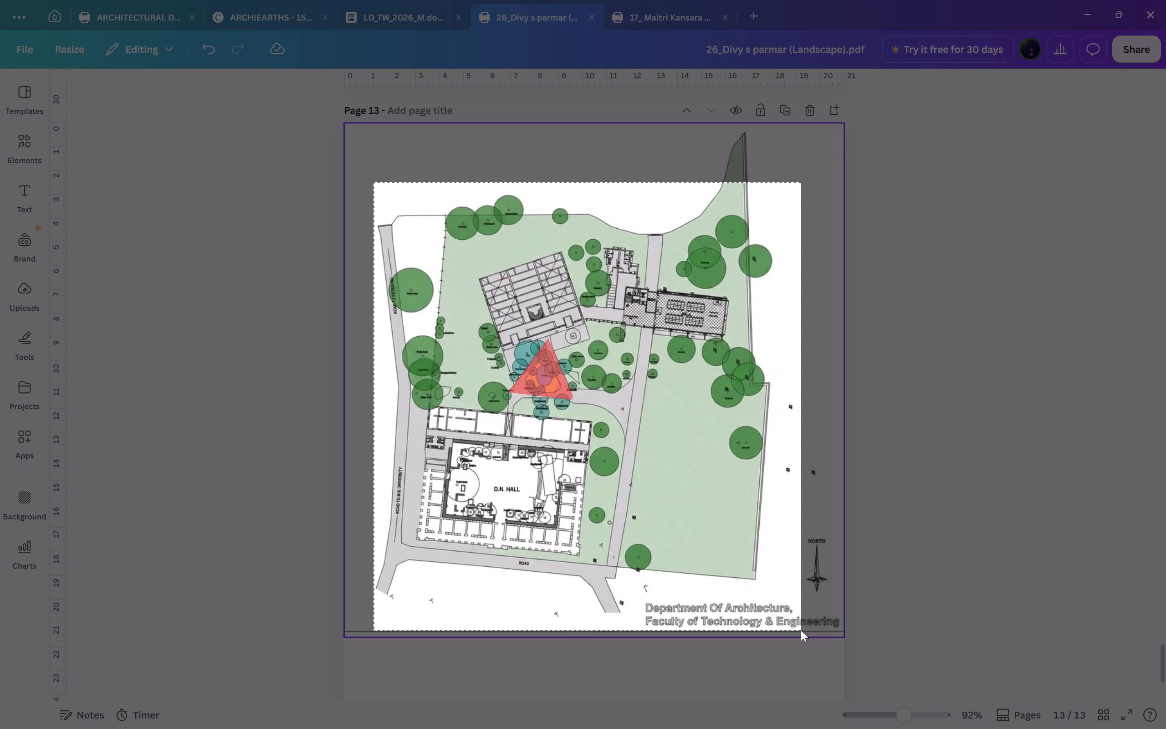
pyautogui.moveTo(801, 630); pyautogui.dragTo(844, 630)
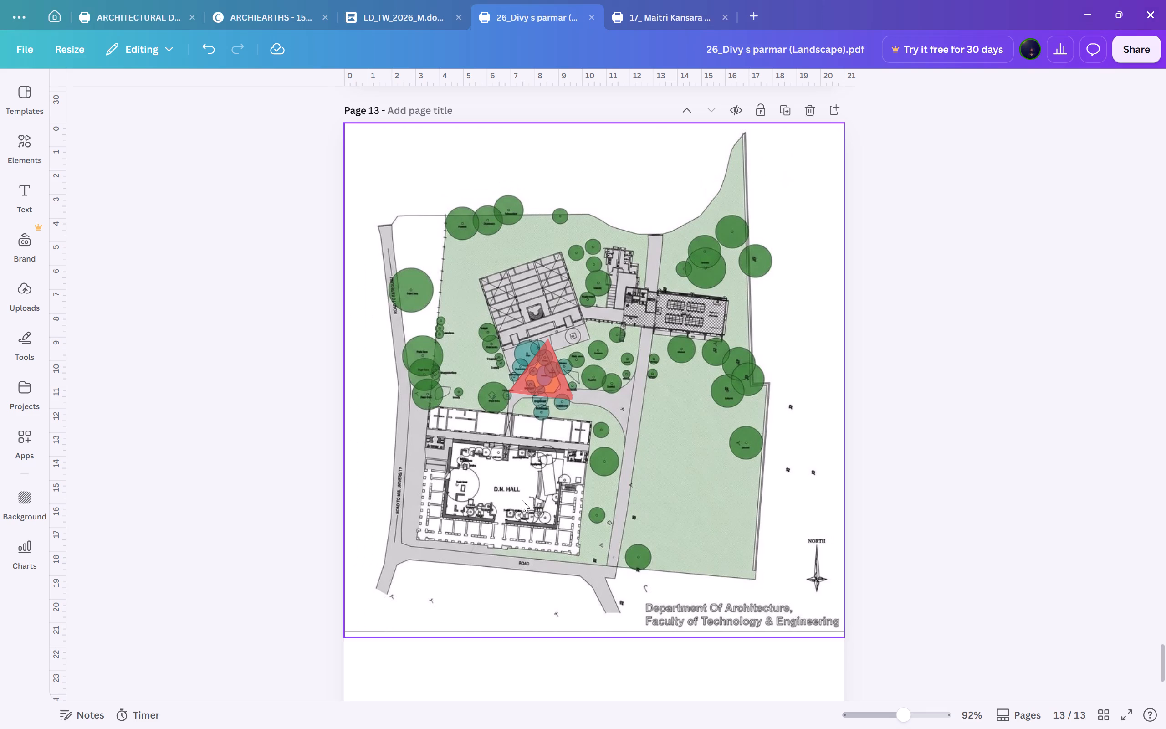
# Switch to the ChatGPT conversation in Chrome and paste the plan screenshot into the message draft.
pyautogui.click(322, 714)
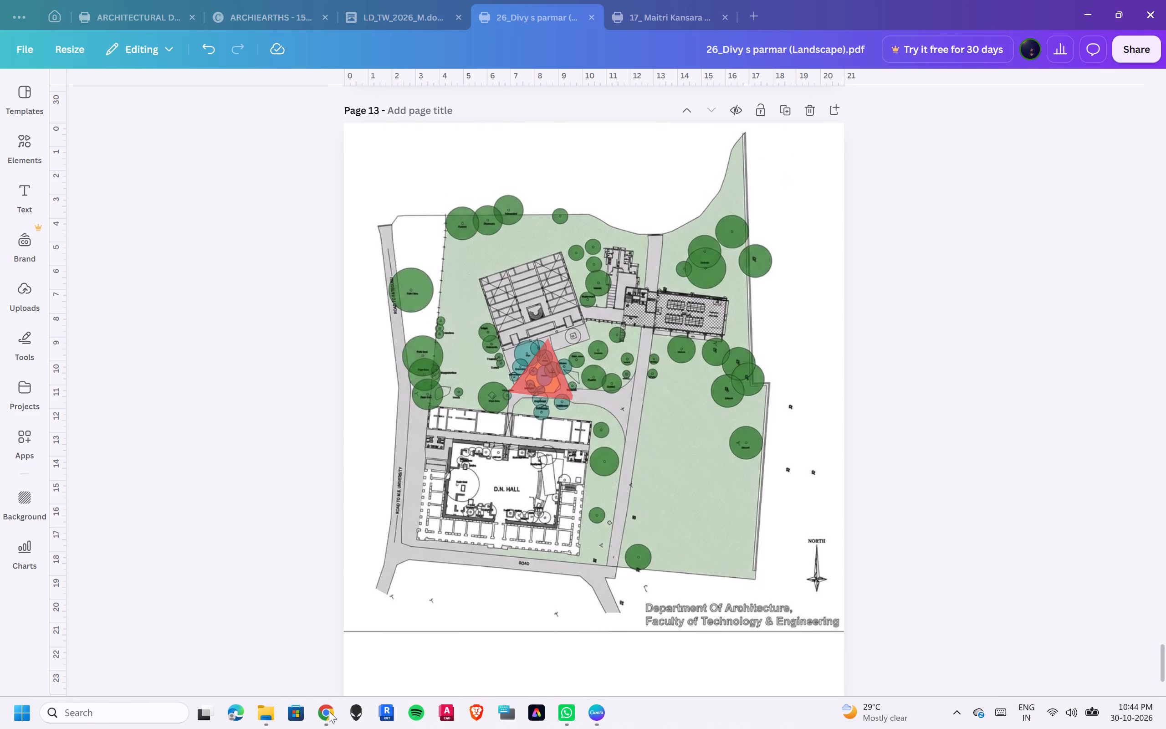
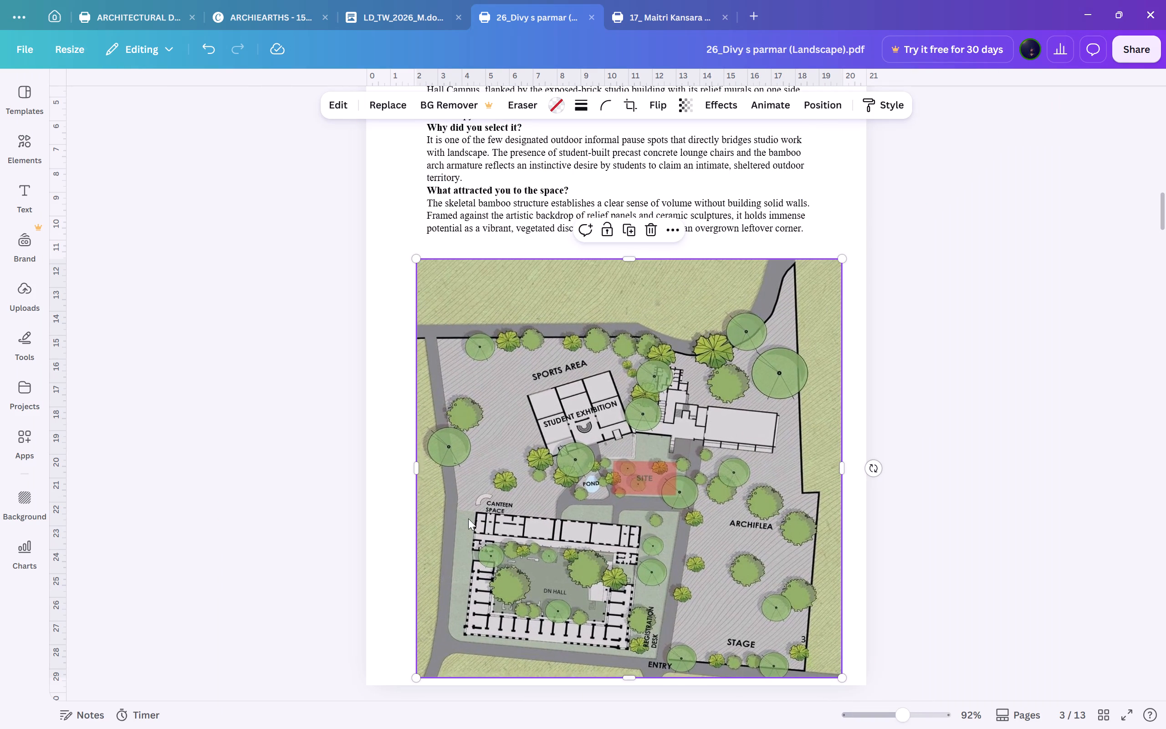
pyautogui.click(468, 519)
pyautogui.moveTo(532, 555); pyautogui.dragTo(511, 528)
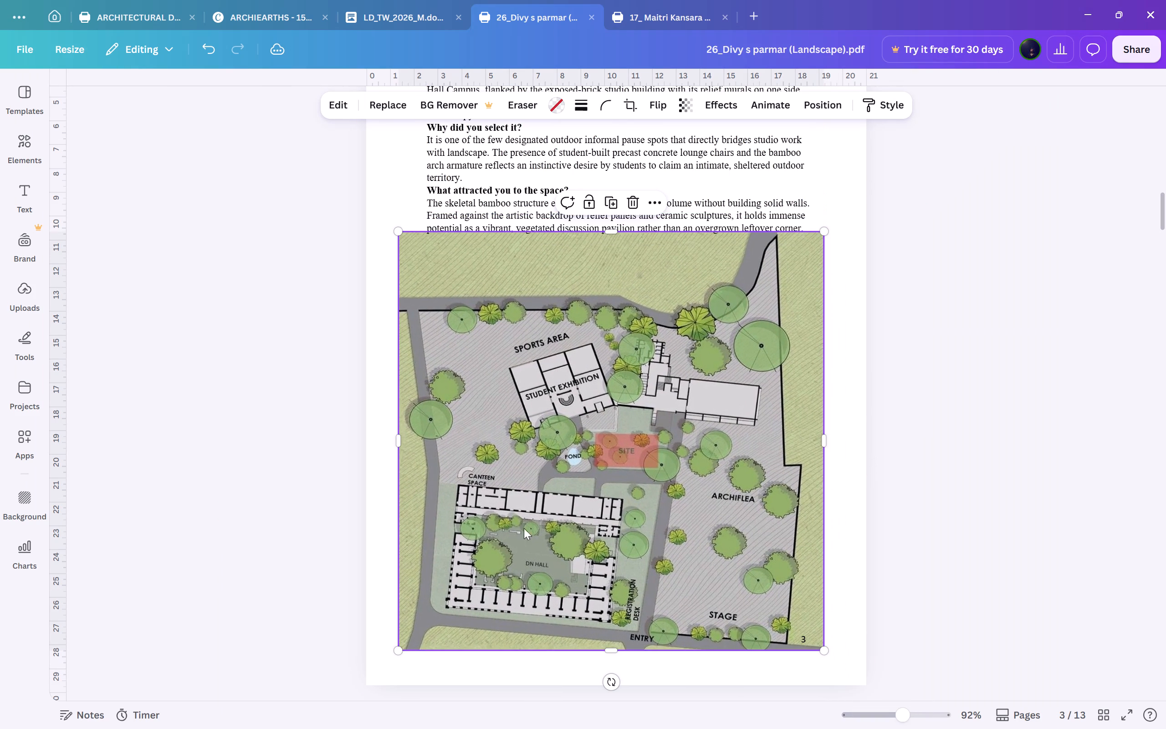
pyautogui.click(825, 647)
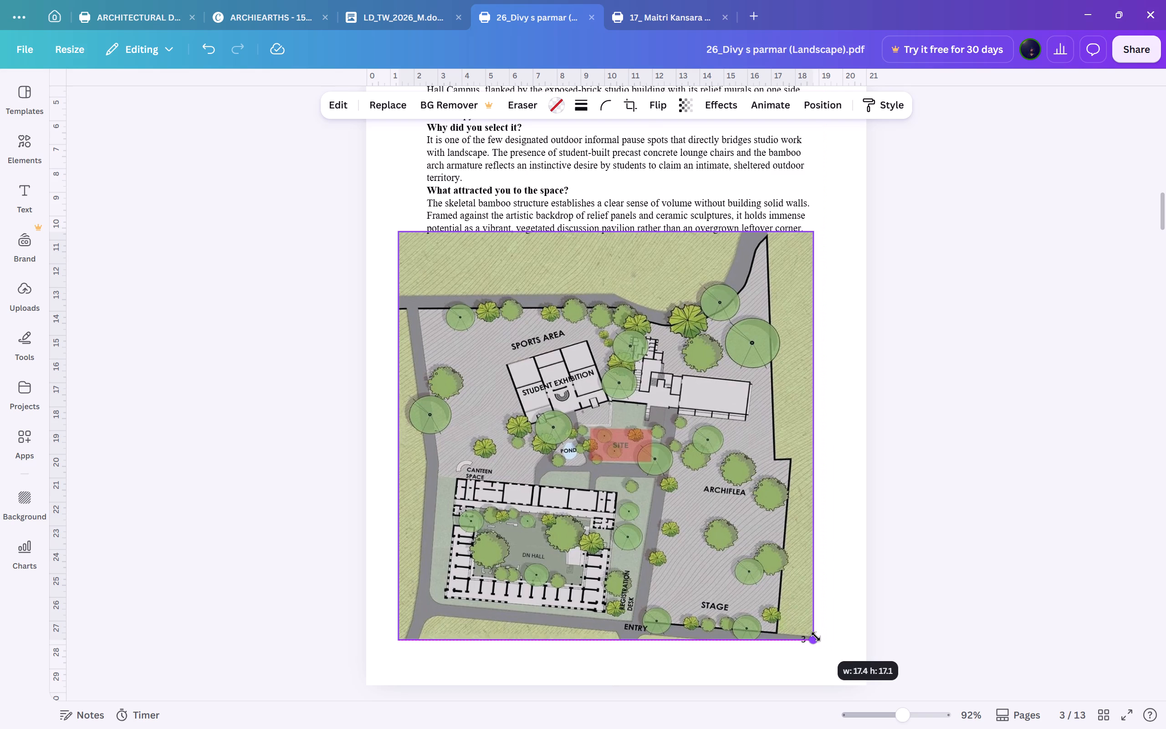
pyautogui.moveTo(695, 617); pyautogui.dragTo(695, 610)
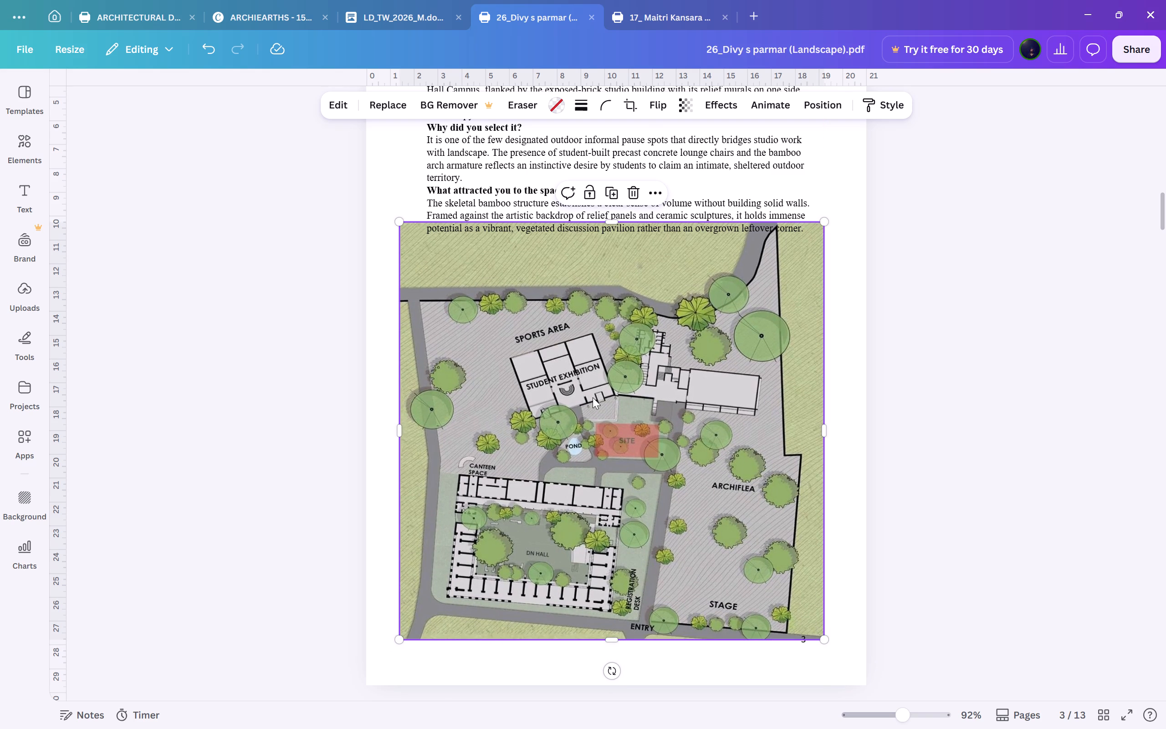
# Copy the enlarged campus plan from page 3 onto a new blank page added at the end of the design.
pyautogui.scroll(-1, 695, 573)
pyautogui.rightClick(677, 511)
pyautogui.click(736, 266)
pyautogui.scroll(-2, 732, 399)
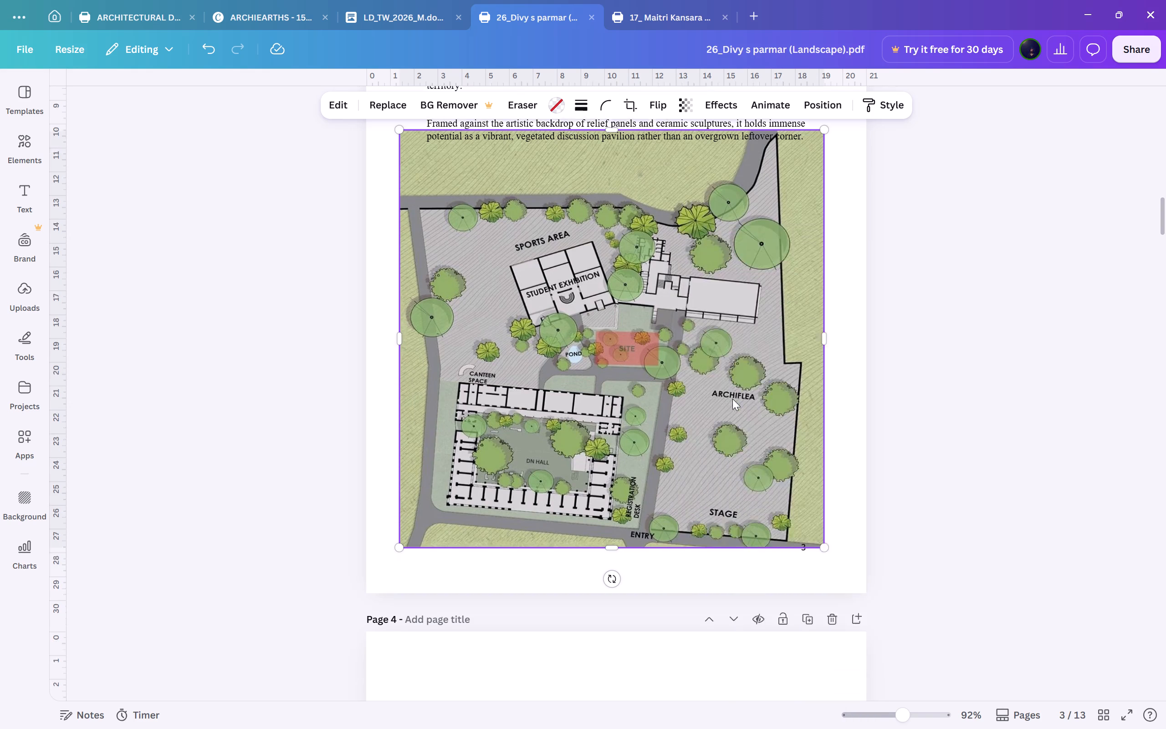
pyautogui.scroll(-20, 732, 399)
pyautogui.scroll(-13, 732, 399)
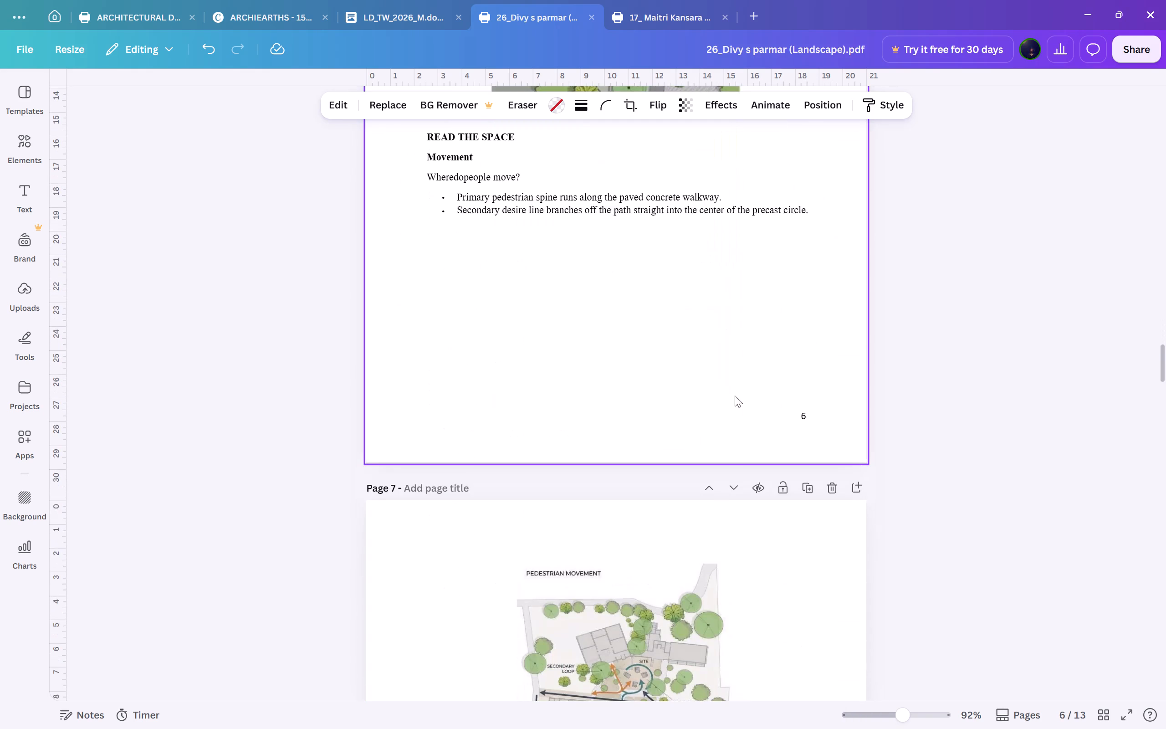
pyautogui.scroll(8, 735, 395)
pyautogui.scroll(-14, 735, 395)
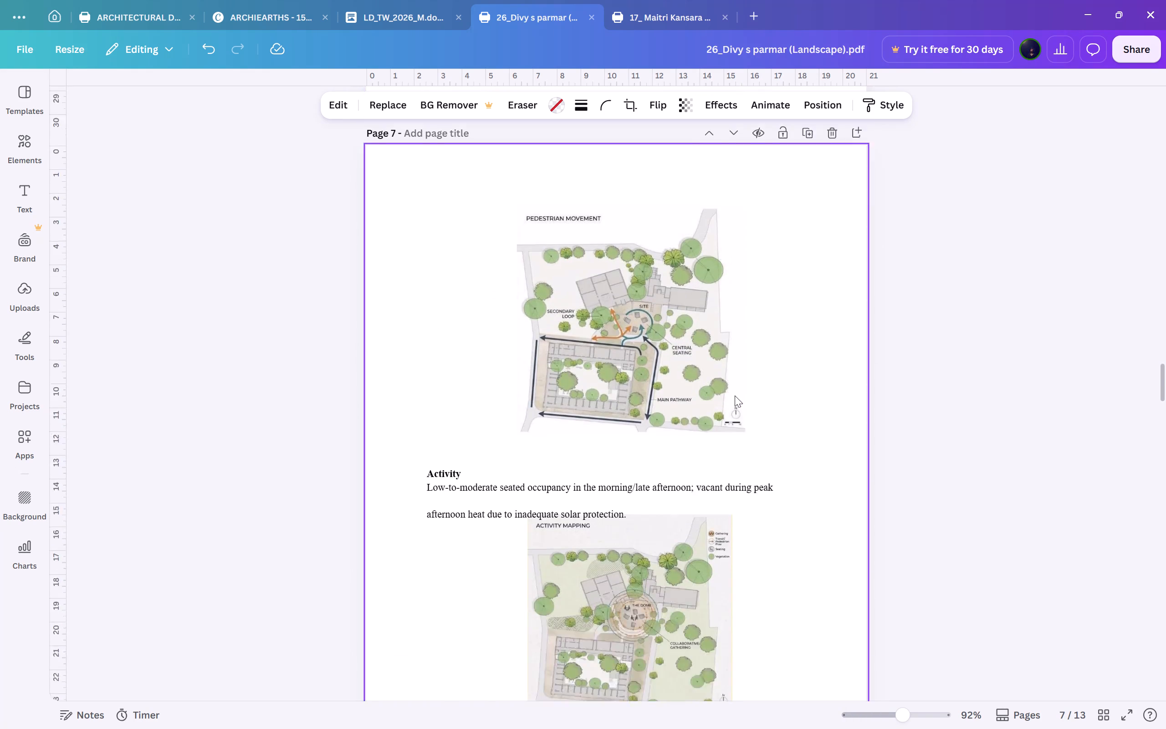
pyautogui.scroll(-20, 735, 395)
pyautogui.scroll(-12, 735, 395)
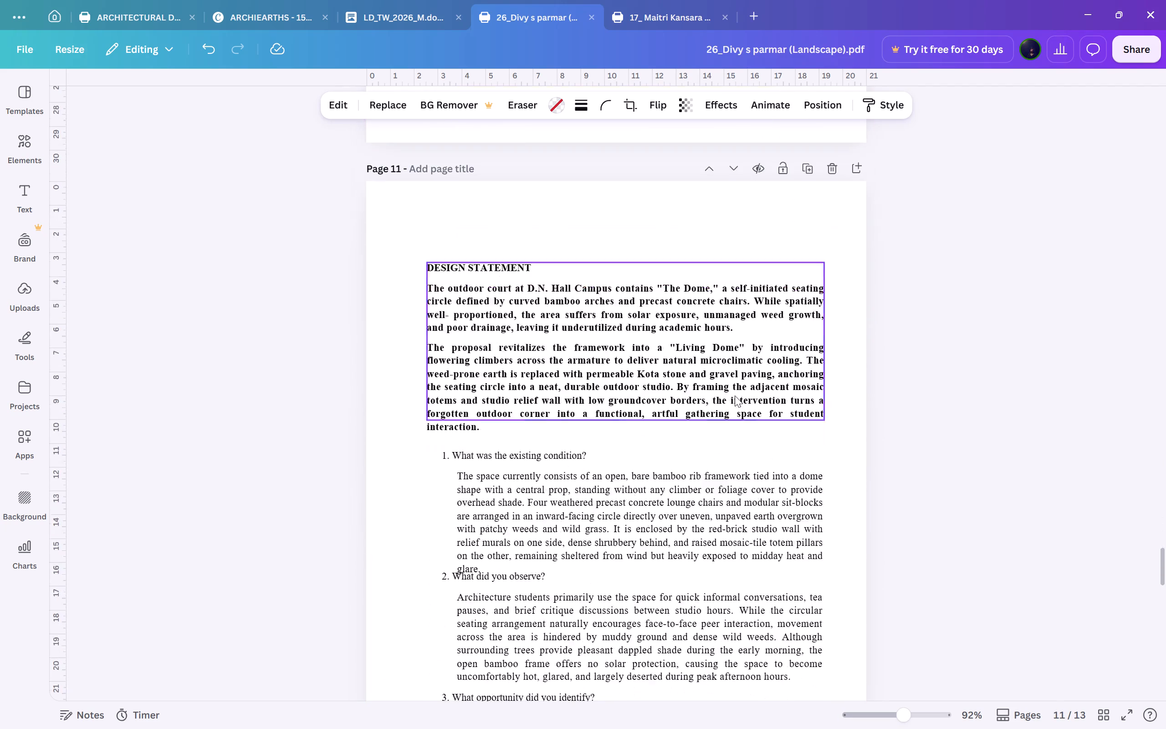
pyautogui.scroll(-20, 735, 395)
pyautogui.scroll(-12, 735, 395)
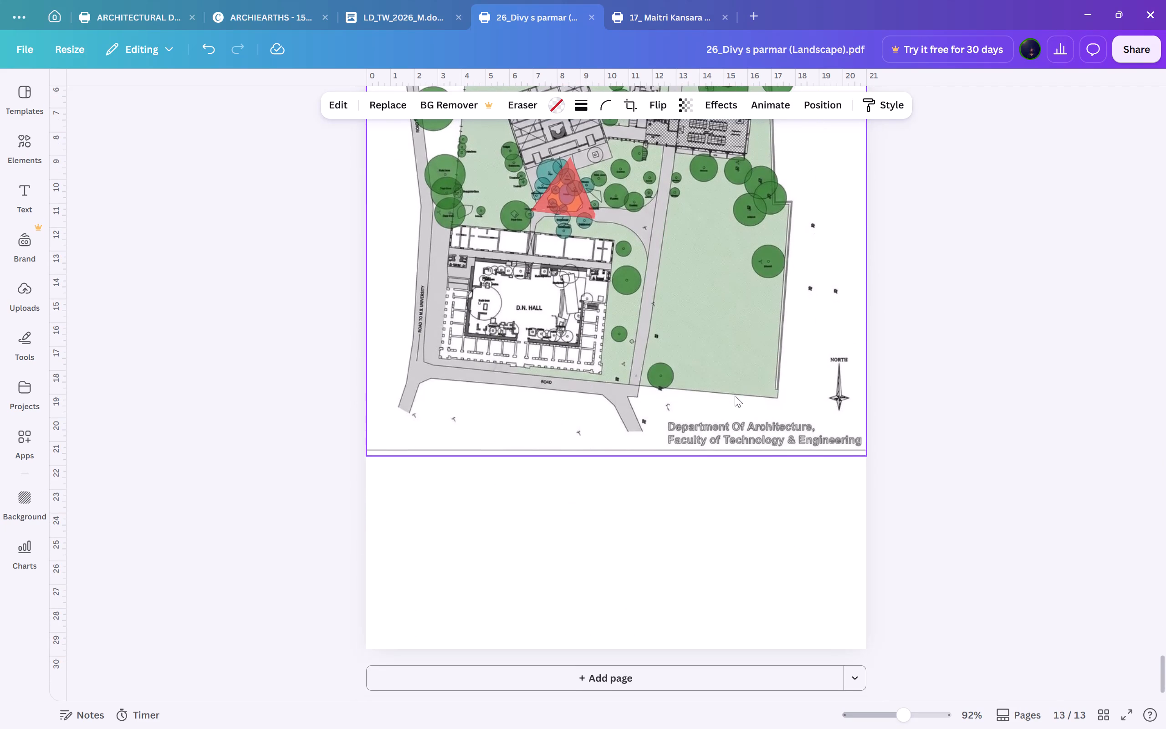
pyautogui.click(625, 683)
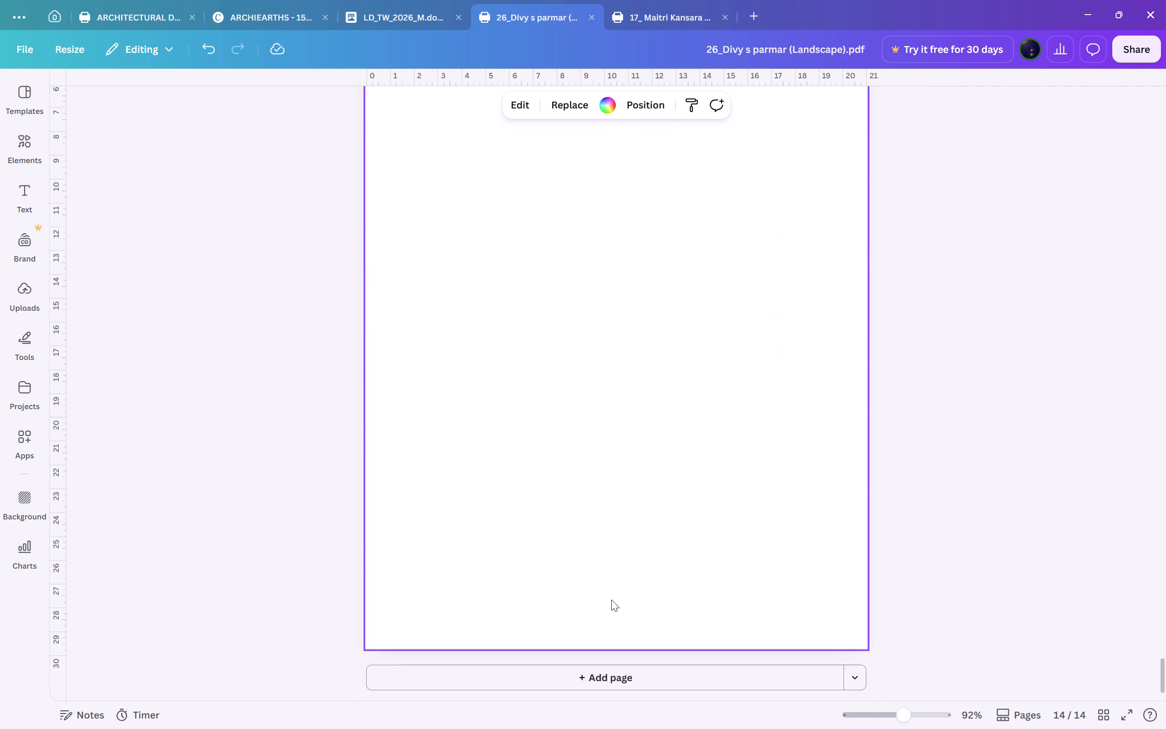
pyautogui.click(611, 600)
pyautogui.hotkey('ctrl', 'v')
# Reposition the pasted campus plan on page 14 and enlarge it to span the full page width.
pyautogui.moveTo(626, 522); pyautogui.dragTo(624, 460)
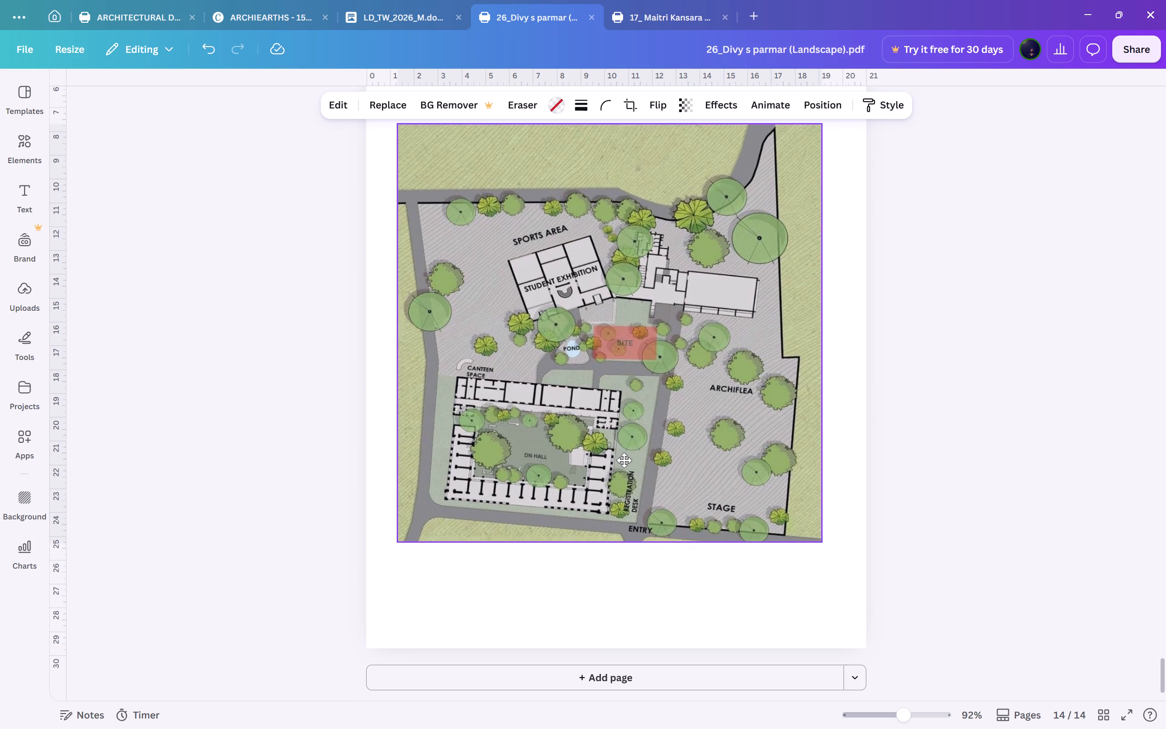
pyautogui.moveTo(624, 460); pyautogui.dragTo(624, 455)
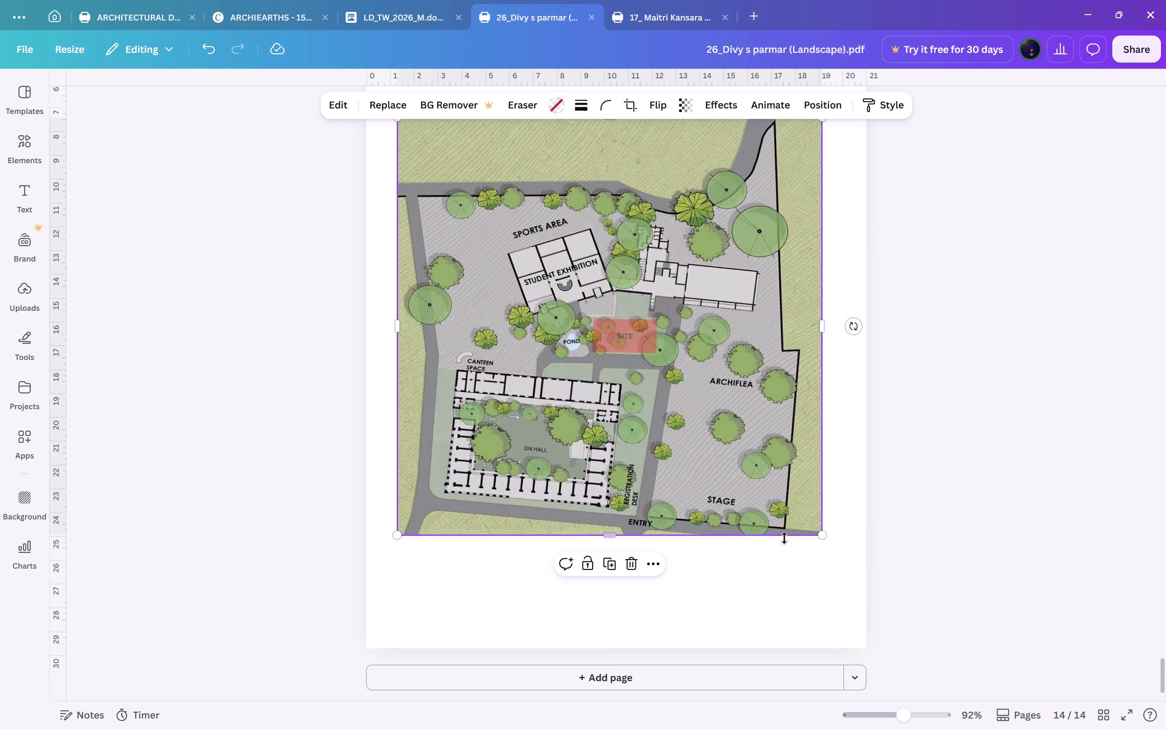
pyautogui.moveTo(824, 538); pyautogui.dragTo(871, 584)
pyautogui.scroll(1, 587, 512)
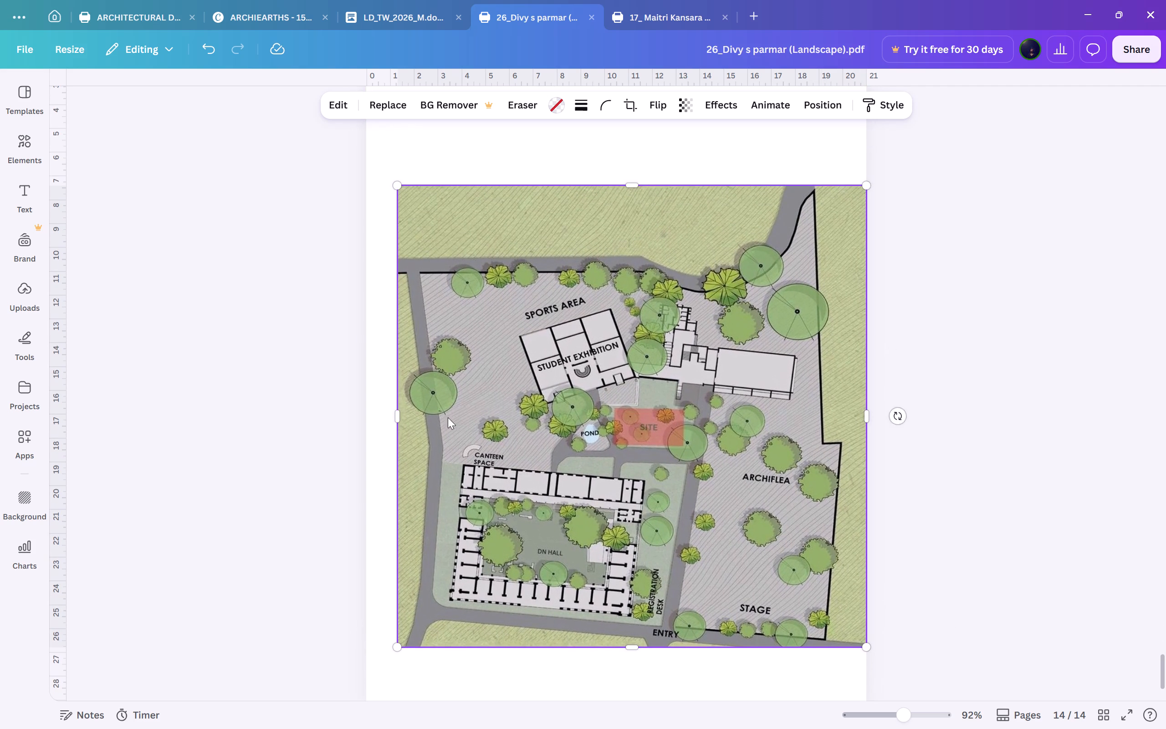
pyautogui.moveTo(399, 188); pyautogui.dragTo(366, 156)
# Export only page 14 of the design as a PNG and save it in the Downloads folder.
pyautogui.click(1129, 37)
pyautogui.click(918, 369)
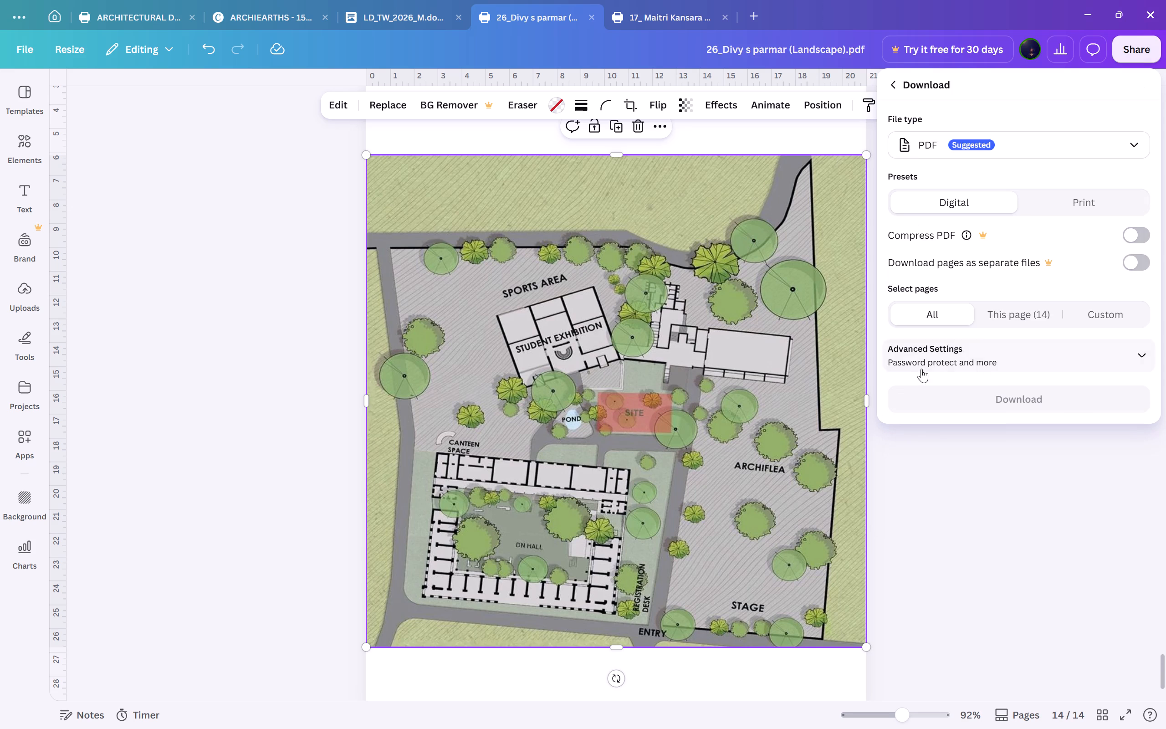
pyautogui.click(1055, 154)
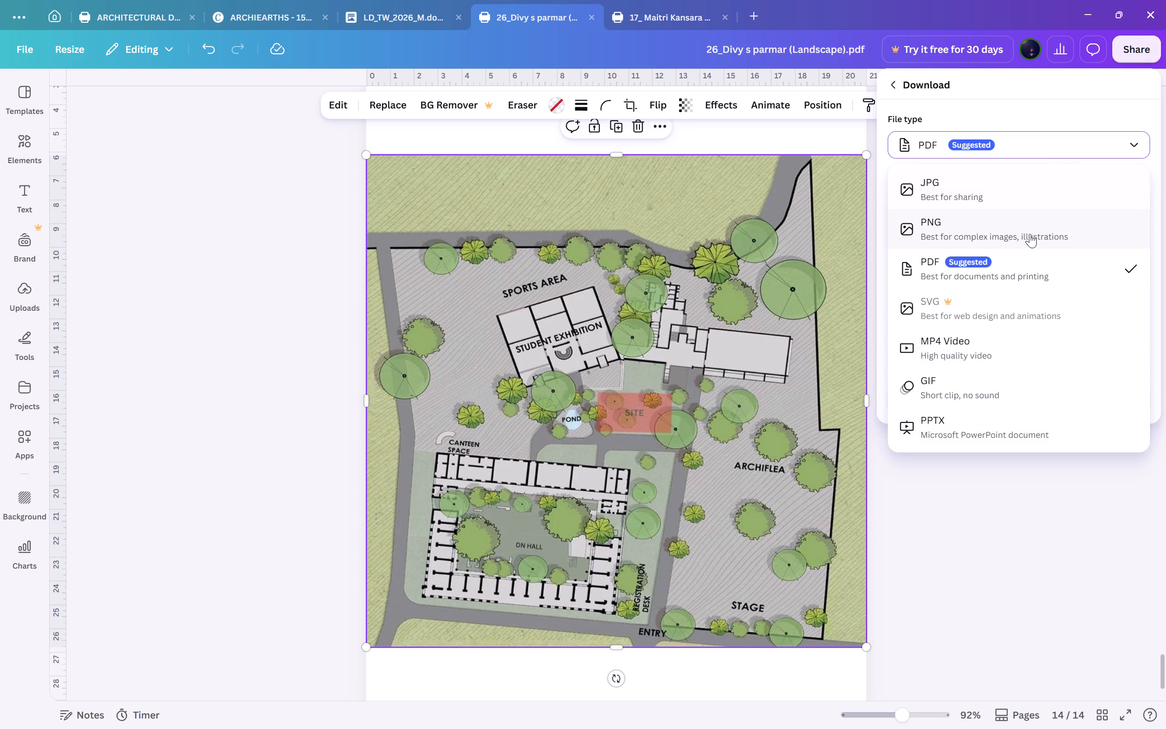
pyautogui.click(1028, 237)
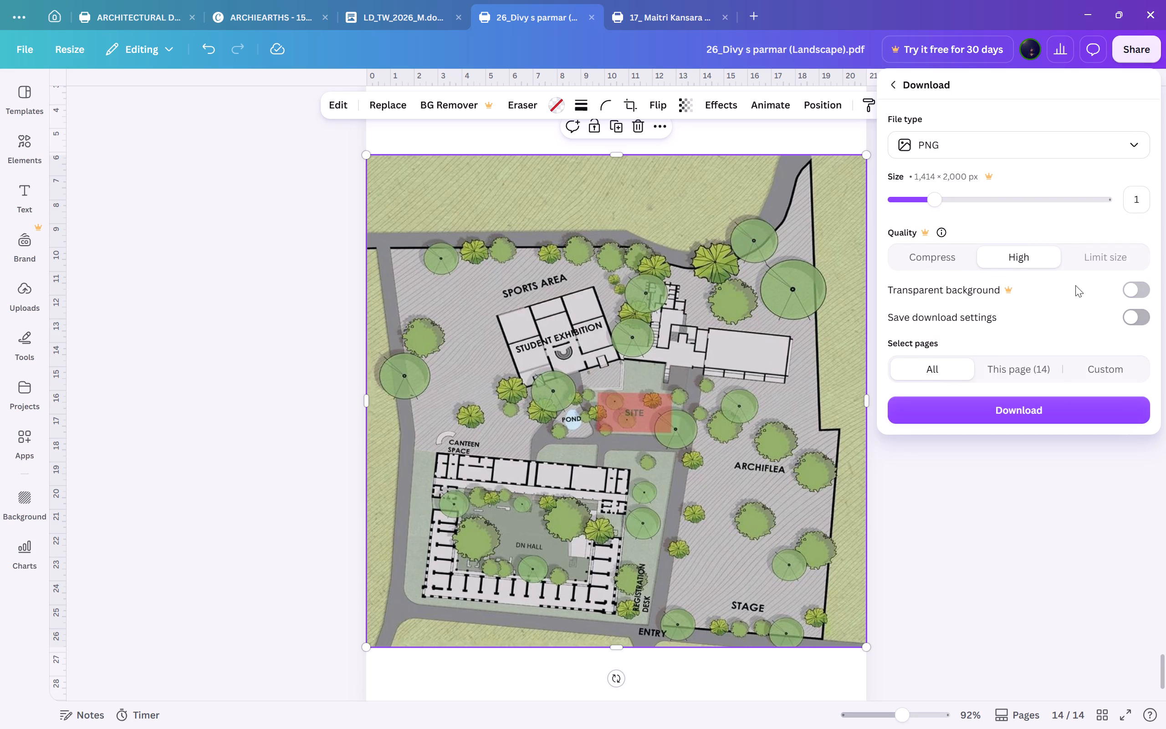
pyautogui.click(1021, 370)
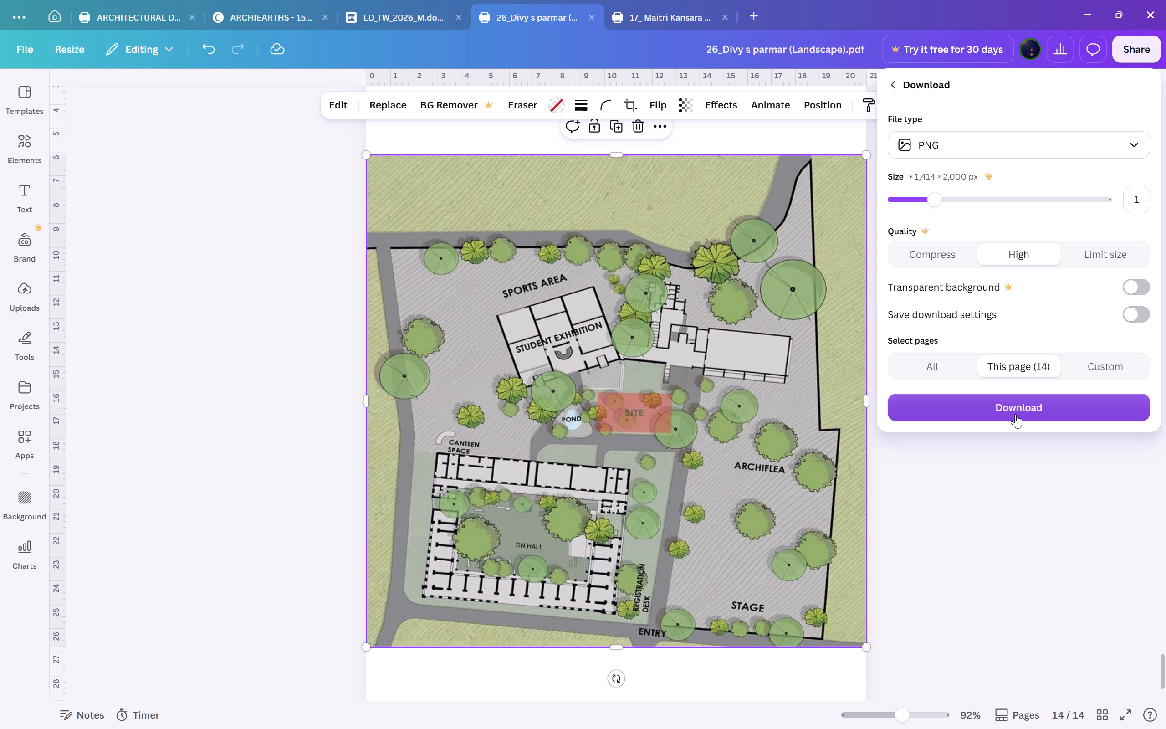
pyautogui.click(1015, 414)
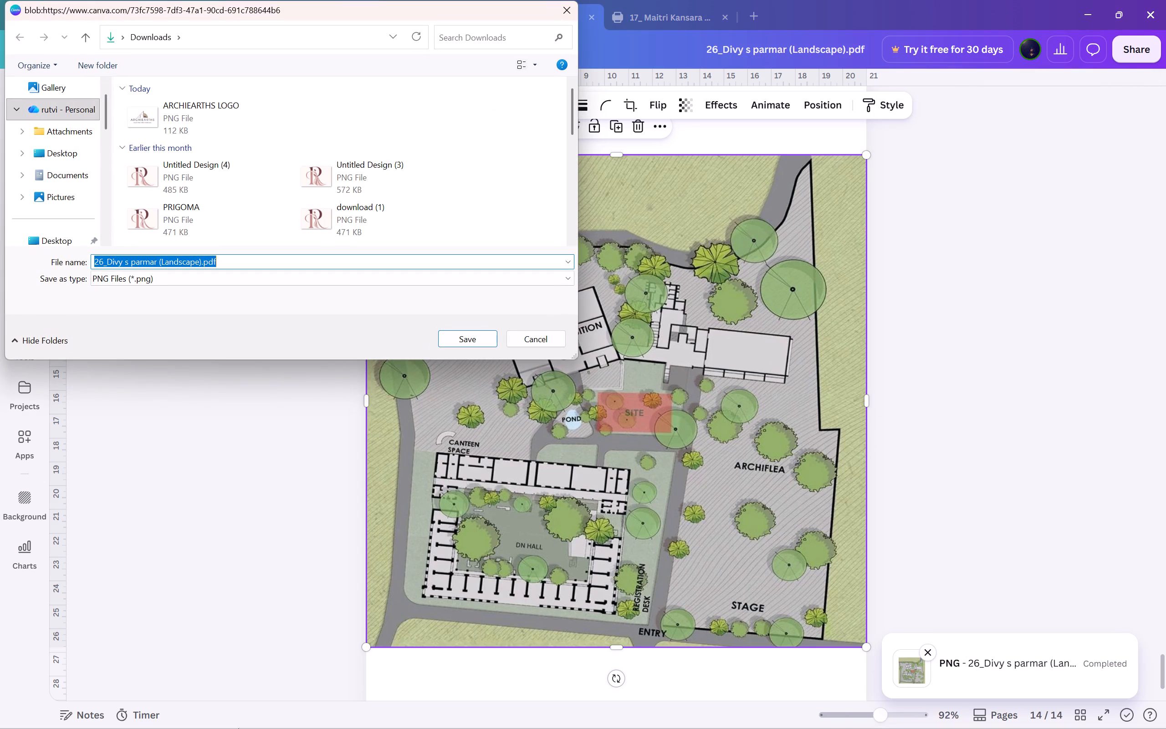
pyautogui.click(458, 340)
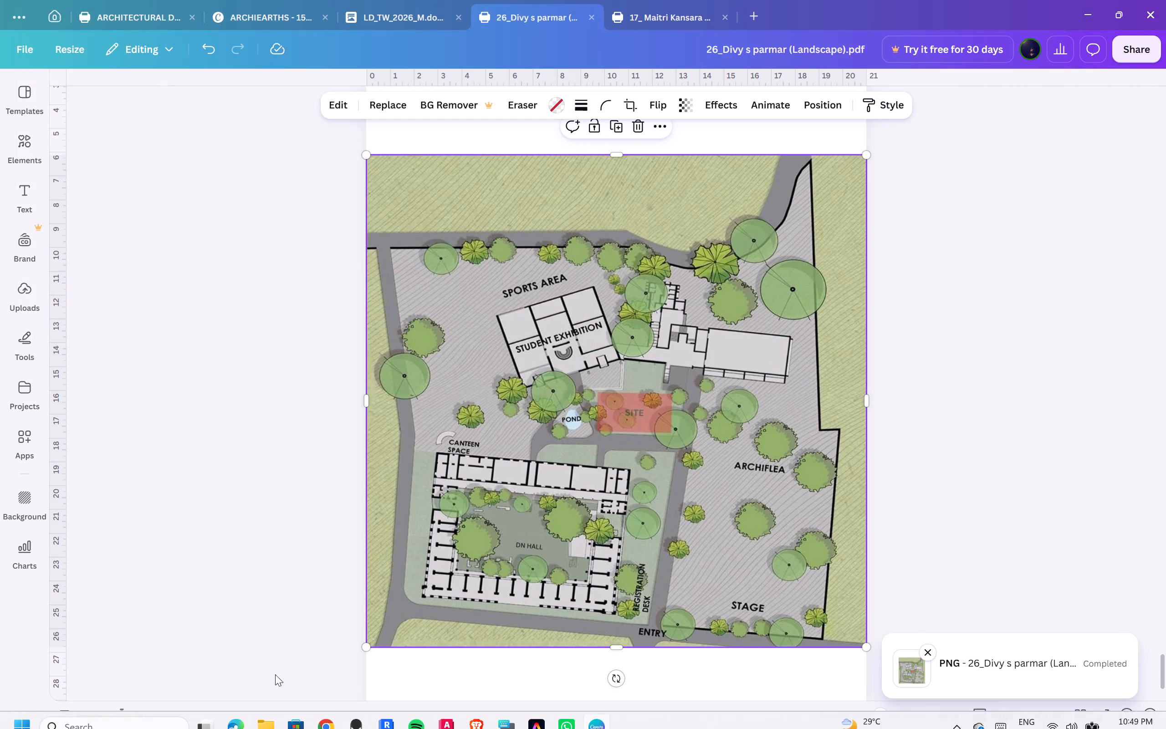
# Open the exported plan in Photos, crop off the white bands above and below it to 1414 x 1377, and save a copy.
pyautogui.click(267, 712)
pyautogui.click(277, 718)
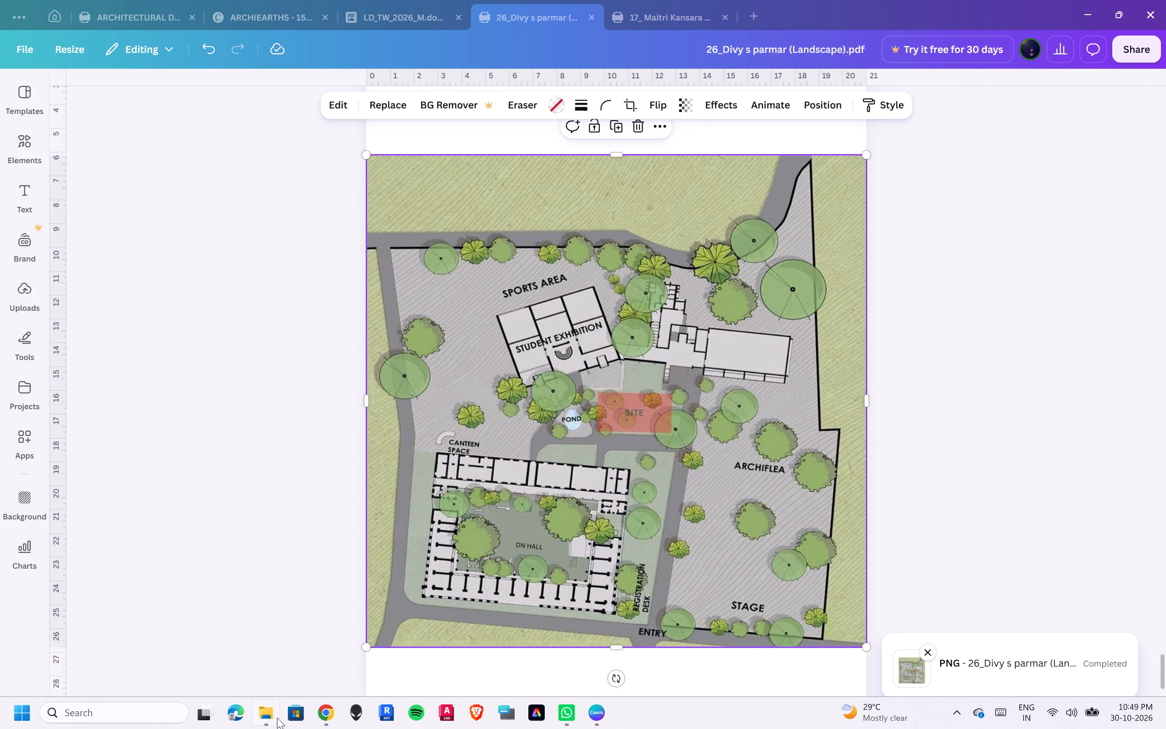
pyautogui.doubleClick(852, 308)
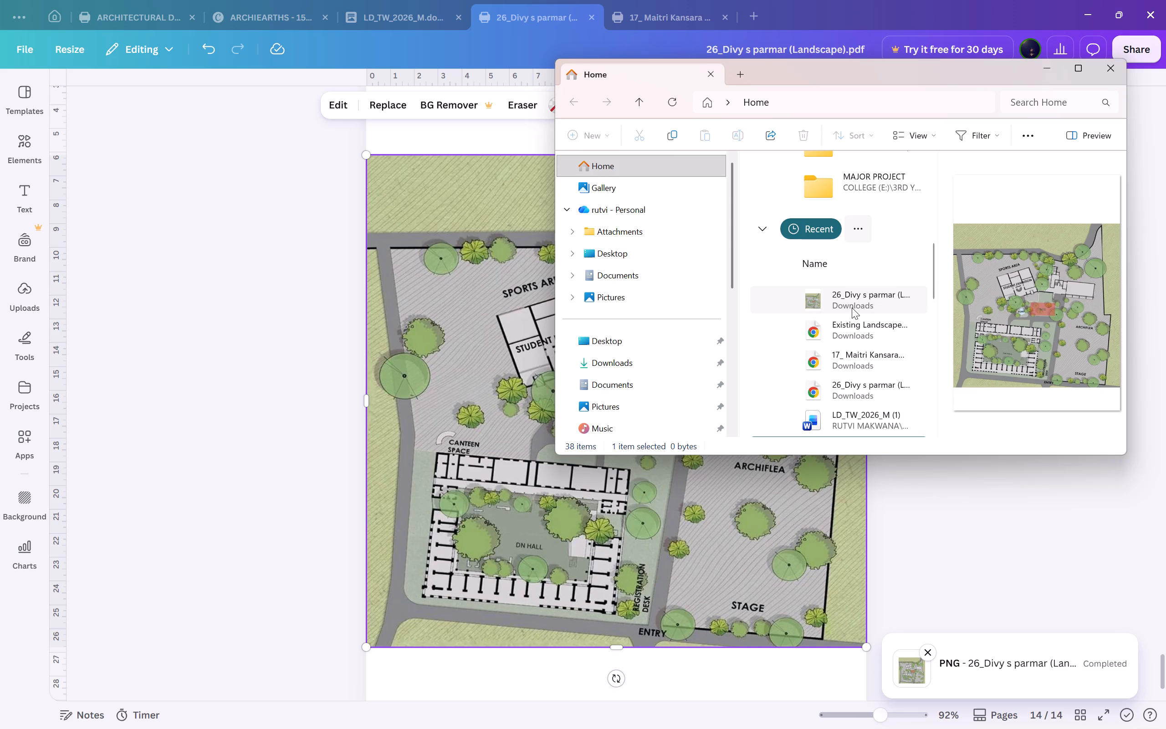
pyautogui.click(74, 49)
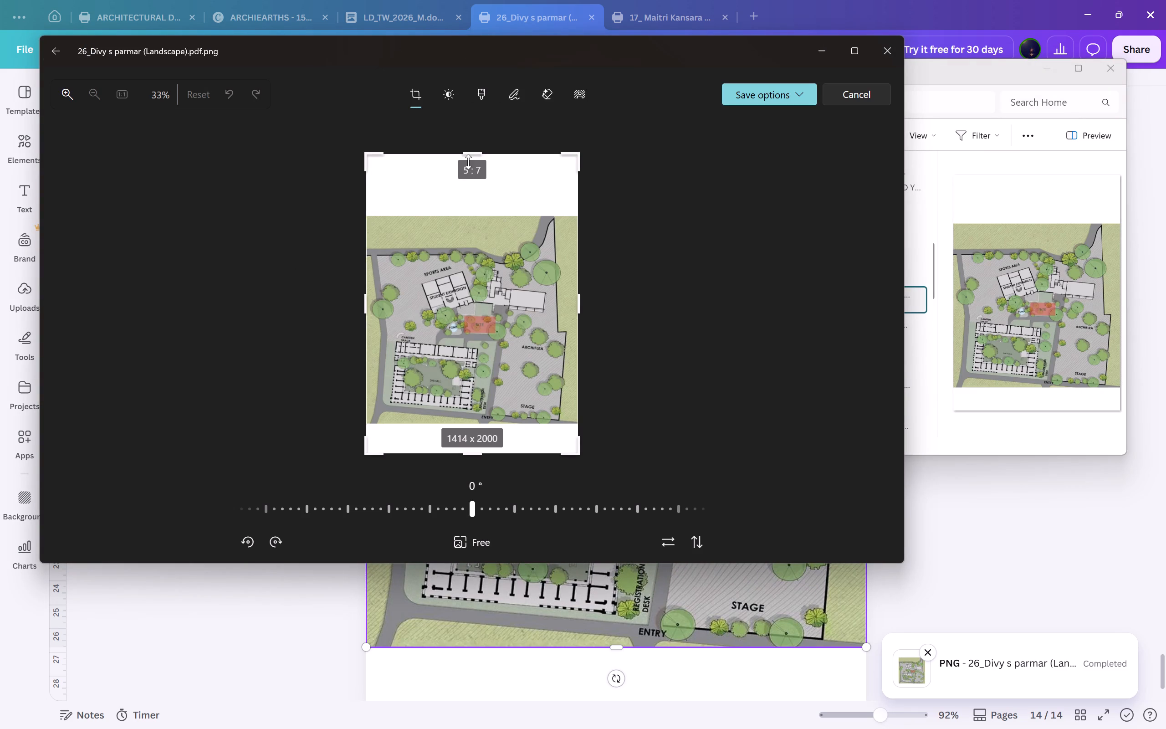
pyautogui.moveTo(470, 153); pyautogui.dragTo(463, 215)
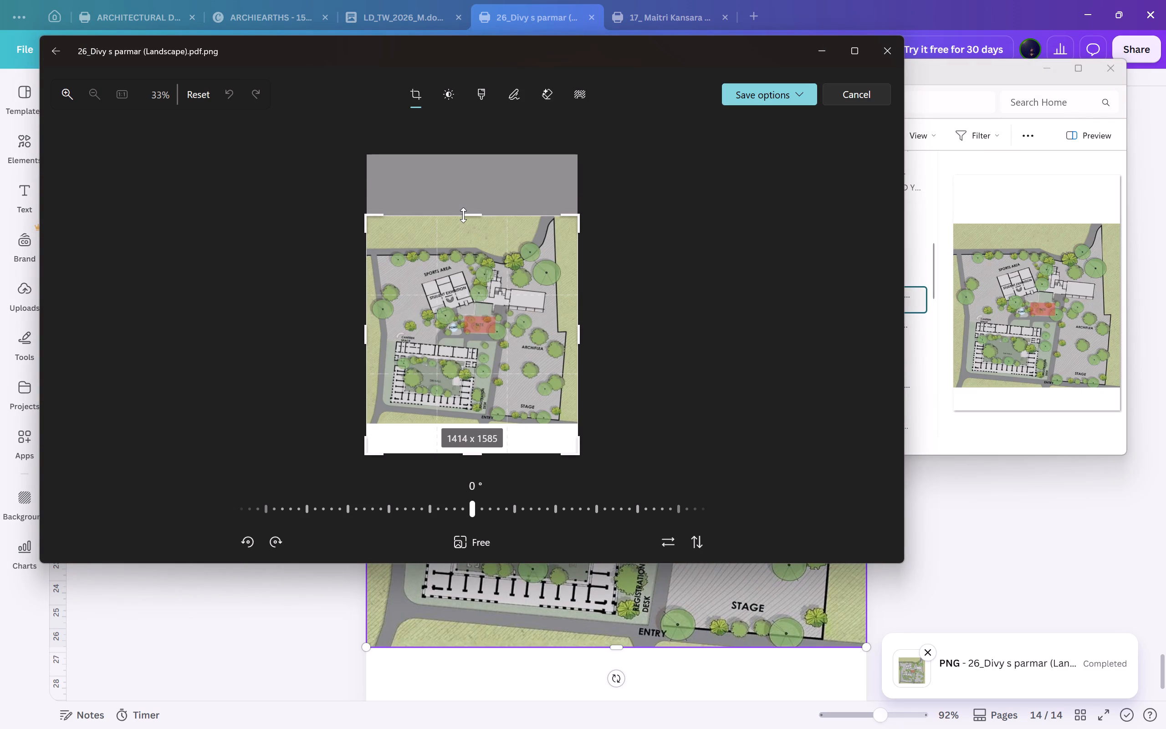
pyautogui.moveTo(463, 215); pyautogui.dragTo(460, 216)
pyautogui.moveTo(468, 457); pyautogui.dragTo(470, 431)
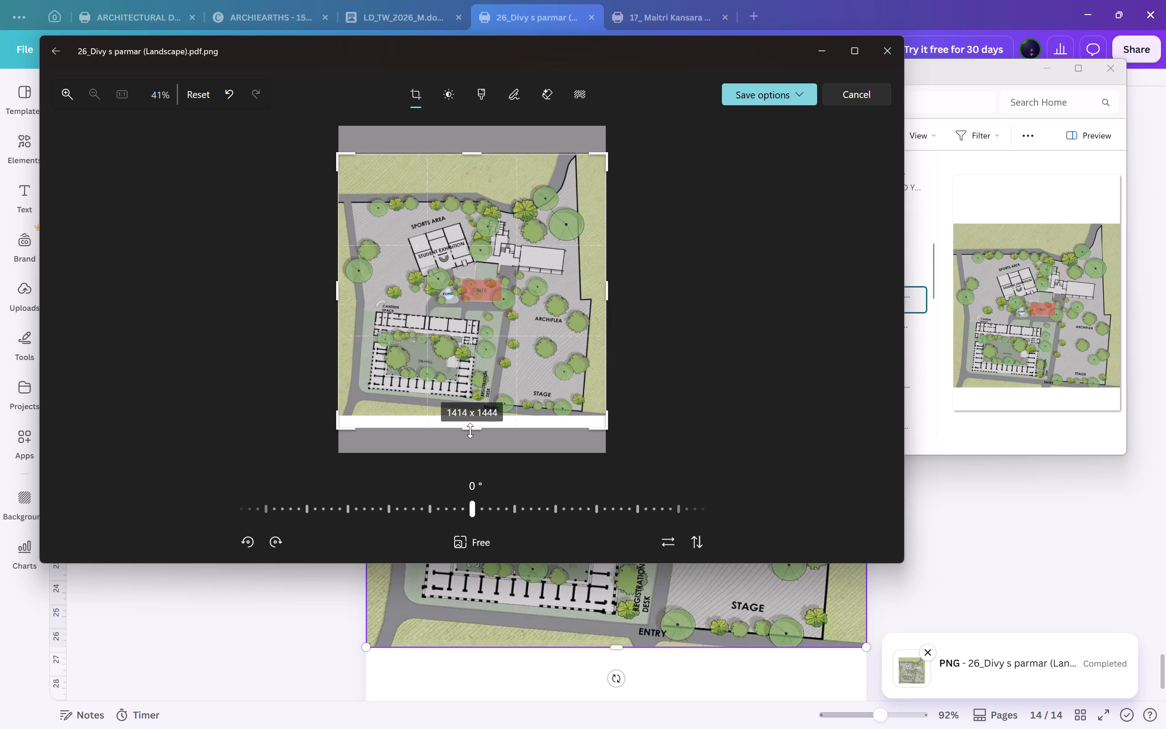
pyautogui.moveTo(470, 431); pyautogui.dragTo(472, 419)
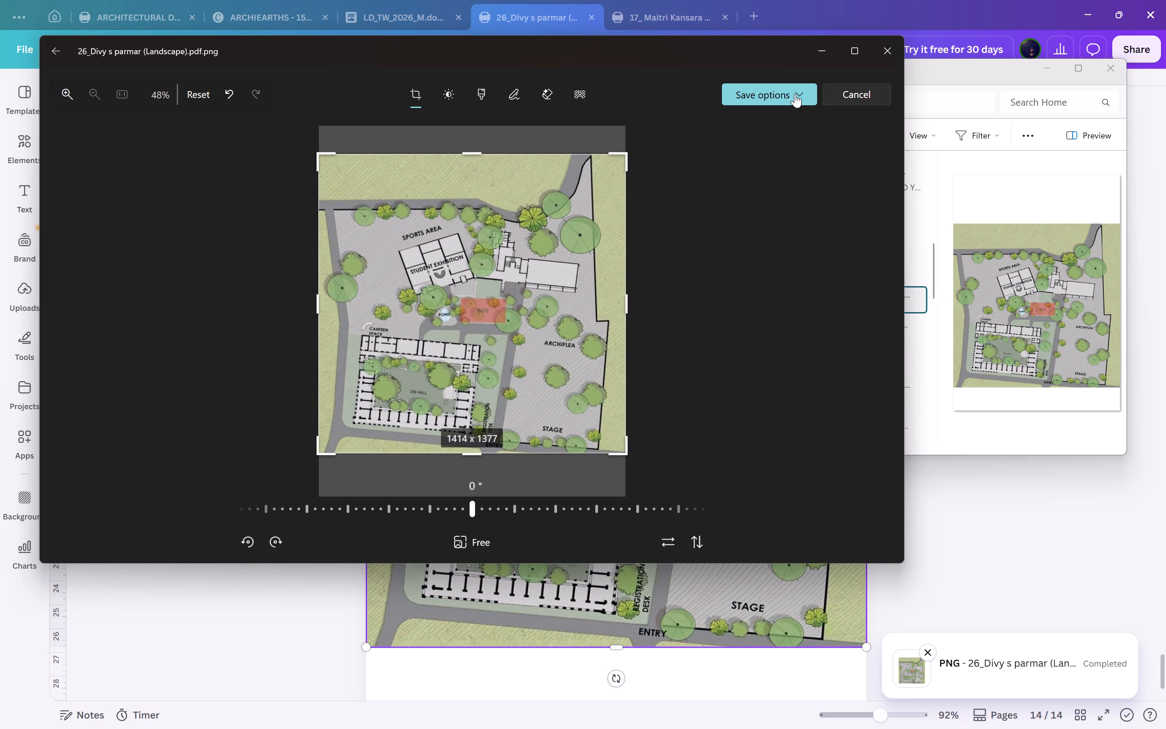
pyautogui.click(795, 94)
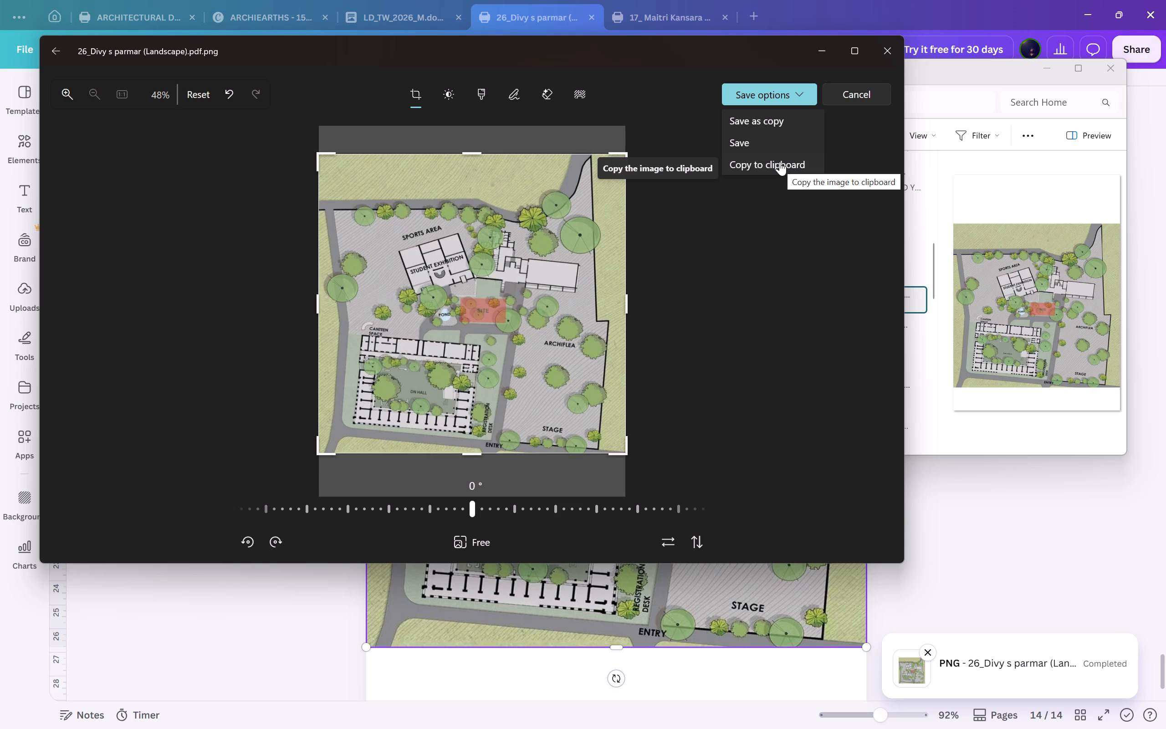
pyautogui.click(790, 126)
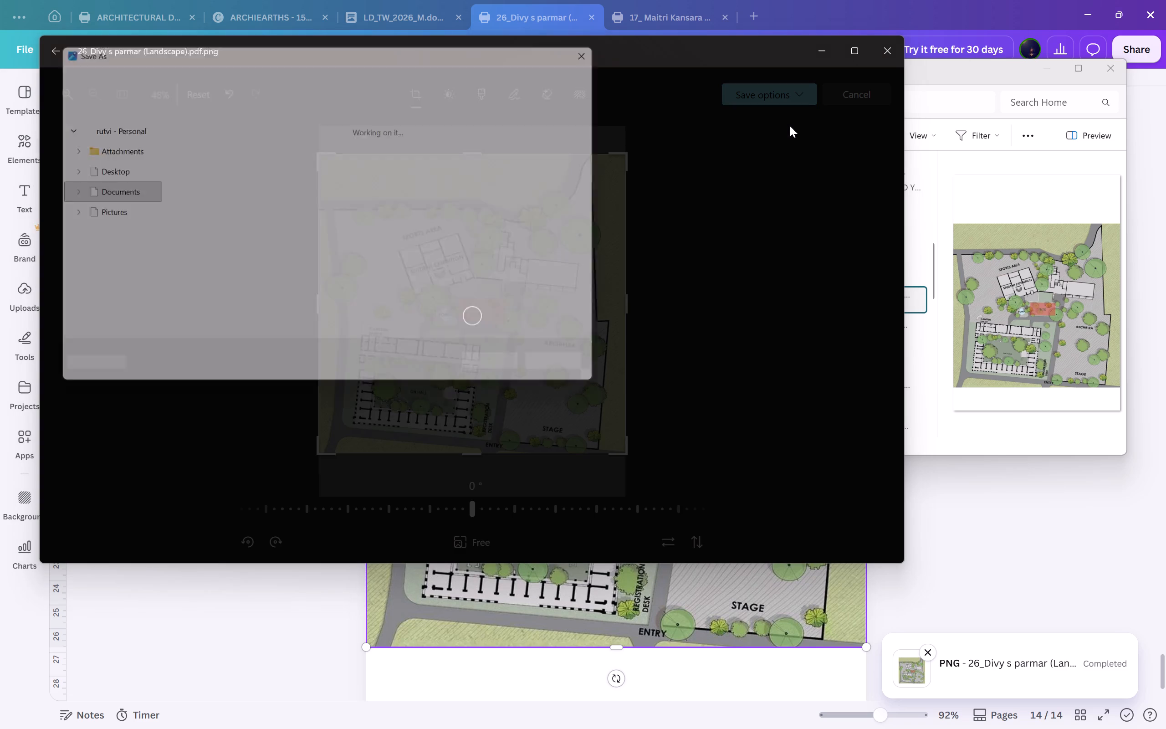
pyautogui.click(526, 372)
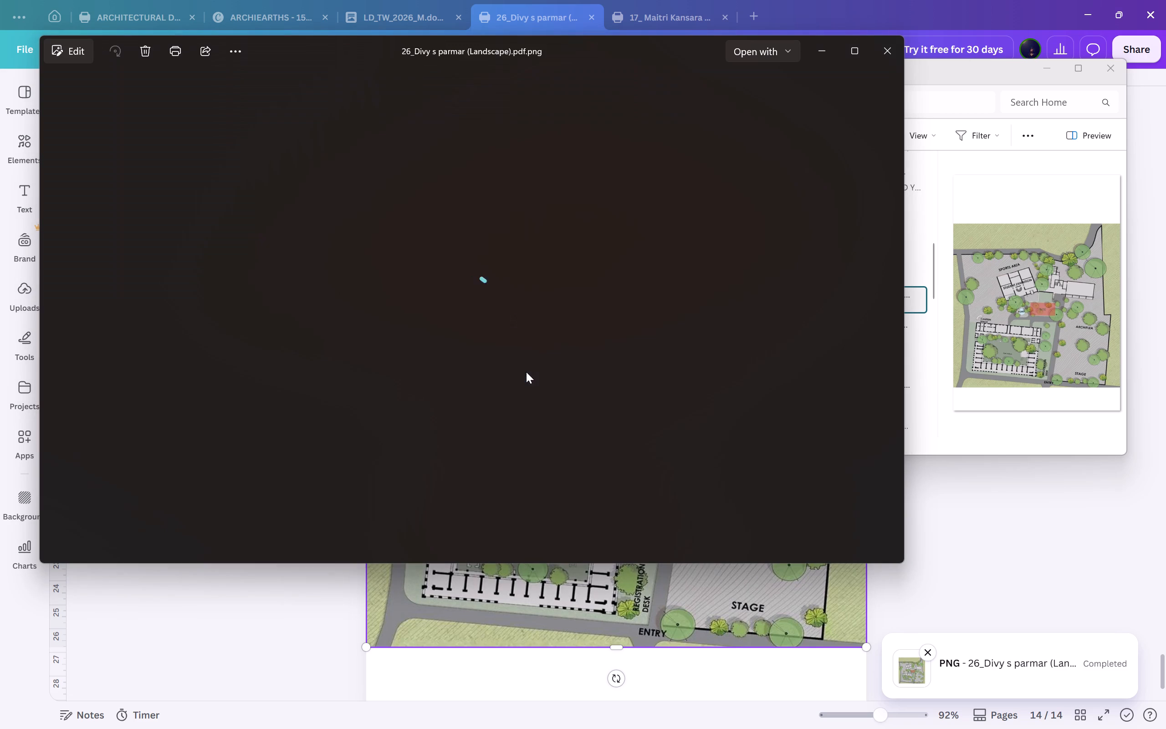
# Copy the cropped campus plan image to the clipboard and put the Photos window away.
pyautogui.rightClick(526, 371)
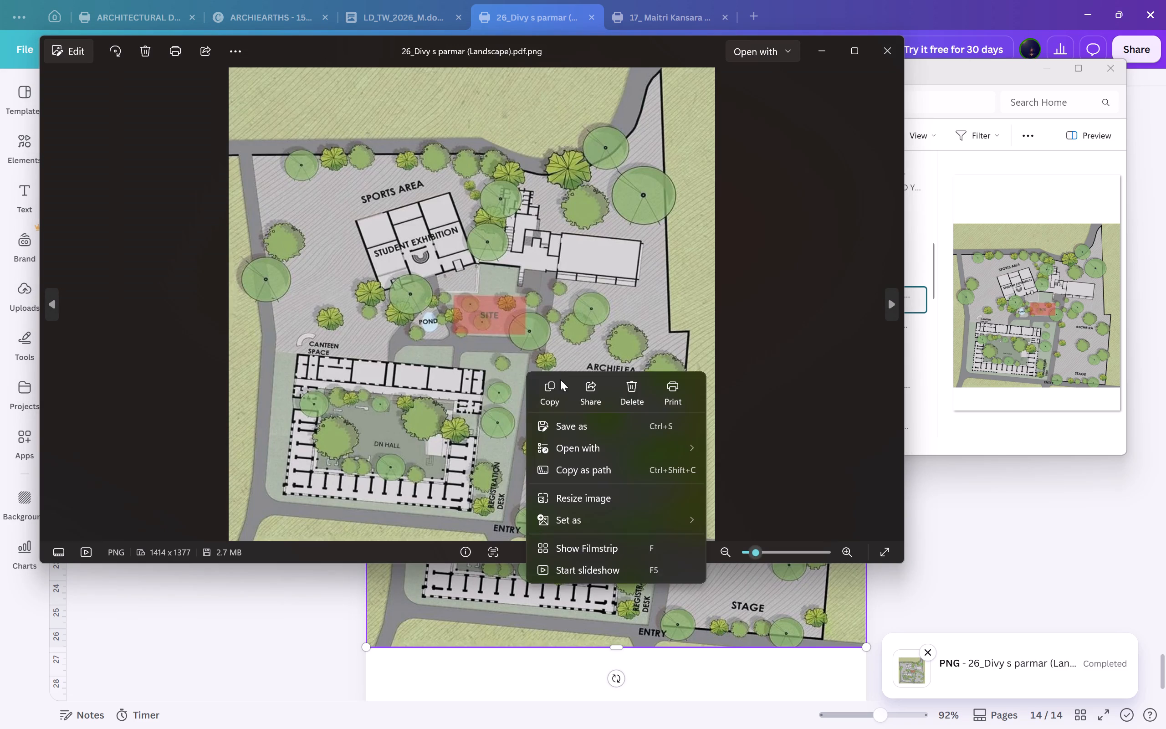
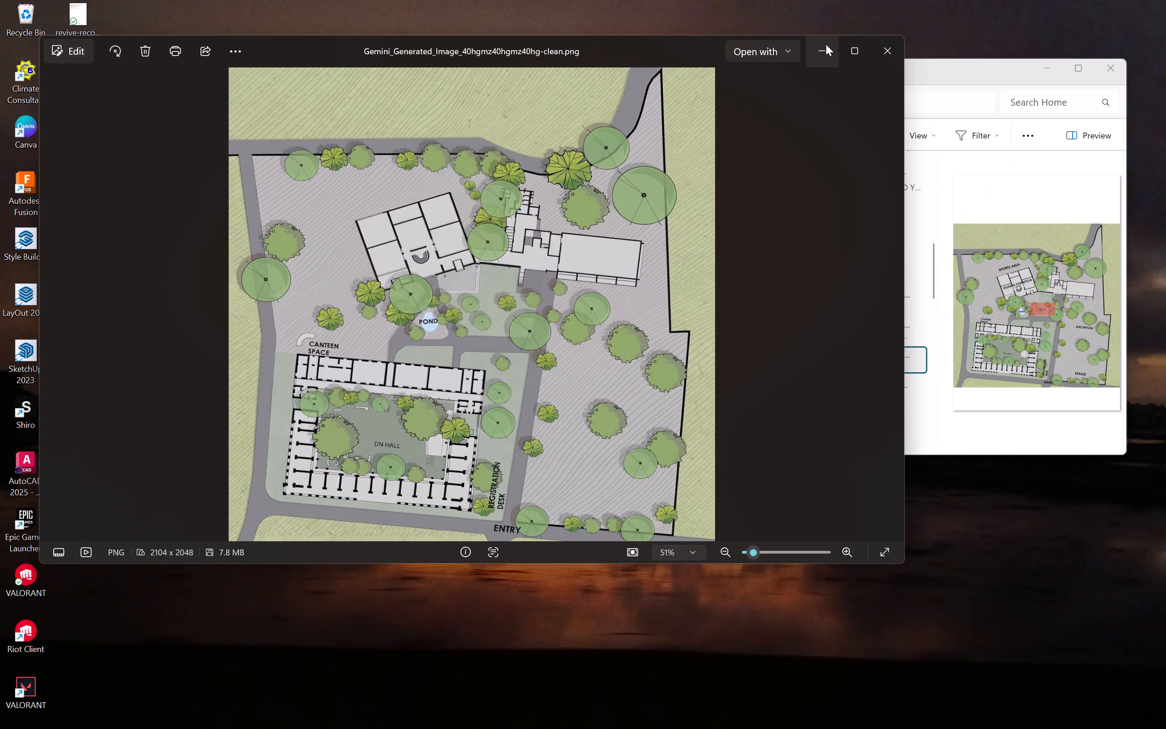
# Close the two older plan images in Photos, leaving only the cleaned plan open.
pyautogui.click(826, 44)
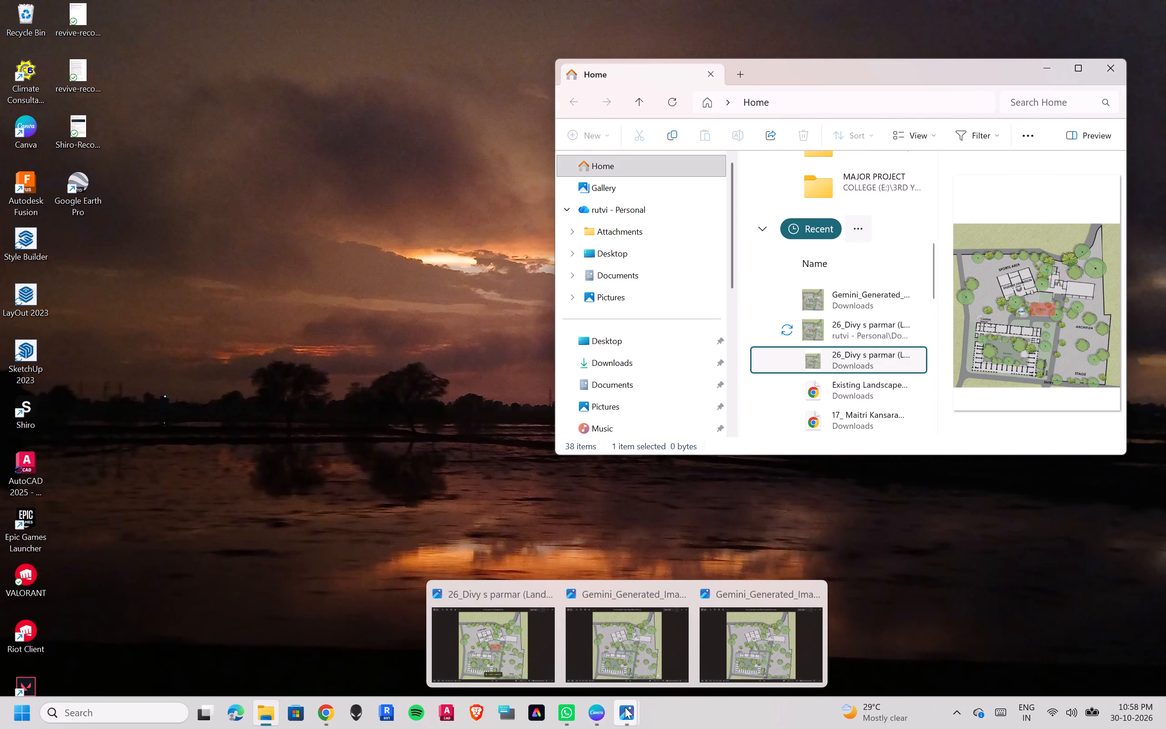
pyautogui.click(684, 597)
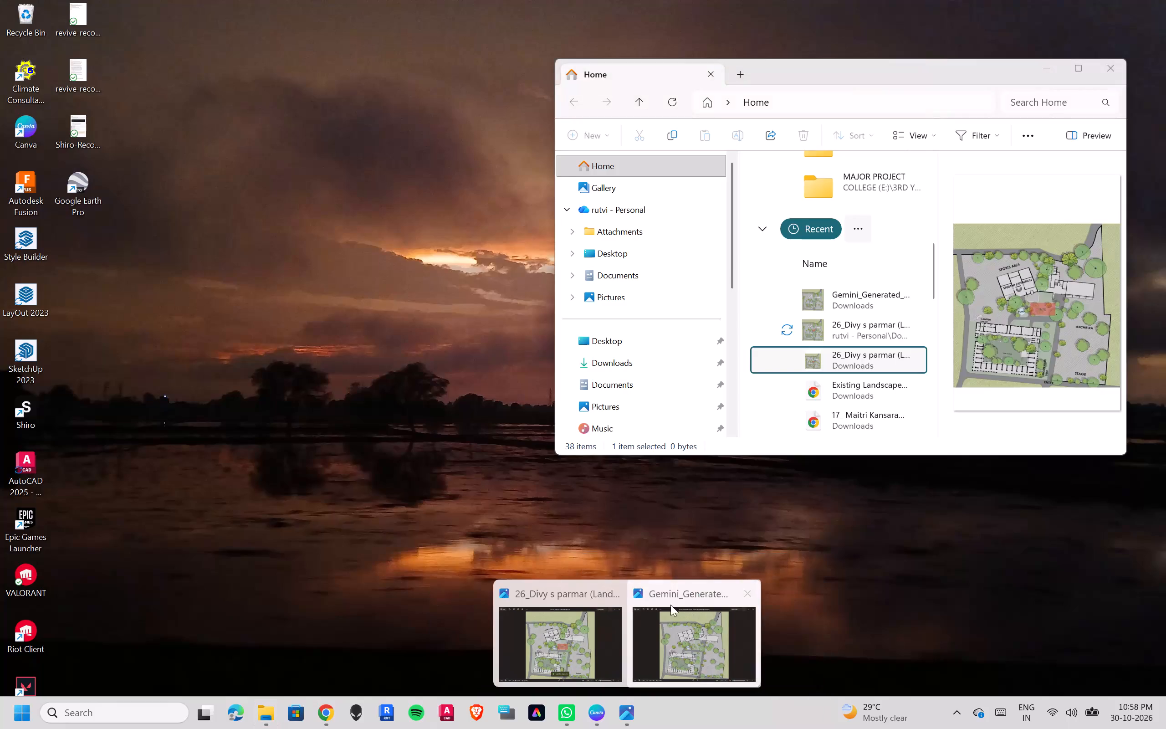
pyautogui.click(604, 596)
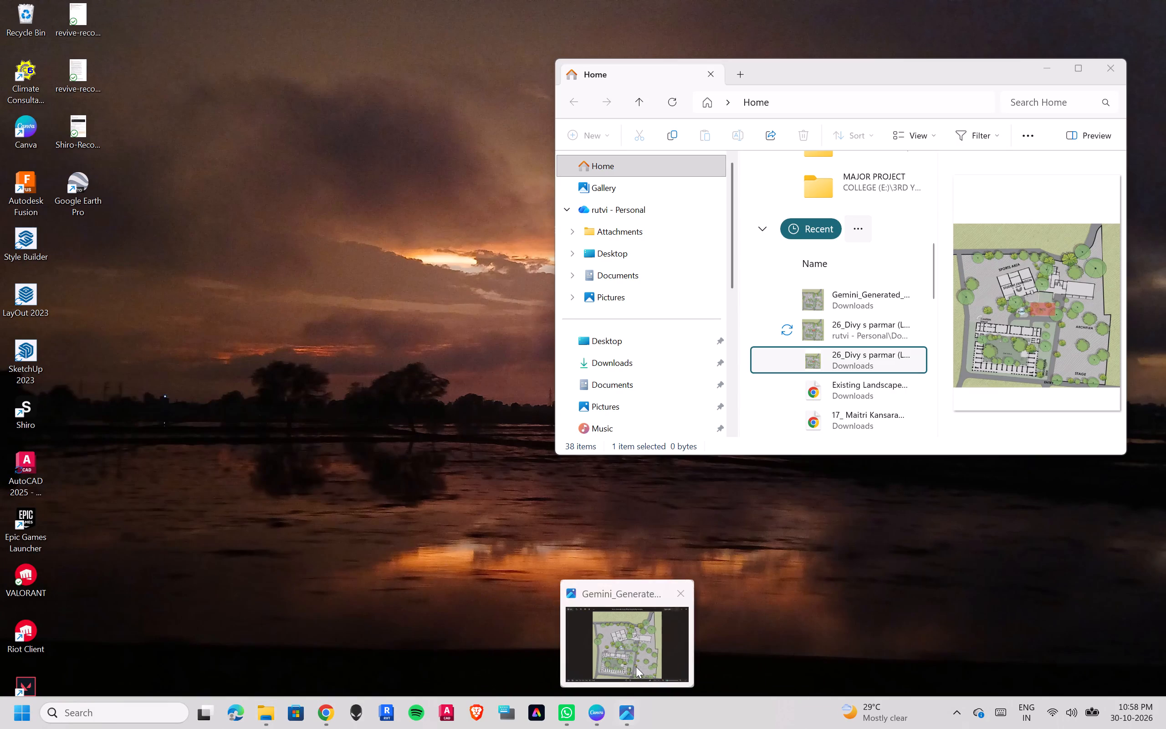
# Copy the cleaned campus plan image from Photos to the clipboard and put its window away.
pyautogui.click(636, 666)
pyautogui.rightClick(557, 437)
pyautogui.click(584, 450)
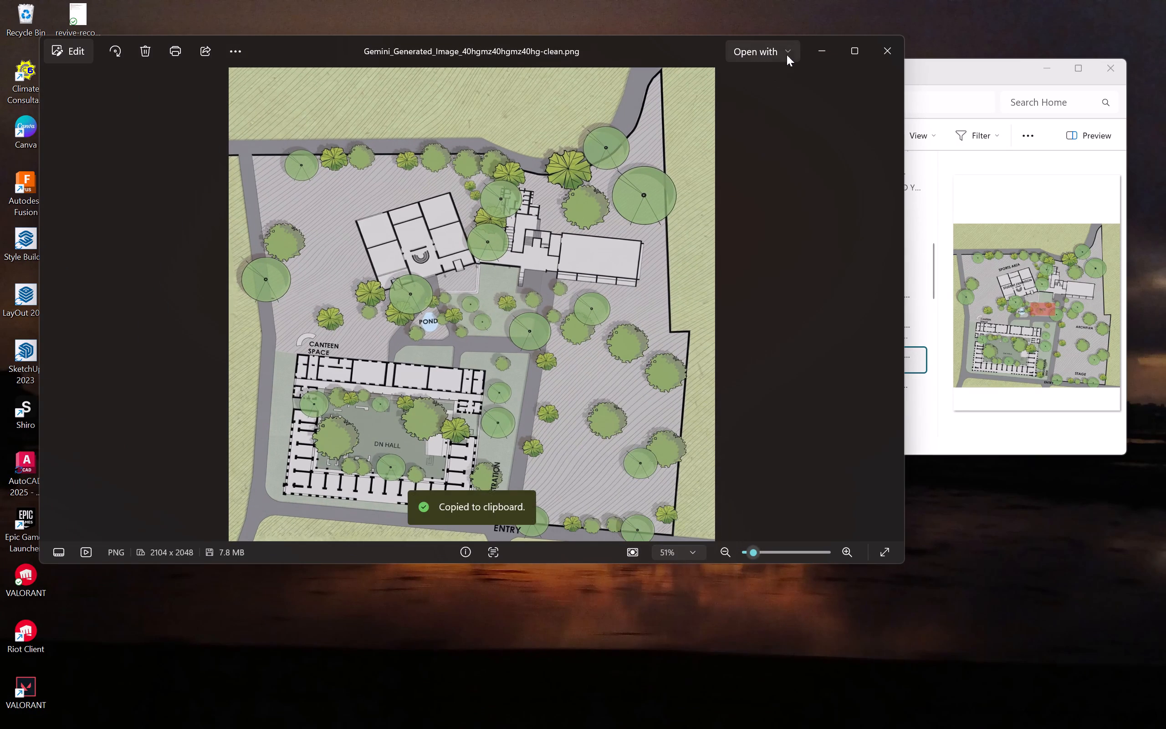
pyautogui.click(822, 46)
pyautogui.click(626, 717)
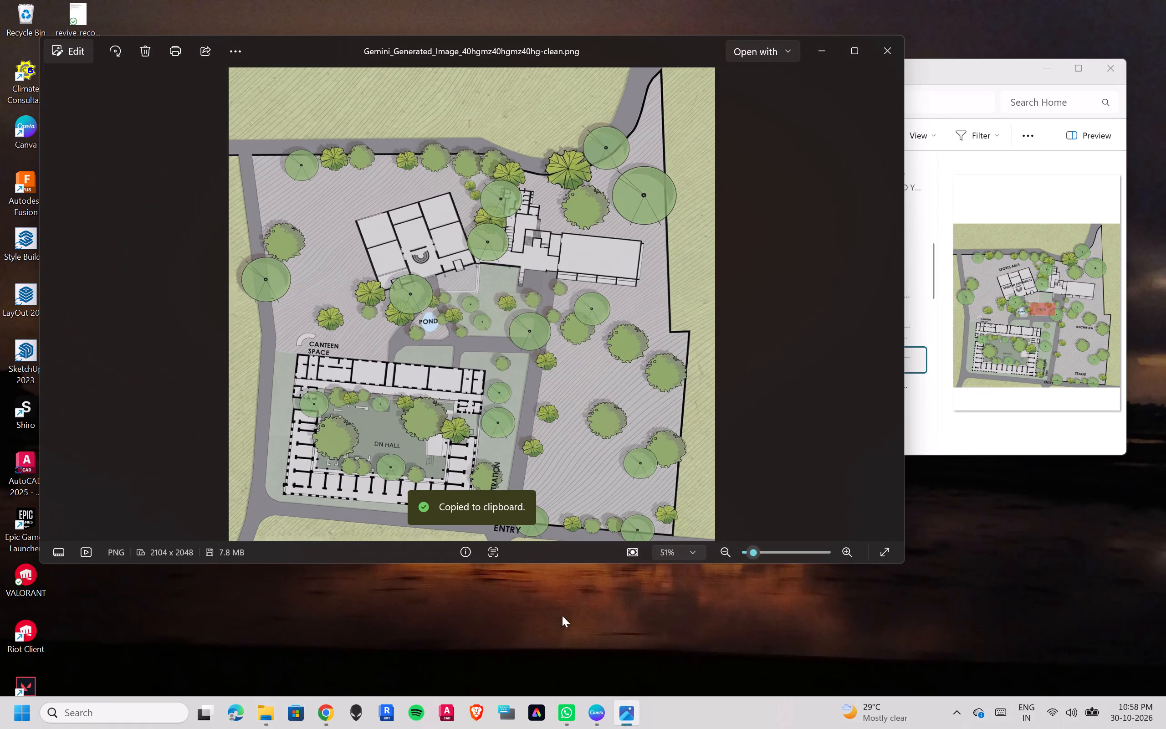
pyautogui.click(817, 46)
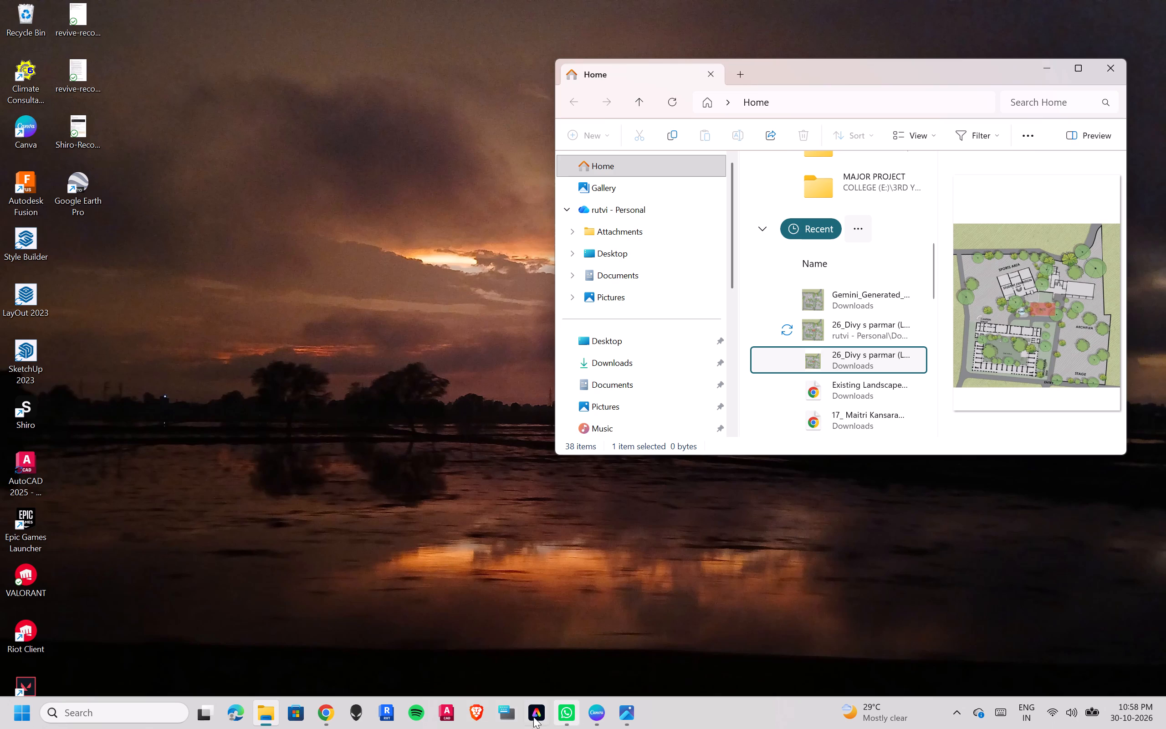
# Switch to the landscape document in Canva and delete the old highlighted plan and its empty frame from page 14.
pyautogui.click(320, 712)
pyautogui.click(590, 724)
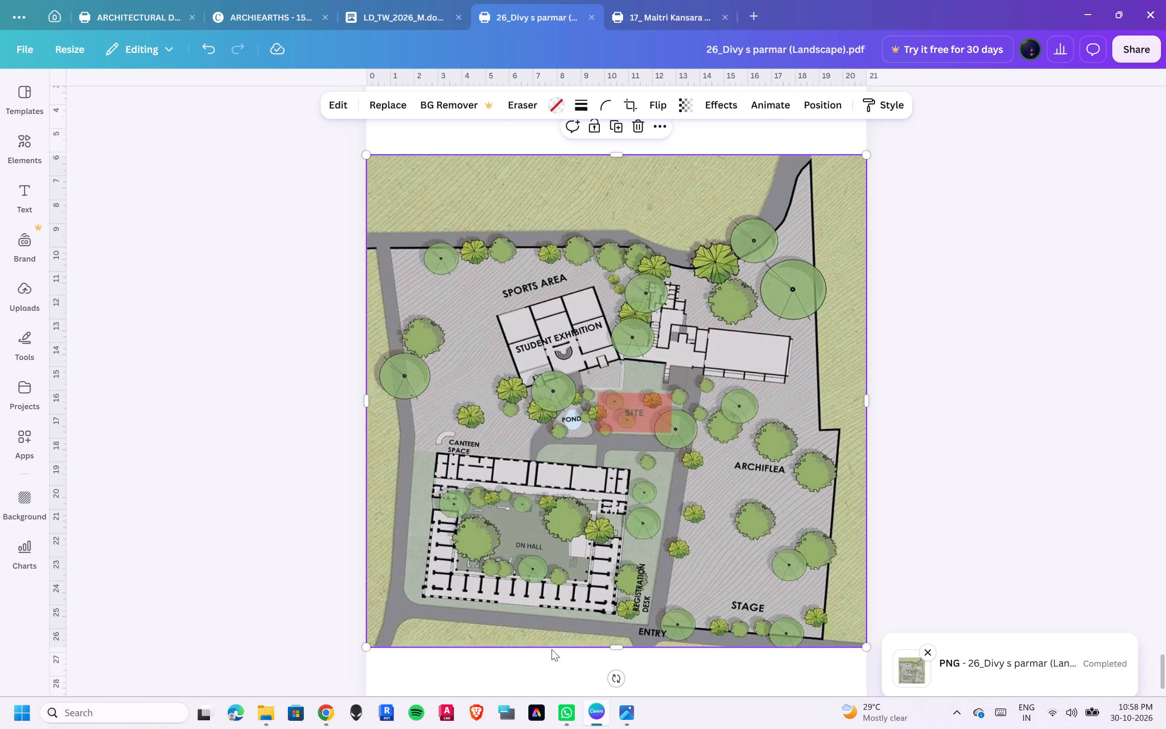
pyautogui.scroll(-6, 484, 498)
pyautogui.click(501, 523)
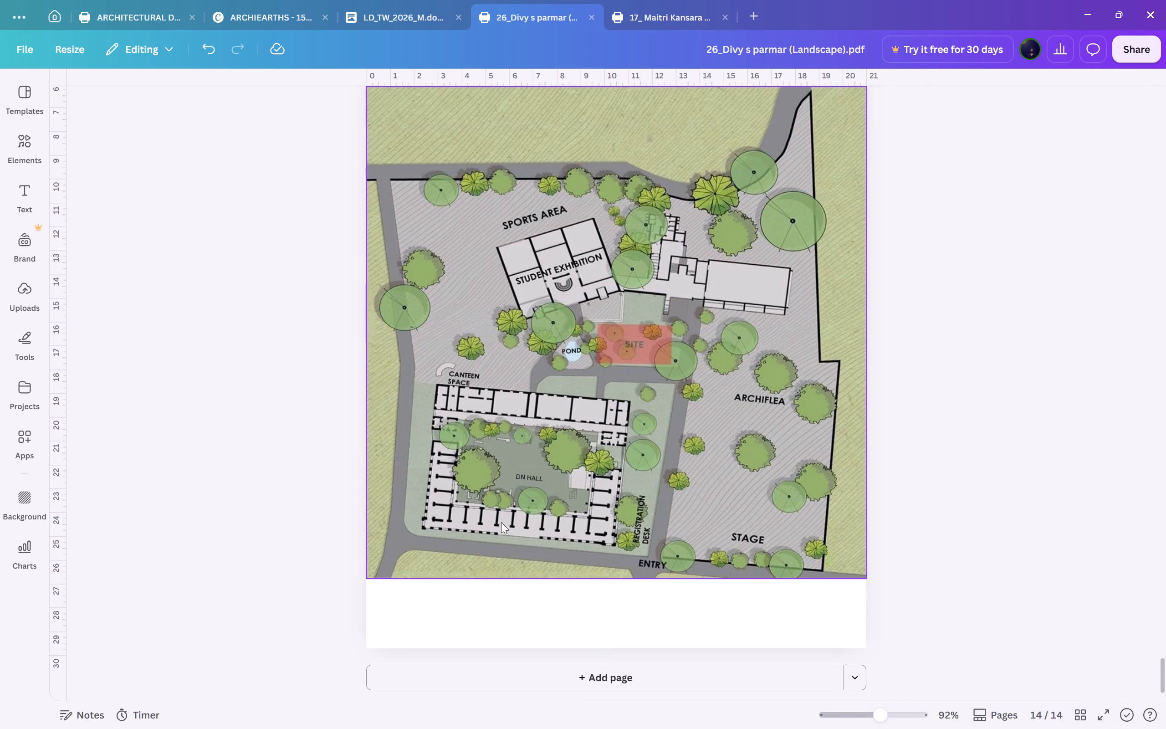
pyautogui.press('Delete')
pyautogui.press('Delete')
pyautogui.moveTo(932, 273); pyautogui.dragTo(715, 420)
pyautogui.press('Delete')
pyautogui.moveTo(884, 409); pyautogui.dragTo(624, 559)
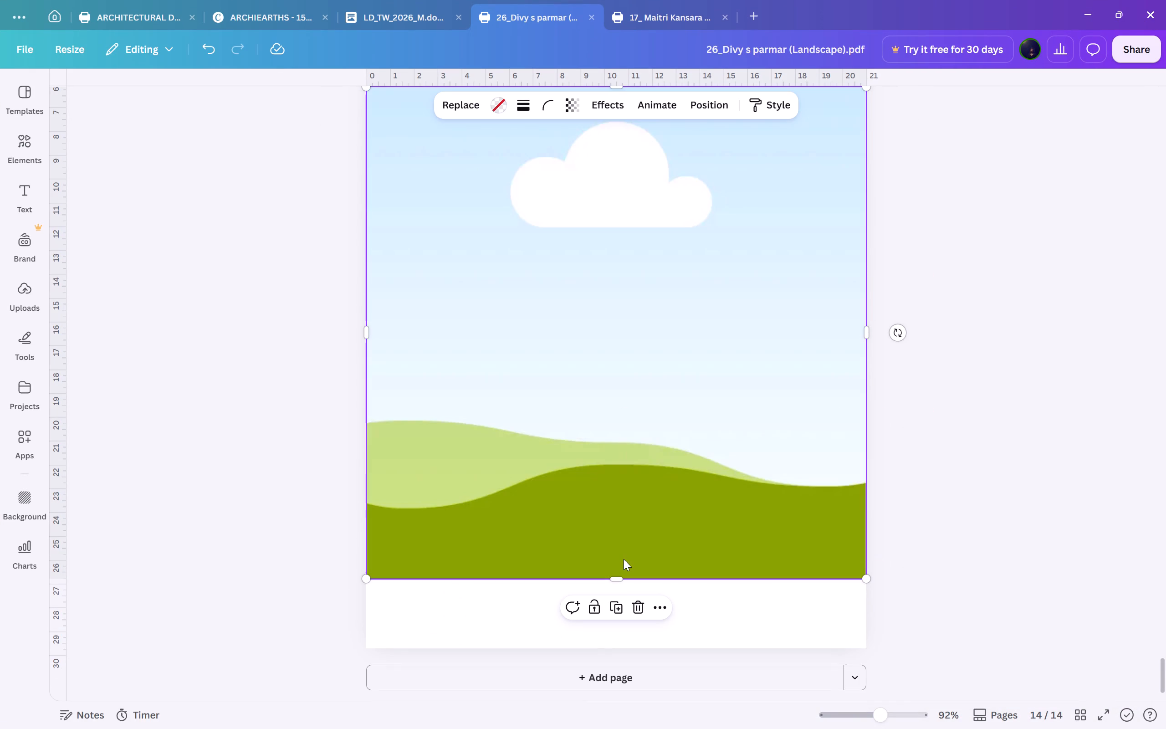
pyautogui.press('Delete')
# Paste the cleaned plan onto page 14 and enlarge it to the full page width, about 21 by 20.4.
pyautogui.click(632, 548)
pyautogui.hotkey('ctrl', 'v')
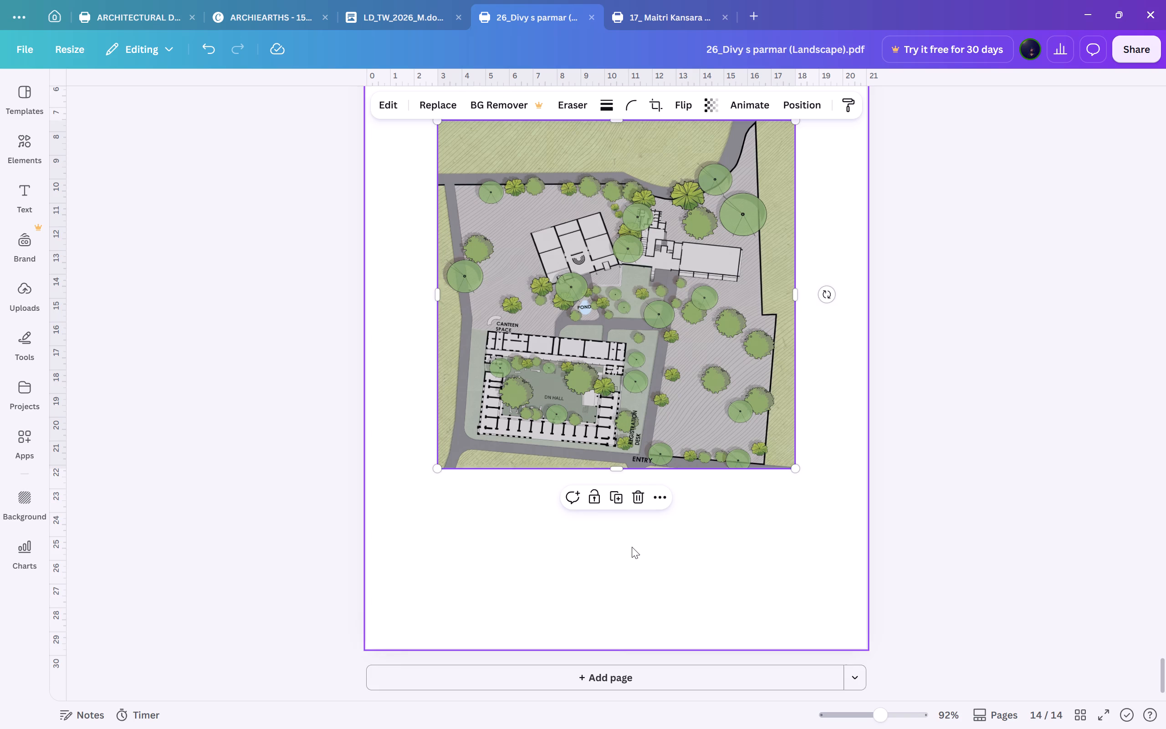
pyautogui.scroll(1, 632, 547)
pyautogui.moveTo(439, 535); pyautogui.dragTo(378, 645)
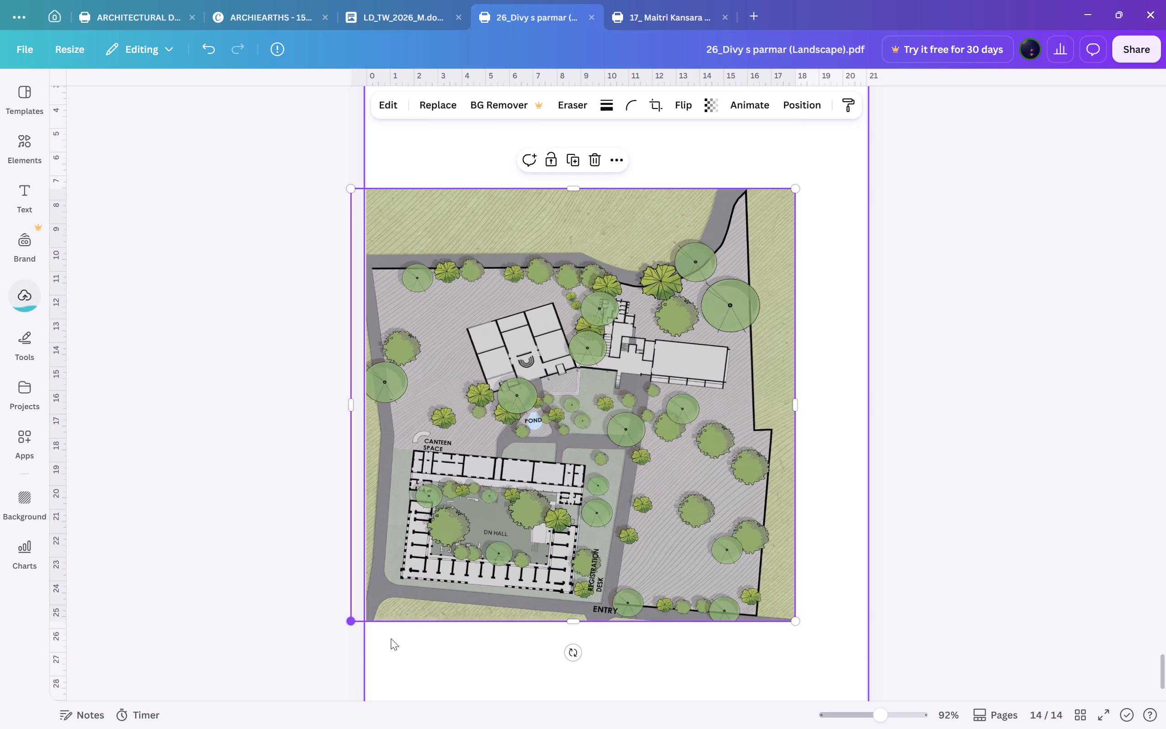
pyautogui.click(393, 637)
pyautogui.click(381, 613)
pyautogui.moveTo(353, 623); pyautogui.dragTo(373, 609)
pyautogui.moveTo(796, 603); pyautogui.dragTo(868, 666)
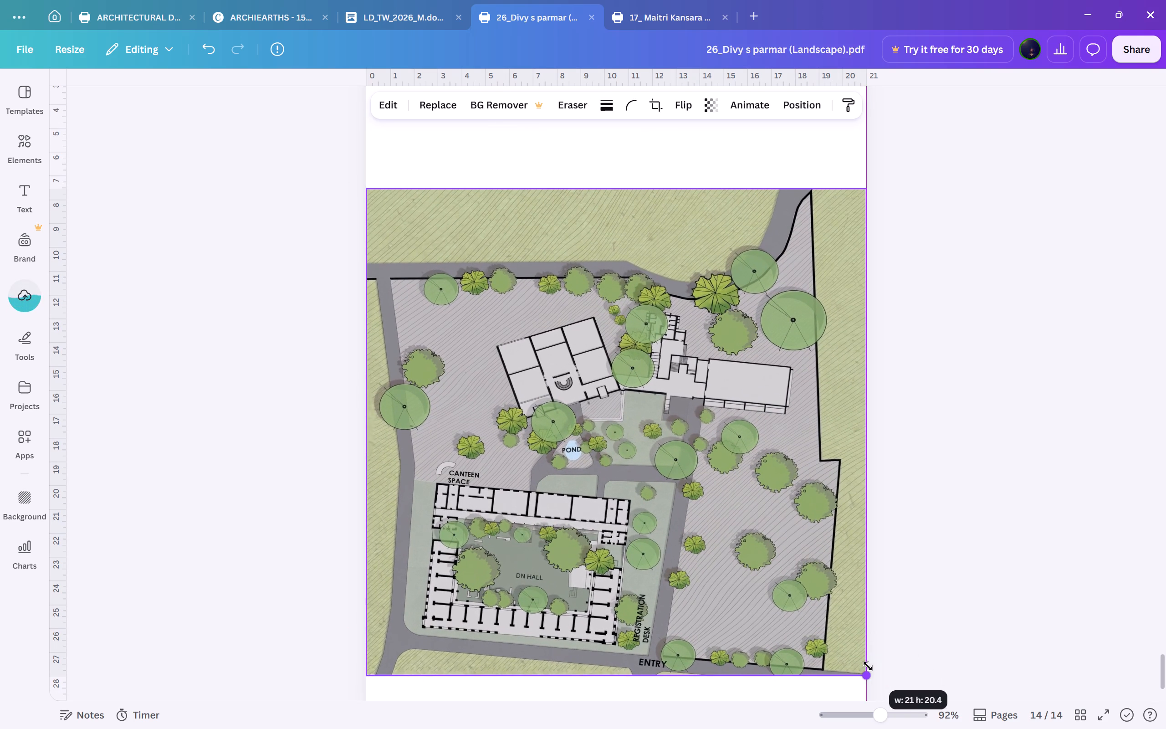
pyautogui.moveTo(868, 666); pyautogui.dragTo(870, 668)
pyautogui.click(928, 539)
# Copy the red triangular site marker from the page 13 plan and paste it onto page 14.
pyautogui.scroll(10, 926, 537)
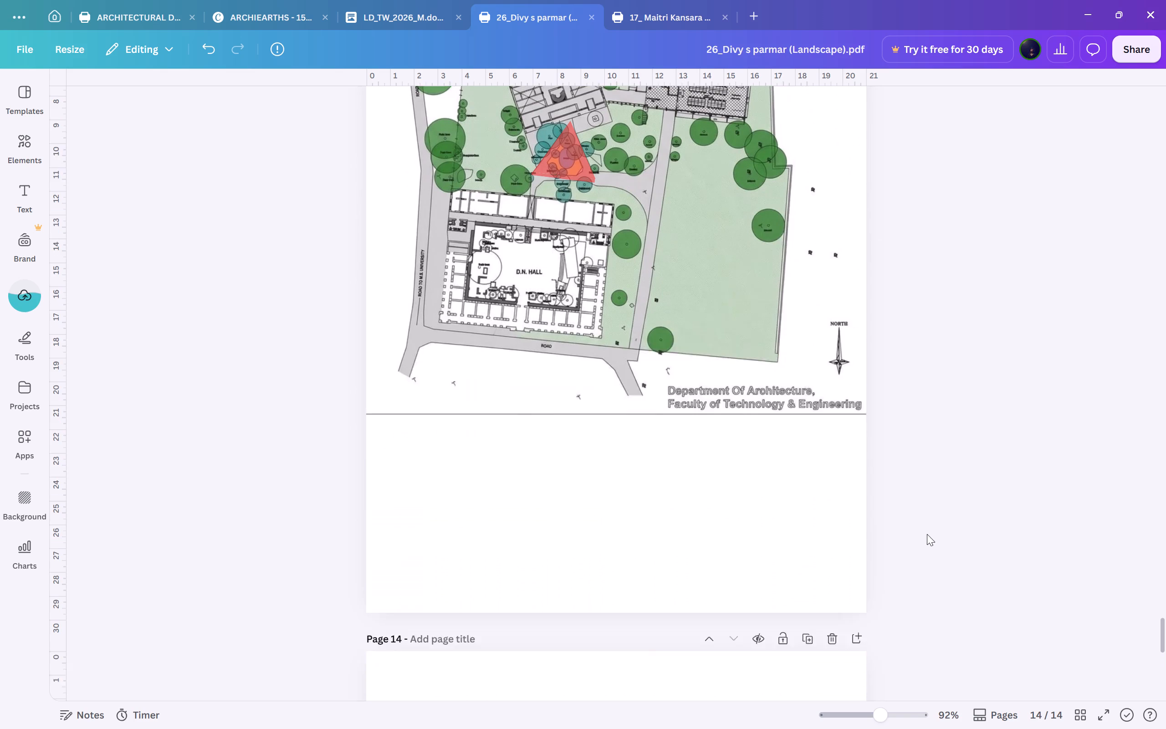
pyautogui.click(567, 200)
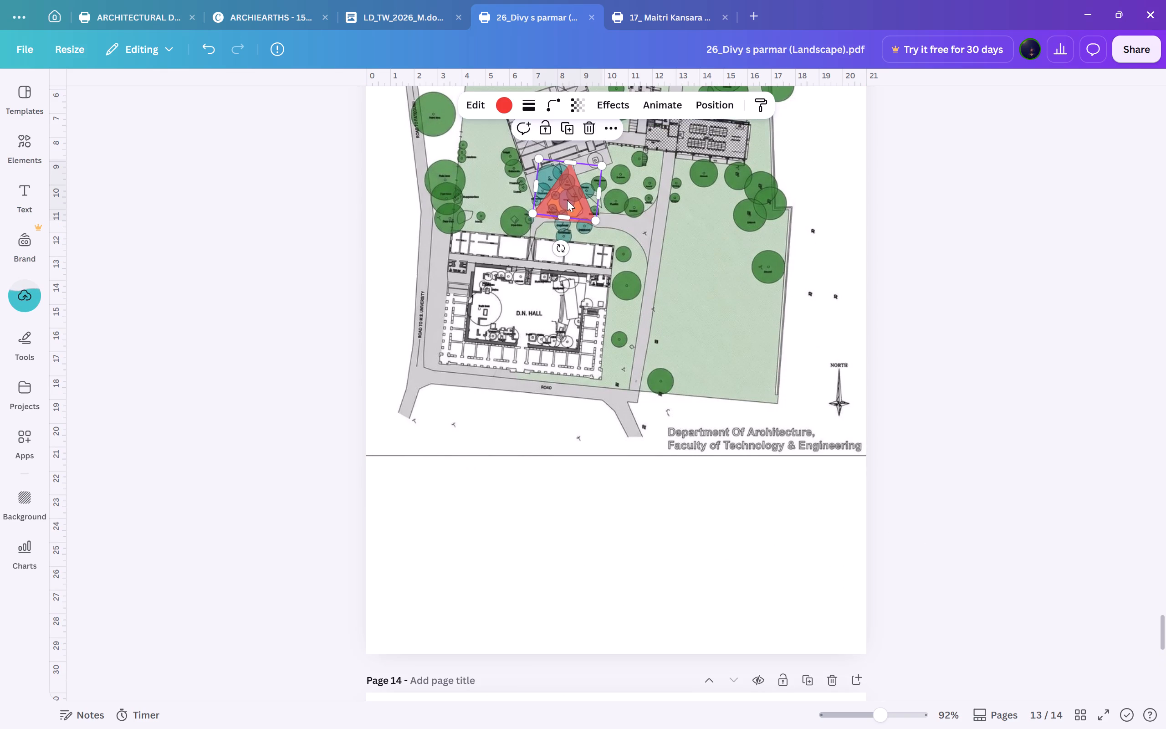
pyautogui.scroll(3, 567, 200)
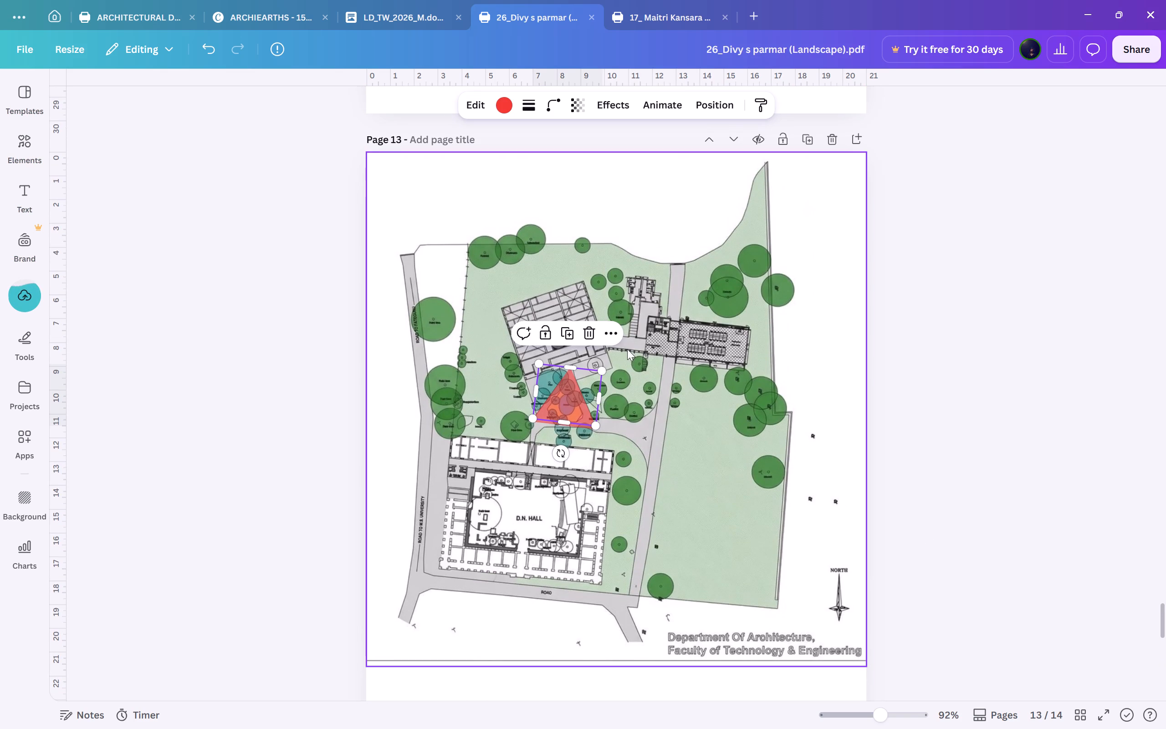
pyautogui.moveTo(1122, 278); pyautogui.dragTo(391, 497)
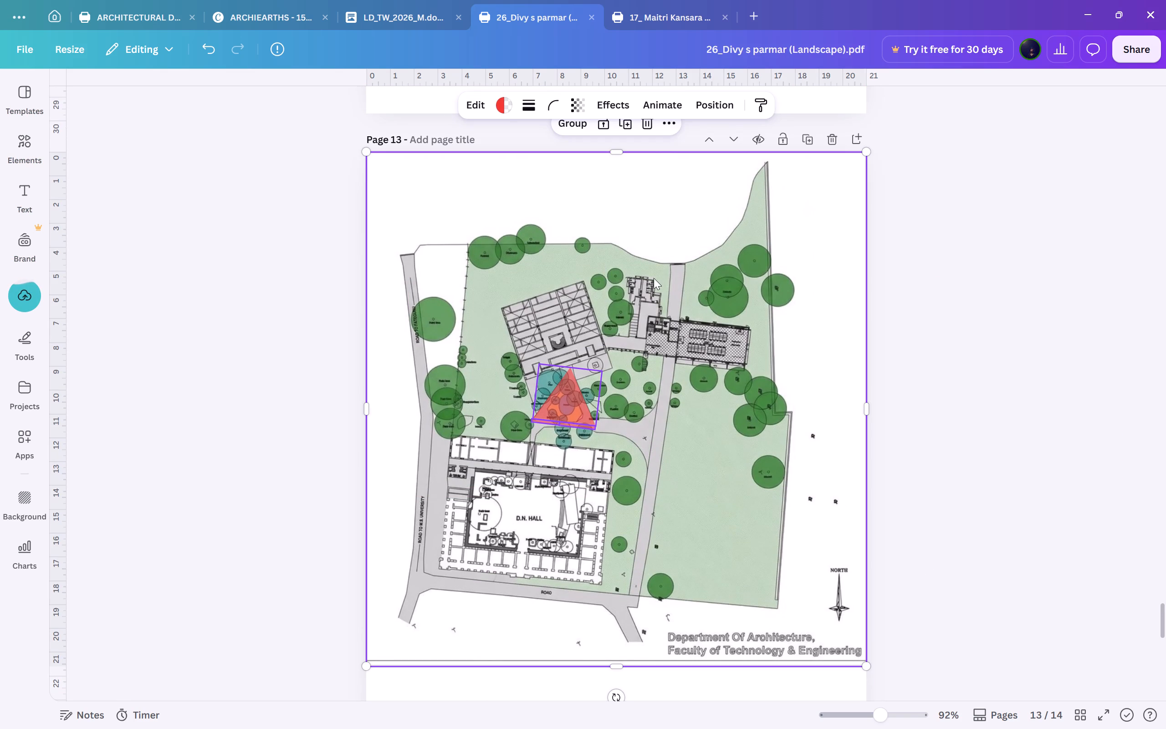
pyautogui.keyDown('shift'); pyautogui.click(654, 274); pyautogui.keyUp('shift')
pyautogui.hotkey('ctrl', 'c')
pyautogui.scroll(-11, 563, 369)
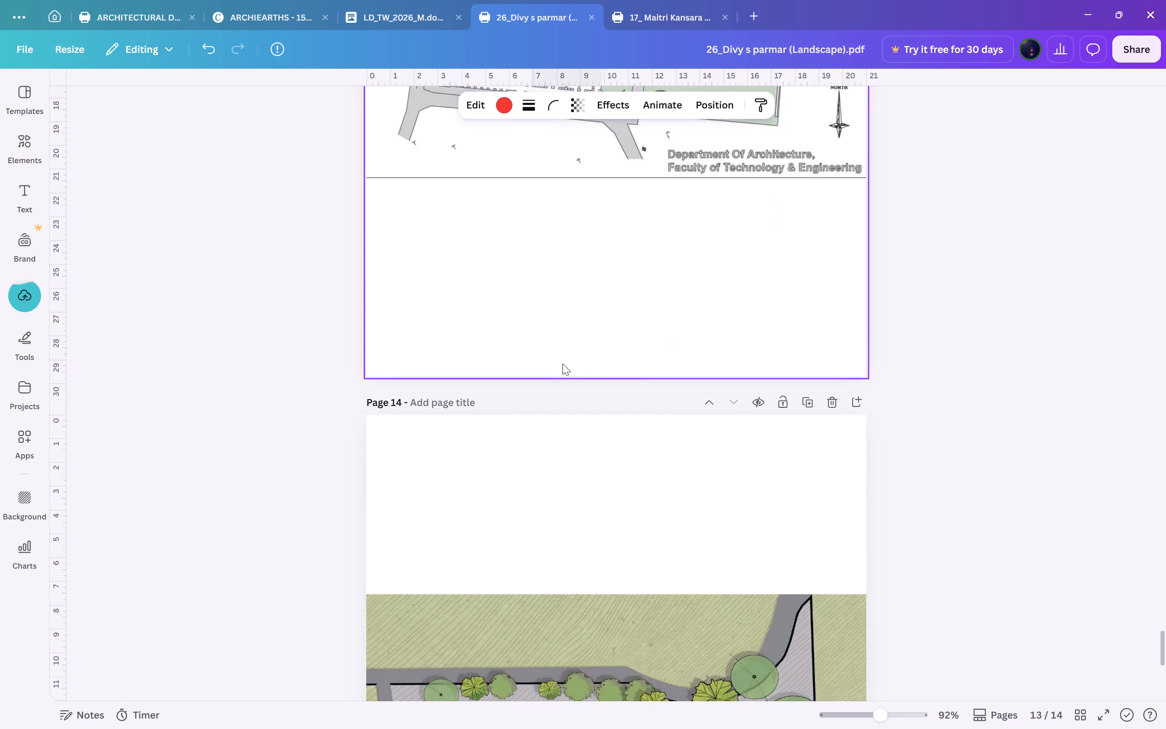
pyautogui.scroll(-2, 537, 453)
pyautogui.hotkey('ctrl', 'v')
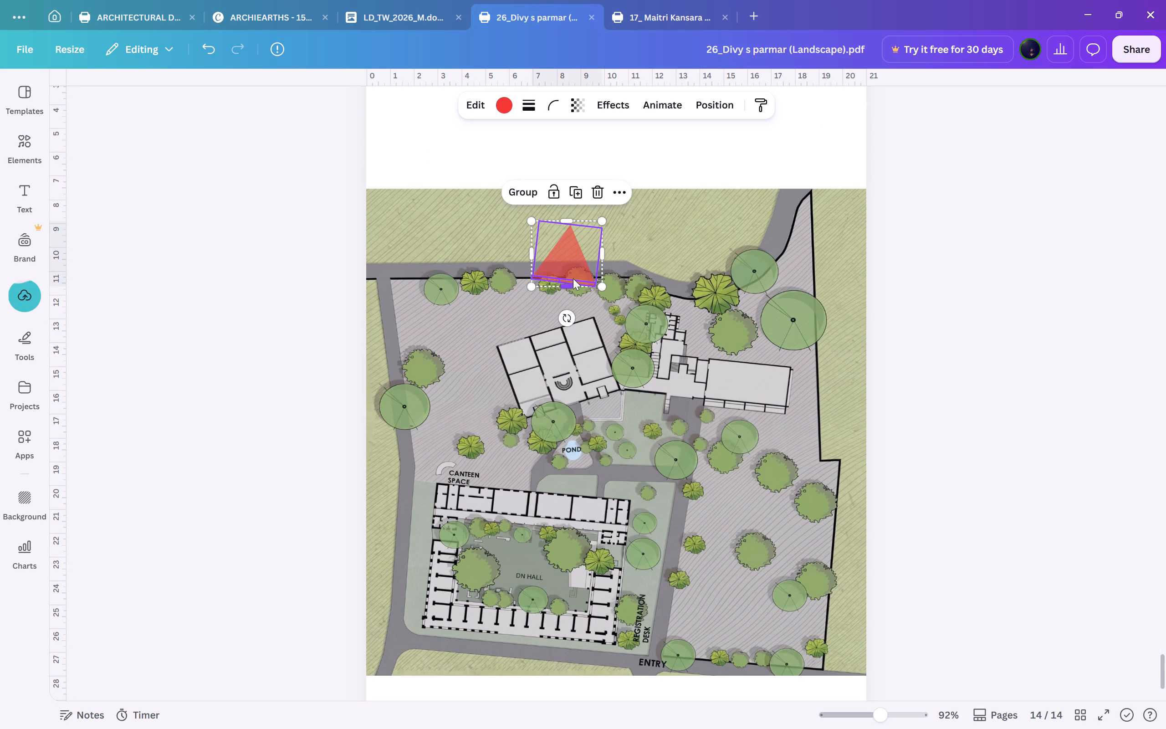
# Position the pasted red triangle over the pond area in front of the angled building on the page 14 plan.
pyautogui.moveTo(573, 275); pyautogui.dragTo(583, 463)
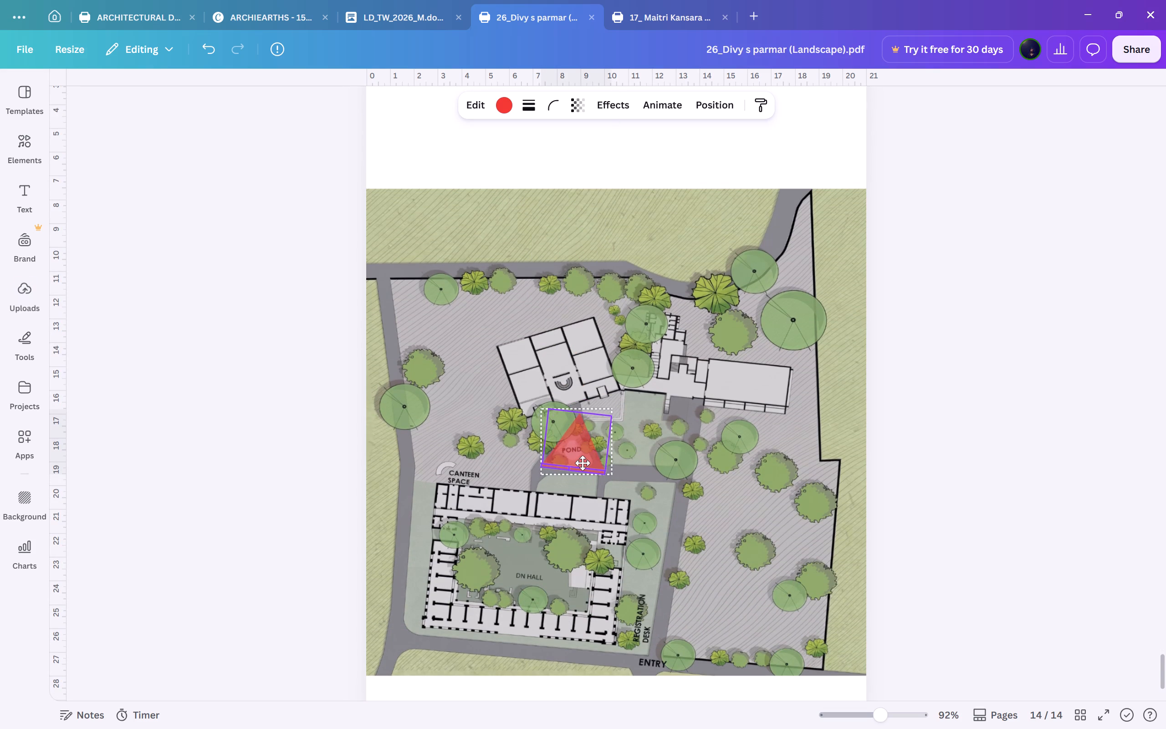
pyautogui.moveTo(583, 463); pyautogui.dragTo(581, 463)
pyautogui.keyDown('ctrl'); pyautogui.scroll(5, 577, 476); pyautogui.keyUp('ctrl')
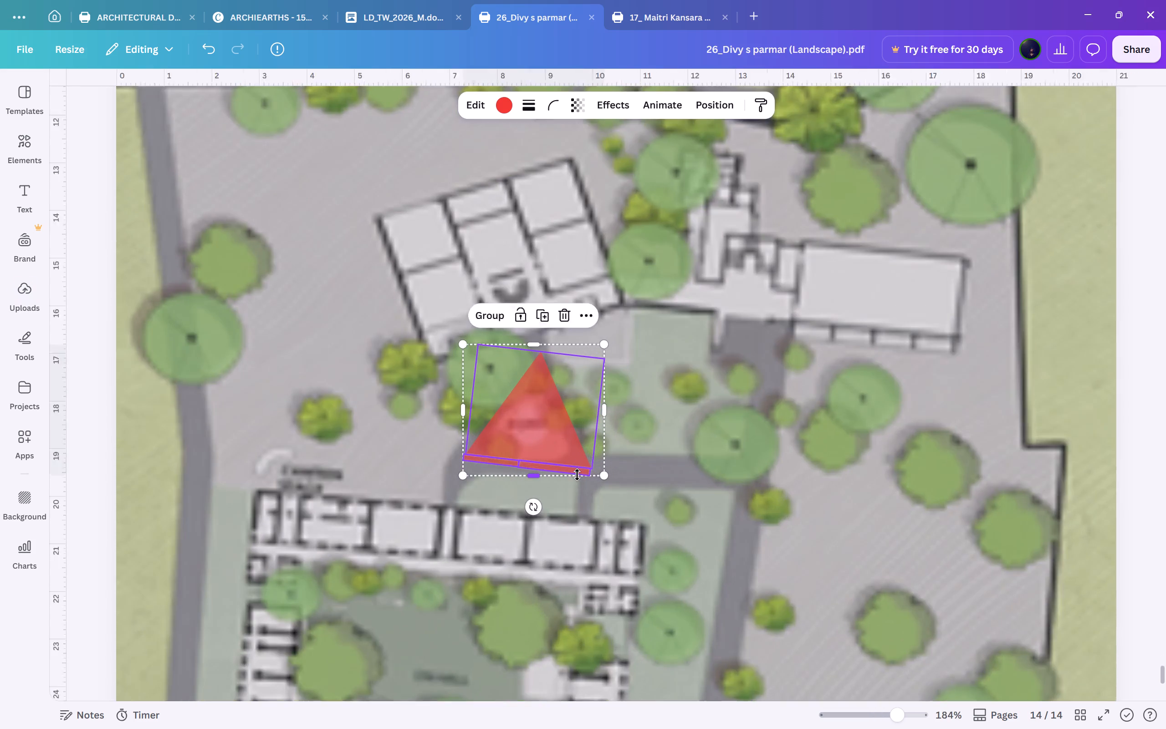
pyautogui.keyDown('ctrl'); pyautogui.scroll(1, 577, 475); pyautogui.keyUp('ctrl')
pyautogui.moveTo(503, 419); pyautogui.dragTo(502, 425)
pyautogui.keyDown('ctrl'); pyautogui.scroll(-7, 619, 438); pyautogui.keyUp('ctrl')
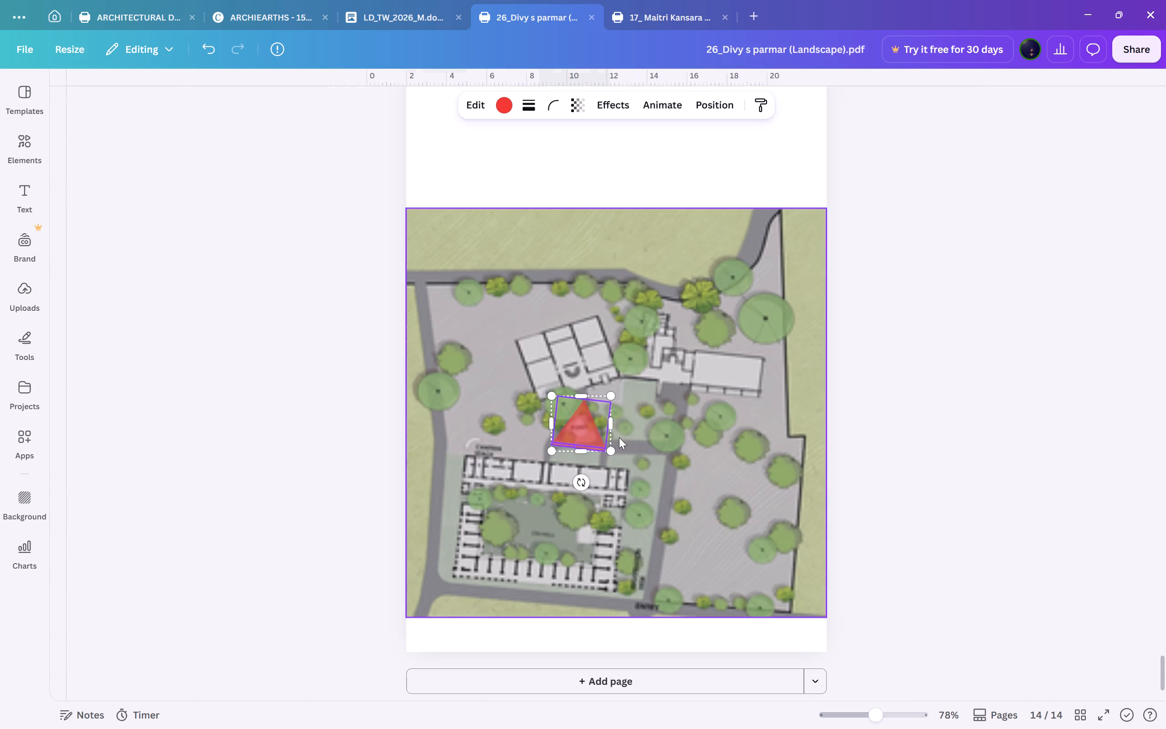
pyautogui.click(876, 295)
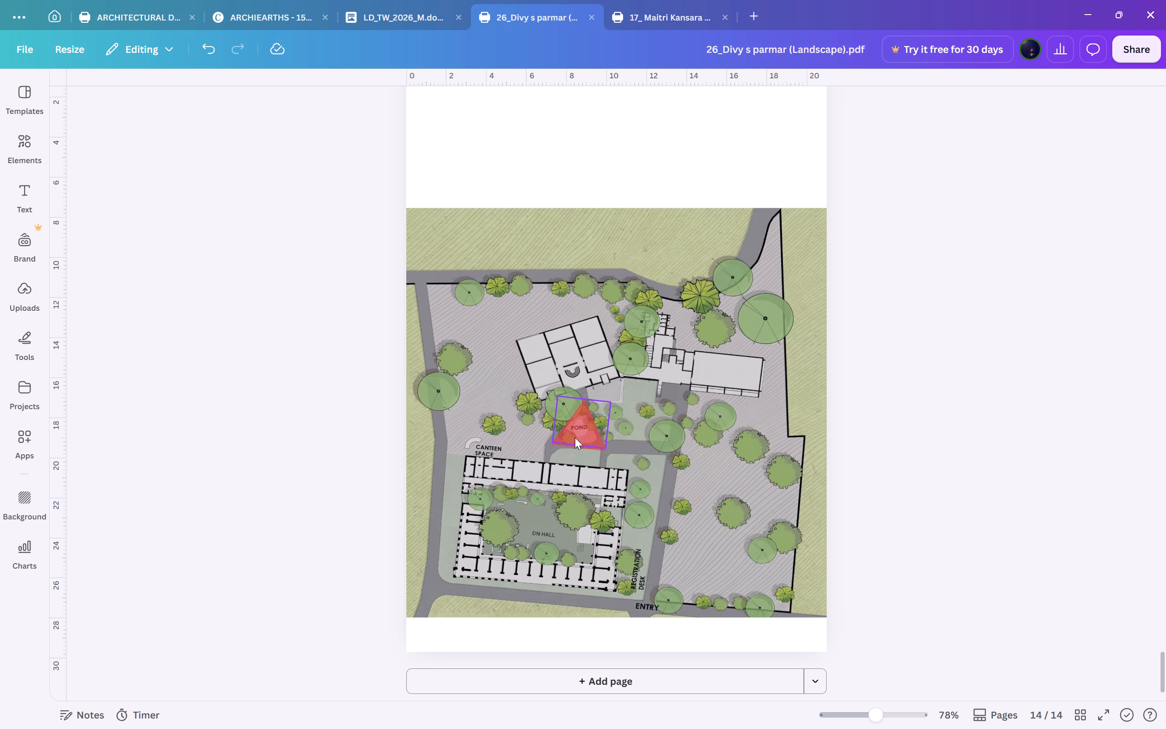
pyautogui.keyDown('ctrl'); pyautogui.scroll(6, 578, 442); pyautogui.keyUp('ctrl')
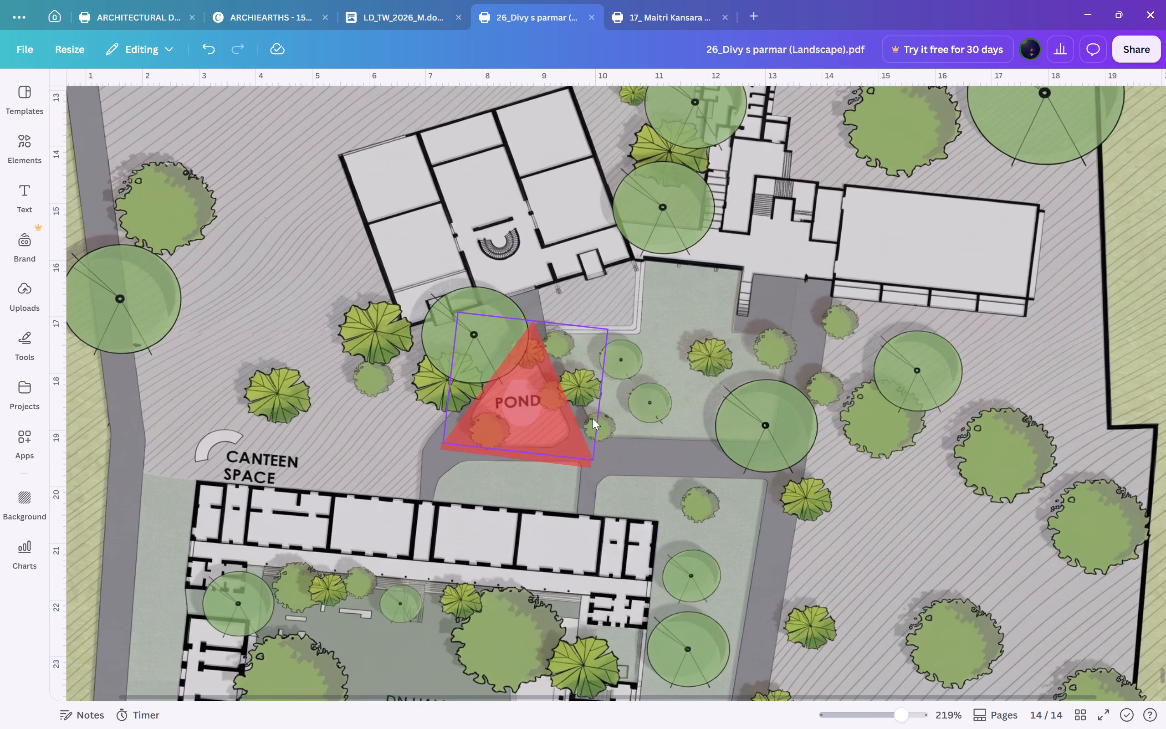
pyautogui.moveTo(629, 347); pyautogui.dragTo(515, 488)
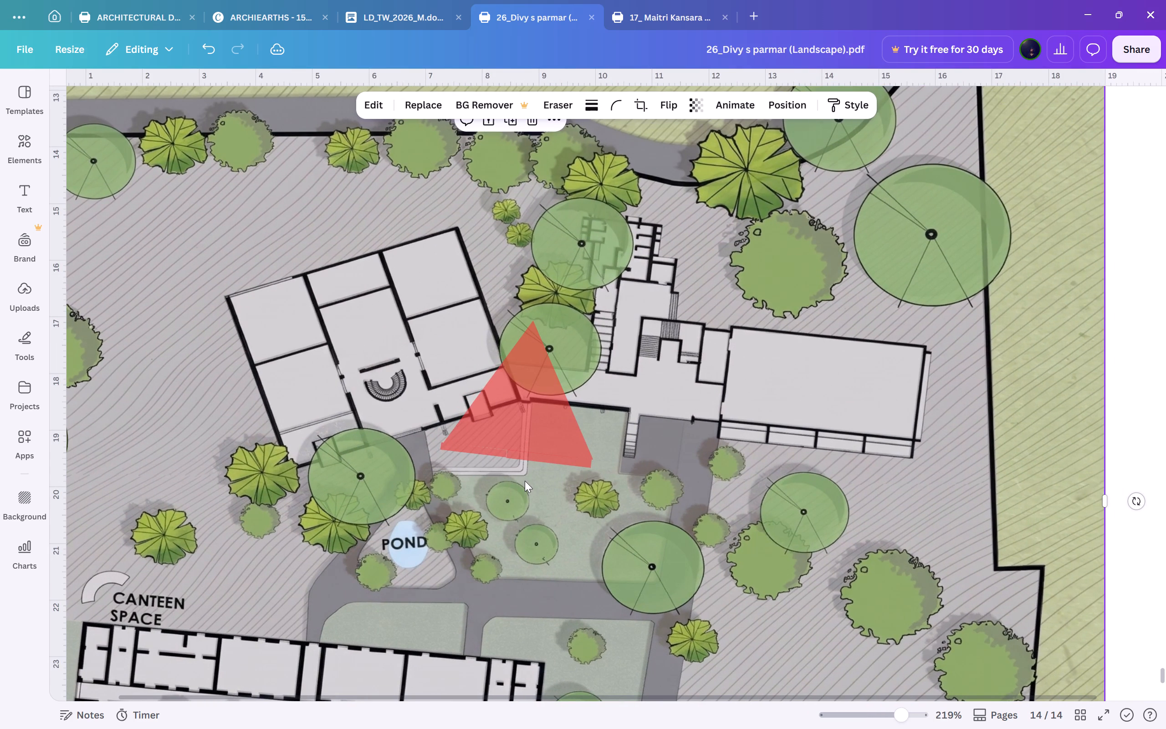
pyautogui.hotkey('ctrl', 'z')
# Group the shapes that make up the red triangular site marker on page 14.
pyautogui.scroll(-3, 525, 480)
pyautogui.keyDown('ctrl'); pyautogui.scroll(-4, 537, 492); pyautogui.keyUp('ctrl')
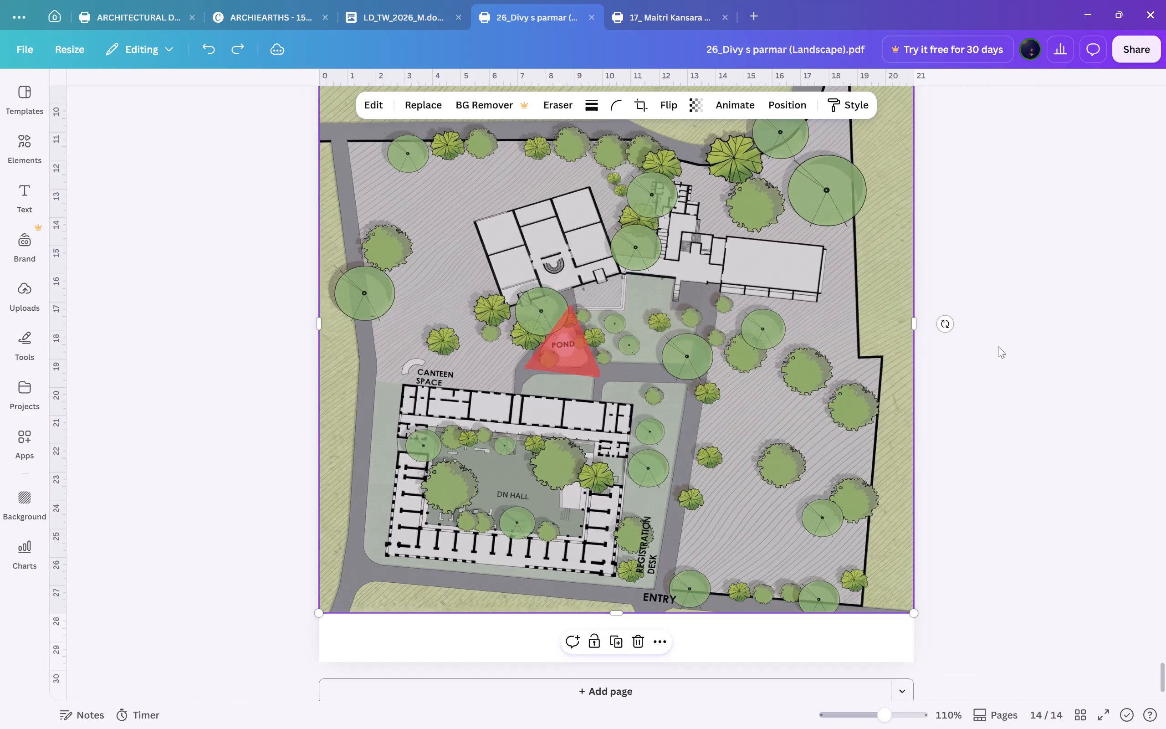
pyautogui.moveTo(1078, 222); pyautogui.dragTo(375, 441)
pyautogui.keyDown('shift'); pyautogui.click(763, 392); pyautogui.keyUp('shift')
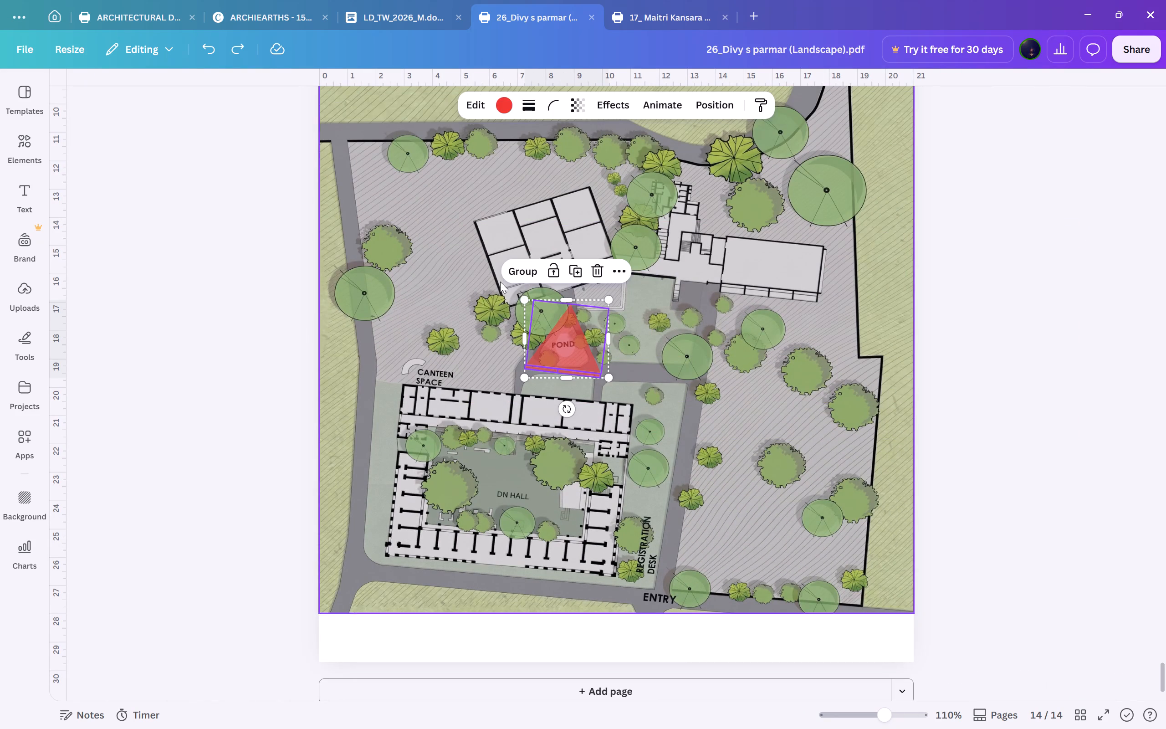
pyautogui.keyDown('shift'); pyautogui.click(524, 272); pyautogui.keyUp('shift')
# Enlarge the grouped red triangular marker over the pond on page 14 to about 3.5 wide by 3 high.
pyautogui.scroll(2, 577, 369)
pyautogui.keyDown('ctrl'); pyautogui.scroll(2, 550, 551); pyautogui.keyUp('ctrl')
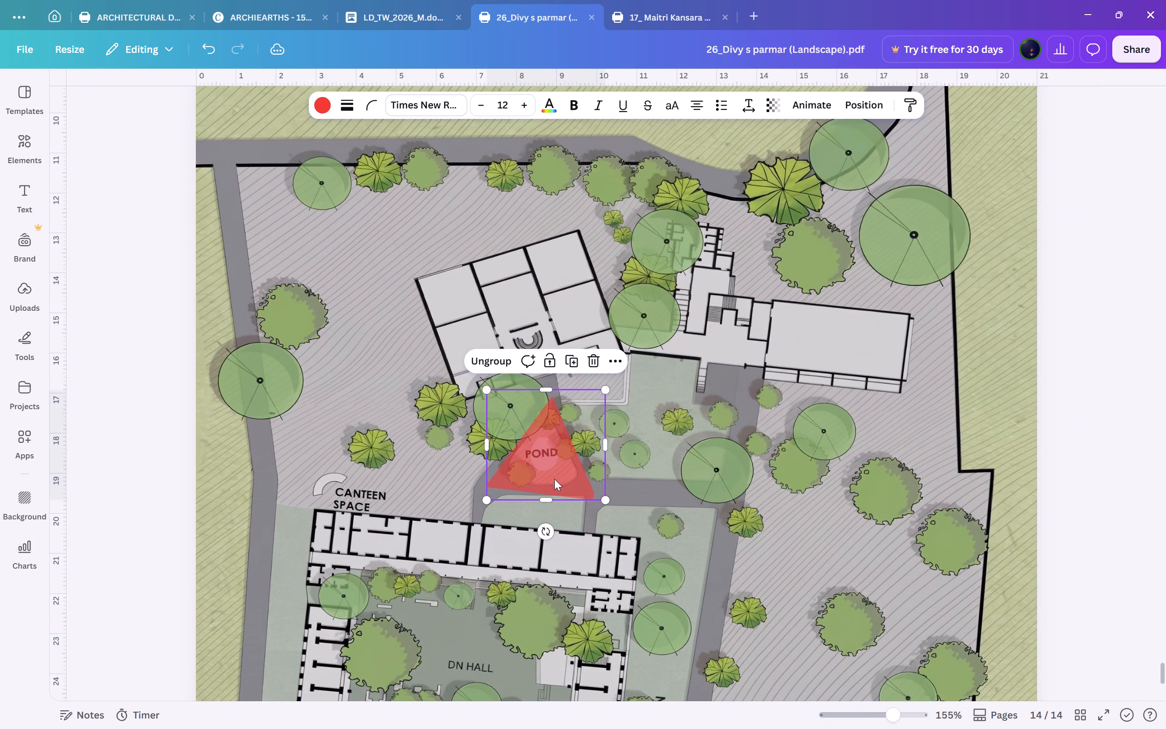
pyautogui.click(554, 479)
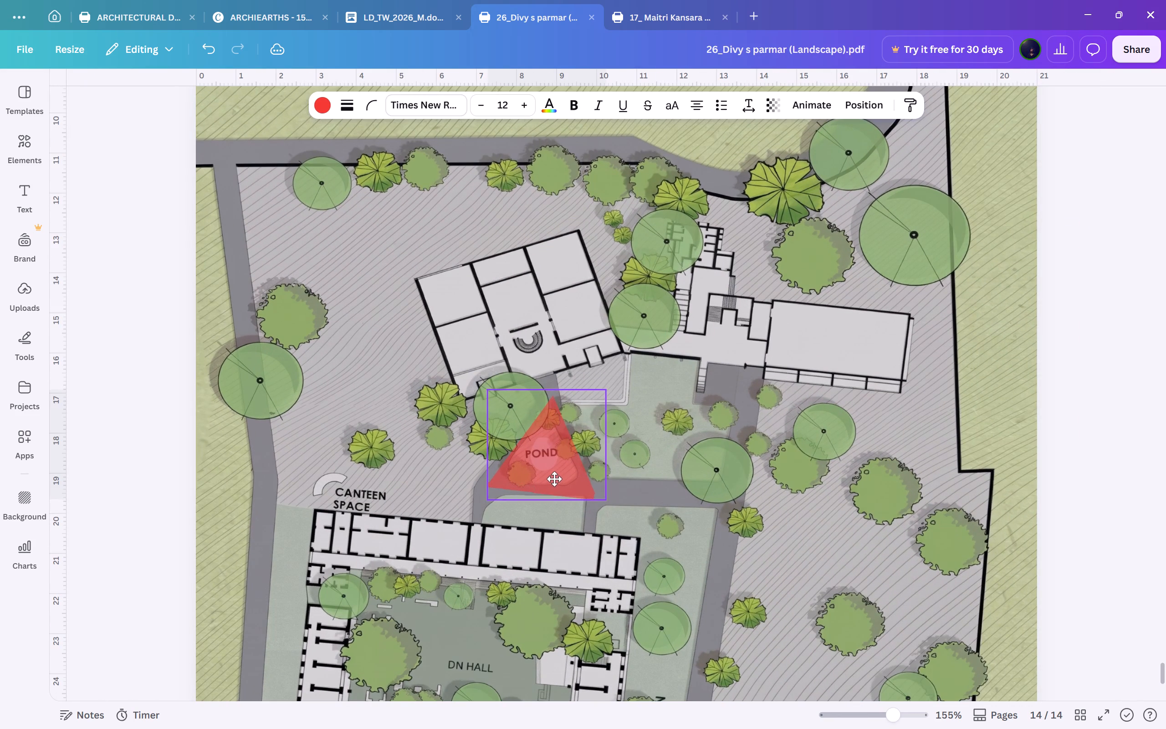
pyautogui.click(561, 453)
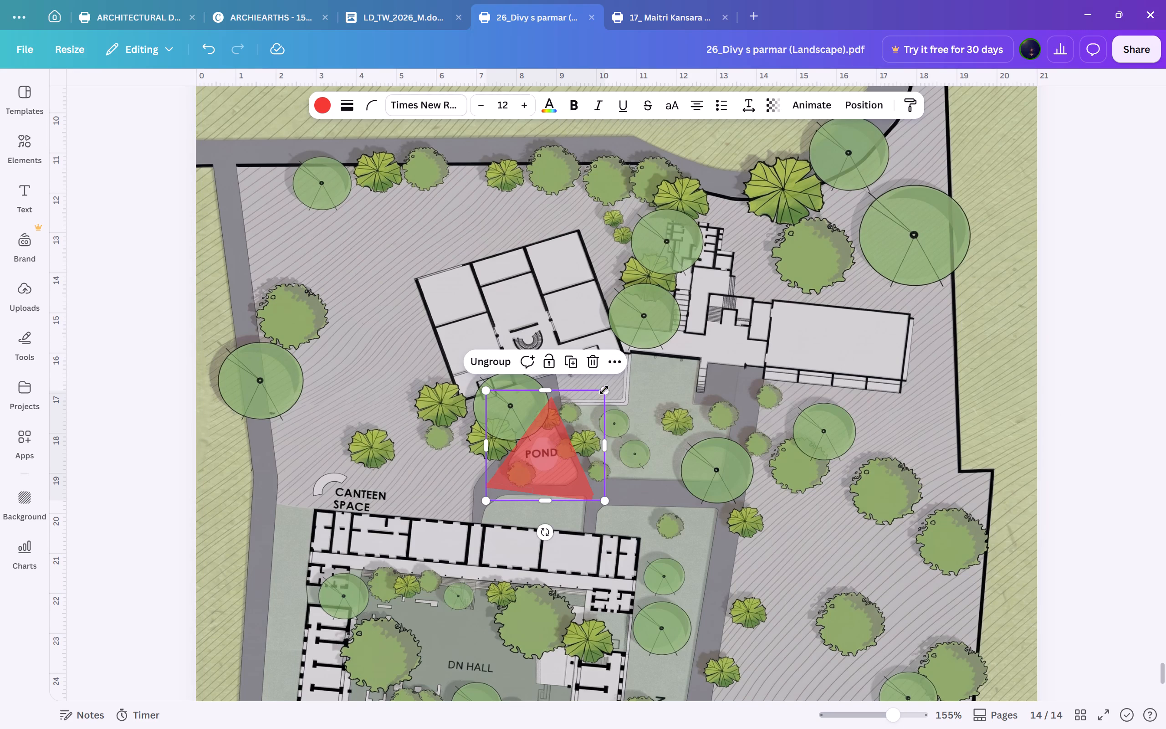
pyautogui.moveTo(605, 388); pyautogui.dragTo(617, 382)
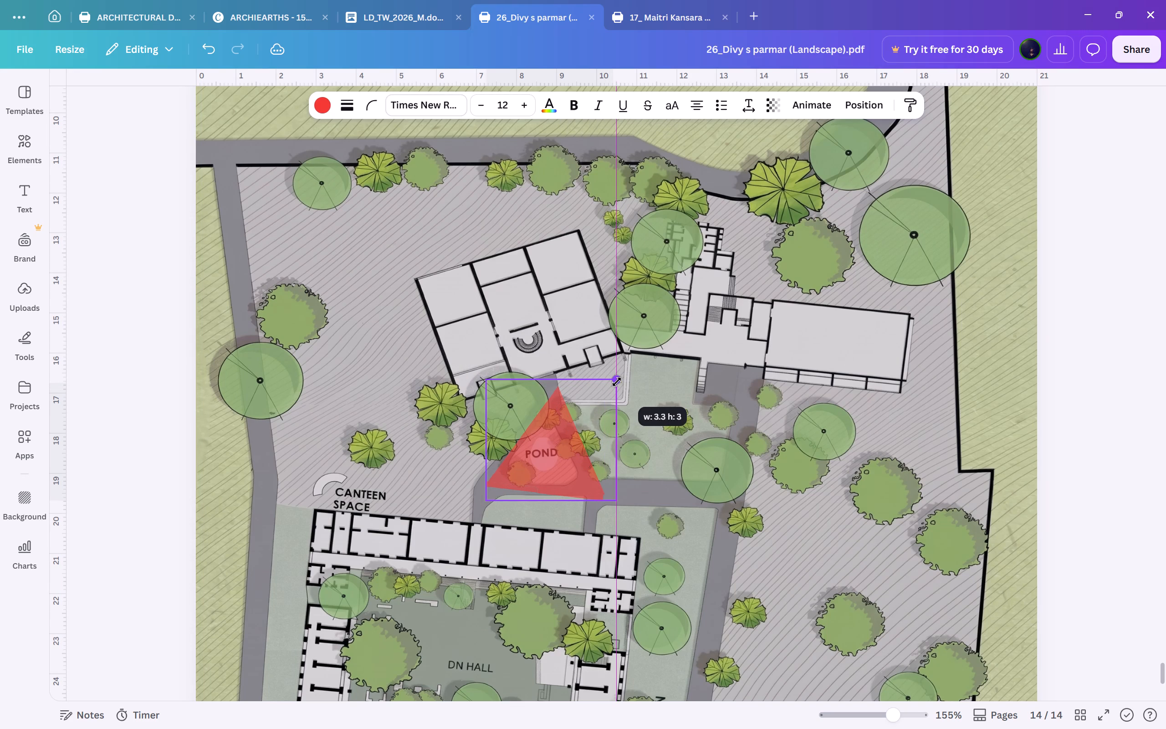
pyautogui.moveTo(617, 382); pyautogui.dragTo(616, 382)
pyautogui.moveTo(487, 432); pyautogui.dragTo(487, 432)
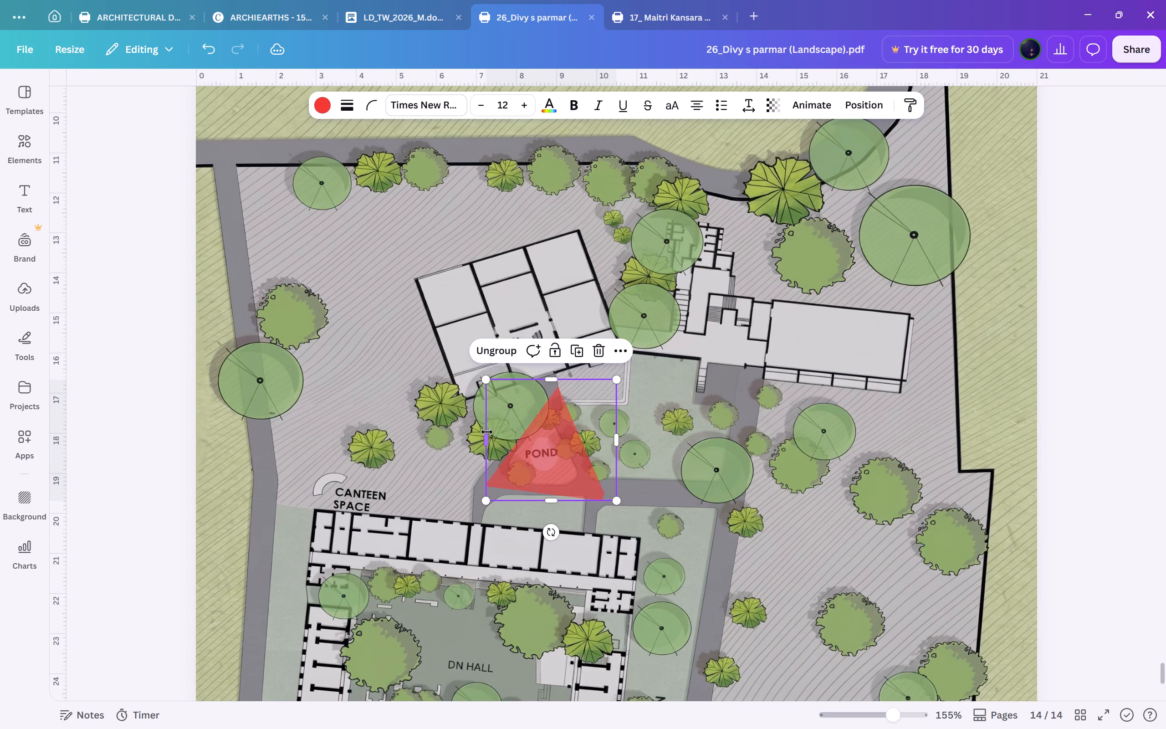
pyautogui.moveTo(487, 432); pyautogui.dragTo(477, 429)
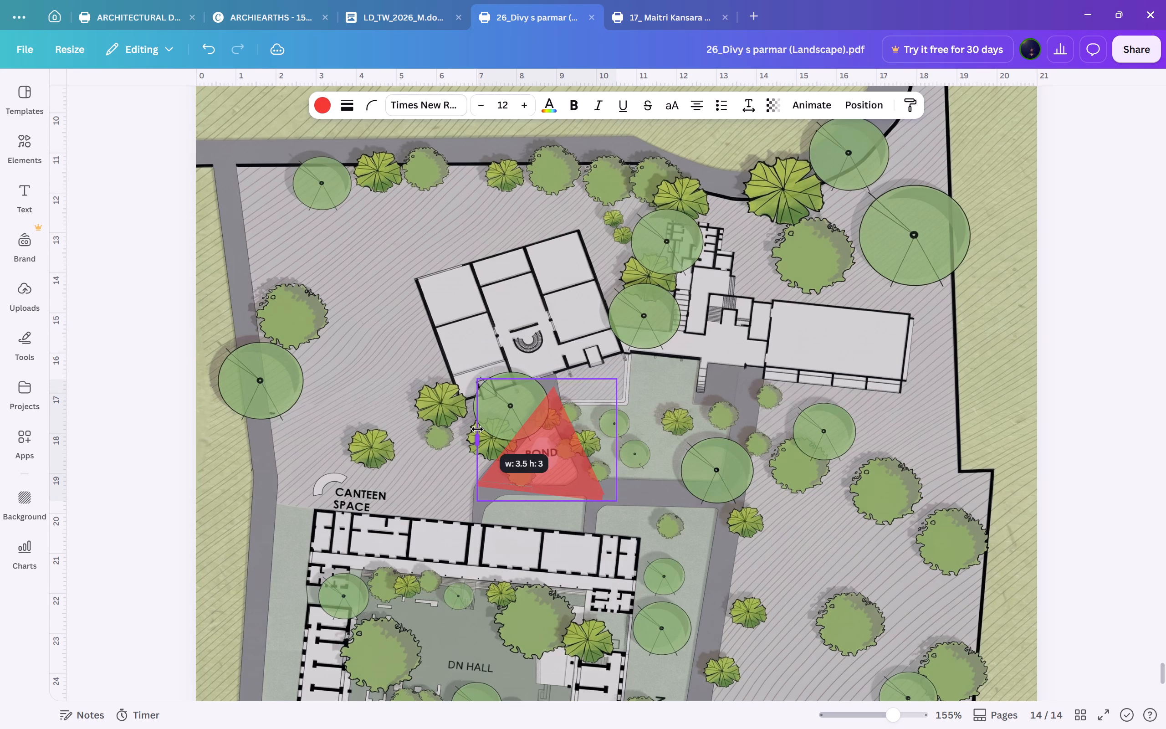
pyautogui.moveTo(477, 429); pyautogui.dragTo(477, 429)
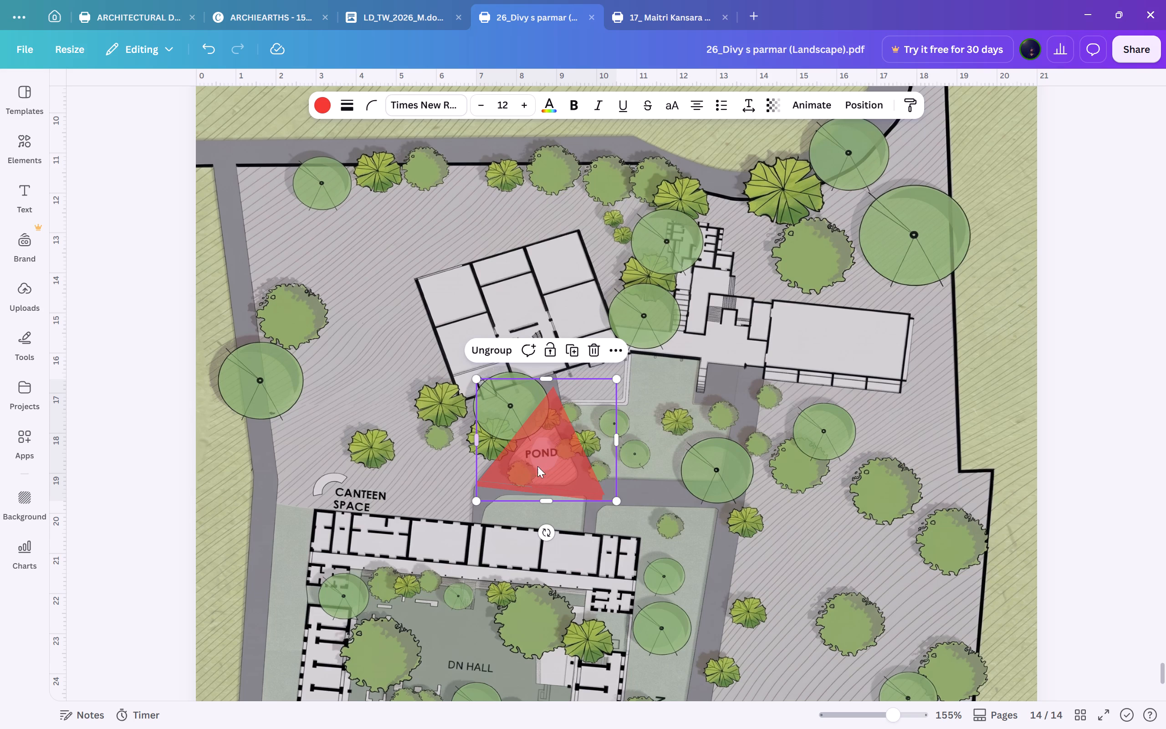
pyautogui.click(542, 460)
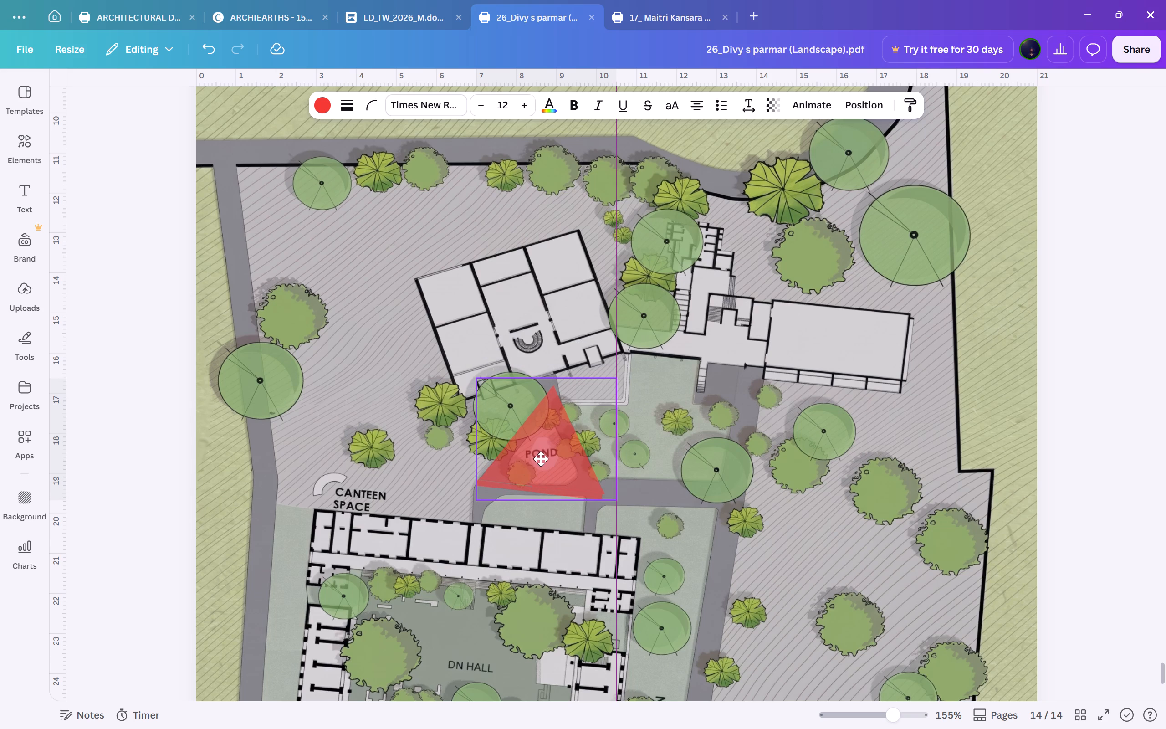
# Select the campus plan and the red triangular marker together on page 14.
pyautogui.keyDown('ctrl'); pyautogui.scroll(-2, 547, 551); pyautogui.keyUp('ctrl')
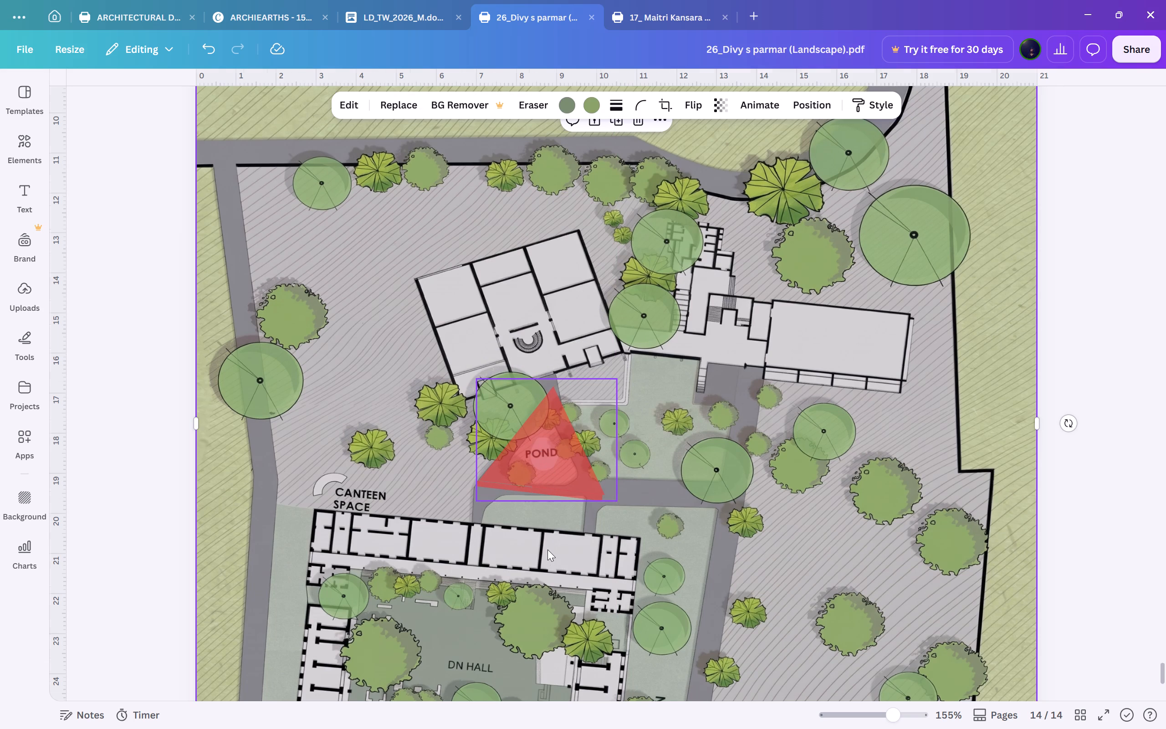
pyautogui.keyDown('ctrl'); pyautogui.scroll(-4, 547, 549); pyautogui.keyUp('ctrl')
pyautogui.click(912, 375)
pyautogui.keyDown('ctrl'); pyautogui.scroll(3, 529, 636); pyautogui.keyUp('ctrl')
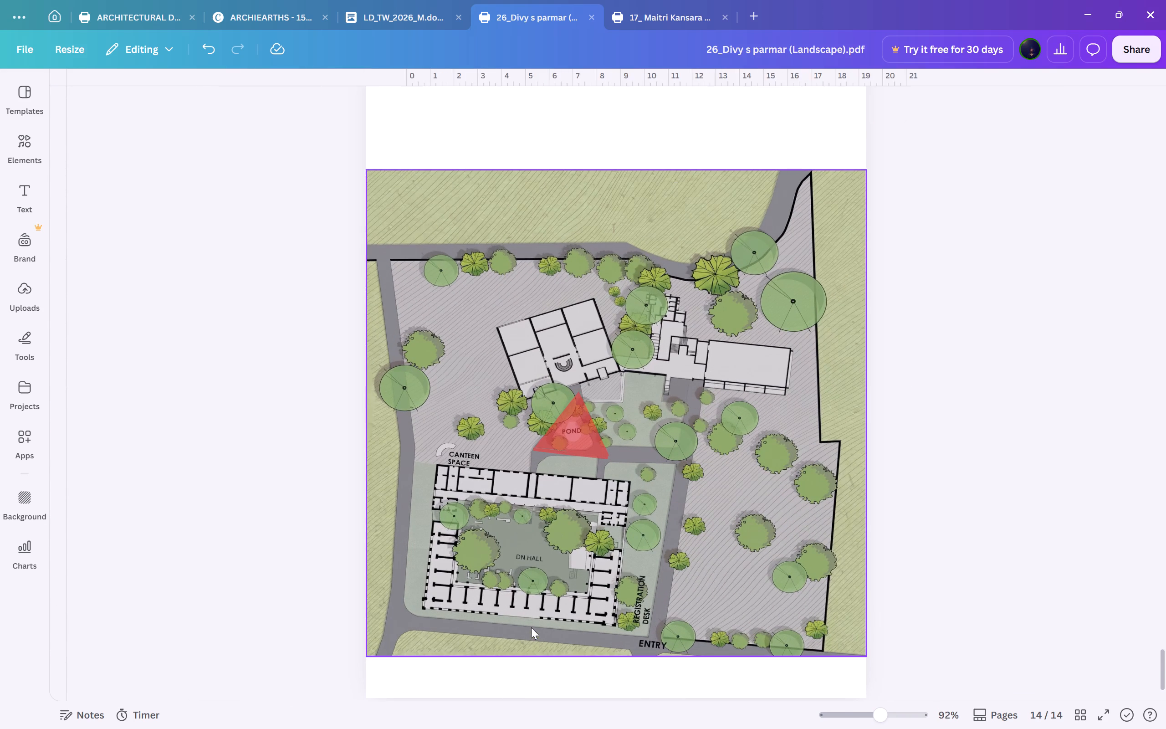
pyautogui.moveTo(982, 235); pyautogui.dragTo(327, 650)
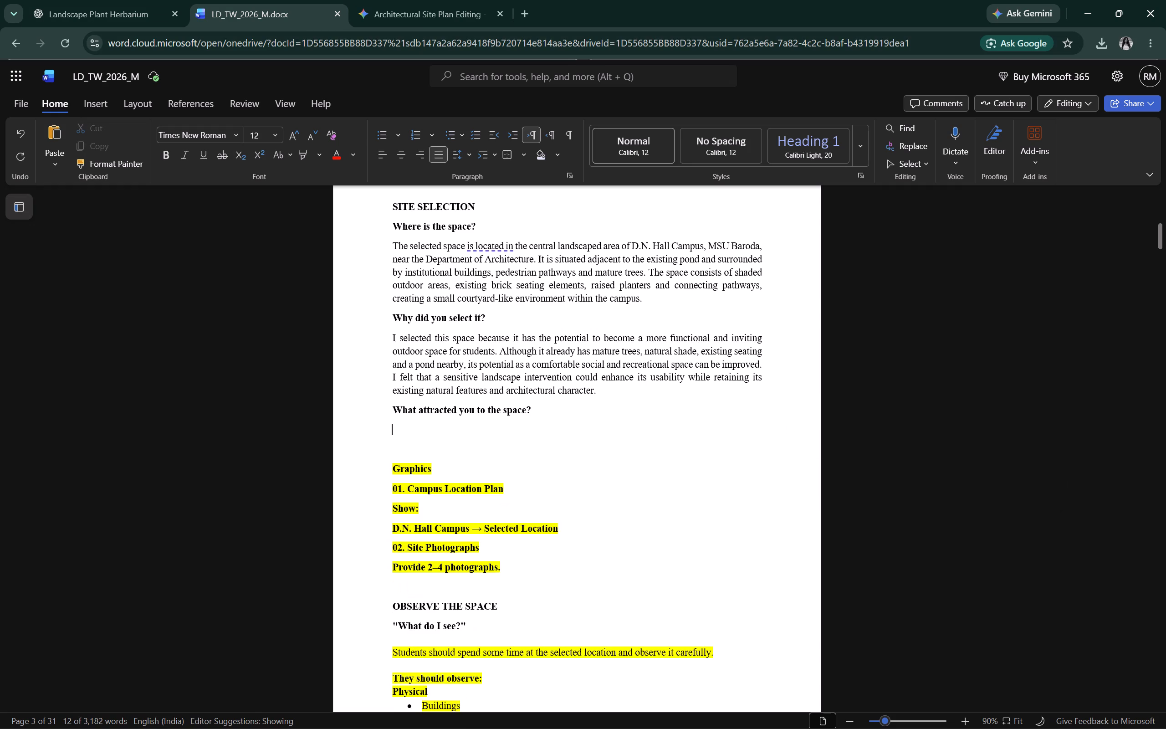
pyautogui.hotkey('ctrl', 'v')
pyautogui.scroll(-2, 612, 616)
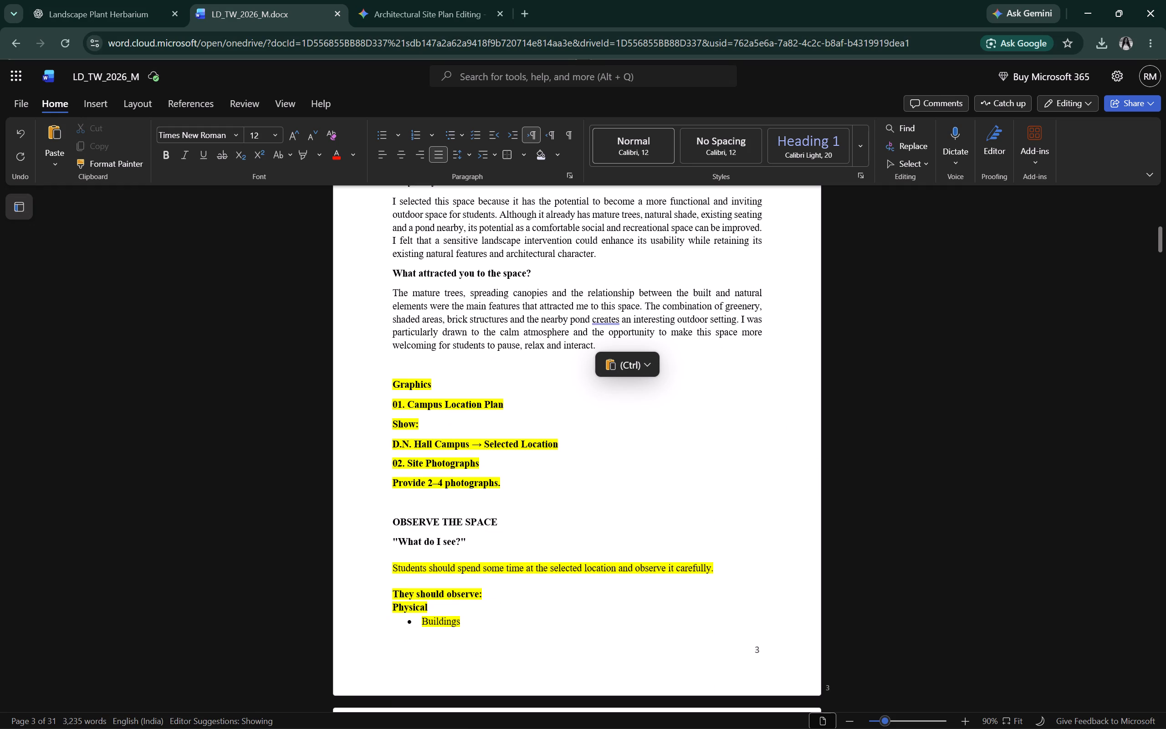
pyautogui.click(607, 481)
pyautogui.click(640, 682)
# Read through the assignment's remaining requirements, from the Graphics list under SITE SELECTION to IDENTIFY ONE OPPORTUNITY.
pyautogui.scroll(-2, 640, 682)
pyautogui.scroll(1, 640, 682)
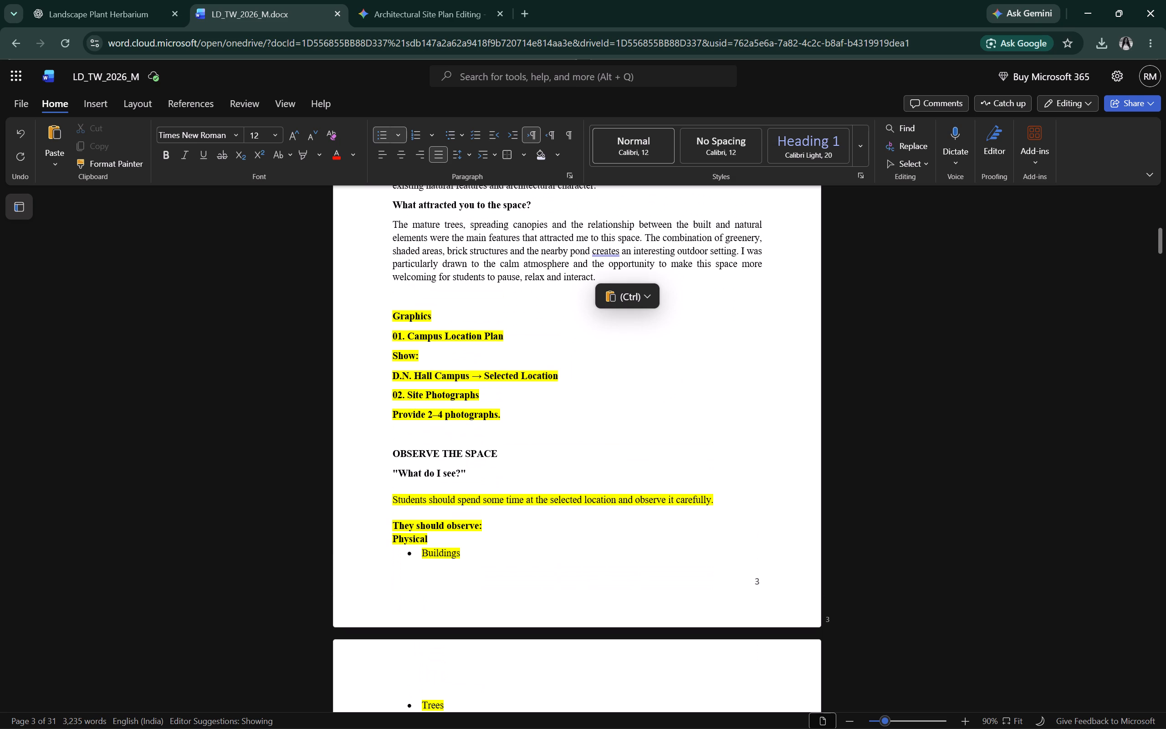
pyautogui.scroll(-10, 692, 669)
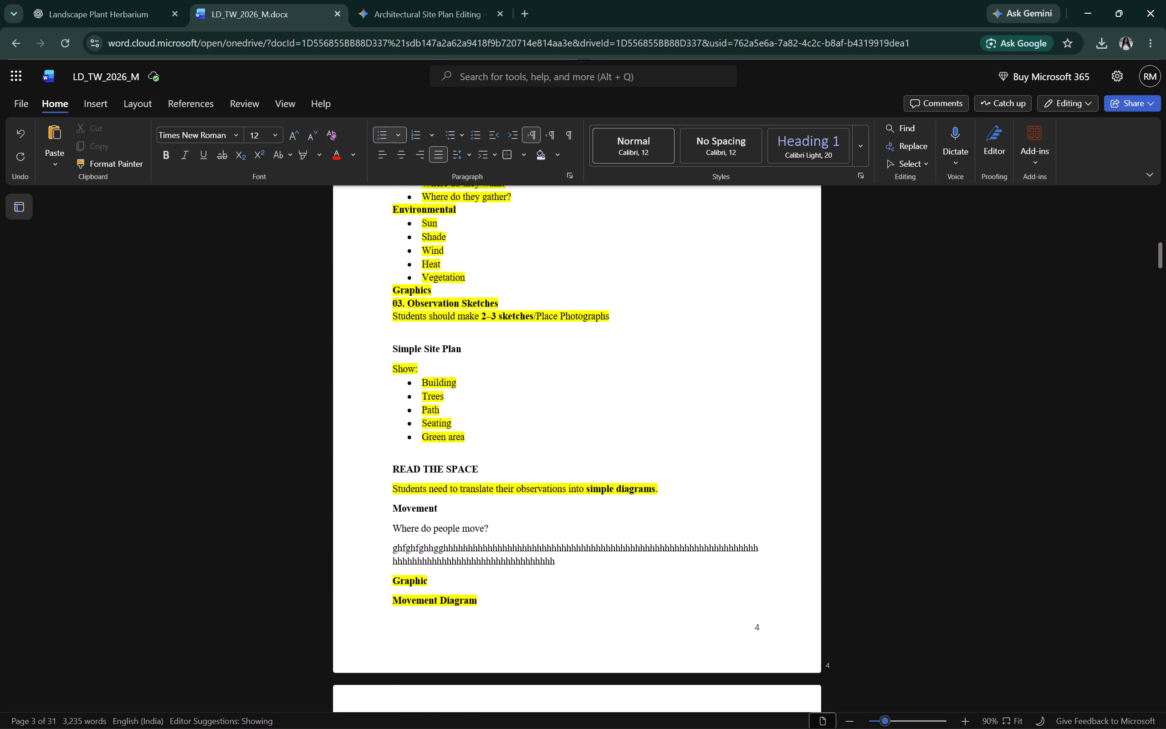
pyautogui.scroll(-3, 690, 666)
pyautogui.scroll(3, 690, 666)
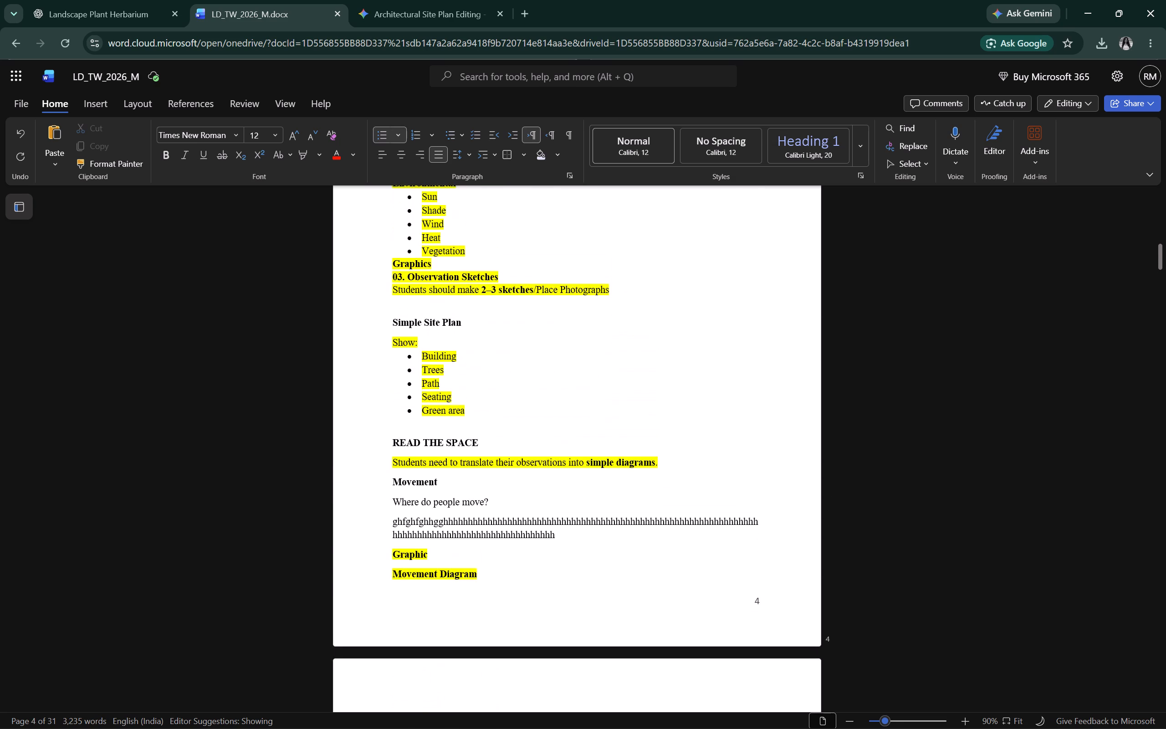
pyautogui.scroll(-10, 690, 666)
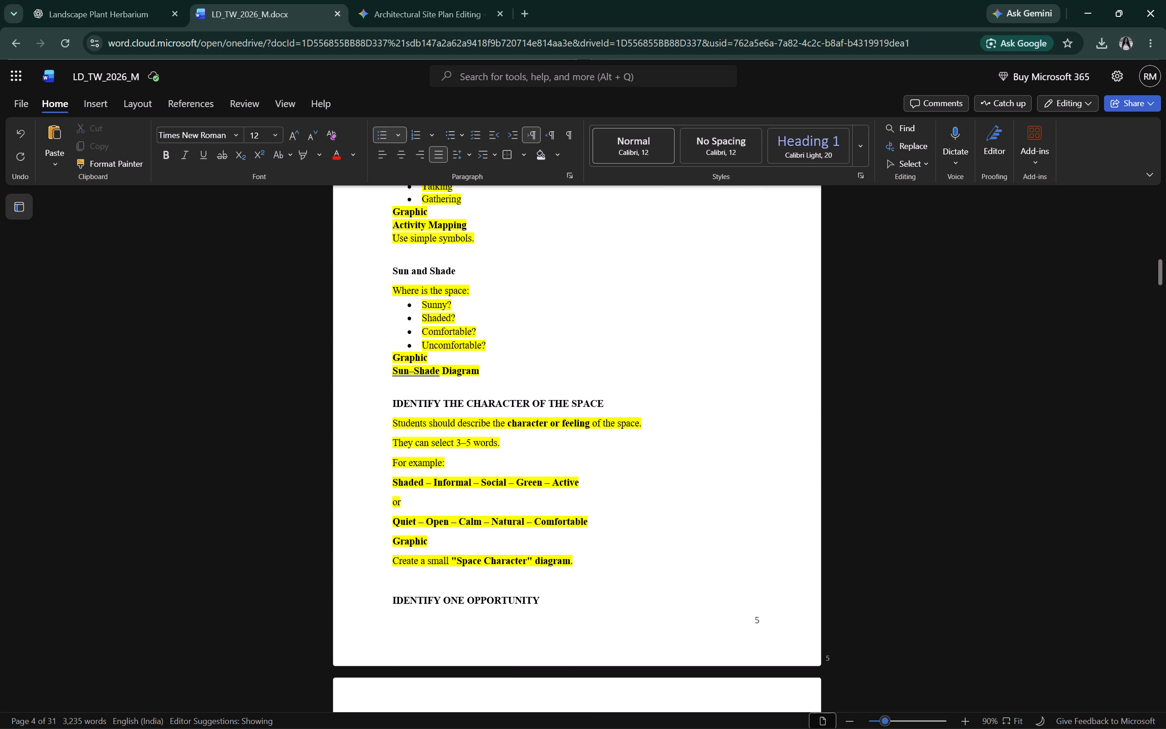
pyautogui.scroll(-1, 690, 666)
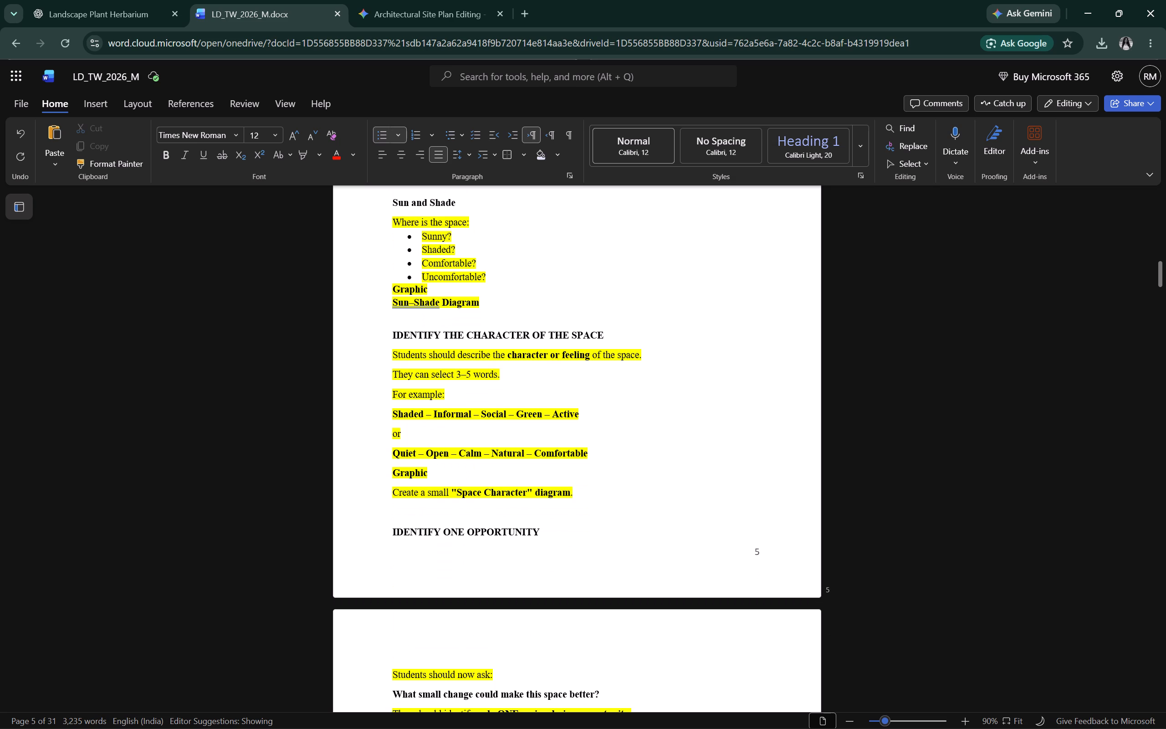
pyautogui.scroll(20, 690, 666)
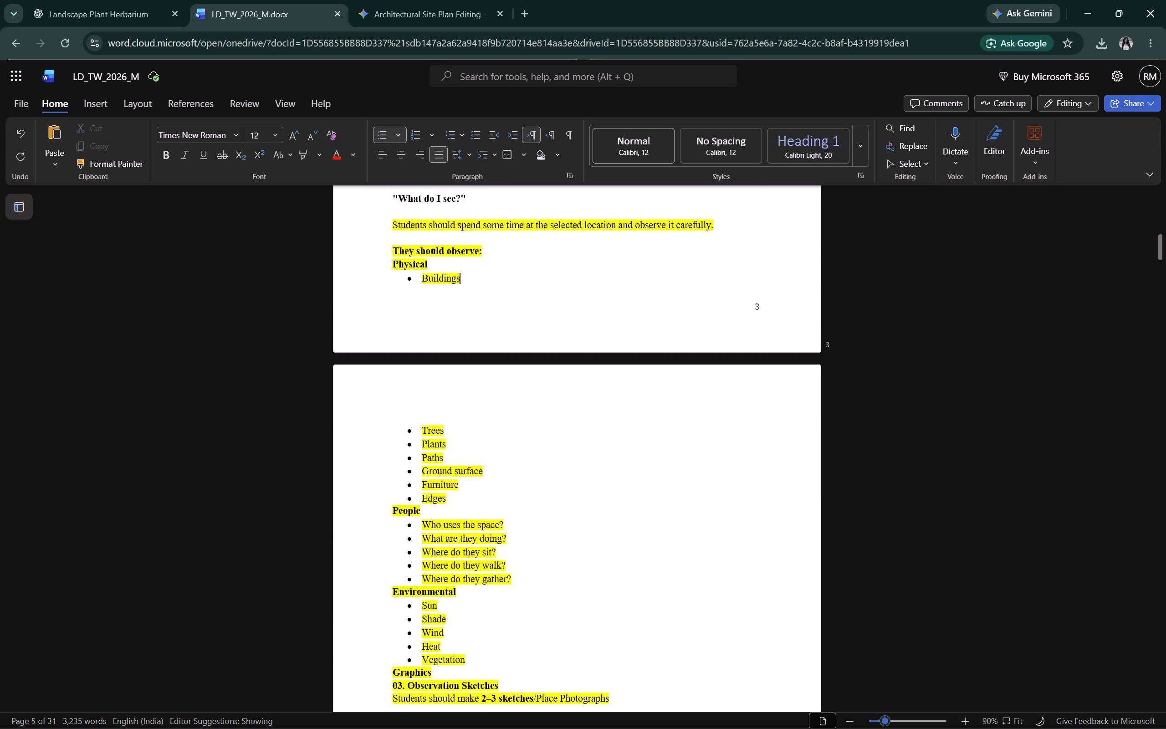
pyautogui.scroll(8, 690, 663)
pyautogui.scroll(-3, 689, 658)
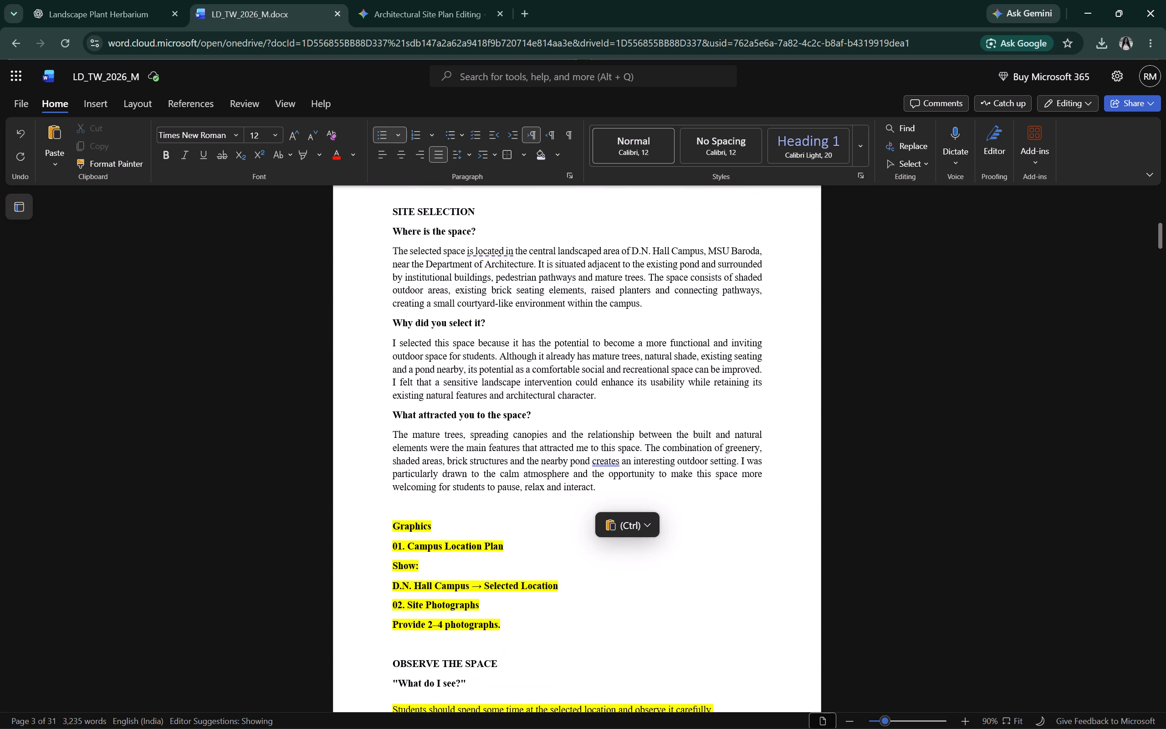
pyautogui.click(839, 522)
pyautogui.scroll(-2, 835, 519)
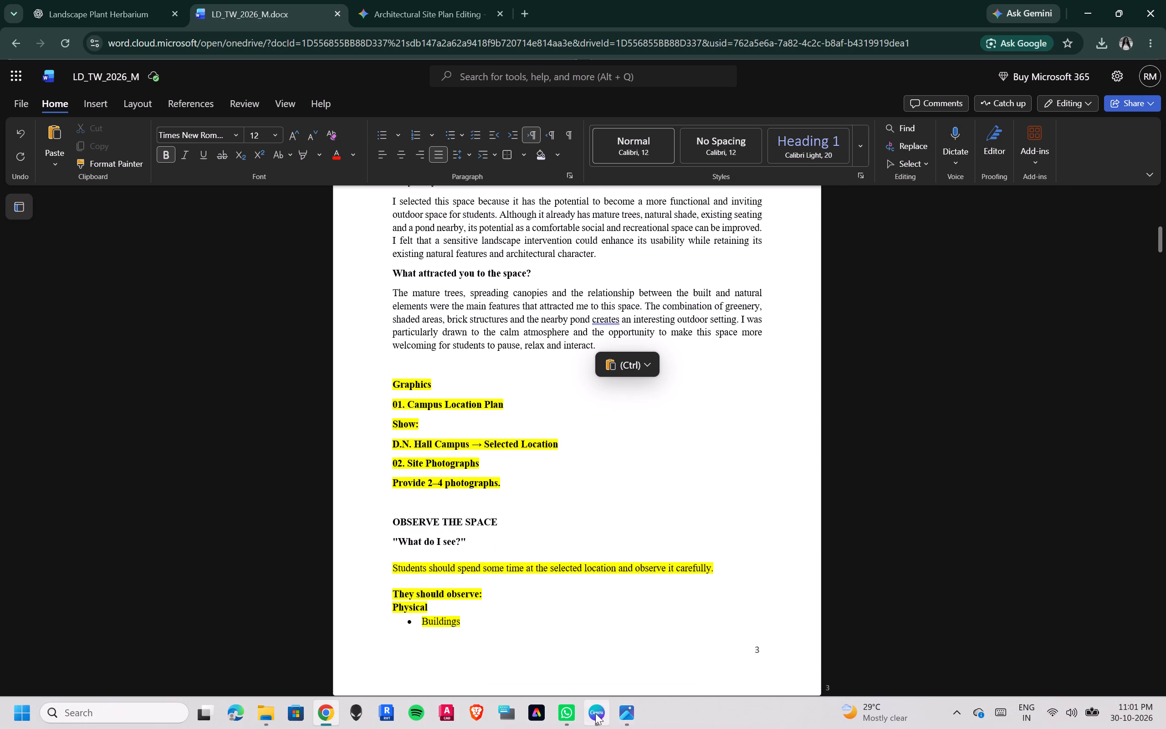
# Switch to Canva and move the campus plan on page 3 down so it clears the "What attracted you to the space?" paragraph.
pyautogui.click(595, 713)
pyautogui.click(1165, 188)
pyautogui.click(1082, 250)
pyautogui.scroll(5, 1028, 366)
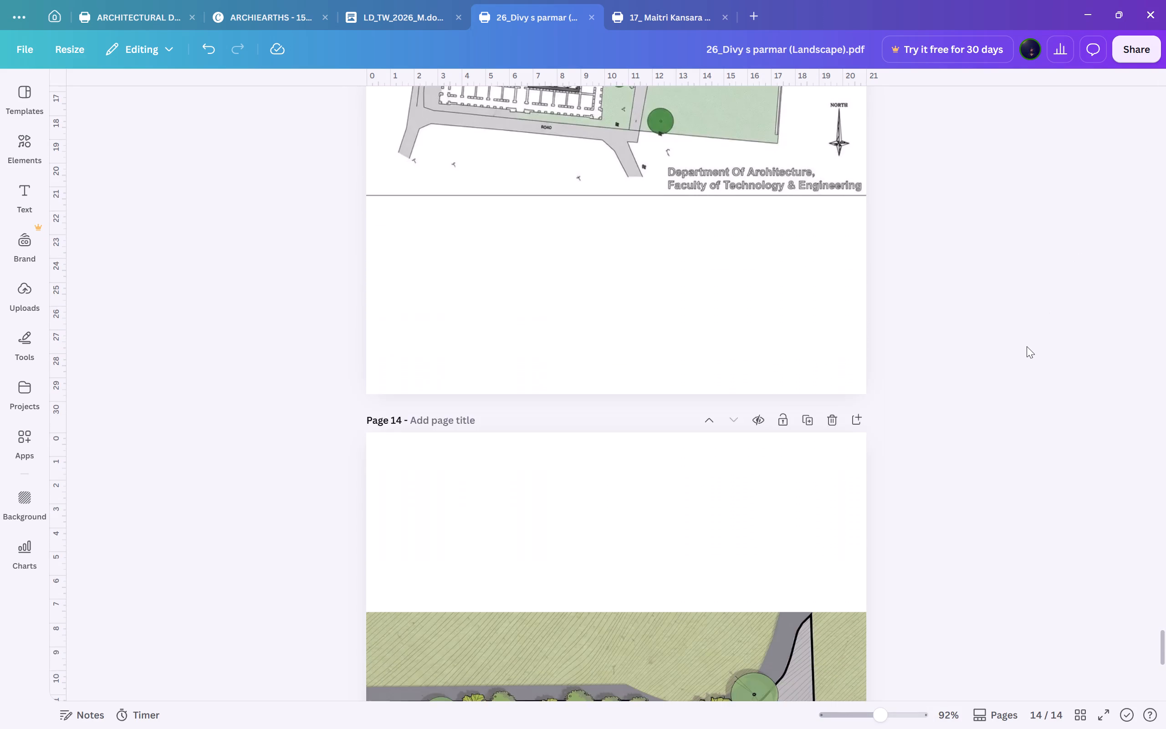
pyautogui.scroll(20, 1027, 346)
pyautogui.scroll(14, 1027, 346)
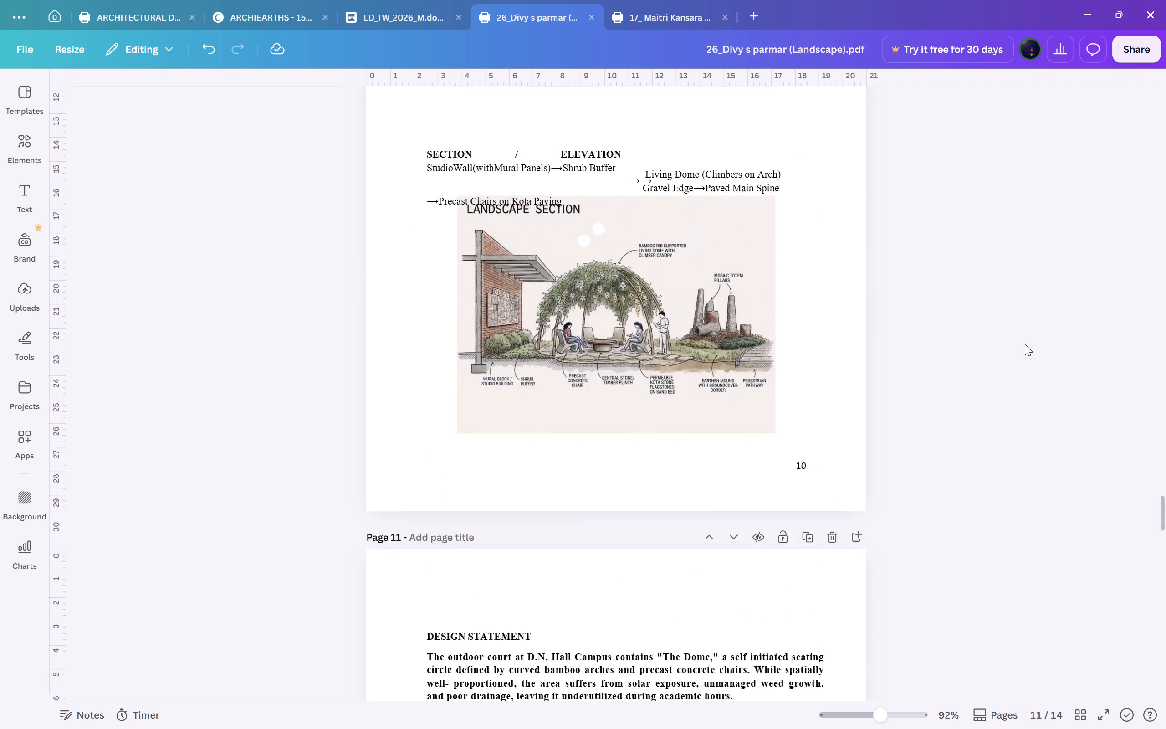
pyautogui.scroll(20, 1025, 344)
pyautogui.scroll(13, 1025, 344)
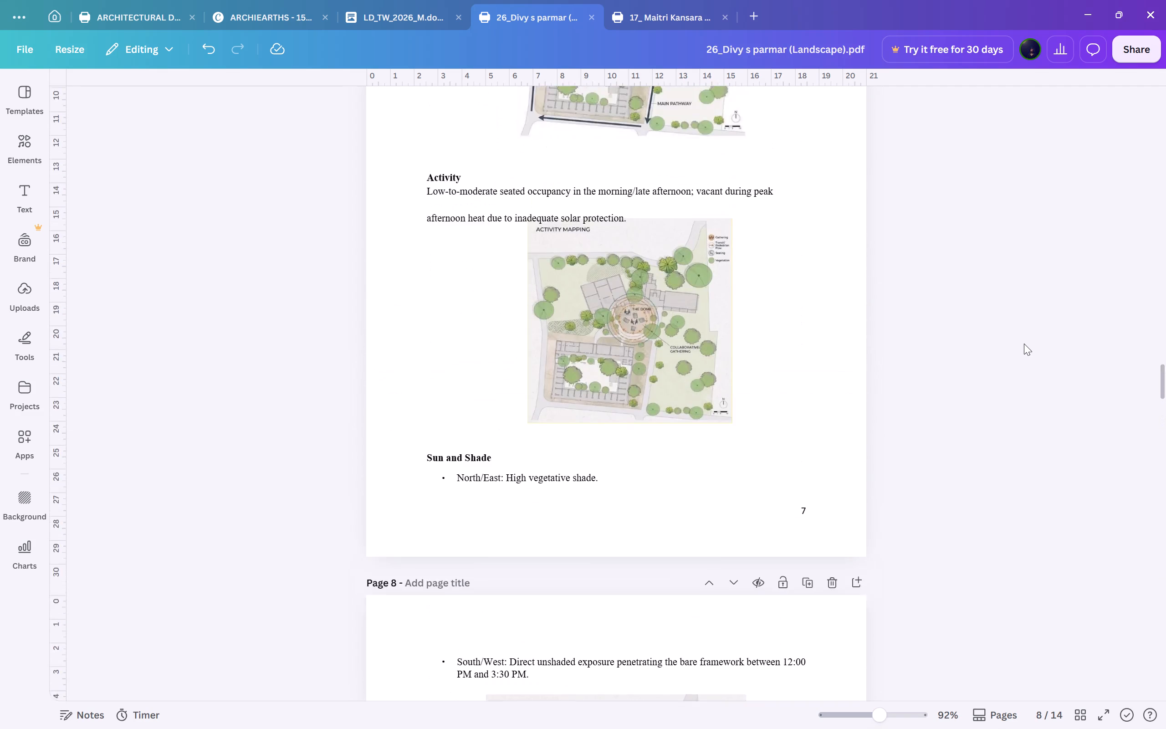
pyautogui.scroll(20, 1024, 344)
pyautogui.scroll(10, 1024, 344)
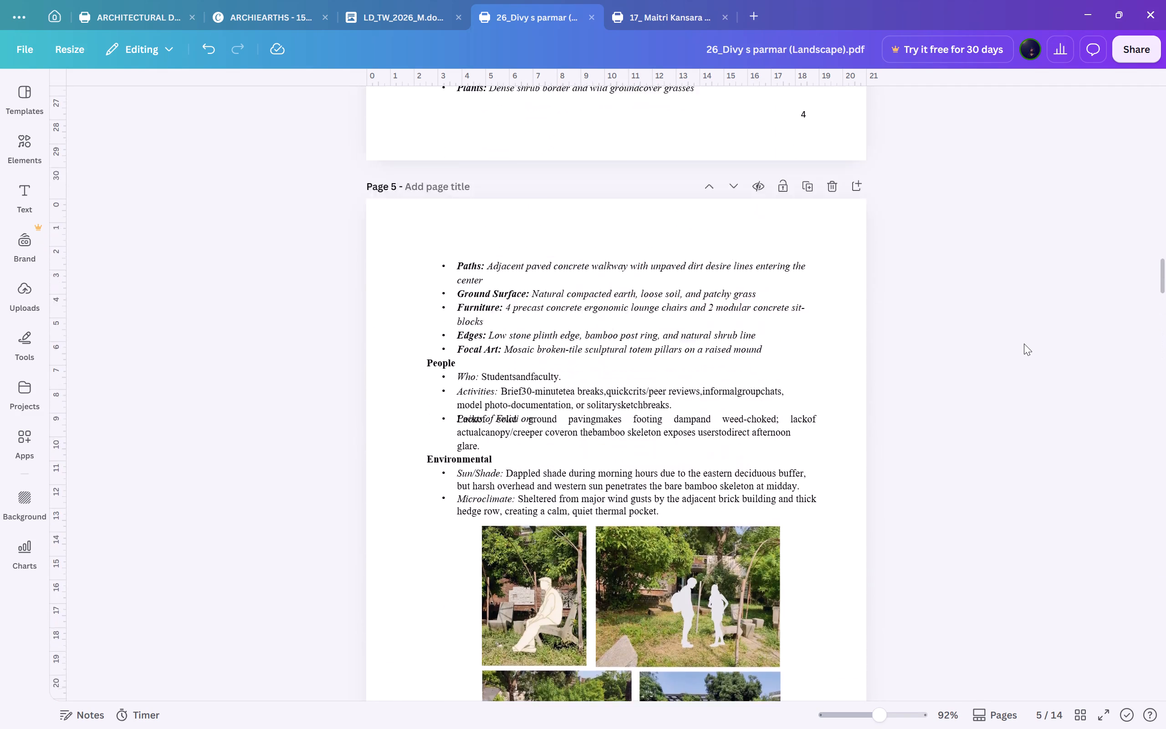
pyautogui.scroll(7, 1024, 344)
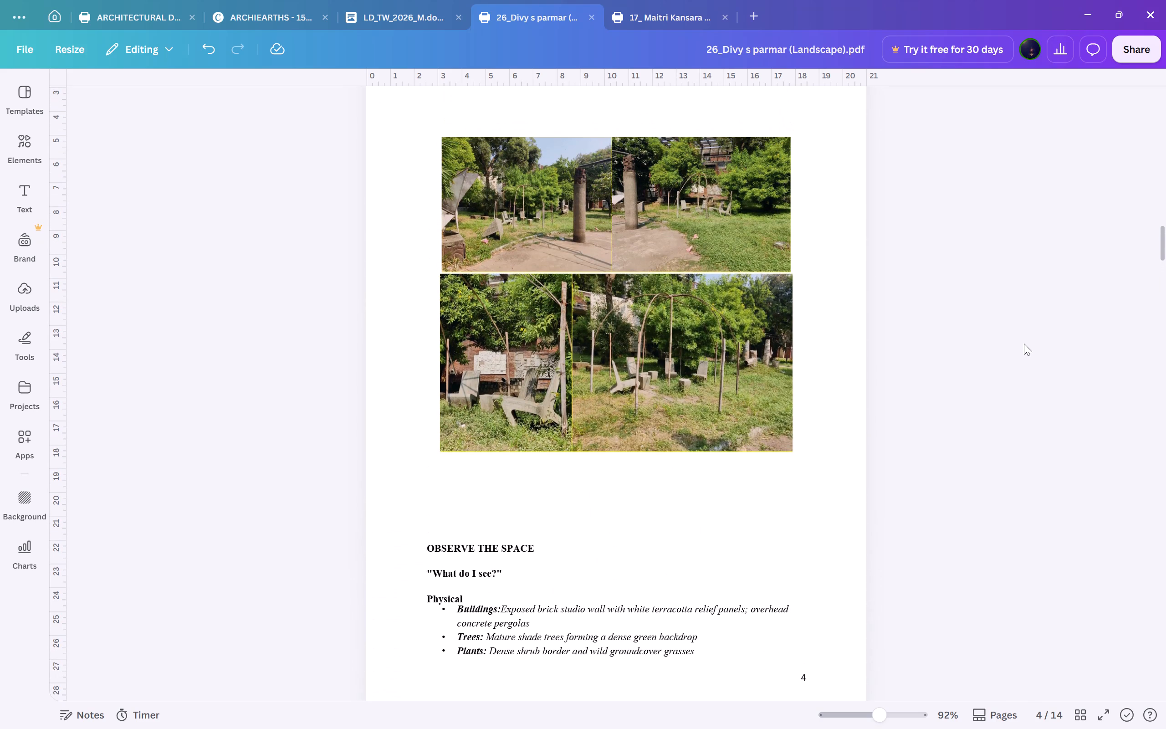
pyautogui.scroll(10, 1024, 344)
pyautogui.scroll(-9, 1024, 344)
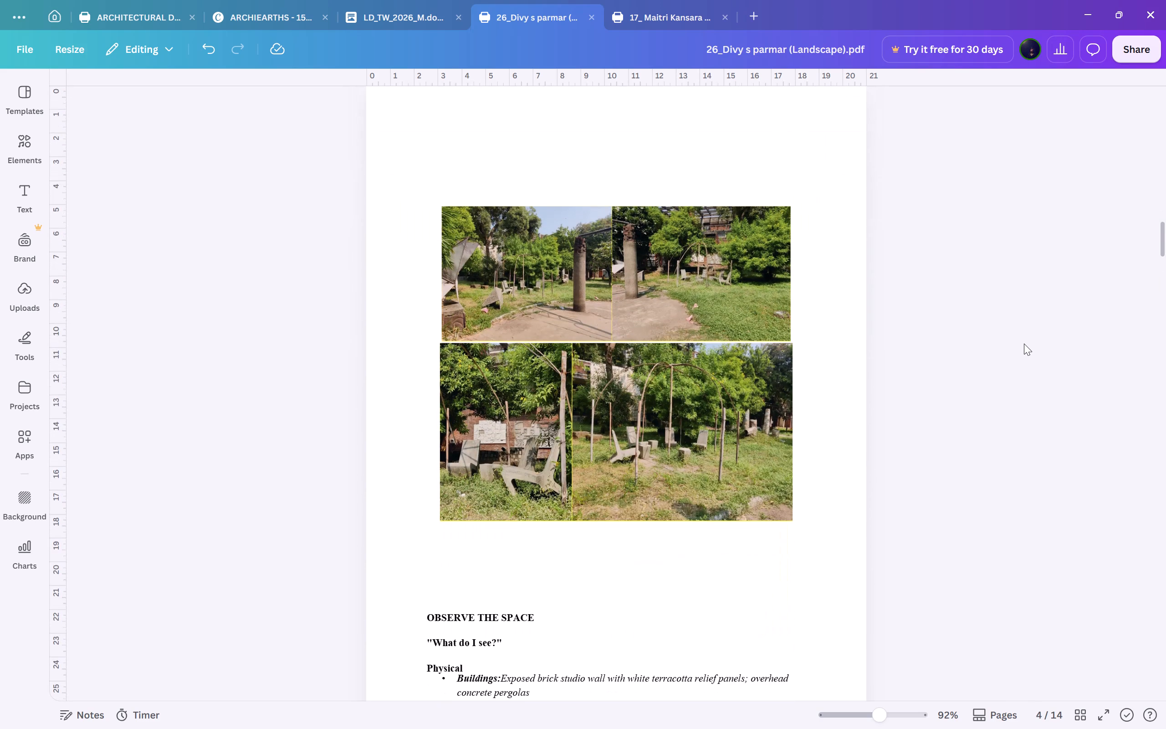
pyautogui.scroll(9, 1024, 344)
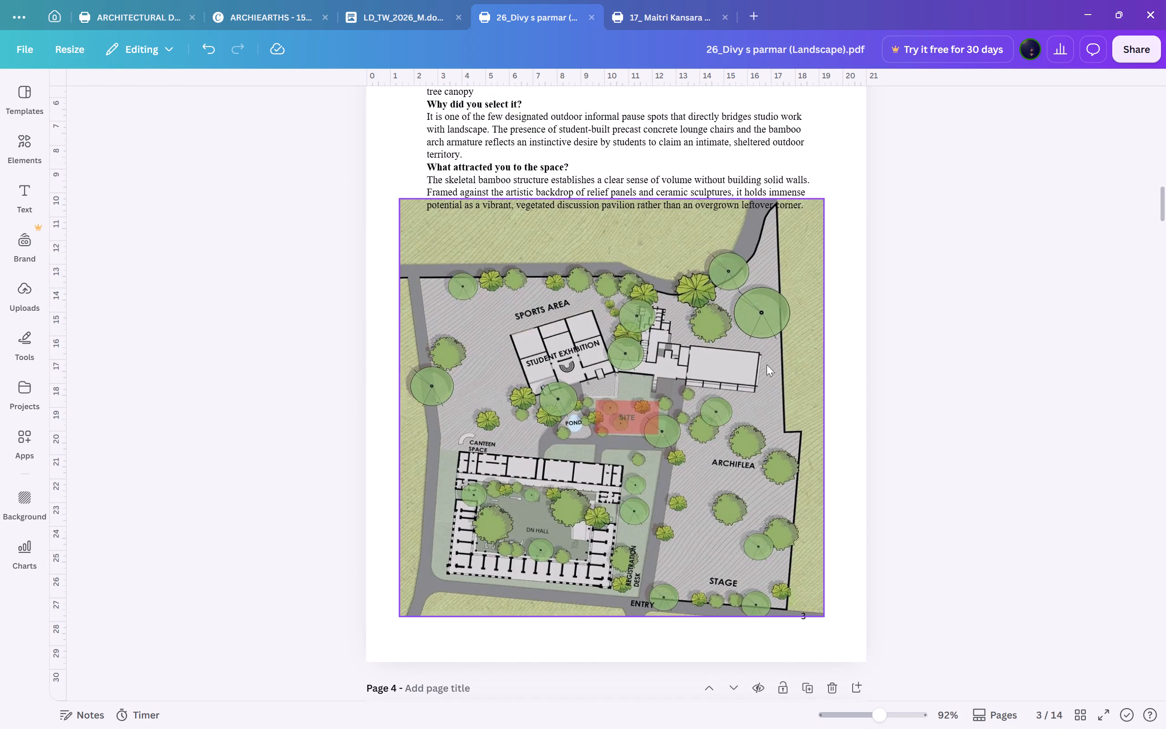
pyautogui.moveTo(703, 371); pyautogui.dragTo(699, 392)
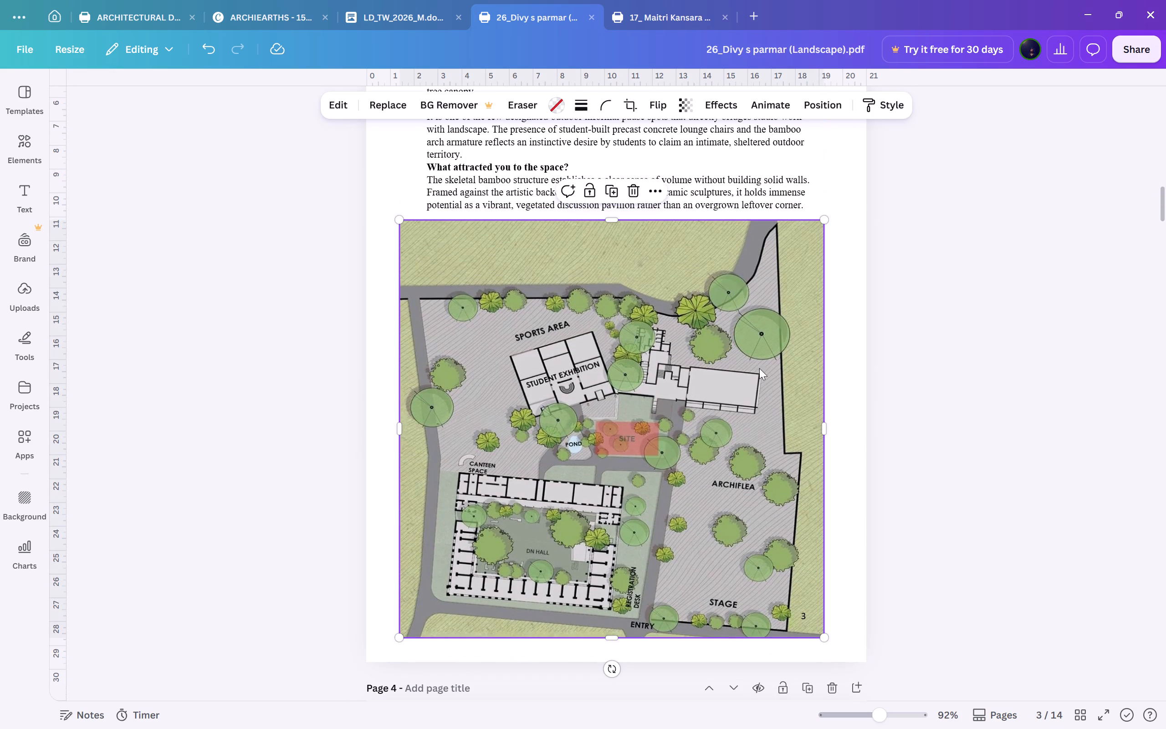
pyautogui.click(927, 287)
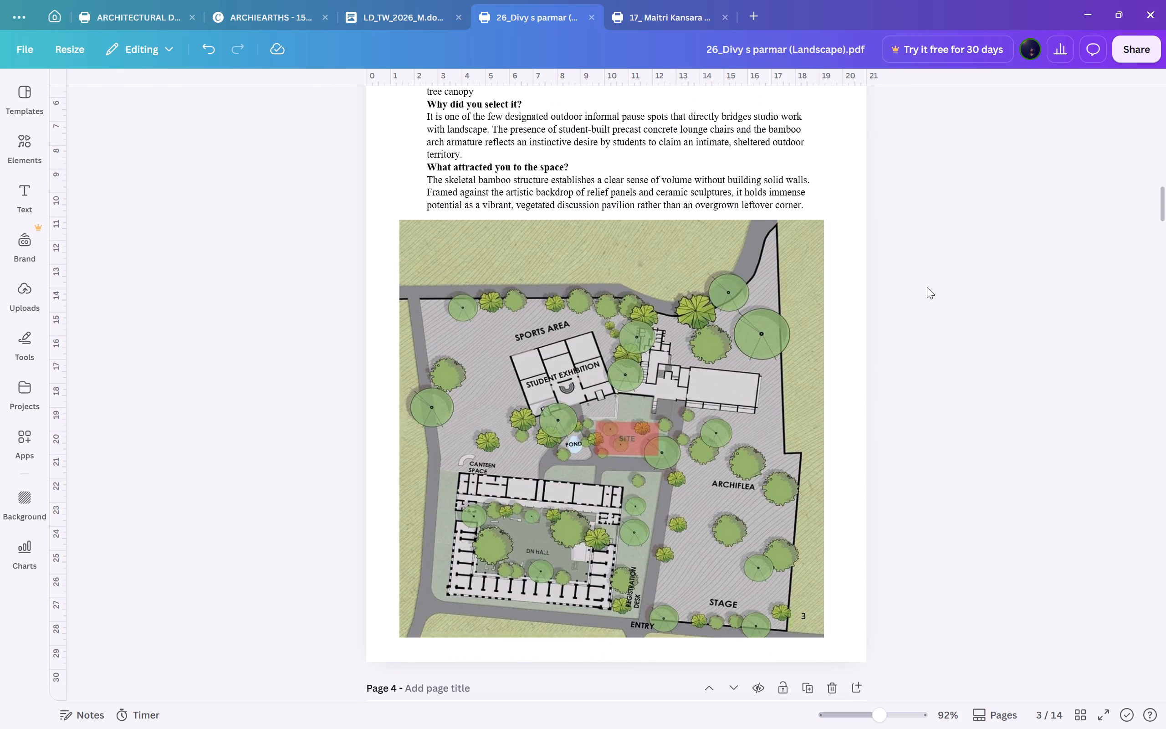
# Group the campus plan and the red triangular marker on page 14 and copy the group.
pyautogui.scroll(-3, 927, 287)
pyautogui.scroll(-3, 463, 203)
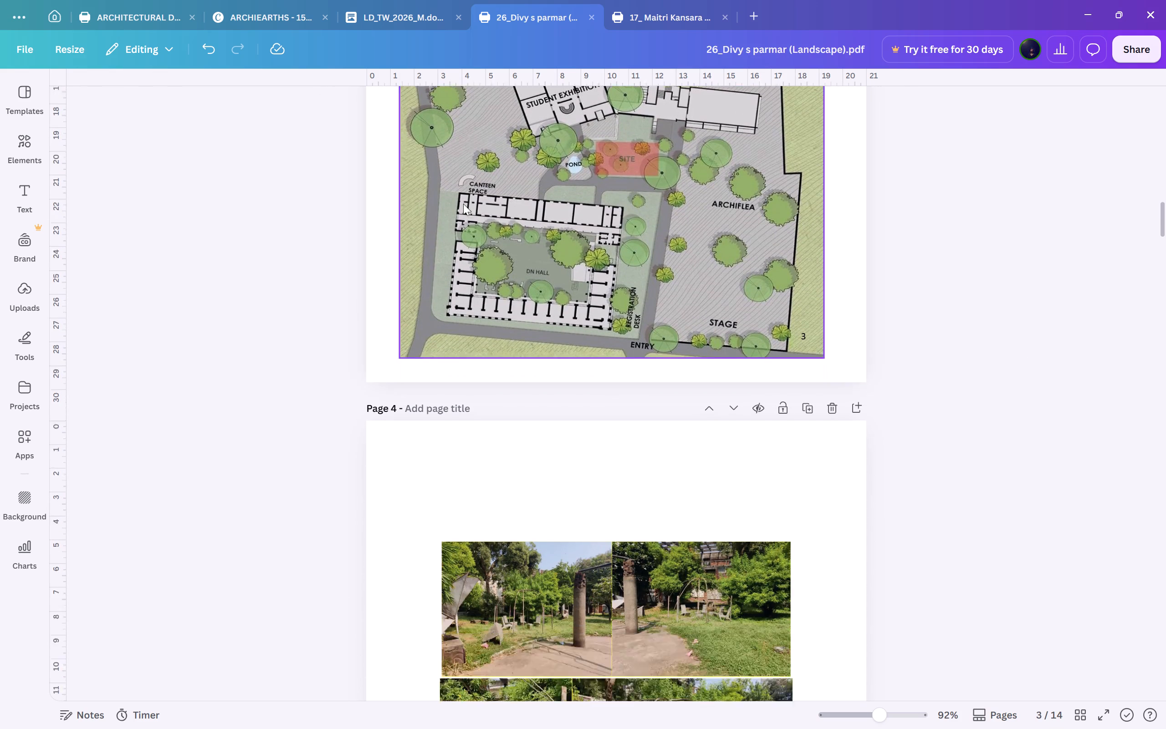
pyautogui.scroll(-20, 463, 204)
pyautogui.scroll(-1, 463, 204)
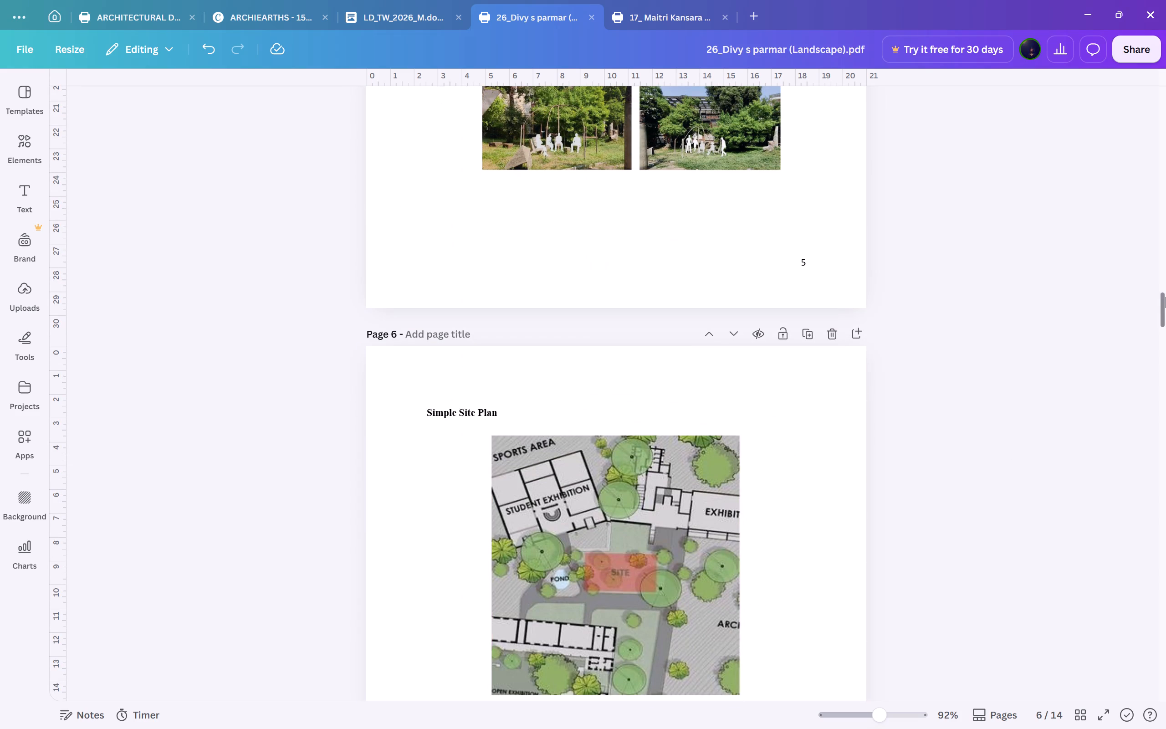
pyautogui.moveTo(1163, 301); pyautogui.dragTo(1165, 728)
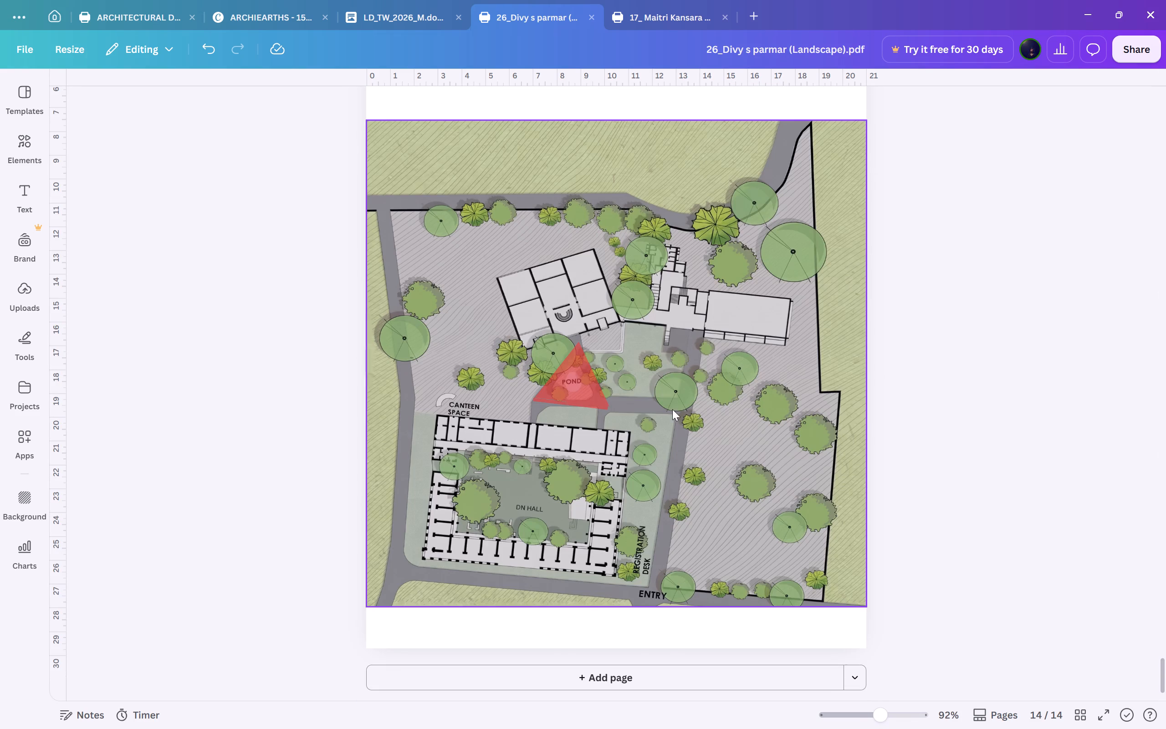
pyautogui.click(688, 308)
pyautogui.keyDown('shift'); pyautogui.click(551, 377); pyautogui.keyUp('shift')
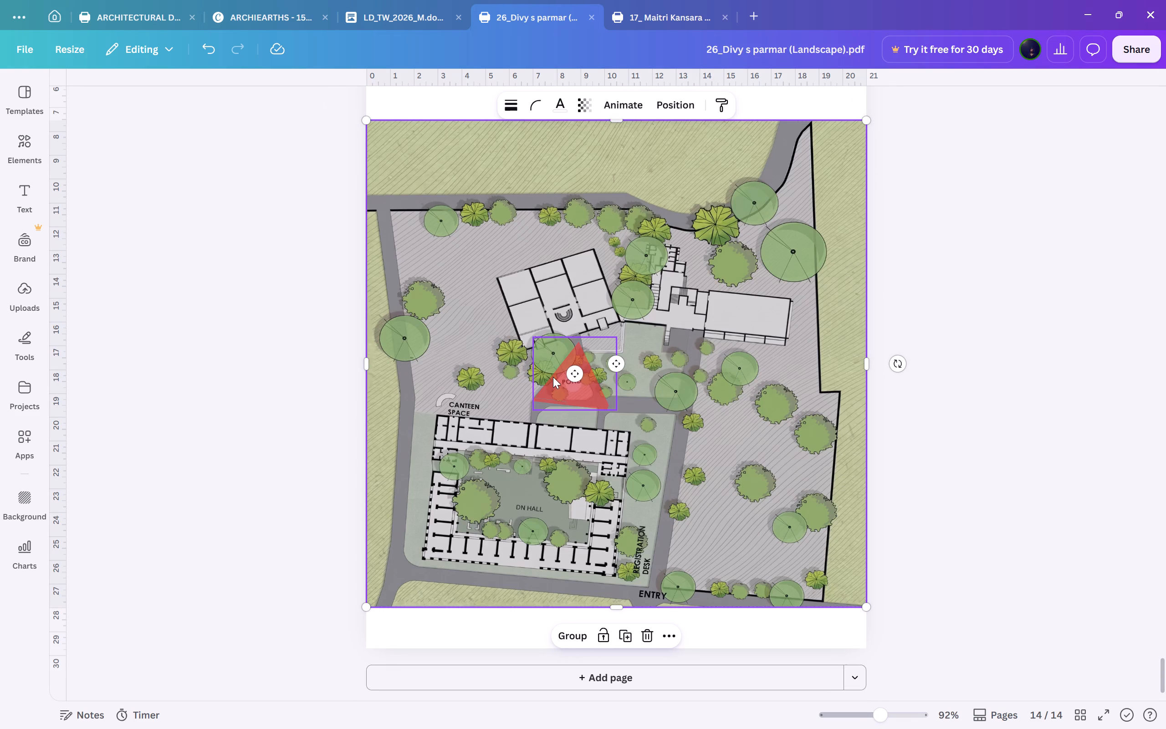
pyautogui.click(556, 635)
pyautogui.rightClick(537, 445)
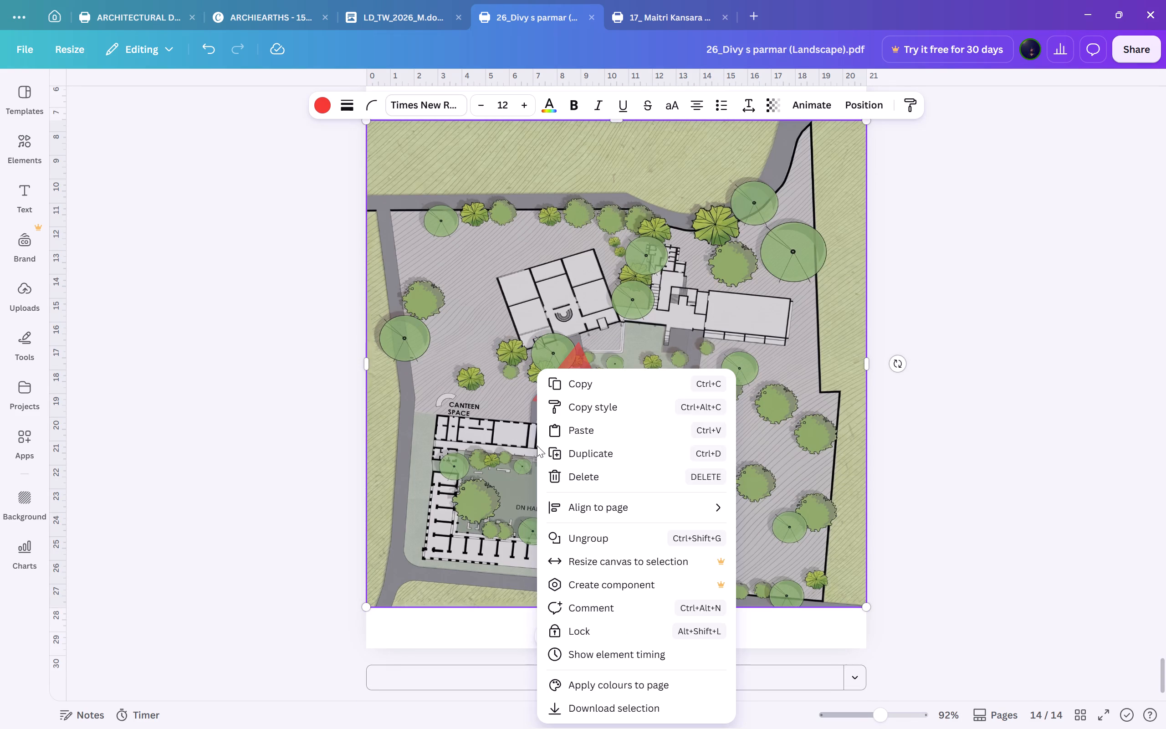
pyautogui.click(603, 386)
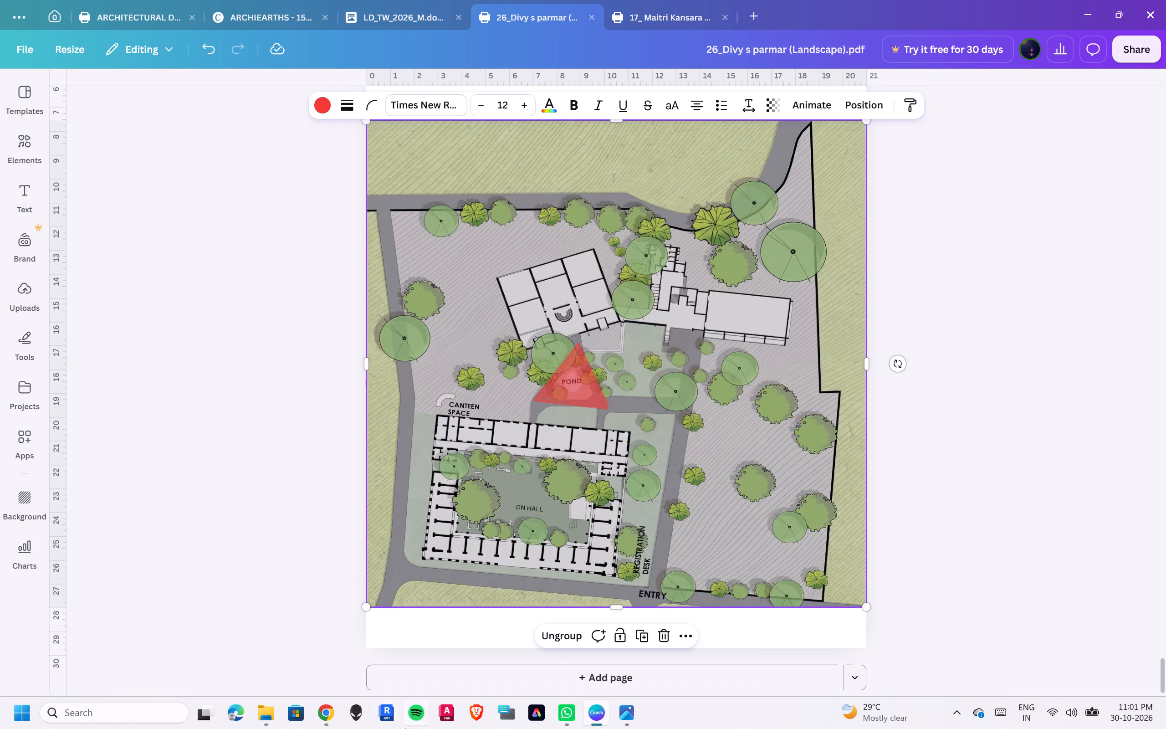
# Switch to Chrome and insert blank lines before the Graphics heading in the Word document to push it onto page 4.
pyautogui.click(330, 718)
pyautogui.scroll(-4, 515, 558)
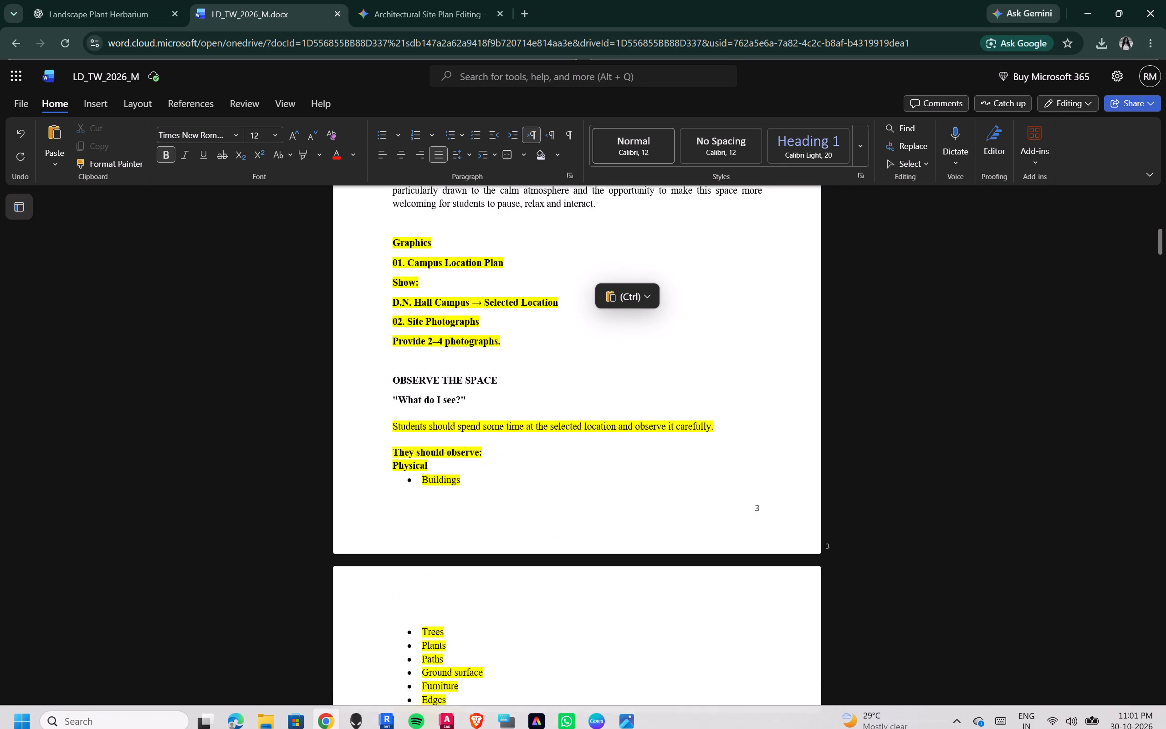
pyautogui.scroll(-1, 513, 544)
pyautogui.scroll(4, 513, 544)
pyautogui.click(390, 318)
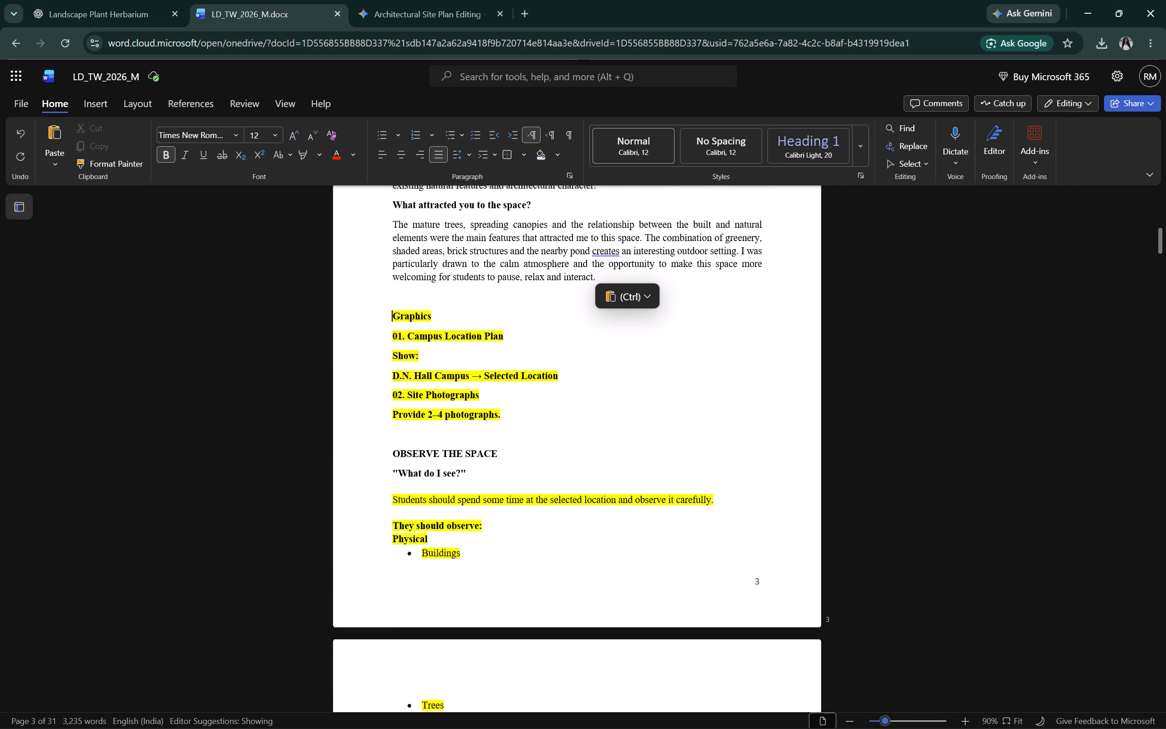
pyautogui.press('Return')
pyautogui.press('Return')
pyautogui.press('Return')
pyautogui.press('Return')
pyautogui.press('Return')
pyautogui.press('Return')
pyautogui.press('Return')
pyautogui.press('Return')
pyautogui.press('Return')
pyautogui.press('Return')
pyautogui.press('Return')
pyautogui.press('Return')
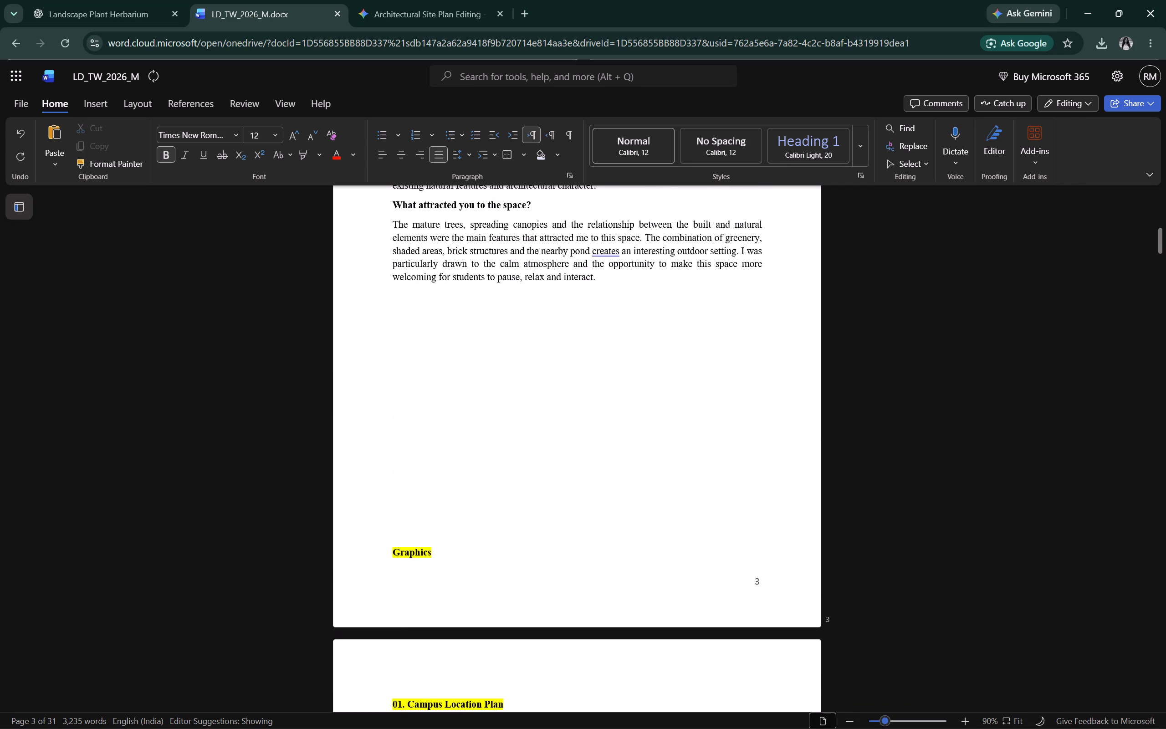
pyautogui.press('Return')
pyautogui.press('Return')
pyautogui.press('BackSpace')
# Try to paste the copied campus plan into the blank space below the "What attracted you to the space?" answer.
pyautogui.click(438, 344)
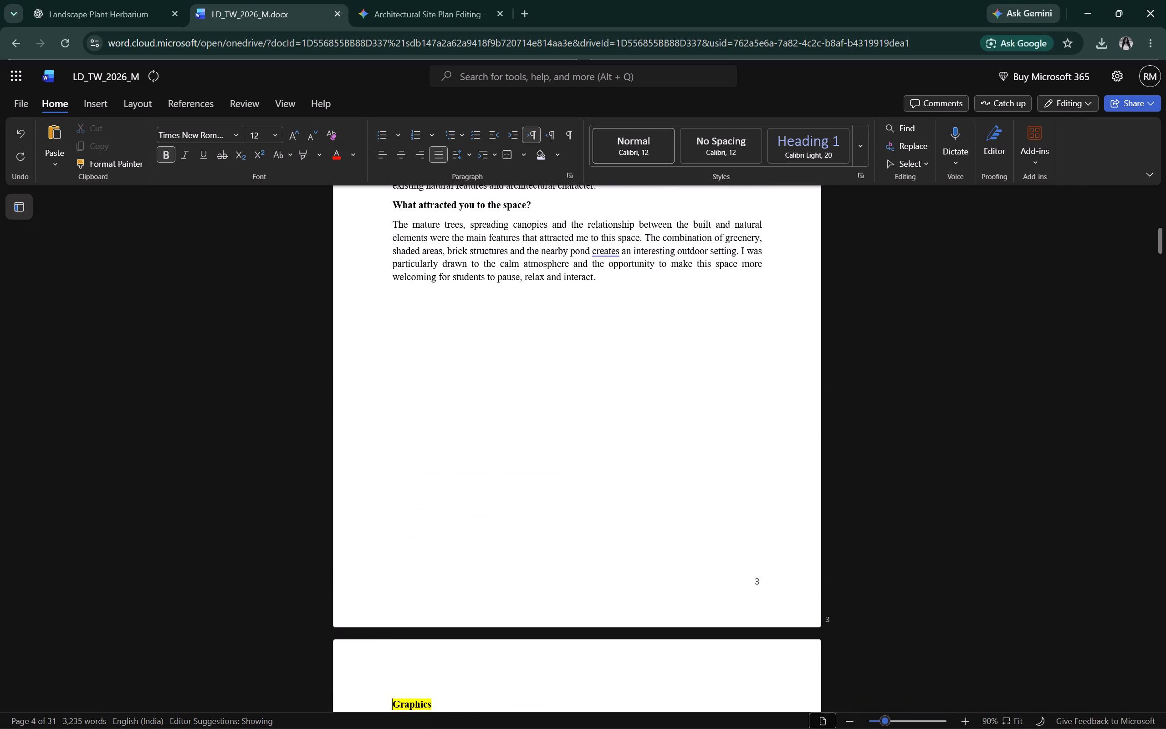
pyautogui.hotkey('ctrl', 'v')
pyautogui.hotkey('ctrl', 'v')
# Switch to Canva and add a body text box over the campus plan on page 14.
pyautogui.click(597, 716)
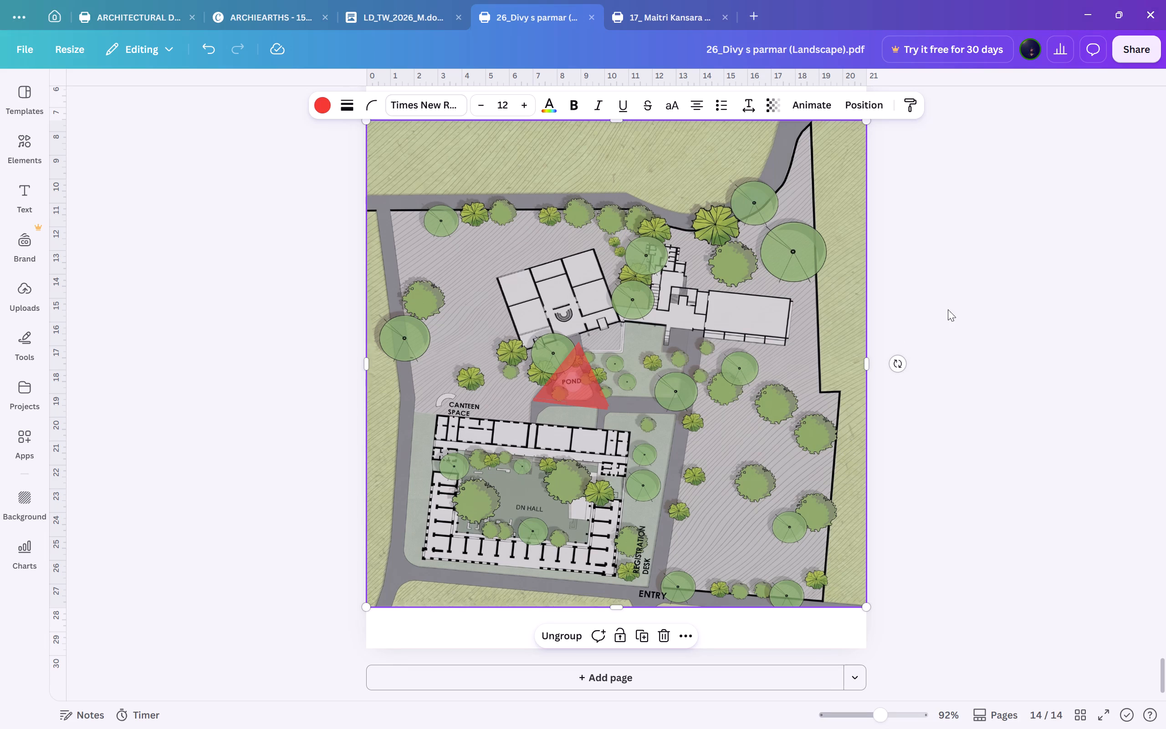
pyautogui.click(948, 309)
pyautogui.click(1139, 49)
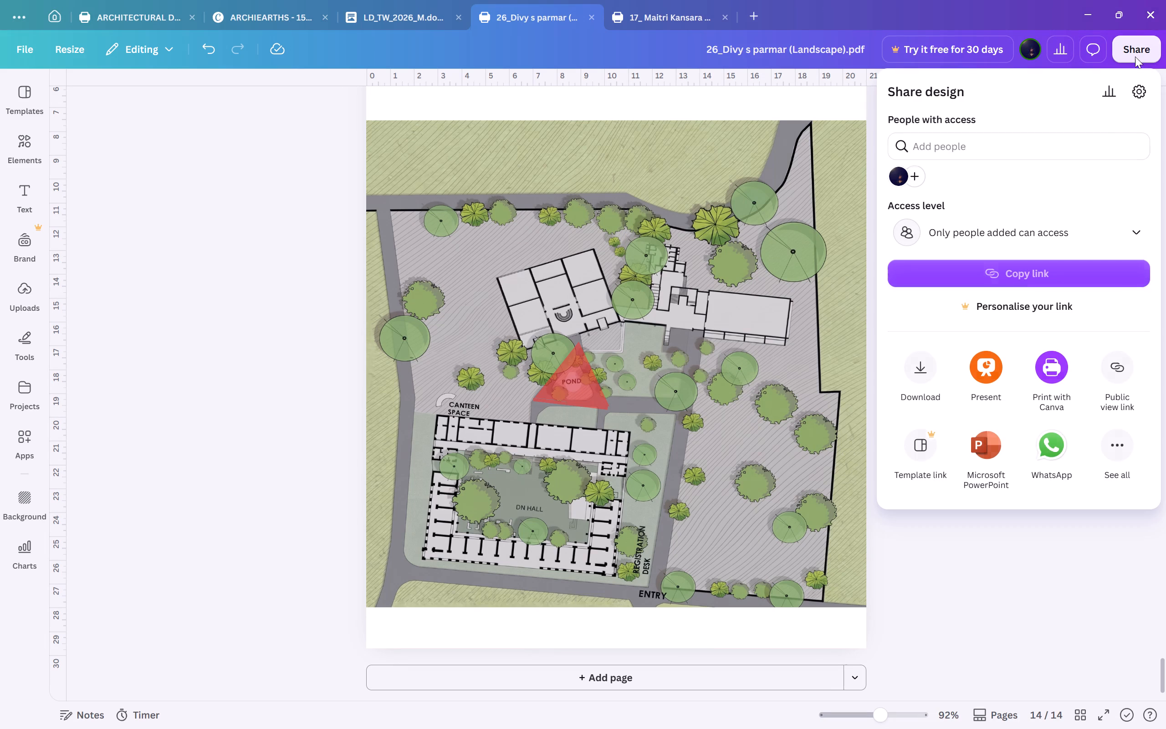
pyautogui.click(927, 578)
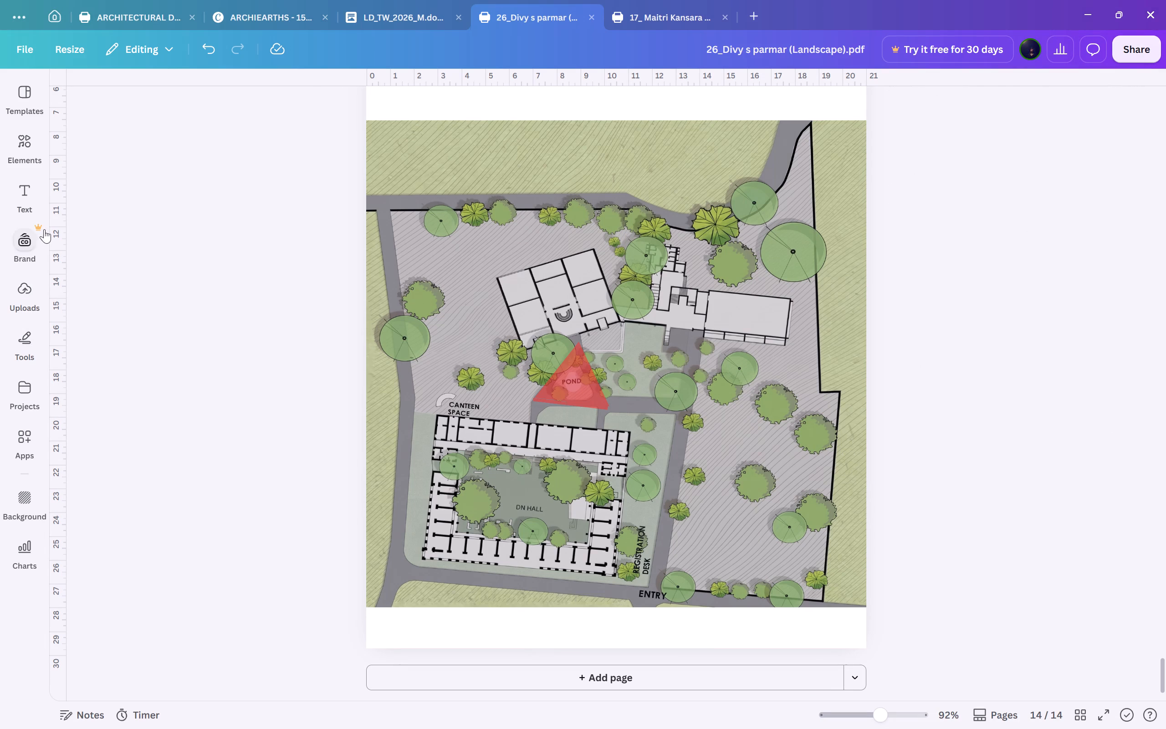
pyautogui.click(30, 203)
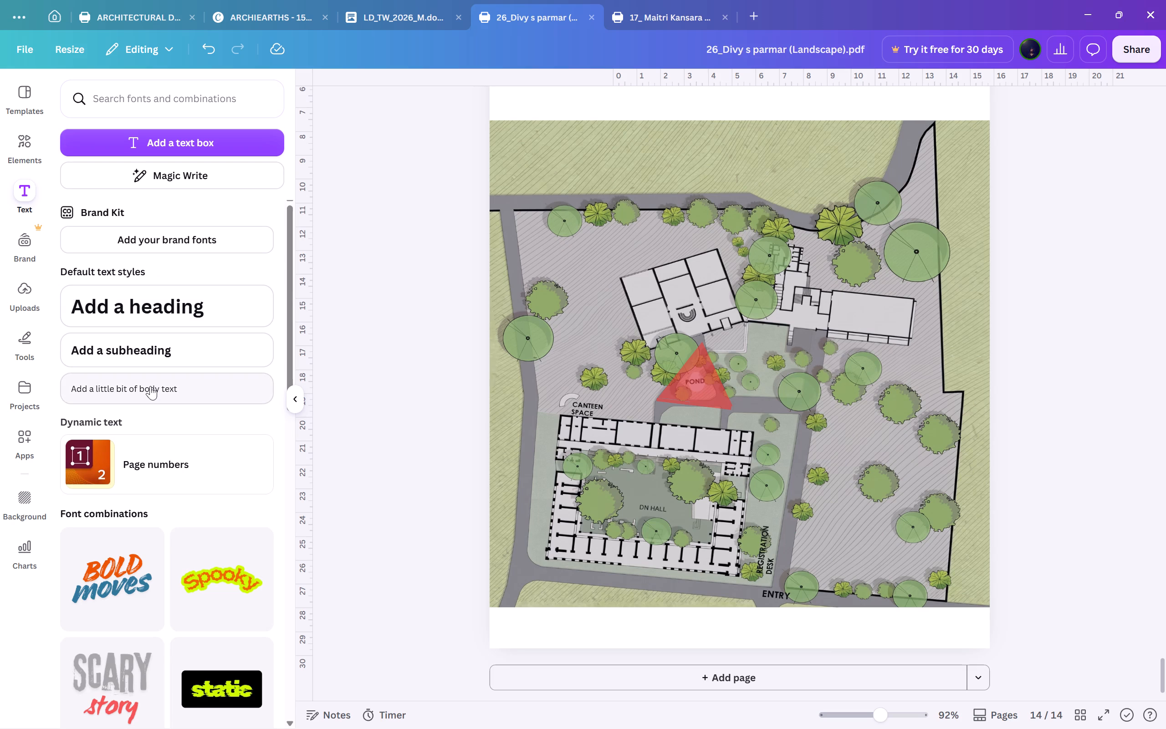
pyautogui.click(150, 386)
# Set the new text box's font to Century Gothic and make it bold.
pyautogui.click(513, 108)
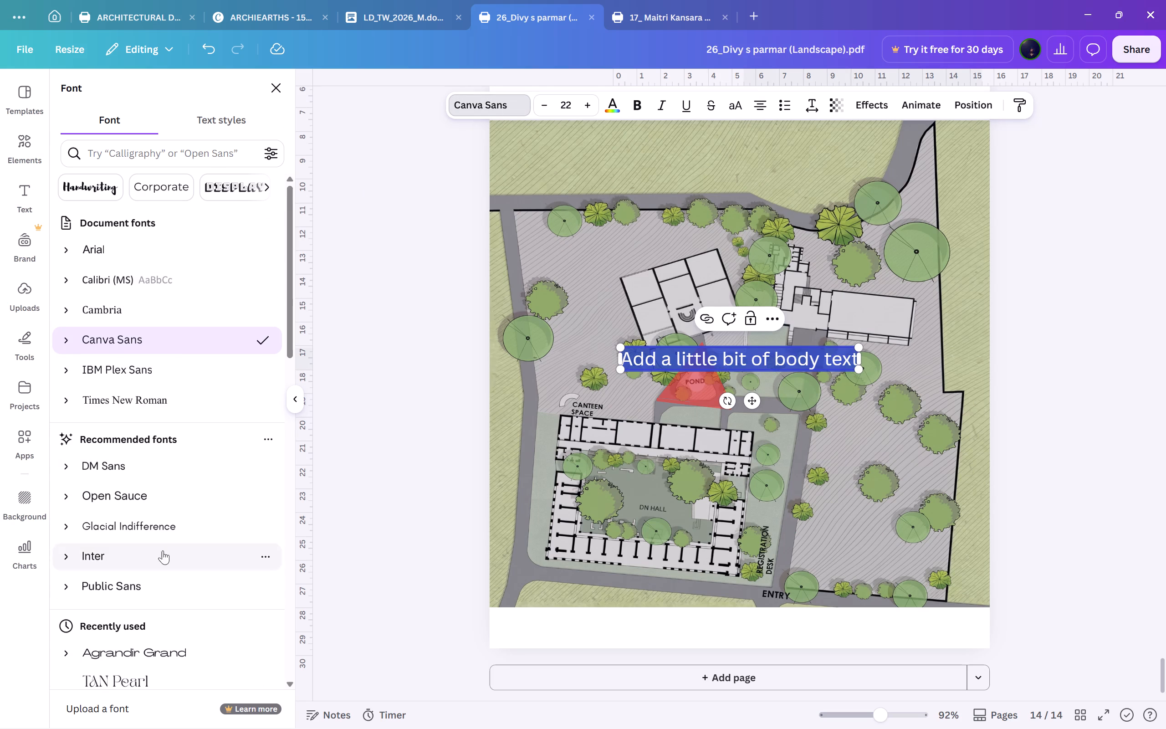
pyautogui.scroll(-6, 159, 486)
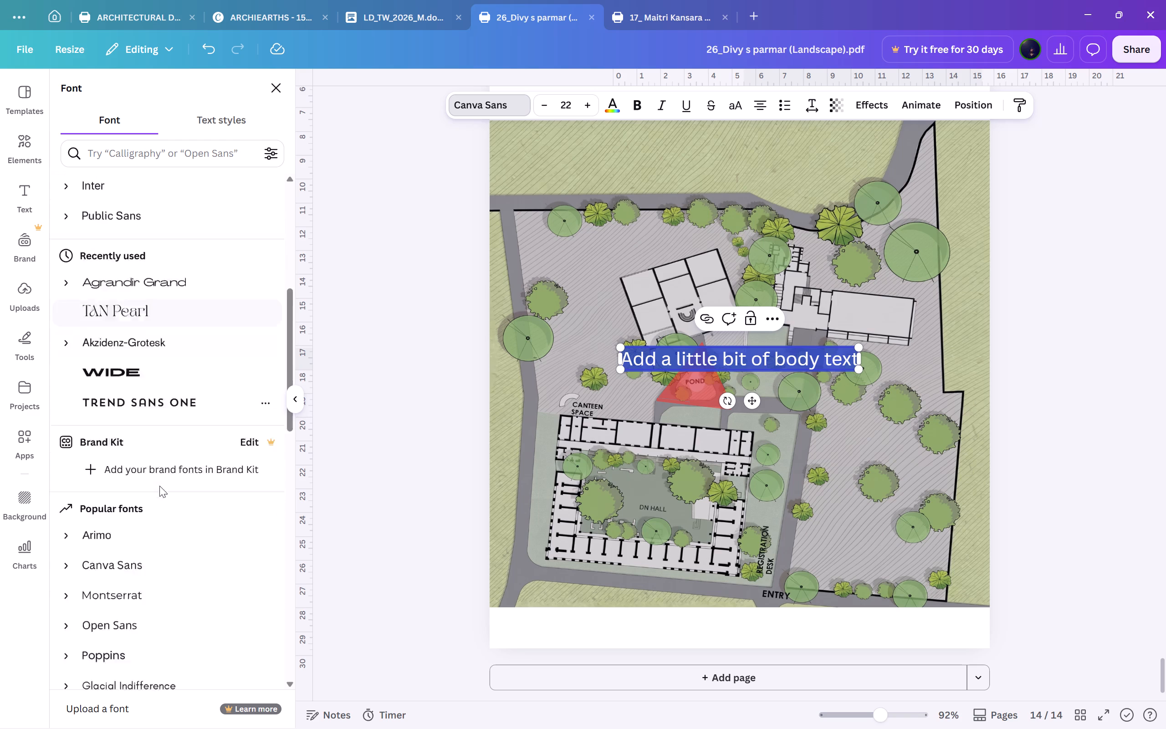
pyautogui.scroll(6, 159, 486)
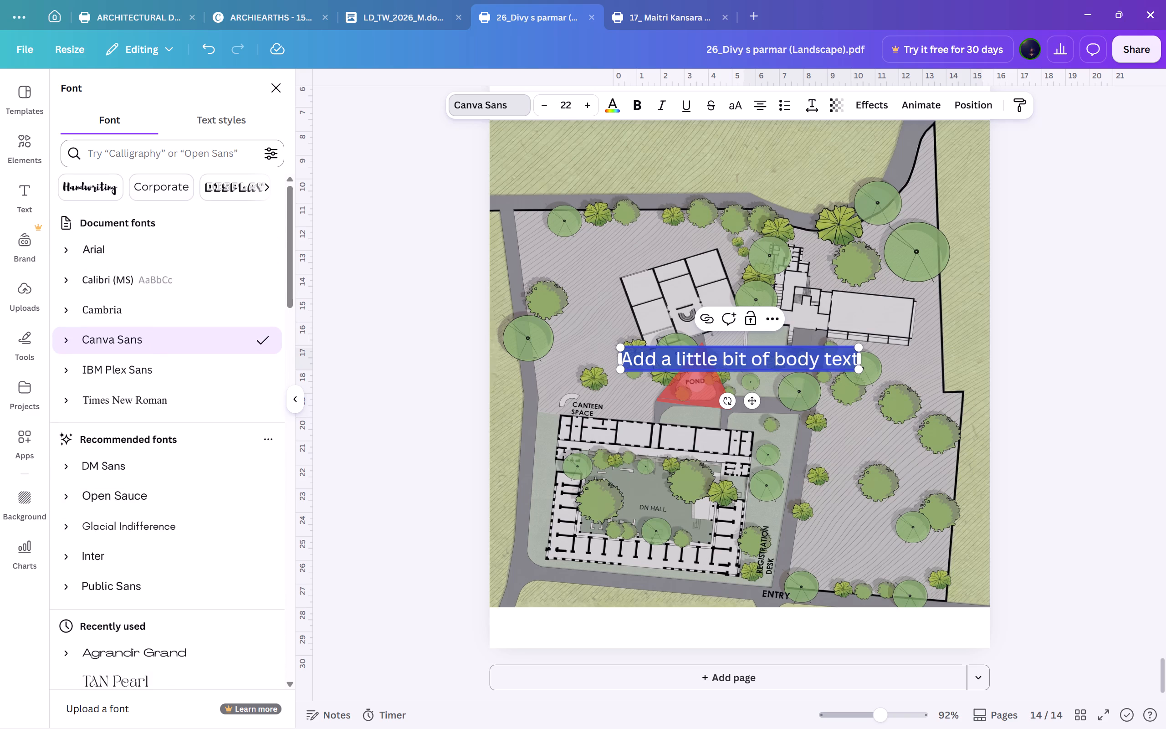
pyautogui.click(155, 150)
pyautogui.write('centu')
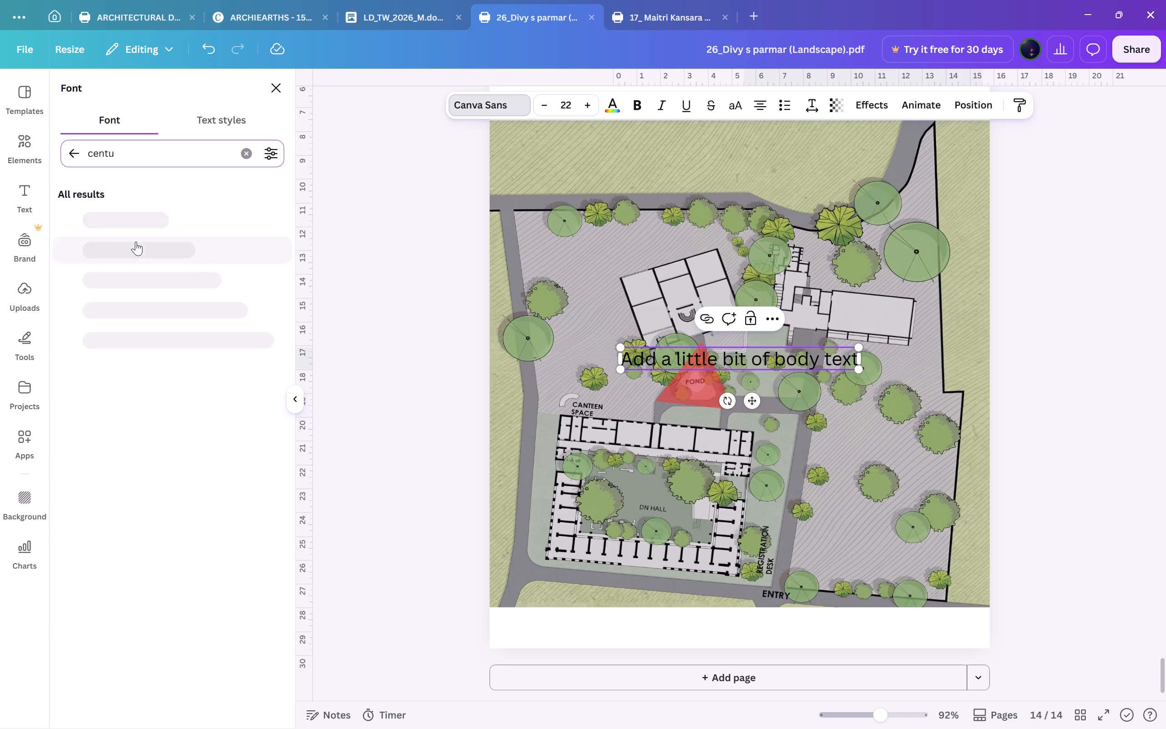
pyautogui.click(143, 257)
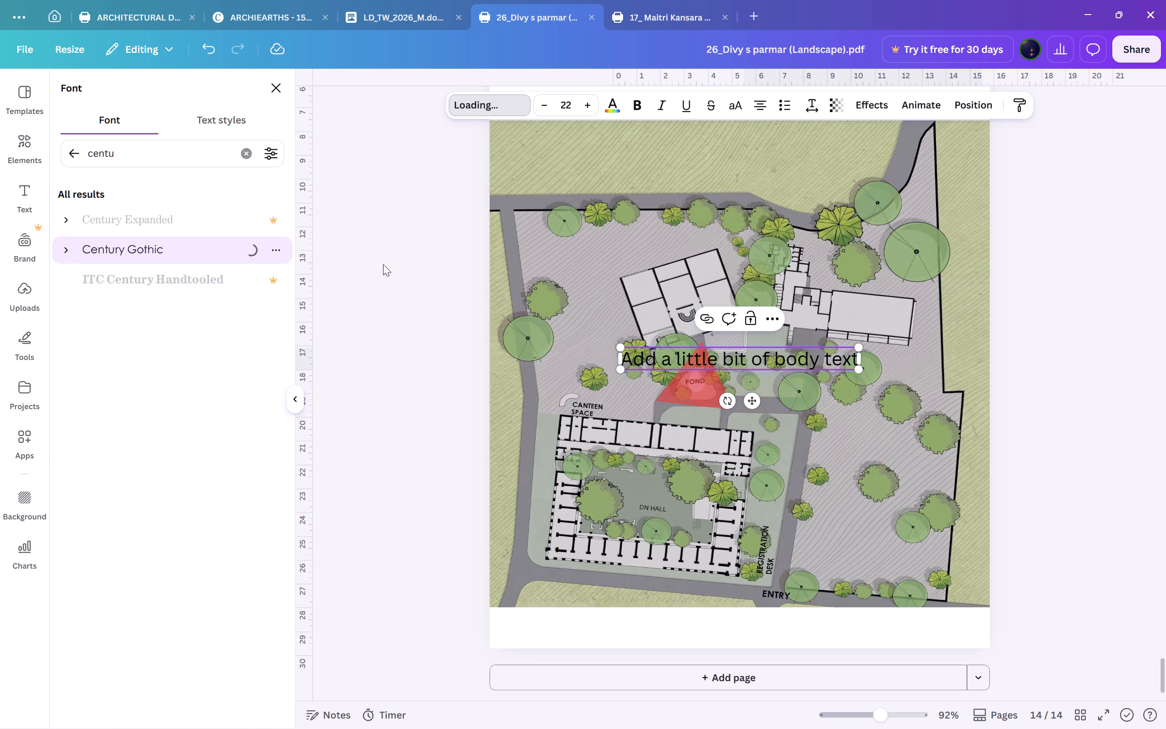
pyautogui.click(637, 103)
# Replace the placeholder text in the text box with SITE.
pyautogui.click(838, 363)
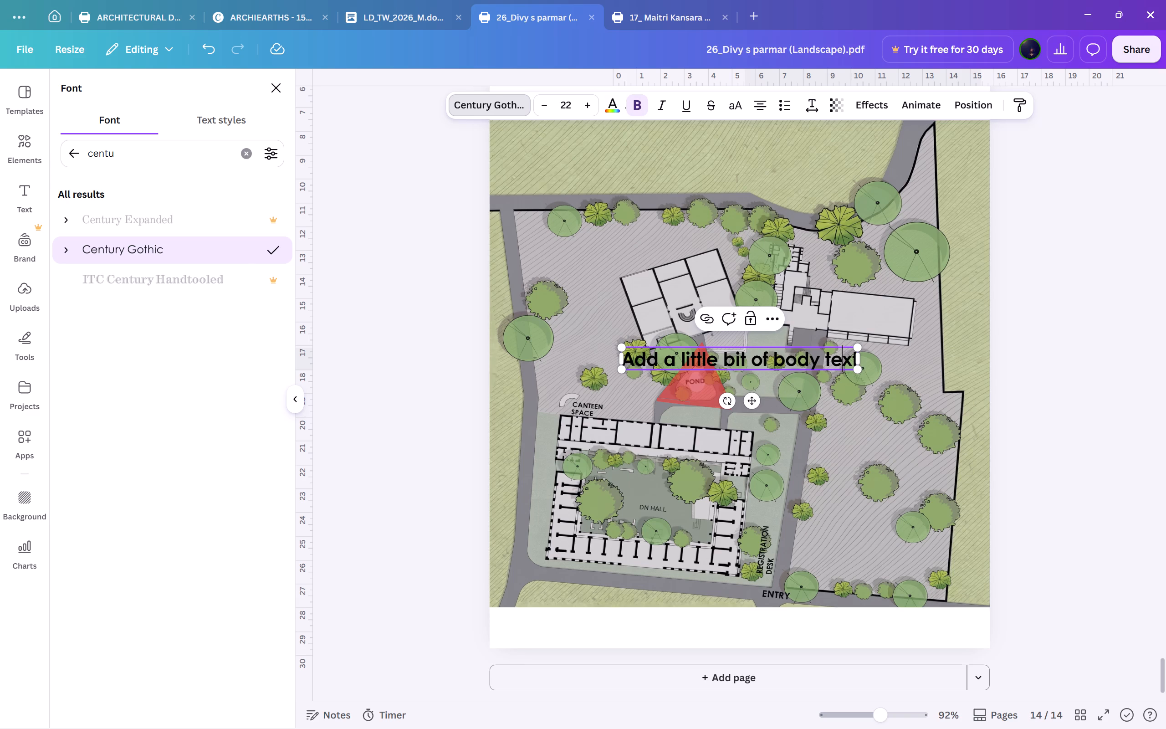
pyautogui.moveTo(854, 361); pyautogui.dragTo(639, 368)
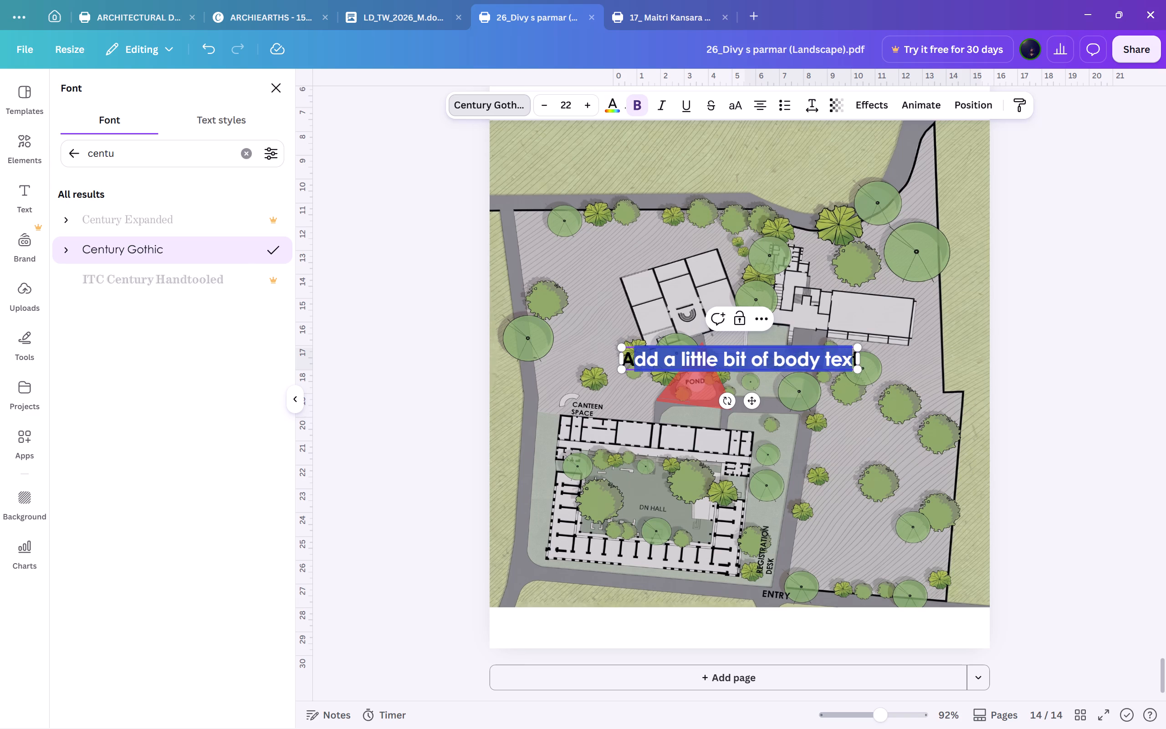
pyautogui.moveTo(639, 368); pyautogui.dragTo(636, 369)
pyautogui.press('BackSpace')
pyautogui.press('BackSpace')
pyautogui.press('BackSpace')
pyautogui.press('Right')
pyautogui.press('BackSpace')
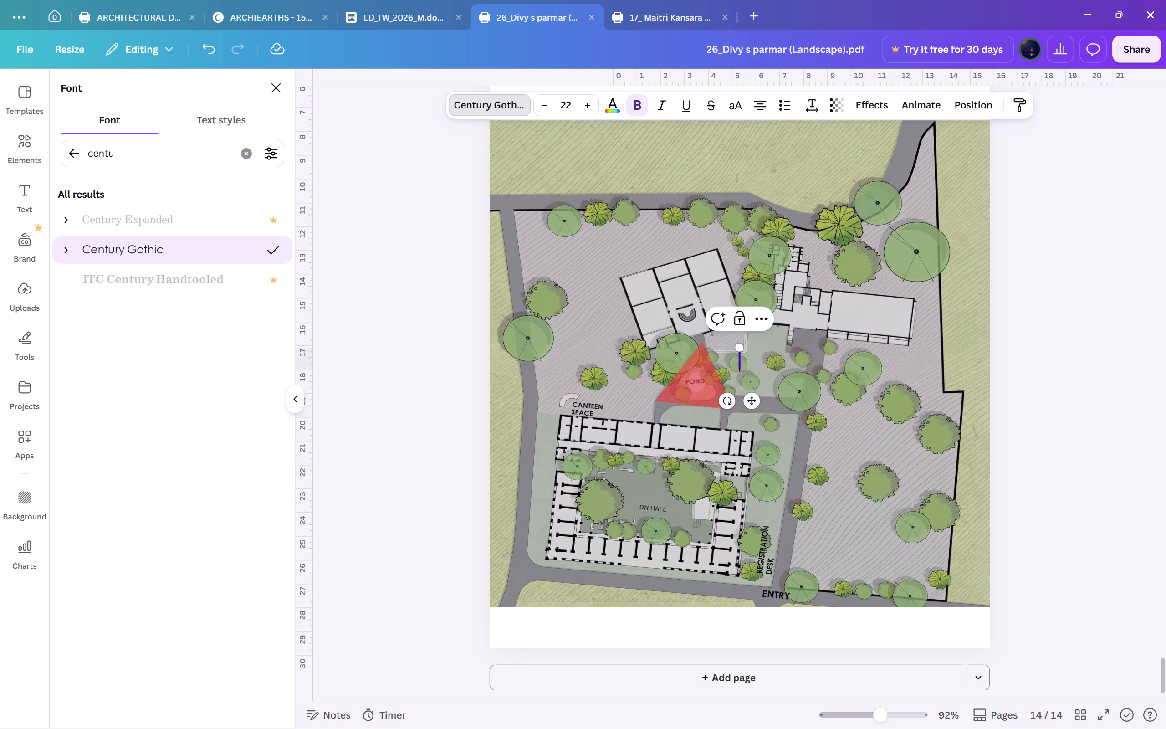
pyautogui.press('BackSpace')
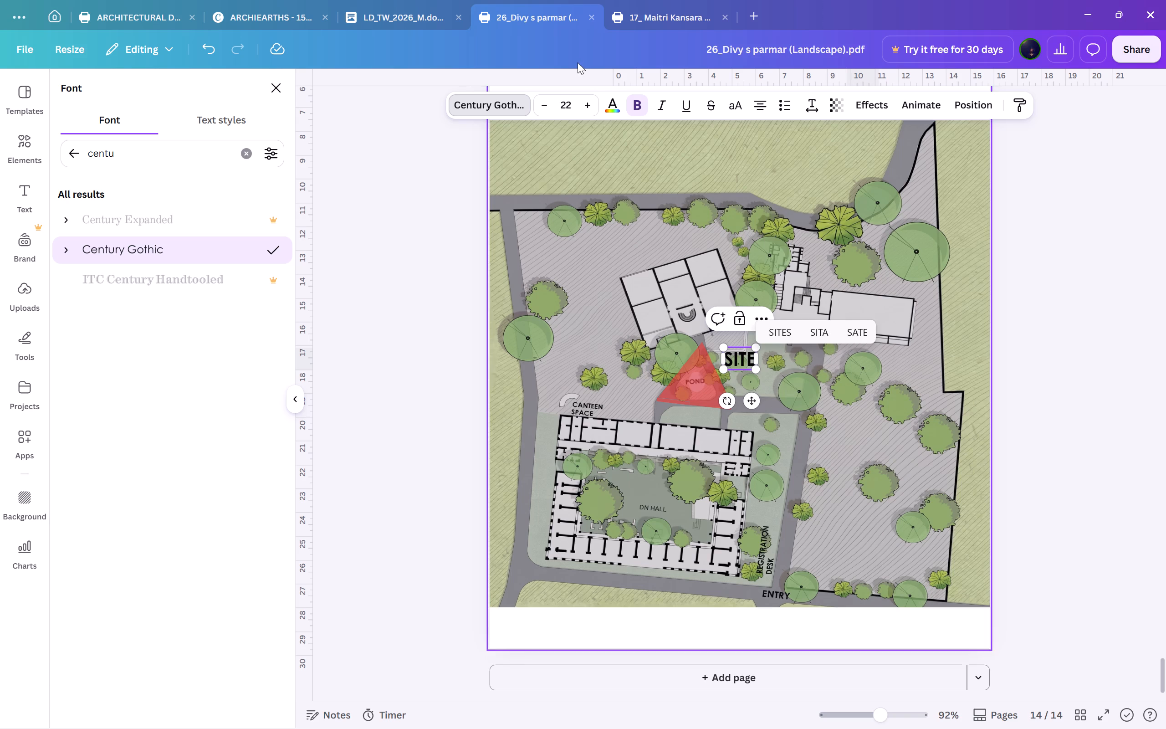
# Reduce the SITE label to font size 11 and move it onto the lower part of the red triangle.
pyautogui.click(291, 406)
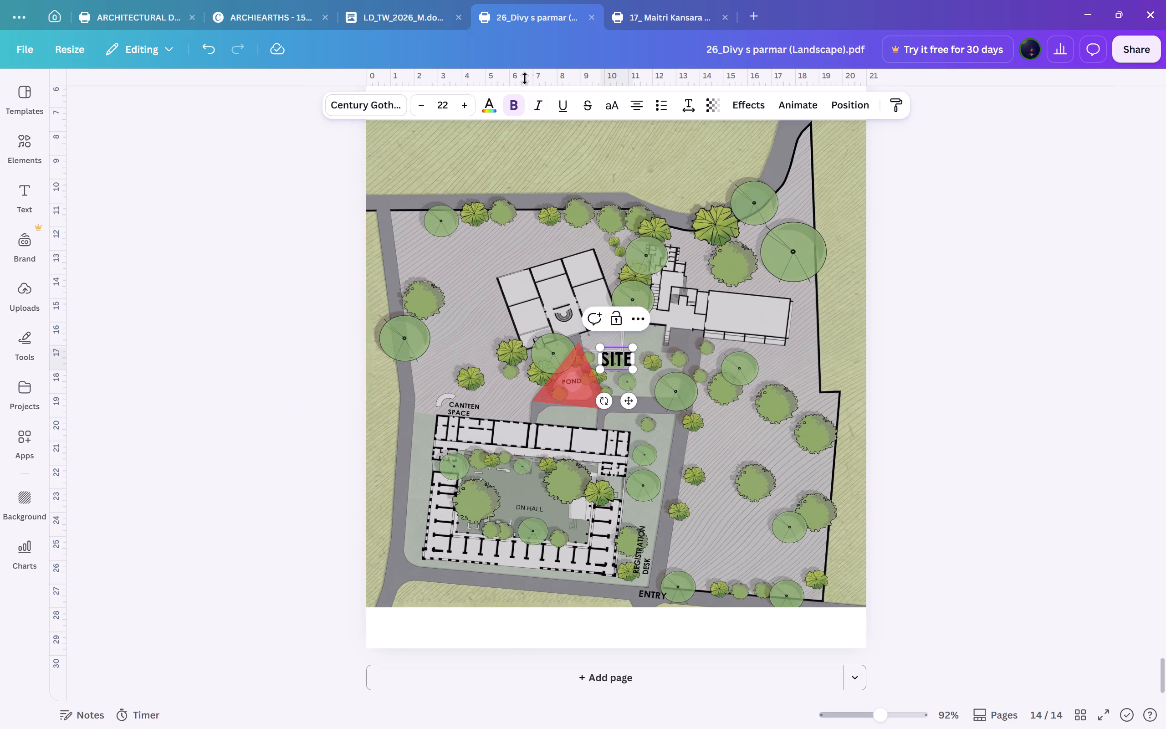
pyautogui.tripleClick(414, 109)
pyautogui.tripleClick(414, 109)
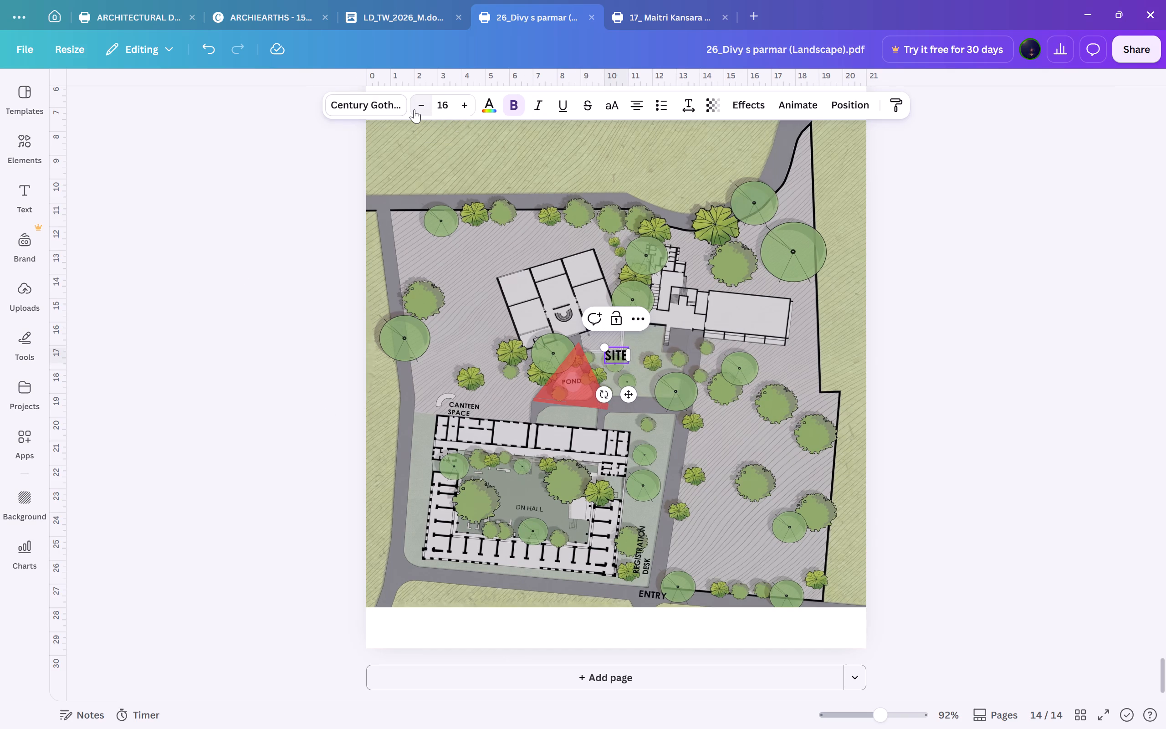
pyautogui.tripleClick(414, 109)
pyautogui.doubleClick(414, 109)
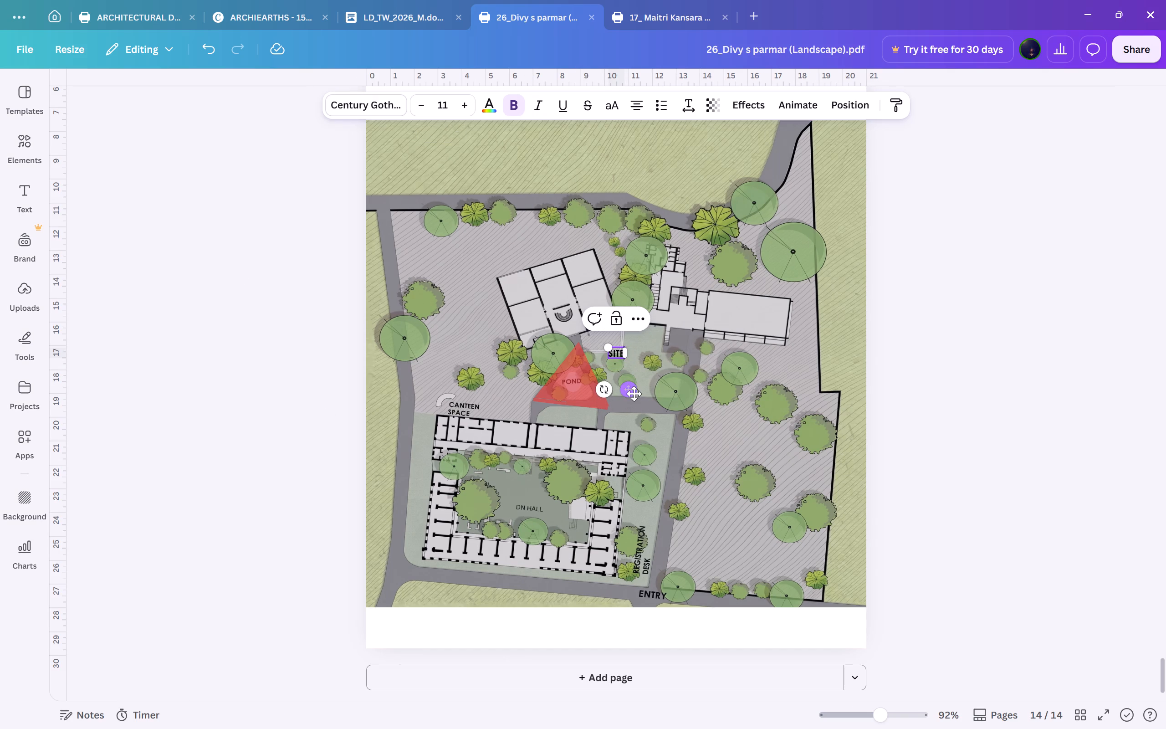
pyautogui.moveTo(634, 394); pyautogui.dragTo(595, 435)
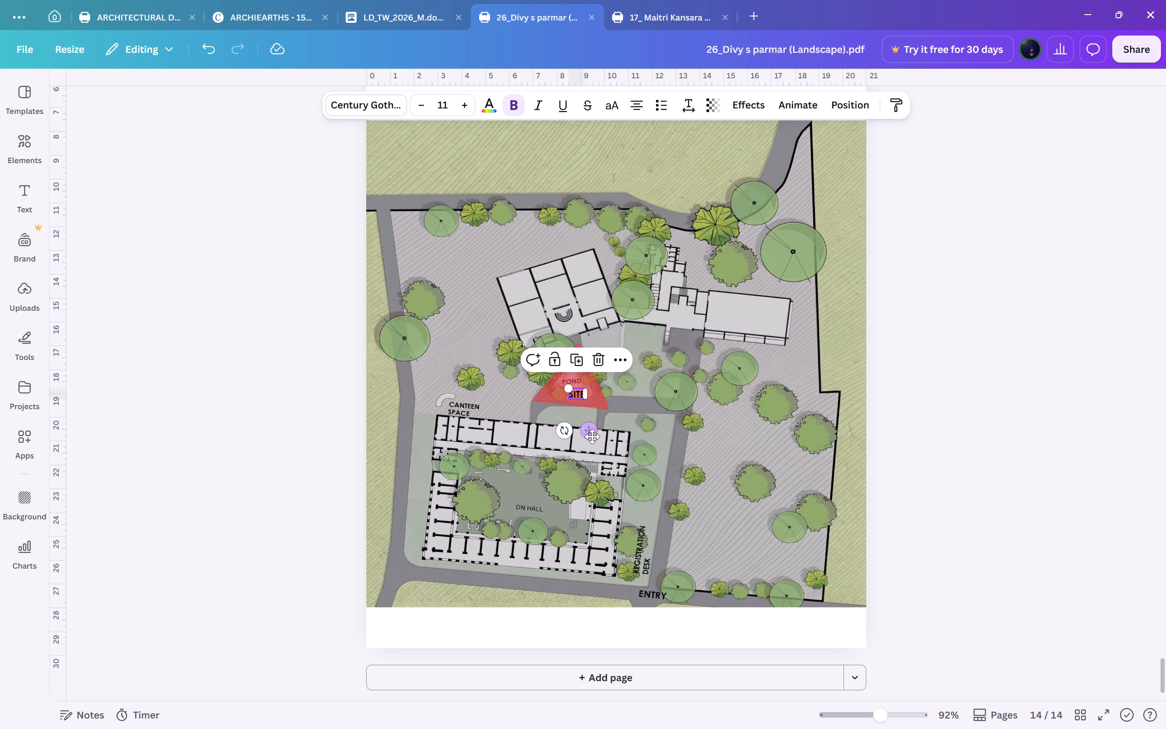
pyautogui.moveTo(590, 436); pyautogui.dragTo(593, 433)
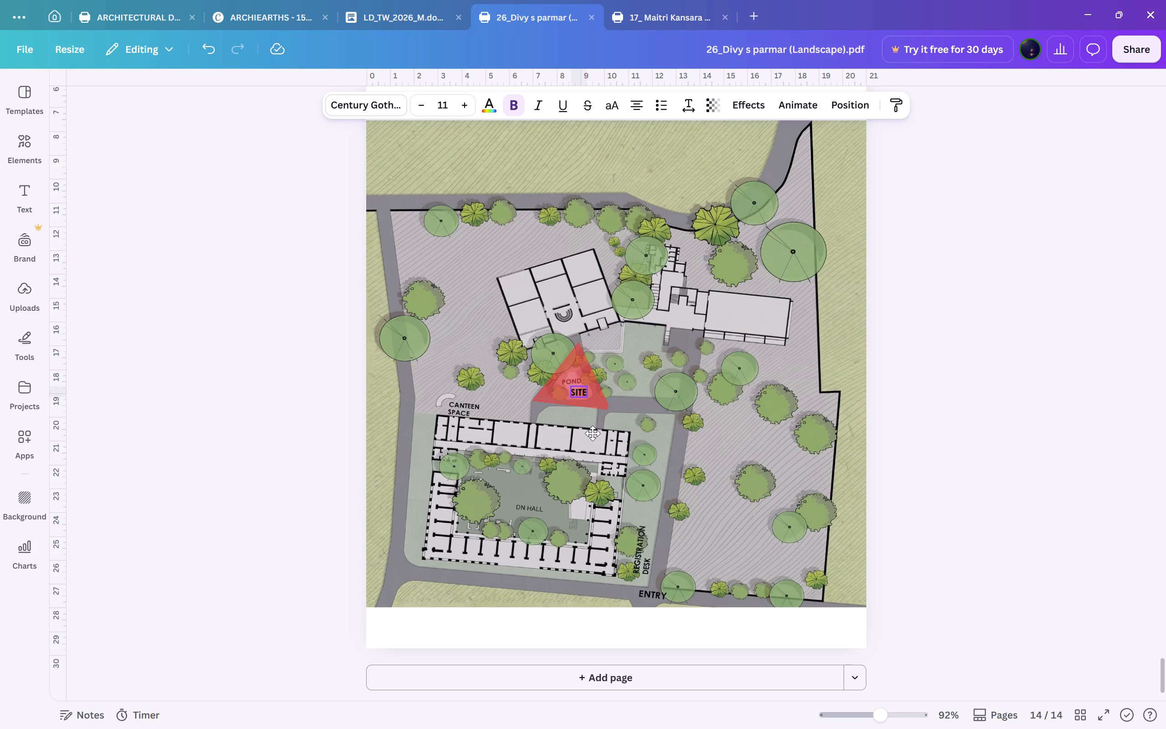
pyautogui.moveTo(593, 433); pyautogui.dragTo(604, 437)
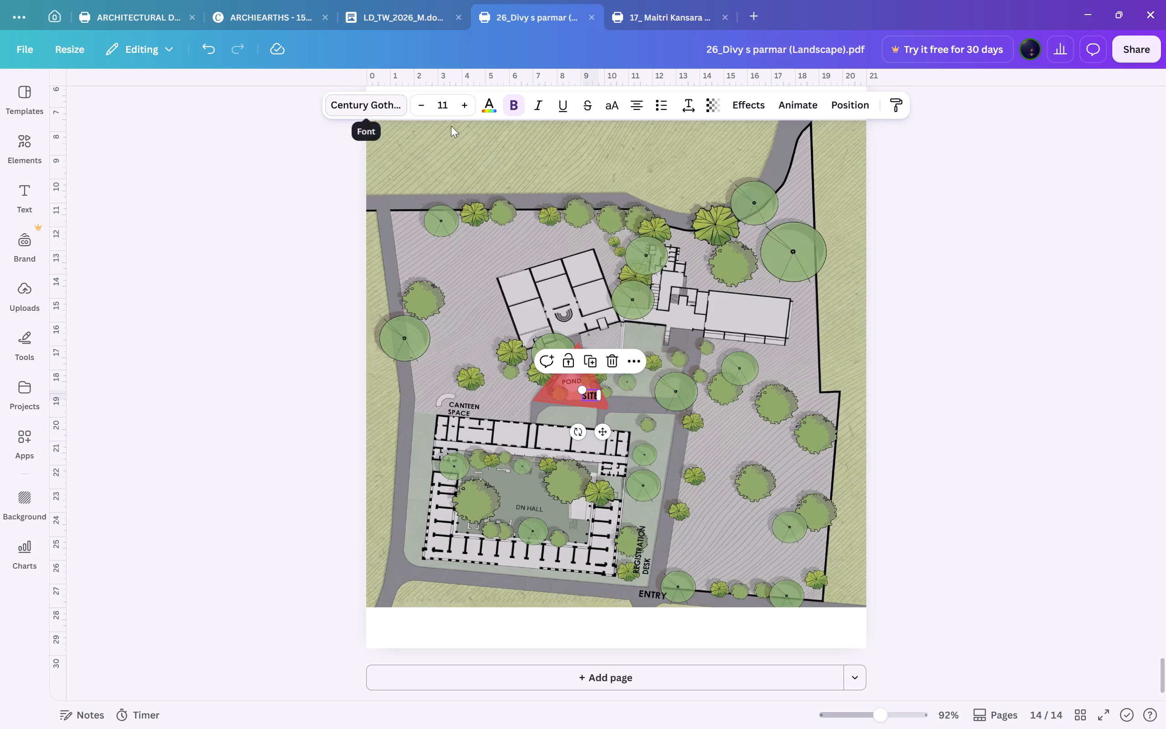
# Colour the SITE label bright yellow, using the photo colours, after trying blue and a softer yellow.
pyautogui.click(497, 105)
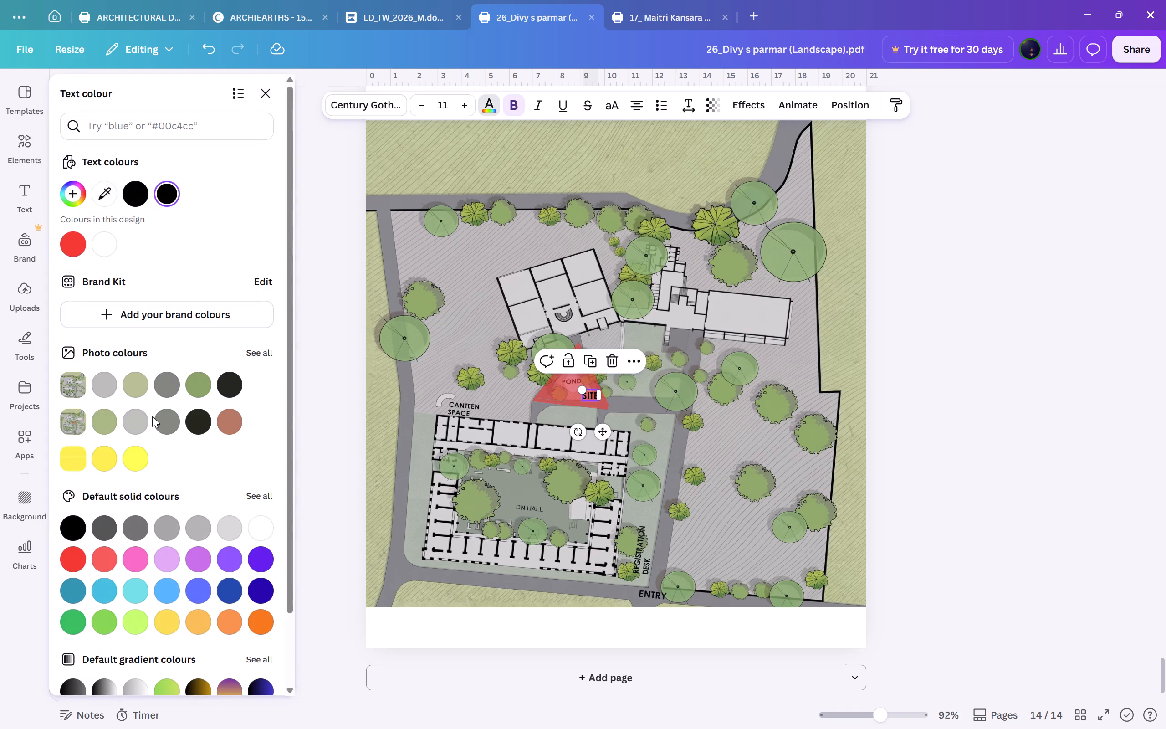
pyautogui.click(136, 465)
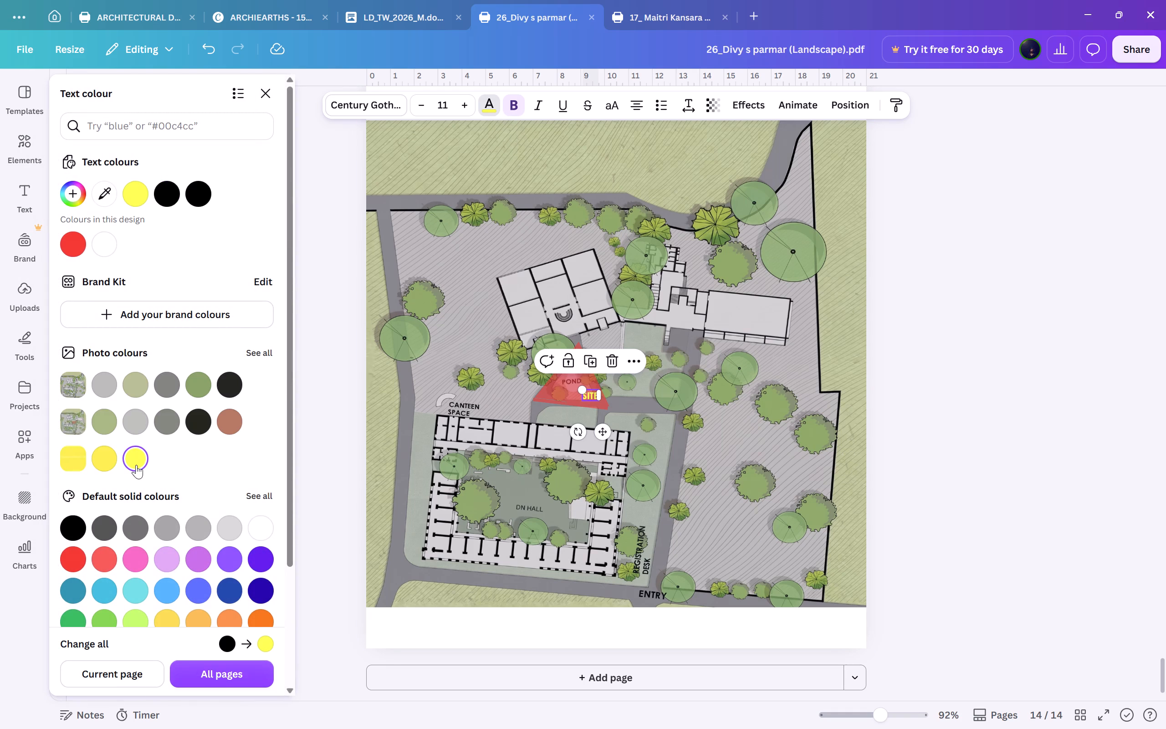
pyautogui.click(223, 595)
pyautogui.scroll(-1, 224, 592)
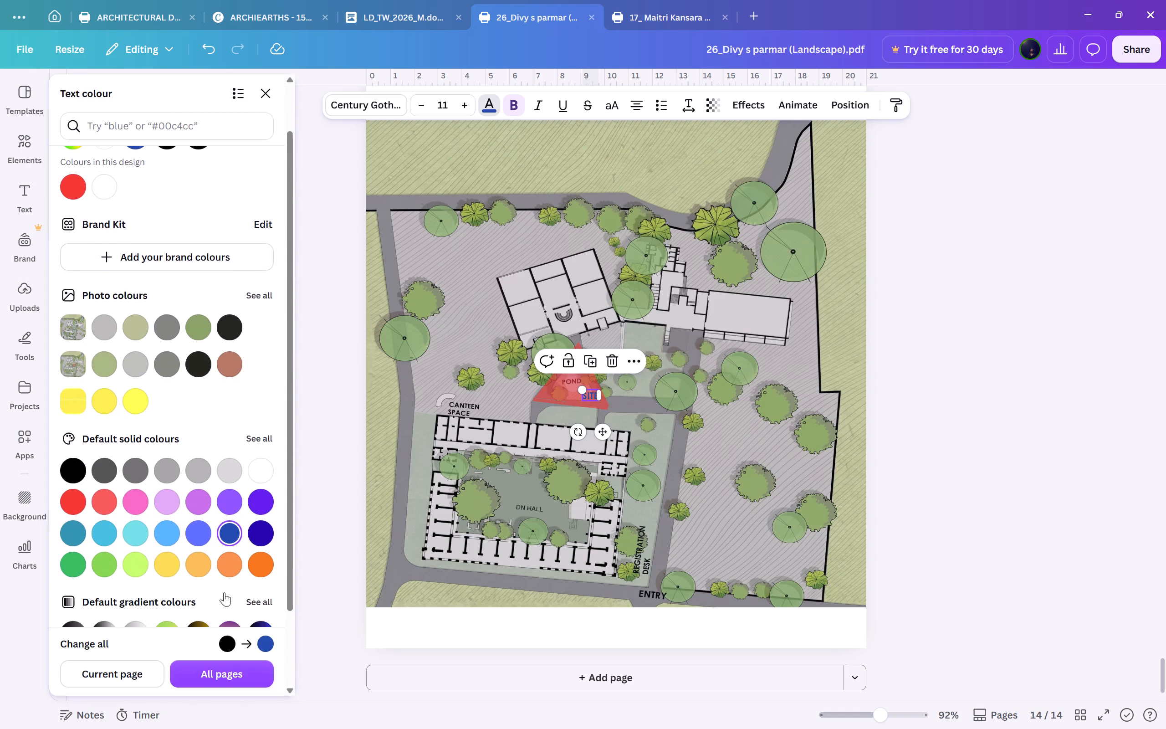
pyautogui.click(170, 554)
pyautogui.click(183, 558)
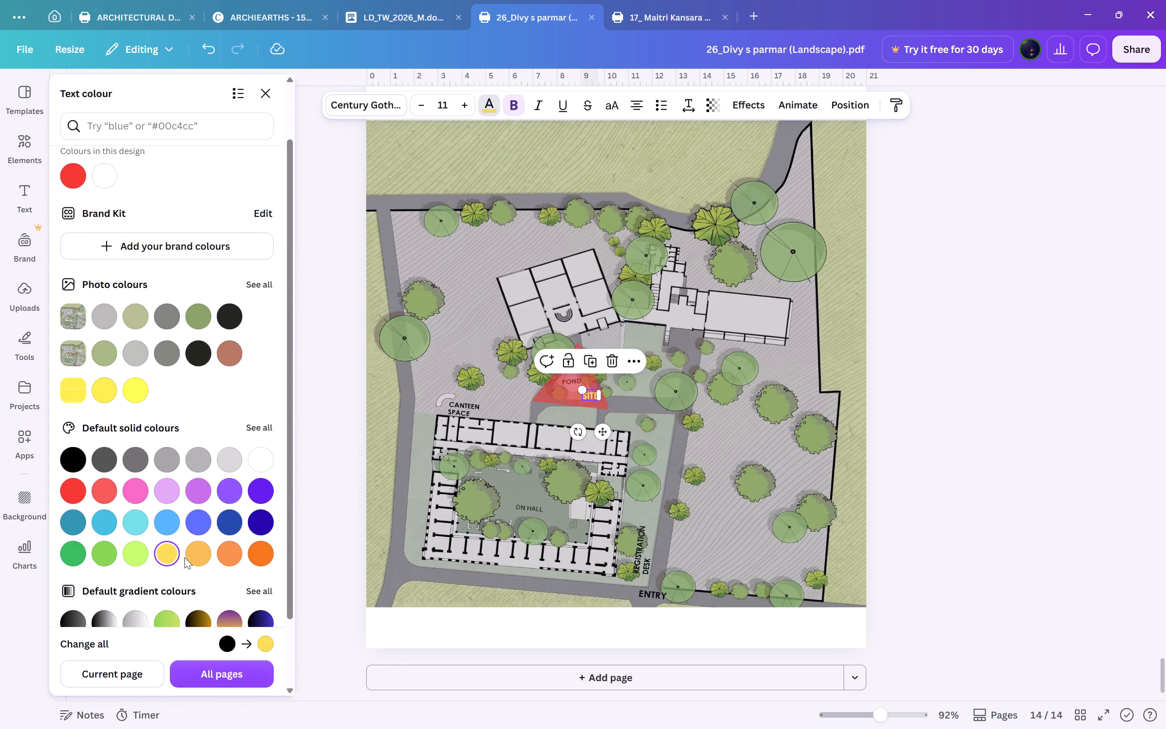
pyautogui.click(189, 556)
pyautogui.click(174, 556)
pyautogui.click(136, 391)
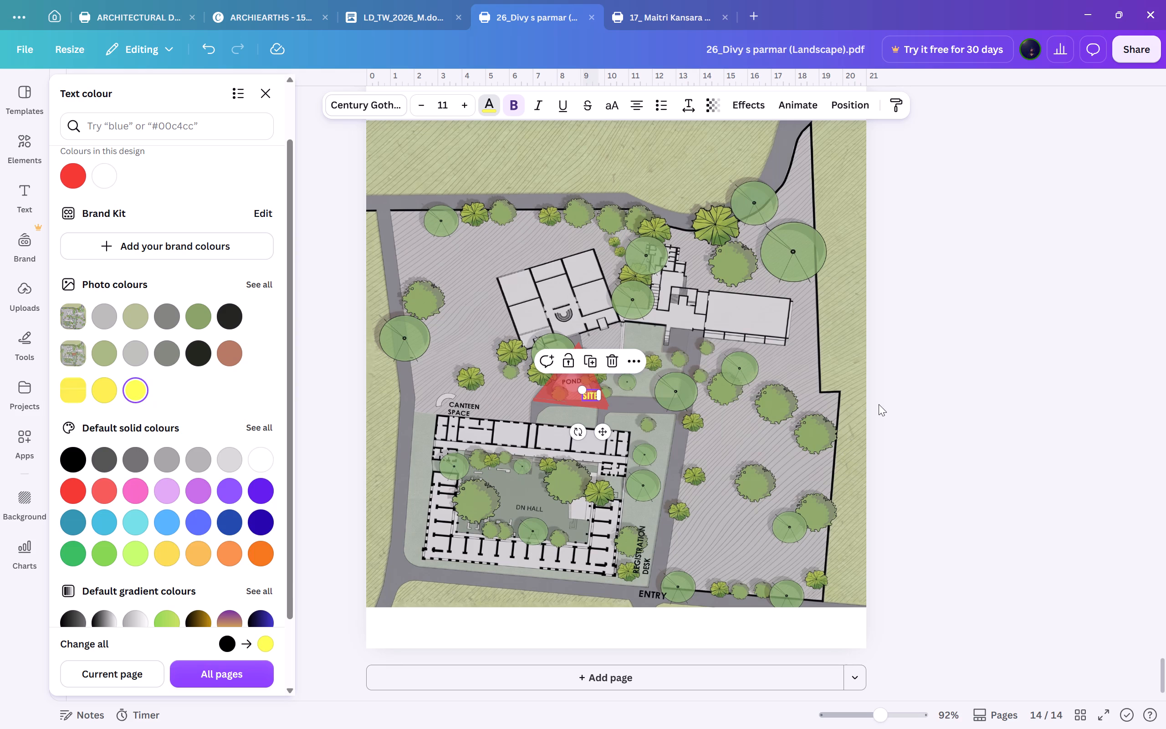
pyautogui.click(879, 404)
pyautogui.click(894, 395)
# Reposition the SITE label inside the red triangle directly below the POND text.
pyautogui.scroll(-1, 896, 418)
pyautogui.scroll(1, 896, 418)
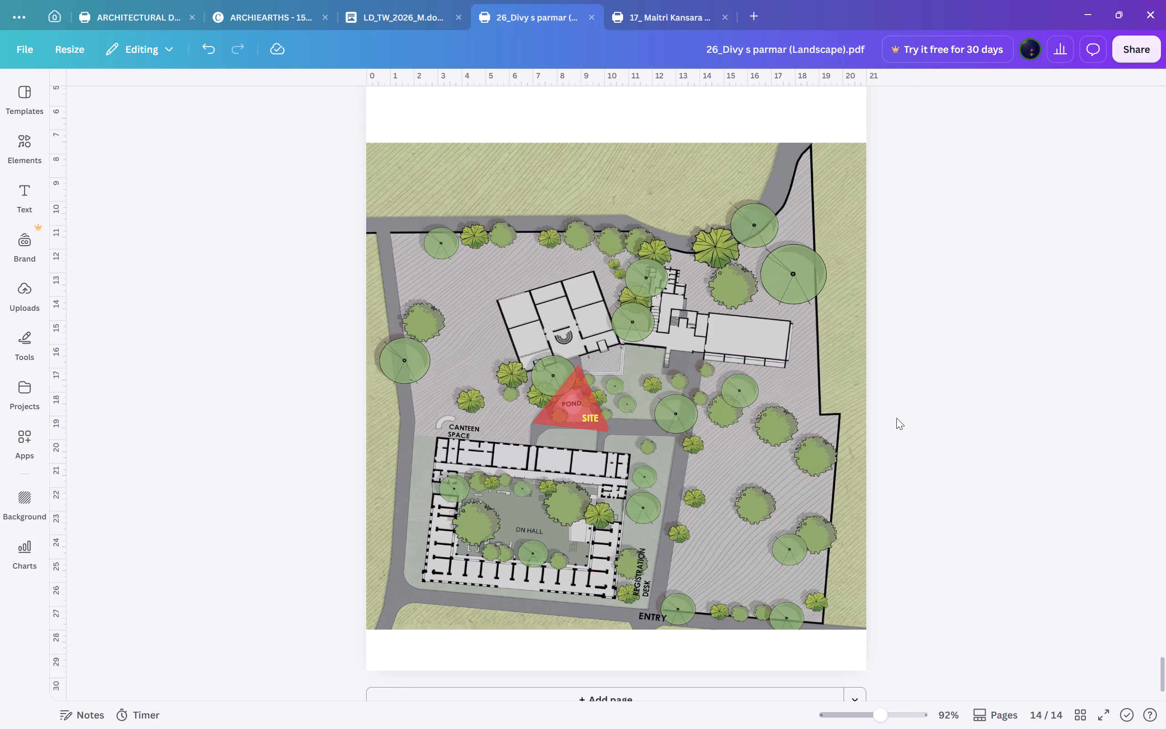
pyautogui.moveTo(590, 464); pyautogui.dragTo(567, 463)
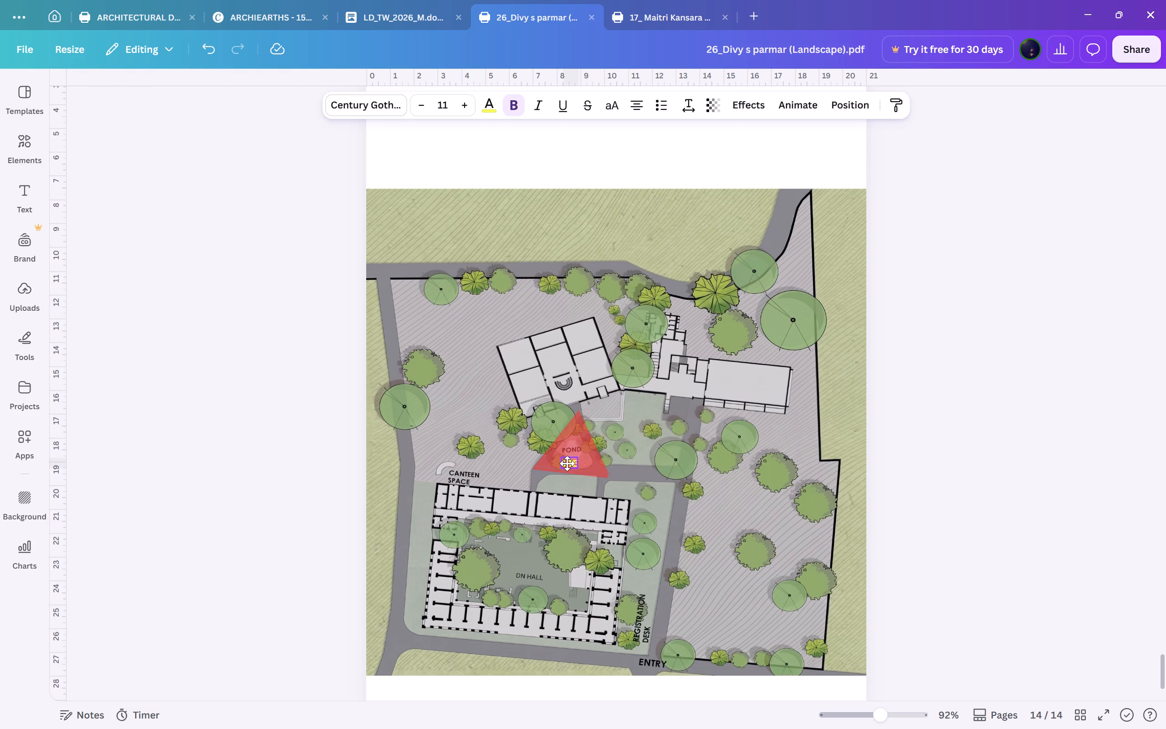
pyautogui.moveTo(567, 463); pyautogui.dragTo(572, 462)
pyautogui.click(978, 378)
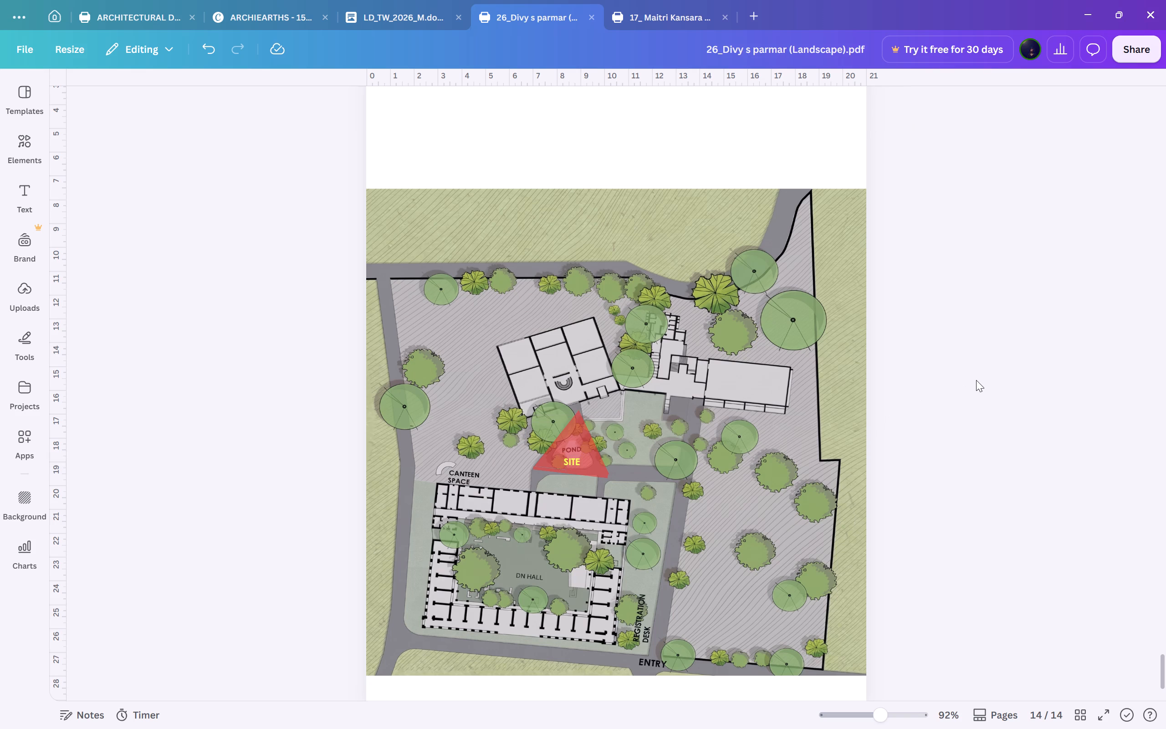
# Download page 14 as a PNG to the Downloads folder, replacing the existing file of the same name.
pyautogui.scroll(-1, 924, 407)
pyautogui.click(1137, 49)
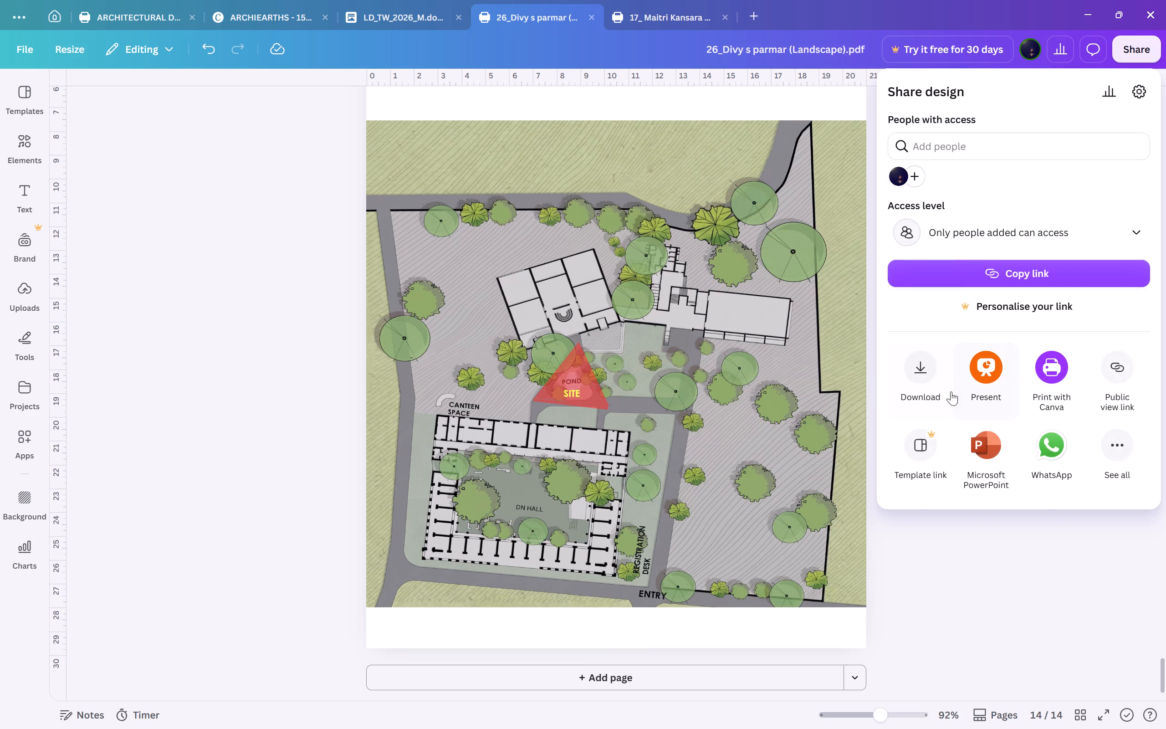
pyautogui.click(929, 355)
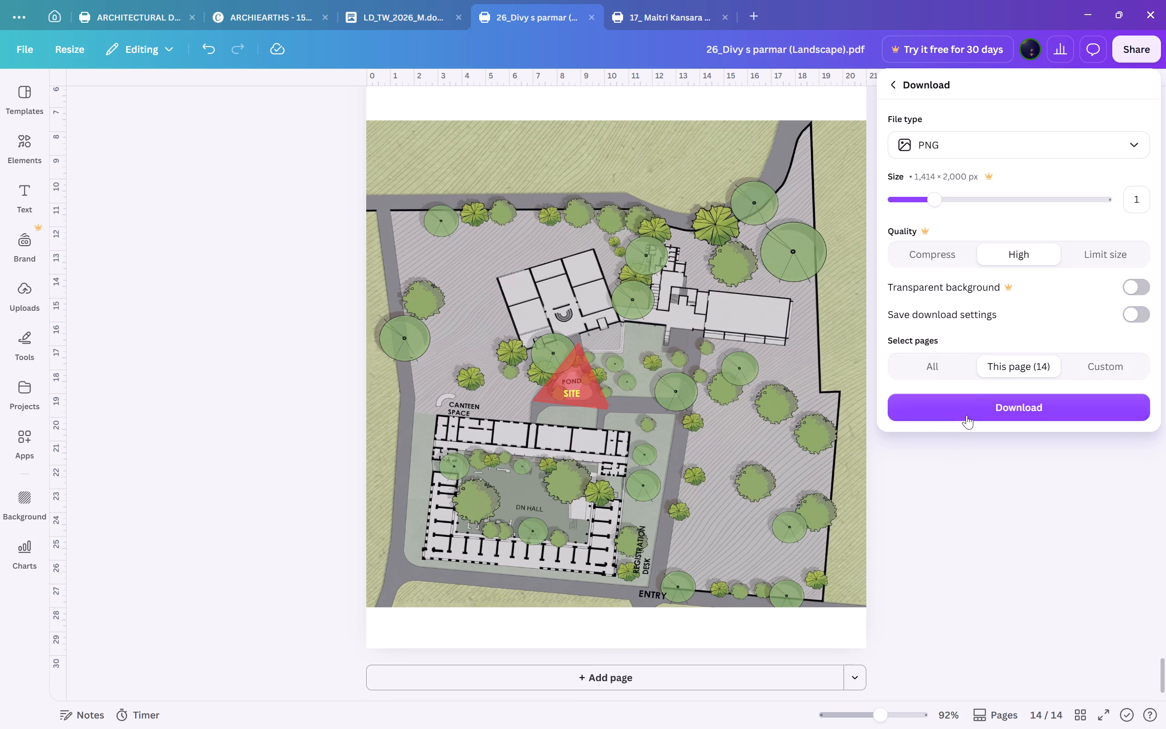
pyautogui.click(968, 411)
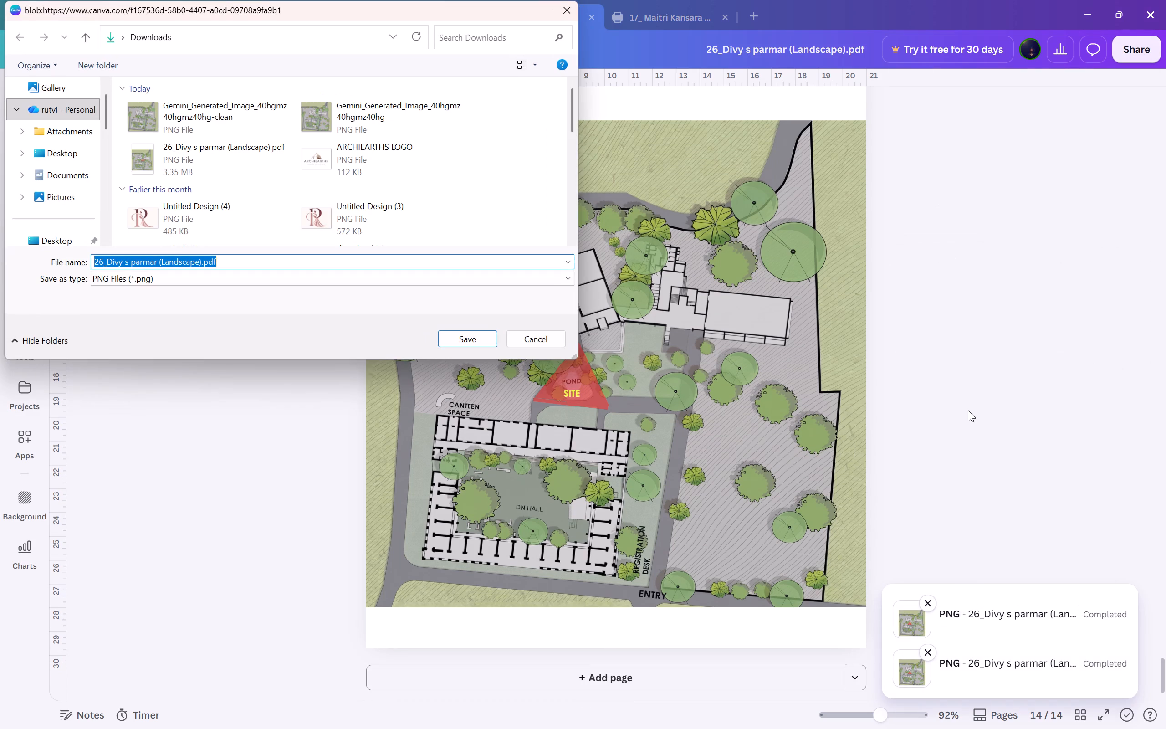
pyautogui.click(449, 342)
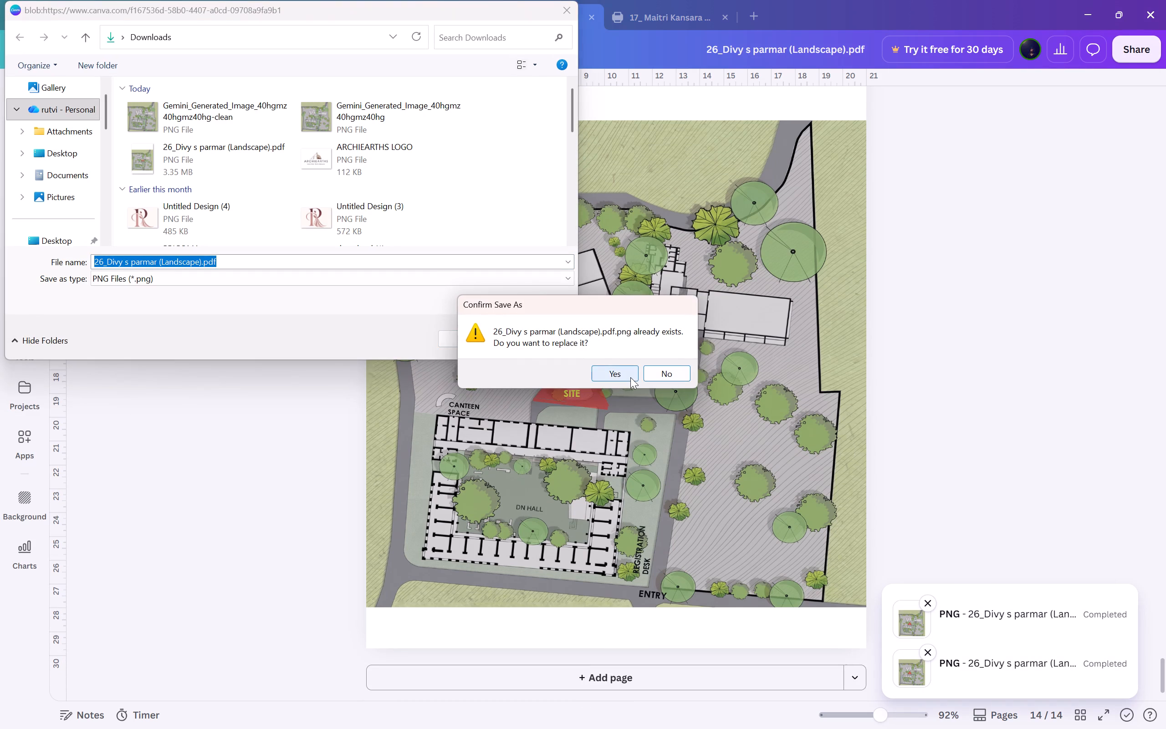
pyautogui.click(627, 375)
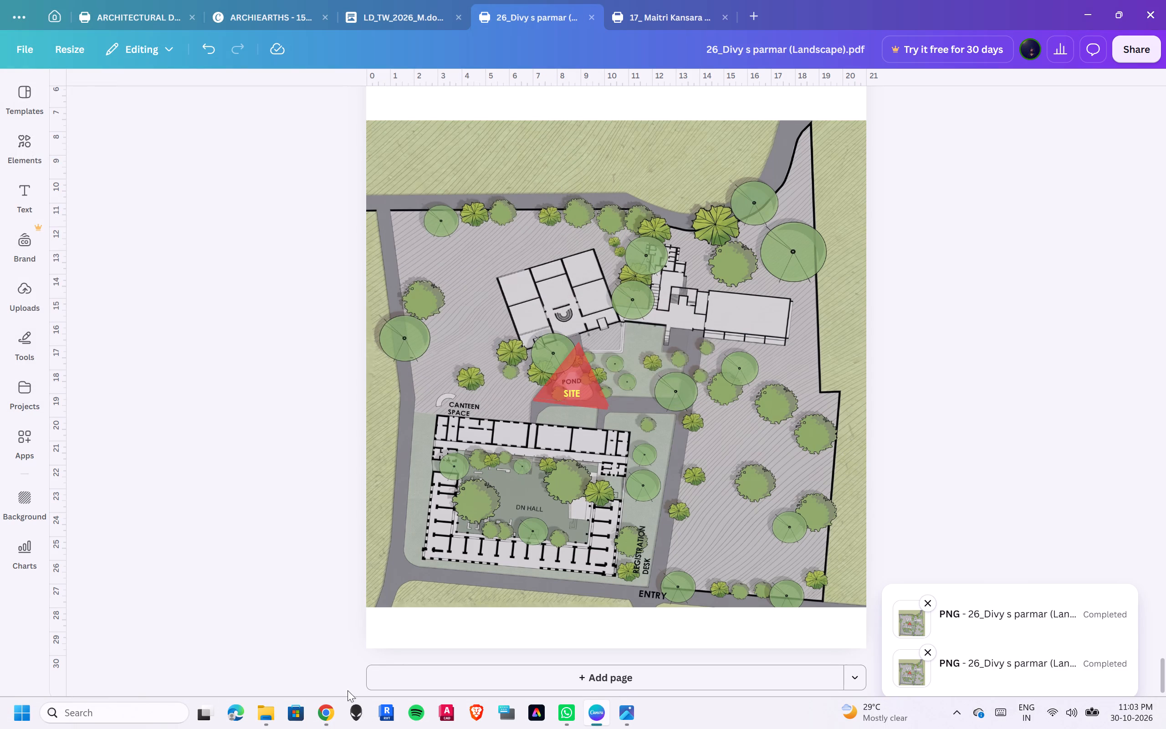
# Switch to File Explorer and open the newly downloaded plan PNG in Photos.
pyautogui.click(256, 719)
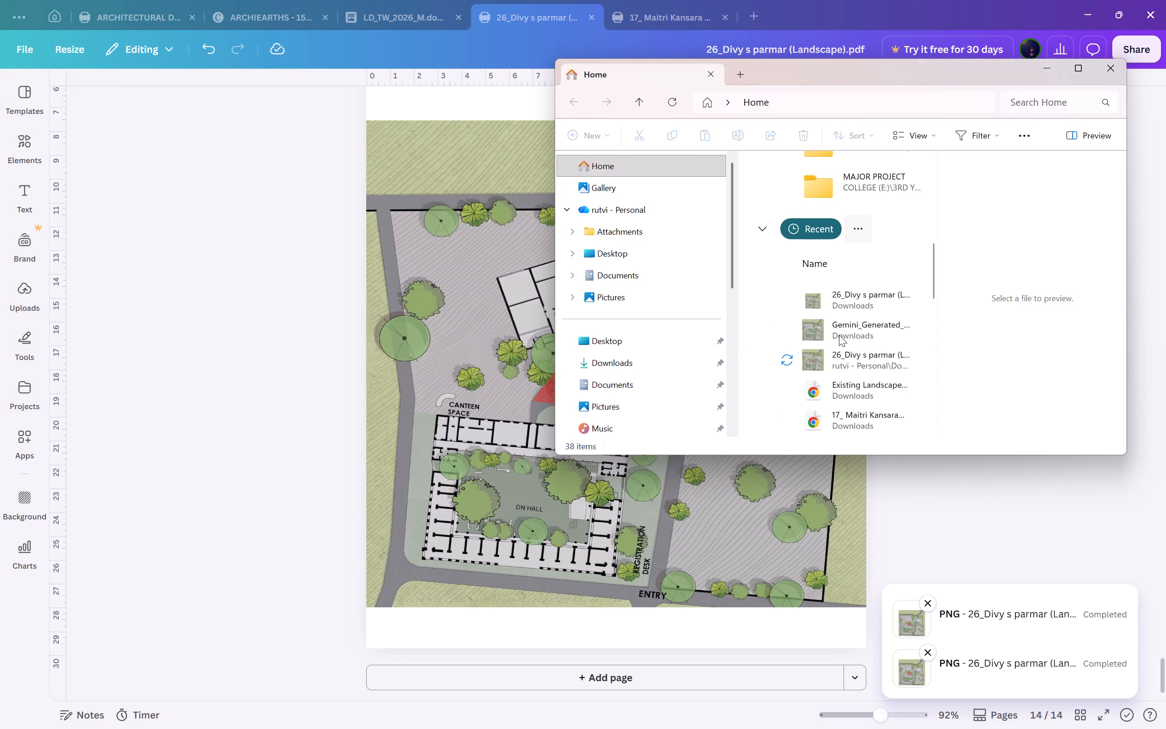
pyautogui.doubleClick(841, 303)
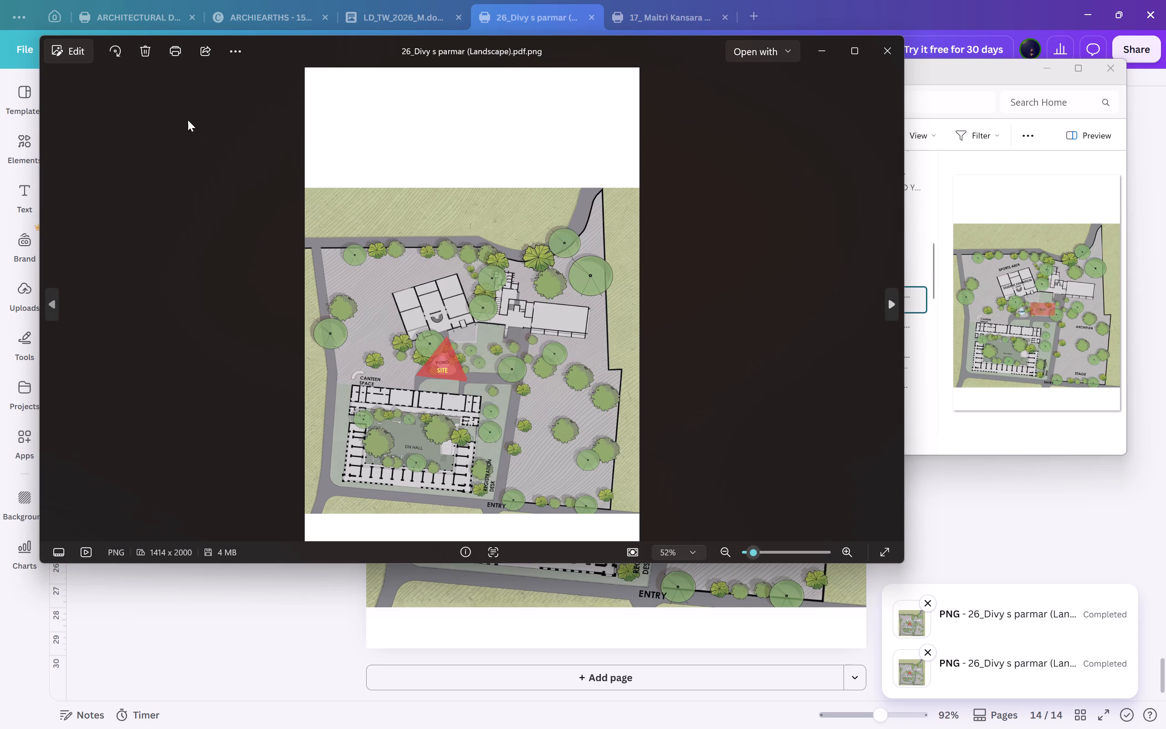
# Crop off the white bands above and below the campus plan, bringing the image to 1414 x 1368.
pyautogui.click(73, 51)
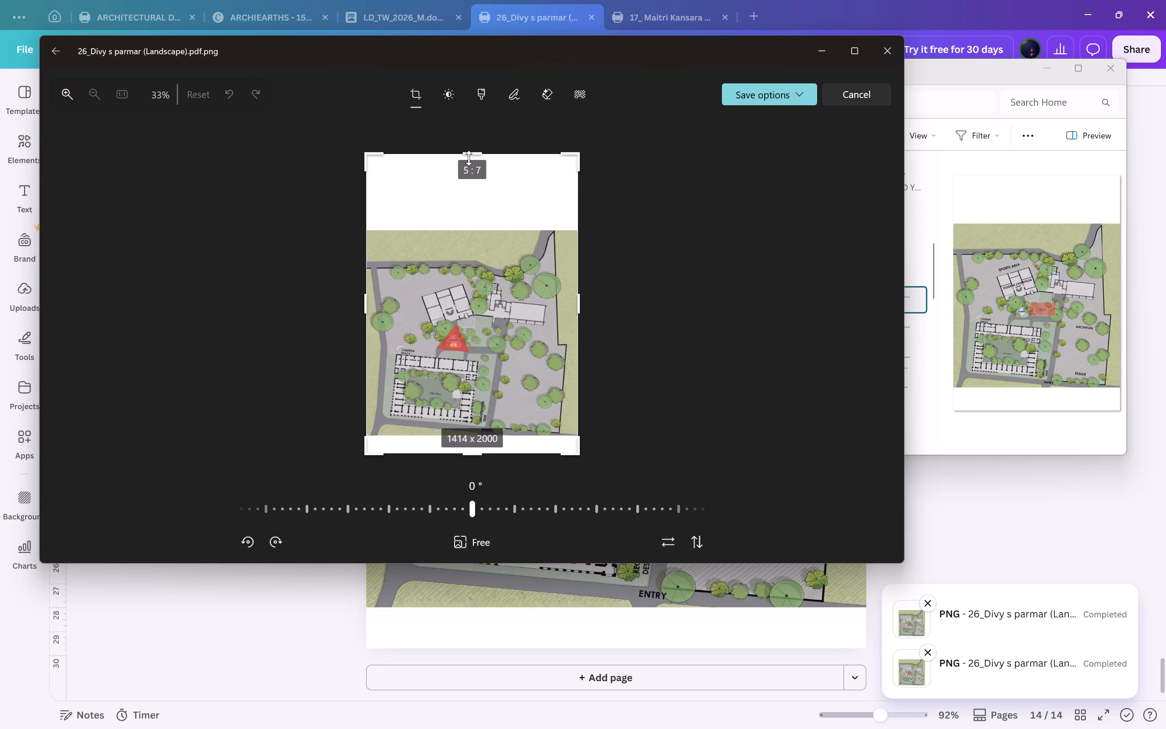
pyautogui.moveTo(474, 152); pyautogui.dragTo(482, 230)
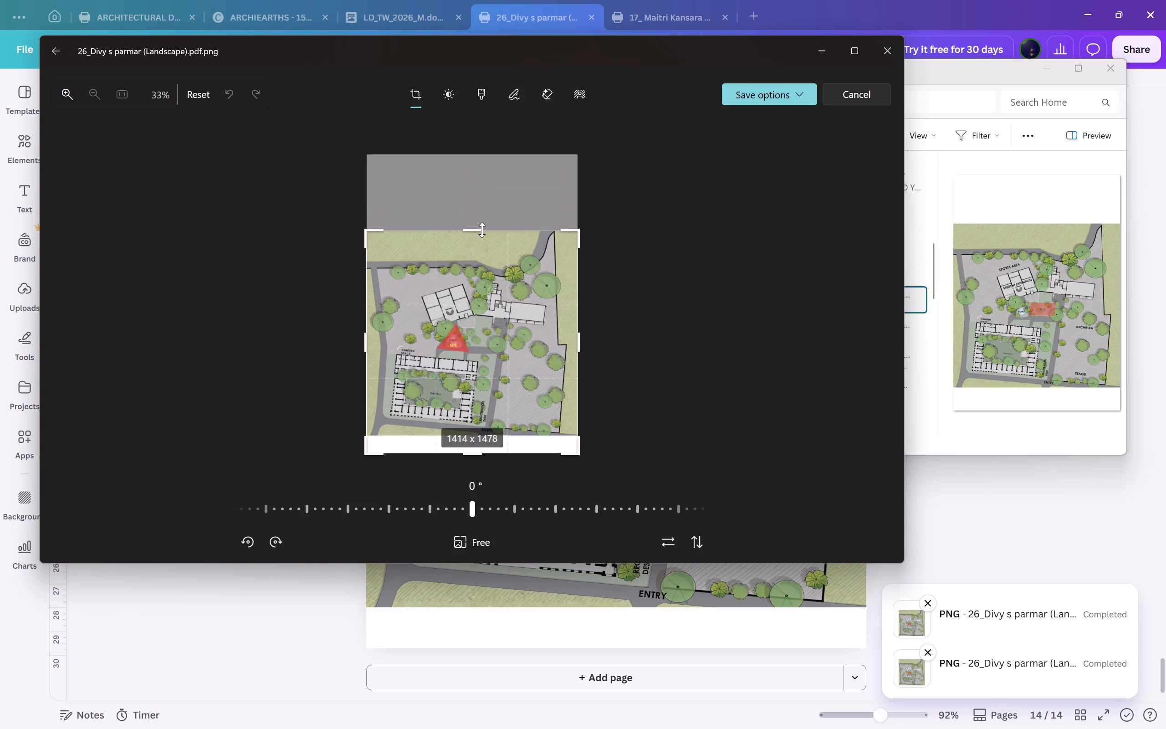
pyautogui.moveTo(482, 230); pyautogui.dragTo(482, 228)
pyautogui.moveTo(472, 459); pyautogui.dragTo(473, 459)
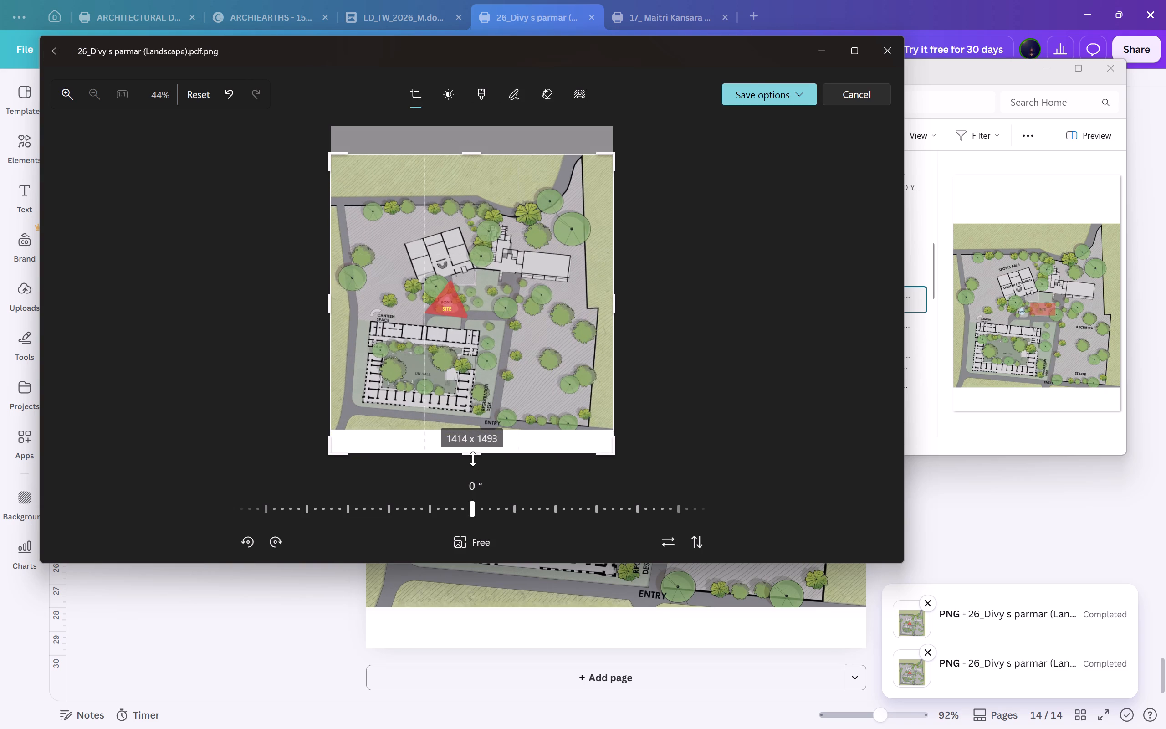
pyautogui.moveTo(473, 459); pyautogui.dragTo(476, 434)
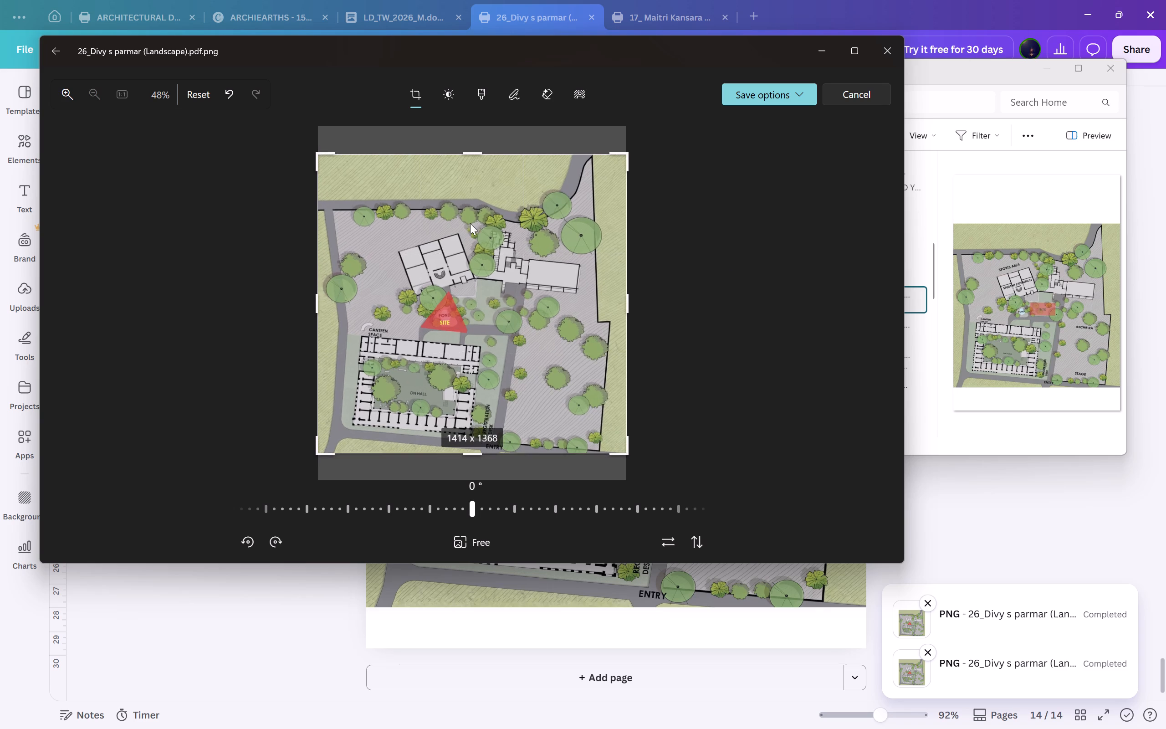
# Trim the crop slightly to 1414 x 1364 and save it over the original plan image.
pyautogui.click(462, 152)
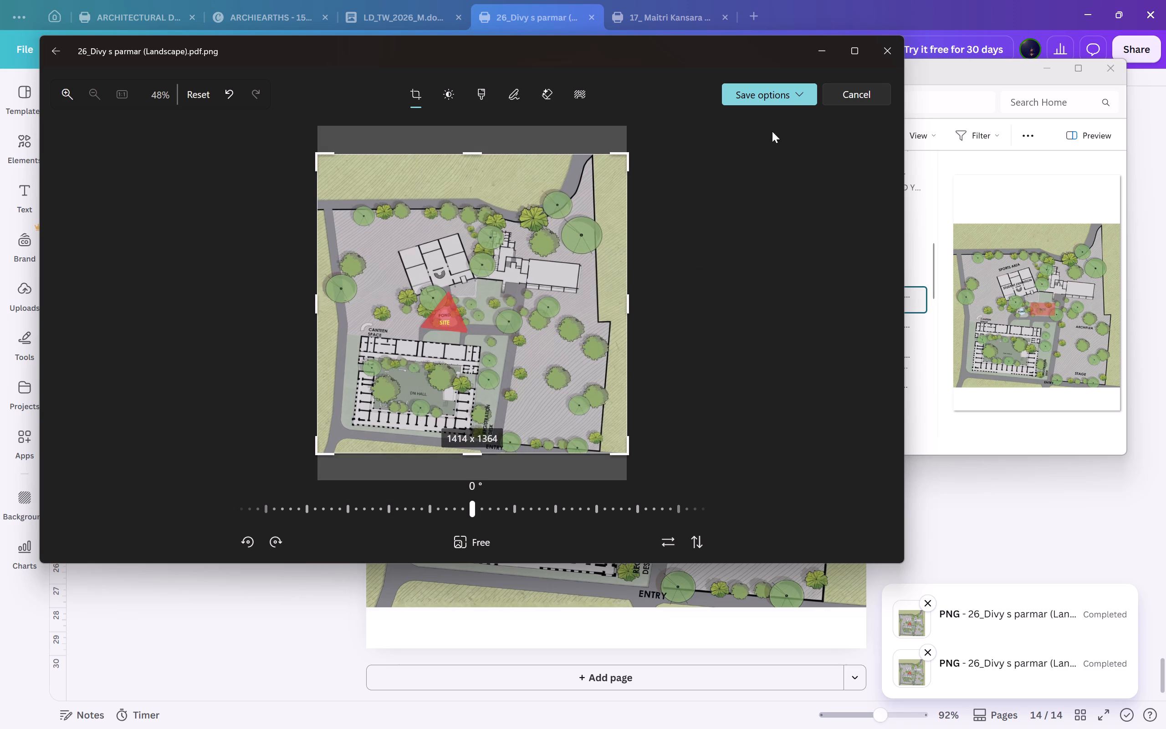
pyautogui.click(789, 95)
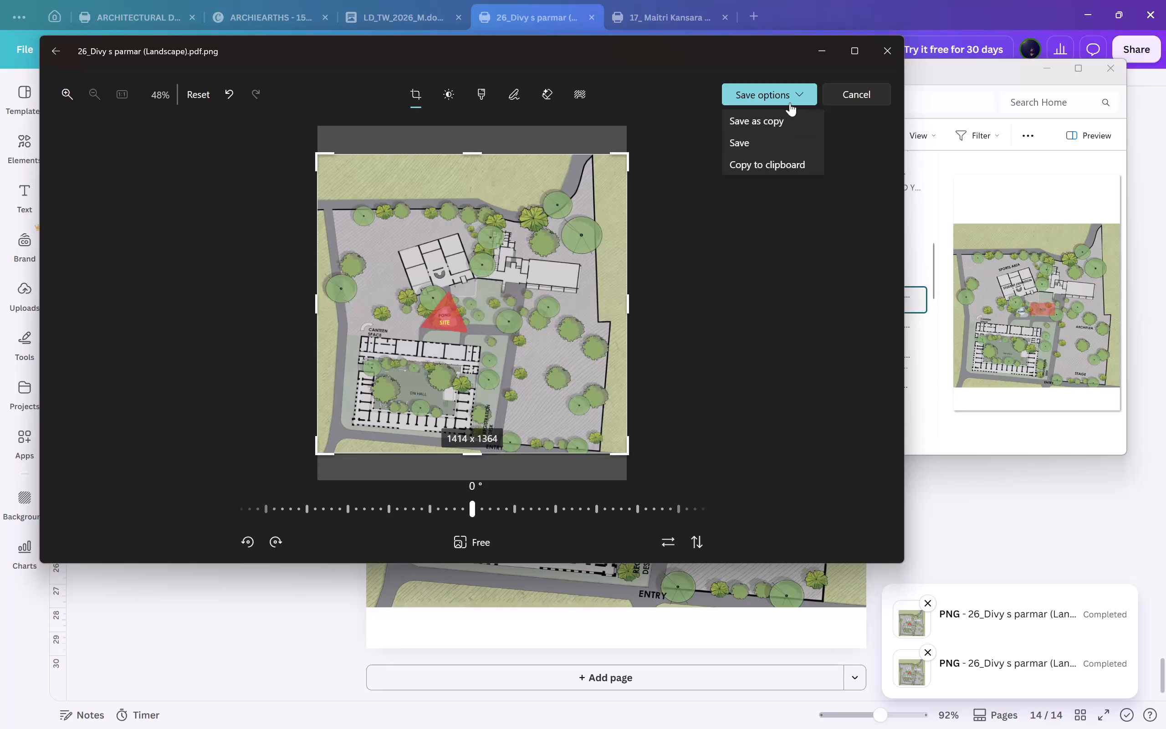
pyautogui.click(794, 98)
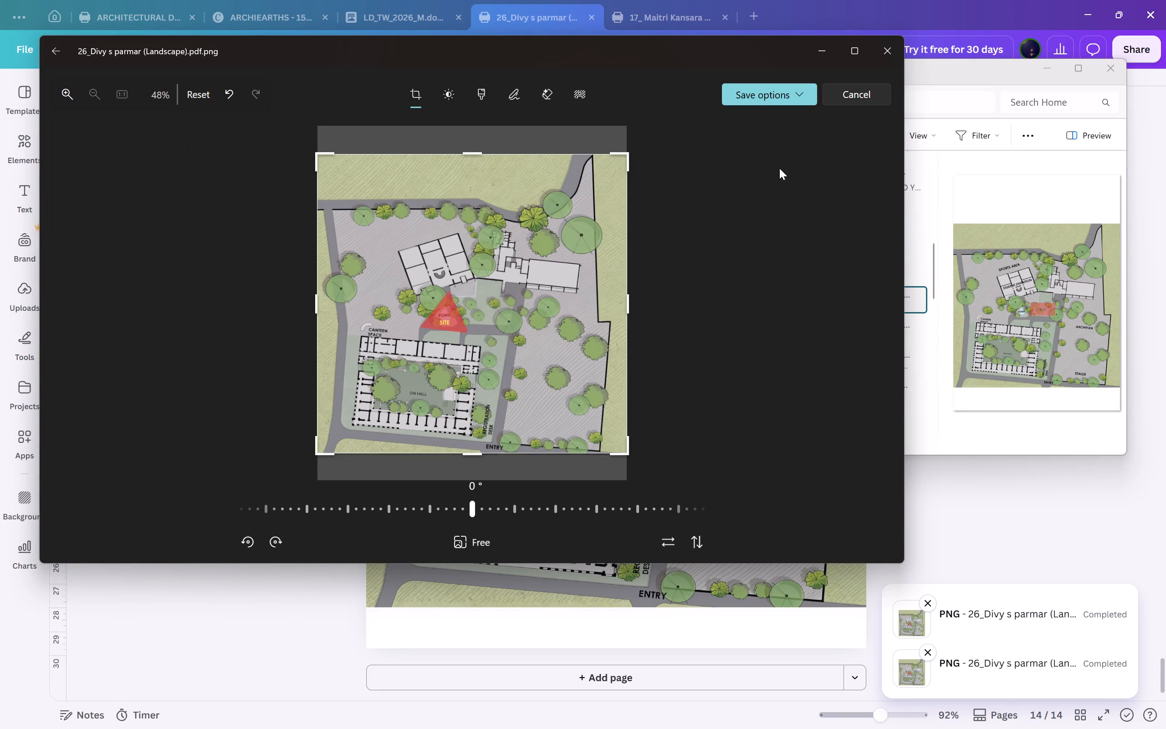
pyautogui.click(693, 213)
pyautogui.click(766, 90)
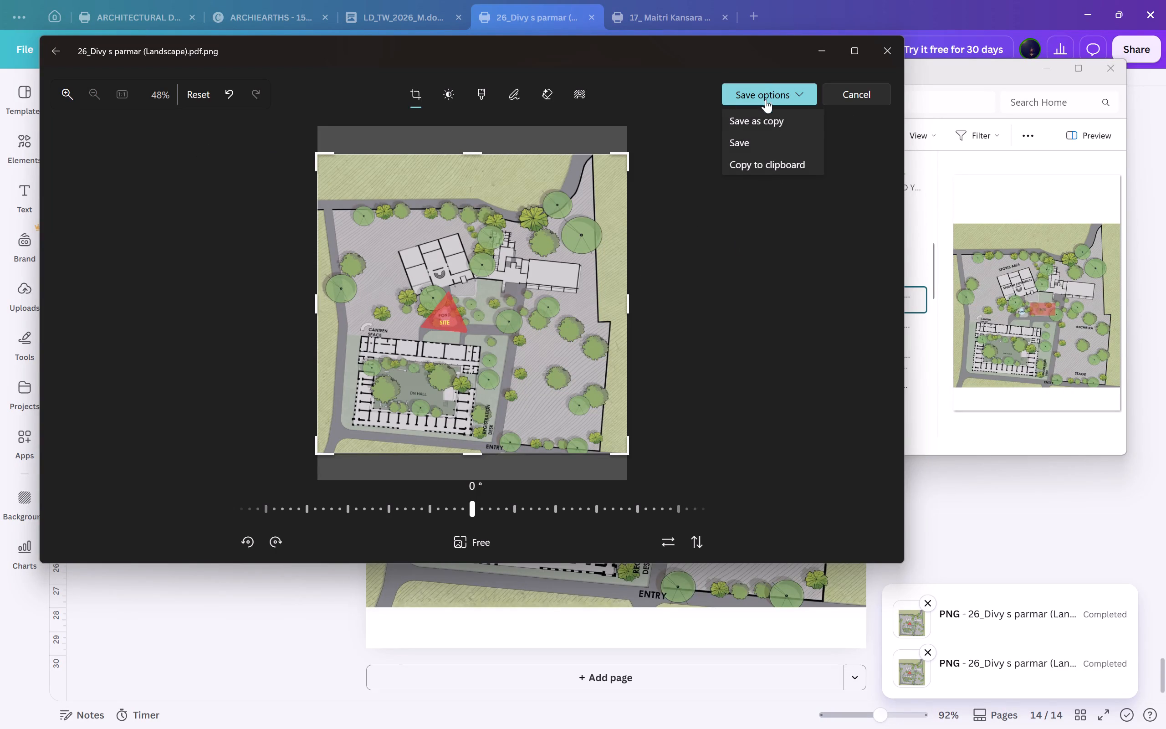
pyautogui.click(755, 142)
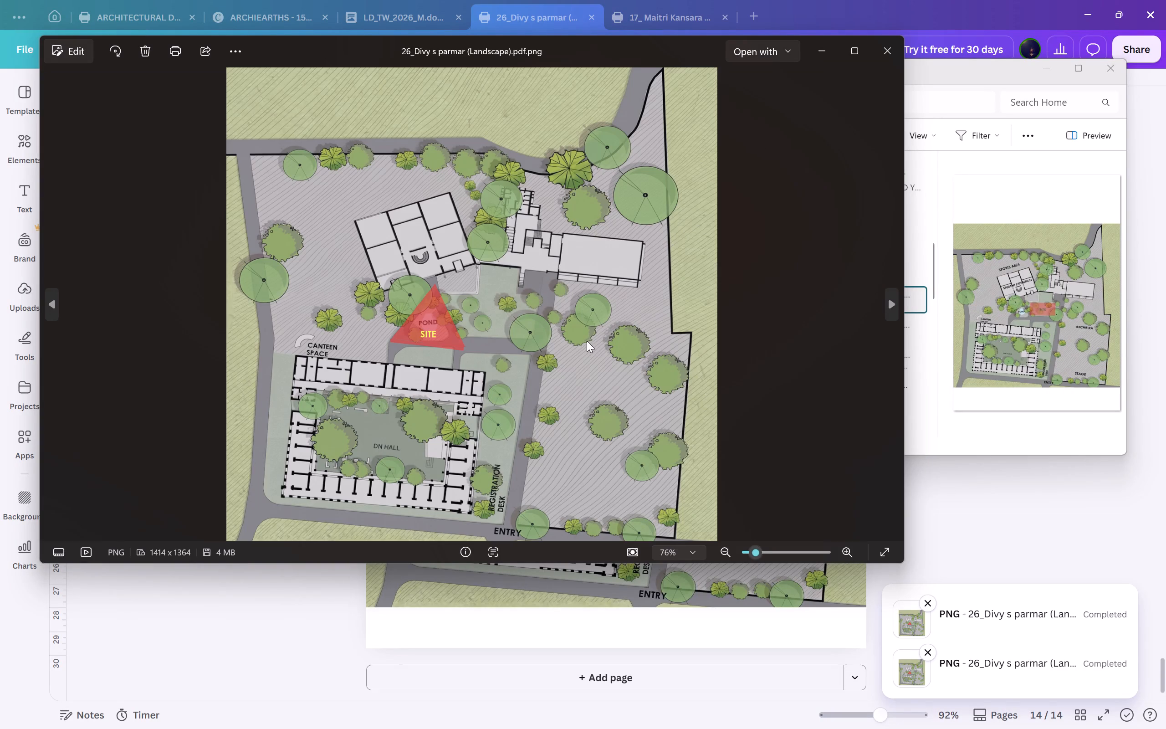
# Copy the cropped plan image to the clipboard and switch to the Word document in the browser.
pyautogui.rightClick(587, 341)
pyautogui.click(613, 363)
pyautogui.click(812, 61)
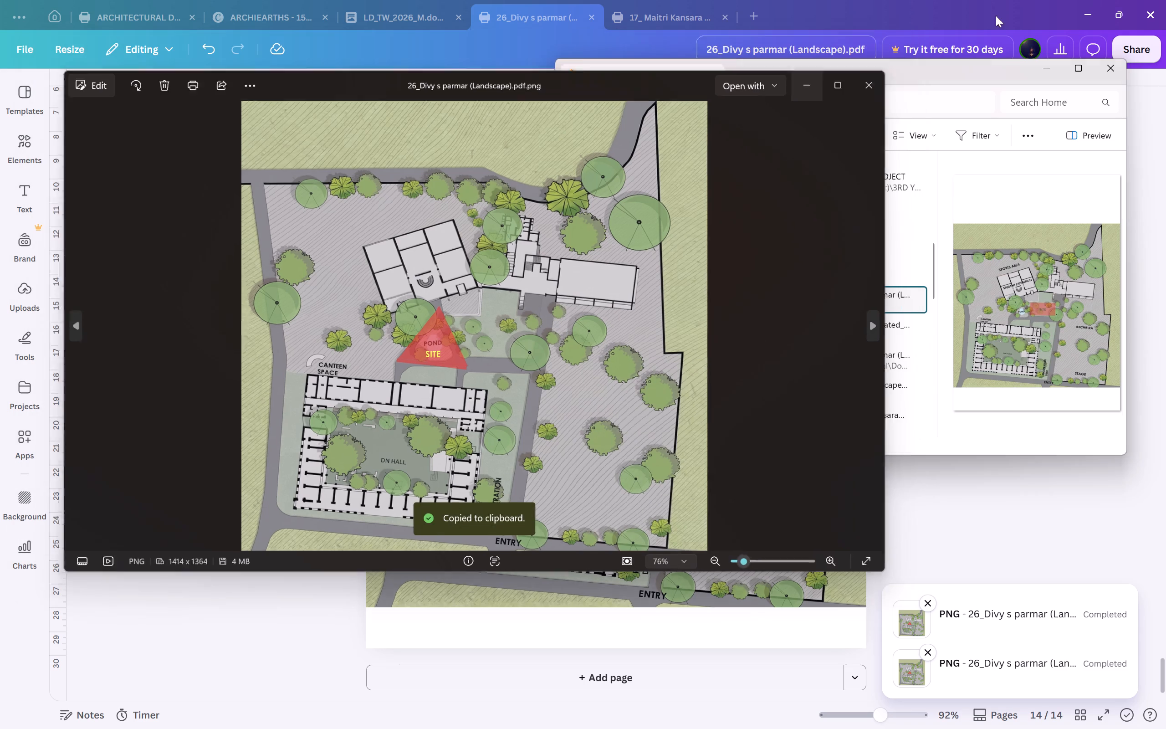
pyautogui.click(1093, 11)
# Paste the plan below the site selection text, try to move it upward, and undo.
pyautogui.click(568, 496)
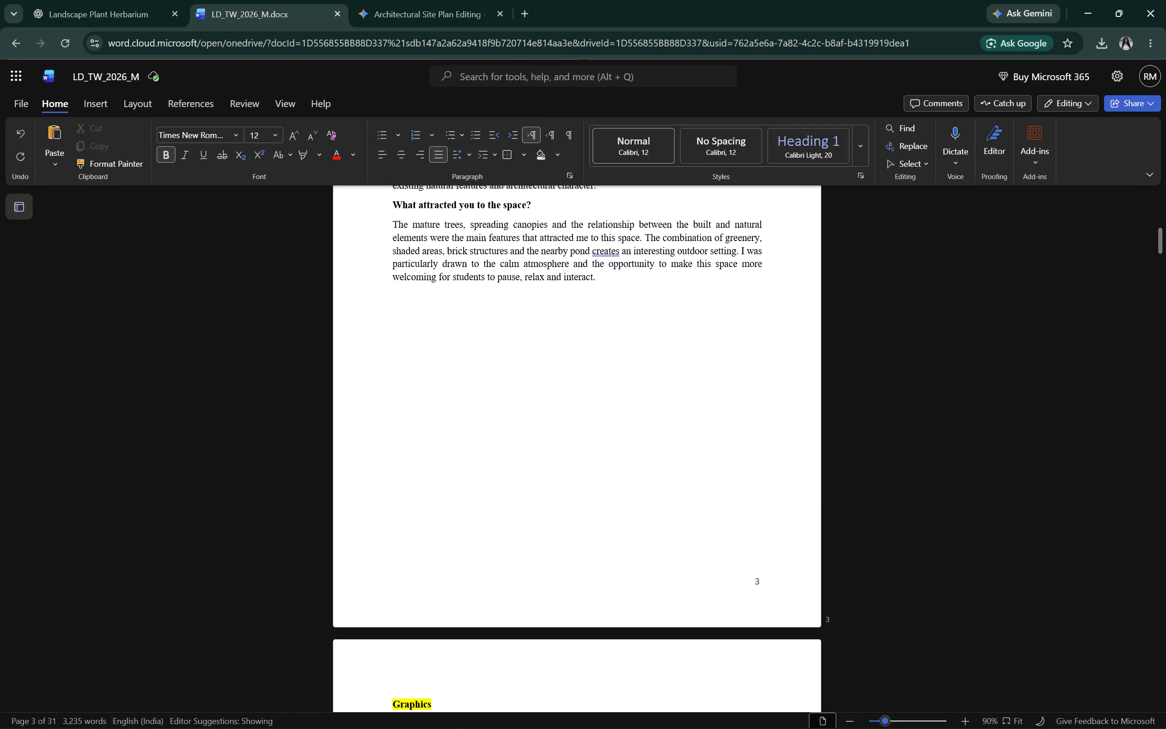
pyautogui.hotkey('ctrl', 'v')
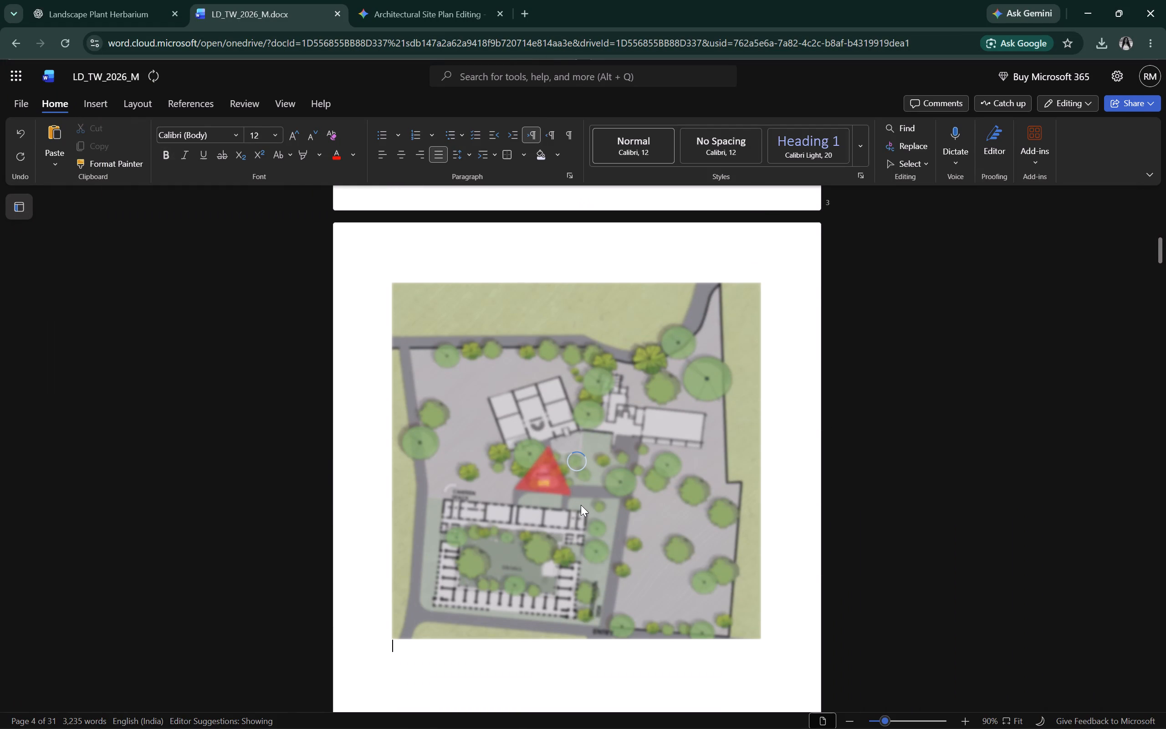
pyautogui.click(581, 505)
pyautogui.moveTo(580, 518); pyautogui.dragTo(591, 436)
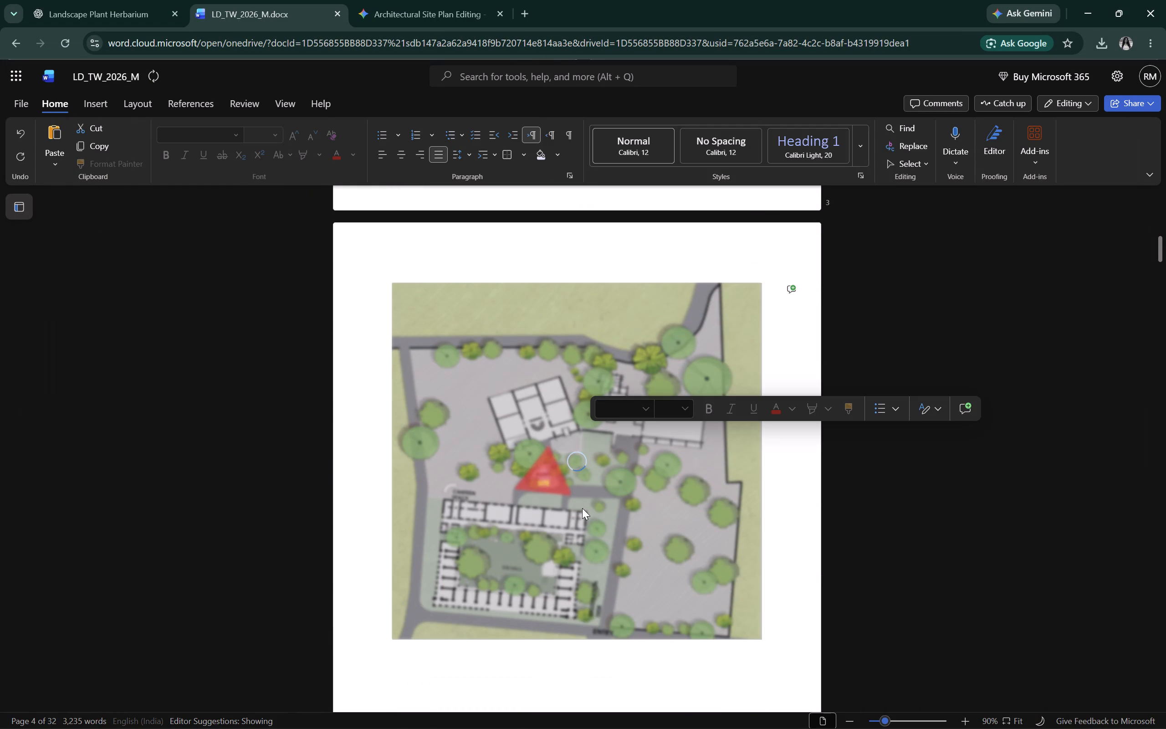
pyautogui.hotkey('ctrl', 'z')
# Paste the campus plan image after the site selection text on page 3.
pyautogui.scroll(3, 523, 391)
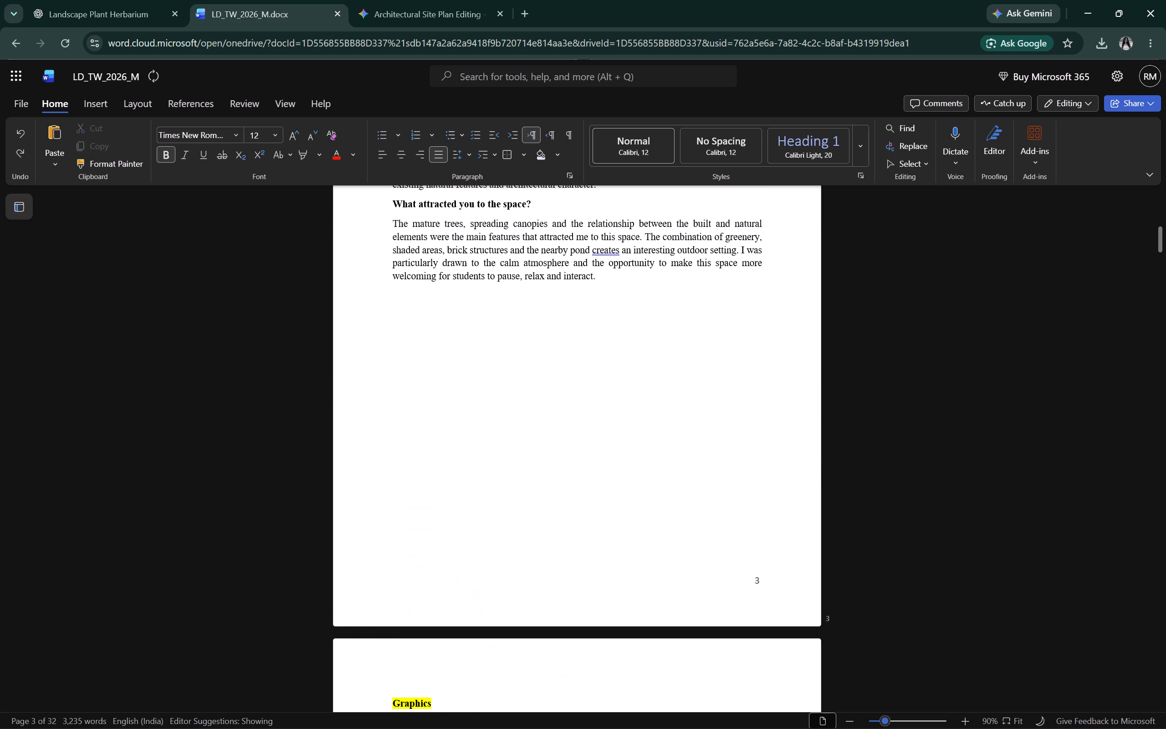
pyautogui.click(390, 299)
pyautogui.hotkey('ctrl', 'v')
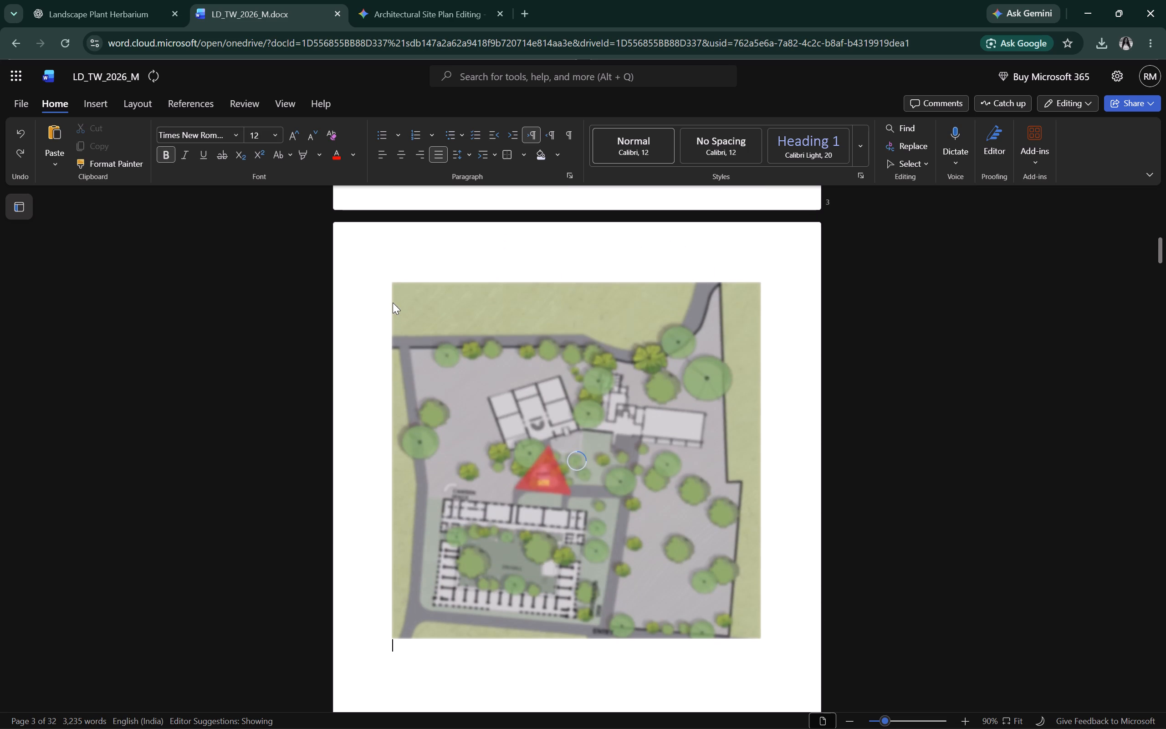
# Examine where the pasted plan falls relative to the site selection text and the surrounding pages.
pyautogui.scroll(10, 535, 484)
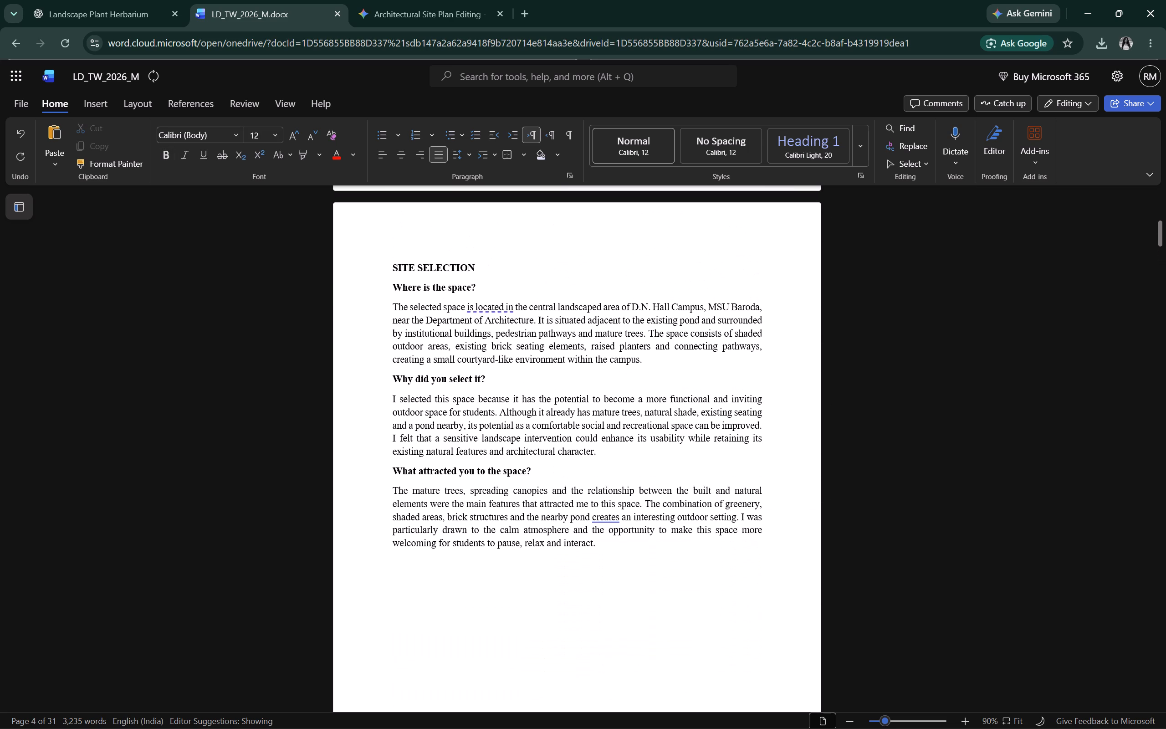
pyautogui.scroll(-9, 510, 432)
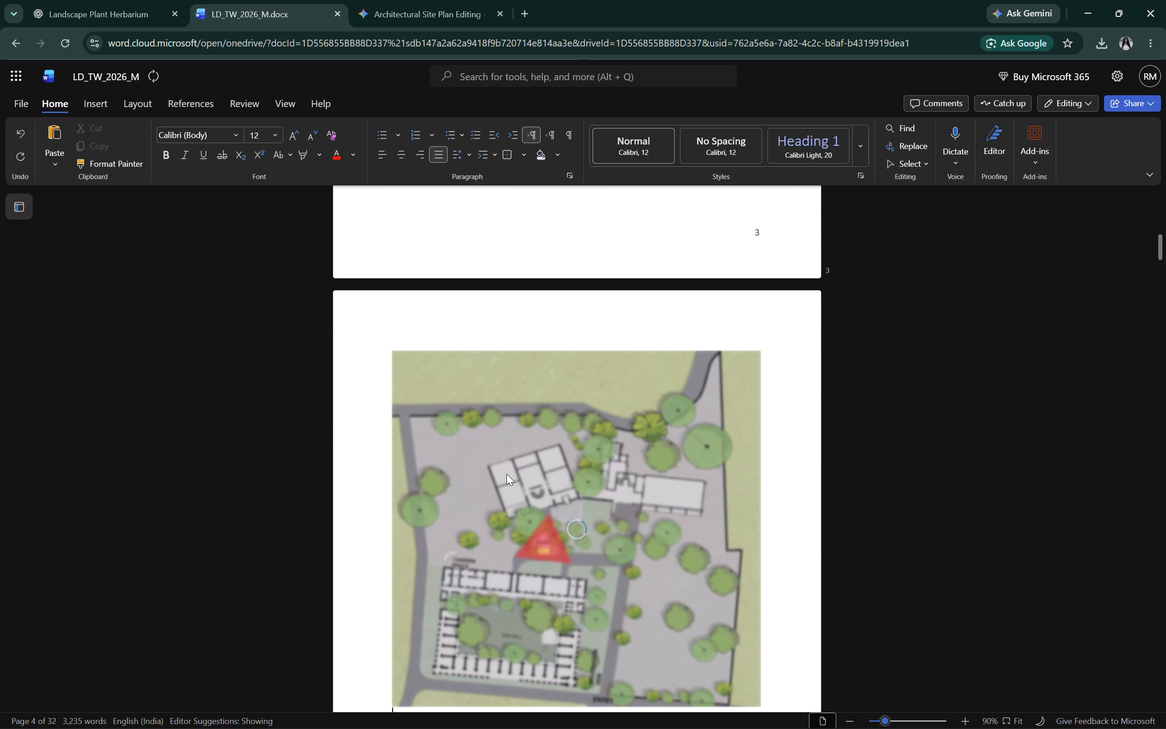
pyautogui.click(515, 477)
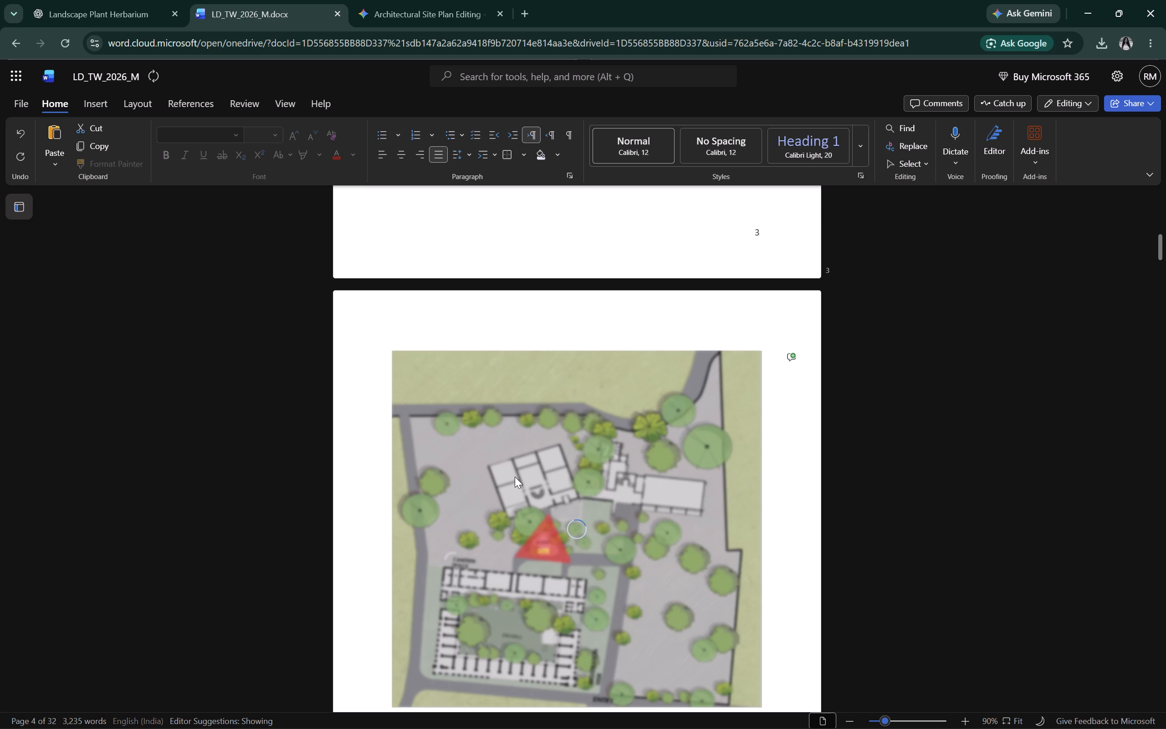
pyautogui.click(878, 459)
pyautogui.scroll(-3, 878, 459)
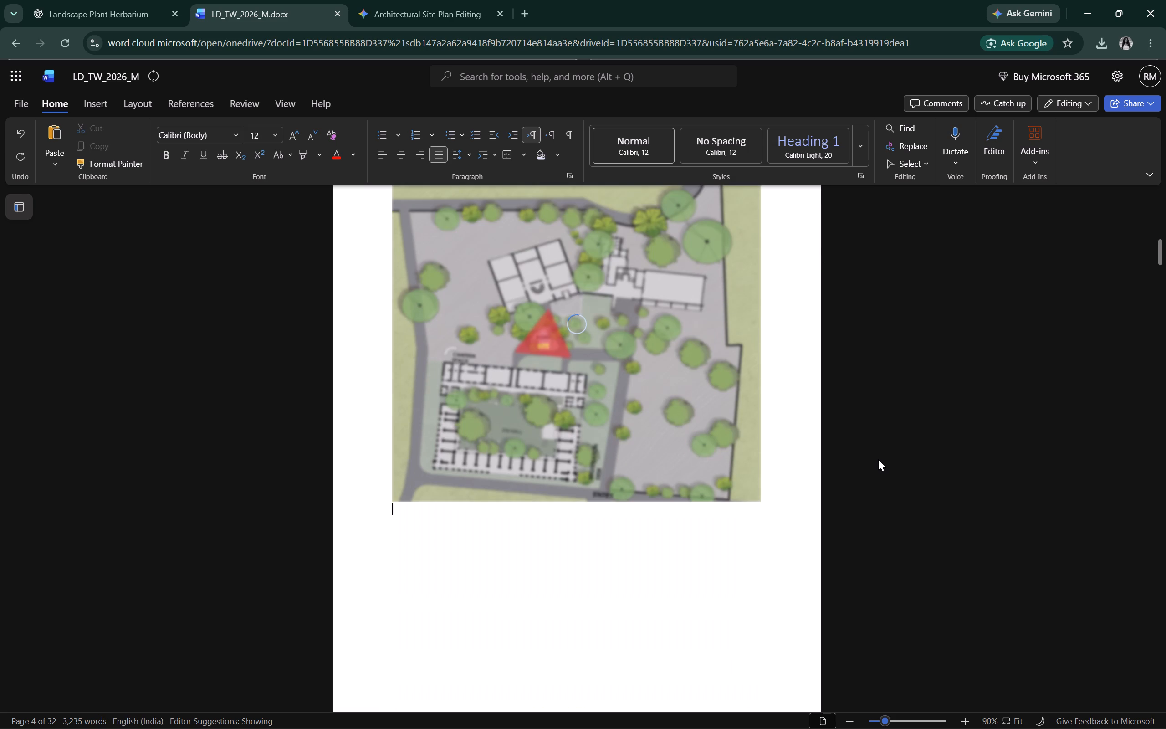
pyautogui.scroll(2, 878, 459)
pyautogui.scroll(-4, 878, 459)
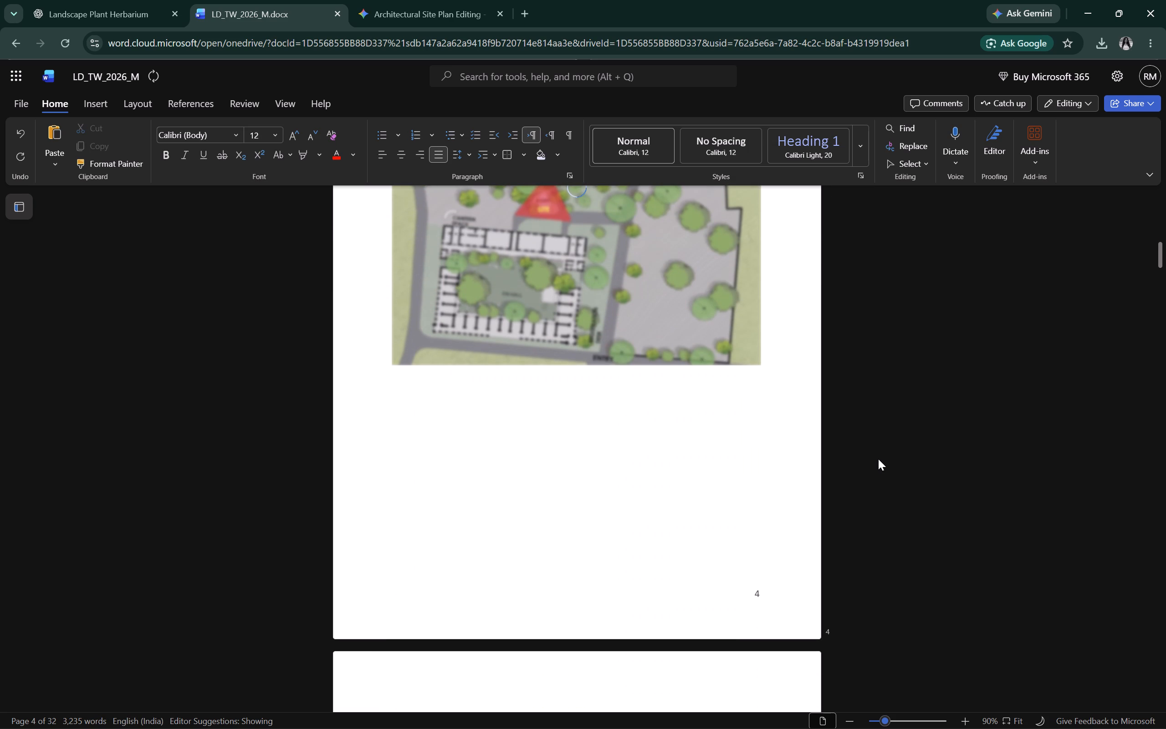
pyautogui.scroll(9, 878, 459)
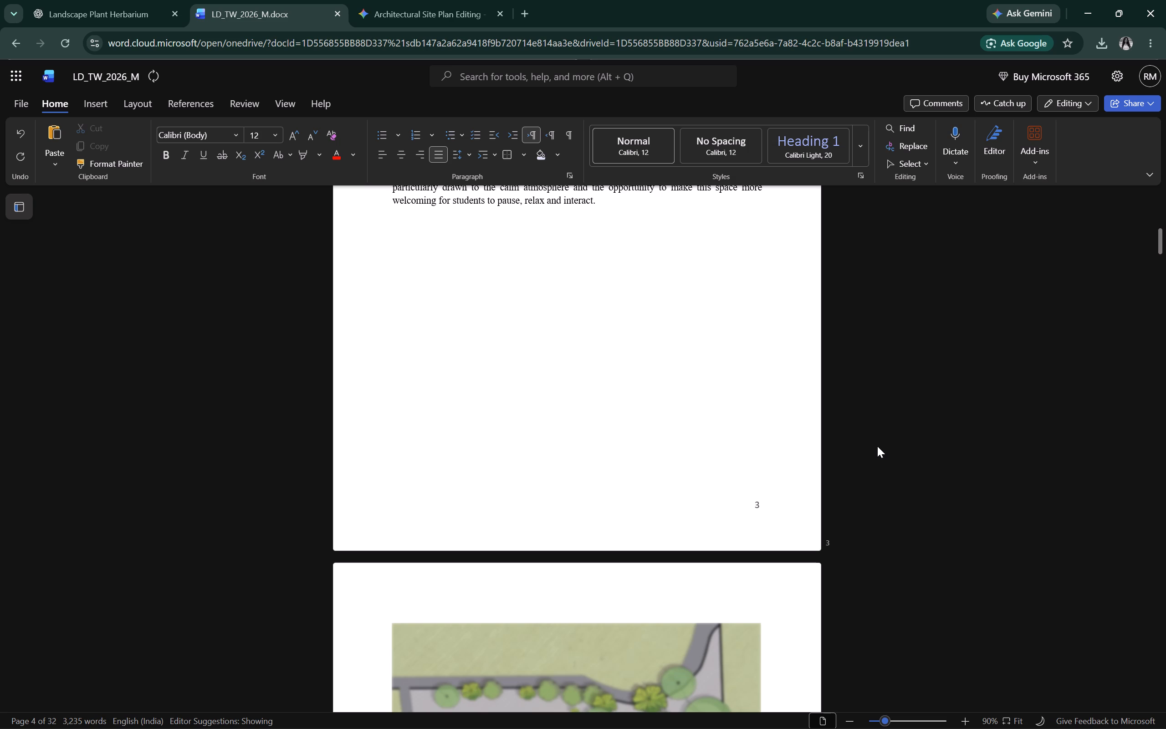
pyautogui.scroll(-3, 873, 446)
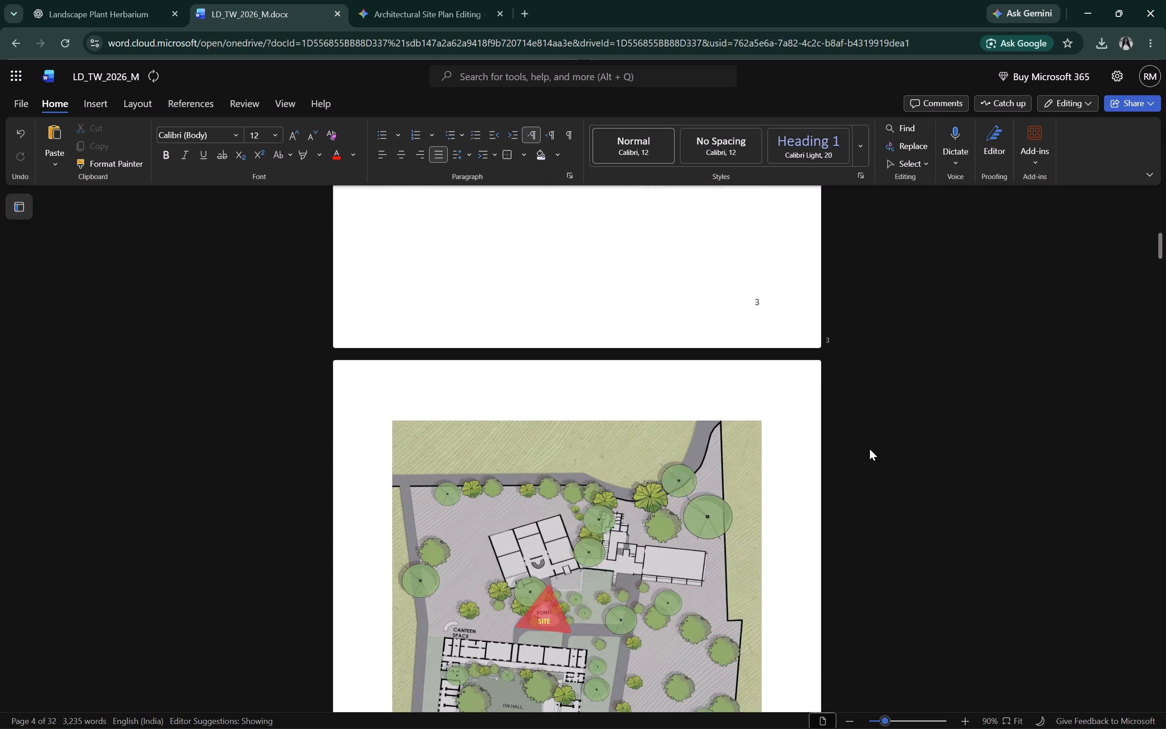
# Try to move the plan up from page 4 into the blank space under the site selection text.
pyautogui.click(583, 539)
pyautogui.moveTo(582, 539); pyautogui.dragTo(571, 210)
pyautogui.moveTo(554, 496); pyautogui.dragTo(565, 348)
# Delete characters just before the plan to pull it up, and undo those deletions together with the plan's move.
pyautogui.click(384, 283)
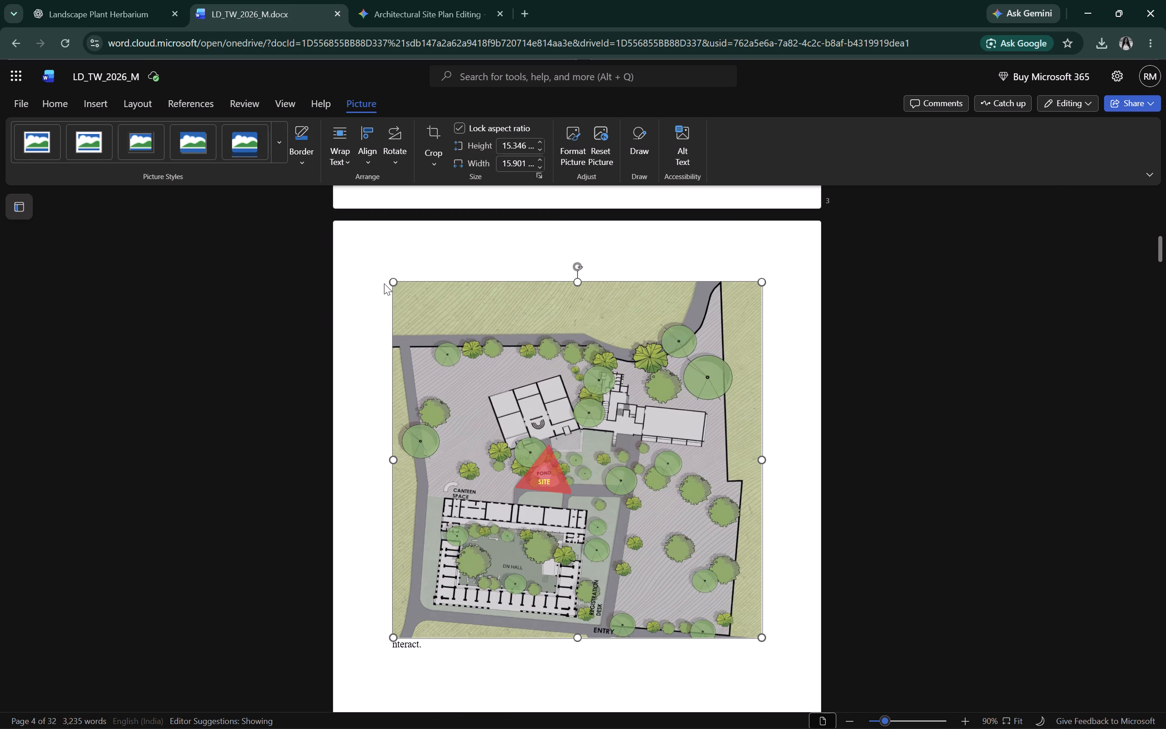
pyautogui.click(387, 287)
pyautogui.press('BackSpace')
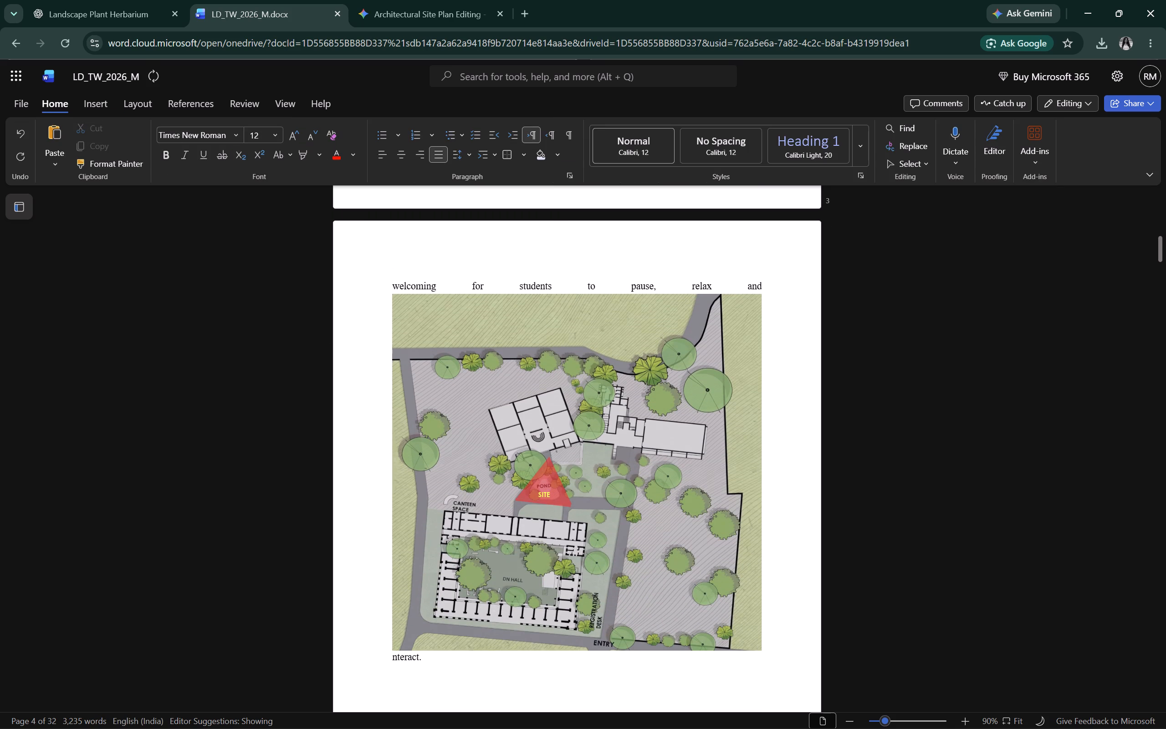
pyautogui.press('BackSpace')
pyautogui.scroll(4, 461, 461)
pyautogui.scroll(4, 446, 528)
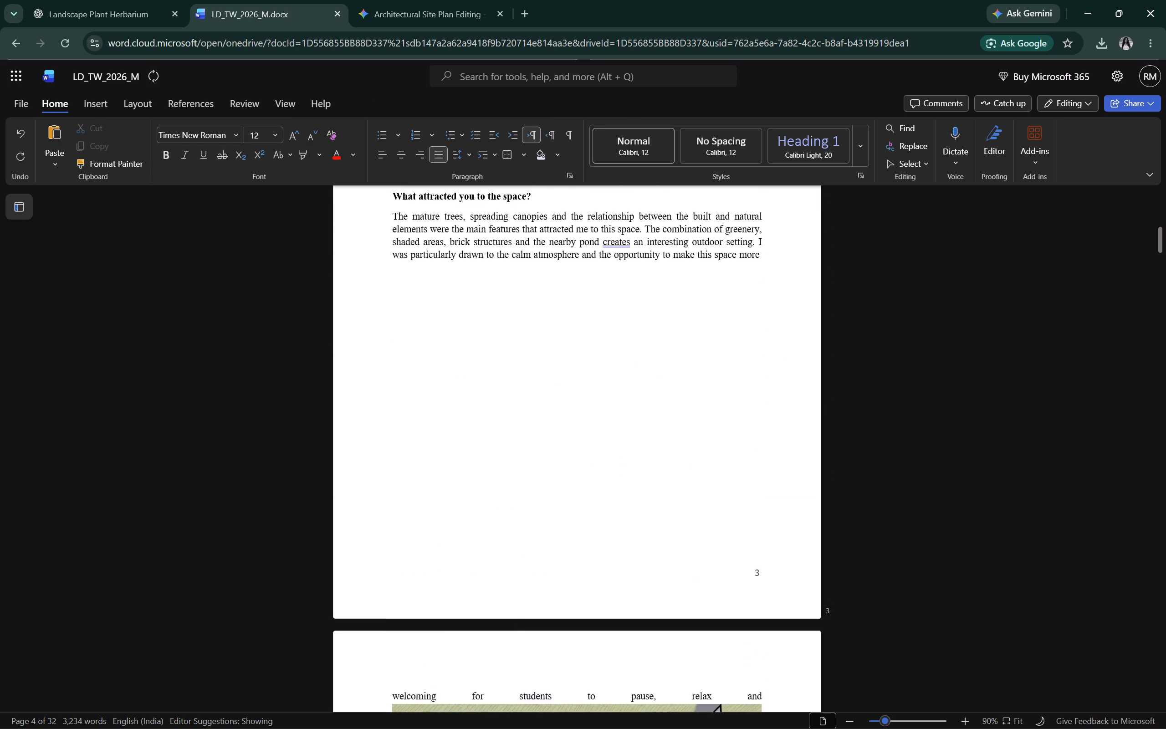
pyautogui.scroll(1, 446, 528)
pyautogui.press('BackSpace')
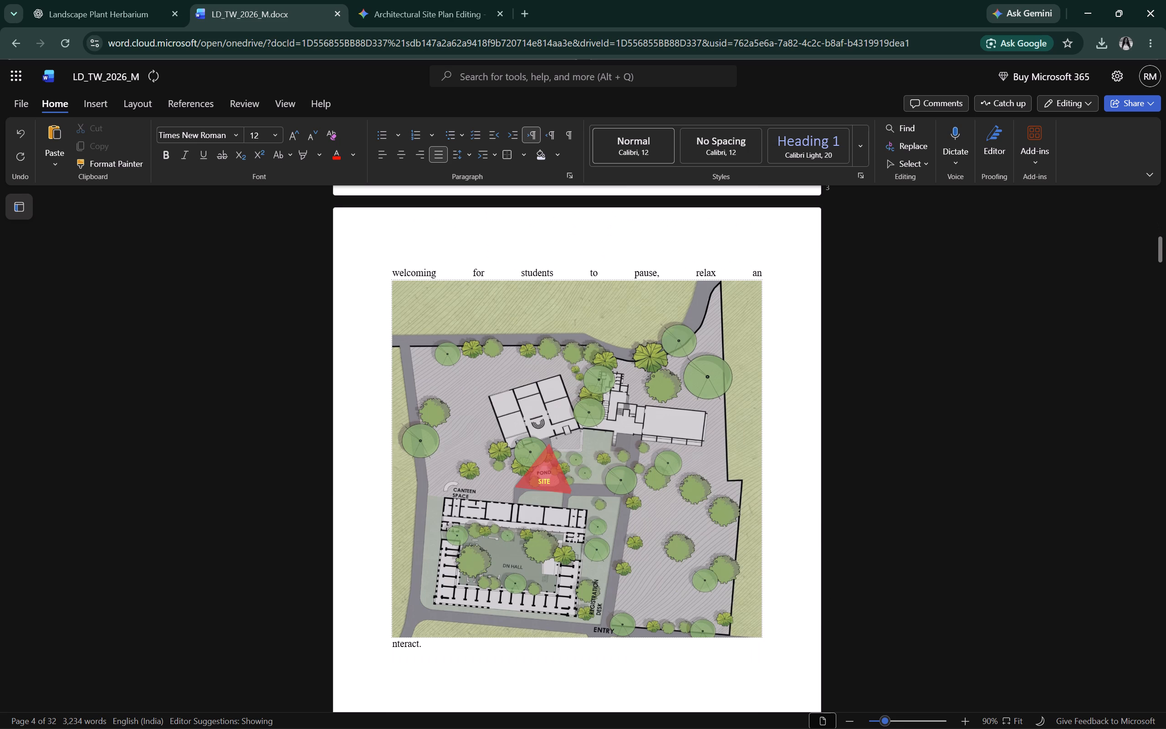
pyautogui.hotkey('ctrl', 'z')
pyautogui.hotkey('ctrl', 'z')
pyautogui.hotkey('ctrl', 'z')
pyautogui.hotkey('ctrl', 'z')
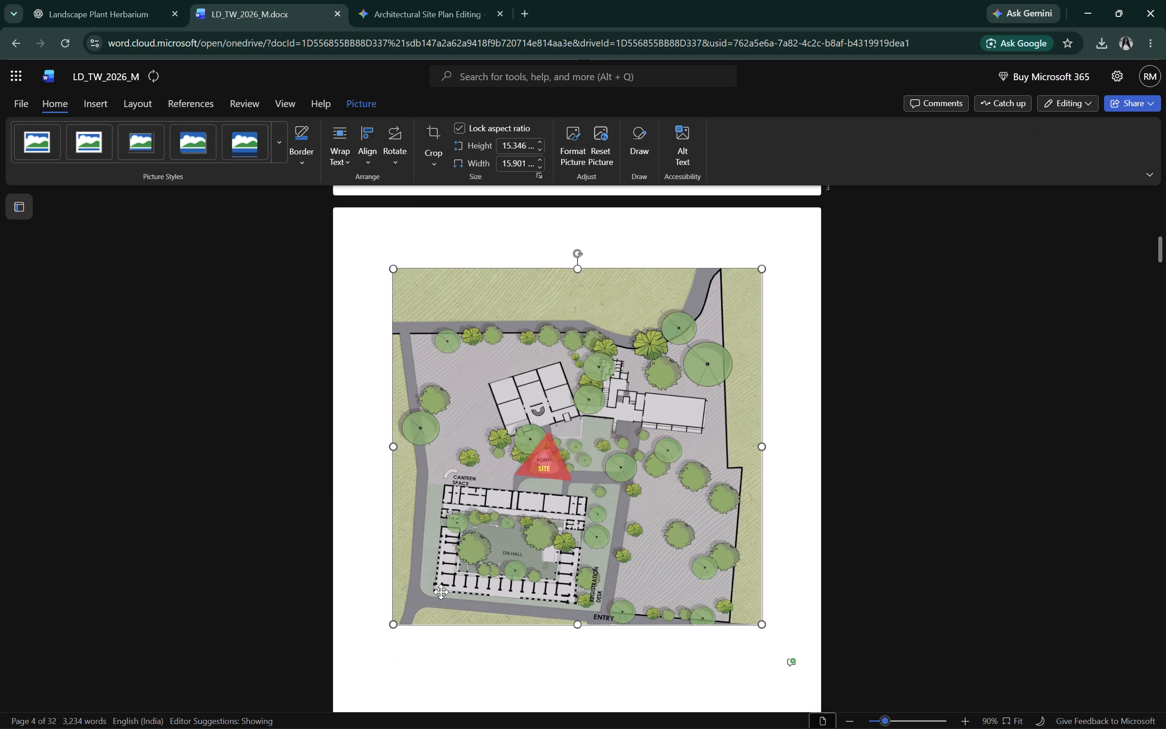
# Shrink the plan on page 4 proportionally to about 12.55 high by 13.01 wide.
pyautogui.moveTo(760, 270); pyautogui.dragTo(737, 298)
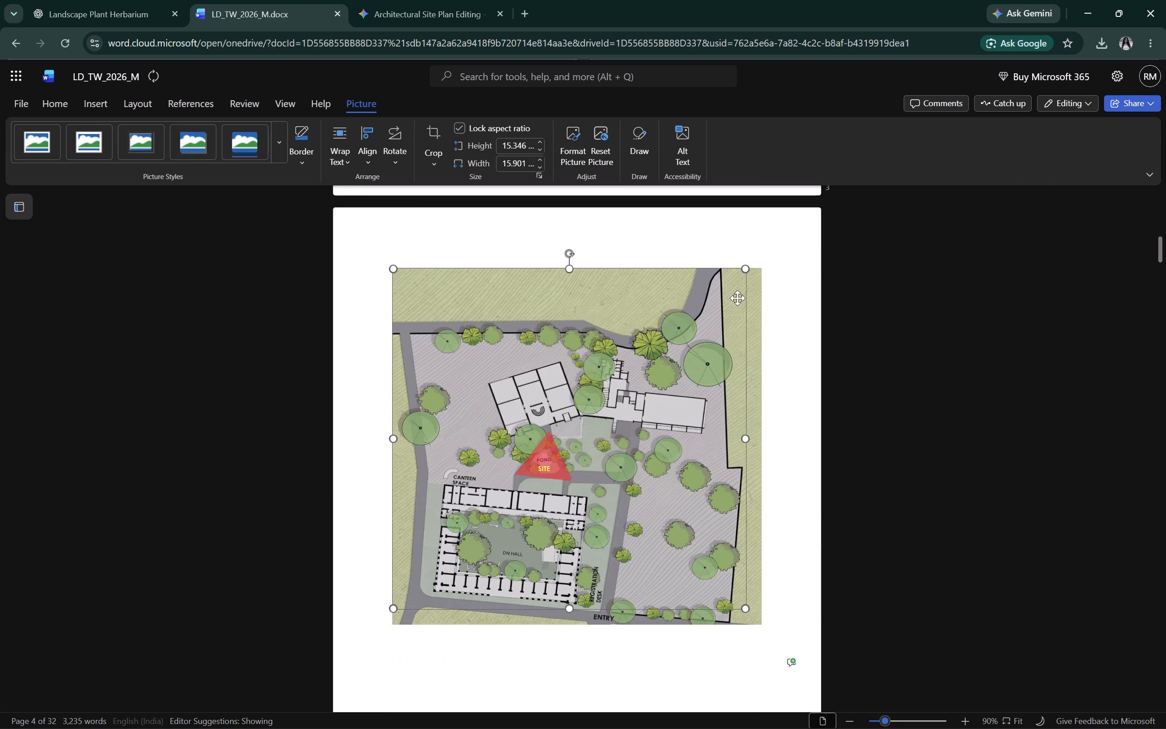
pyautogui.moveTo(737, 298); pyautogui.dragTo(639, 334)
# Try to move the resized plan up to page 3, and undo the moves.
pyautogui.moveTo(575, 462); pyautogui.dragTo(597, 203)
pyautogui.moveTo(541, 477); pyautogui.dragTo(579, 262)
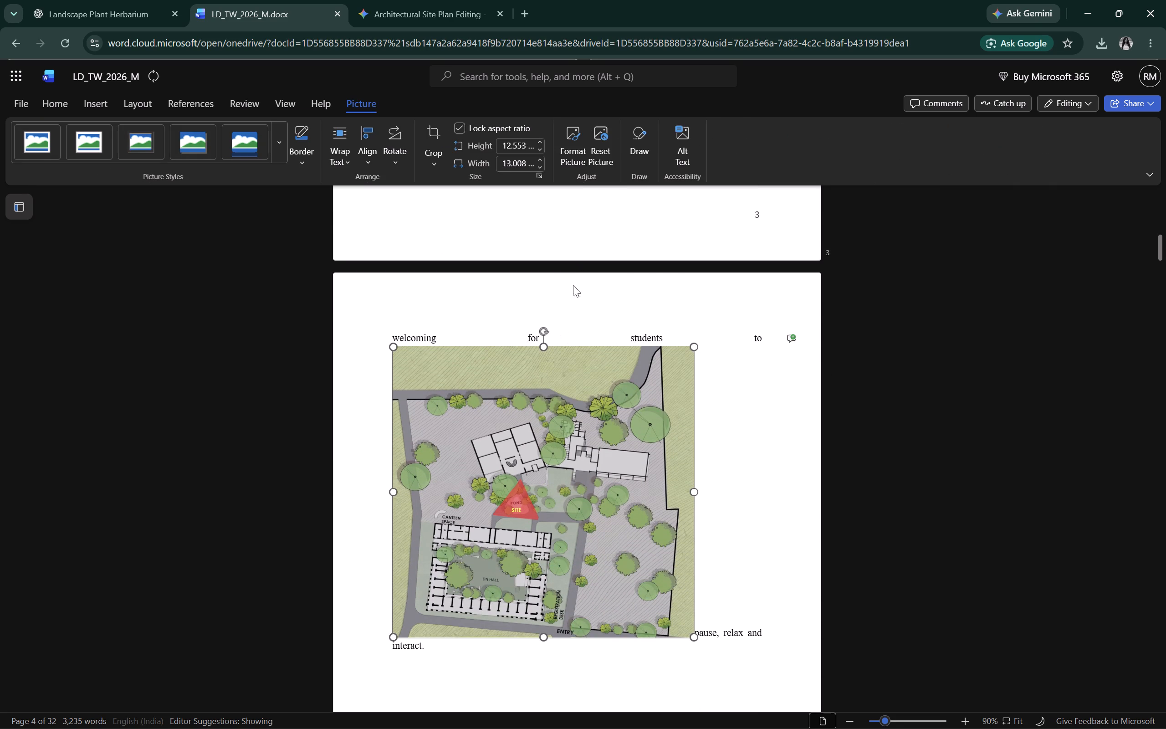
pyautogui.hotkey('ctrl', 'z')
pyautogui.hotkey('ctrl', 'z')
# Copy the resized campus plan picture on page 4.
pyautogui.scroll(2, 563, 509)
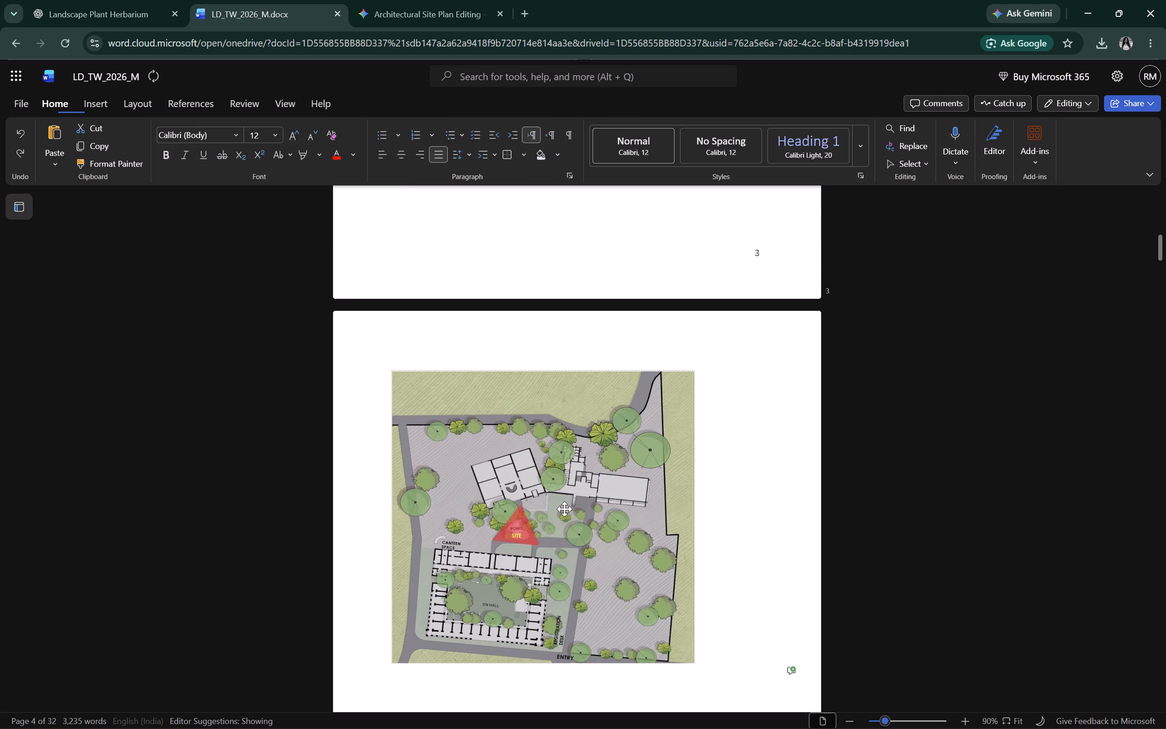
pyautogui.scroll(3, 564, 509)
pyautogui.click(407, 293)
pyautogui.click(499, 436)
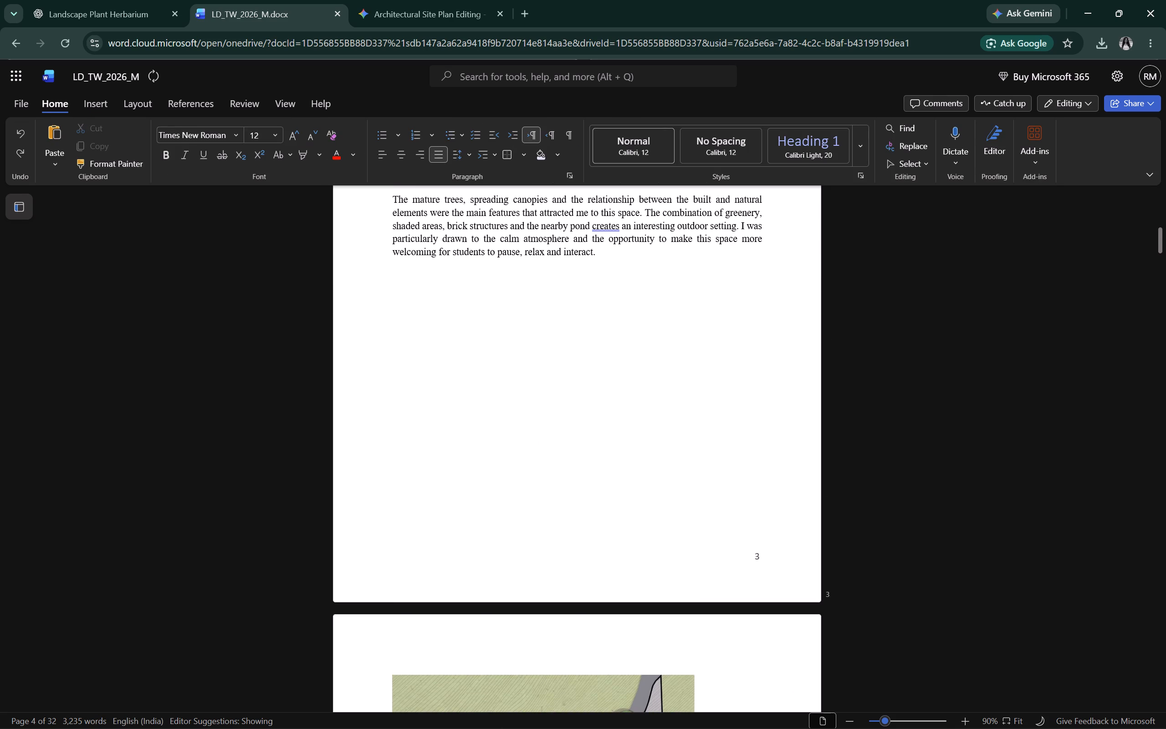
pyautogui.scroll(-2, 501, 425)
pyautogui.click(446, 638)
pyautogui.rightClick(456, 600)
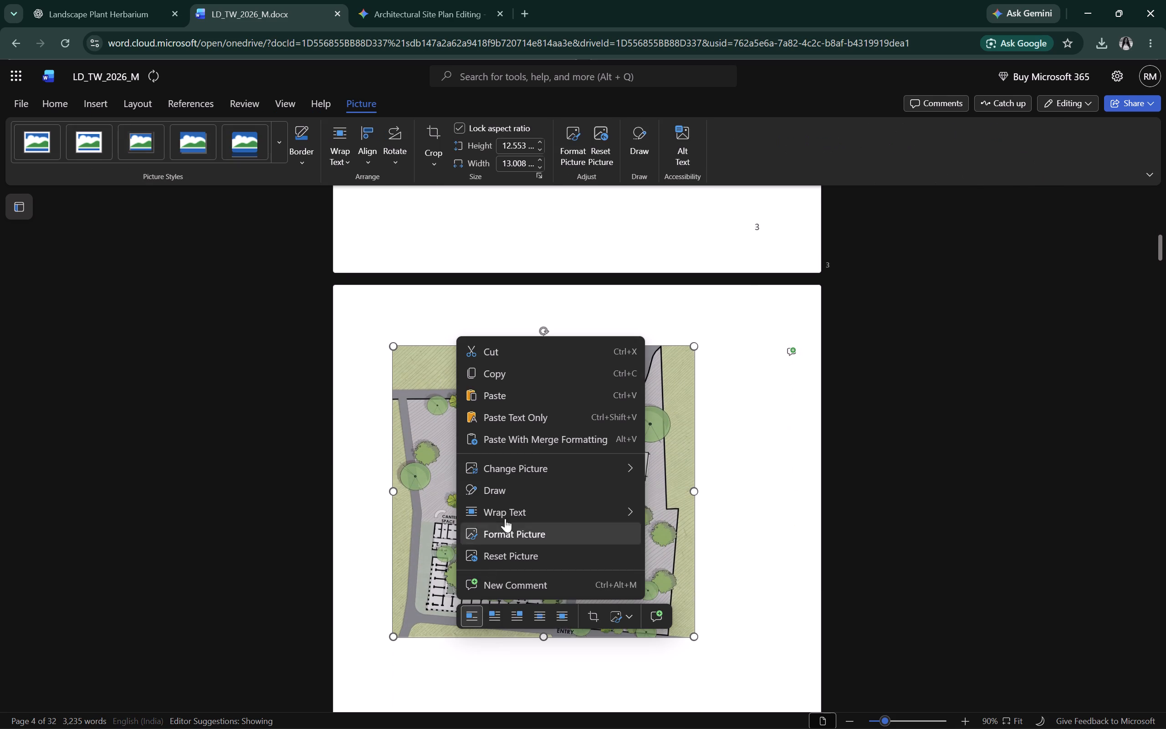
pyautogui.click(527, 373)
# Paste the copied plan on a new line after the paragraph ending "welcoming for students to pause, relax and interact.".
pyautogui.scroll(7, 548, 543)
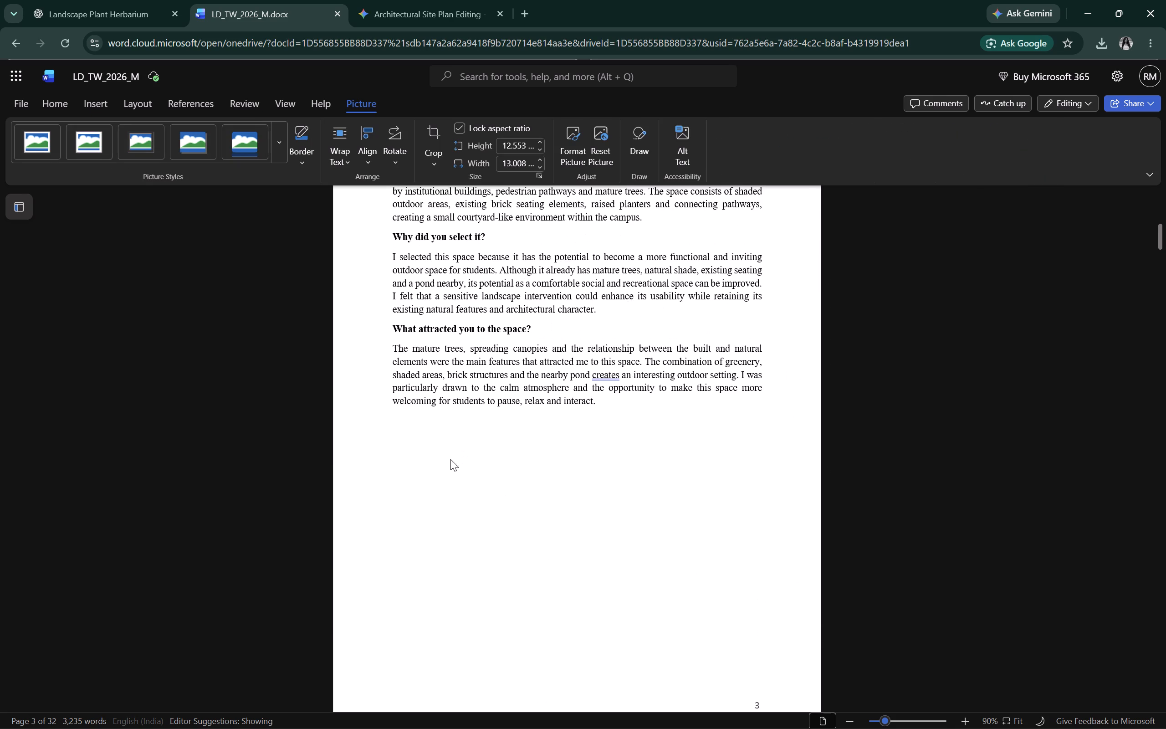
pyautogui.click(385, 454)
pyautogui.click(396, 439)
pyautogui.click(396, 439)
pyautogui.click(415, 438)
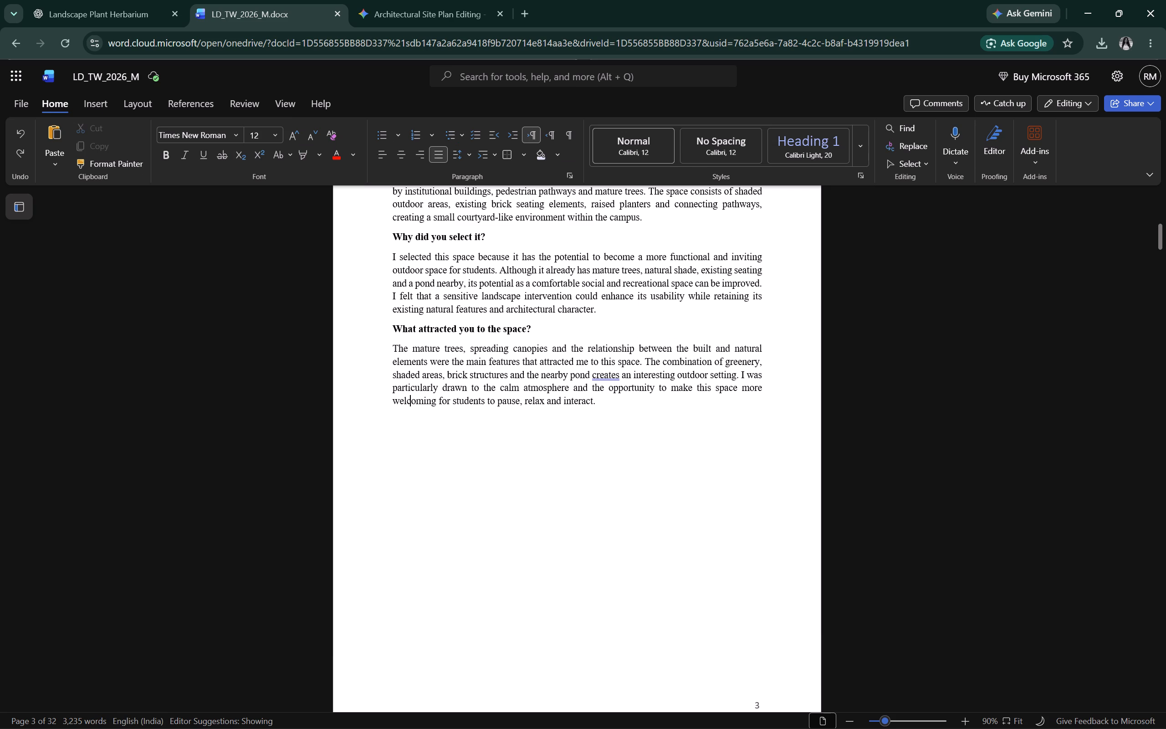
pyautogui.click(446, 437)
pyautogui.click(614, 405)
pyautogui.press('Return')
pyautogui.hotkey('ctrl', 'v')
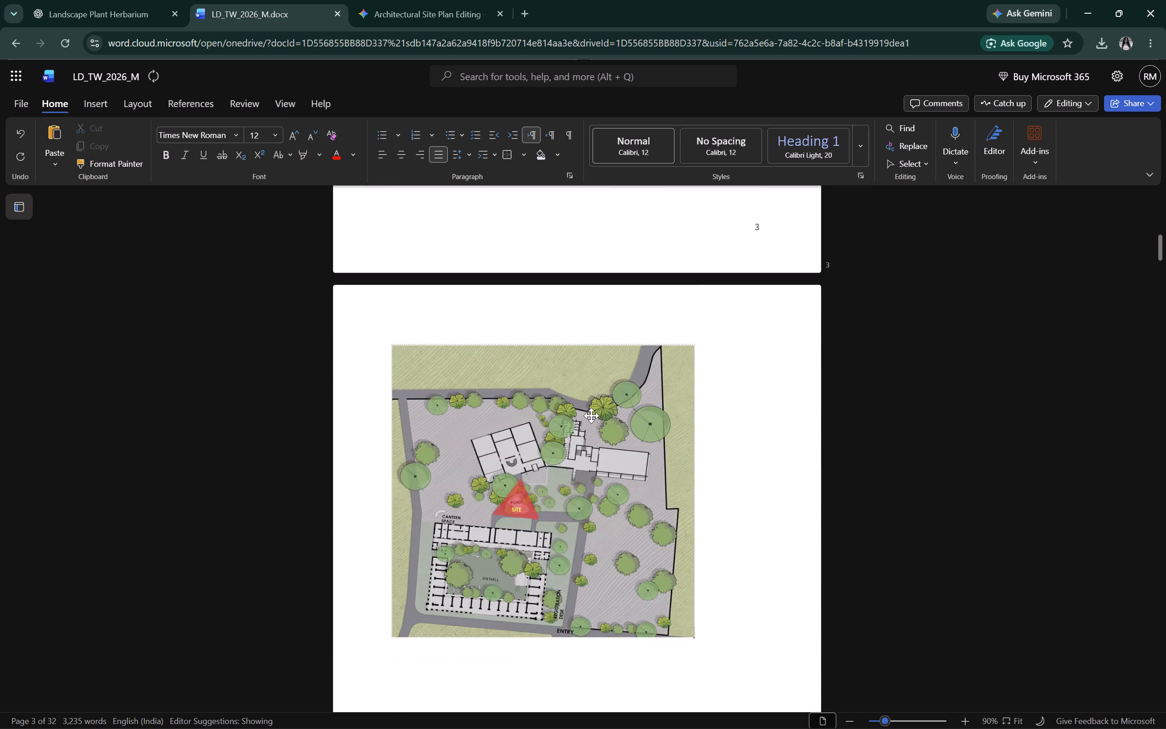
pyautogui.moveTo(700, 399); pyautogui.dragTo(638, 458)
pyautogui.scroll(3, 620, 483)
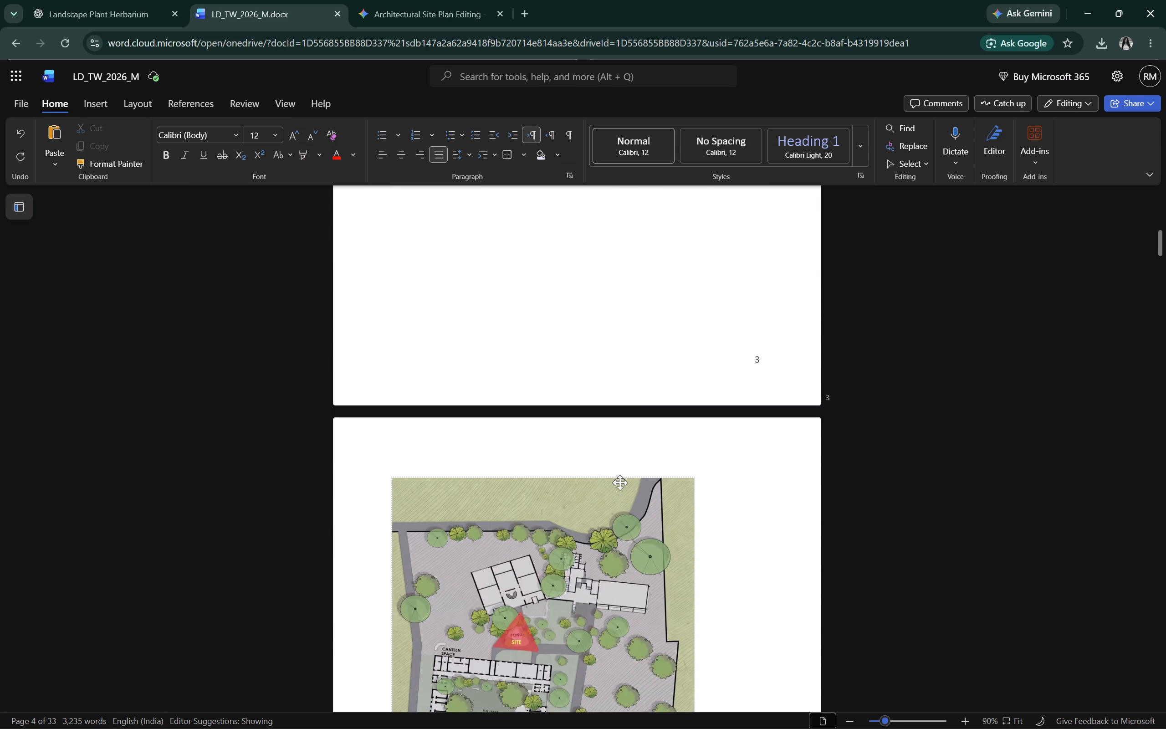
pyautogui.scroll(18, 620, 483)
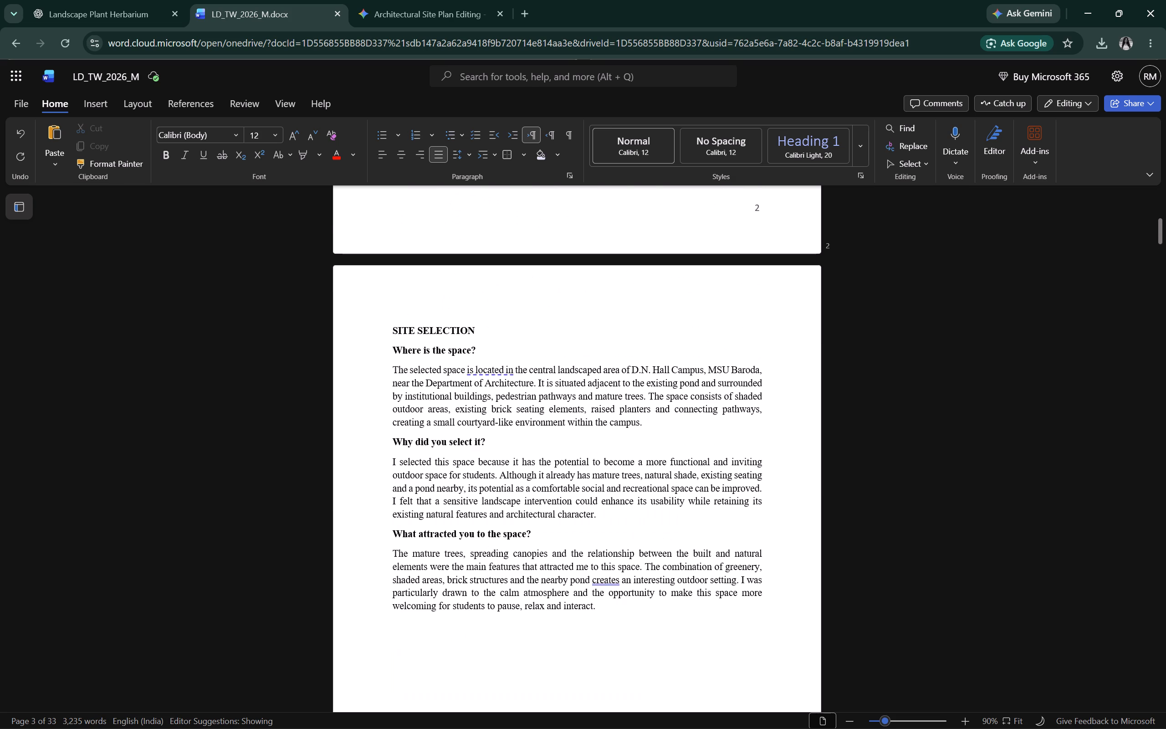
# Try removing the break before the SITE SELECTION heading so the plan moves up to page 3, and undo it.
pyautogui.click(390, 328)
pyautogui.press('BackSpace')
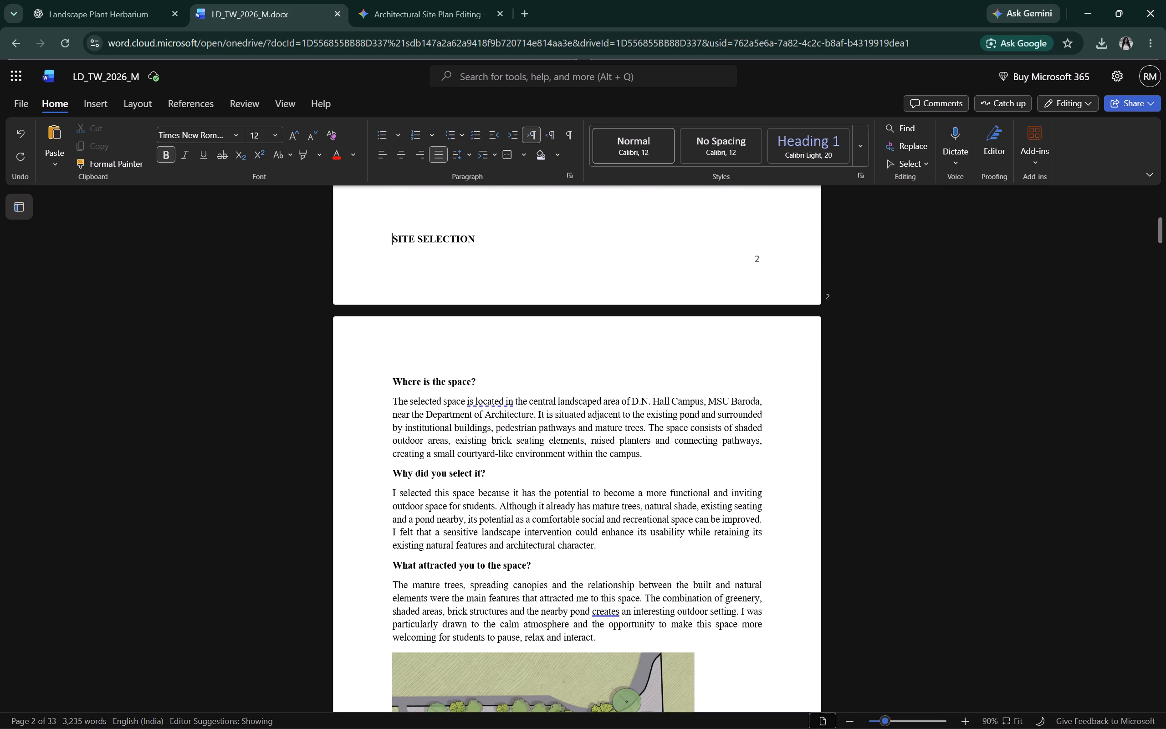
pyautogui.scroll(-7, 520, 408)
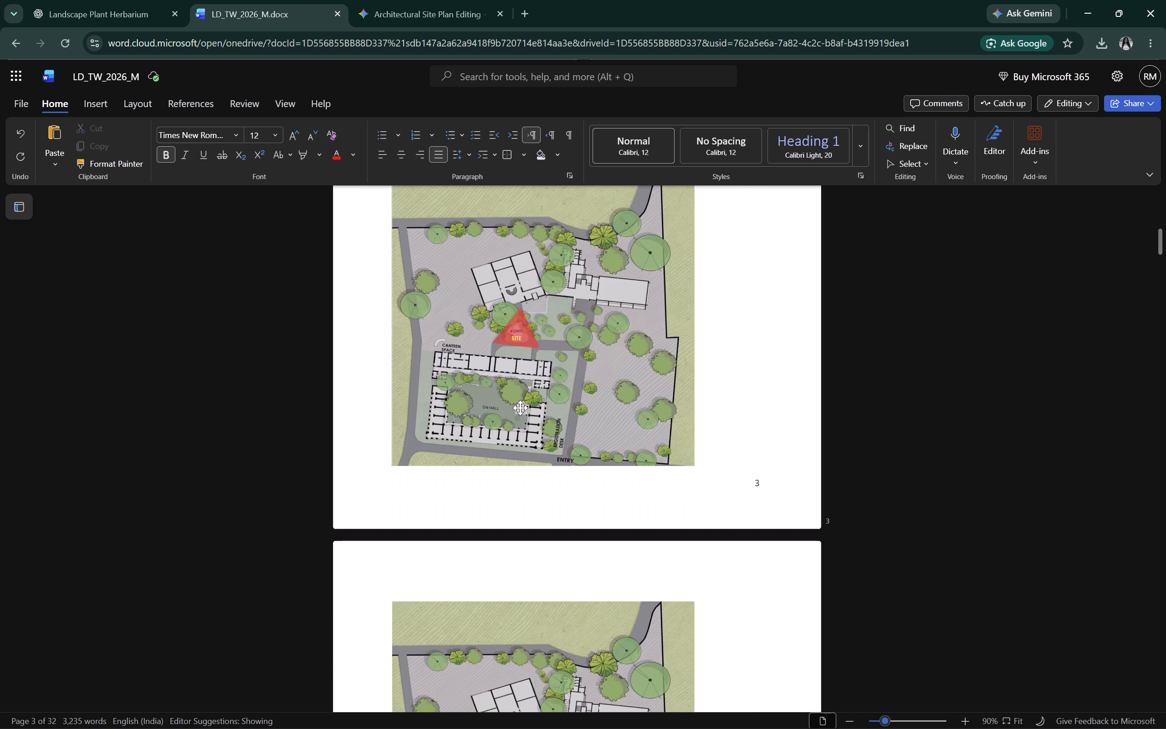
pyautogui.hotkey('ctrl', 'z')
# Shrink the pasted plan proportionally to about 11.76 high by 12.18 wide so it fits beneath the text on page 3.
pyautogui.scroll(-10, 520, 400)
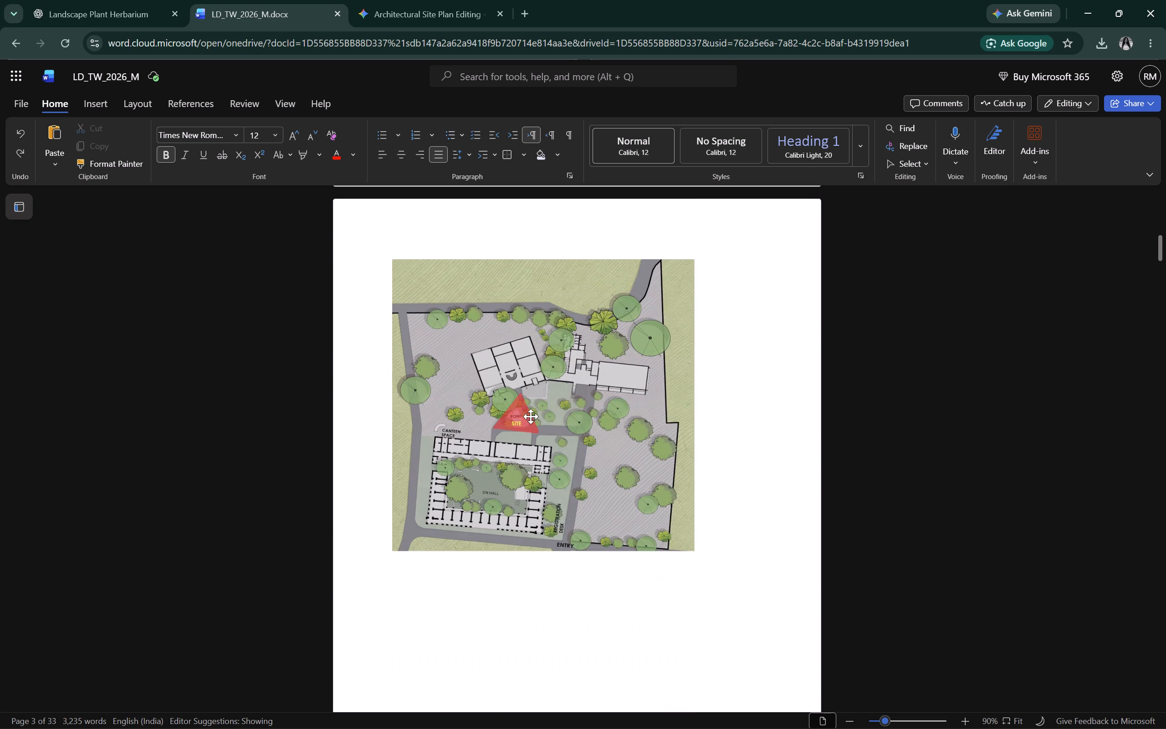
pyautogui.click(531, 417)
pyautogui.moveTo(695, 546); pyautogui.dragTo(671, 530)
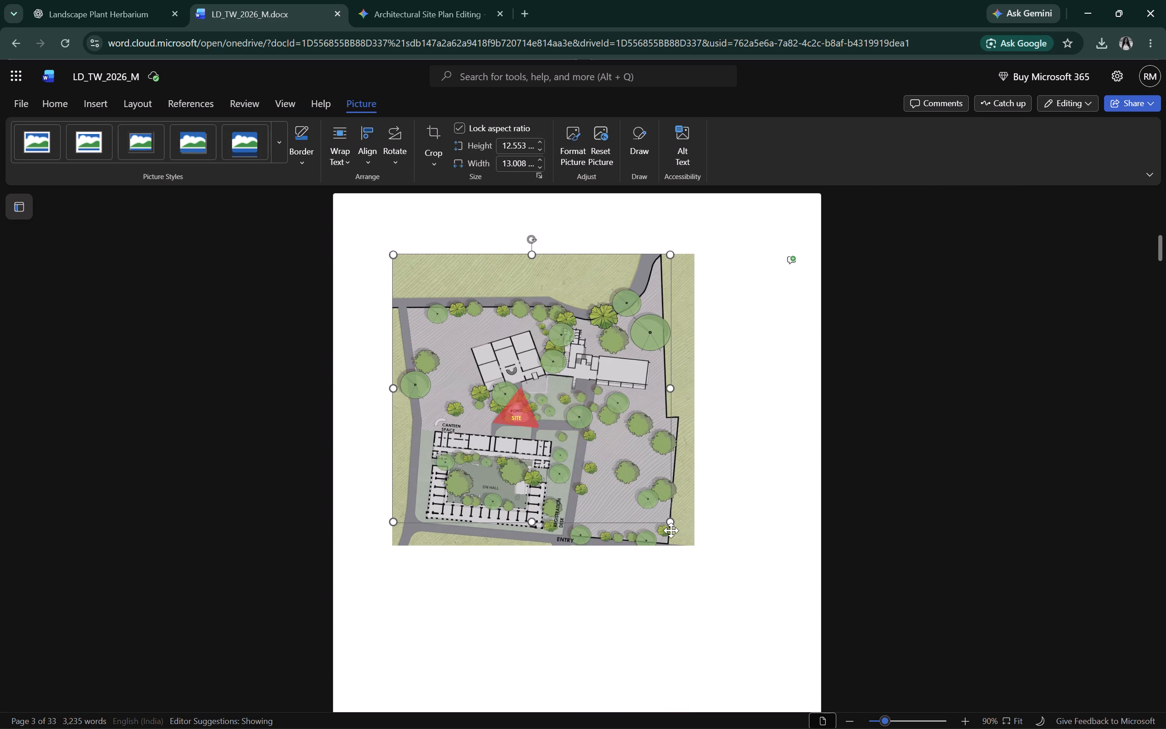
pyautogui.moveTo(671, 530); pyautogui.dragTo(659, 523)
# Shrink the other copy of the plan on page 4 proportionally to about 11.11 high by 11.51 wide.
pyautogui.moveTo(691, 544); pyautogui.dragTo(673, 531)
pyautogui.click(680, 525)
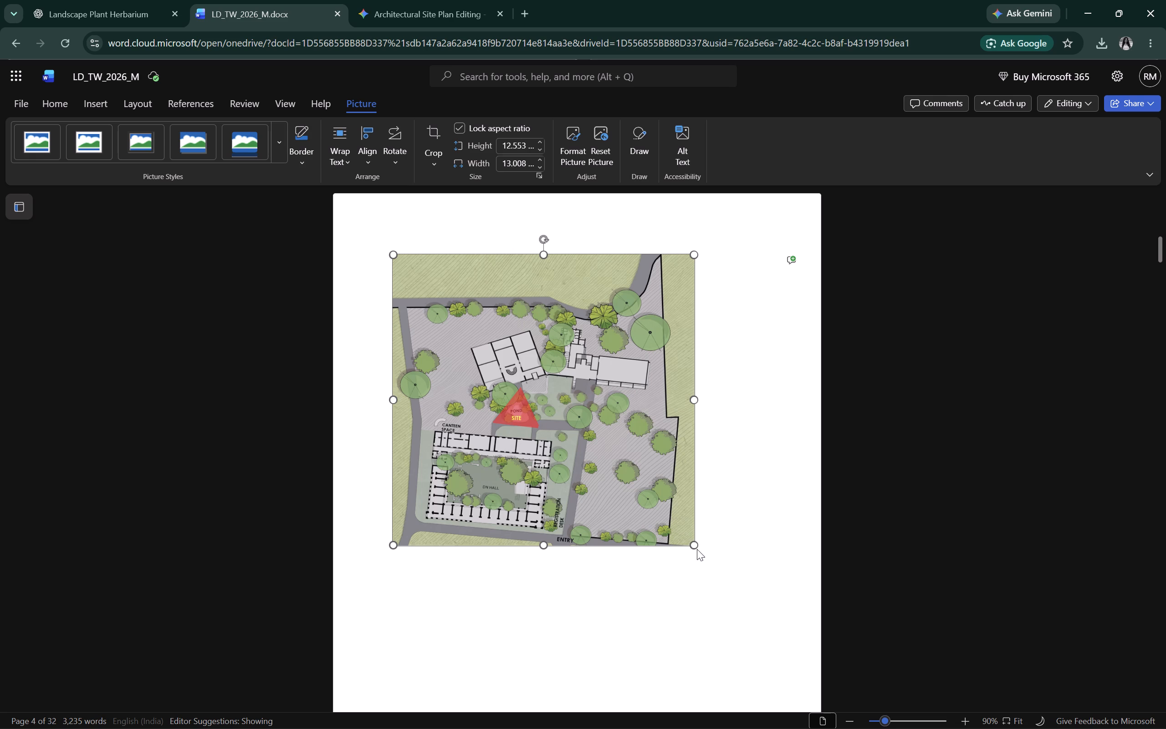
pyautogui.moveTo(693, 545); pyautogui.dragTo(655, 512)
# Delete the duplicate campus plan on page 4.
pyautogui.scroll(2, 662, 551)
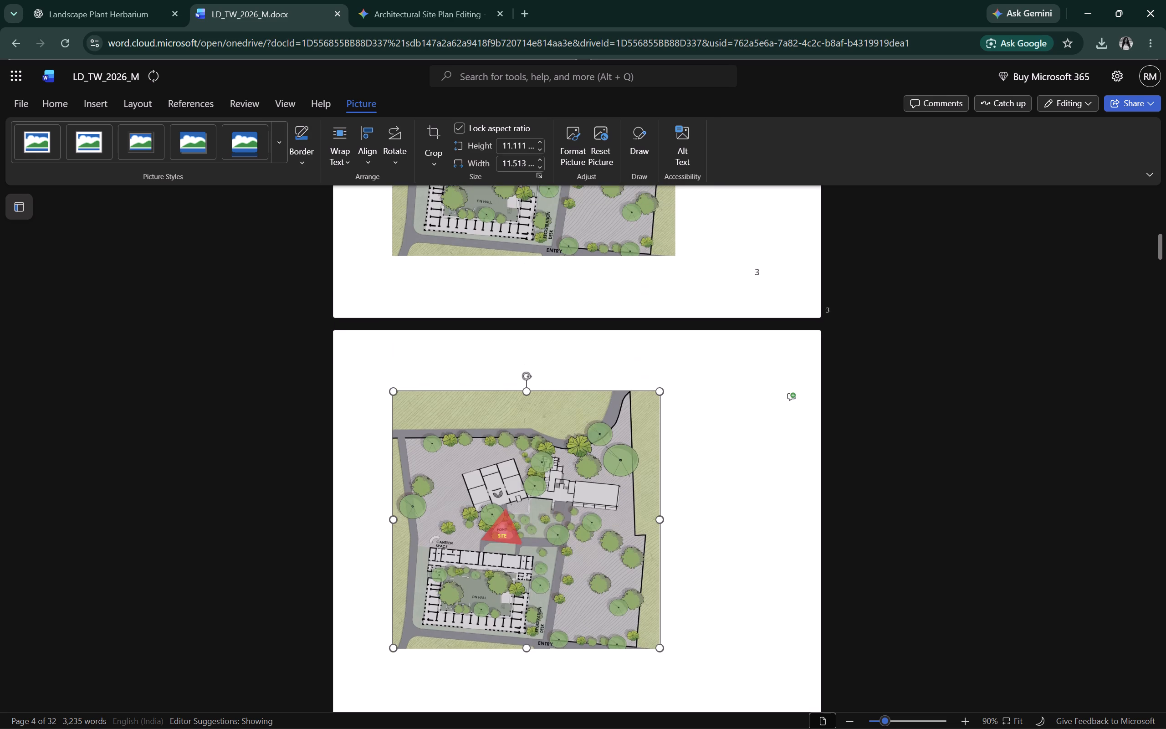
pyautogui.scroll(11, 663, 551)
pyautogui.scroll(-3, 660, 544)
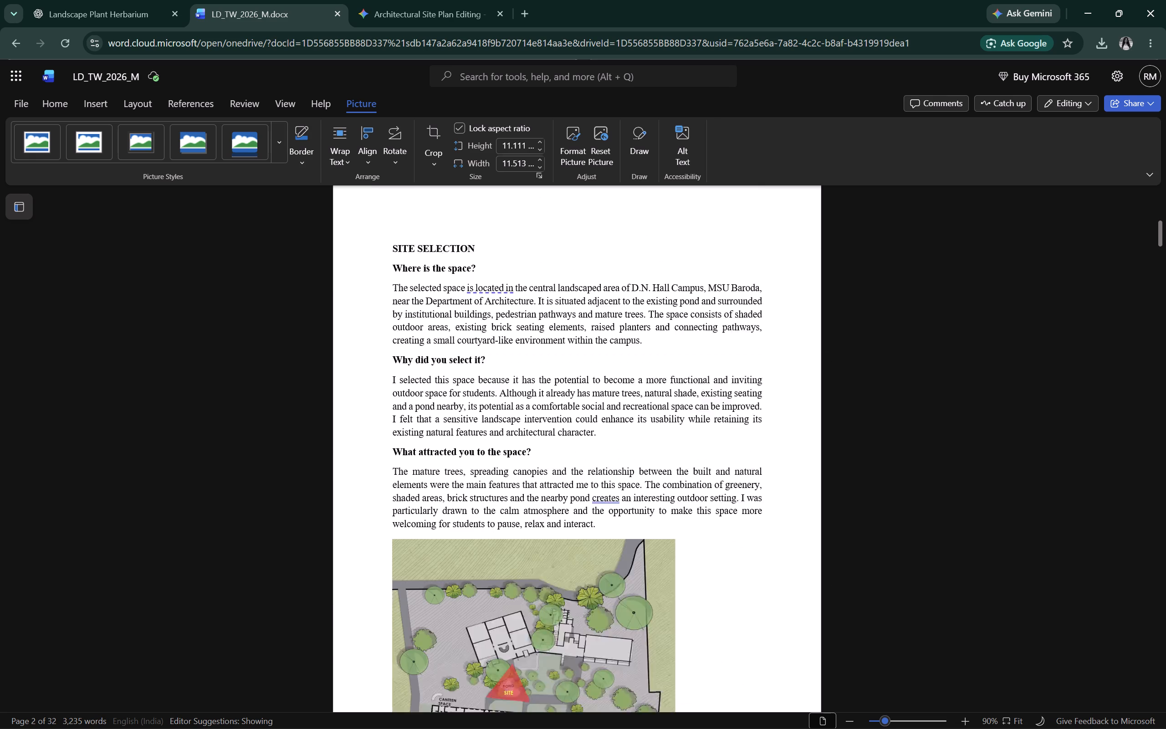
pyautogui.scroll(-8, 660, 544)
pyautogui.click(651, 536)
pyautogui.press('Delete')
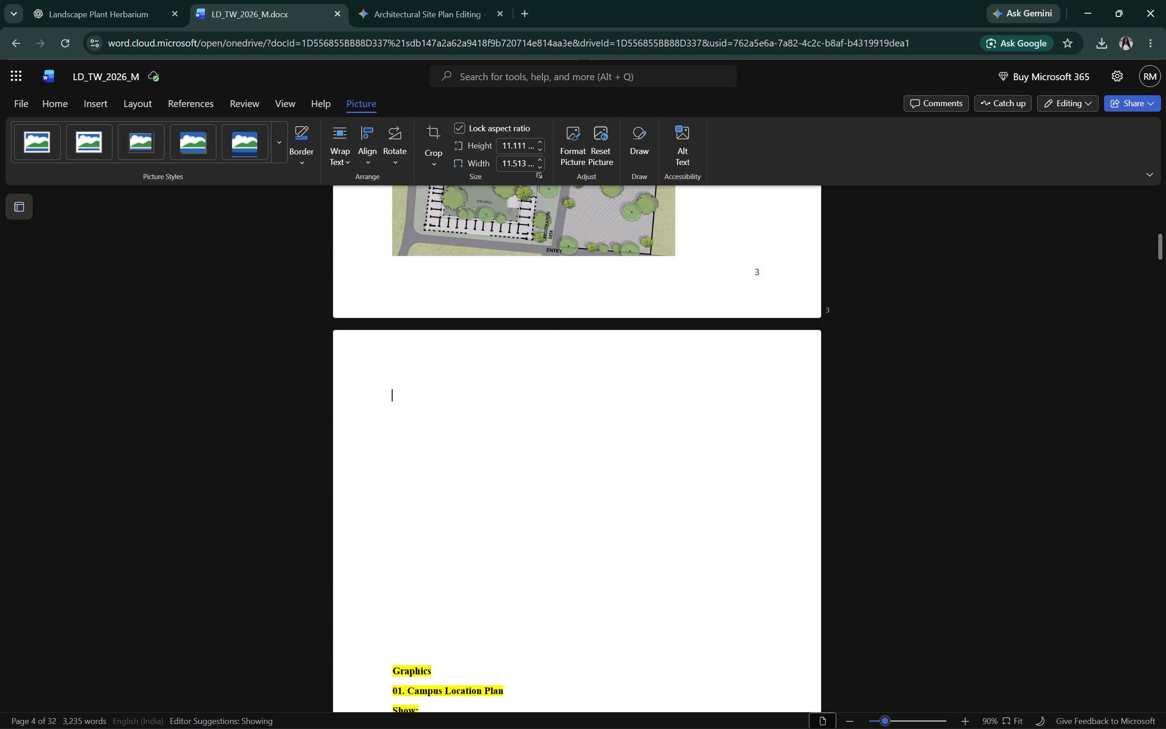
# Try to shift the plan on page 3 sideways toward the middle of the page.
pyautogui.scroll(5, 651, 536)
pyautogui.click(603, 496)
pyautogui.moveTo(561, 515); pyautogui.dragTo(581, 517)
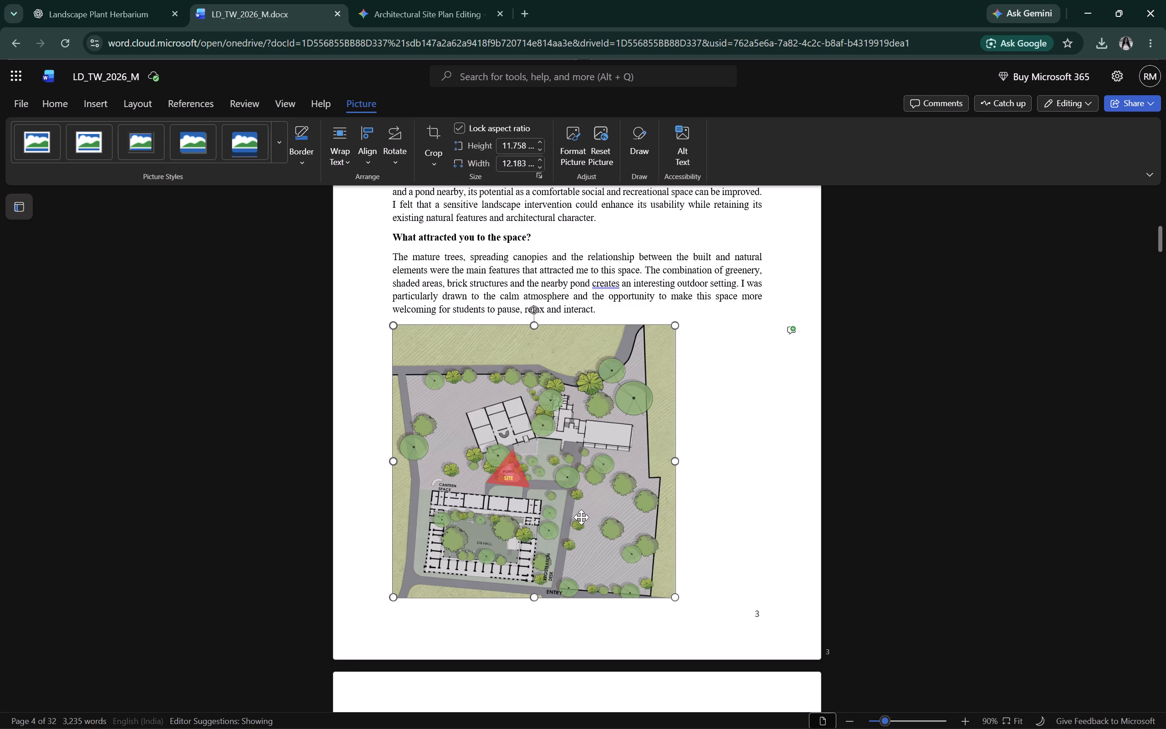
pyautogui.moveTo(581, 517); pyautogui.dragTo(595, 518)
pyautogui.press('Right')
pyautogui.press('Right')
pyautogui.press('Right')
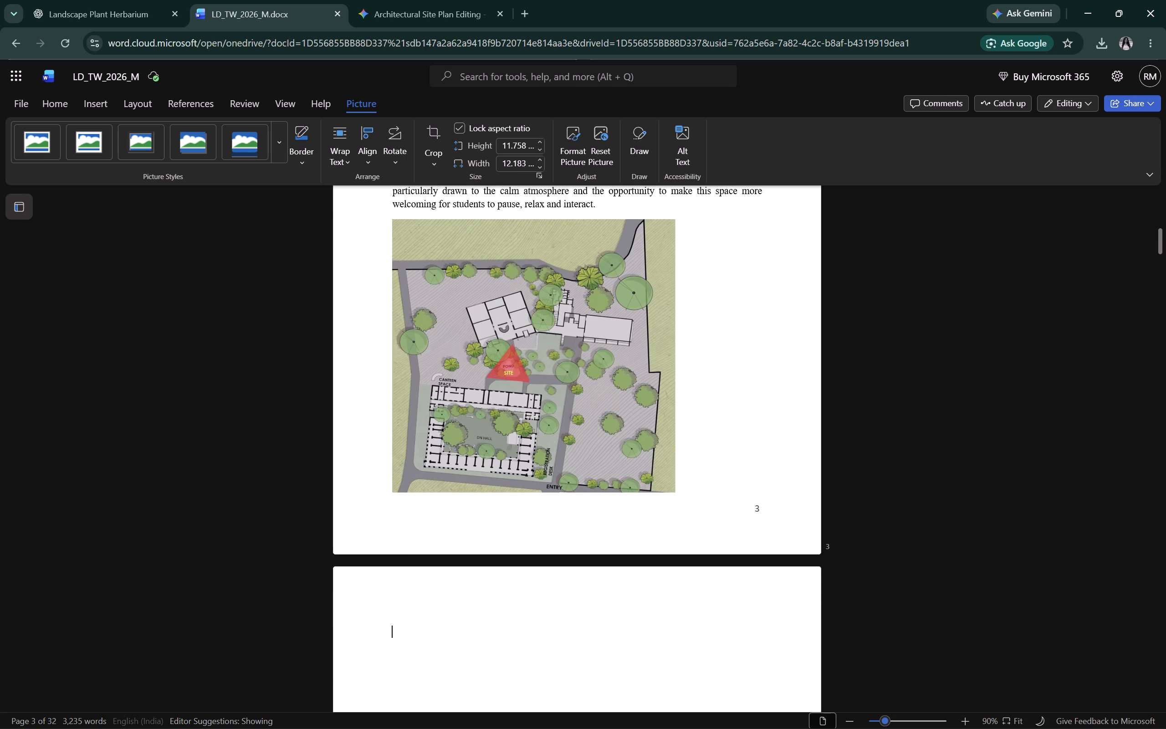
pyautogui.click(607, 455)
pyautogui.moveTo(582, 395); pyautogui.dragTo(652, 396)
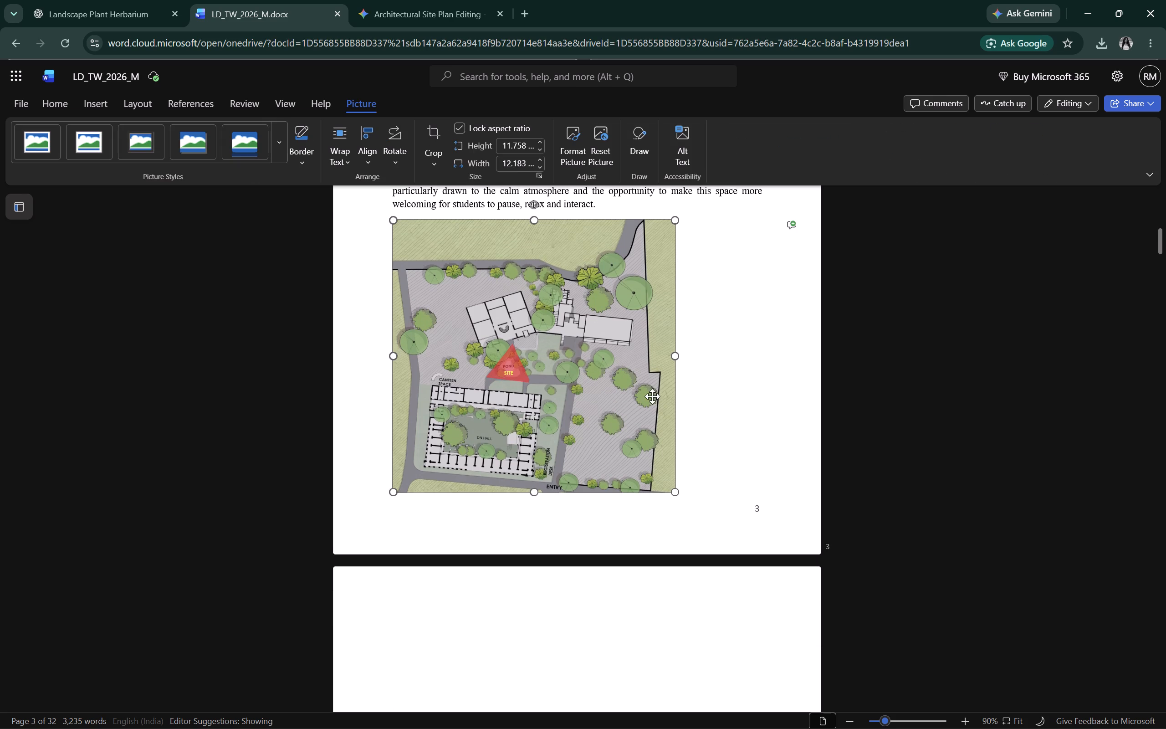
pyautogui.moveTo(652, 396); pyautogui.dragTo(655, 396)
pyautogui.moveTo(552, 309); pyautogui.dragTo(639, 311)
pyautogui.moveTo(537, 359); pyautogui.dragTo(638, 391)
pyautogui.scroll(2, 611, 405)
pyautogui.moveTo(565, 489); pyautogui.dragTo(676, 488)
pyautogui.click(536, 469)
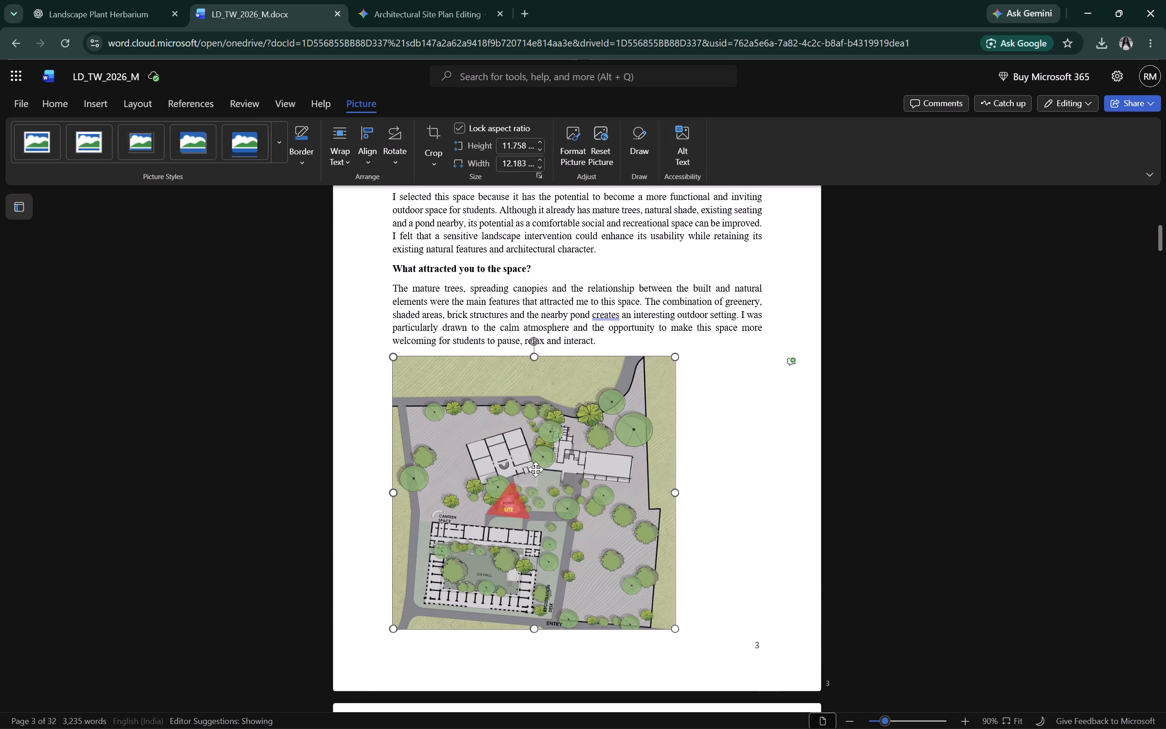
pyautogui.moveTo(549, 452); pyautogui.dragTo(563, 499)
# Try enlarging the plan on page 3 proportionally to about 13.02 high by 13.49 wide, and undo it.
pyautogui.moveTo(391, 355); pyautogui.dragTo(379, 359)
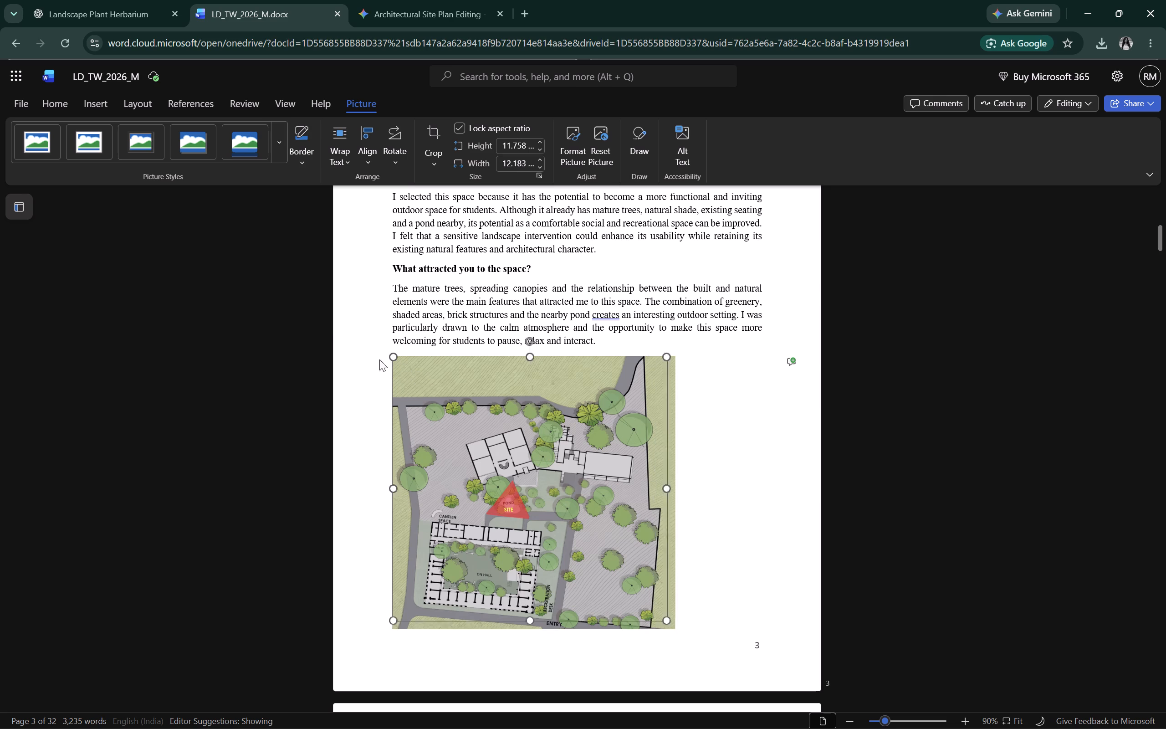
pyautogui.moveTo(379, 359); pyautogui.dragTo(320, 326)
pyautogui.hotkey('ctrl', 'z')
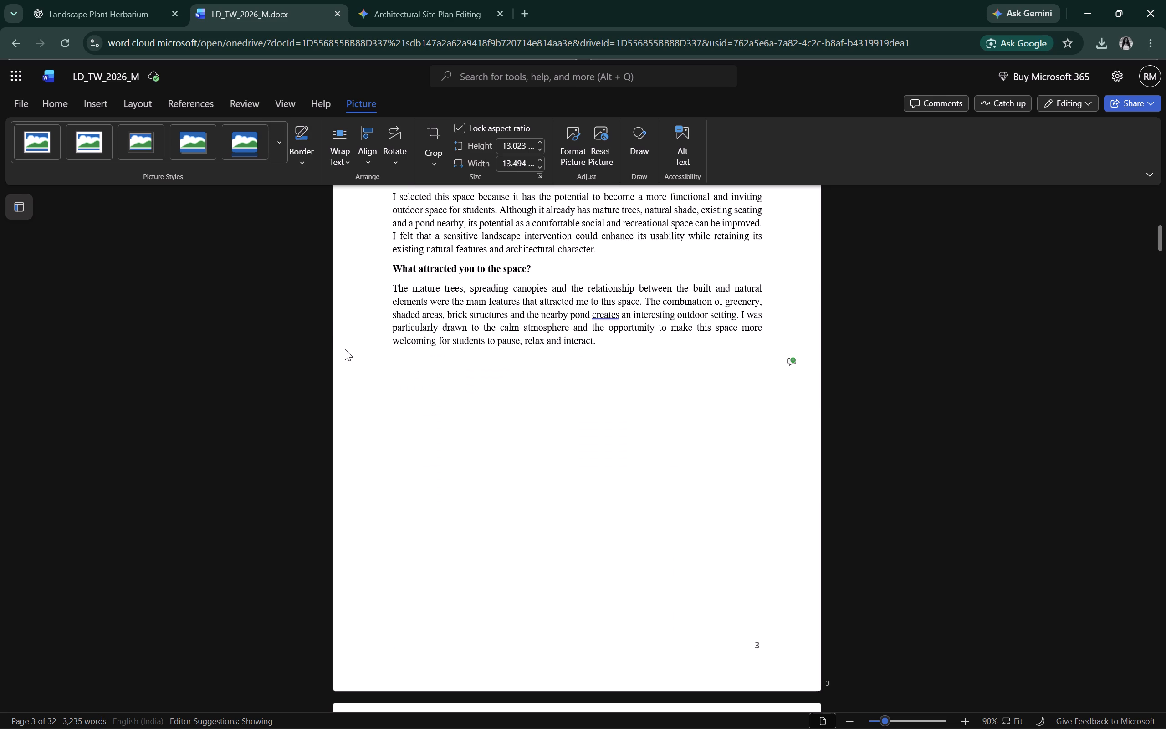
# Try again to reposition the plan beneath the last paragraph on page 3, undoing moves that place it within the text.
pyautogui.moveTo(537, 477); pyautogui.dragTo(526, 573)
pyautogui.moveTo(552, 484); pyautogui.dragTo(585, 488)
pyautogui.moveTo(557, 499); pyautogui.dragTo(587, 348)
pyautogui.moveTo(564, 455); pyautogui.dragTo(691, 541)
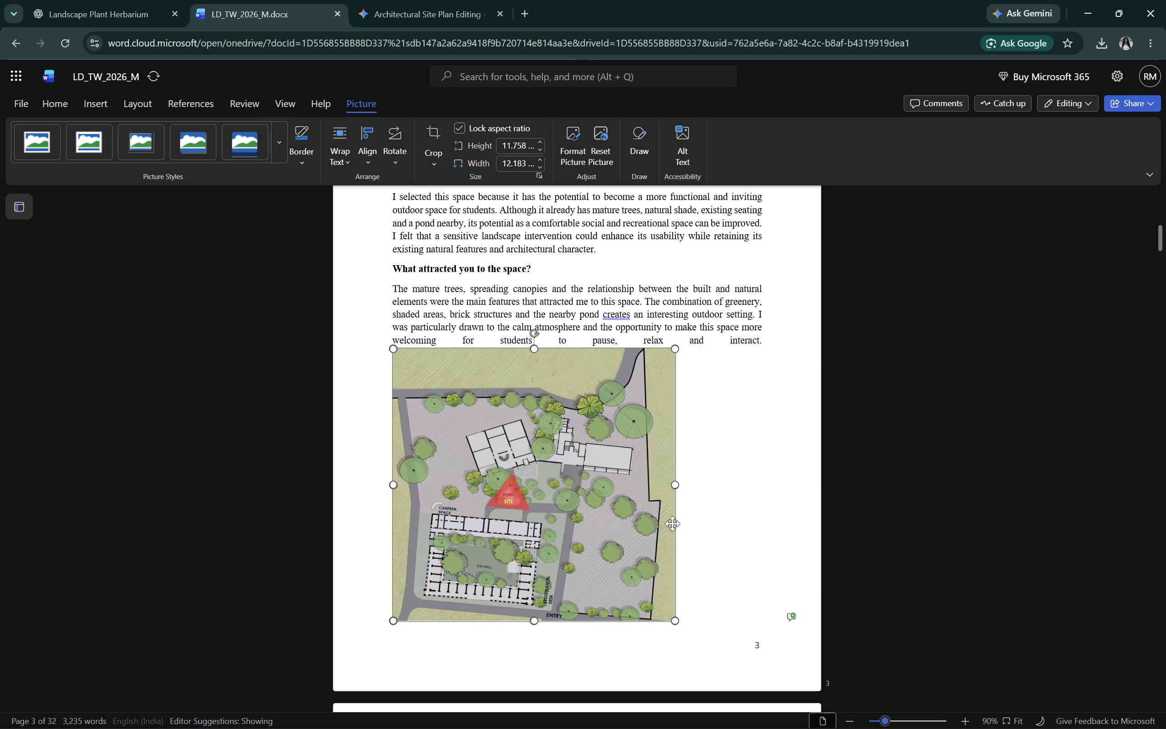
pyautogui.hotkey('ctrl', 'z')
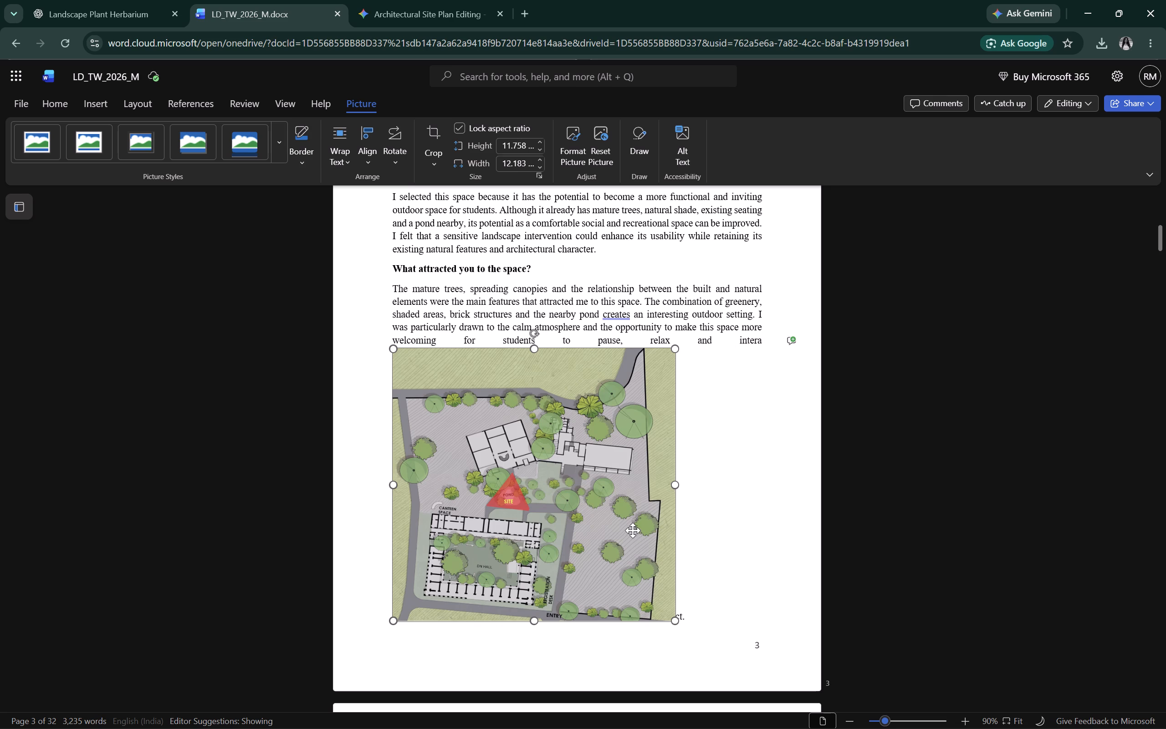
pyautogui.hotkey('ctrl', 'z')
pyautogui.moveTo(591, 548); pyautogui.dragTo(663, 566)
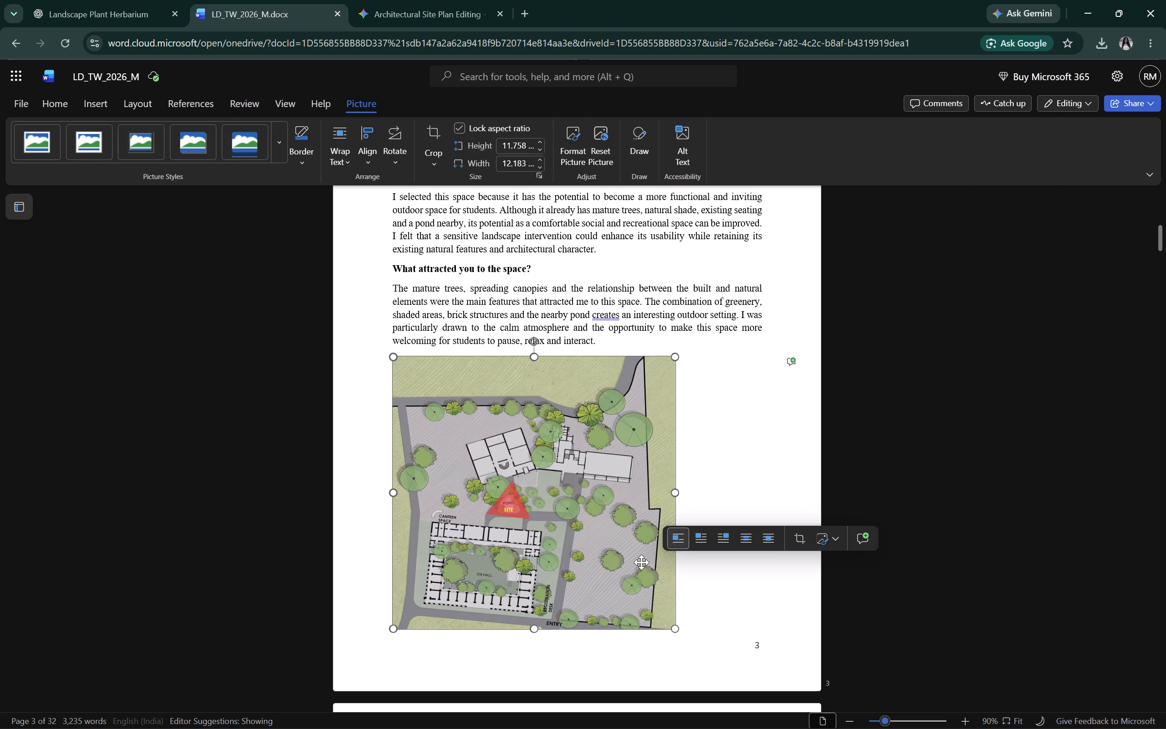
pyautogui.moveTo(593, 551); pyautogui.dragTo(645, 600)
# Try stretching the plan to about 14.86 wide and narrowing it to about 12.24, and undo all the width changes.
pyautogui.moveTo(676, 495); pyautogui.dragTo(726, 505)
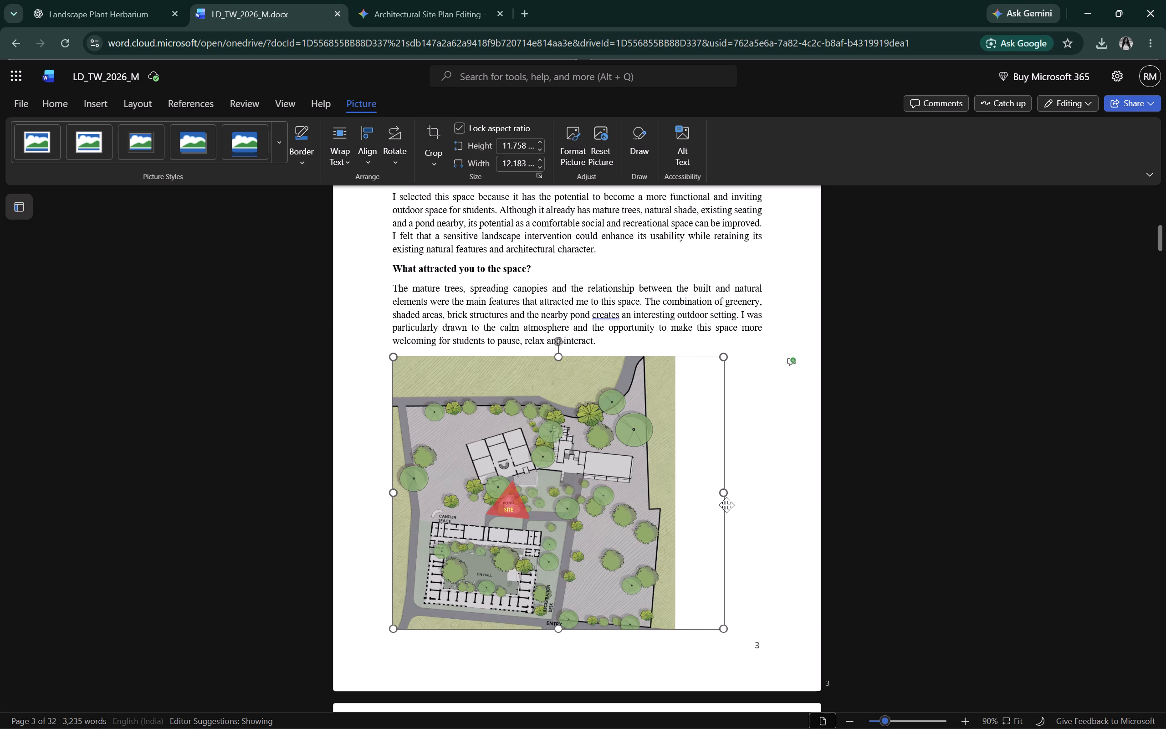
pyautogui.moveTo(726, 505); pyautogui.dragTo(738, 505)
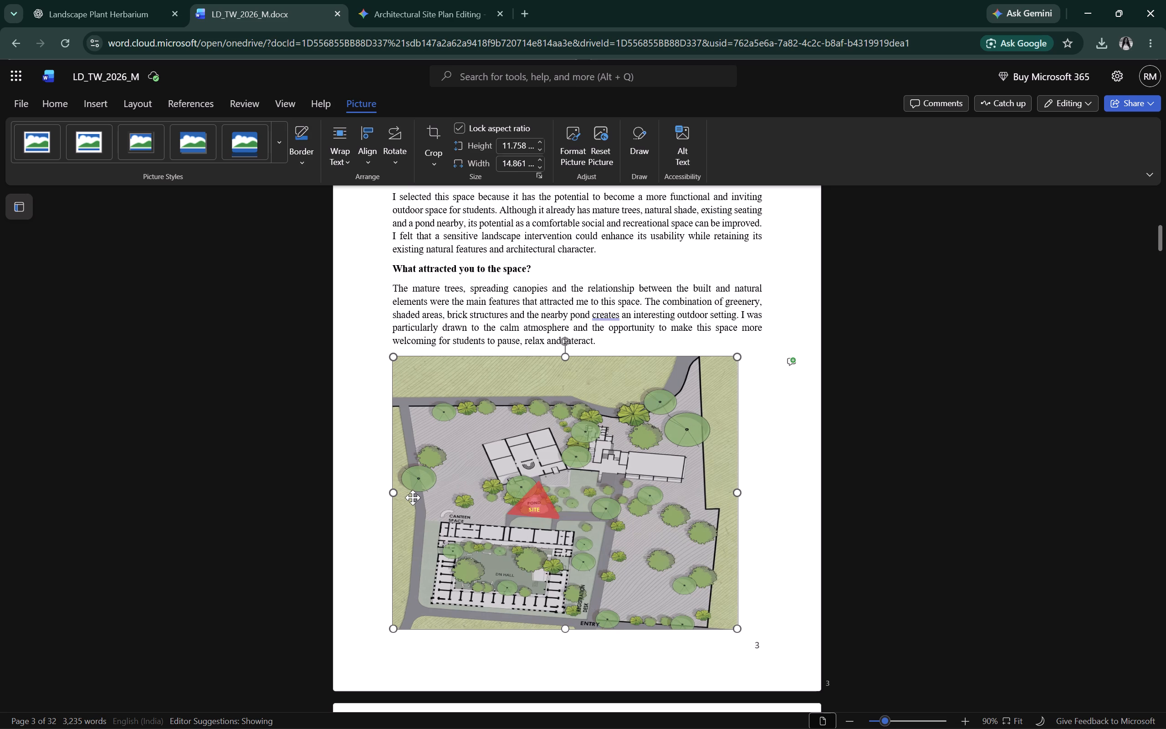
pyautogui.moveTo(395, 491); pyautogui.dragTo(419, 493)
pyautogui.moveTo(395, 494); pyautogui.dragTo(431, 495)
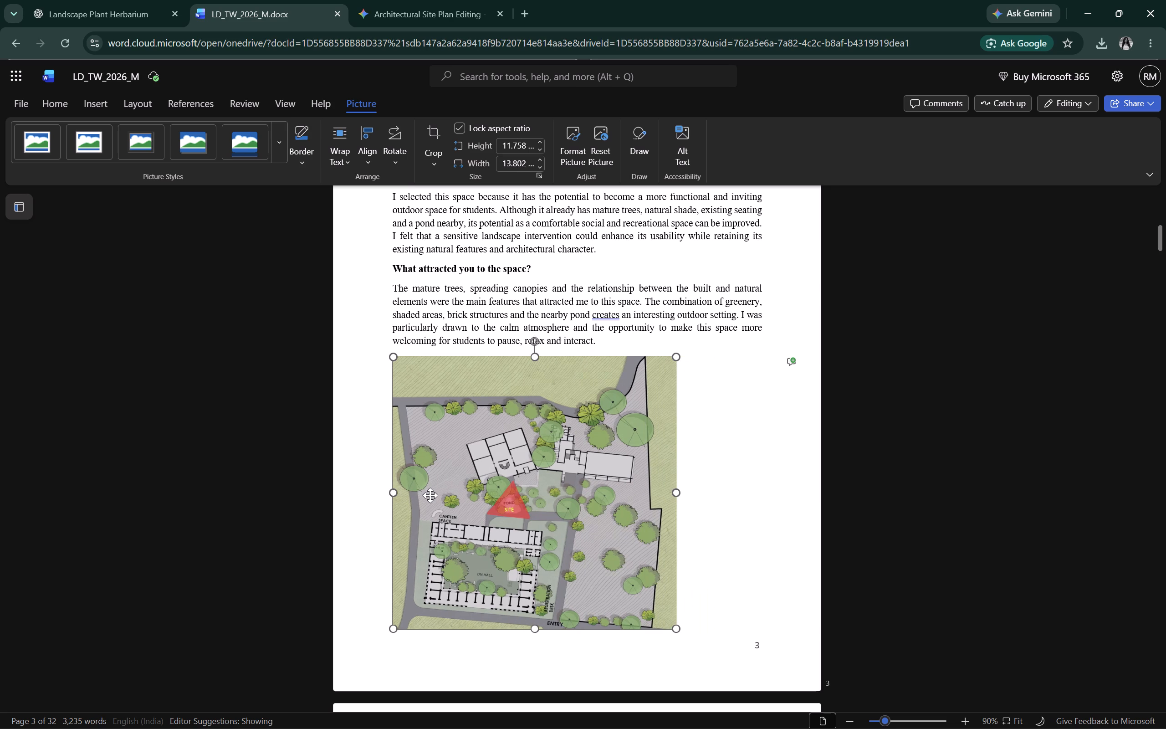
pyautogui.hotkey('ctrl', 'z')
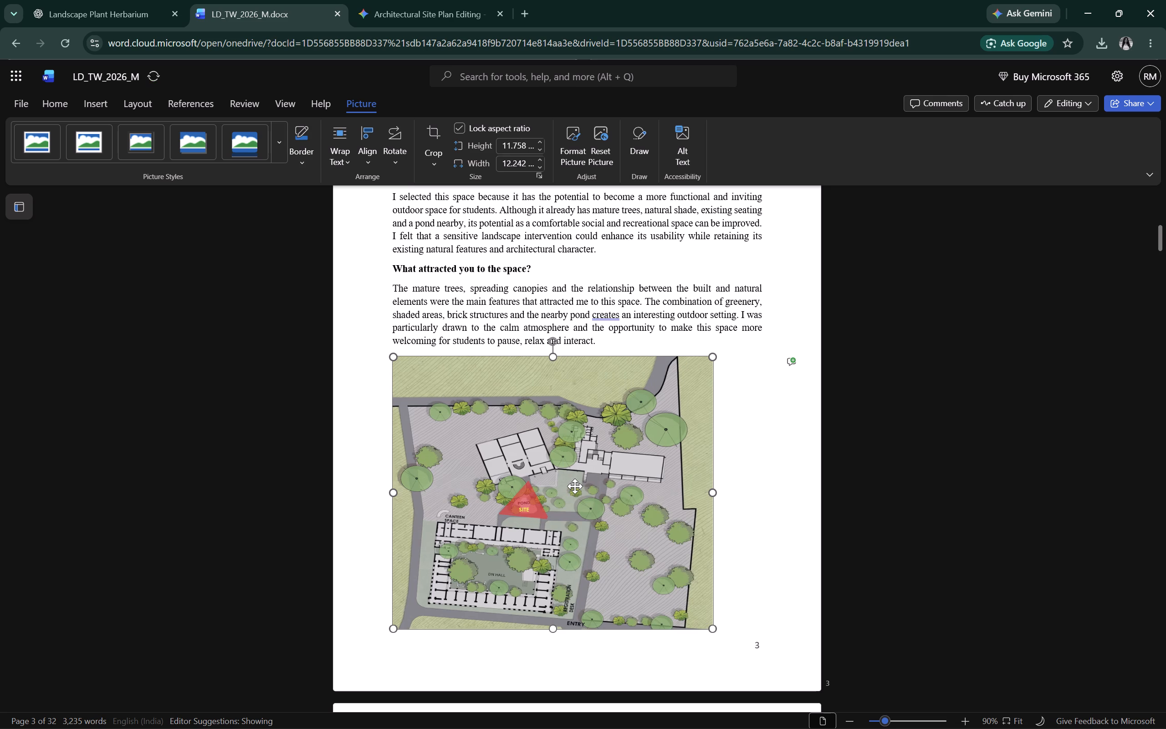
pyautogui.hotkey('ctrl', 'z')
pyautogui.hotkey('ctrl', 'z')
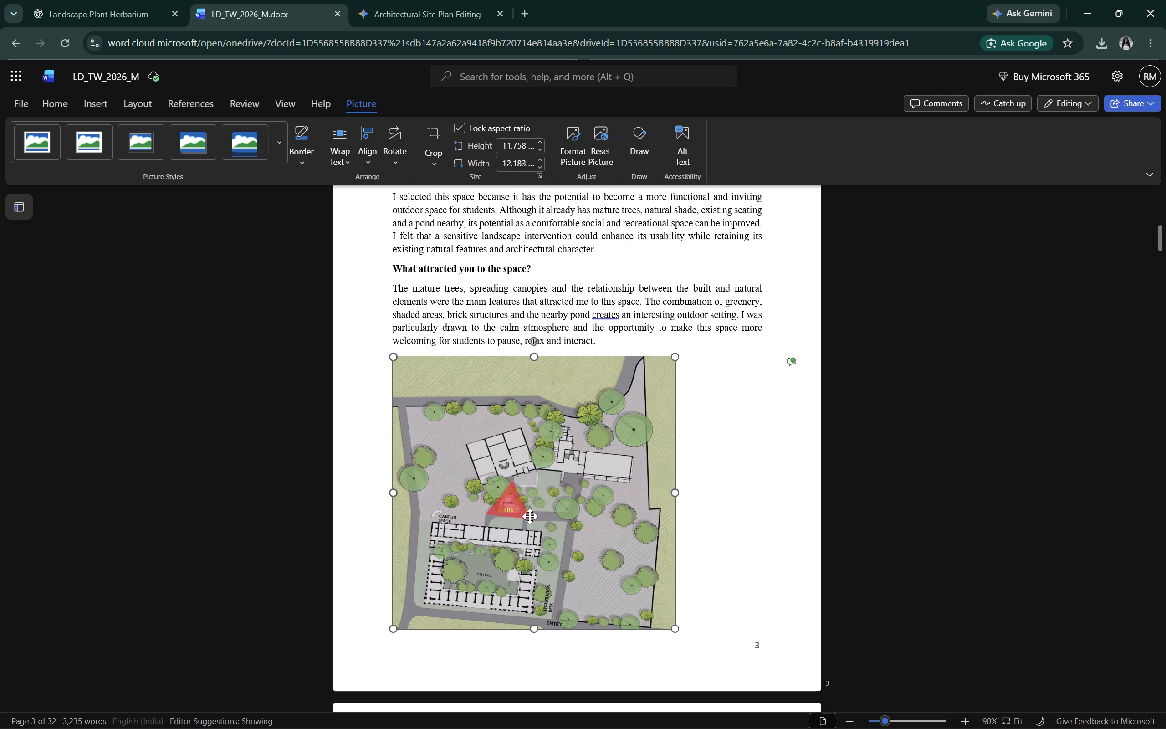
# Copy the campus plan on page 3 and delete it from the page.
pyautogui.hotkey('ctrl', 'c')
pyautogui.press('Delete')
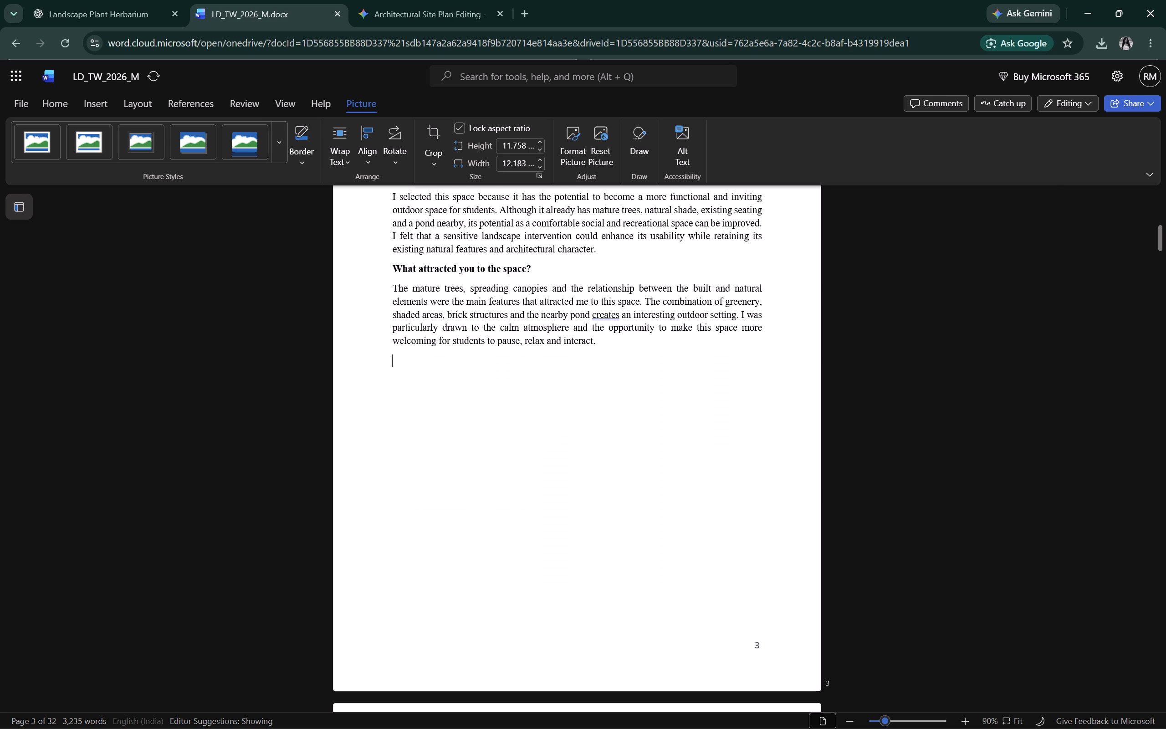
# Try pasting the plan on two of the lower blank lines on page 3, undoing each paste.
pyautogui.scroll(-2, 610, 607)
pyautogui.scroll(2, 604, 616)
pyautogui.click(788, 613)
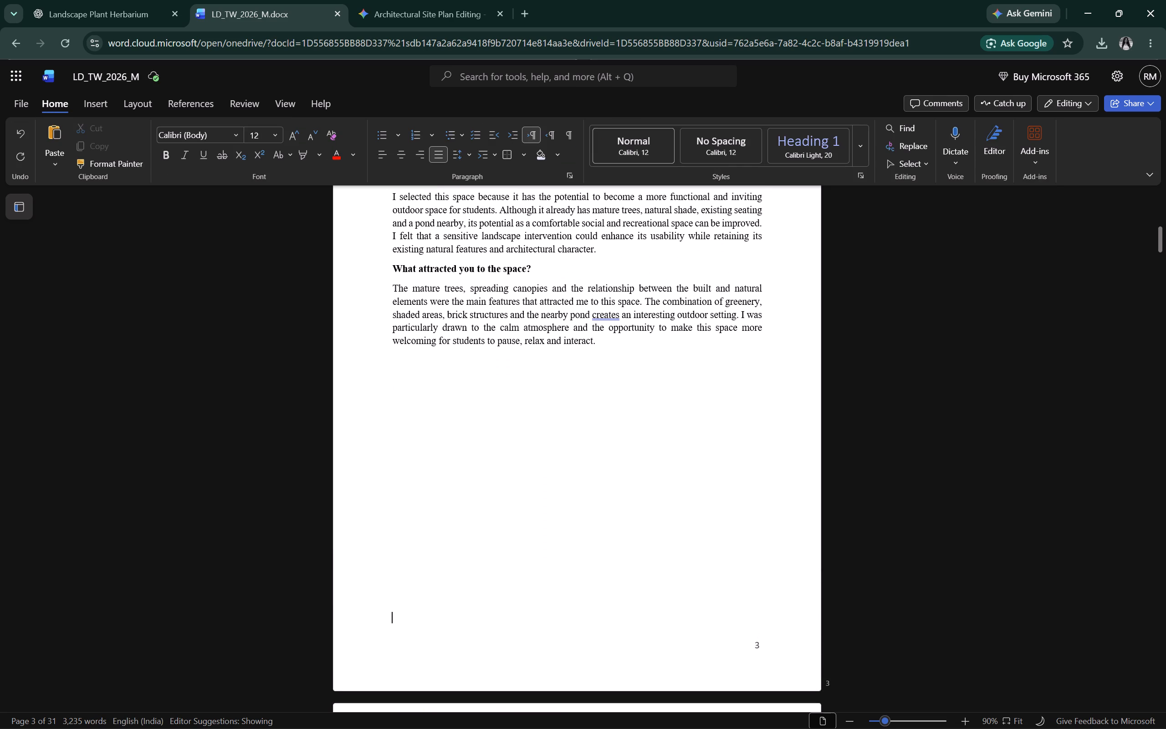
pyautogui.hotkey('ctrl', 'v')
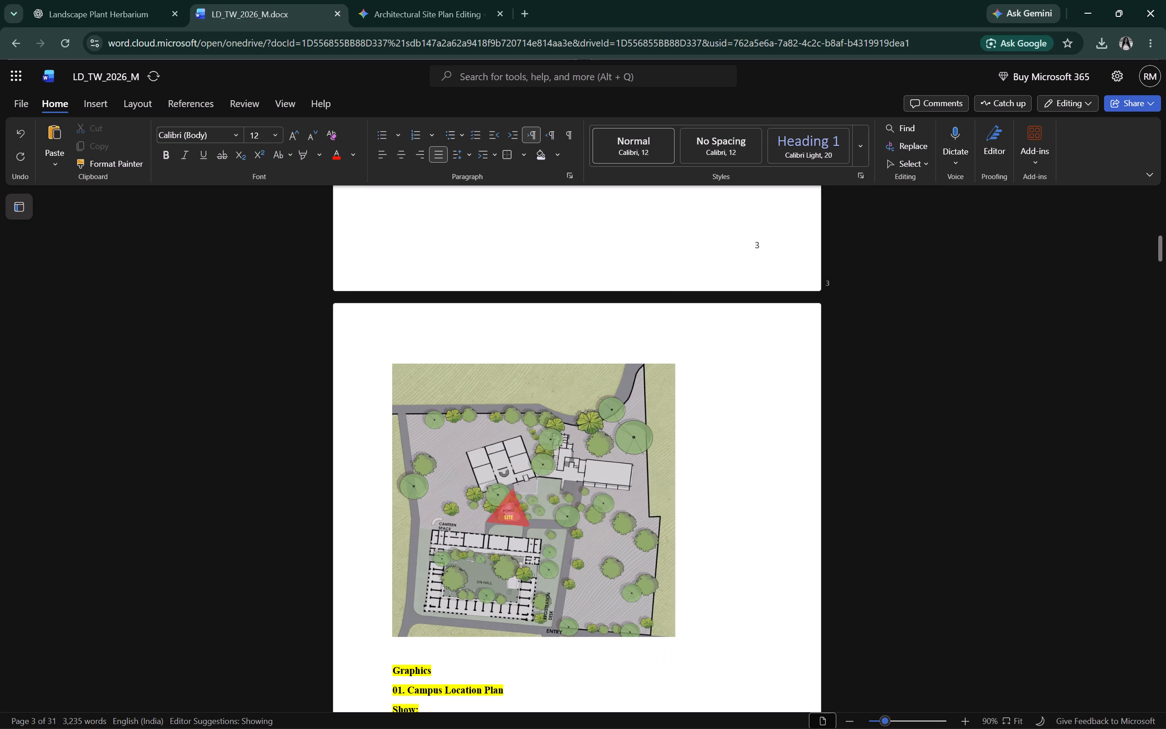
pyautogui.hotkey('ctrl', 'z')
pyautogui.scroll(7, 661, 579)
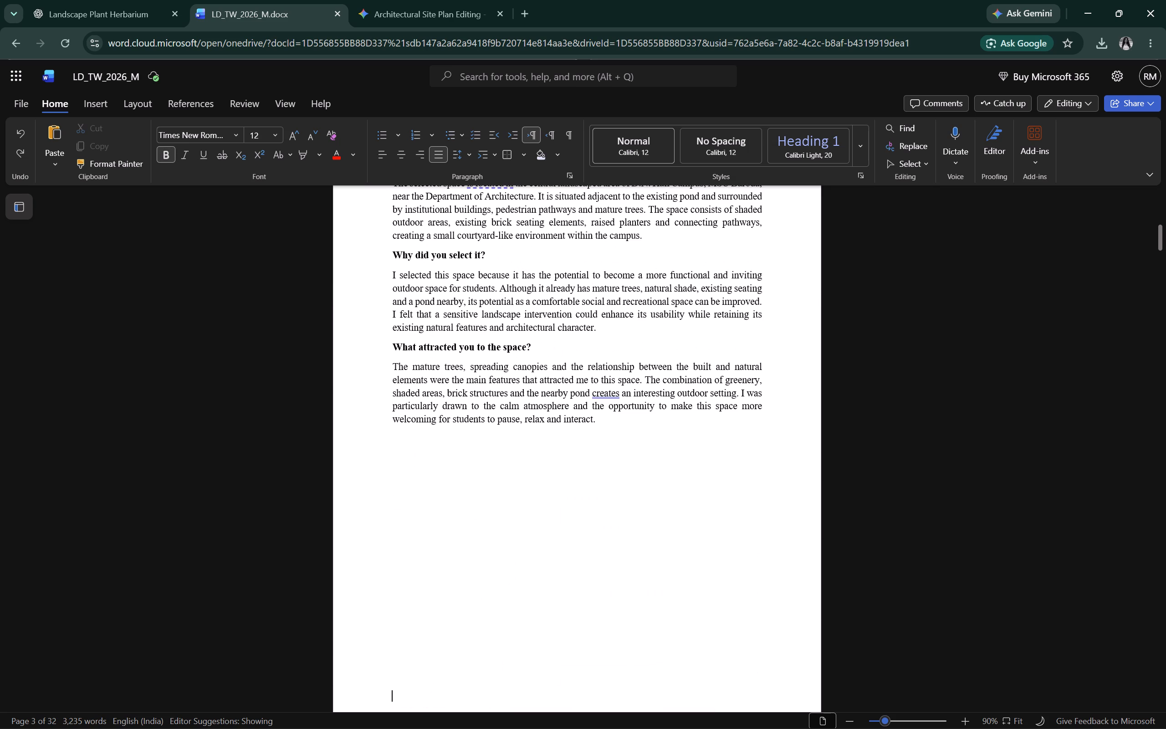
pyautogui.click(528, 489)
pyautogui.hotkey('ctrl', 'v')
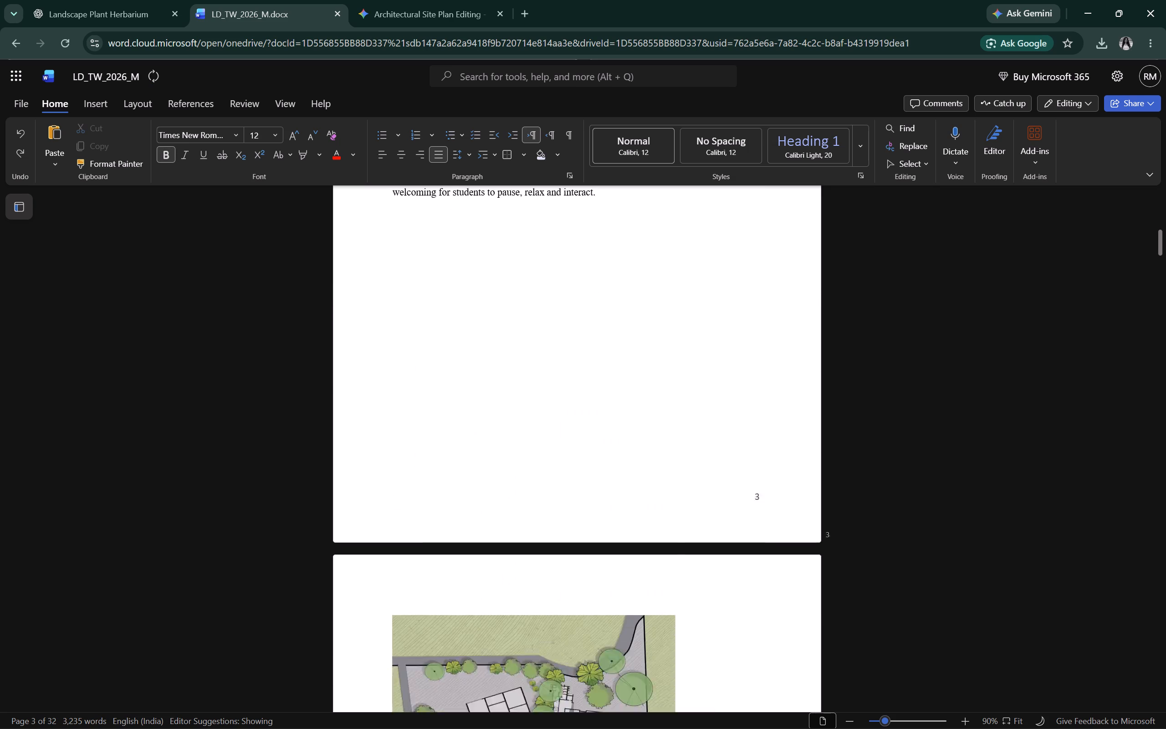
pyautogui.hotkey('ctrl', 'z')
# Paste the plan on the blank line directly below the paragraph ending "pause, relax and interact.".
pyautogui.scroll(2, 537, 490)
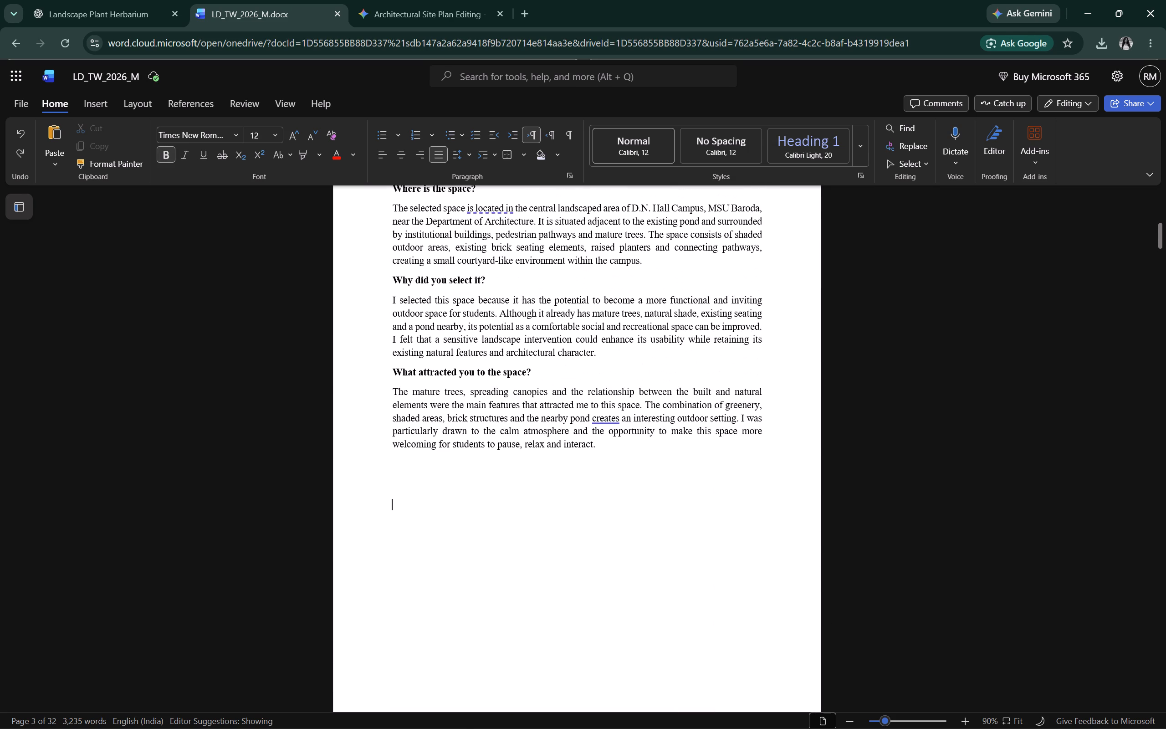
pyautogui.click(403, 475)
pyautogui.hotkey('ctrl', 'v')
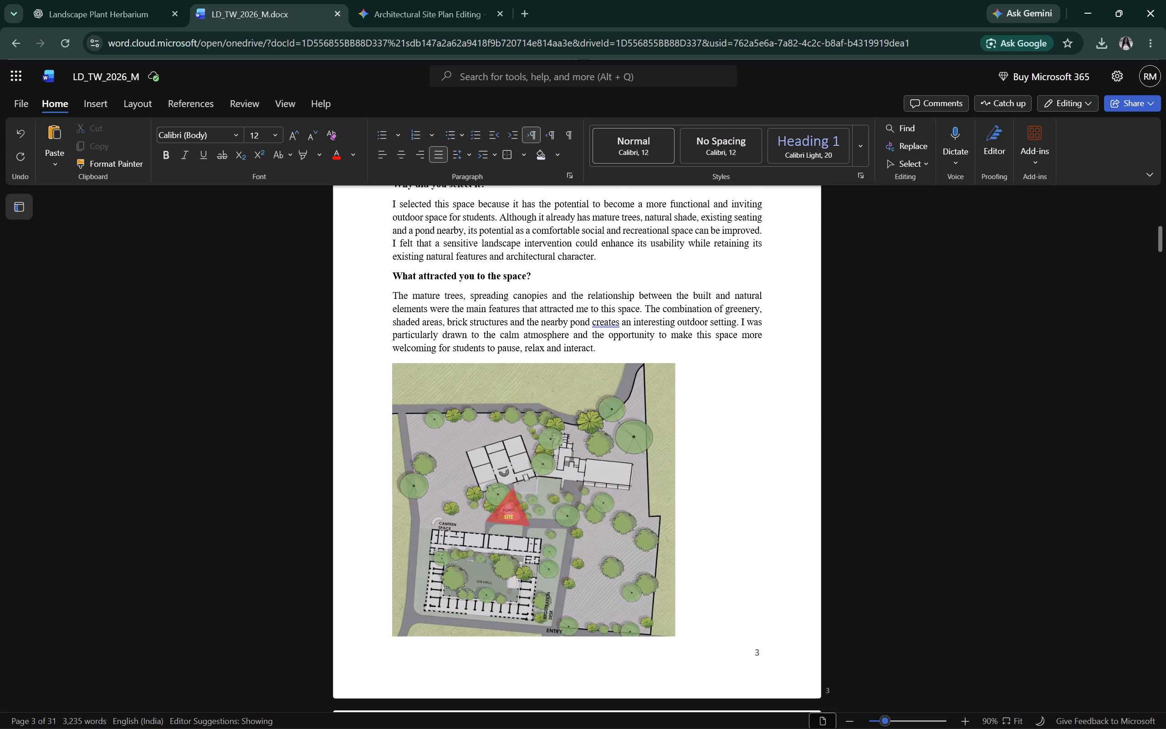
# Centre the pasted campus plan horizontally on page 3.
pyautogui.click(402, 154)
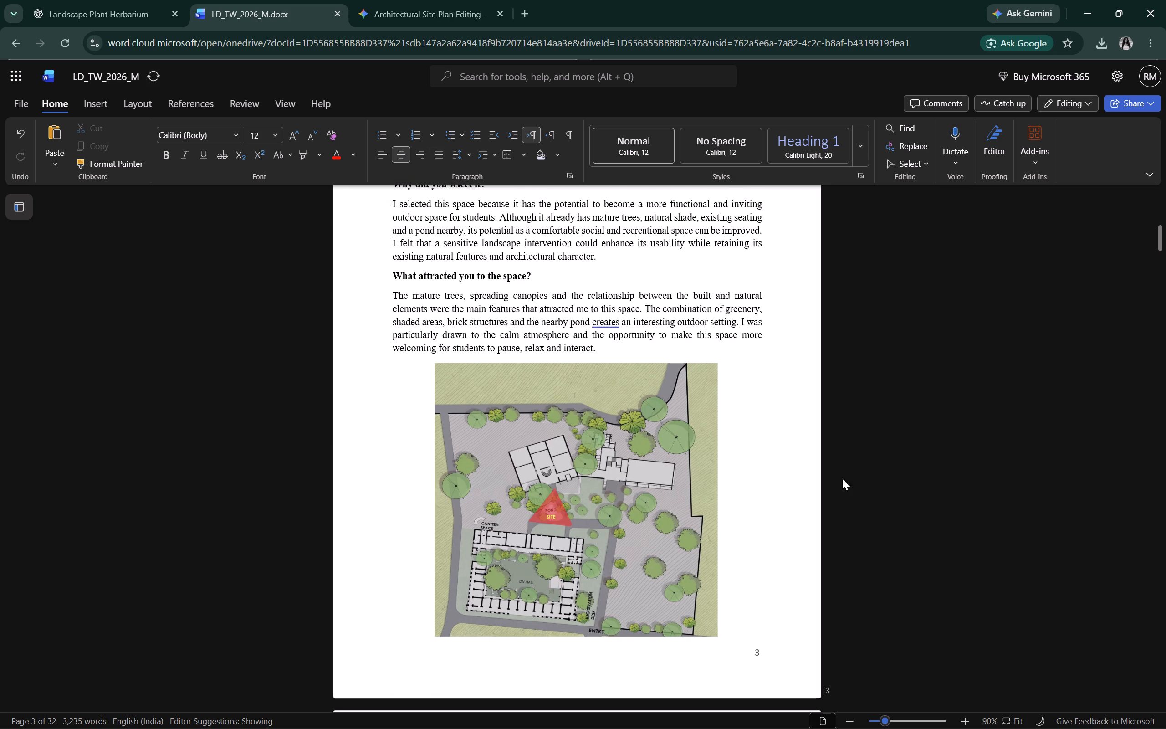
pyautogui.click(856, 468)
pyautogui.scroll(-3, 893, 470)
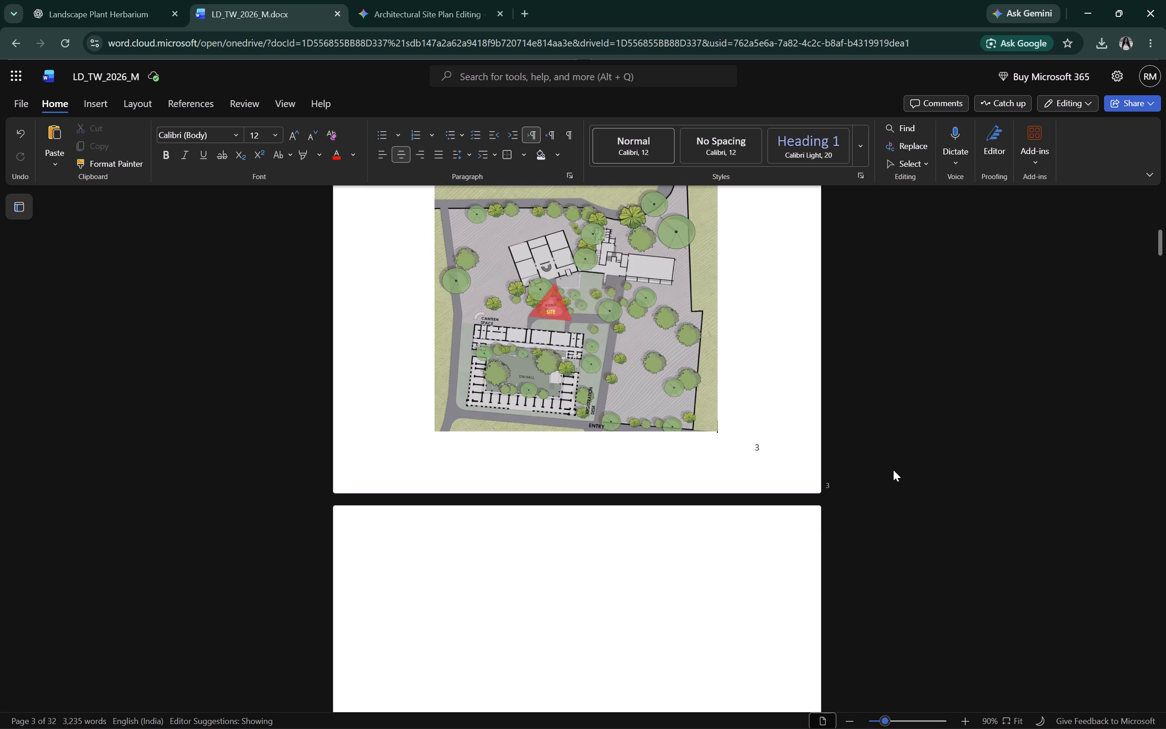
# Review the site selection text and campus plan layout on page 3, and the highlighted Graphics requirements on the following page.
pyautogui.scroll(1, 893, 470)
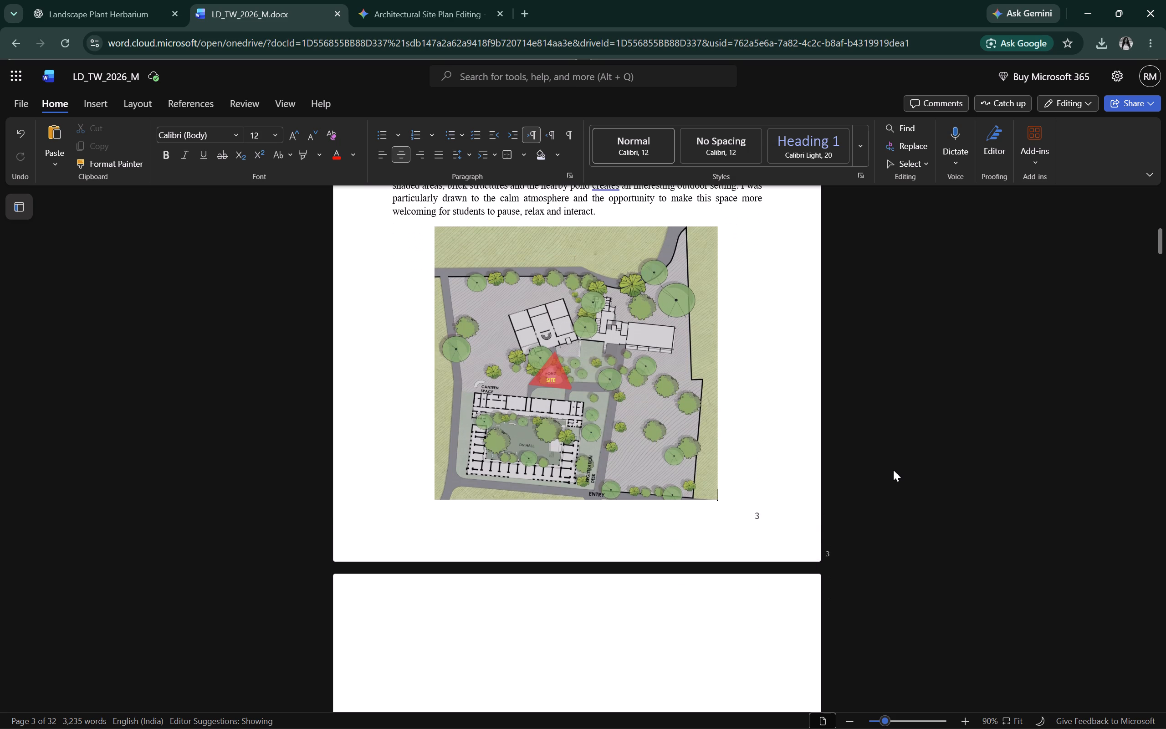
pyautogui.scroll(3, 893, 470)
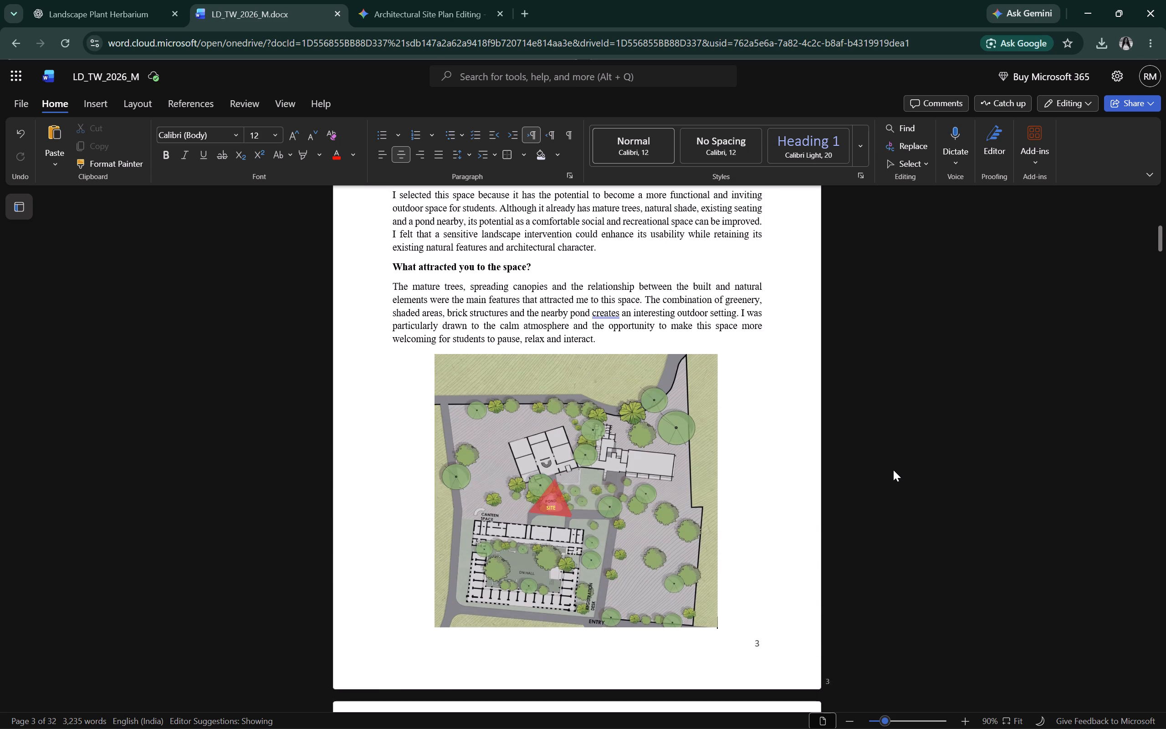
pyautogui.scroll(6, 893, 470)
pyautogui.scroll(-8, 893, 470)
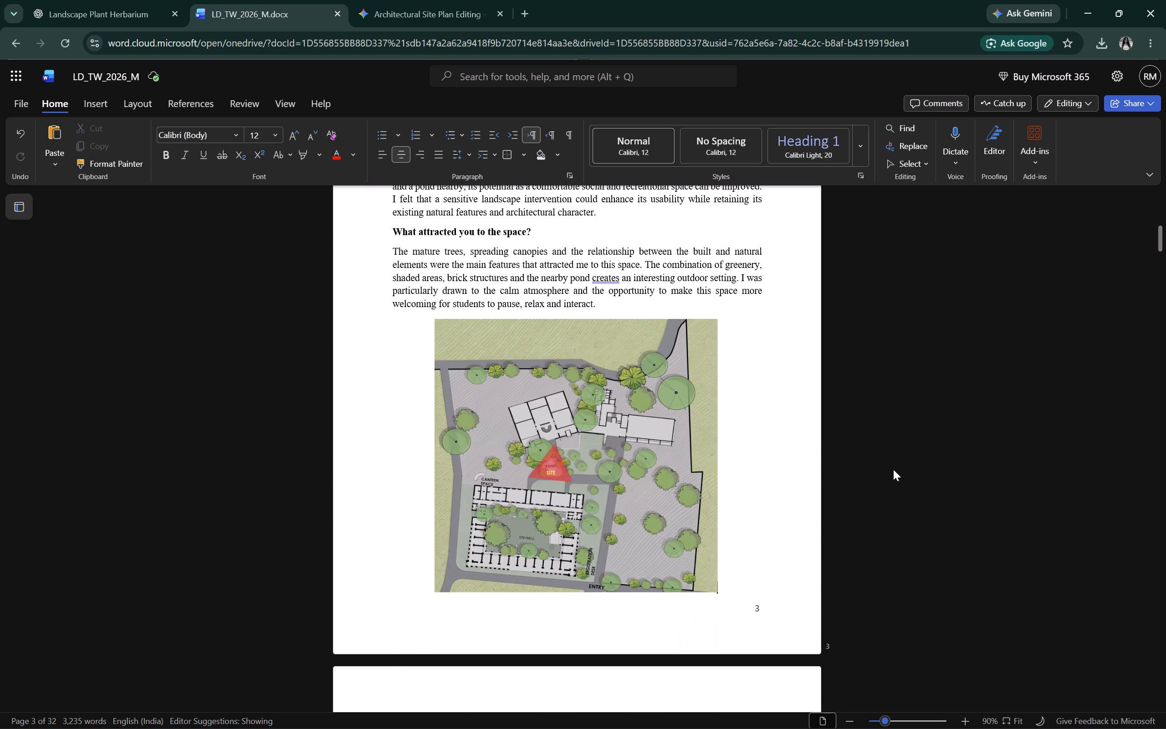
pyautogui.scroll(3, 893, 469)
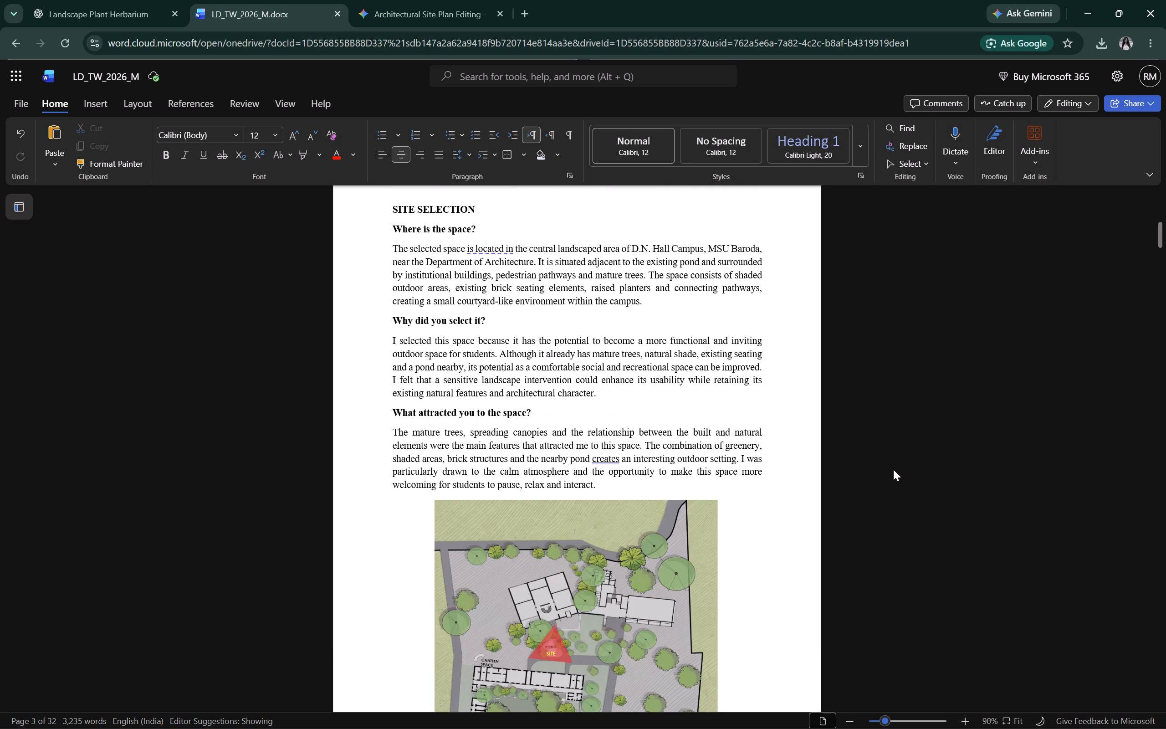
pyautogui.scroll(-3, 893, 469)
pyautogui.scroll(6, 893, 469)
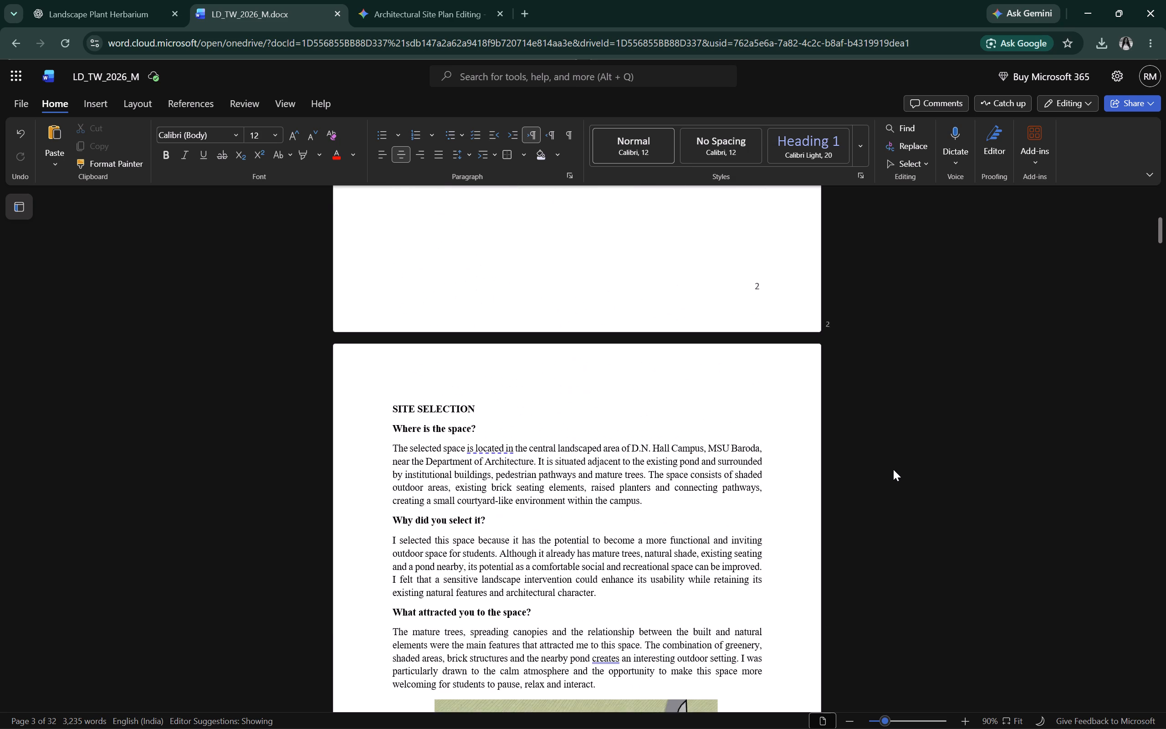
pyautogui.scroll(-14, 893, 469)
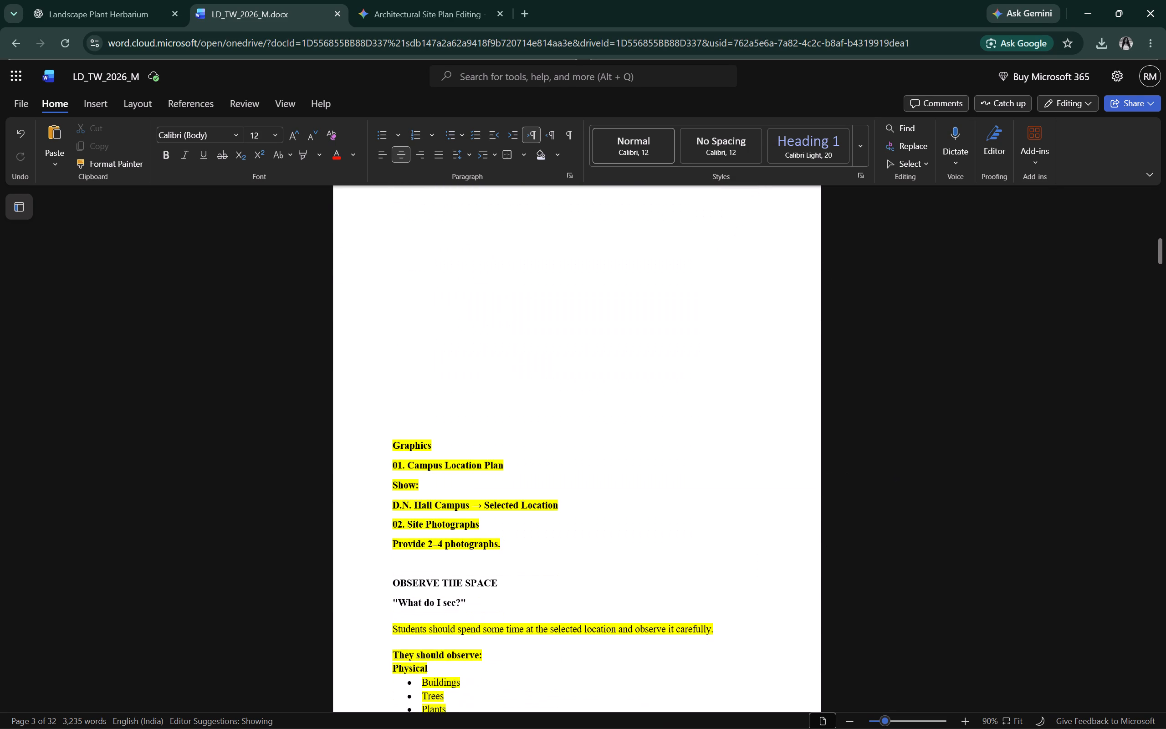
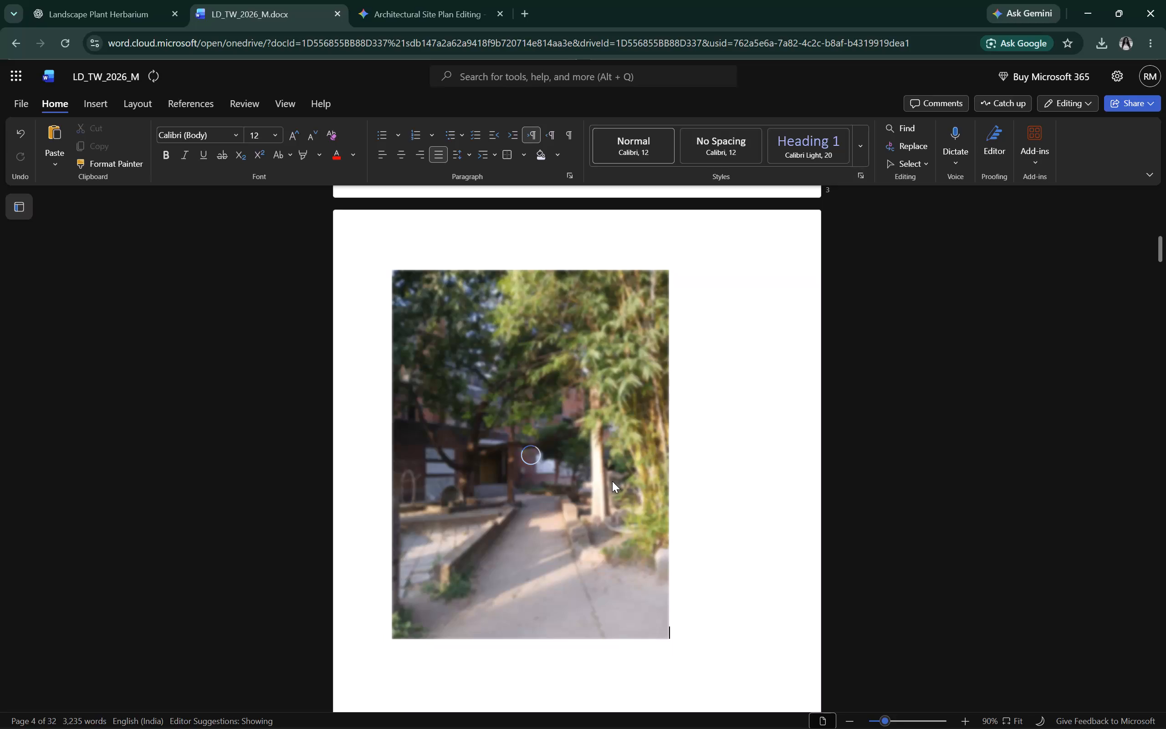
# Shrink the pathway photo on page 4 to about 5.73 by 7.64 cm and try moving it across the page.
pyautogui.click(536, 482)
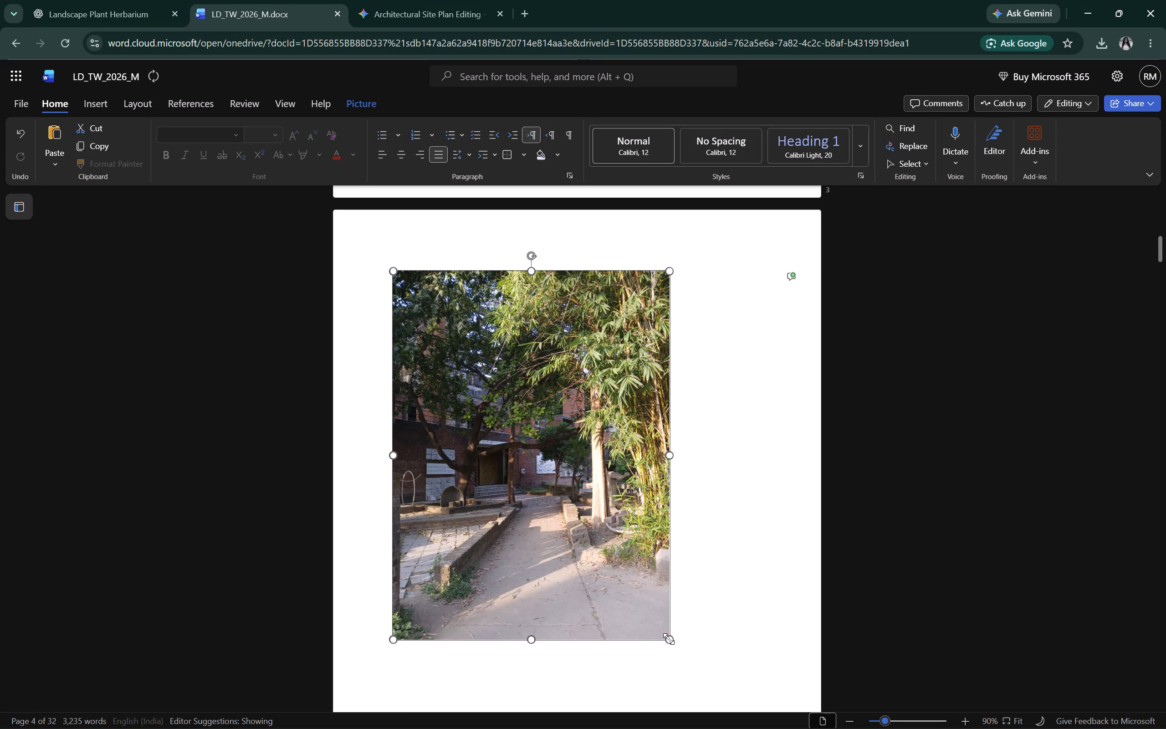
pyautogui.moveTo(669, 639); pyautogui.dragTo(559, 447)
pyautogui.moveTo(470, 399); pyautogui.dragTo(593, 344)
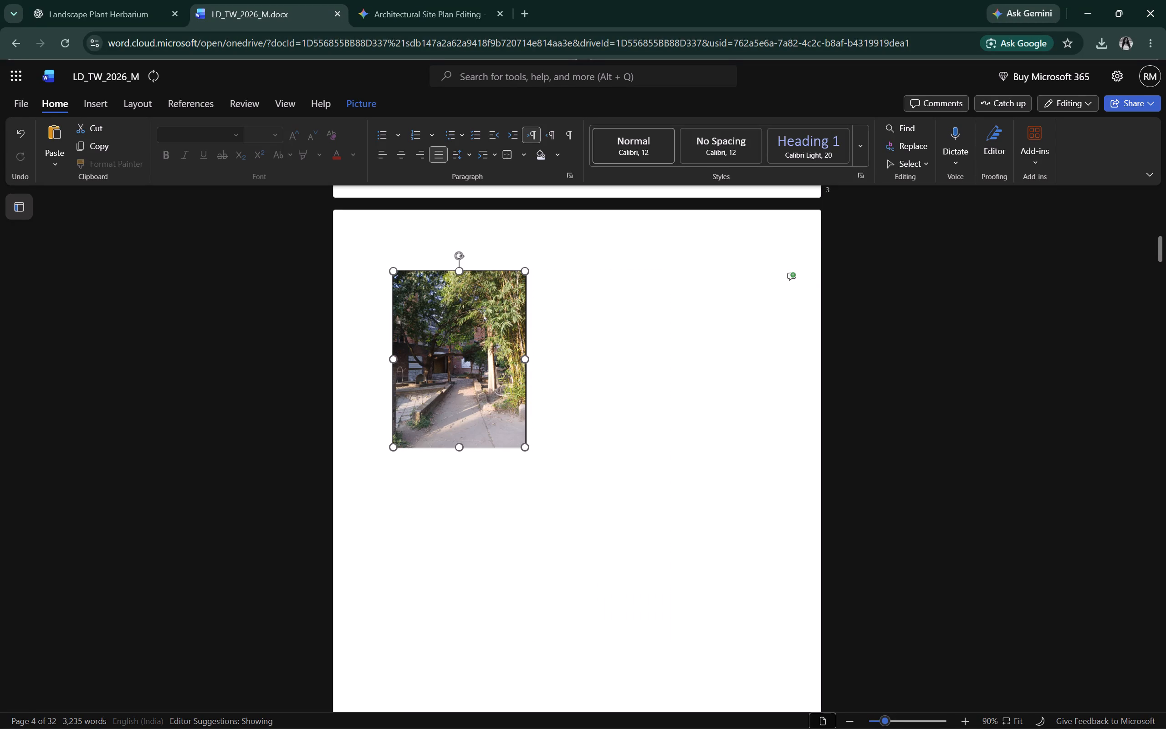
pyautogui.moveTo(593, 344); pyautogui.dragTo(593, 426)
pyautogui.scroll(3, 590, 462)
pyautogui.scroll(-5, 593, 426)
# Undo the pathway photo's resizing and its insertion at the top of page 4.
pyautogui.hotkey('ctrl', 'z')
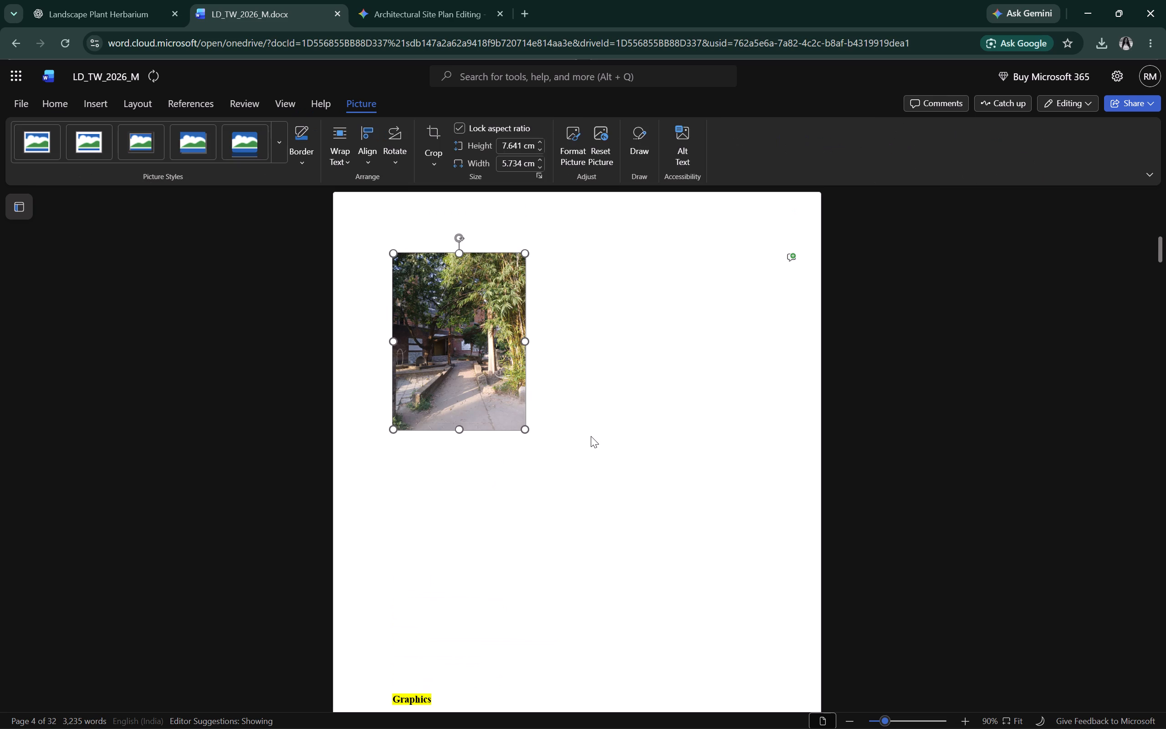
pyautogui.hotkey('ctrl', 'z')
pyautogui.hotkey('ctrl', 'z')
# Paste the pathway photo on the blank line below the courtyard photo on page 4.
pyautogui.scroll(-2, 590, 437)
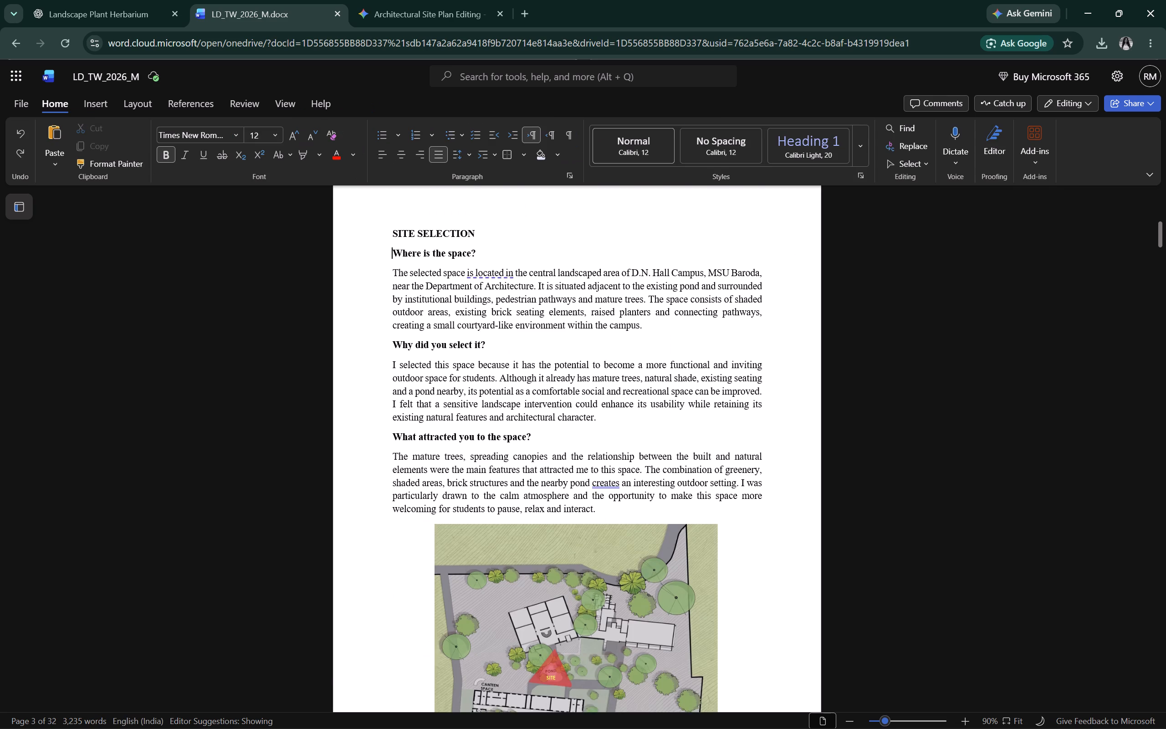
pyautogui.scroll(-8, 590, 437)
pyautogui.scroll(2, 533, 438)
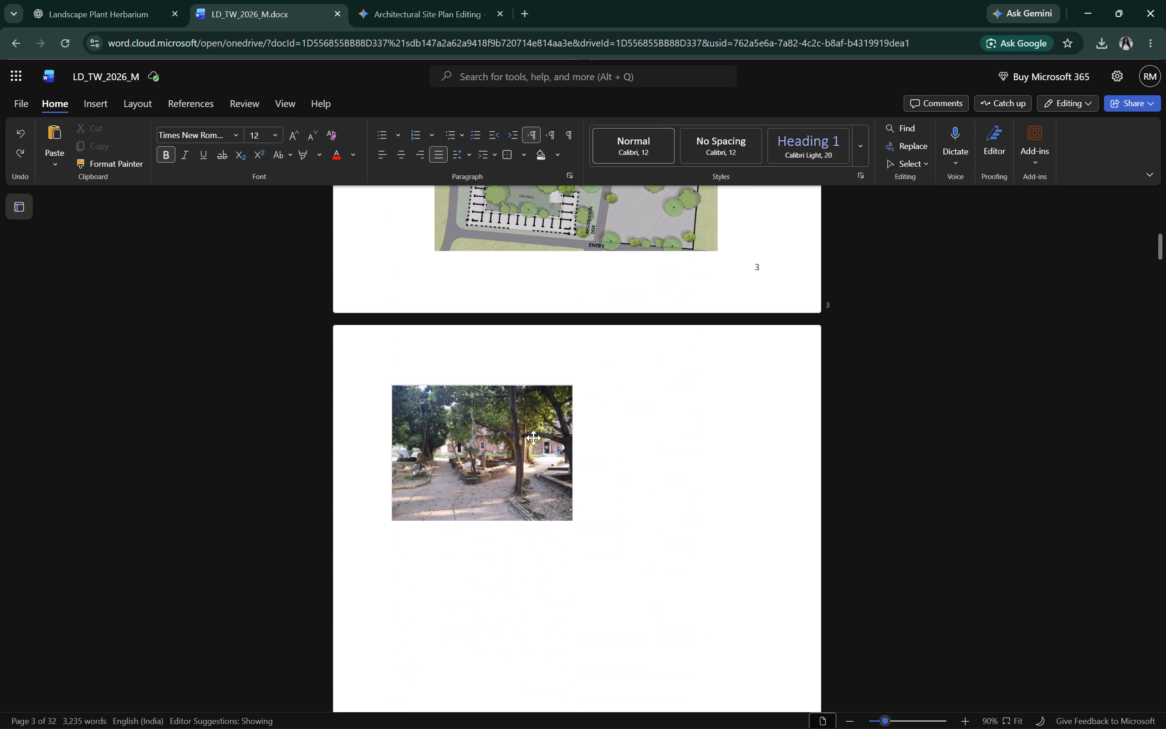
pyautogui.scroll(1, 533, 438)
pyautogui.scroll(-3, 499, 476)
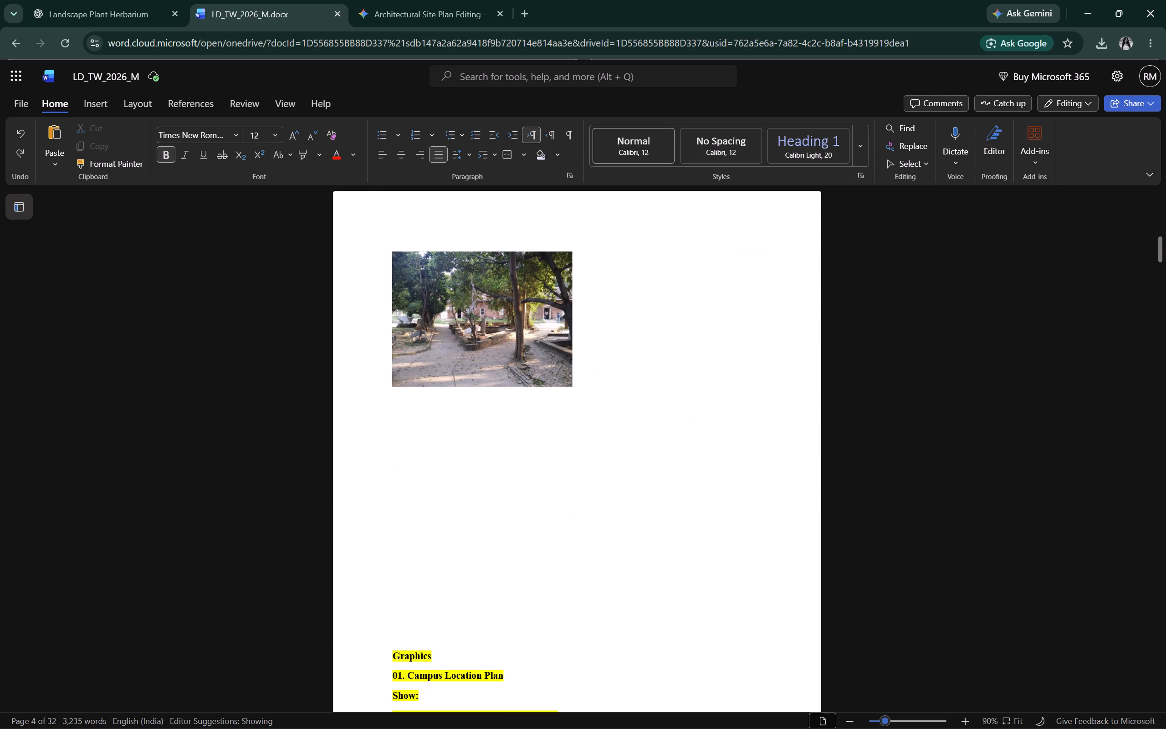
pyautogui.click(410, 434)
pyautogui.hotkey('ctrl', 'v')
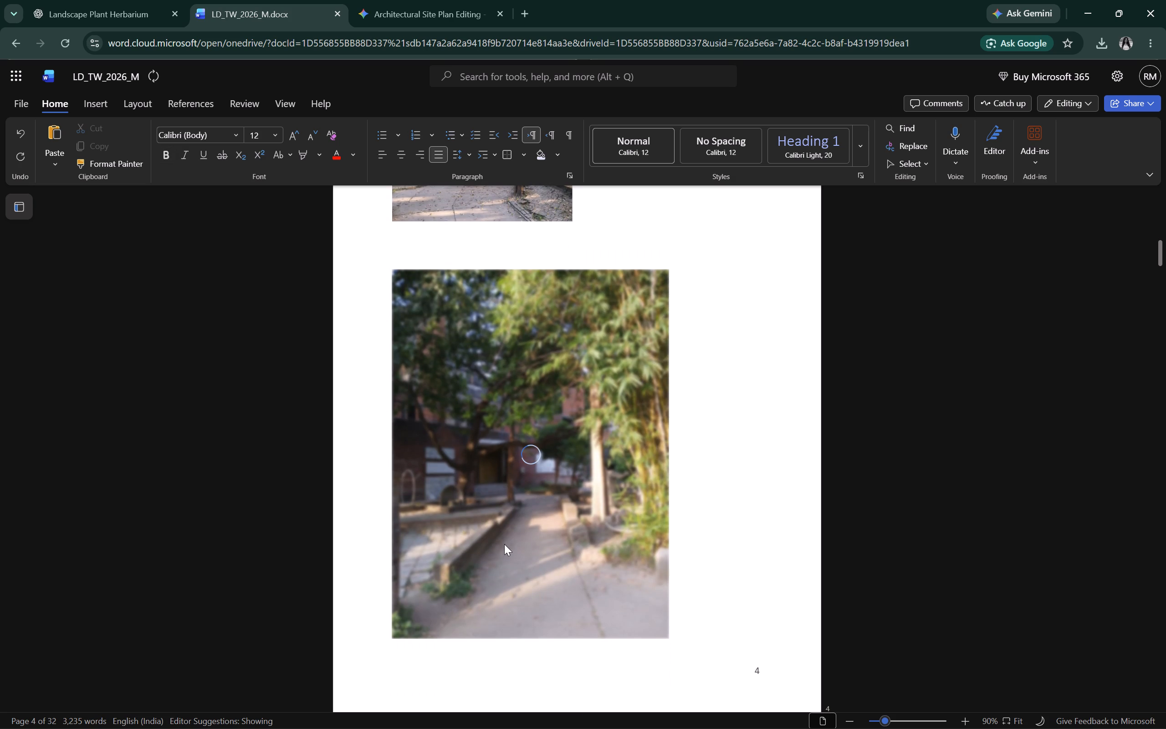
# Shrink the pasted pathway photo proportionally to about 8.38 cm wide and 11.17 cm high.
pyautogui.click(504, 544)
pyautogui.click(643, 628)
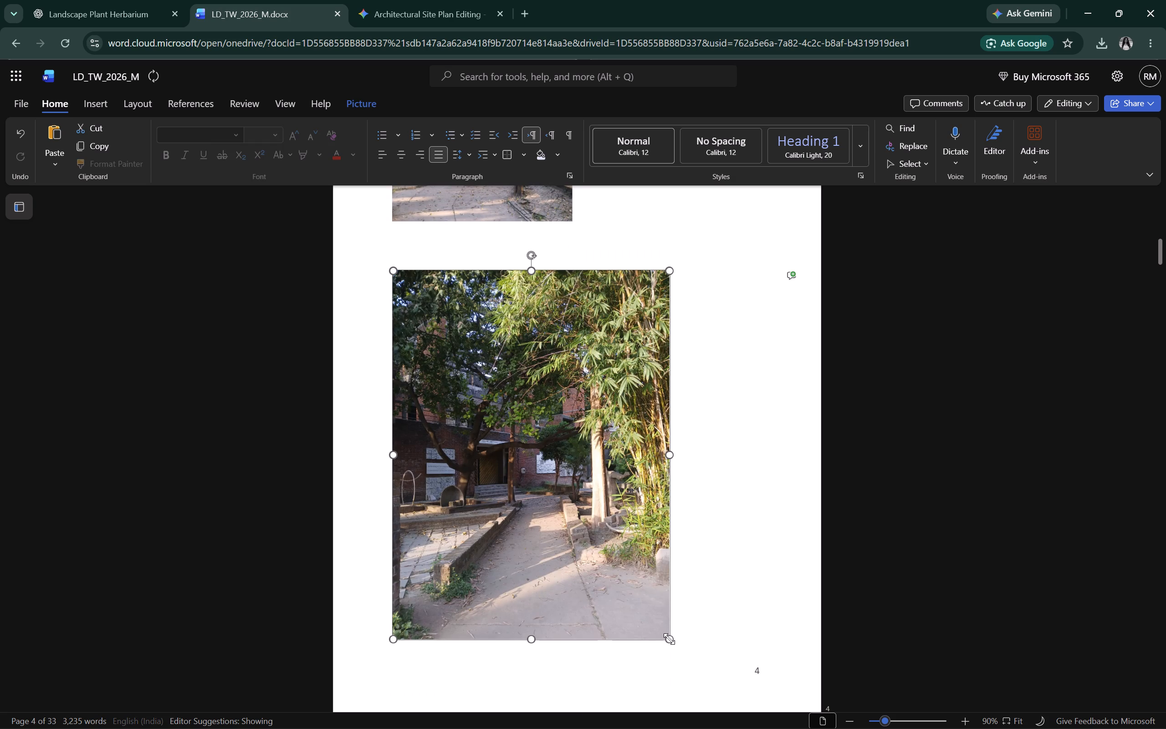
pyautogui.moveTo(669, 639); pyautogui.dragTo(563, 529)
# Move the pathway photo up into the courtyard photo's paragraph, immediately after that photo.
pyautogui.scroll(2, 559, 522)
pyautogui.moveTo(528, 552); pyautogui.dragTo(619, 354)
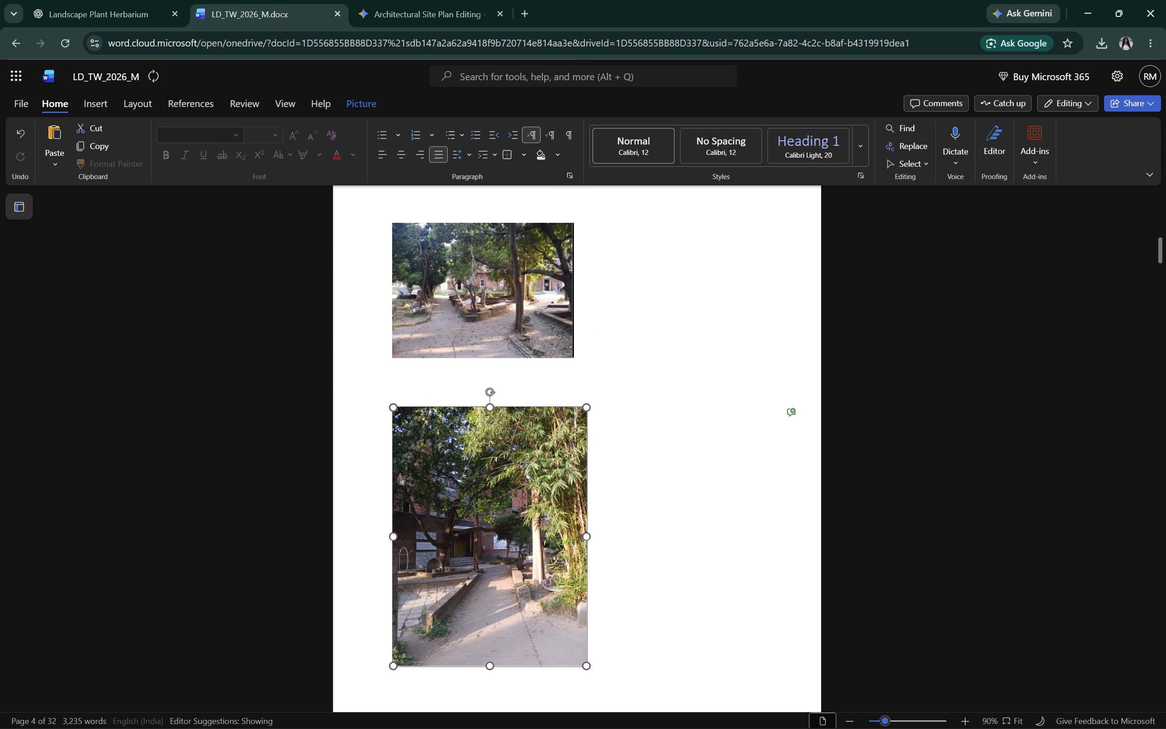
pyautogui.moveTo(619, 354); pyautogui.dragTo(619, 342)
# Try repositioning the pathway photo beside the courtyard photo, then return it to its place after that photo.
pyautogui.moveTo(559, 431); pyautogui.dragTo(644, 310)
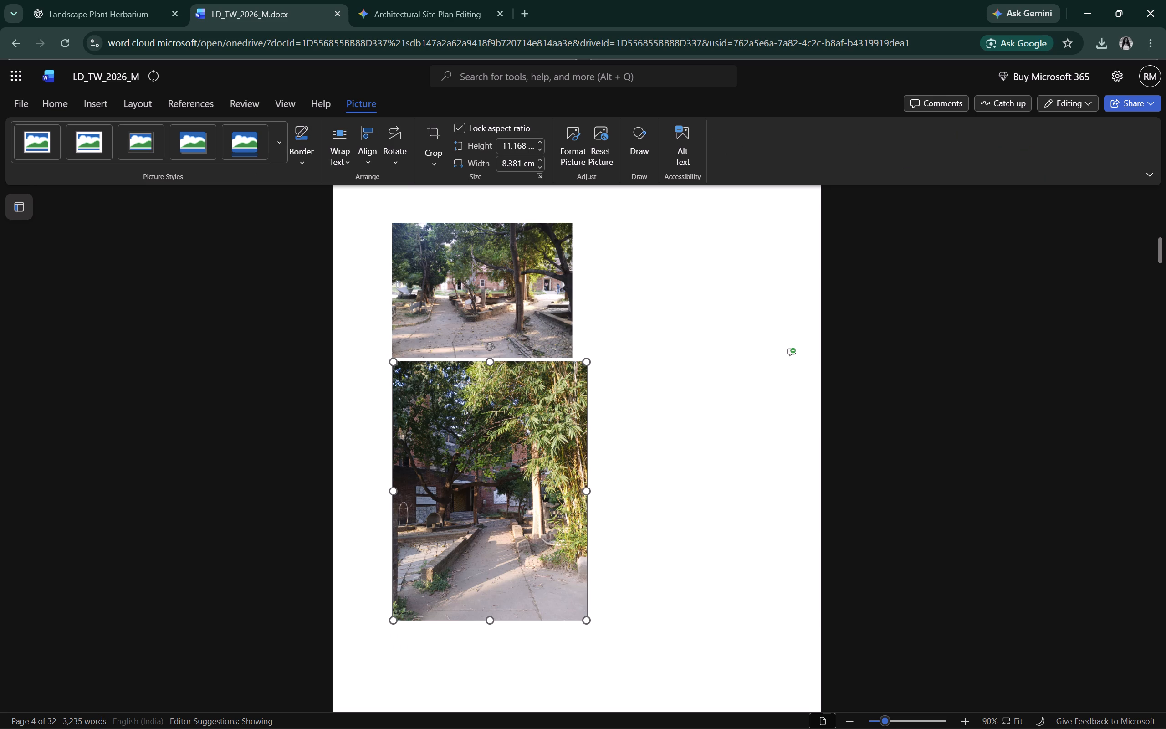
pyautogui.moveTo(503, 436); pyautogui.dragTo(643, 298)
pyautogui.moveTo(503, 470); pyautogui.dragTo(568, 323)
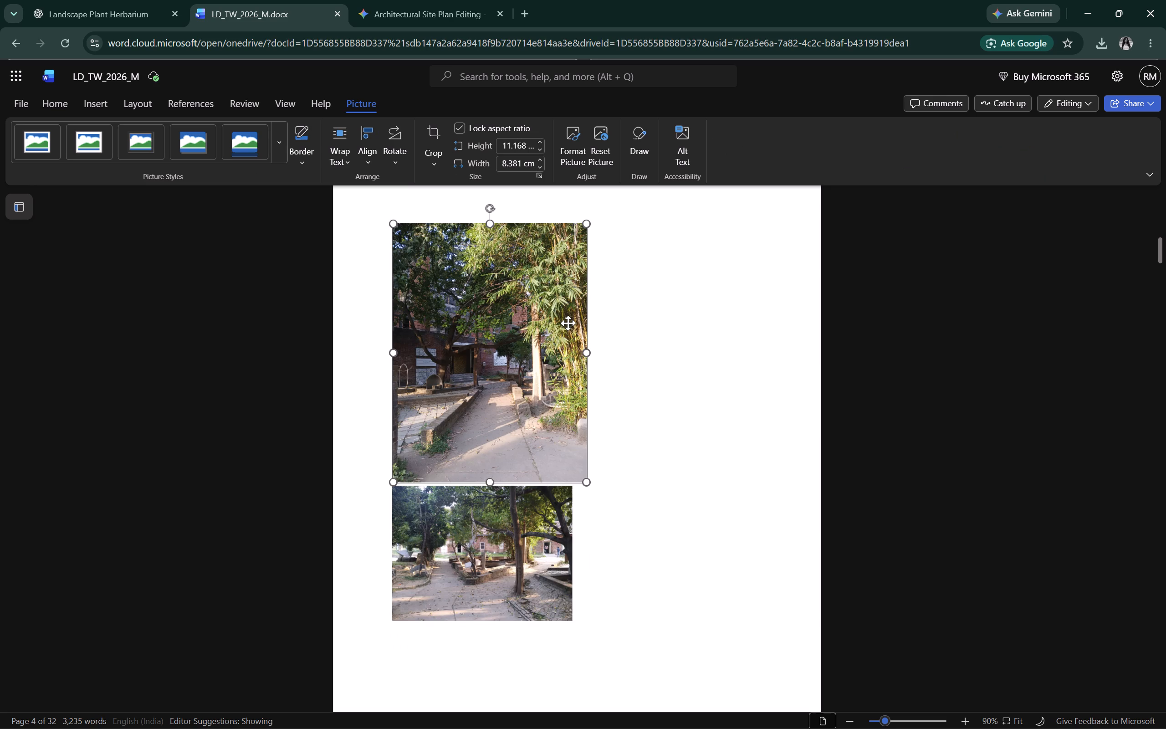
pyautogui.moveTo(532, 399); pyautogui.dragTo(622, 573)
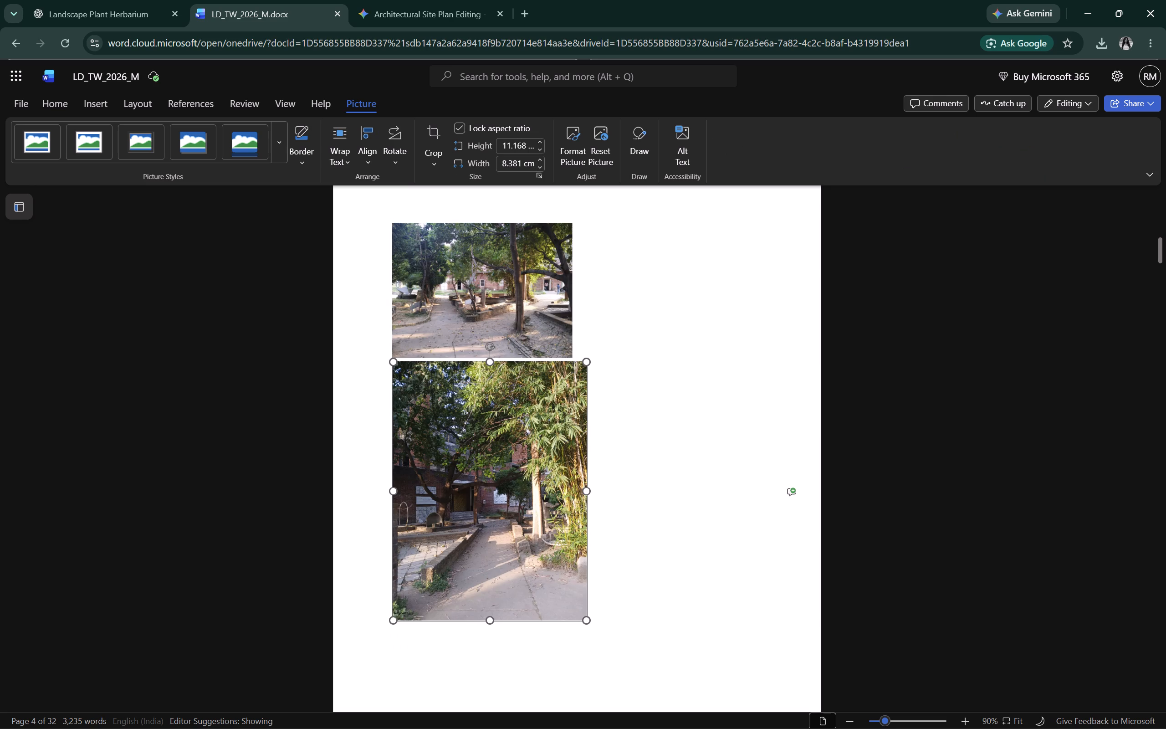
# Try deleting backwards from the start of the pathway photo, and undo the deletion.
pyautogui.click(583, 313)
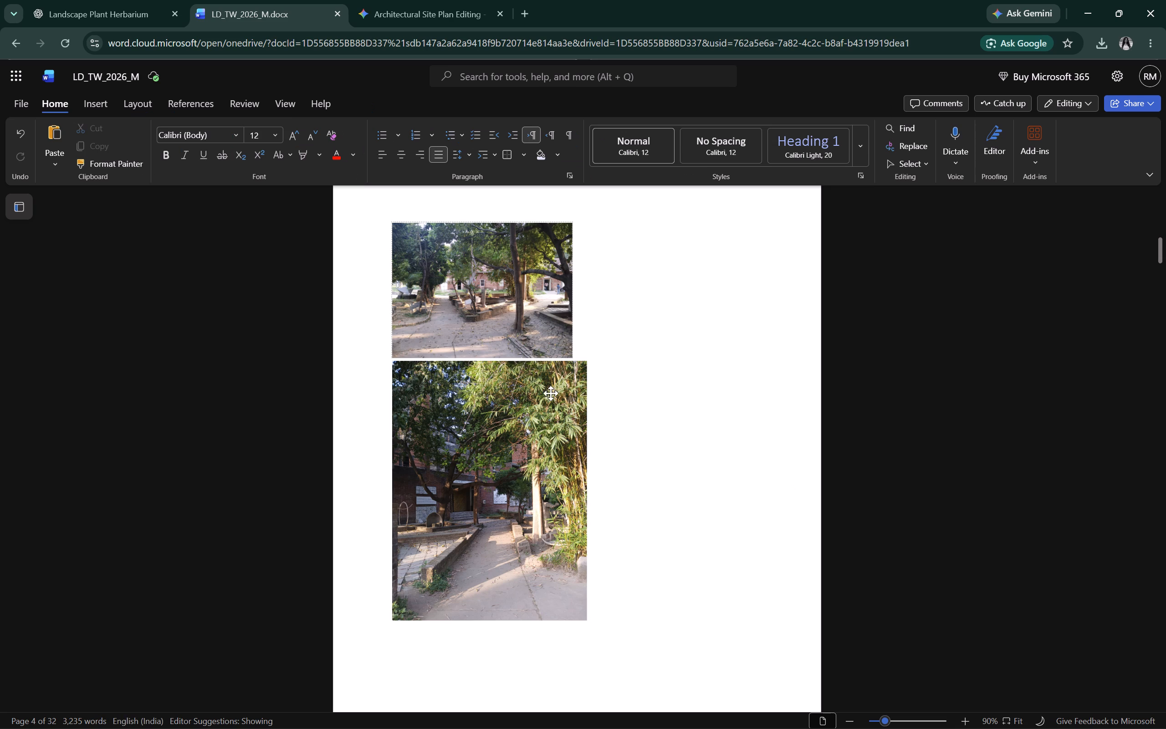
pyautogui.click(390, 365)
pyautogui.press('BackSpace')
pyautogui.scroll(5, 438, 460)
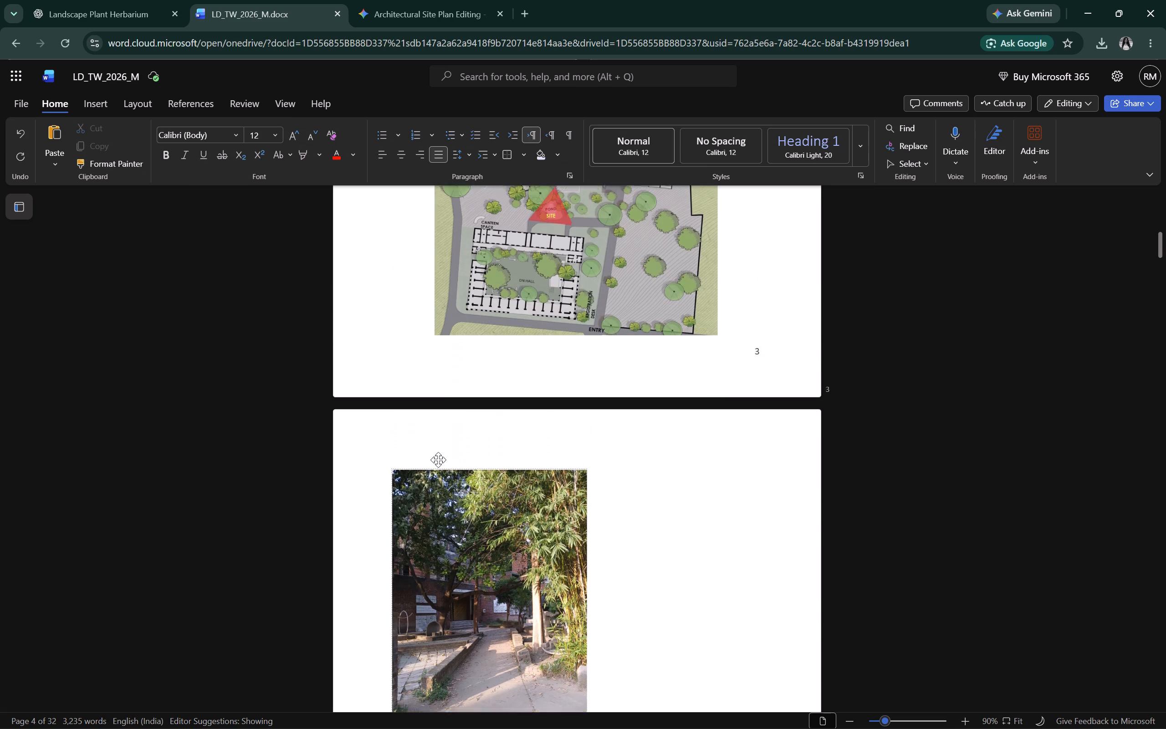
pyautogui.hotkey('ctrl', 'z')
# Crop the top of the pathway photo so its height is about 7.64 cm.
pyautogui.scroll(-6, 438, 460)
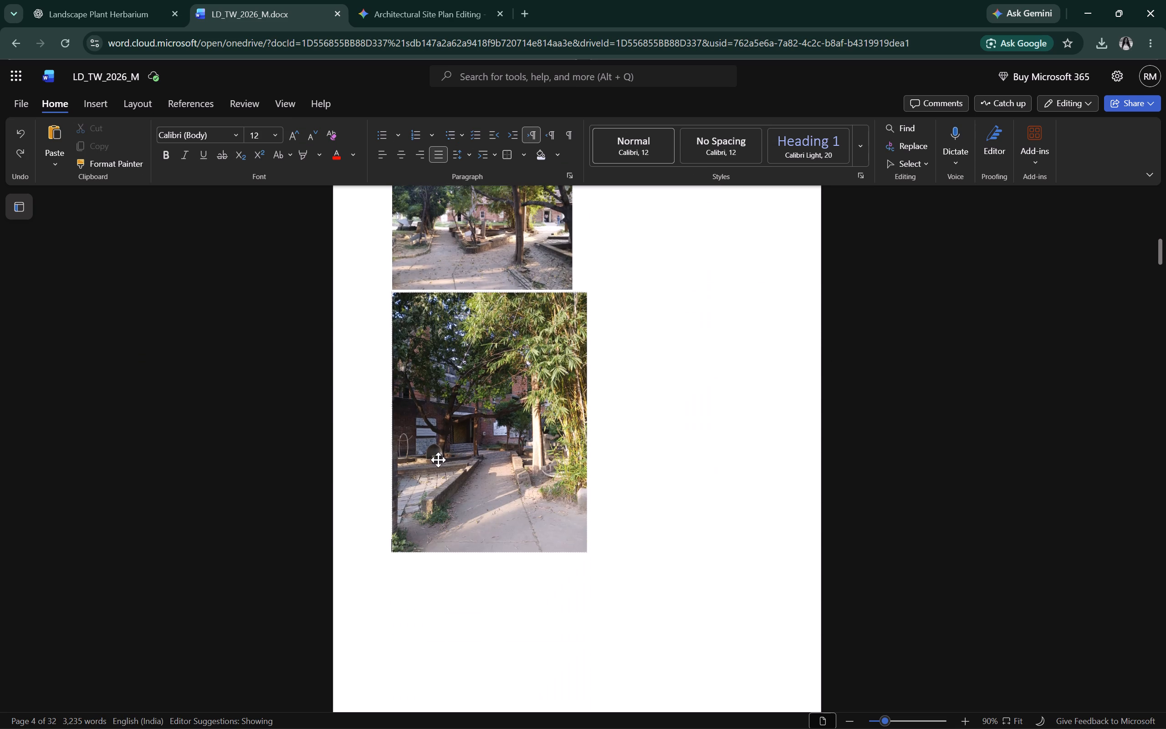
pyautogui.click(476, 461)
pyautogui.rightClick(471, 365)
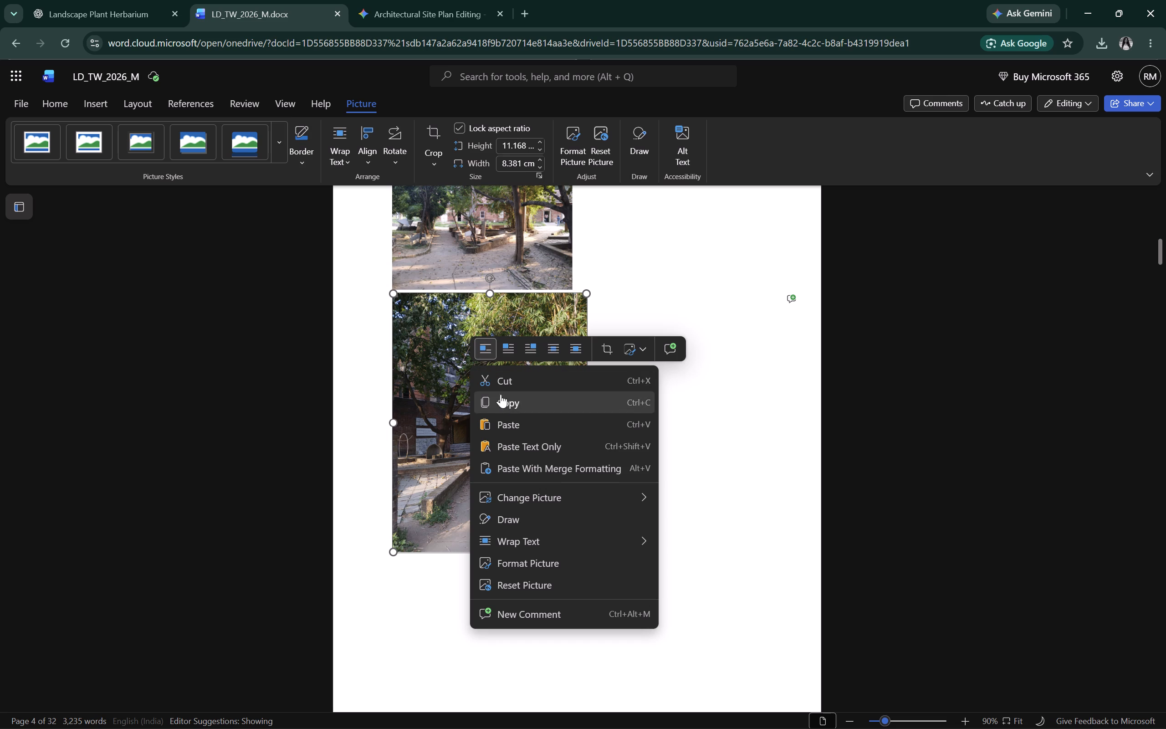
pyautogui.click(611, 350)
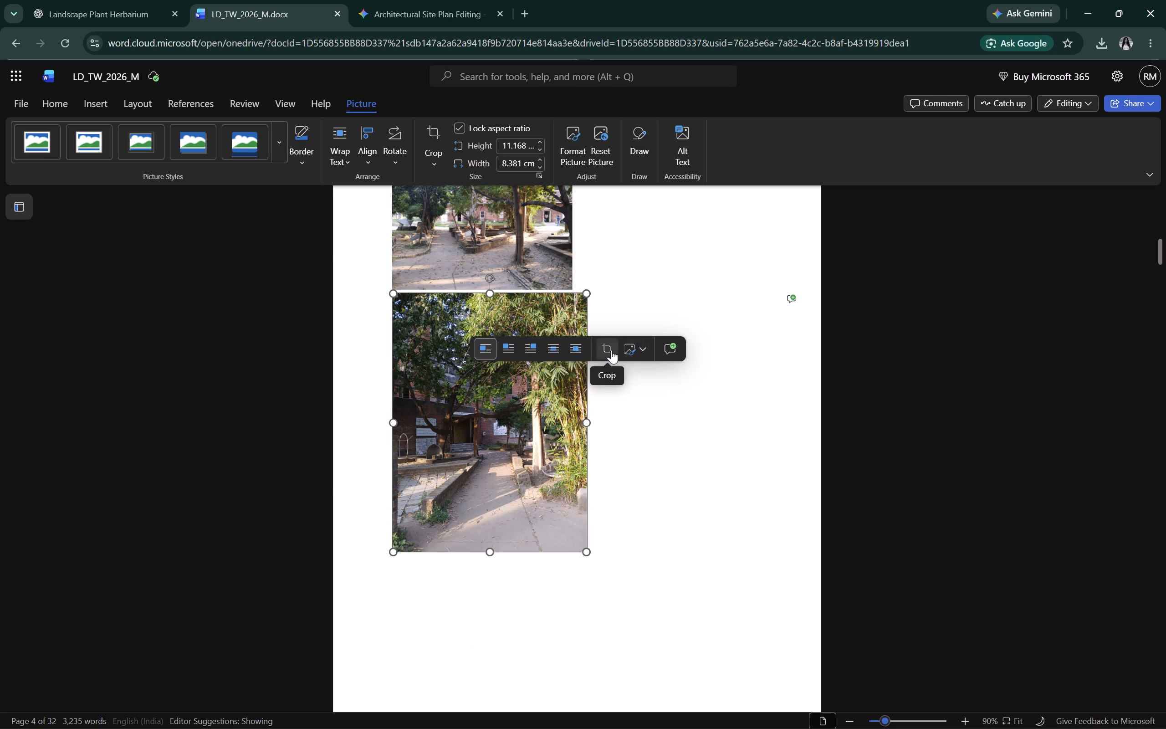
pyautogui.moveTo(488, 294); pyautogui.dragTo(485, 369)
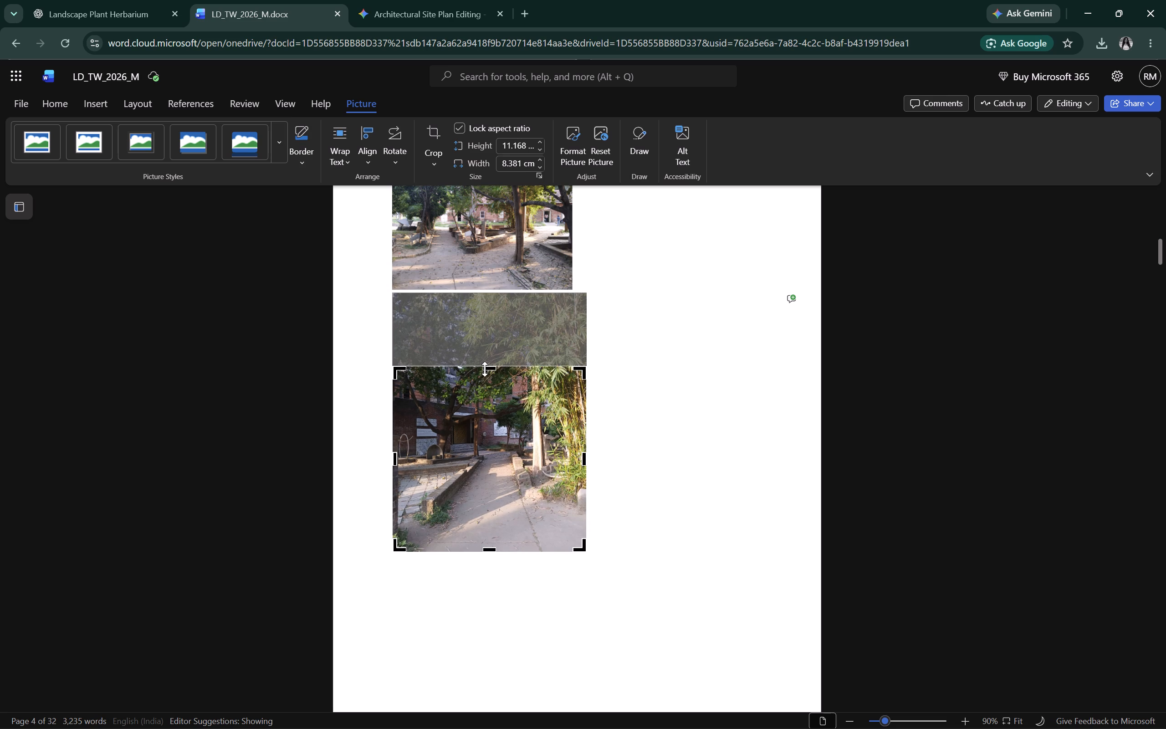
pyautogui.moveTo(485, 369); pyautogui.dragTo(485, 376)
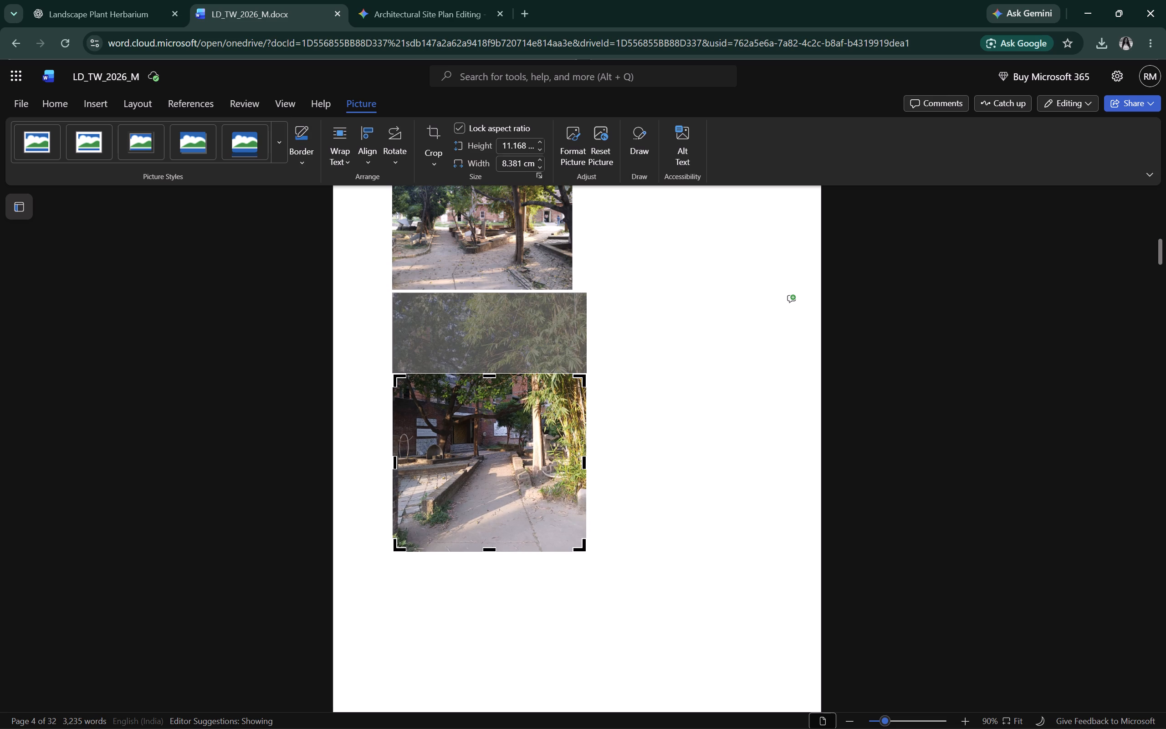
pyautogui.click(614, 393)
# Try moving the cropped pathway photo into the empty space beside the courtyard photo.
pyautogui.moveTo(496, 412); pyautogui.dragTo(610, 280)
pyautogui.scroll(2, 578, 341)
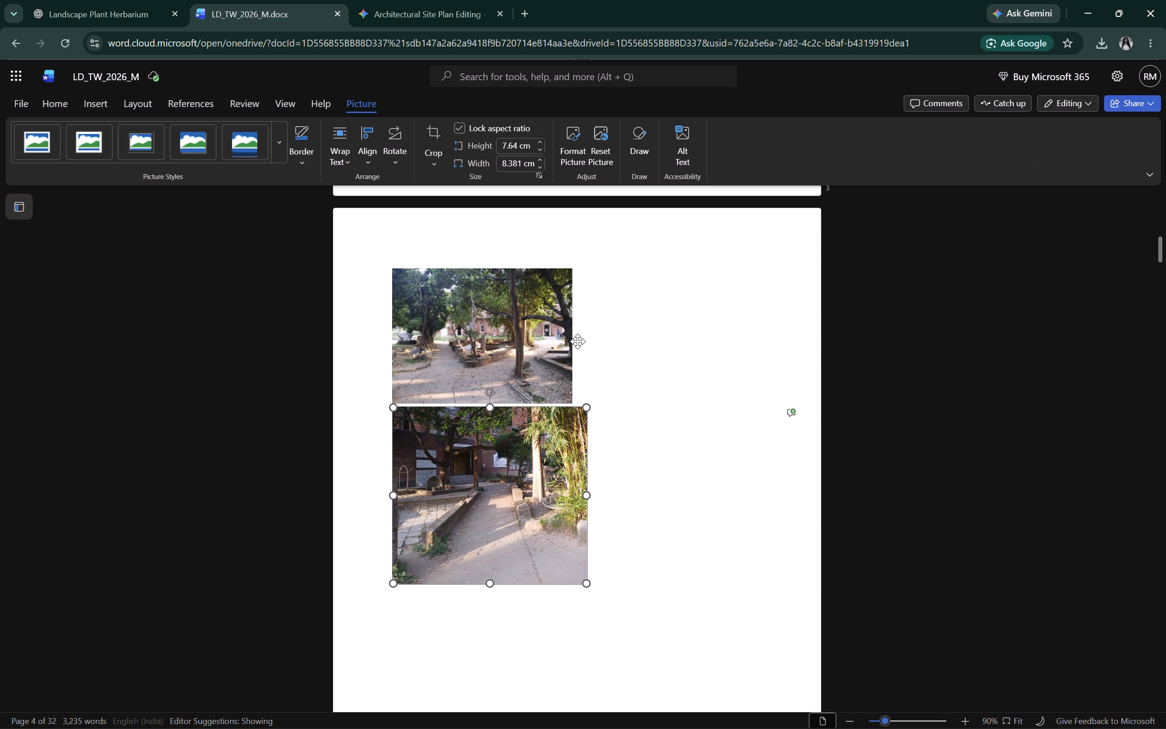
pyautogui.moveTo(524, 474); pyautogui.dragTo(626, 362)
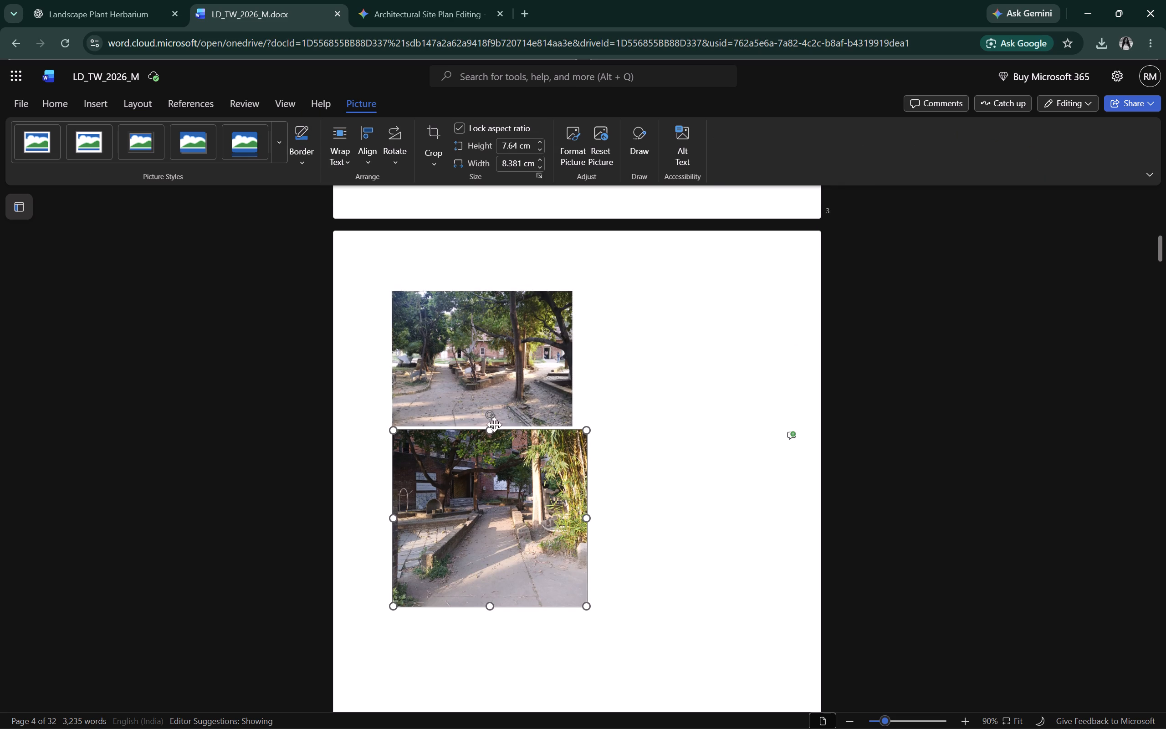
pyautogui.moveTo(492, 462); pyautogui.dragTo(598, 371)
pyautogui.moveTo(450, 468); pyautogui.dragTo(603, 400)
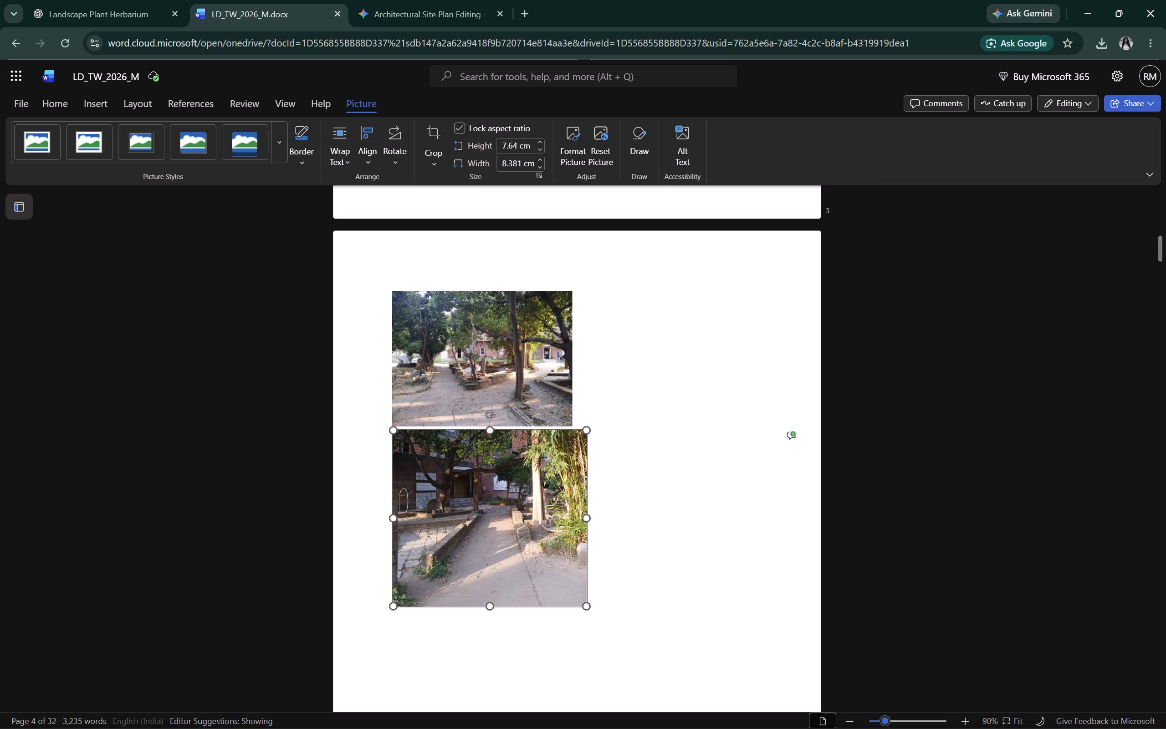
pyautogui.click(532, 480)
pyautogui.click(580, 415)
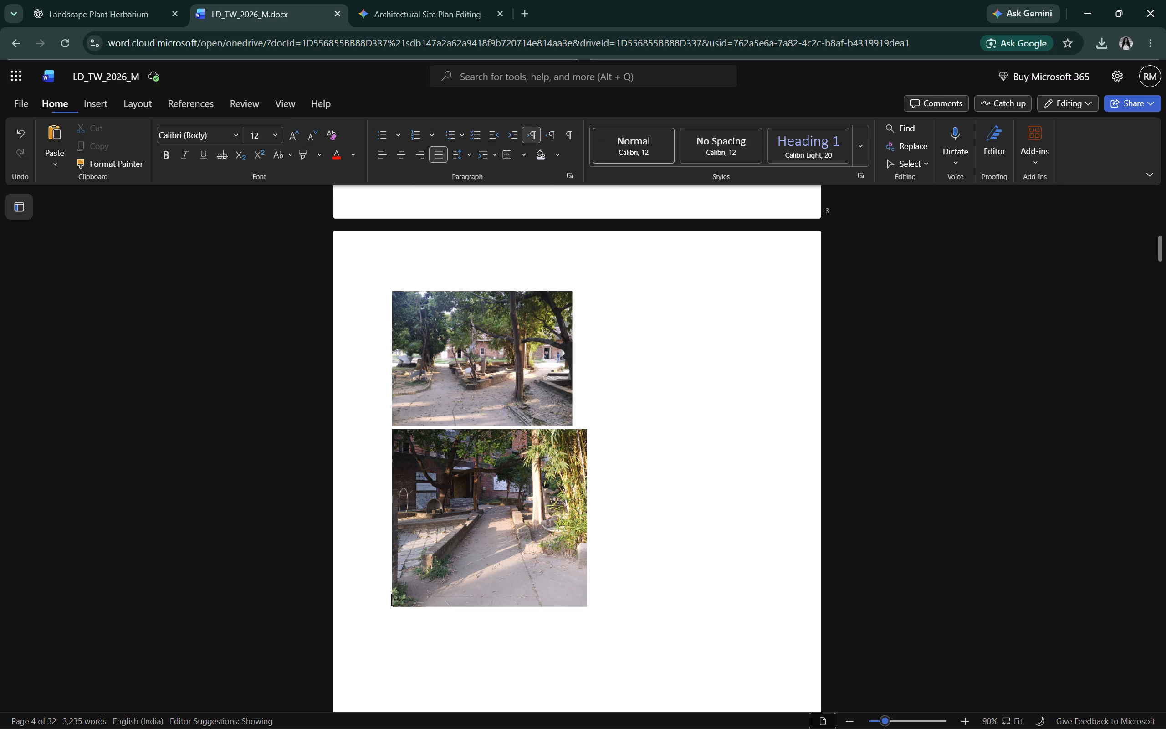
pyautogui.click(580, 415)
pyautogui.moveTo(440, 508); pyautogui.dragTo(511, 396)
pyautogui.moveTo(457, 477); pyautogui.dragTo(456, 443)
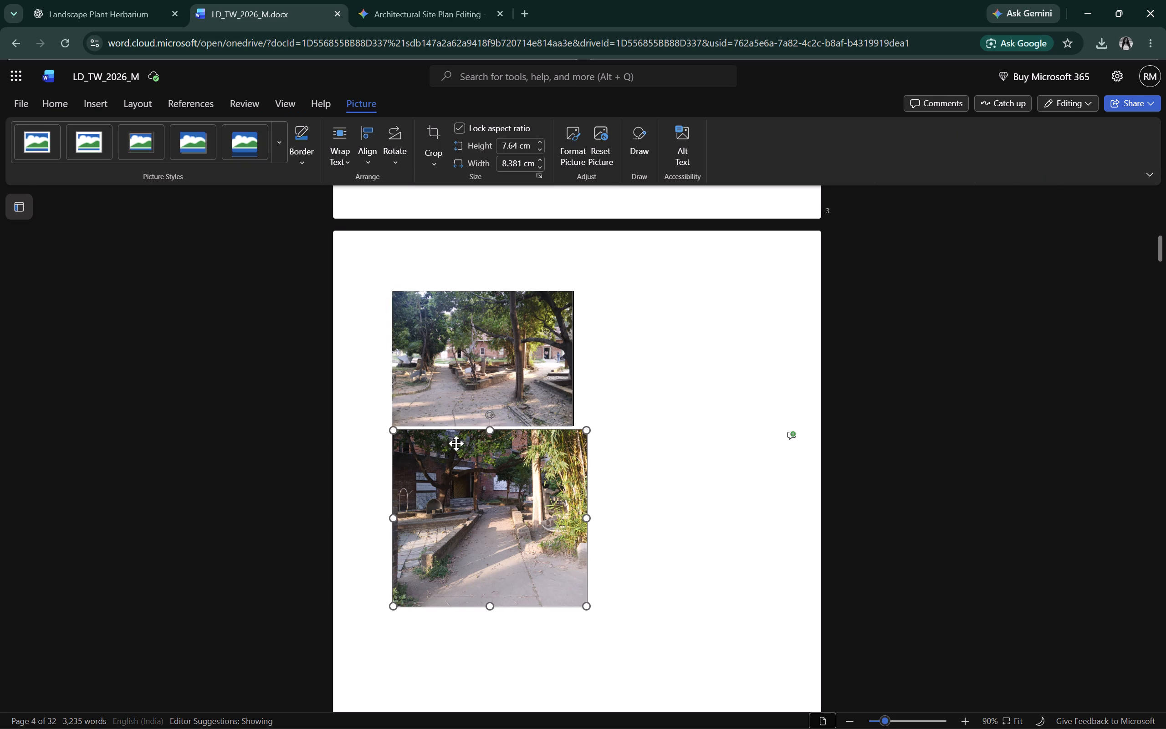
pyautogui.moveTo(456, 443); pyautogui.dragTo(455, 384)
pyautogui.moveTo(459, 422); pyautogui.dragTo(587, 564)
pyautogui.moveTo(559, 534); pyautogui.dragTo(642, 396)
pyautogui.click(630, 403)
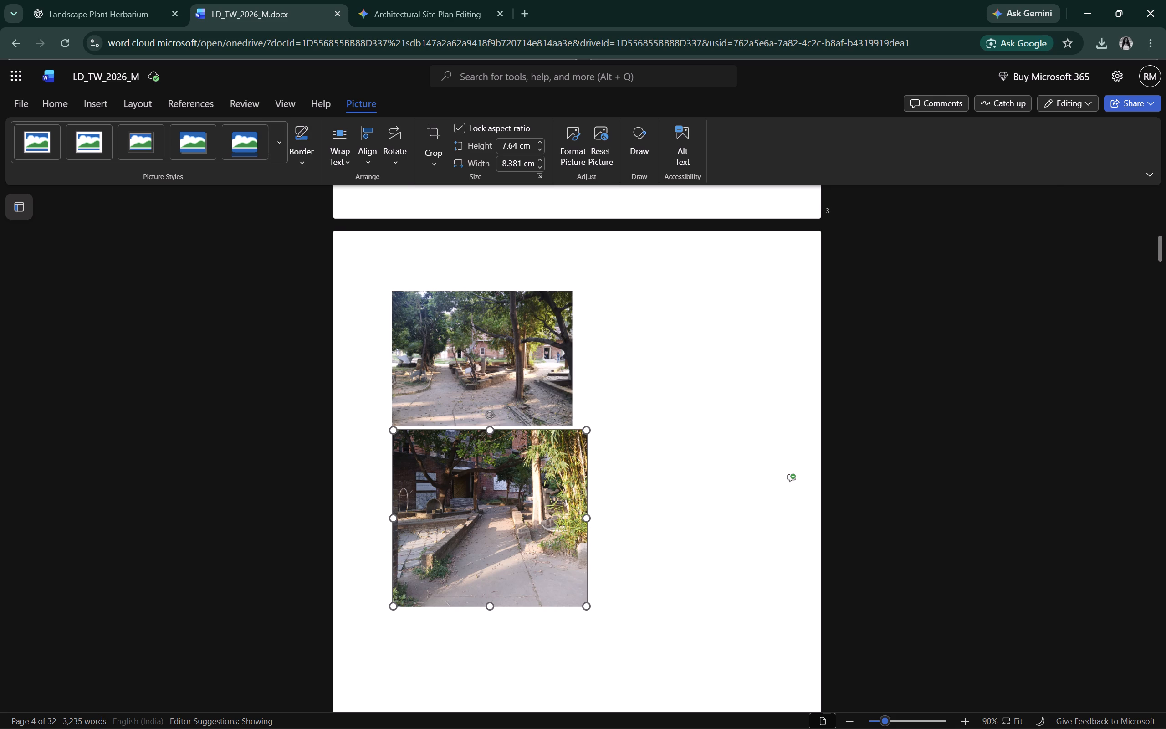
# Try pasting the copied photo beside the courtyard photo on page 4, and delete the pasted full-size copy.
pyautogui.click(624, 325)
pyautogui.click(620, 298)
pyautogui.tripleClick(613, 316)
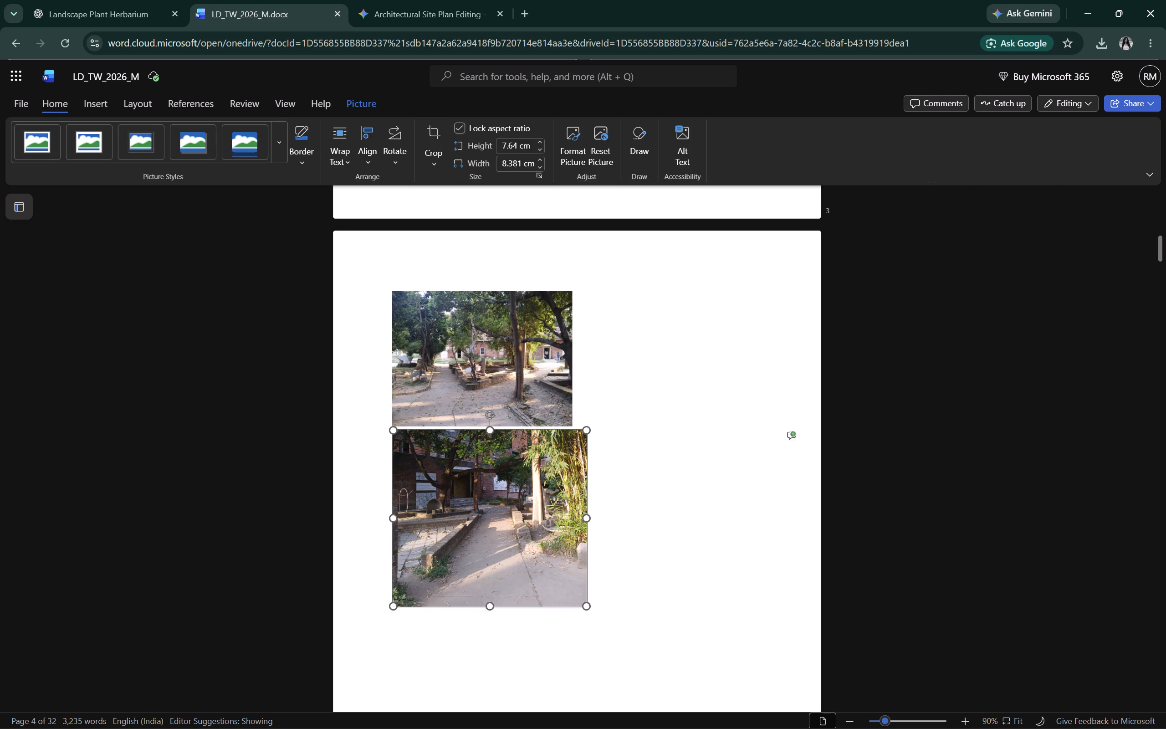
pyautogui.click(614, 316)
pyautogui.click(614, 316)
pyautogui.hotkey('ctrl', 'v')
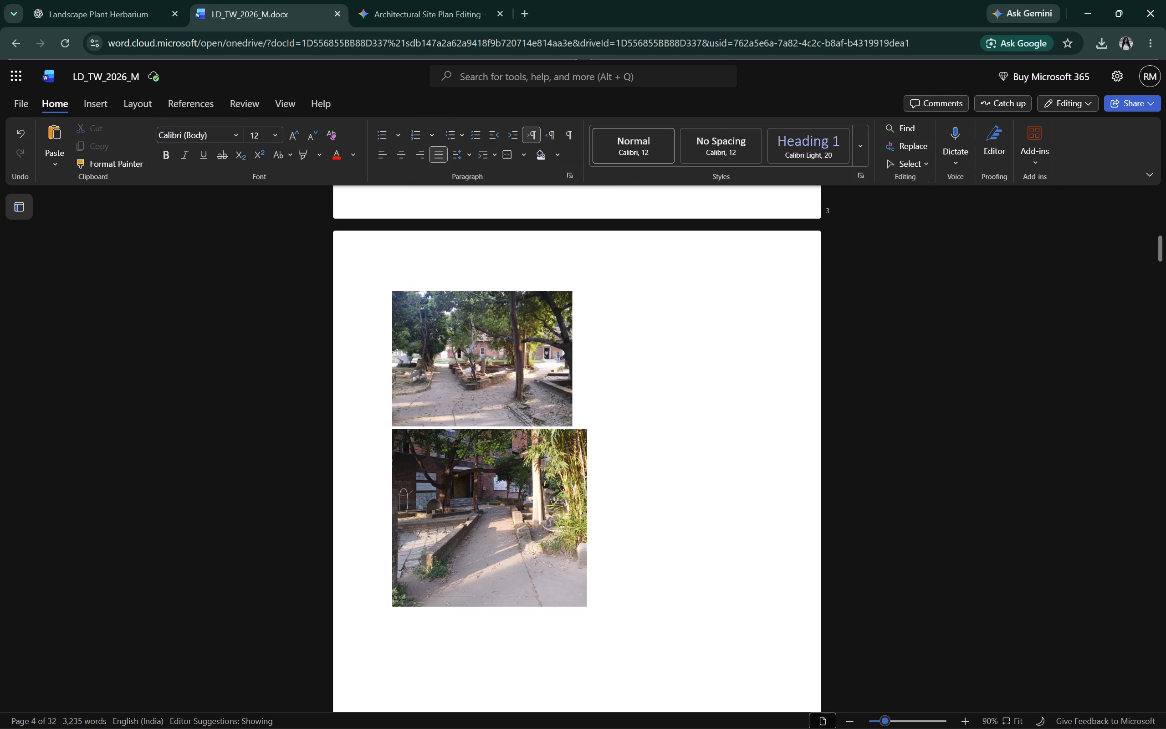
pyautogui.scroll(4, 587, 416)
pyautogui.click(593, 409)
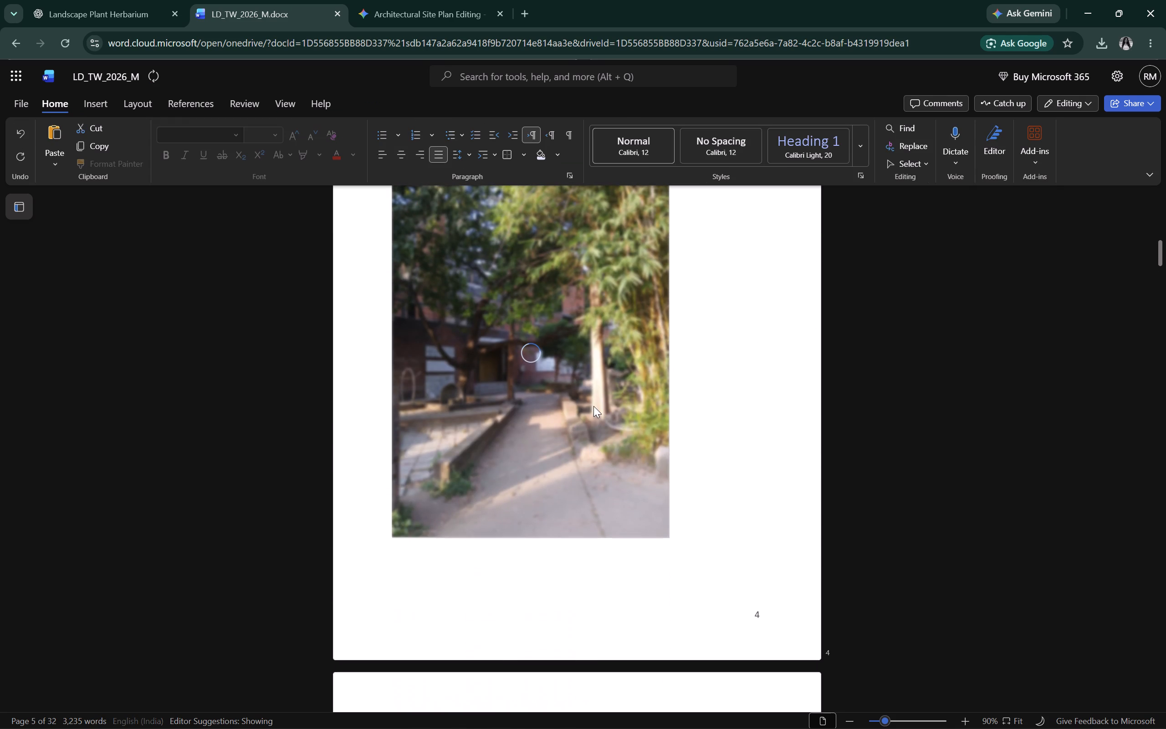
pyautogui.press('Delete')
# Shrink the pathway photo on page 4 to about 7.02 cm by 7.70 cm so it fits beside the courtyard photo.
pyautogui.scroll(5, 588, 479)
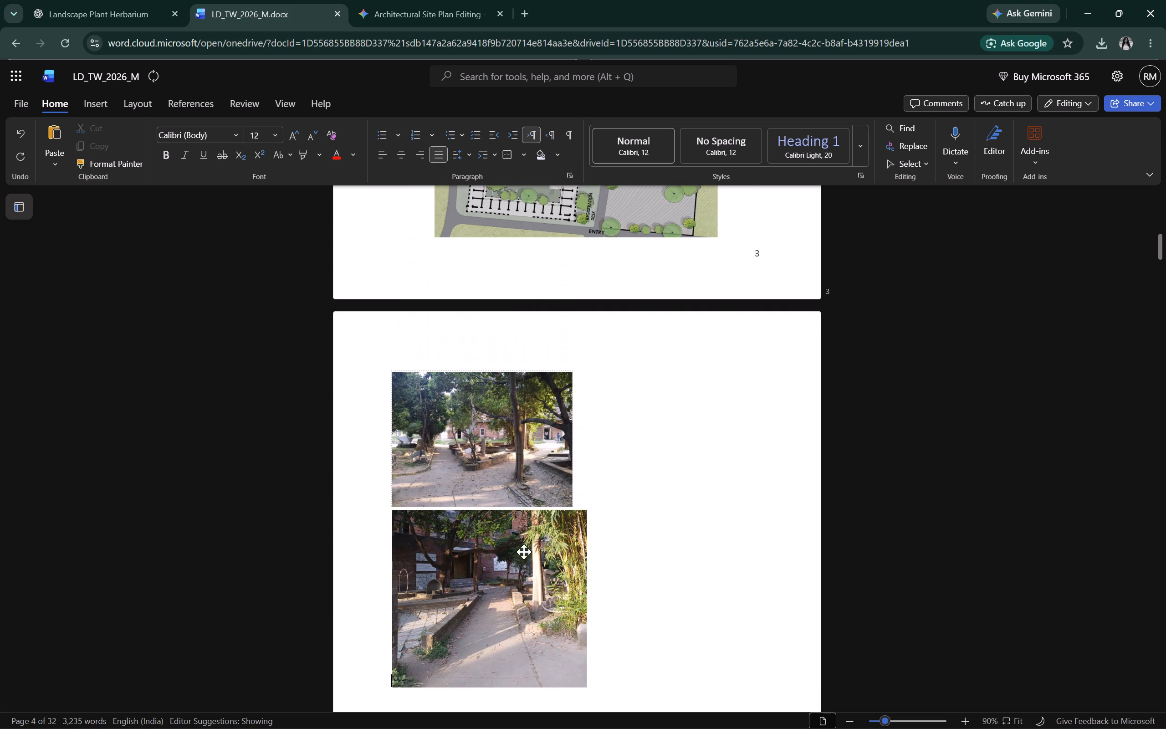
pyautogui.click(524, 551)
pyautogui.scroll(-1, 540, 509)
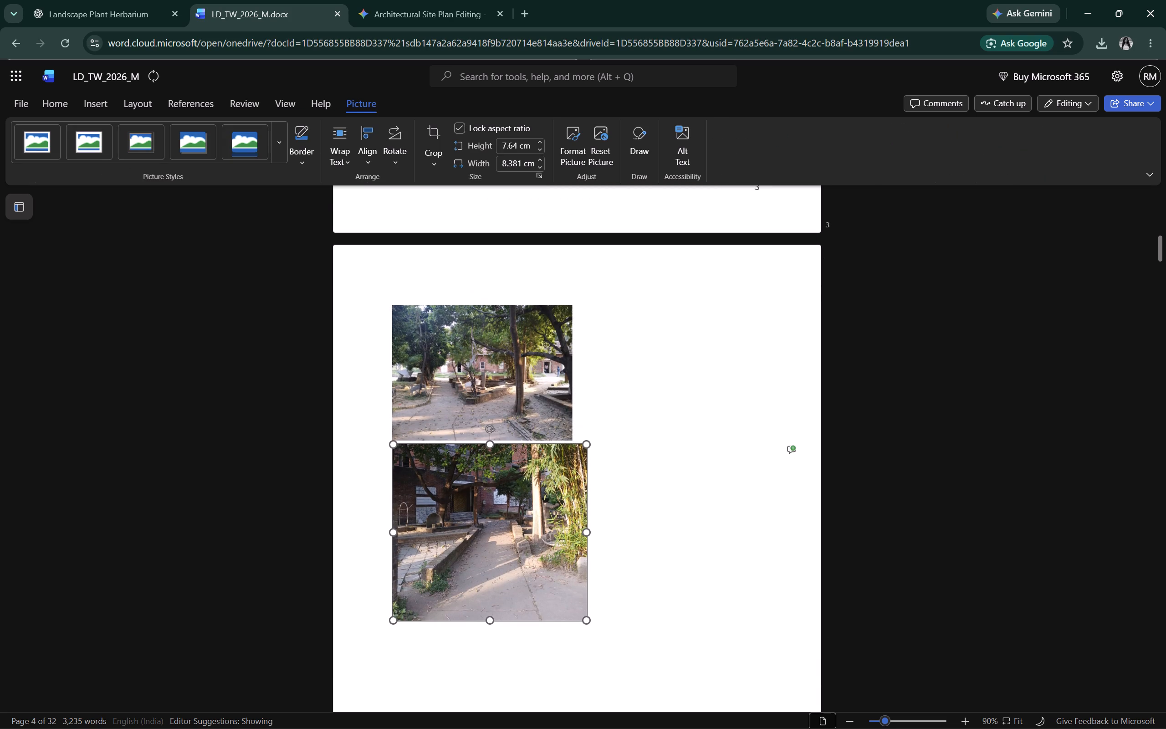
pyautogui.moveTo(588, 619); pyautogui.dragTo(575, 442)
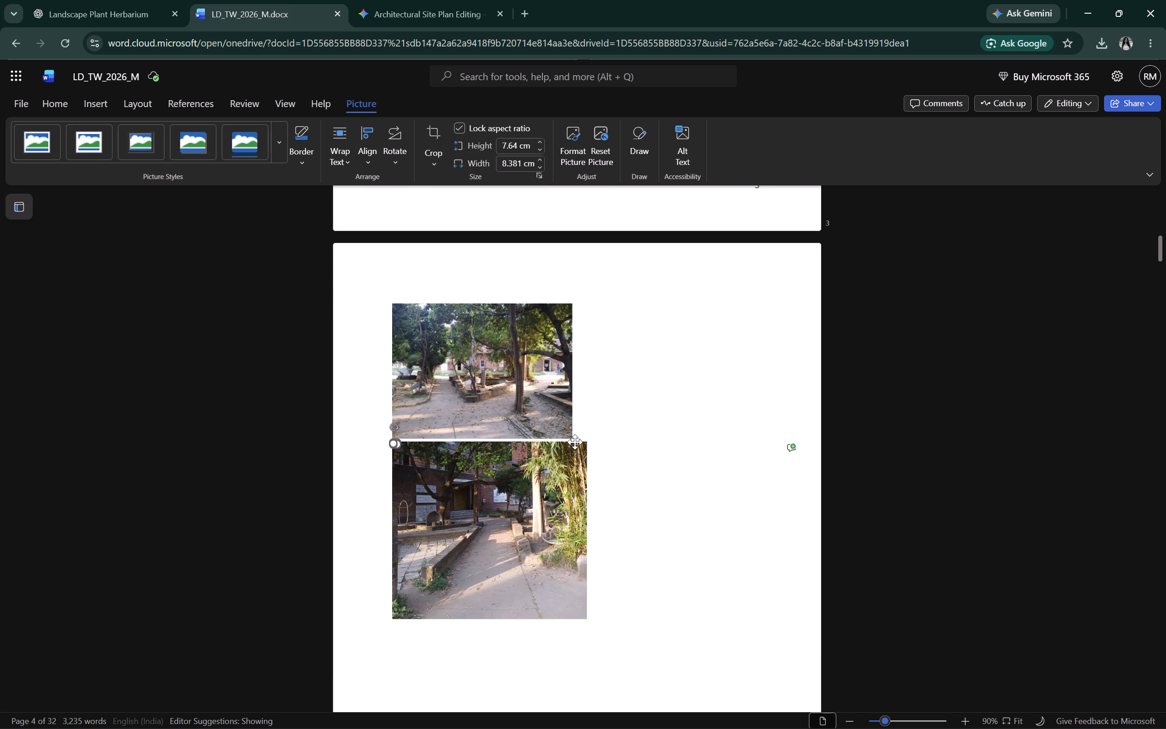
pyautogui.moveTo(575, 442); pyautogui.dragTo(697, 600)
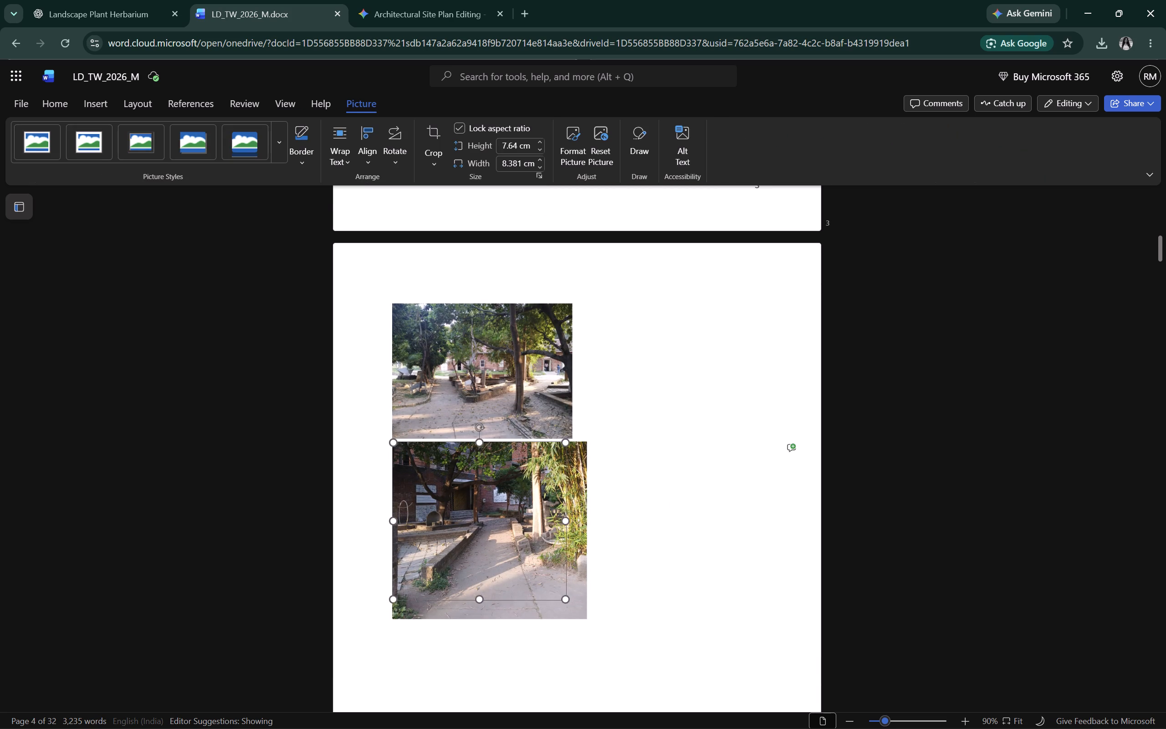
pyautogui.moveTo(697, 600); pyautogui.dragTo(711, 604)
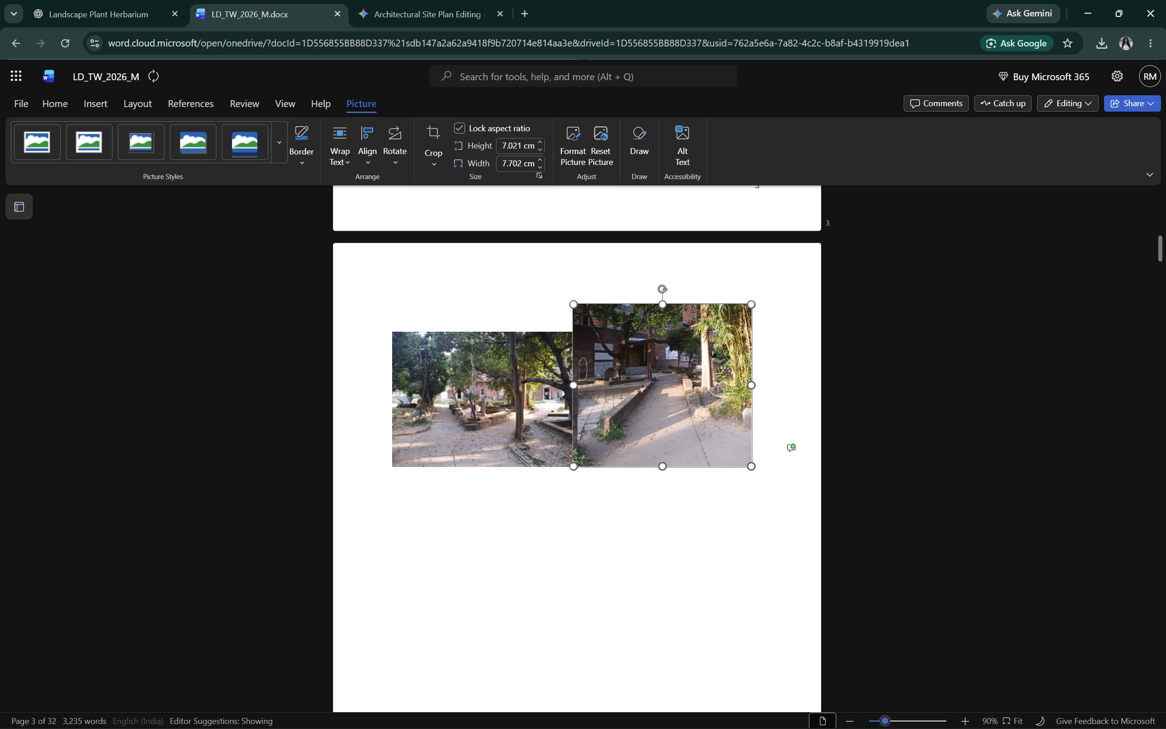
# Crop the top of the pathway photo to a height of about 5.854 cm, roughly level with the courtyard photo.
pyautogui.click(651, 364)
pyautogui.rightClick(651, 364)
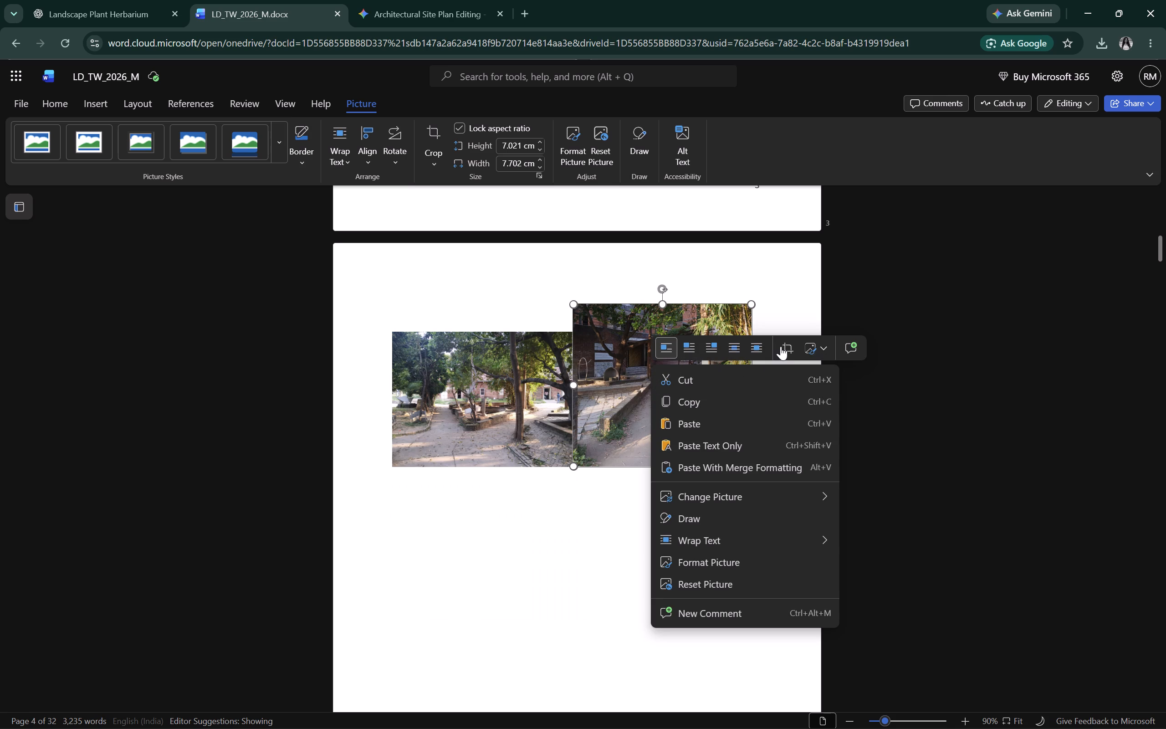
pyautogui.click(785, 344)
pyautogui.moveTo(664, 380); pyautogui.dragTo(663, 401)
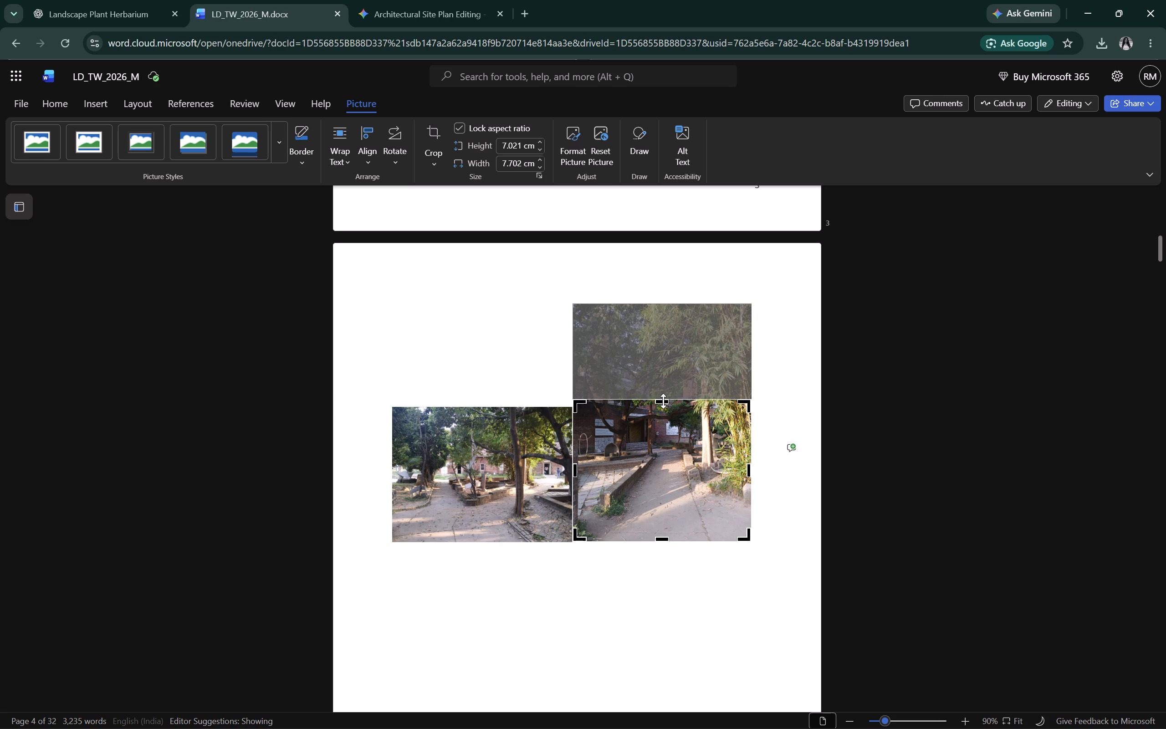
pyautogui.moveTo(663, 401); pyautogui.dragTo(660, 407)
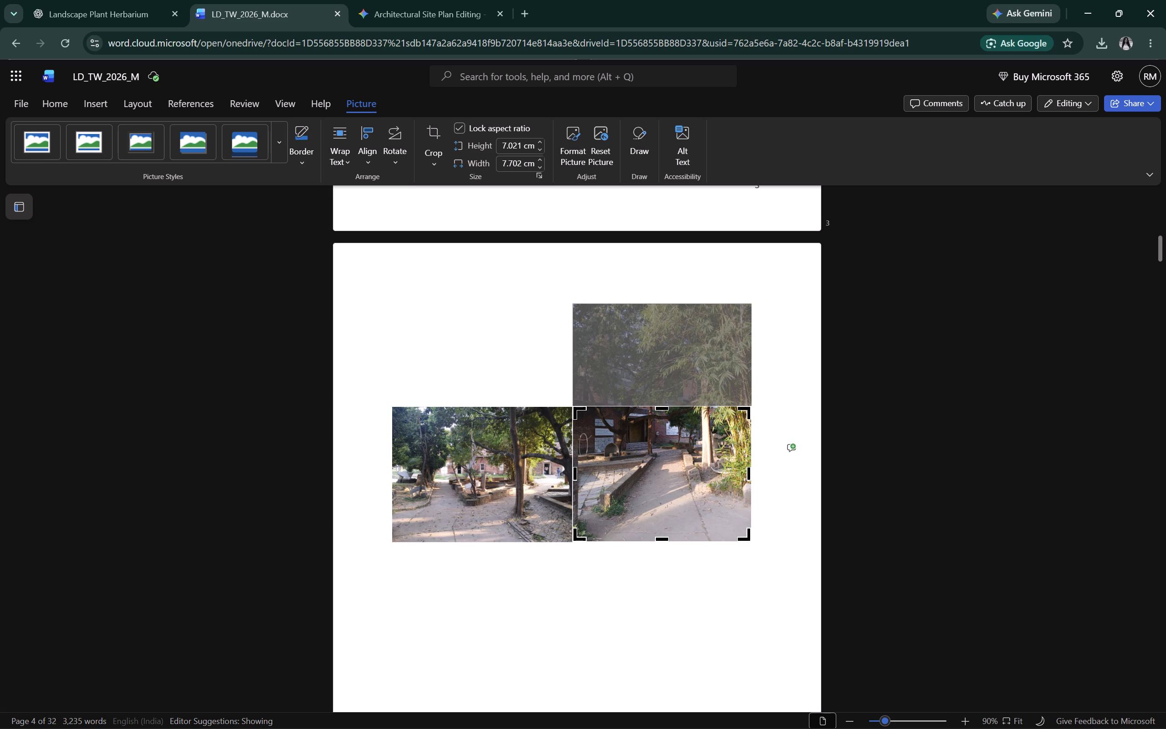
pyautogui.click(730, 578)
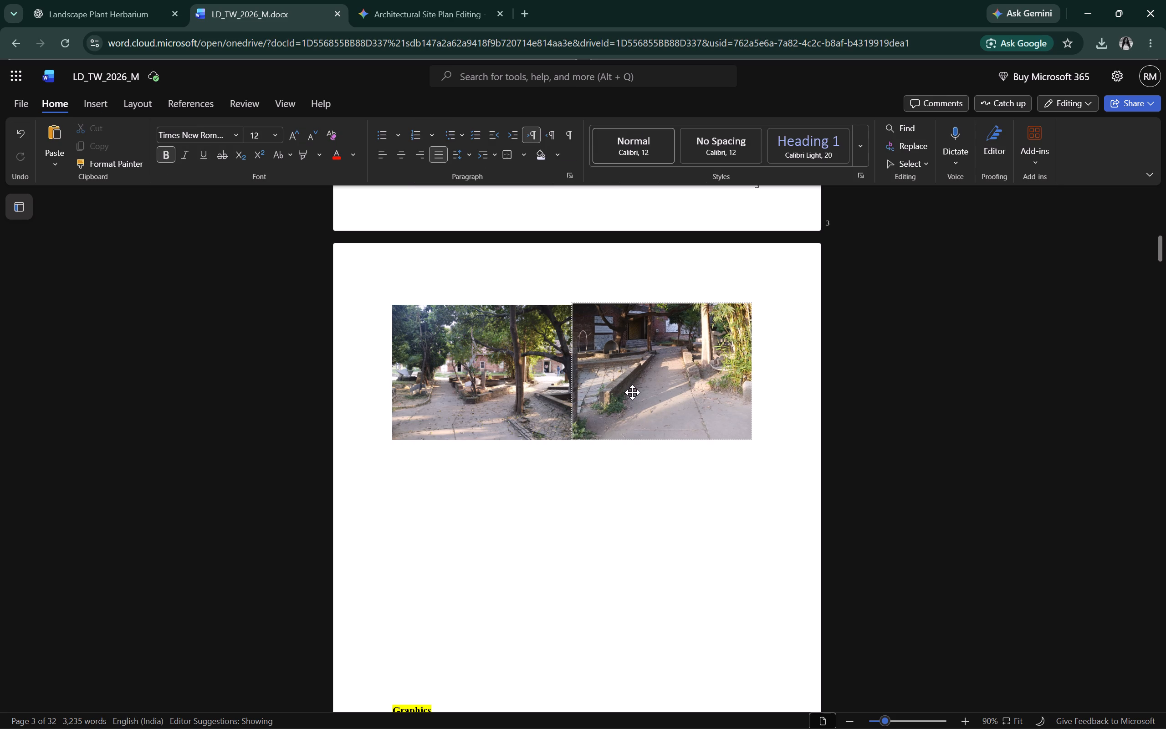
# Fine-tune the pathway photo's top crop to a height of about 5.848 cm against the courtyard photo's top edge.
pyautogui.click(632, 392)
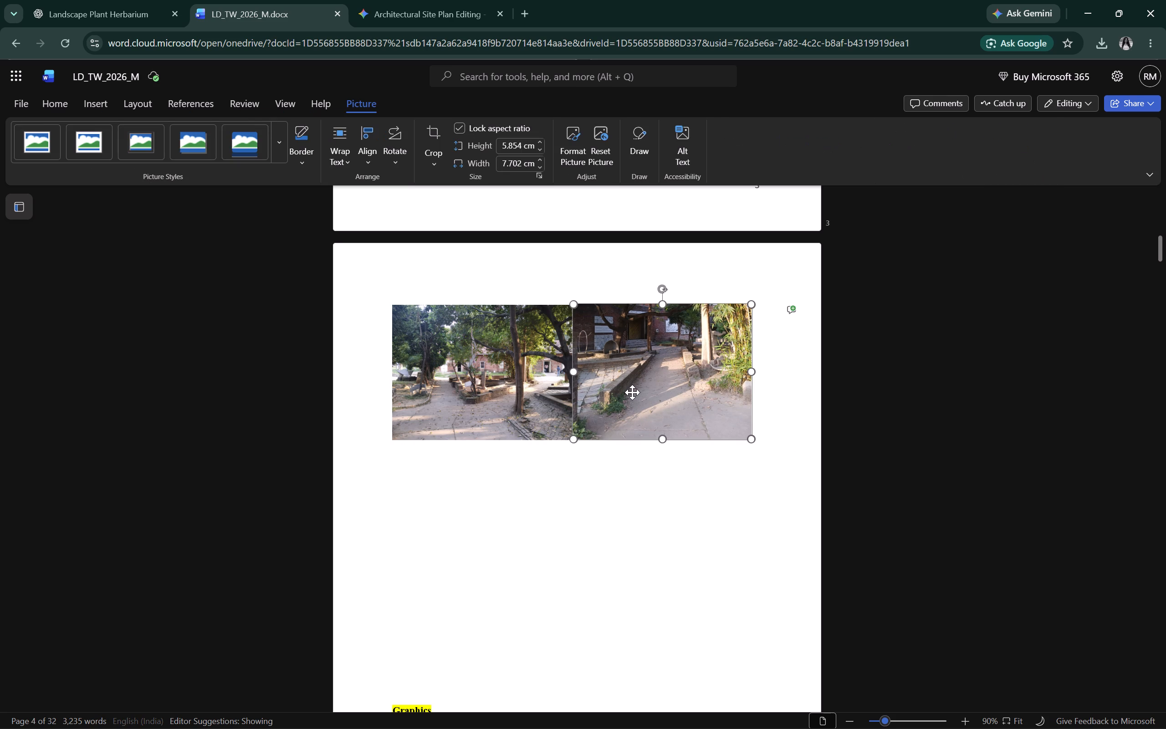
pyautogui.press('Down')
pyautogui.click(622, 387)
pyautogui.moveTo(644, 354); pyautogui.dragTo(640, 359, button='right')
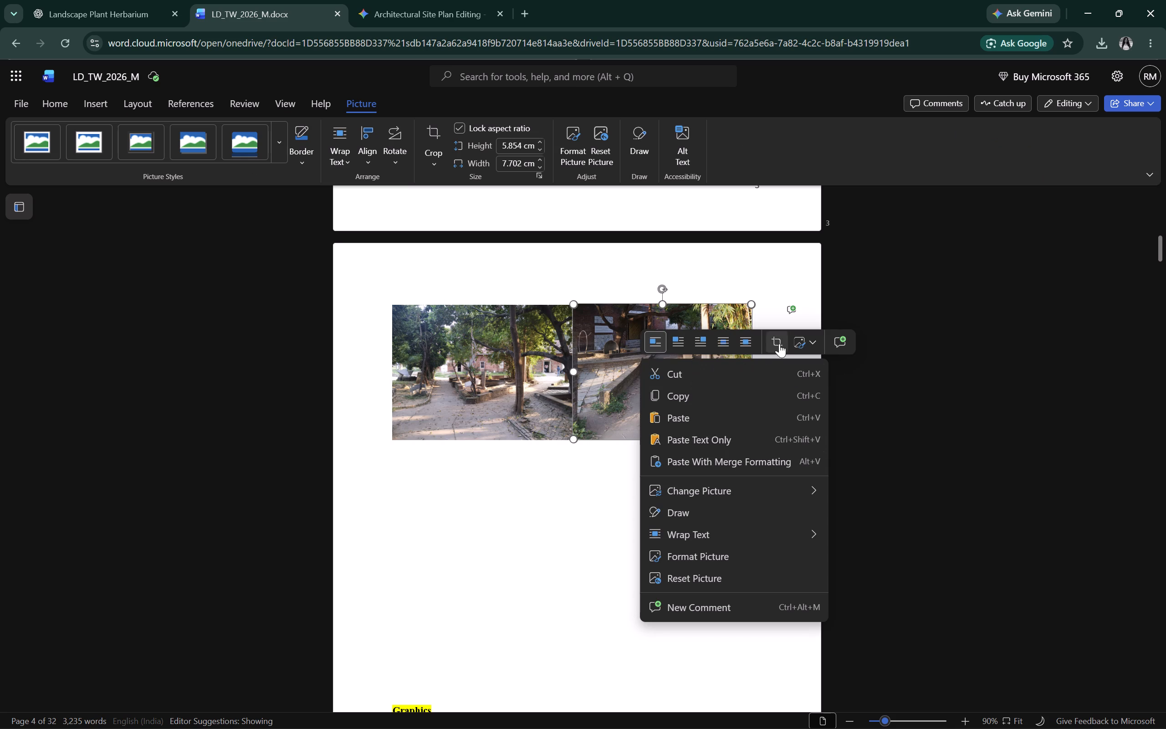
pyautogui.click(779, 344)
pyautogui.keyDown('ctrl'); pyautogui.scroll(5, 598, 482); pyautogui.keyUp('ctrl')
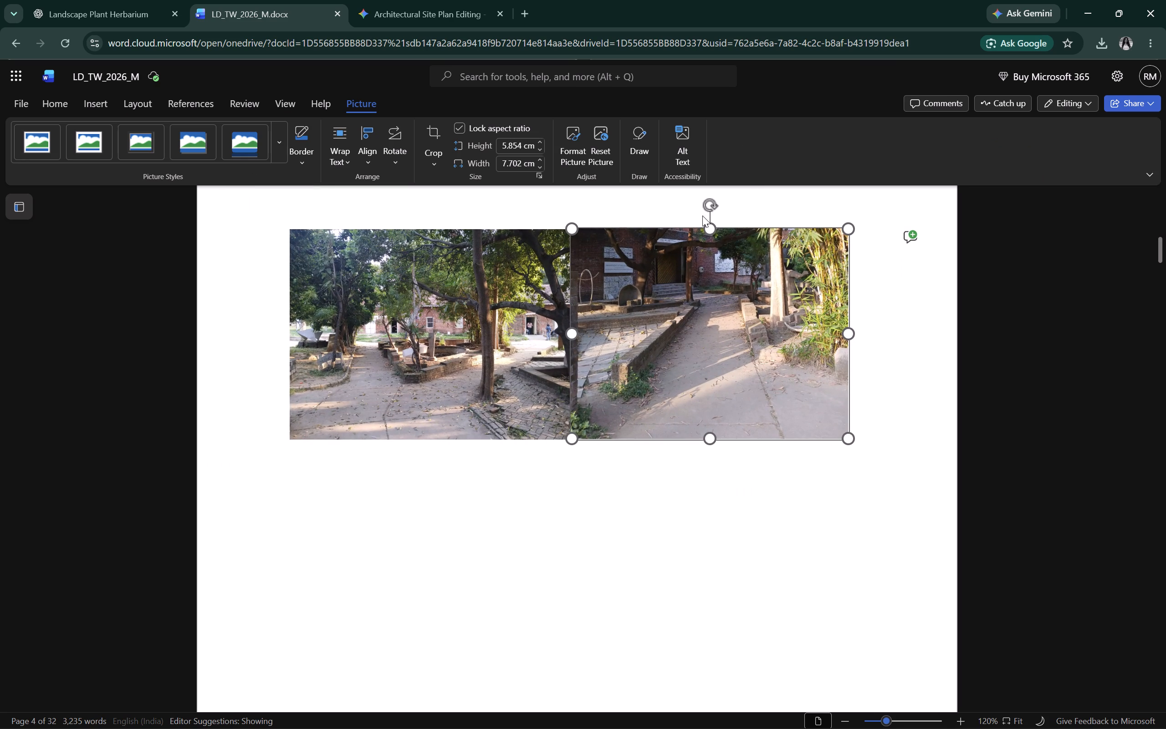
pyautogui.rightClick(678, 283)
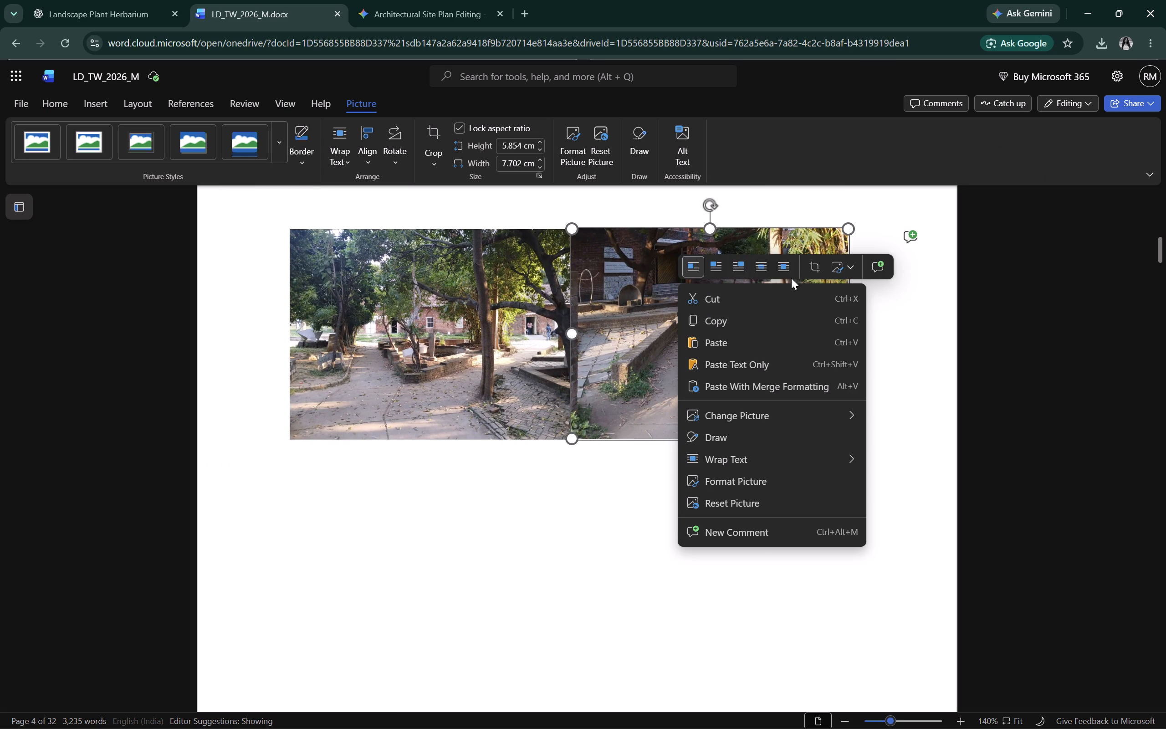
pyautogui.click(812, 266)
pyautogui.moveTo(709, 390); pyautogui.dragTo(654, 394)
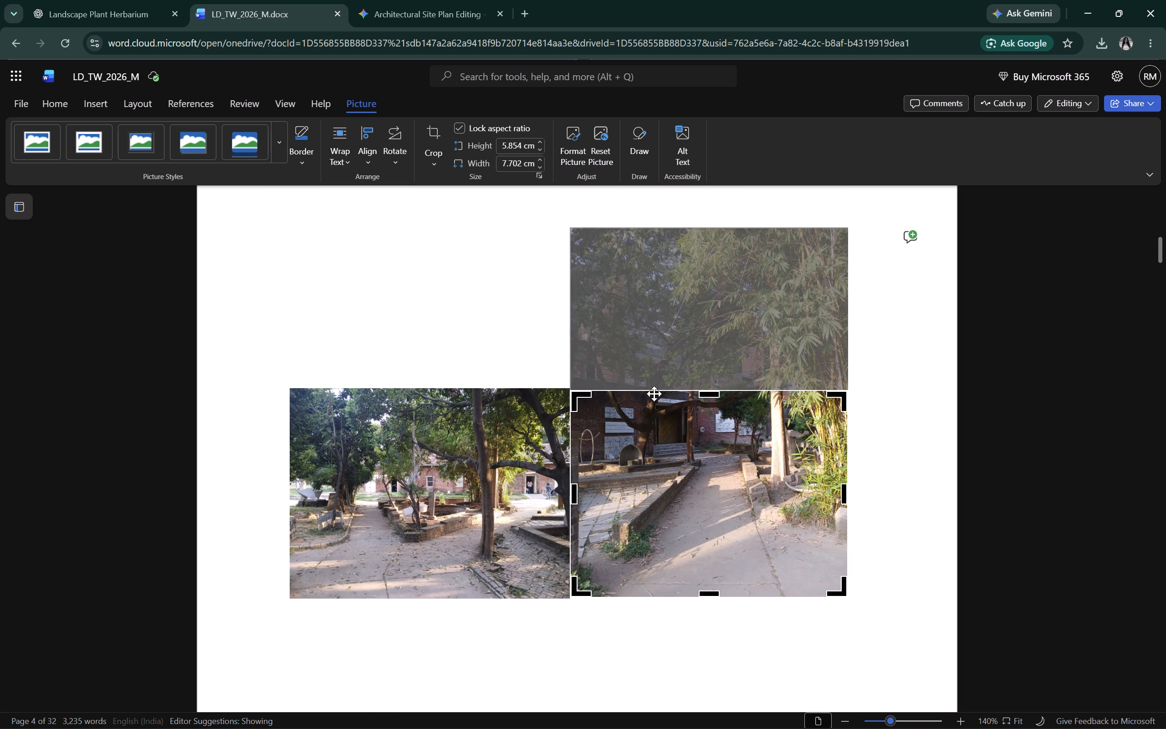
pyautogui.moveTo(654, 394); pyautogui.dragTo(558, 391)
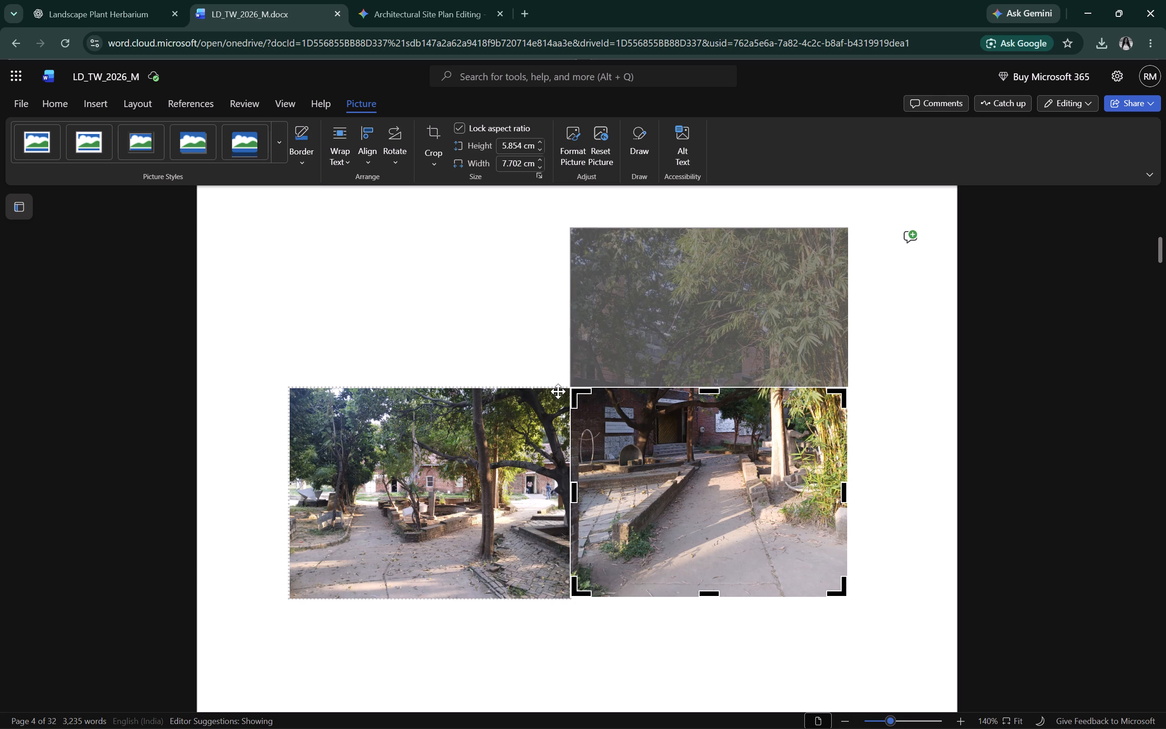
pyautogui.moveTo(558, 391); pyautogui.dragTo(558, 390)
pyautogui.click(559, 628)
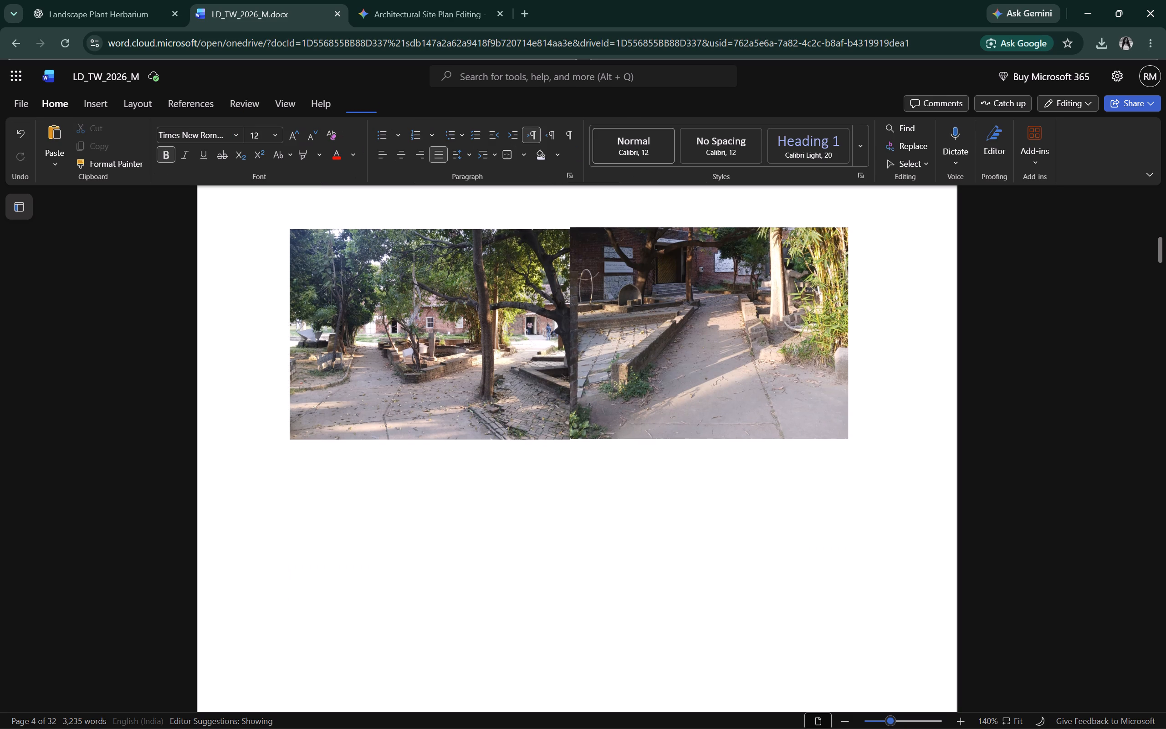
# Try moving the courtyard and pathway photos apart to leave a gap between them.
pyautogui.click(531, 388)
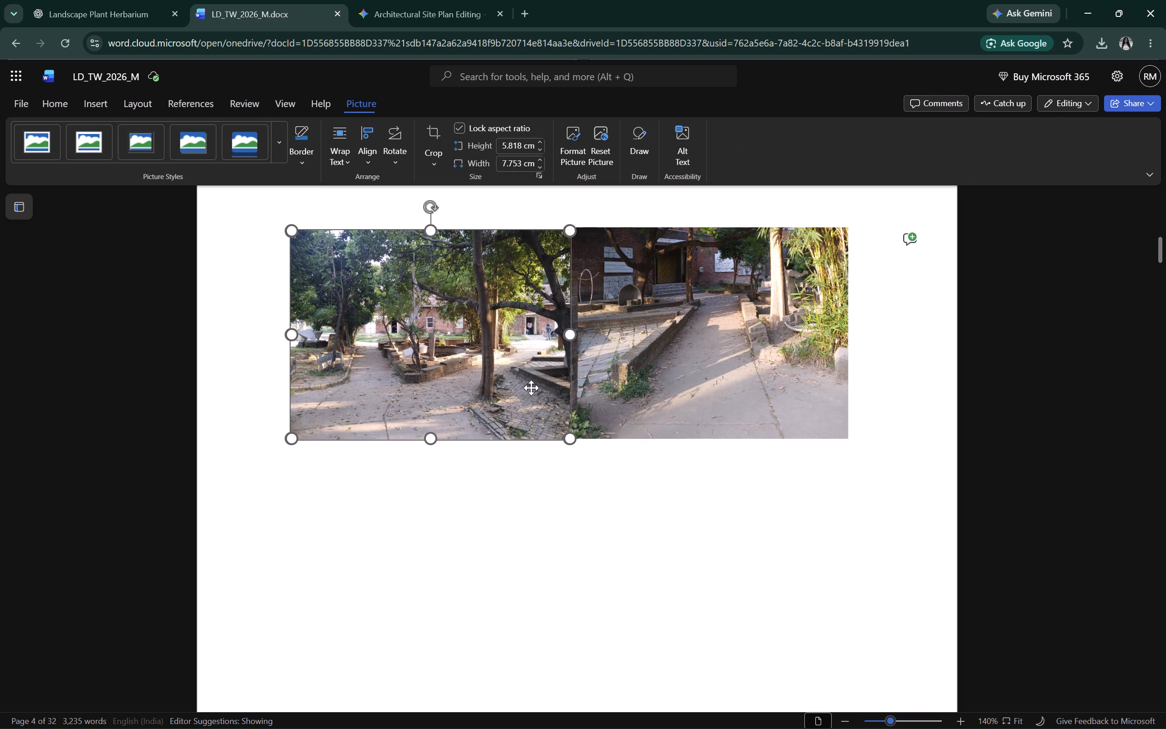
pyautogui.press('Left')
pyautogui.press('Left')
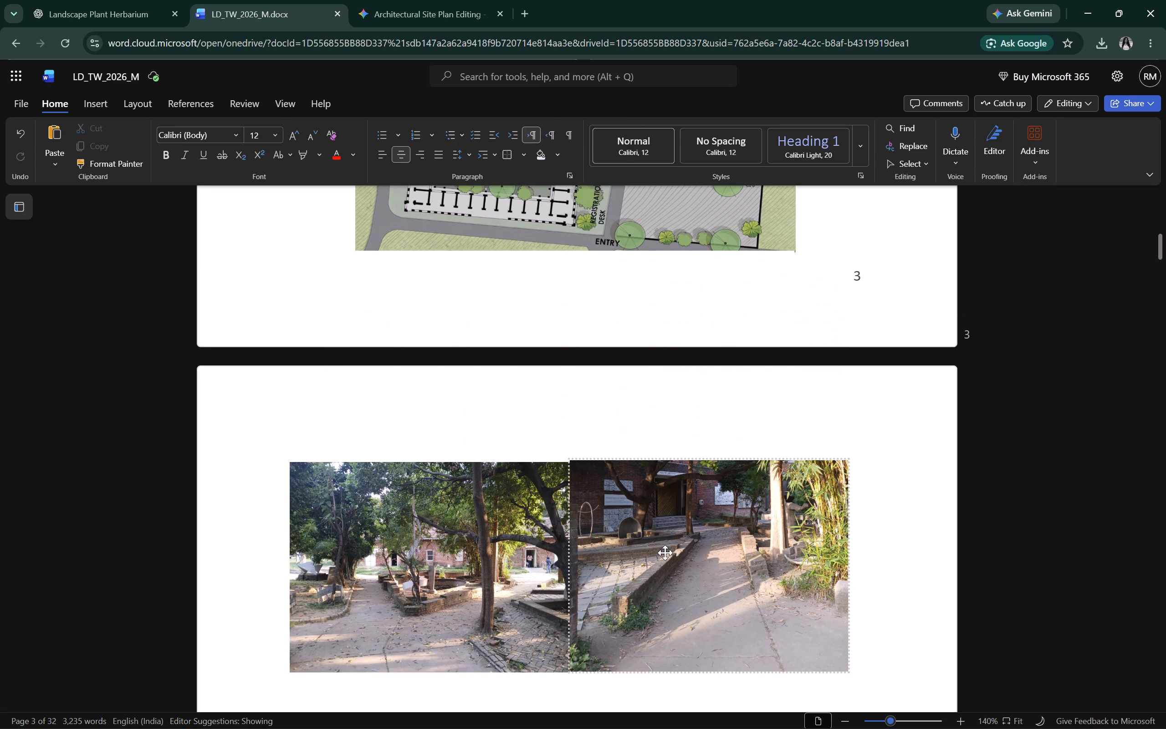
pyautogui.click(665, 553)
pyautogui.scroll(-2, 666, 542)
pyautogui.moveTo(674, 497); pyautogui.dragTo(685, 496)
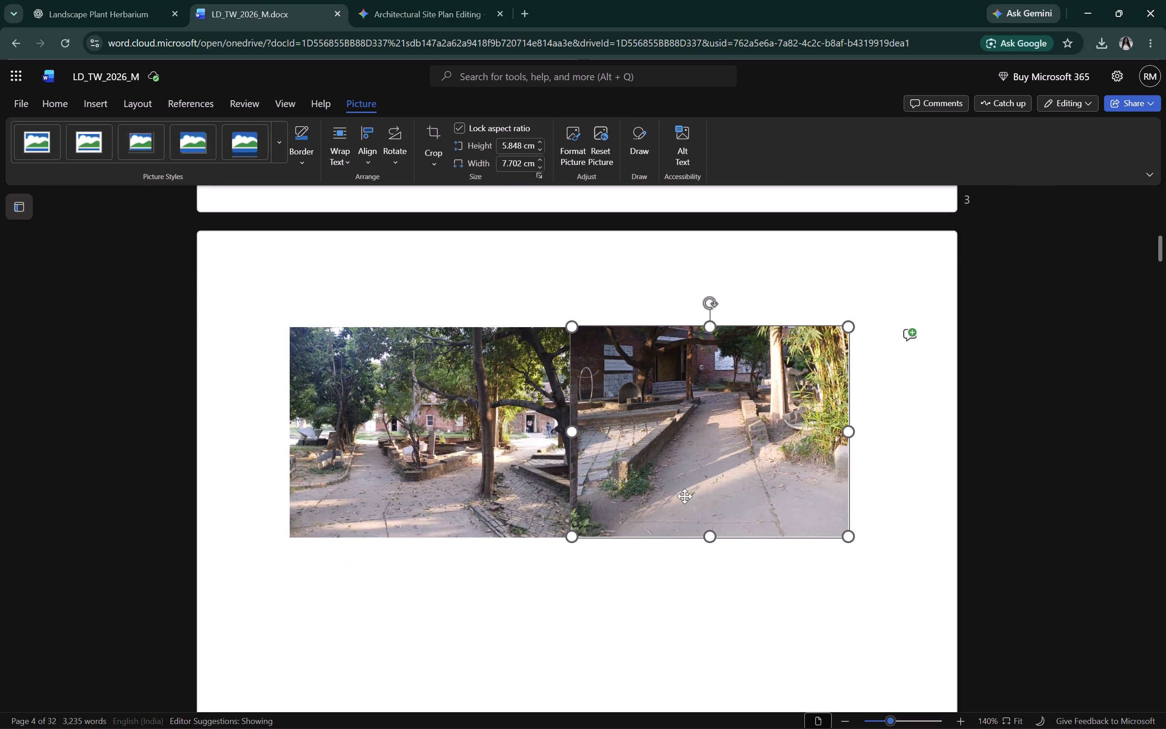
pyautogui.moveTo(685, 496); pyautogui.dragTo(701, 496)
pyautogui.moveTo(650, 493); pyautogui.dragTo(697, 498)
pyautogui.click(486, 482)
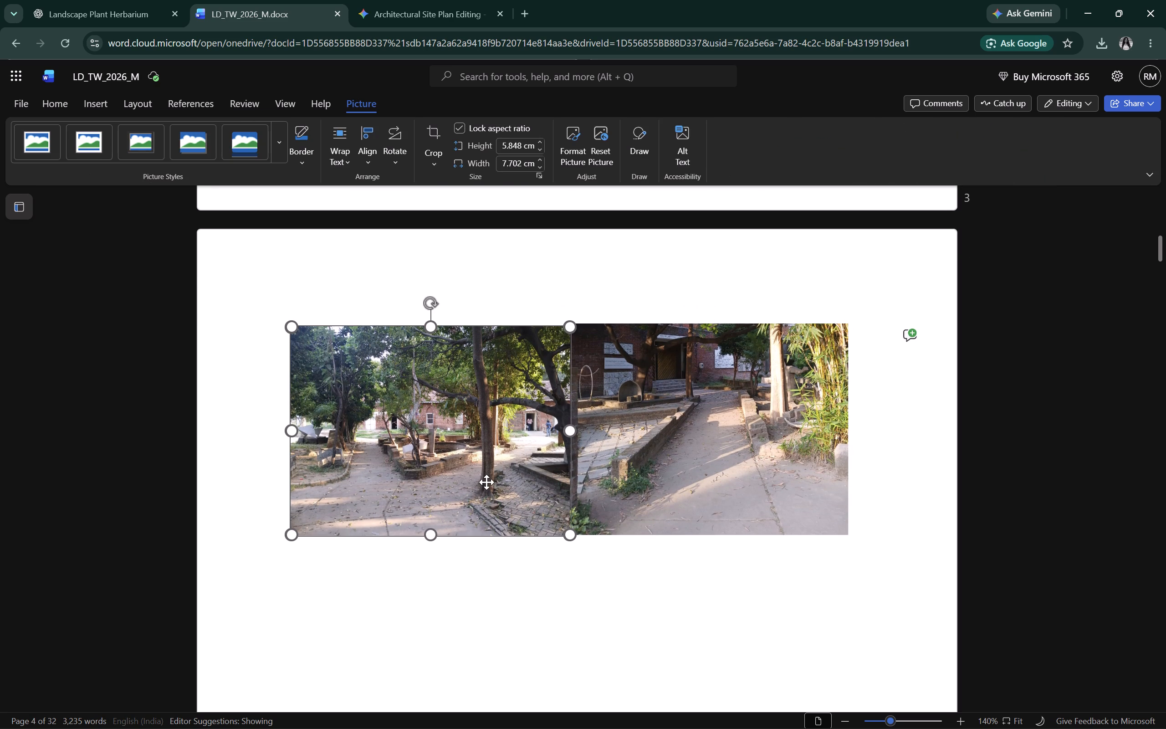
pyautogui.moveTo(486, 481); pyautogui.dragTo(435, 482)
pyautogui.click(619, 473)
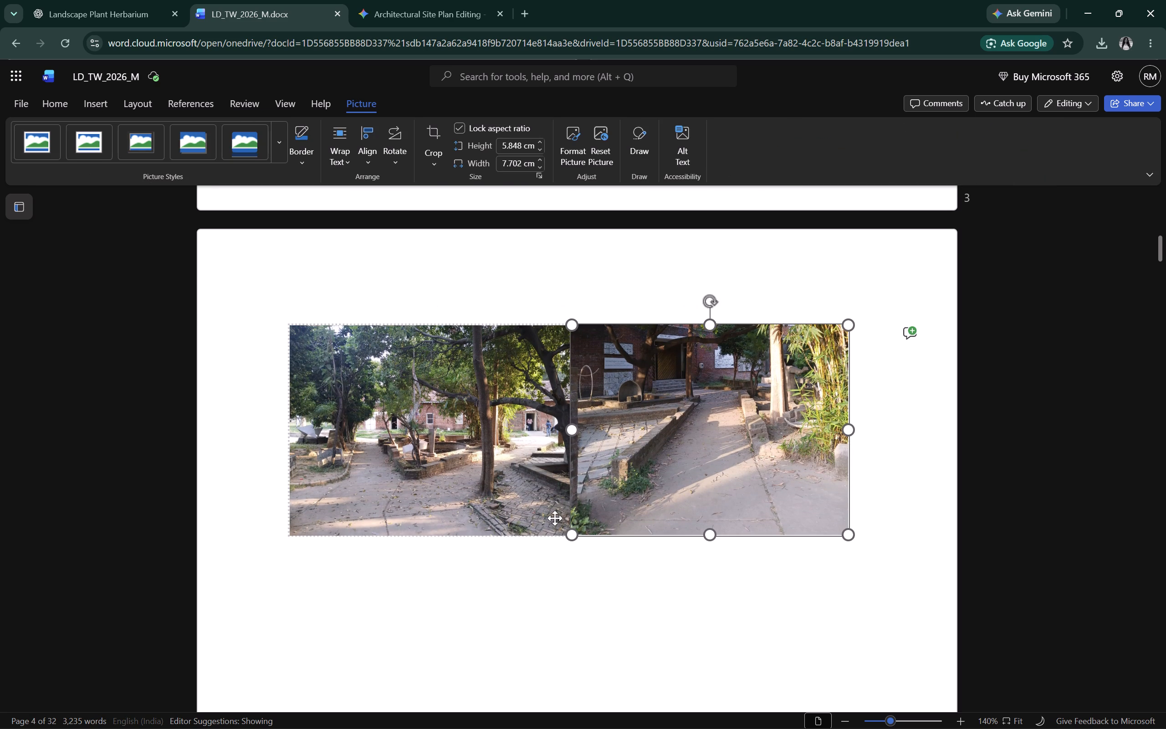
# Shrink the courtyard photo proportionally to about 5.62 cm by 7.49 cm.
pyautogui.click(551, 521)
pyautogui.moveTo(572, 537); pyautogui.dragTo(564, 528)
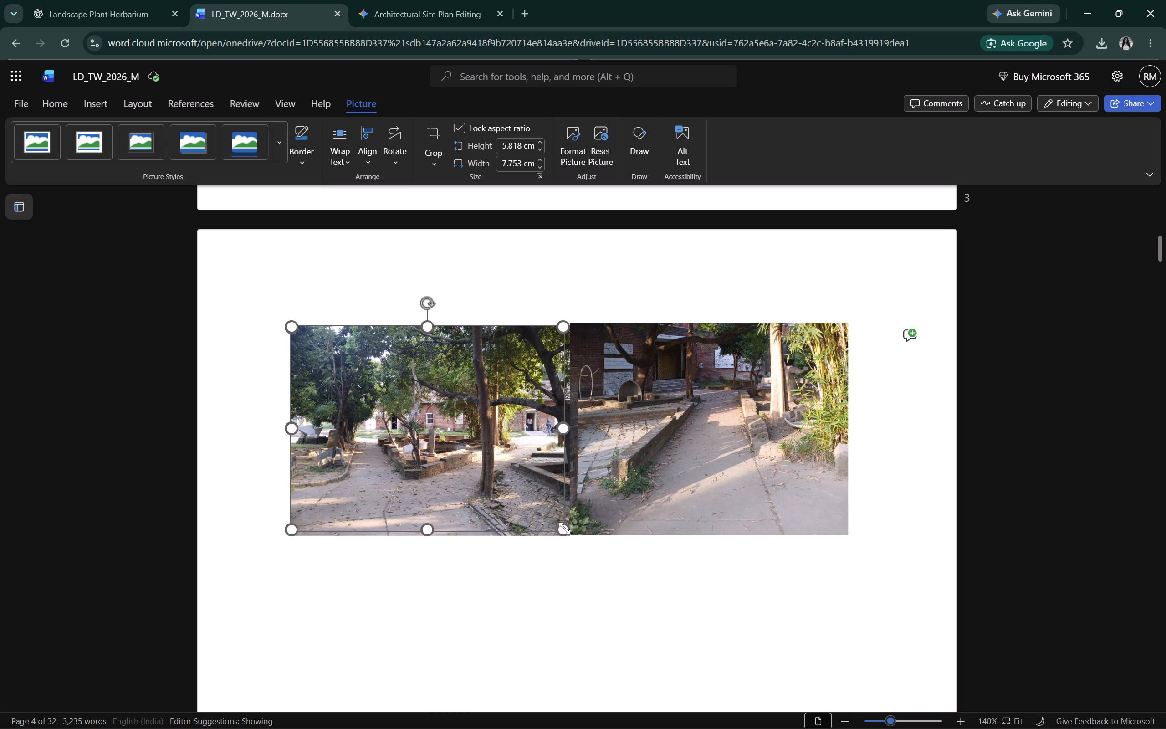
pyautogui.moveTo(564, 528); pyautogui.dragTo(563, 525)
# Shrink the pathway photo proportionally to about 5.55 cm by 7.30 cm.
pyautogui.click(586, 512)
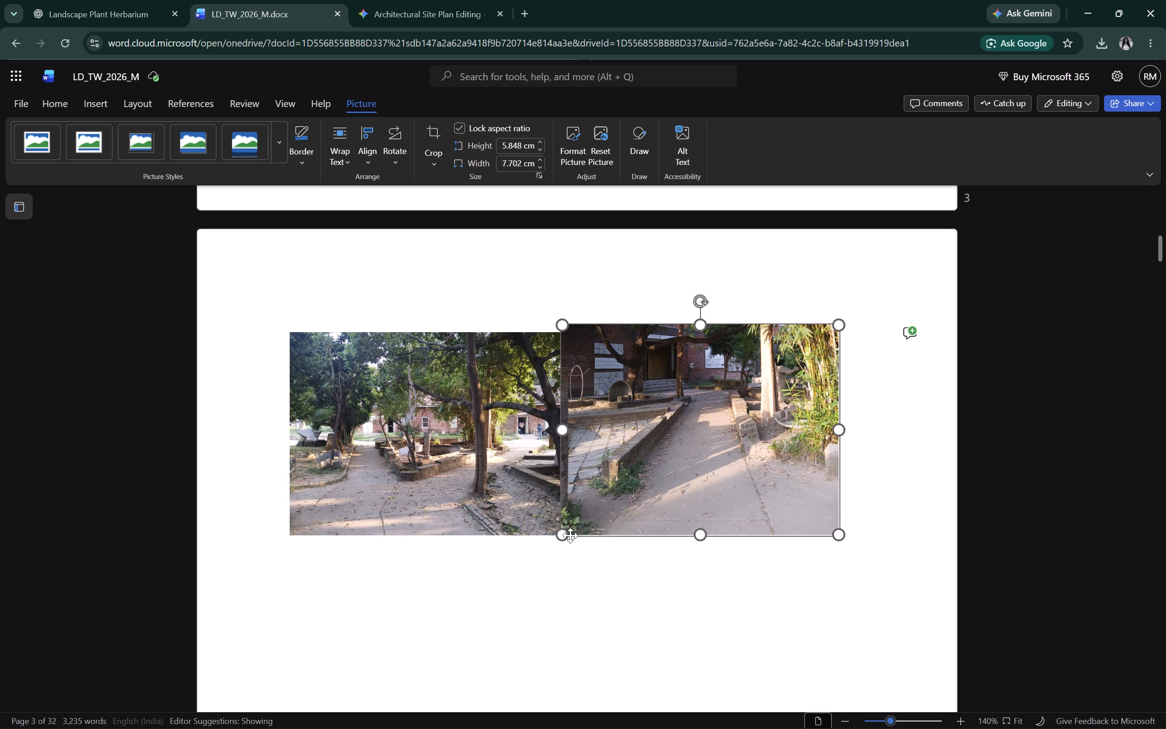
pyautogui.moveTo(565, 539); pyautogui.dragTo(589, 528)
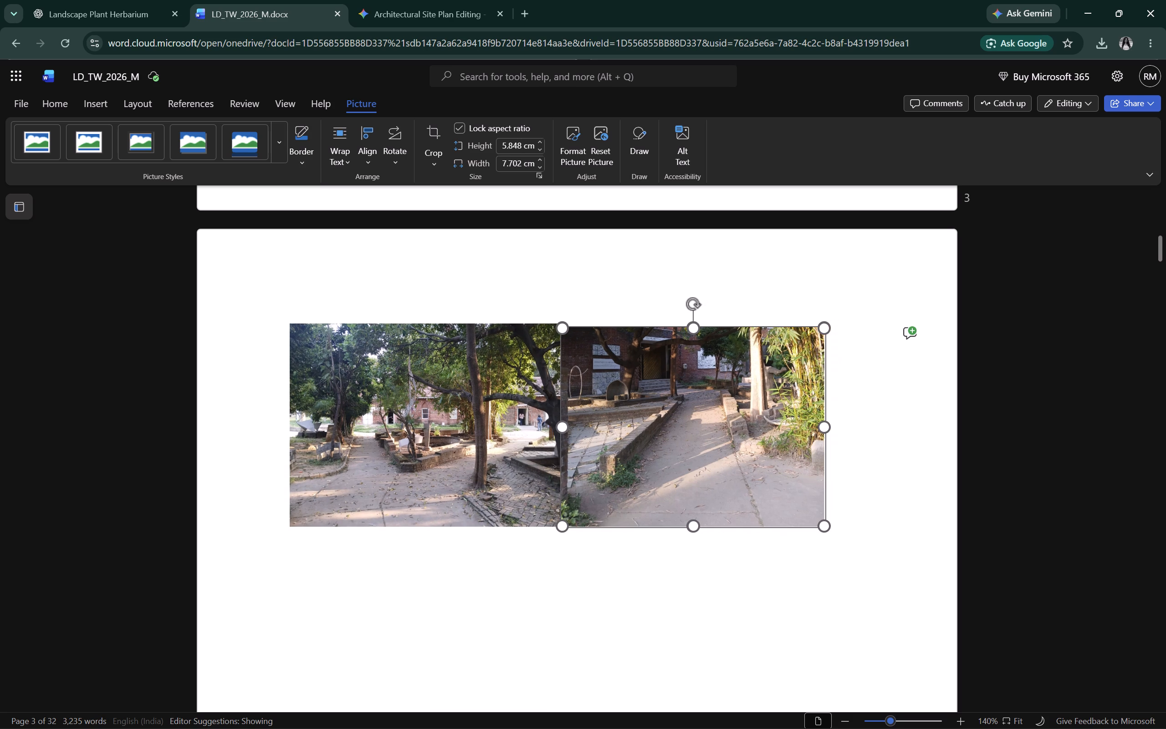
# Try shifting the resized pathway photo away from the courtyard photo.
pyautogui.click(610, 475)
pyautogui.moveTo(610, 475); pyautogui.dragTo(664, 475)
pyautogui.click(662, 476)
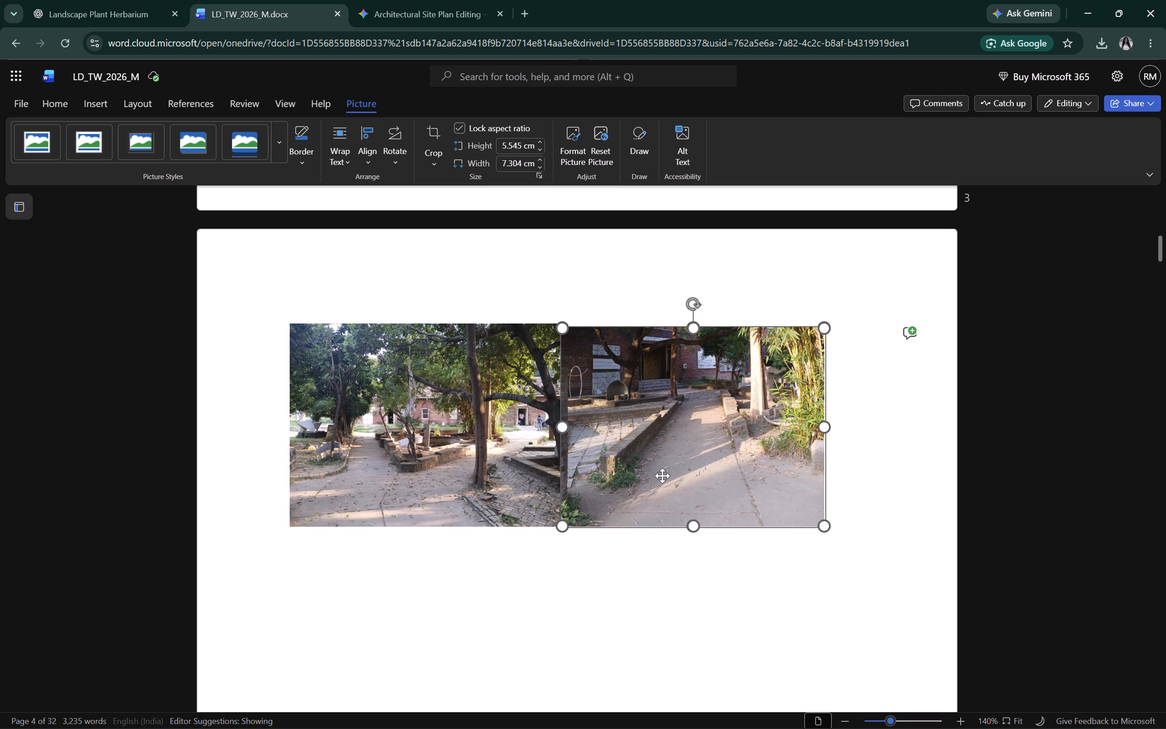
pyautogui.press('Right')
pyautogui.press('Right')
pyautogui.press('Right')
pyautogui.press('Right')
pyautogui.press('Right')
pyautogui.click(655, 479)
# Insert seven spaces between the courtyard and pathway photos to separate them, and place the cursor below the photos.
pyautogui.click(558, 444)
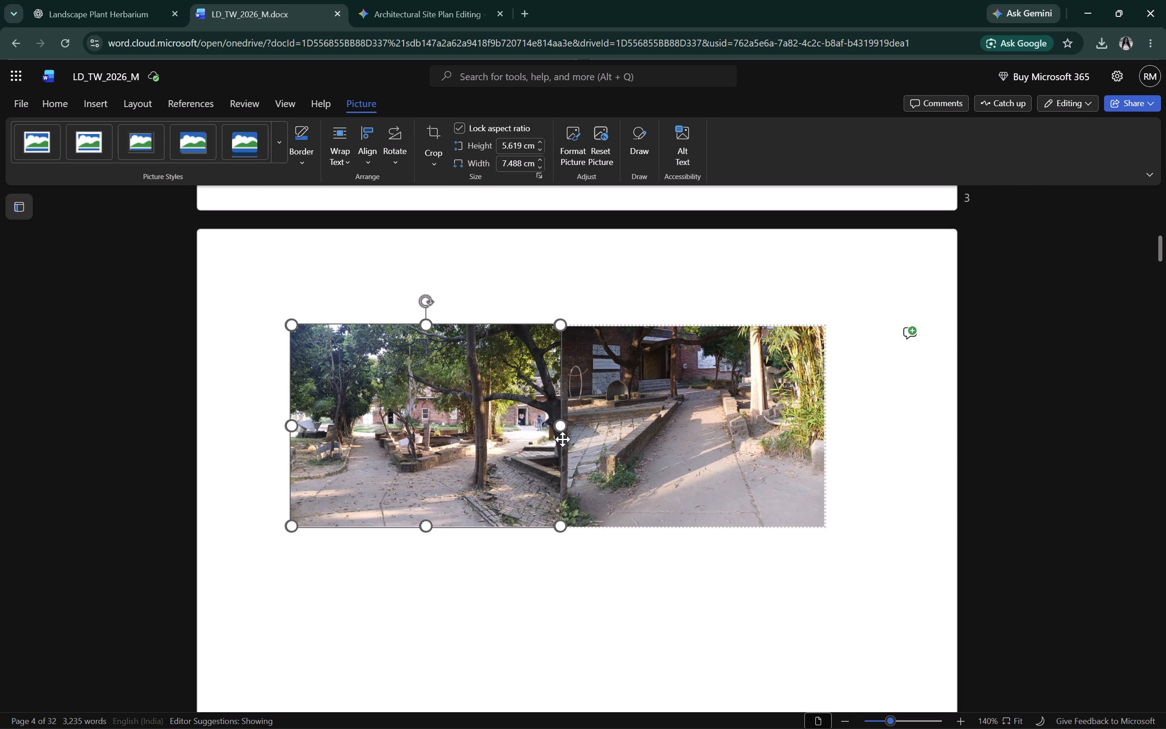
pyautogui.click(563, 439)
pyautogui.click(560, 441)
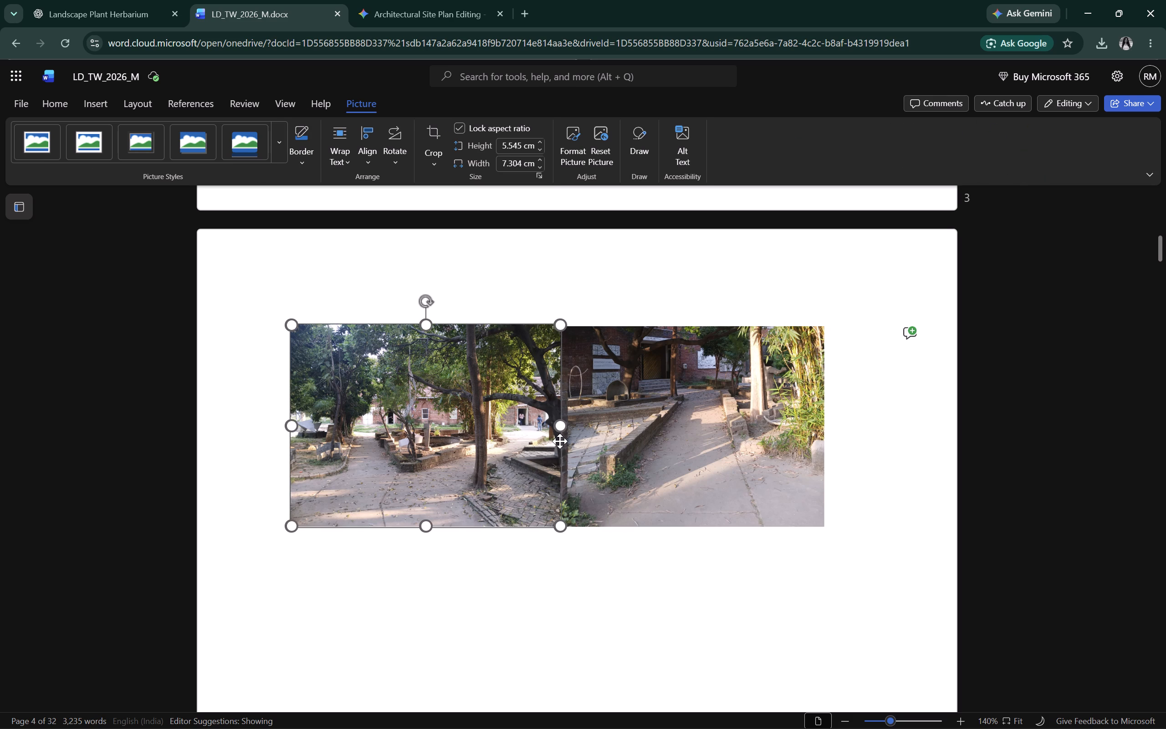
pyautogui.press('space')
pyautogui.press('space')
pyautogui.press('space')
pyautogui.press('space')
pyautogui.press('space')
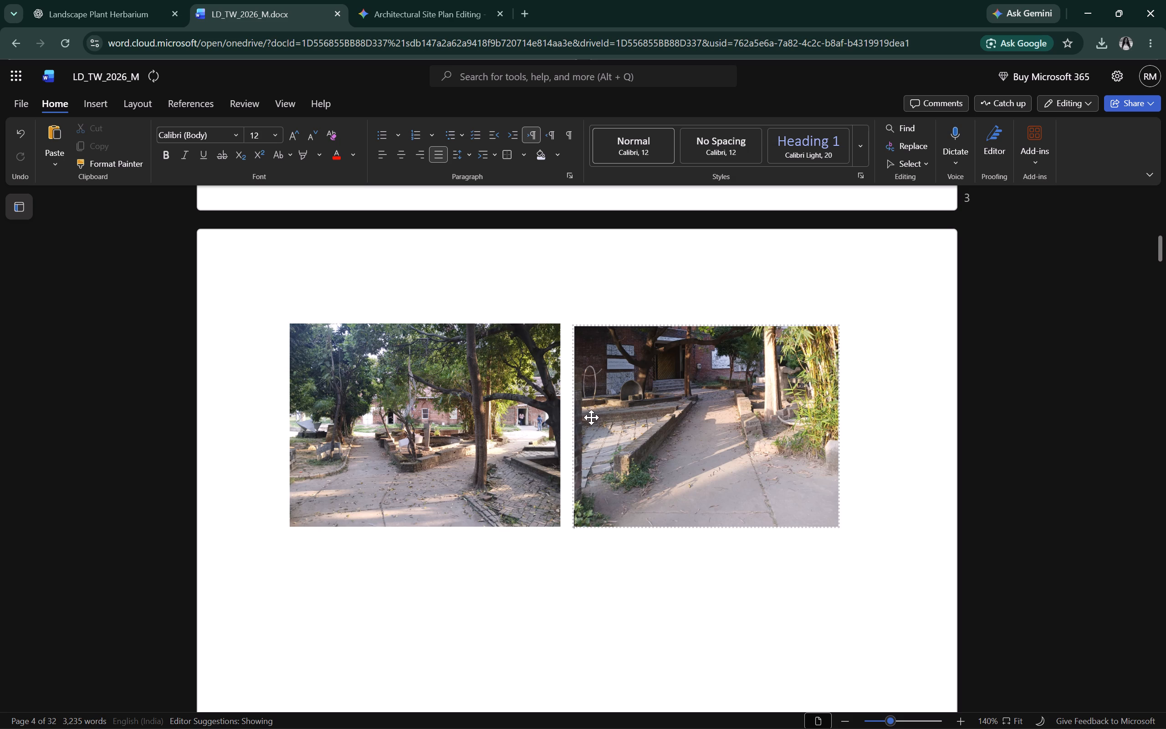
pyautogui.press('space')
pyautogui.press('space')
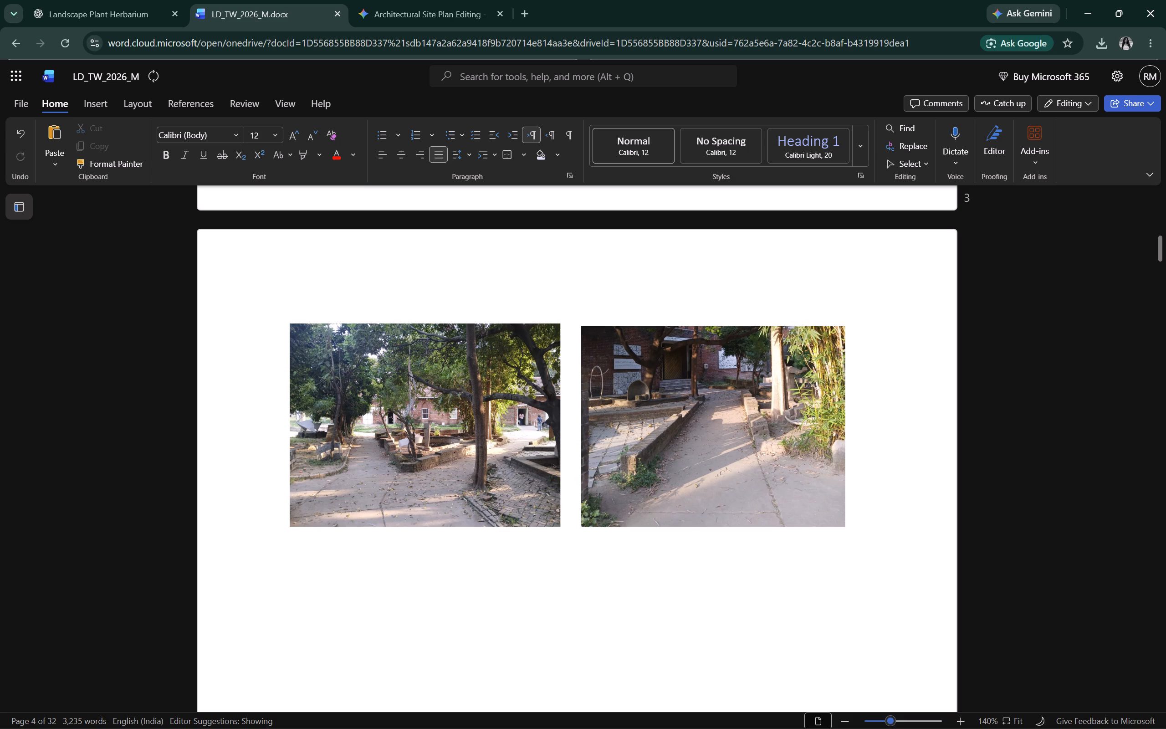
pyautogui.click(573, 585)
# Review the photo layout on page 4 against the highlighted Graphics instructions on the campus plan and site photographs.
pyautogui.keyDown('ctrl'); pyautogui.scroll(-2, 571, 581); pyautogui.keyUp('ctrl')
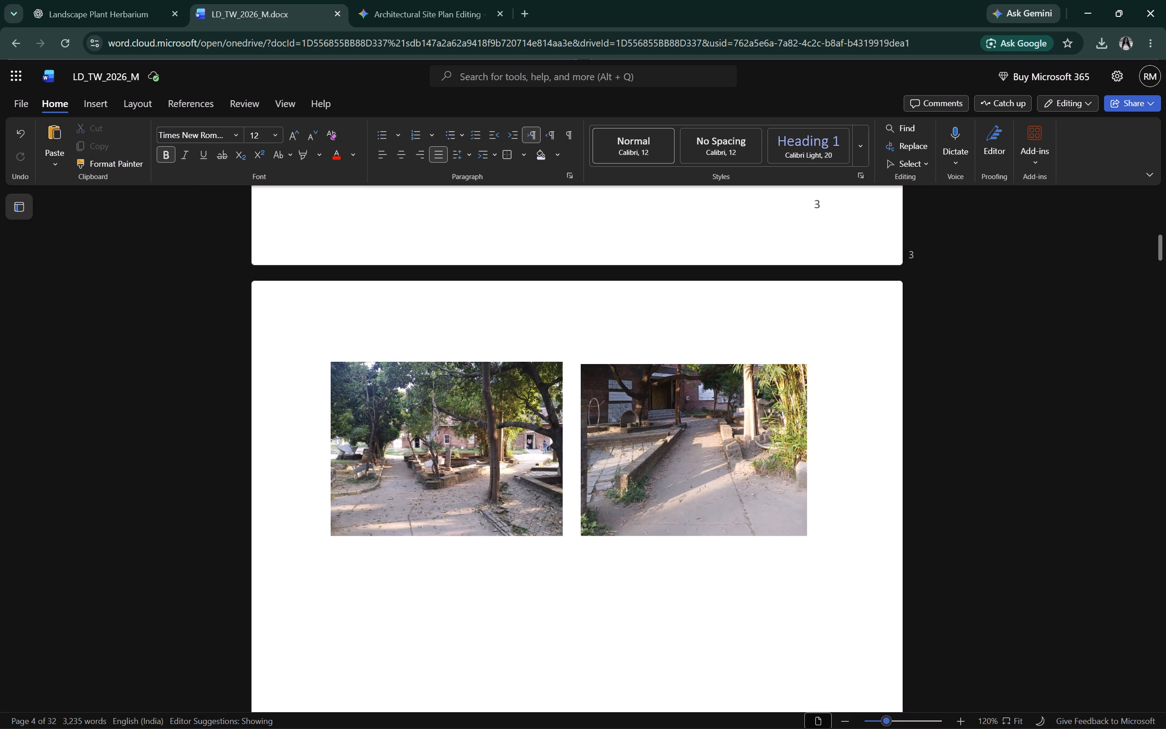
pyautogui.keyDown('ctrl'); pyautogui.scroll(-3, 573, 545); pyautogui.keyUp('ctrl')
pyautogui.scroll(2, 580, 523)
pyautogui.scroll(-4, 580, 523)
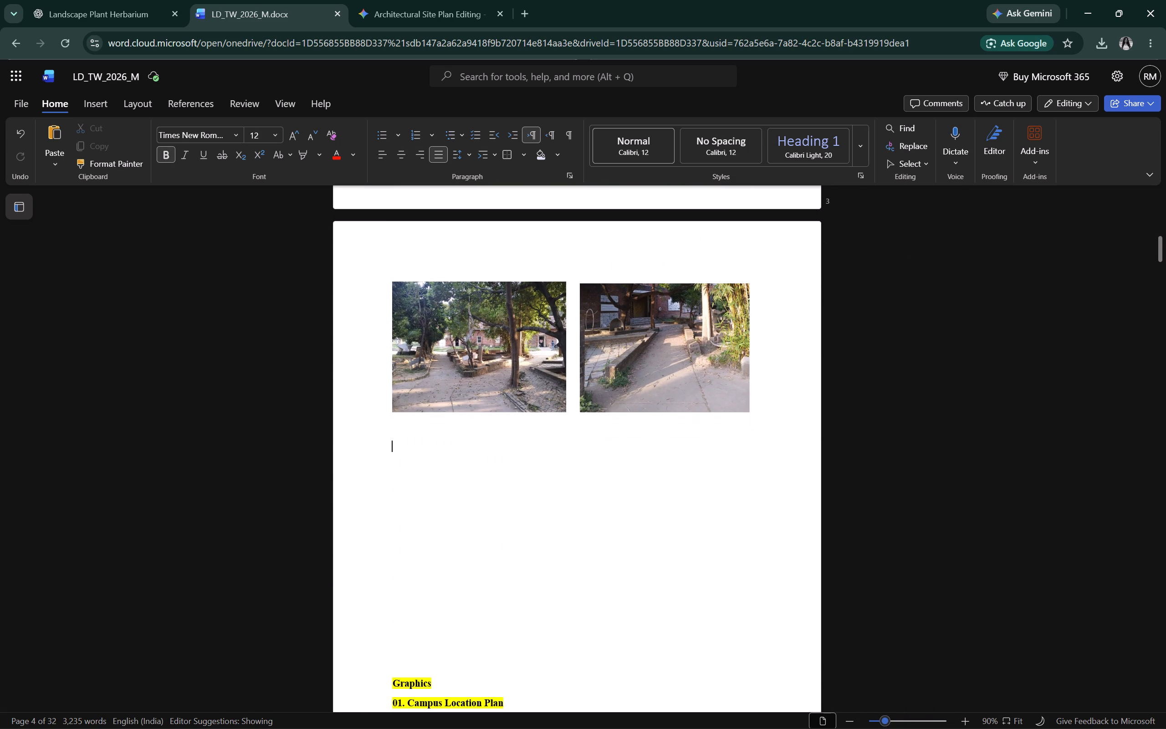
pyautogui.scroll(-4, 580, 523)
pyautogui.scroll(4, 580, 523)
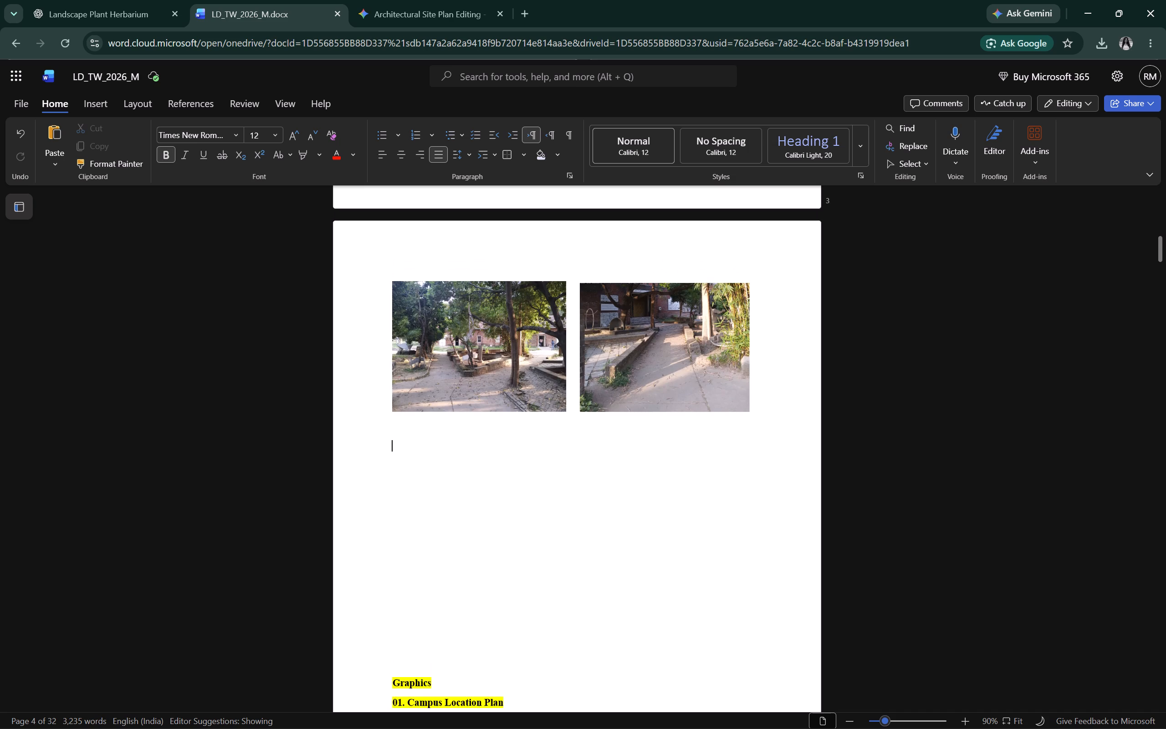
pyautogui.scroll(-3, 580, 523)
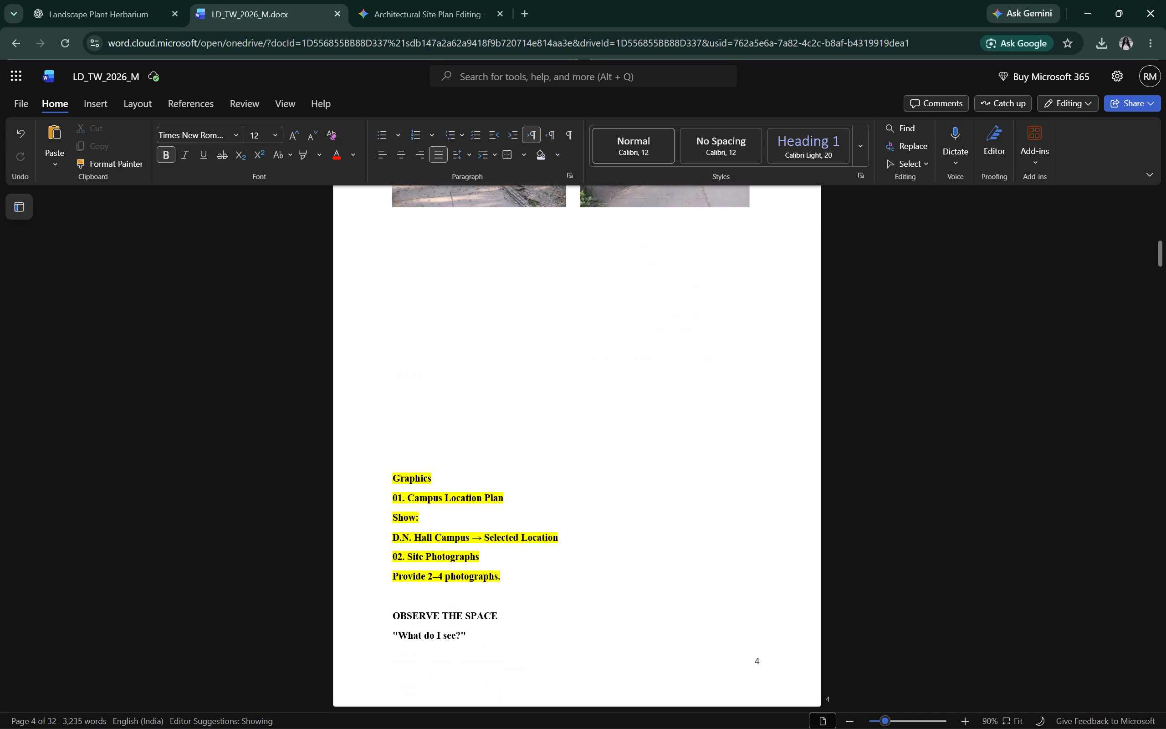
pyautogui.scroll(1, 580, 523)
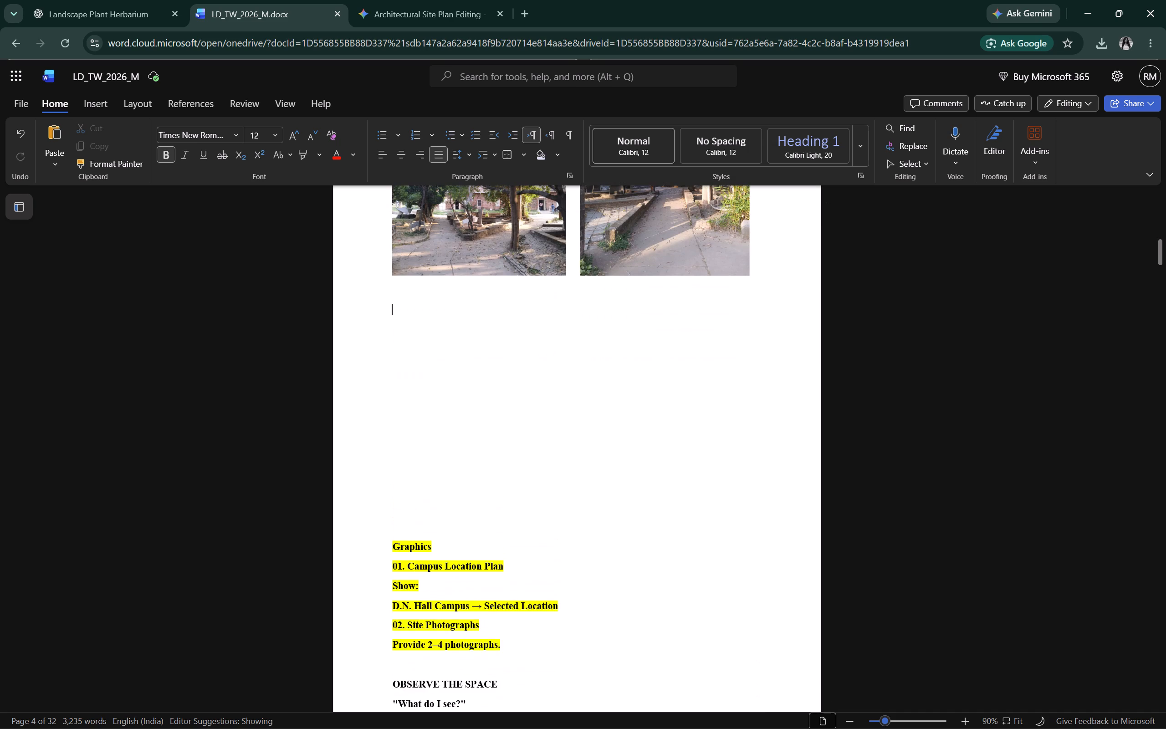
pyautogui.scroll(2, 580, 523)
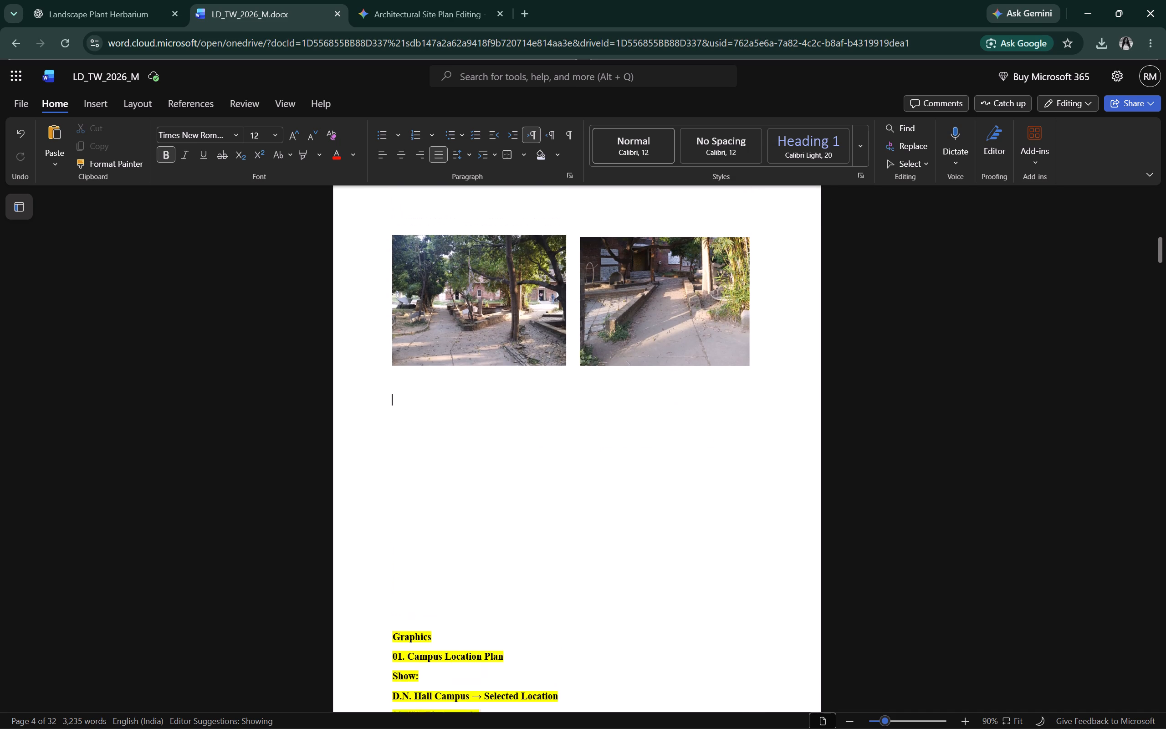
pyautogui.scroll(2, 580, 523)
pyautogui.scroll(-2, 580, 523)
pyautogui.scroll(1, 580, 523)
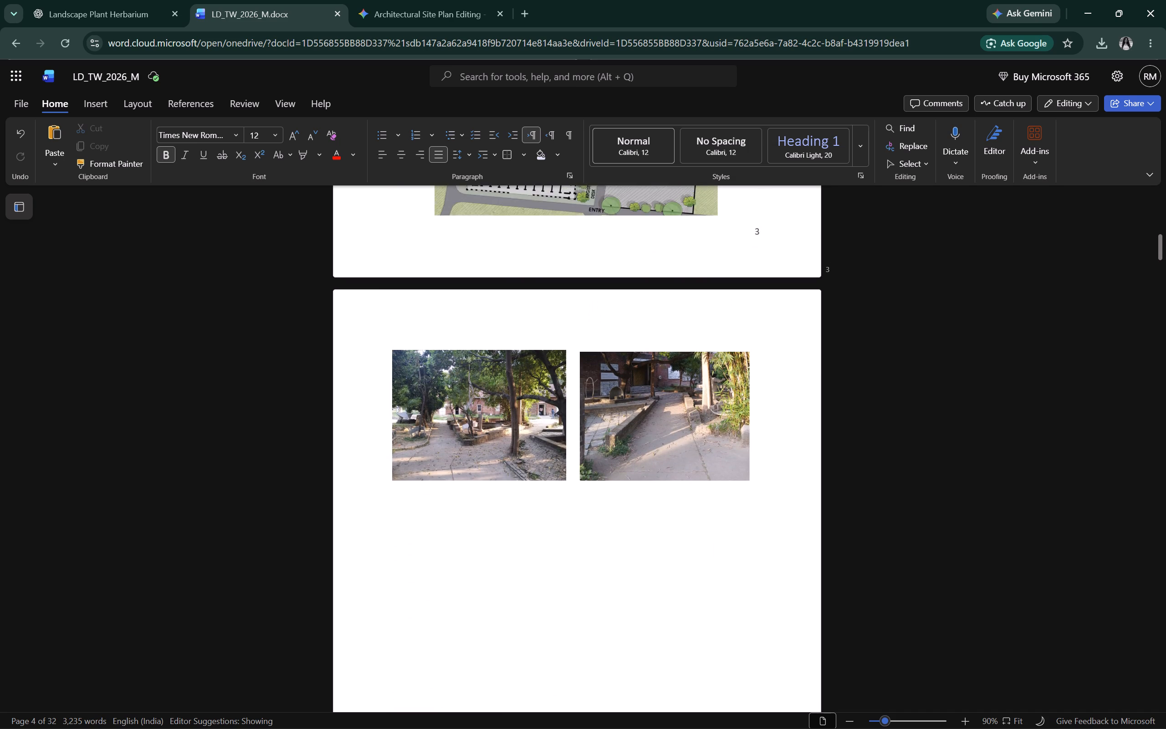
pyautogui.scroll(-2, 580, 523)
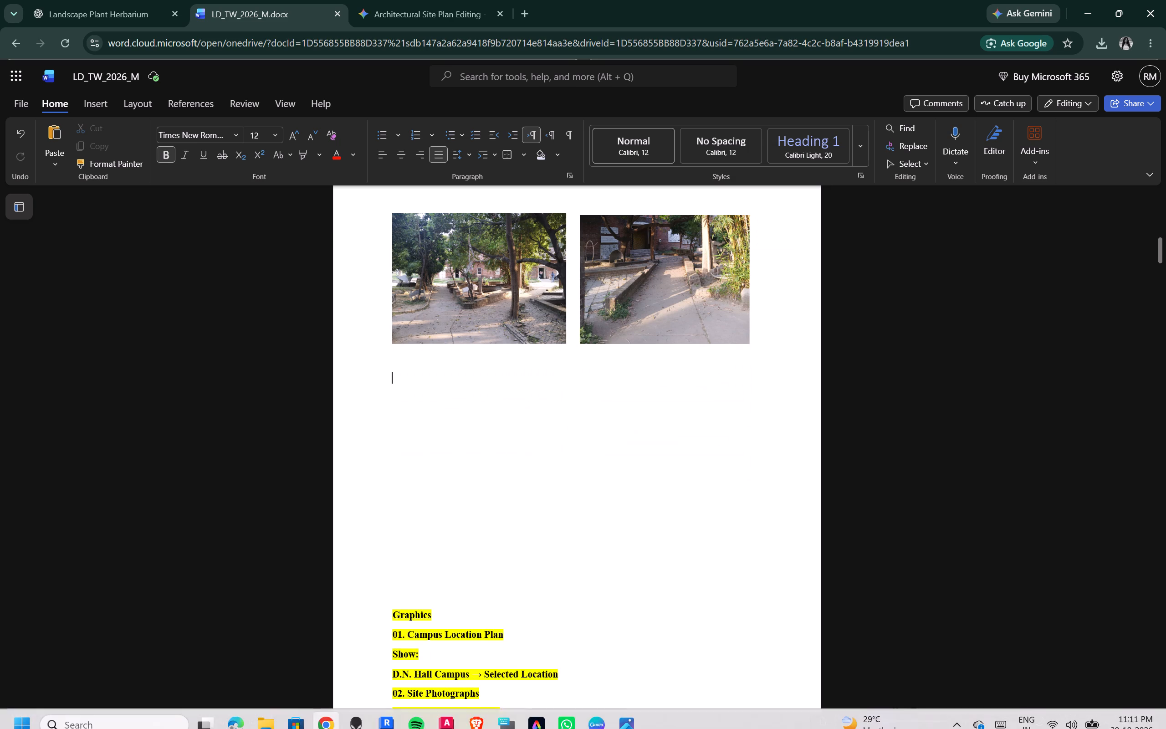
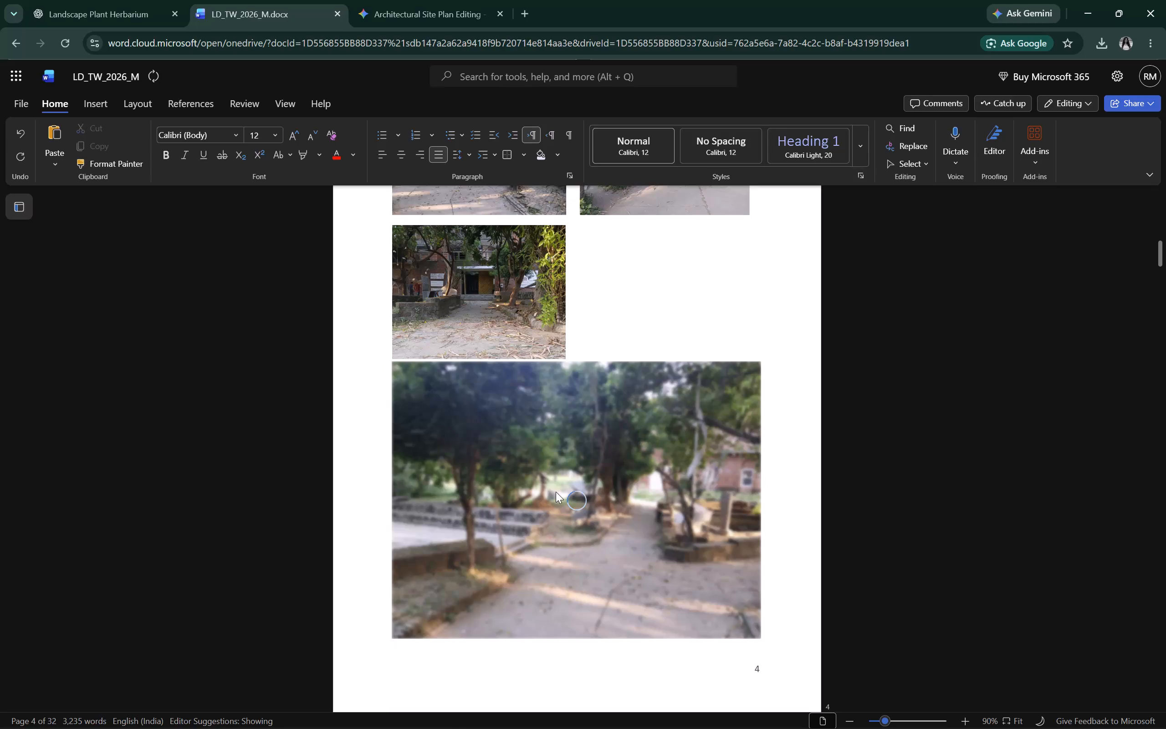
# Shrink the large tree-lined path photo to about 5.54 cm by 7.38 cm so it fits beside the third photo.
pyautogui.click(556, 492)
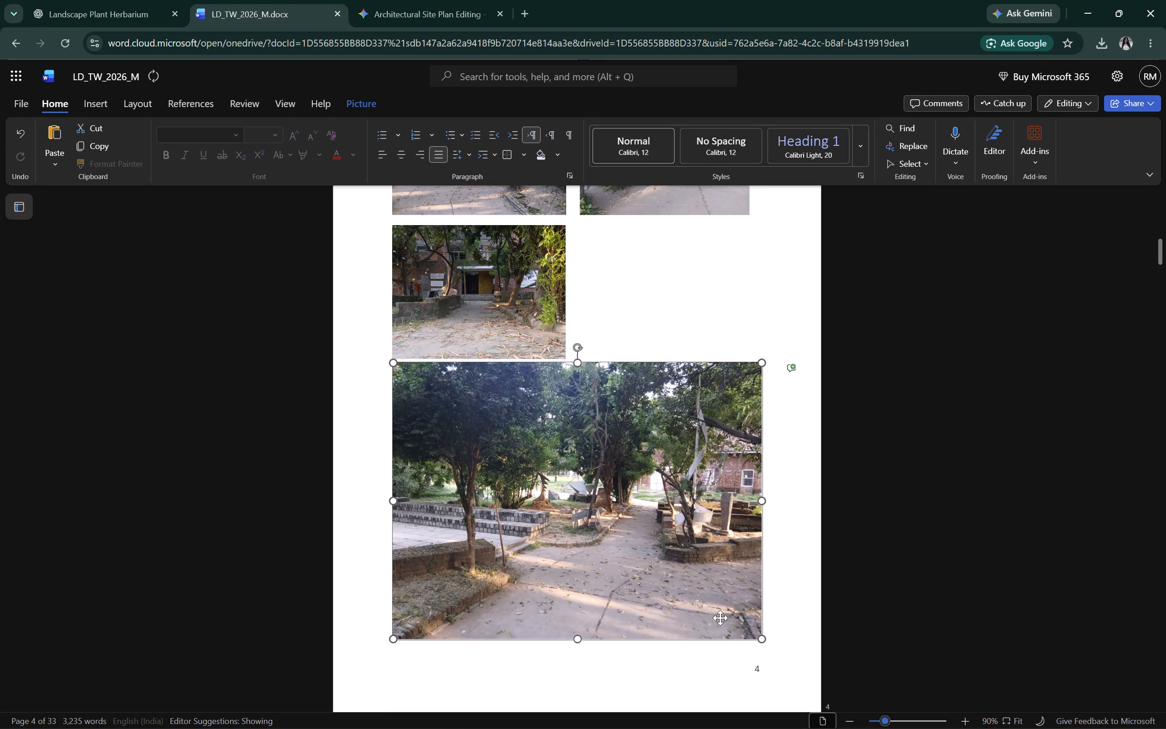
pyautogui.moveTo(763, 637); pyautogui.dragTo(576, 364)
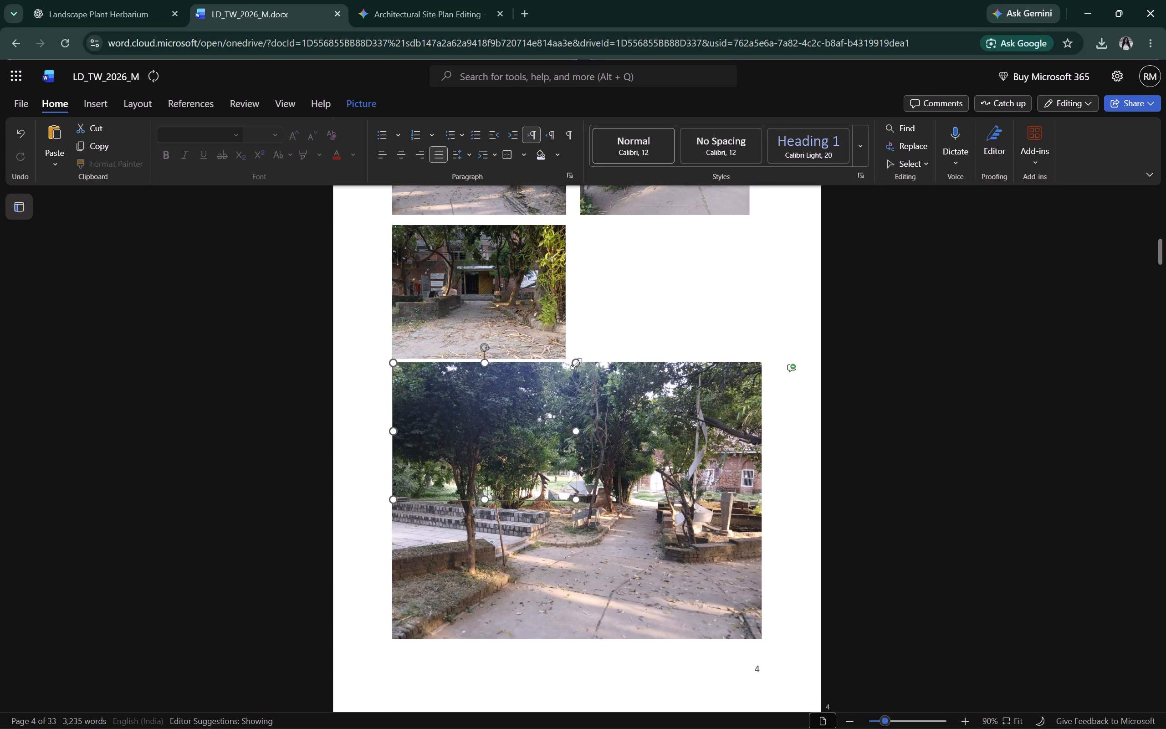
pyautogui.moveTo(576, 364); pyautogui.dragTo(565, 349)
pyautogui.scroll(2, 595, 448)
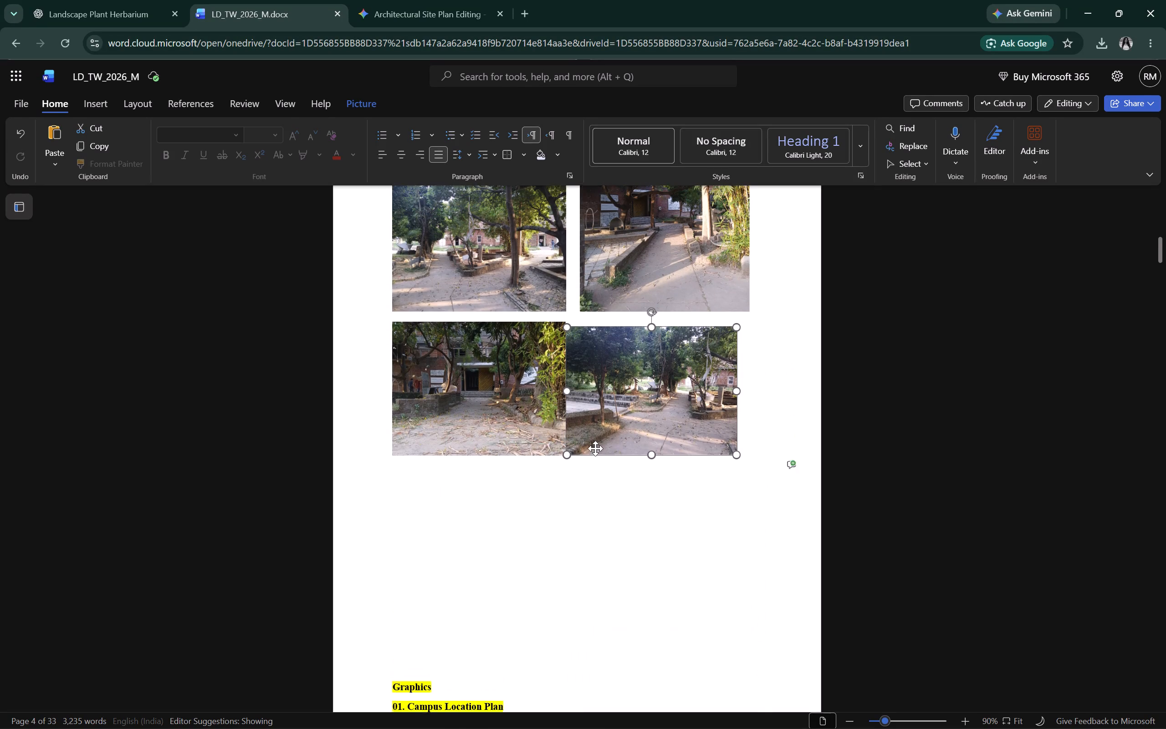
# Insert seven spaces between the two photos in the second row to separate them.
pyautogui.click(564, 387)
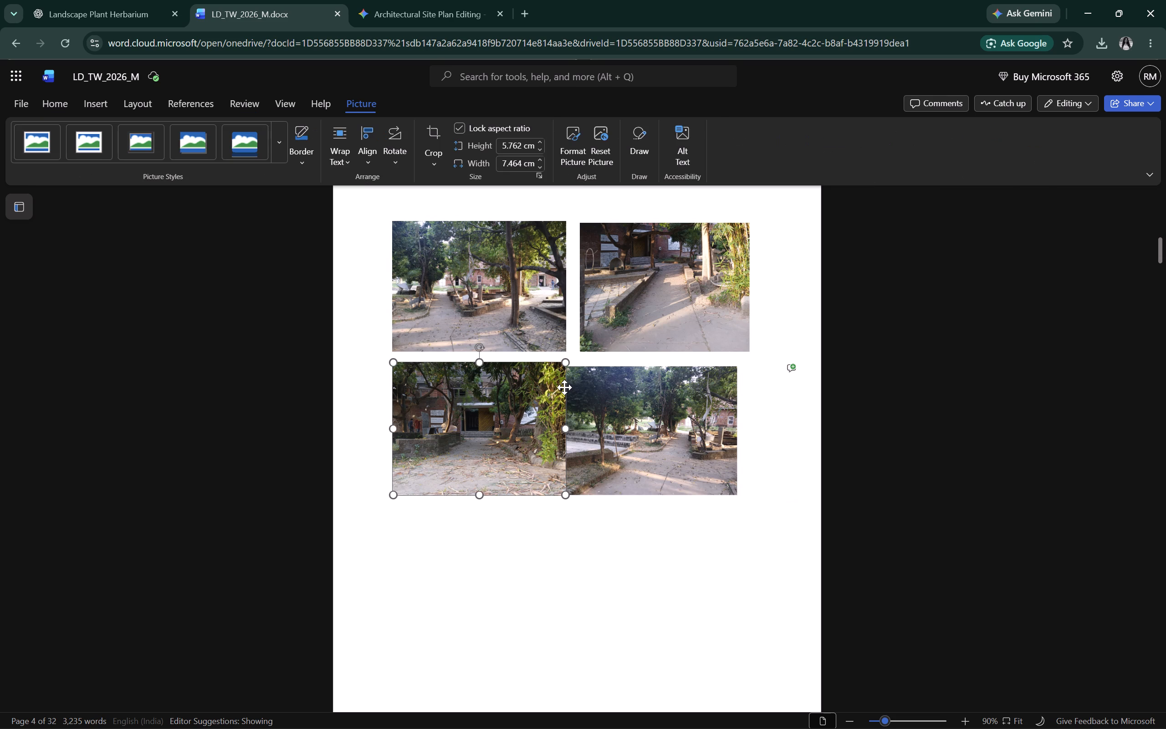
pyautogui.click(565, 386)
pyautogui.click(566, 386)
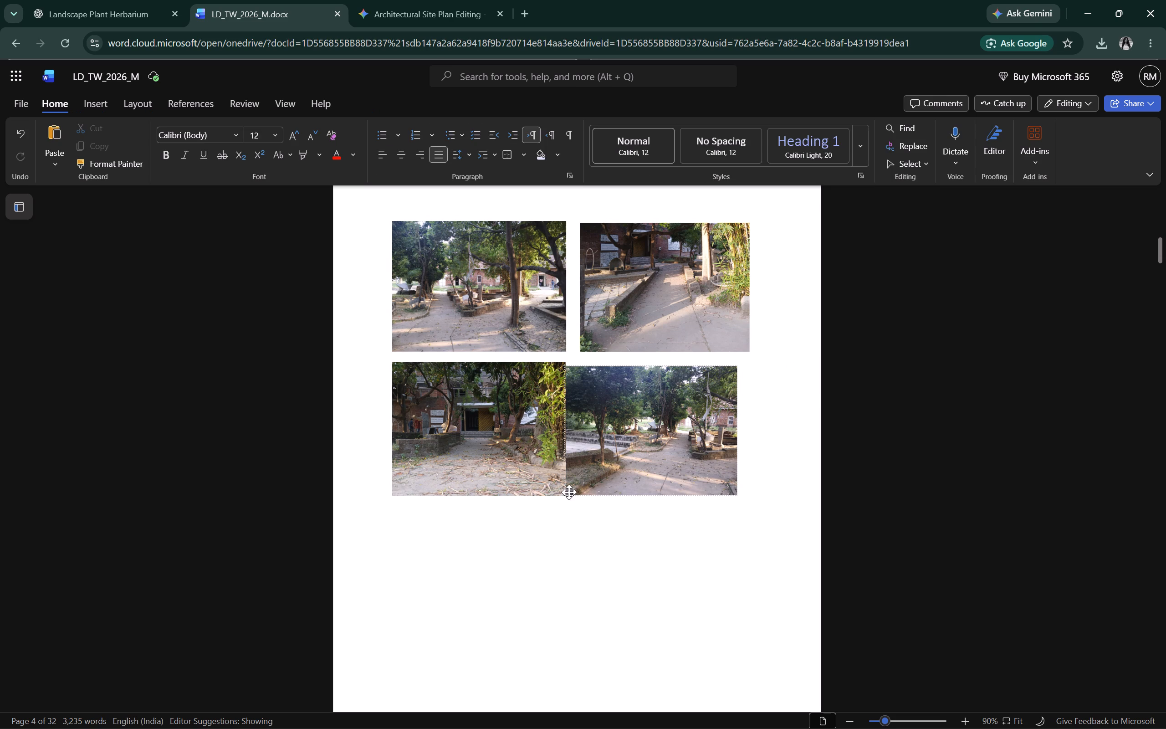
pyautogui.press('space')
pyautogui.press('space')
pyautogui.press('space')
pyautogui.press('space')
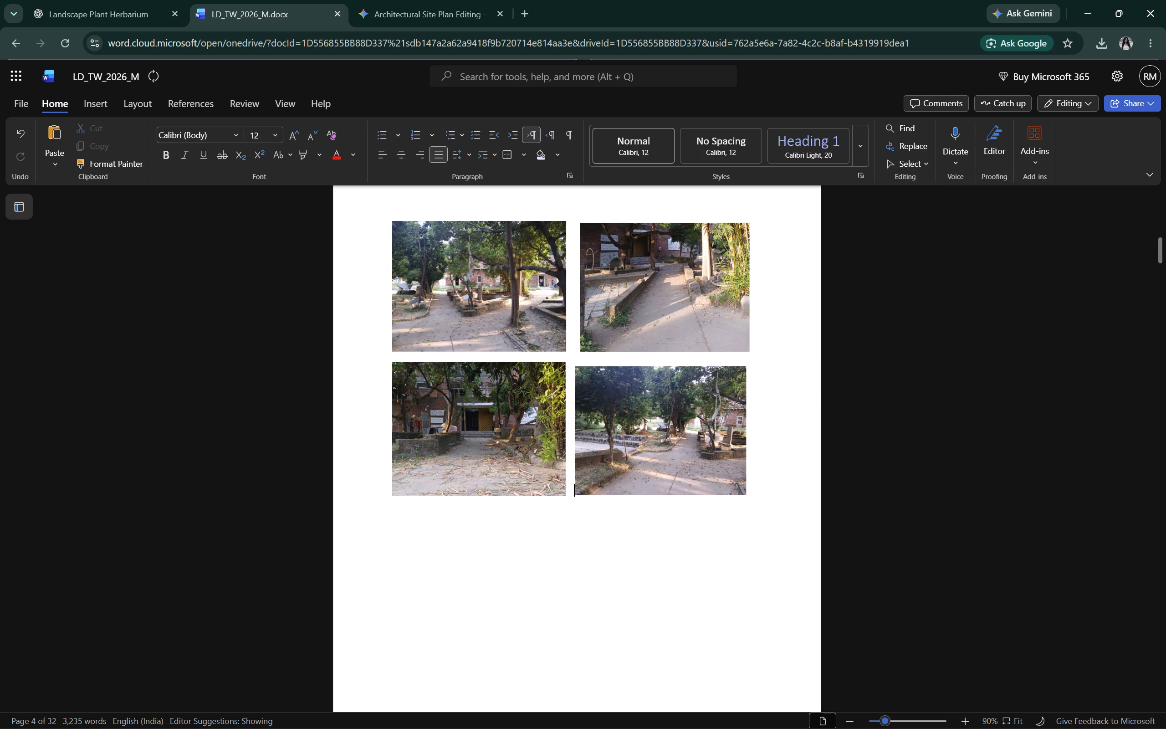
pyautogui.press('space')
pyautogui.press('space')
pyautogui.press('space')
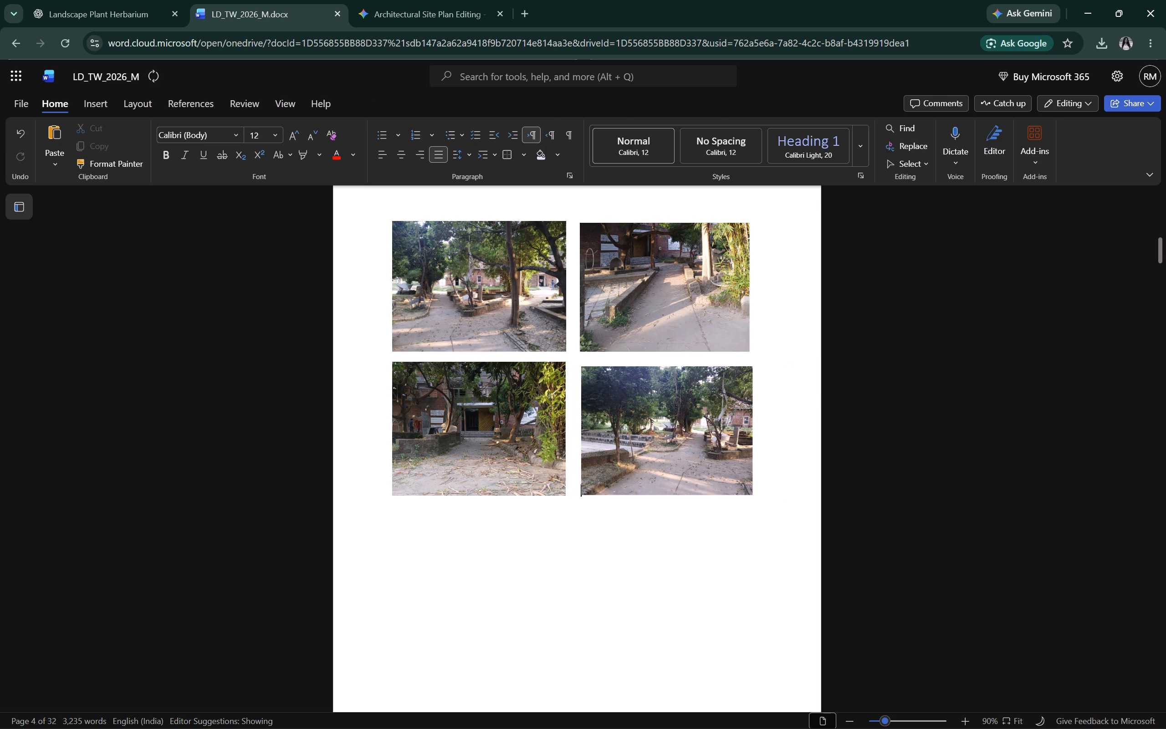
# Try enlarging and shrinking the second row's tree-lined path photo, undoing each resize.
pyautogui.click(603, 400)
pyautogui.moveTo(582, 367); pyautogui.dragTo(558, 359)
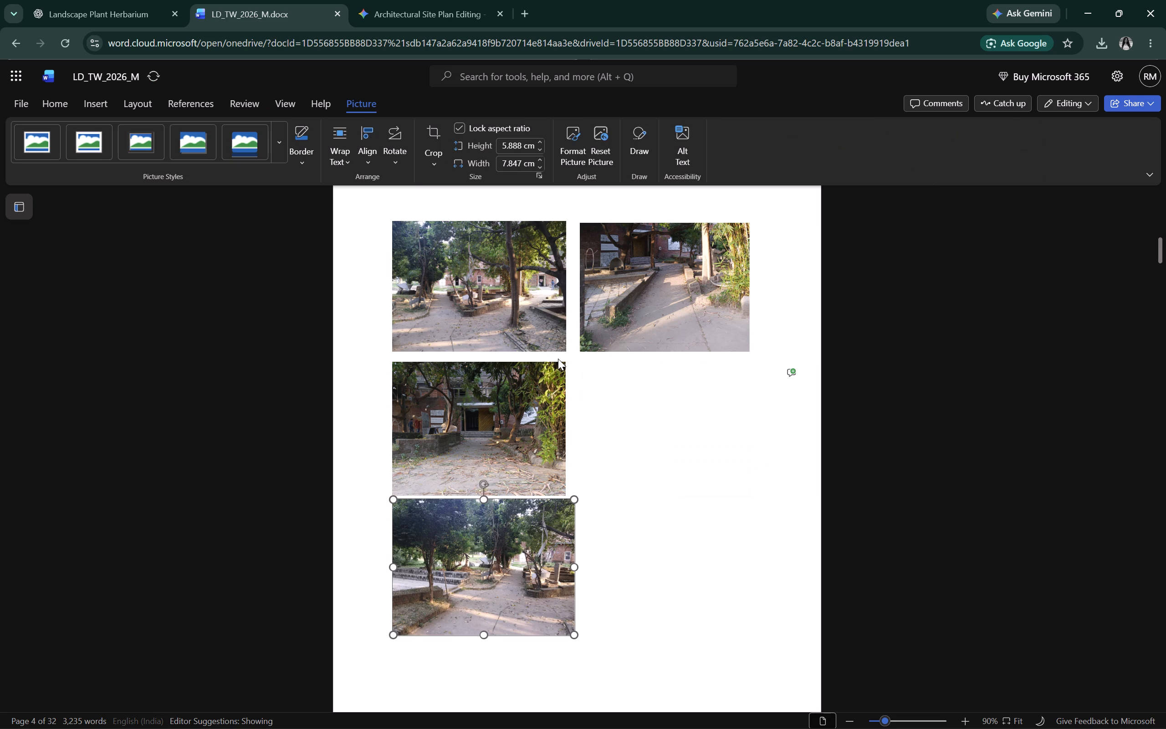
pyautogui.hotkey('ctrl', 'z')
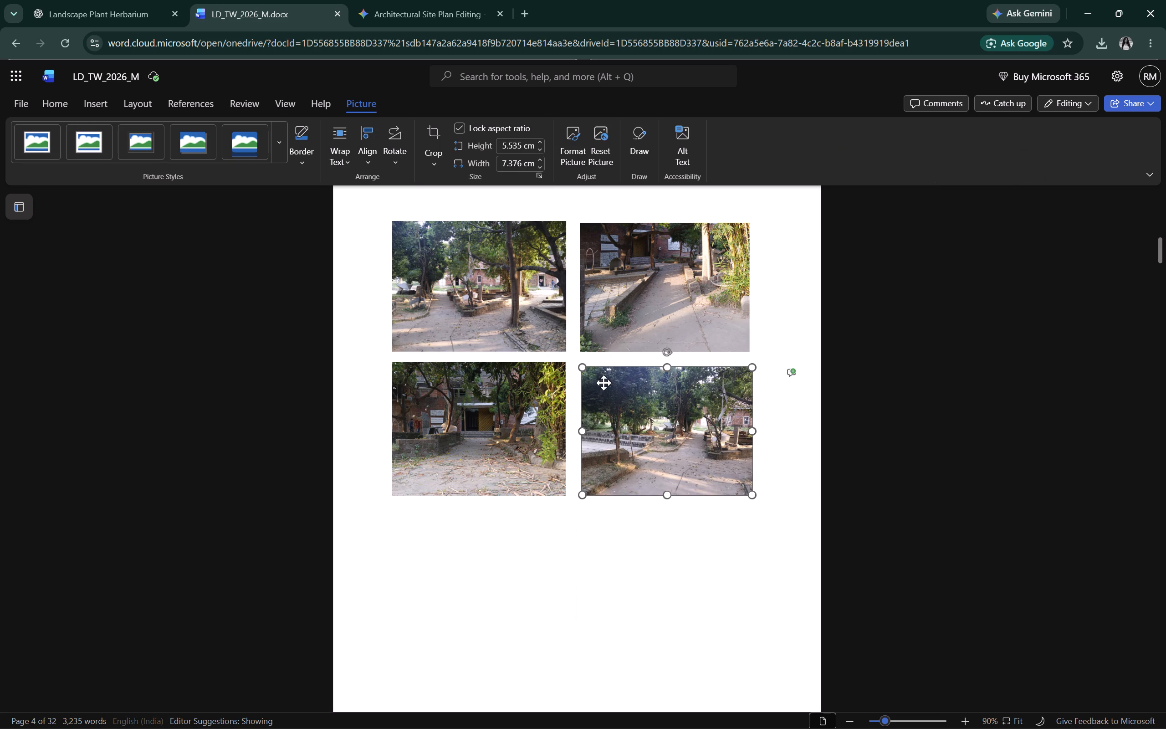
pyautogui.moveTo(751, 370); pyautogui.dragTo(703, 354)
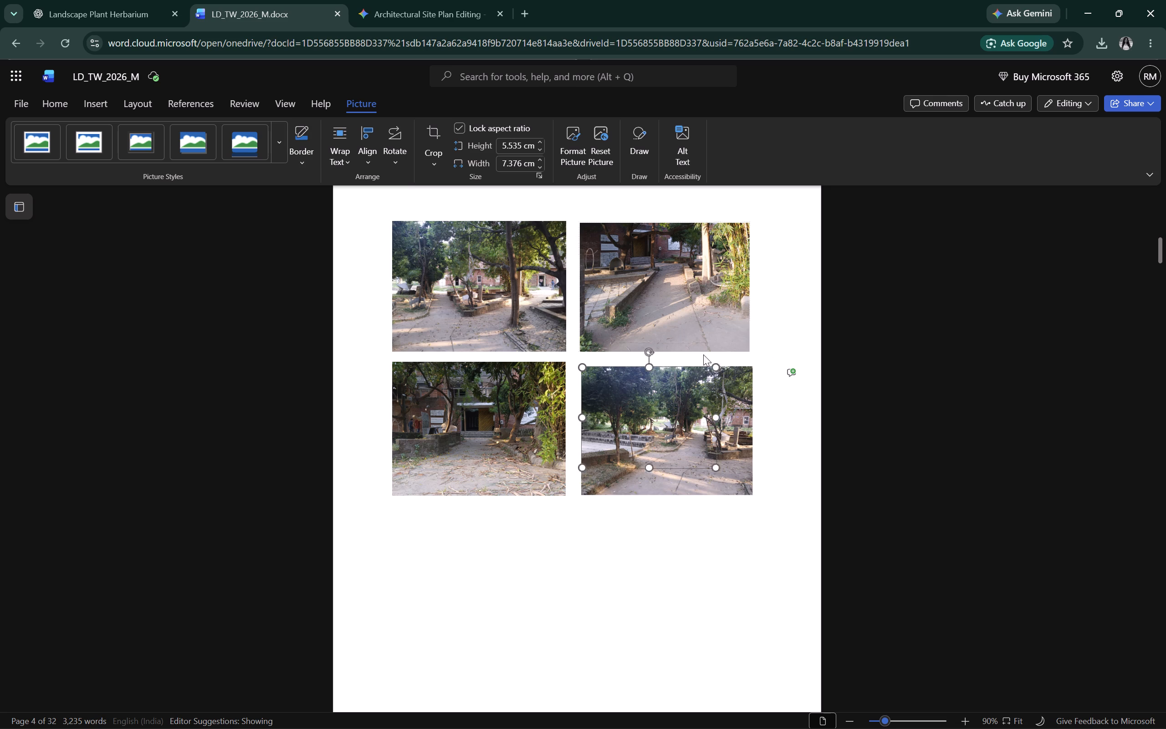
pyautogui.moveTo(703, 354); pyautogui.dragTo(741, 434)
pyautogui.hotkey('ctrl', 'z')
# Enlarge the second row's tree-lined path photo proportionally to about 5.83 cm by 7.77 cm.
pyautogui.moveTo(583, 368); pyautogui.dragTo(583, 368)
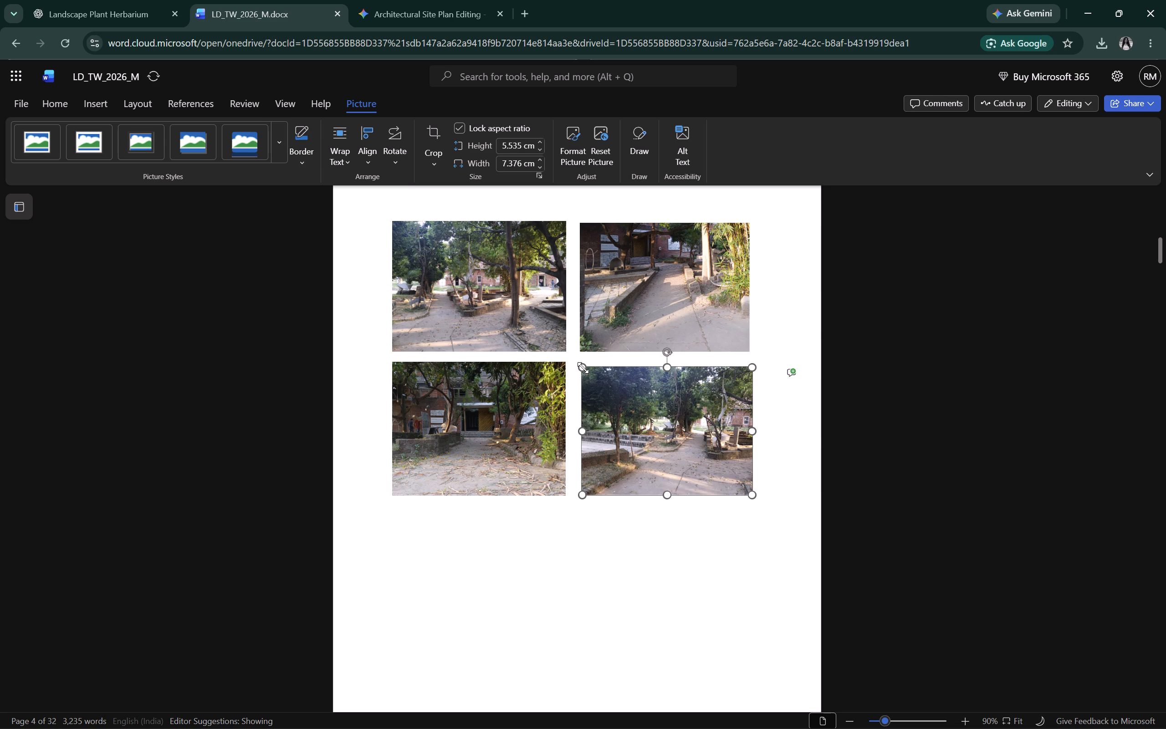
pyautogui.moveTo(583, 368); pyautogui.dragTo(395, 361)
pyautogui.click(468, 536)
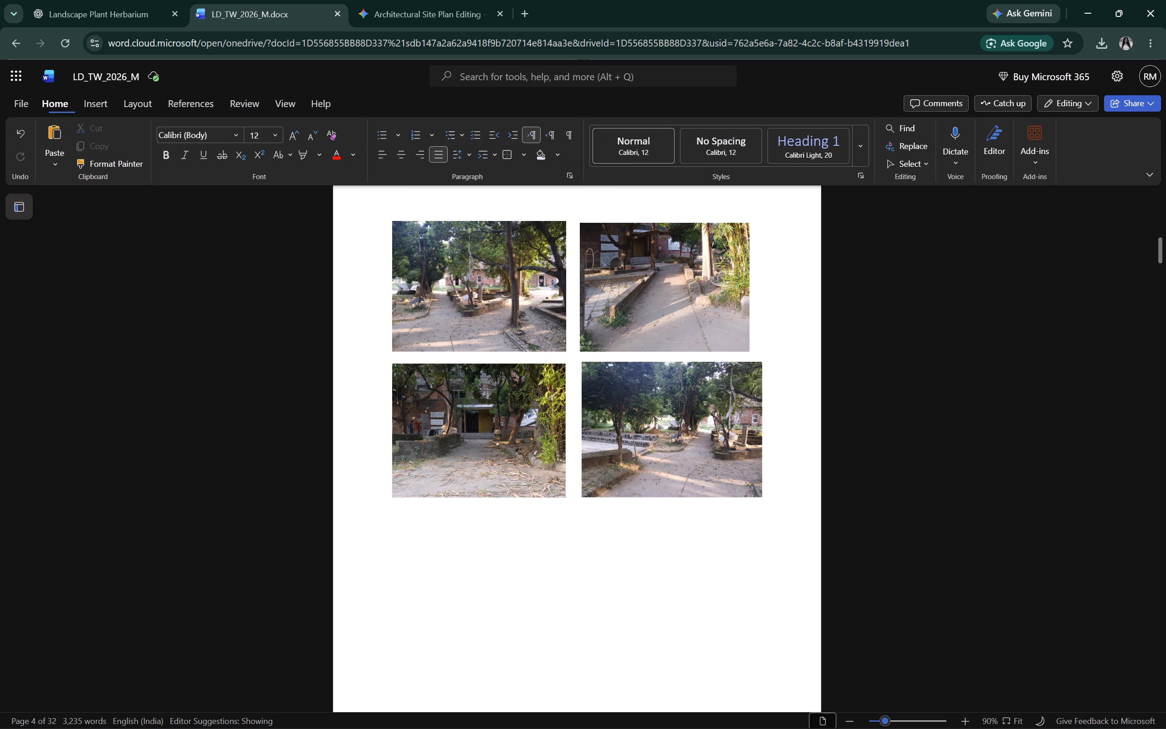
# Crop the right edge of the tree-lined path photo to a width of about 7.24 cm, matching the photo above.
pyautogui.click(708, 397)
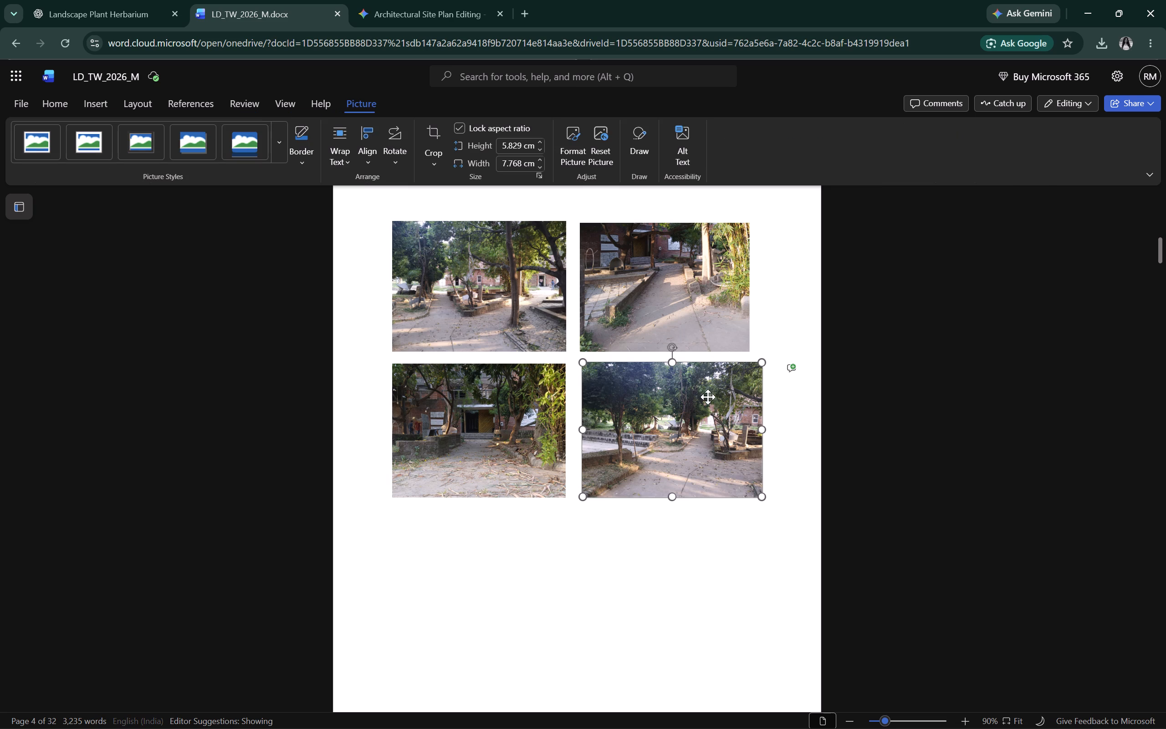
pyautogui.rightClick(708, 397)
pyautogui.click(849, 381)
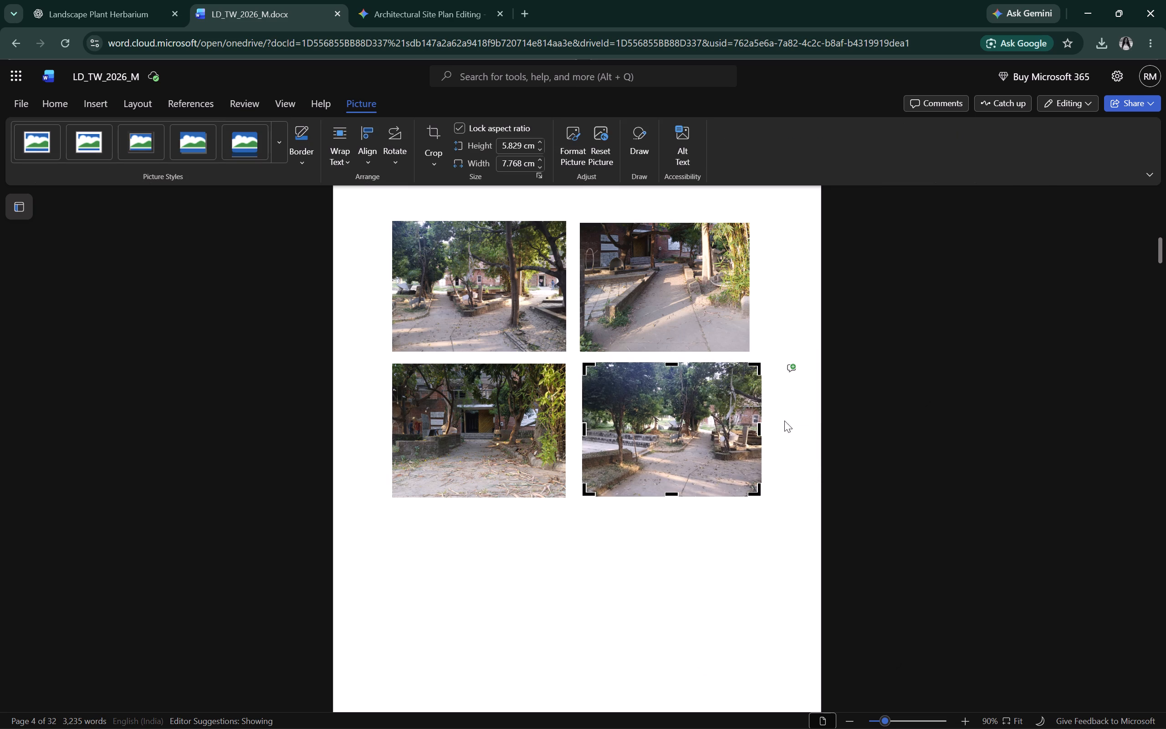
pyautogui.moveTo(761, 427); pyautogui.dragTo(747, 349)
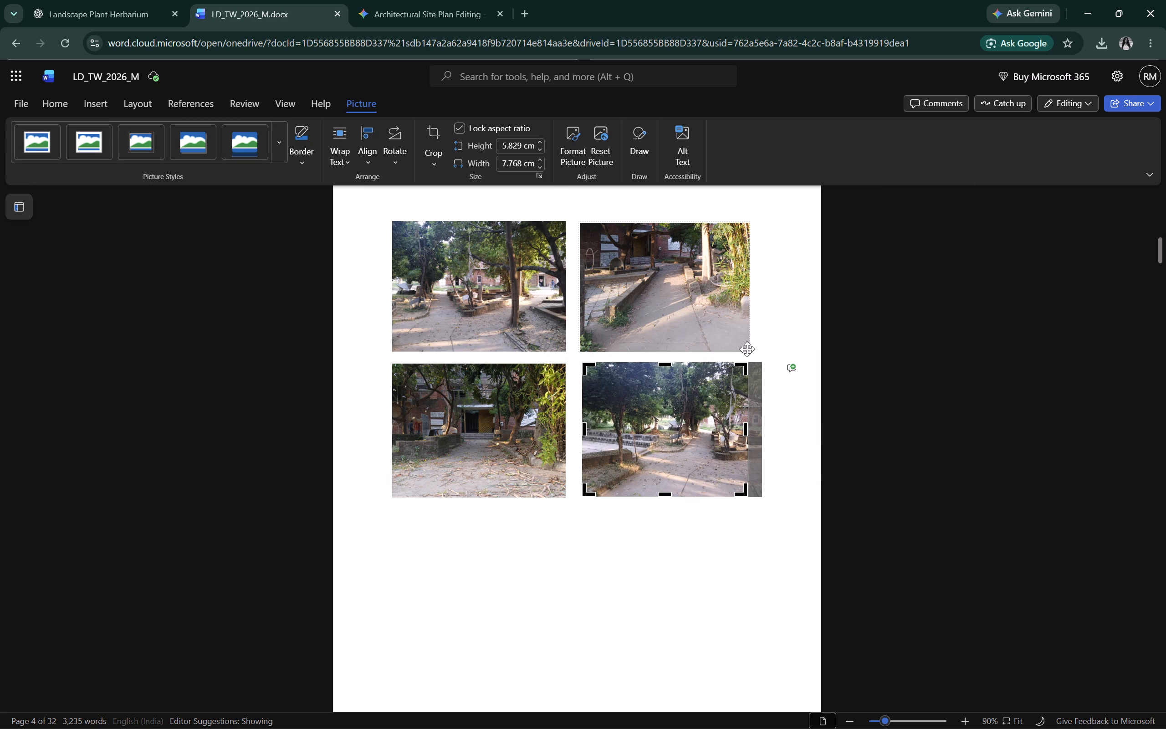
pyautogui.moveTo(747, 349); pyautogui.dragTo(748, 348)
pyautogui.click(667, 542)
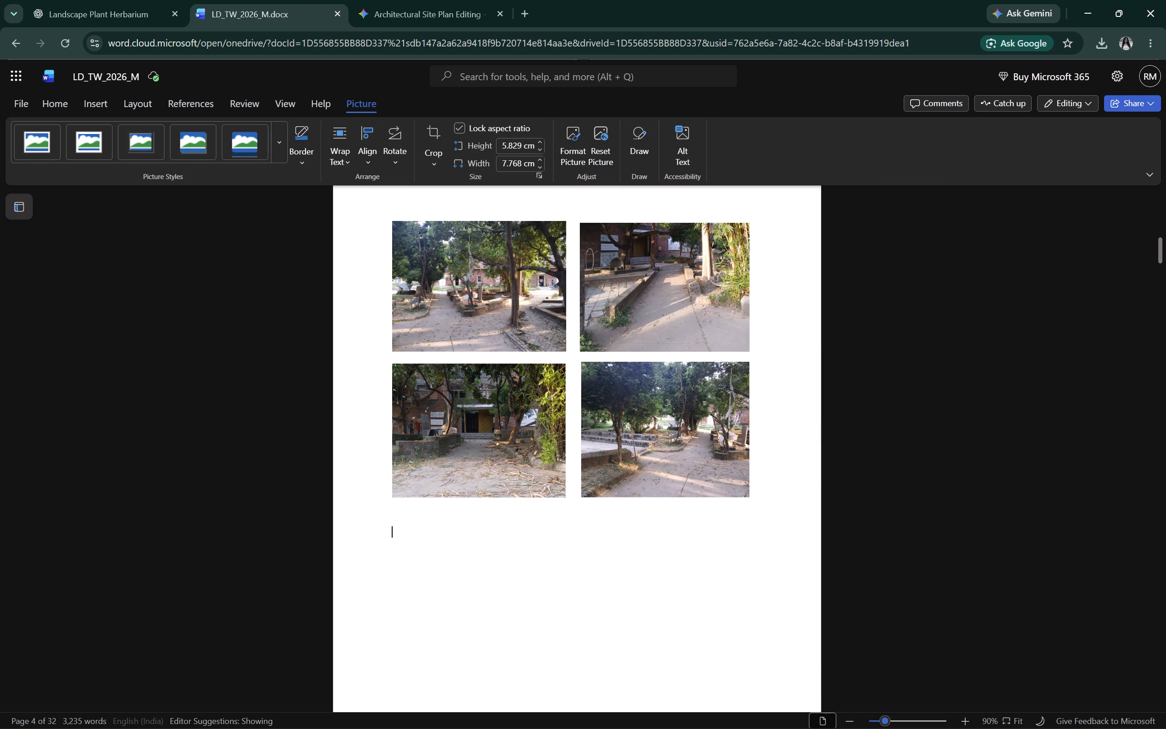
# Crop the tree-lined path photo slightly again to line up its edges with the neighbouring photos.
pyautogui.click(613, 433)
pyautogui.rightClick(657, 390)
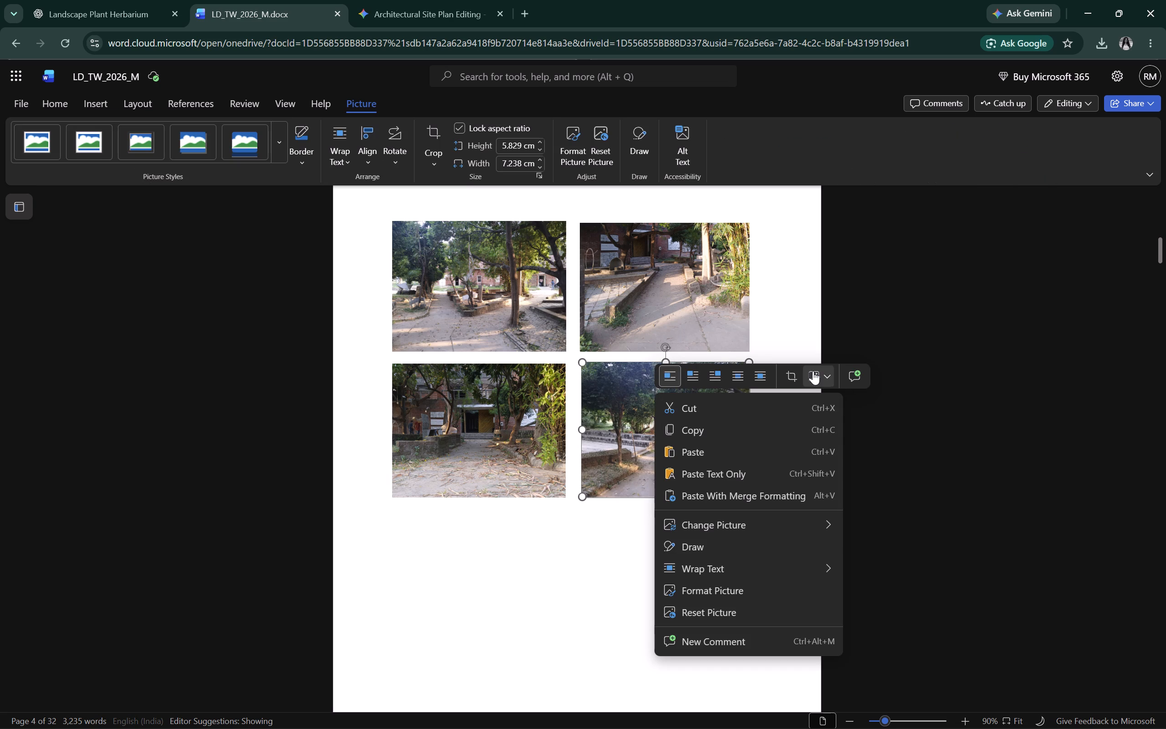
pyautogui.click(791, 376)
pyautogui.moveTo(661, 365); pyautogui.dragTo(564, 367)
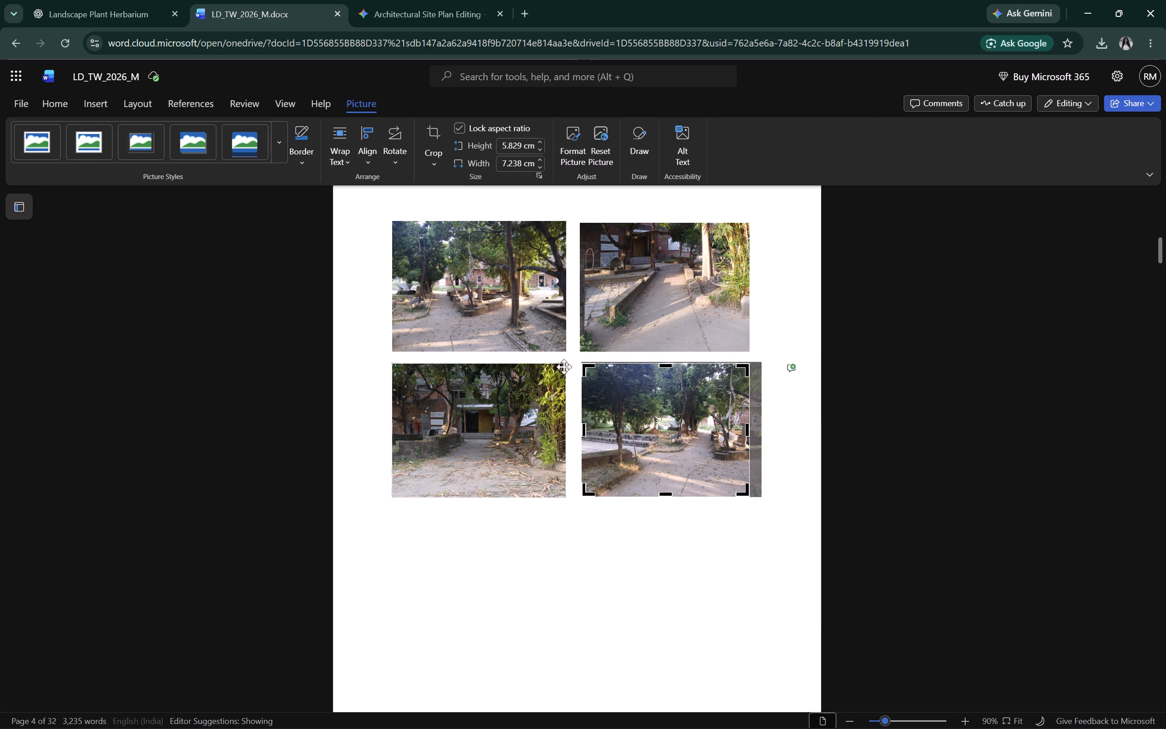
pyautogui.moveTo(564, 367); pyautogui.dragTo(552, 367)
pyautogui.click(542, 549)
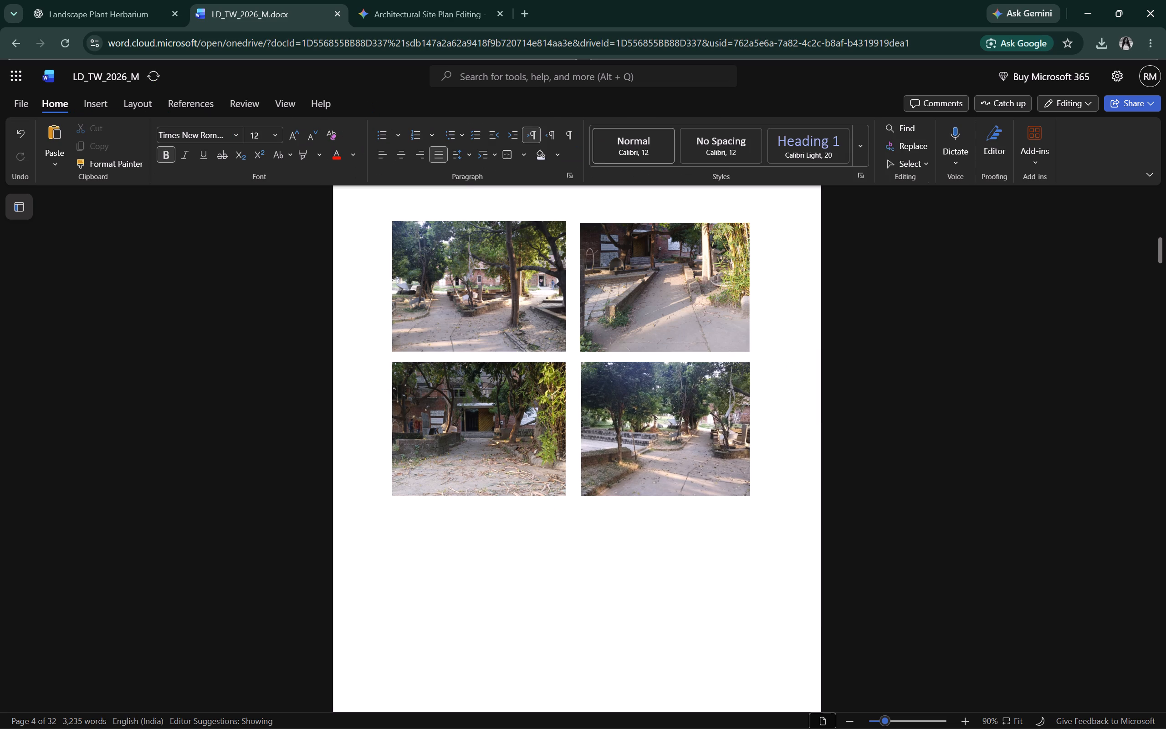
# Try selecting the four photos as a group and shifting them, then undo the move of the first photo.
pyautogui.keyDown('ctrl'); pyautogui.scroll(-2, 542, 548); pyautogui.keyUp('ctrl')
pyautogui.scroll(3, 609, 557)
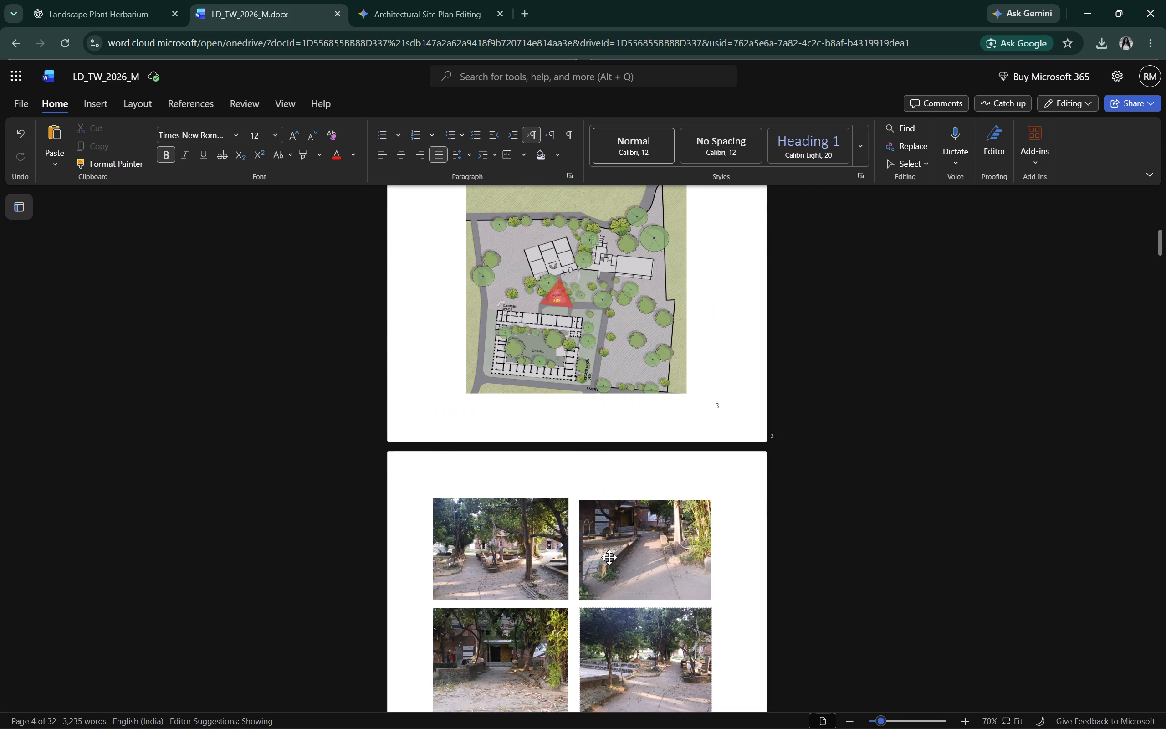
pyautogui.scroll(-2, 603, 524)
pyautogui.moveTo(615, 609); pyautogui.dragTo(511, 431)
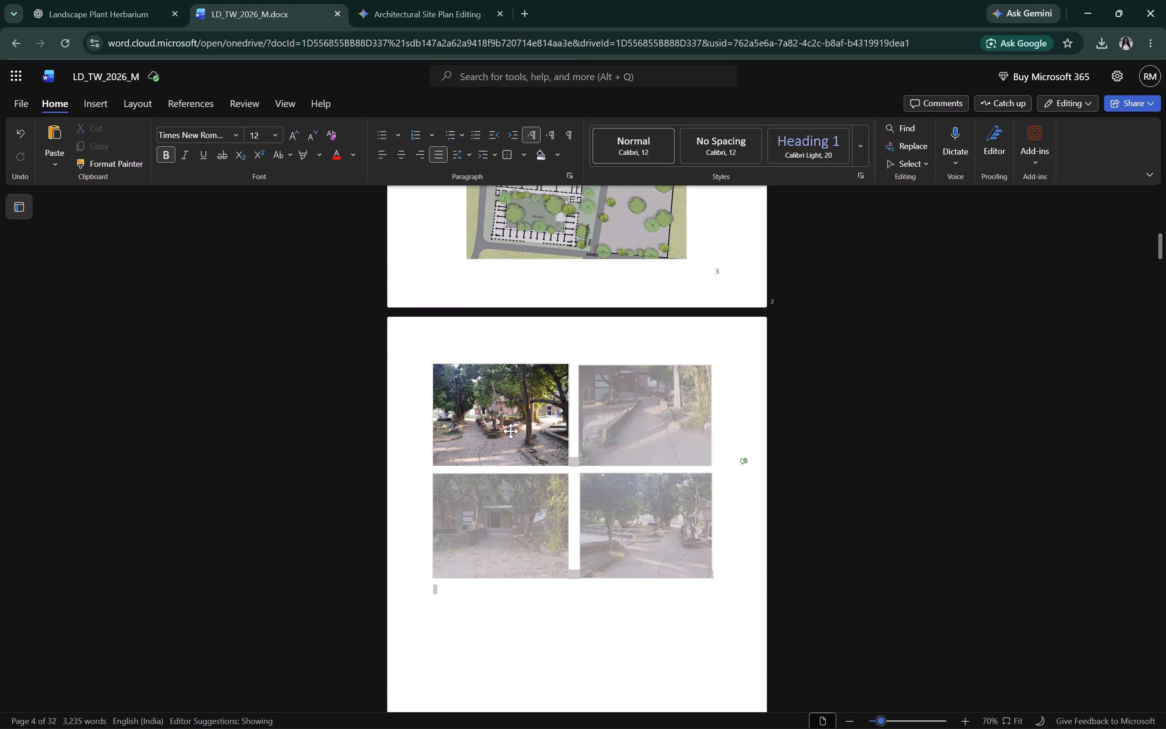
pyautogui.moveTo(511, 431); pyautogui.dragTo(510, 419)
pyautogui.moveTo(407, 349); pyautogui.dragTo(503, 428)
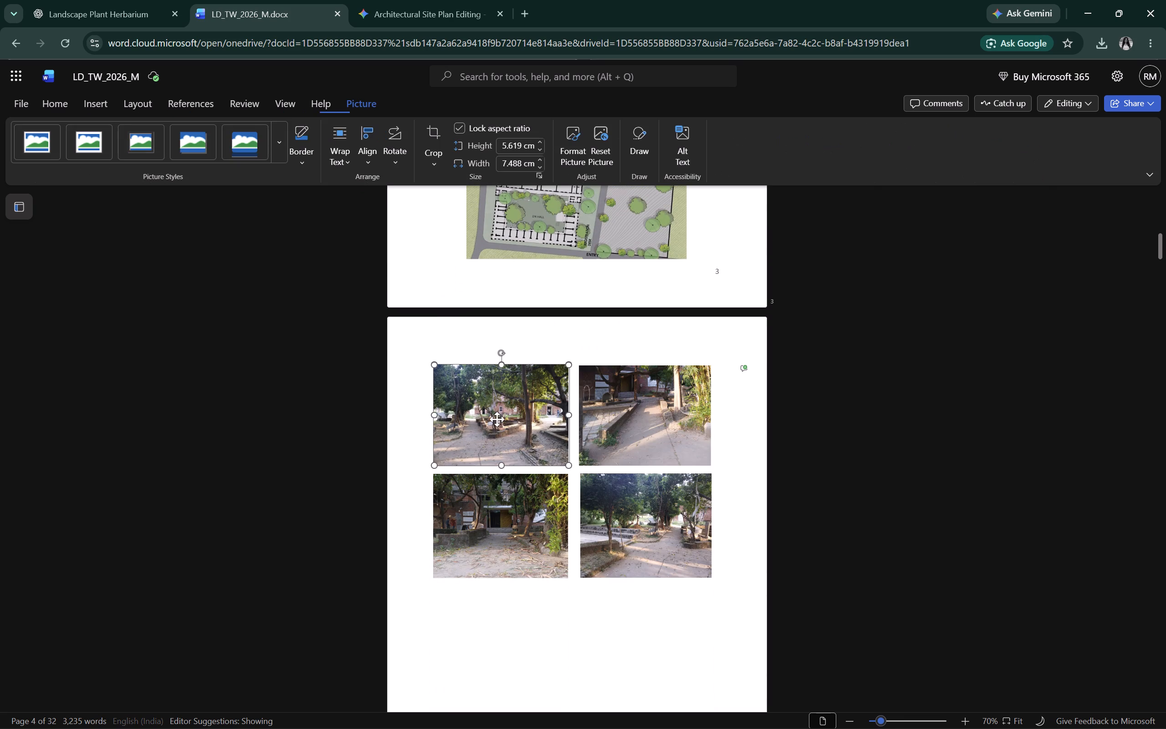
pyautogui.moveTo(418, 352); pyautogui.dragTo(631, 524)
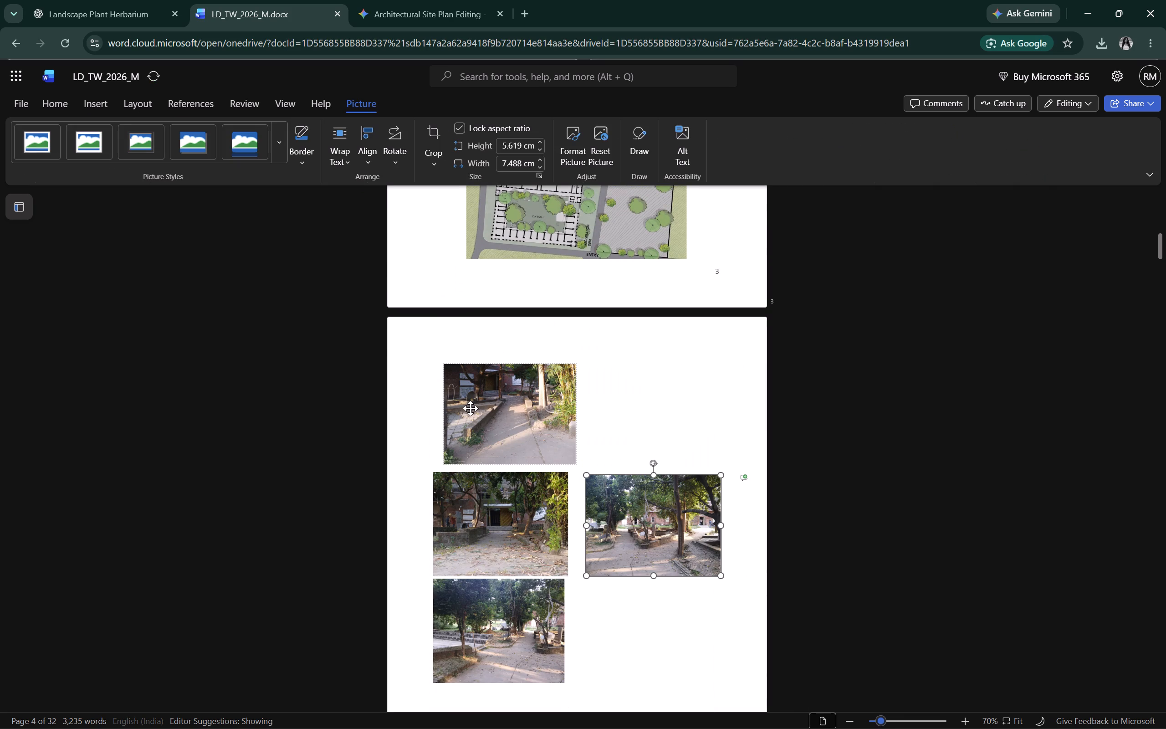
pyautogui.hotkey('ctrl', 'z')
# Insert three spaces before the first photo of each row to shift the photo grid toward the page centre.
pyautogui.click(427, 380)
pyautogui.click(433, 372)
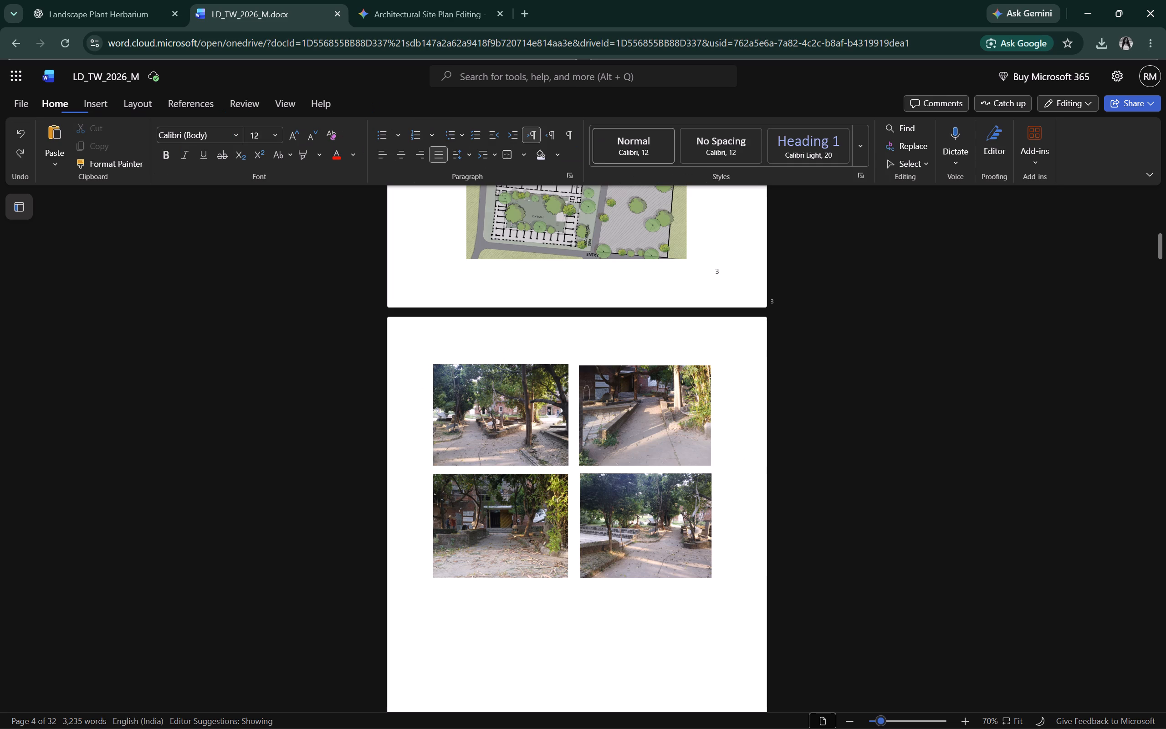
pyautogui.press('space')
pyautogui.press('space')
pyautogui.press('space')
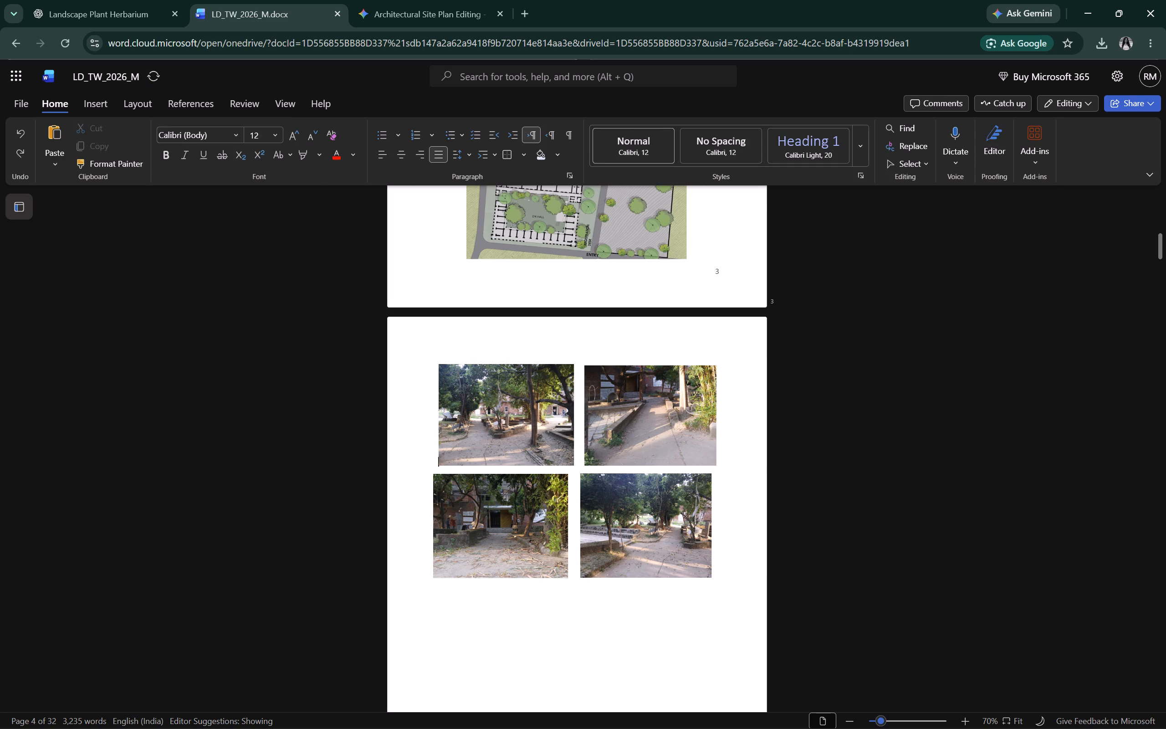
pyautogui.click(431, 482)
pyautogui.press('space')
pyautogui.press('space')
pyautogui.press('space')
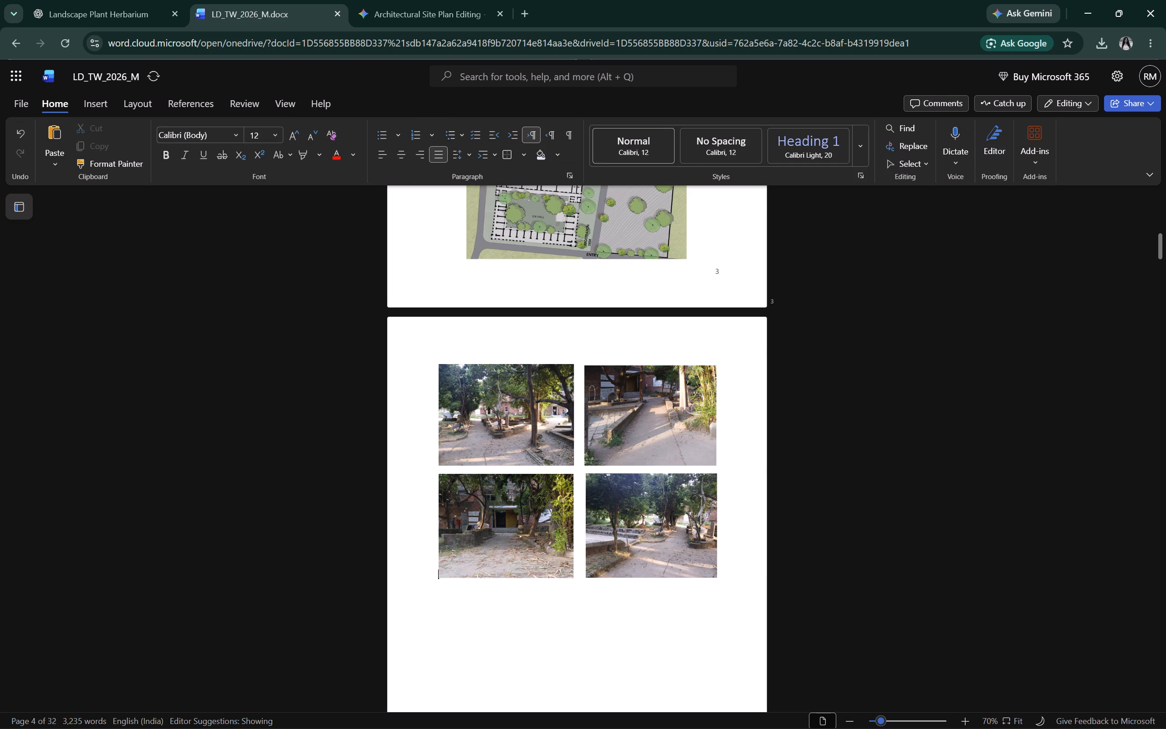
pyautogui.click(893, 497)
# Review the Site Selection text, the campus plan and the photo grid across pages 3 and 4.
pyautogui.scroll(-2, 879, 496)
pyautogui.scroll(2, 879, 496)
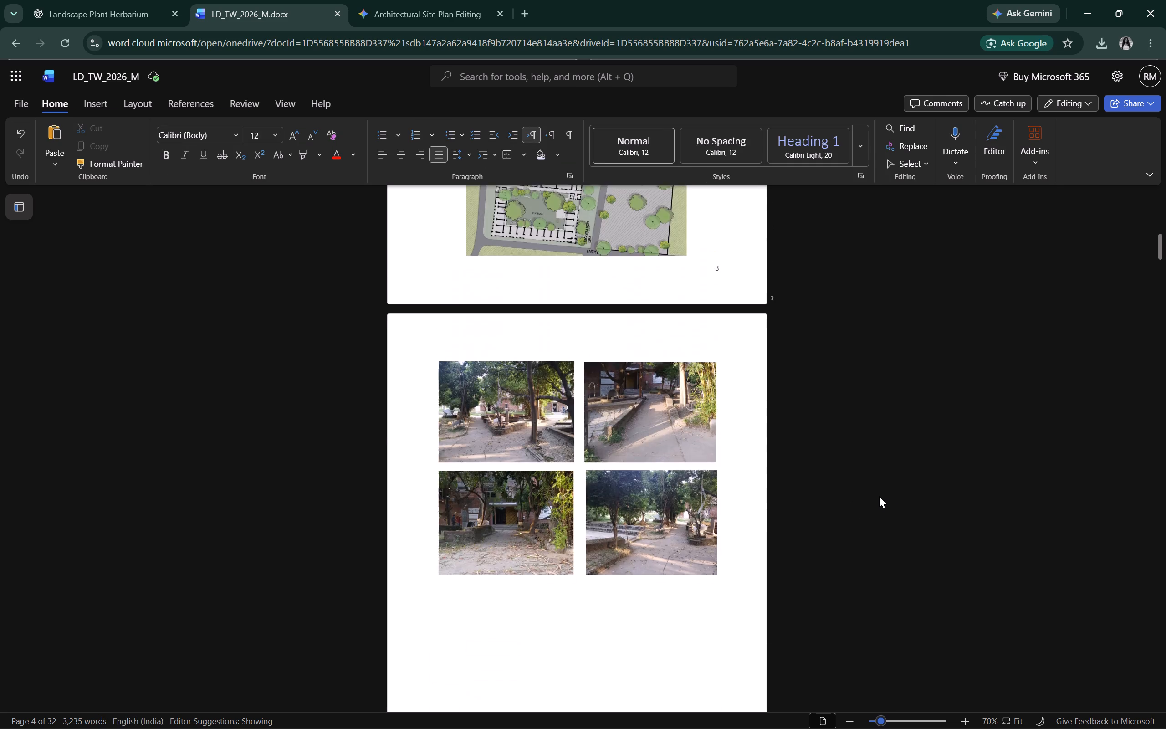
pyautogui.scroll(4, 879, 496)
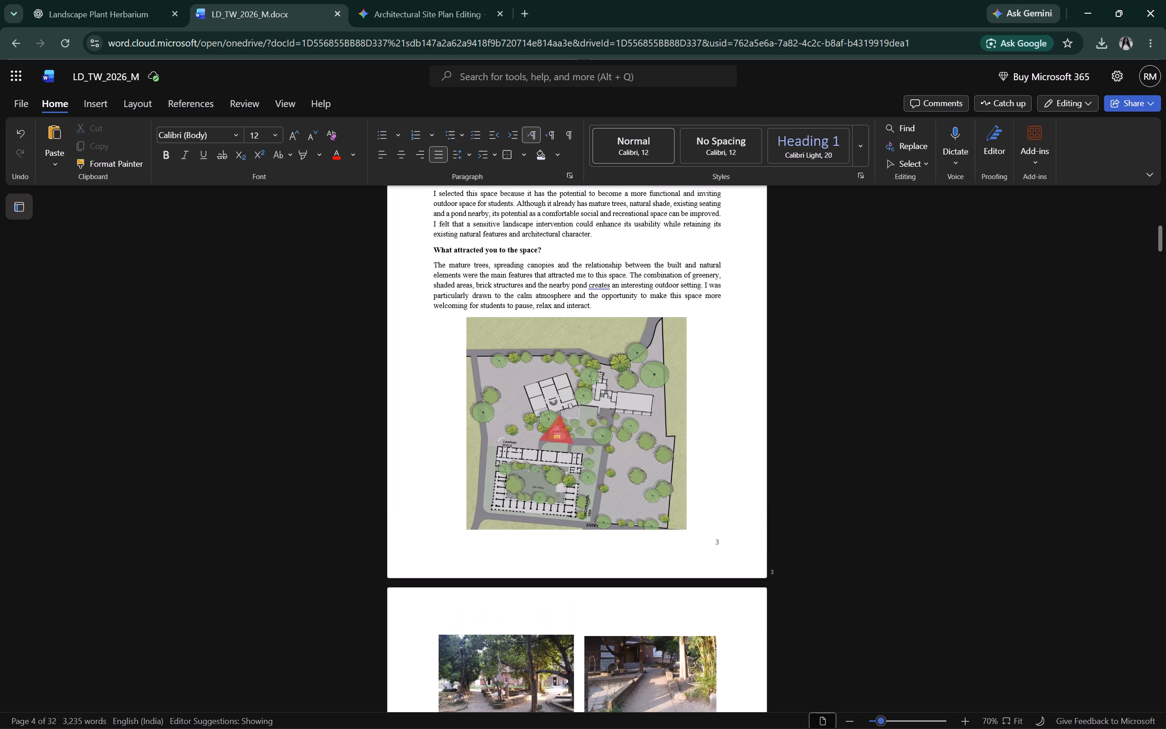
pyautogui.scroll(3, 734, 459)
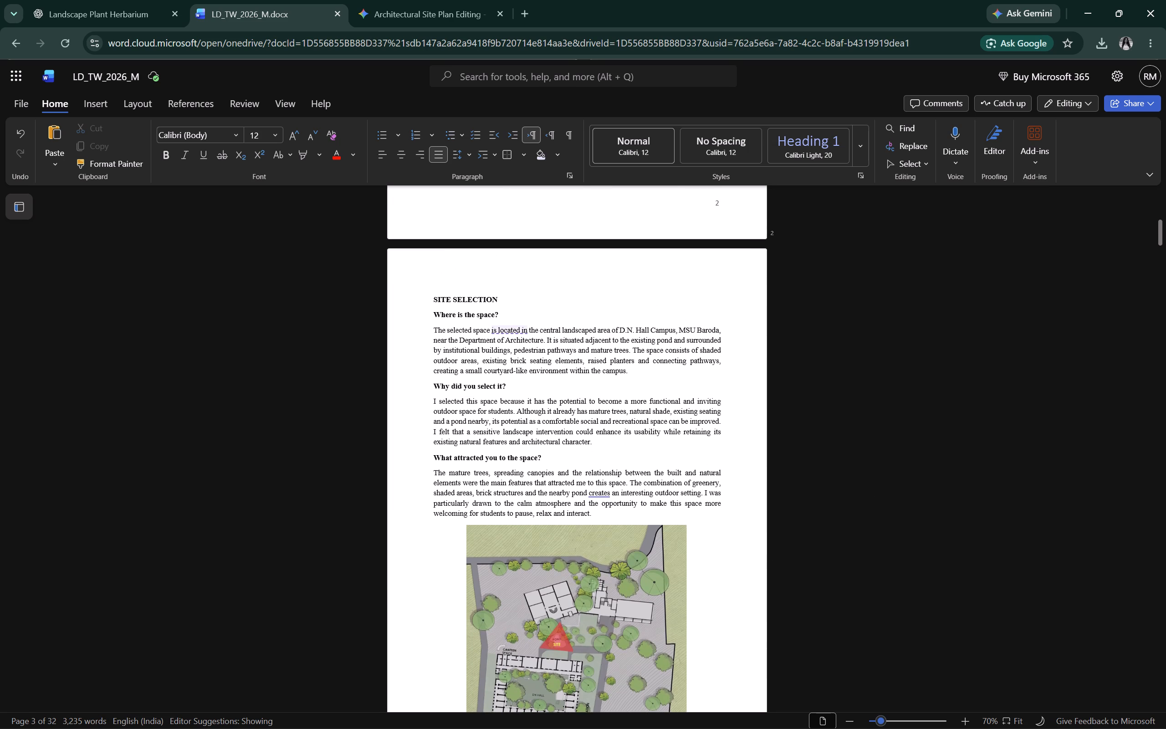
pyautogui.click(503, 298)
pyautogui.scroll(-10, 743, 455)
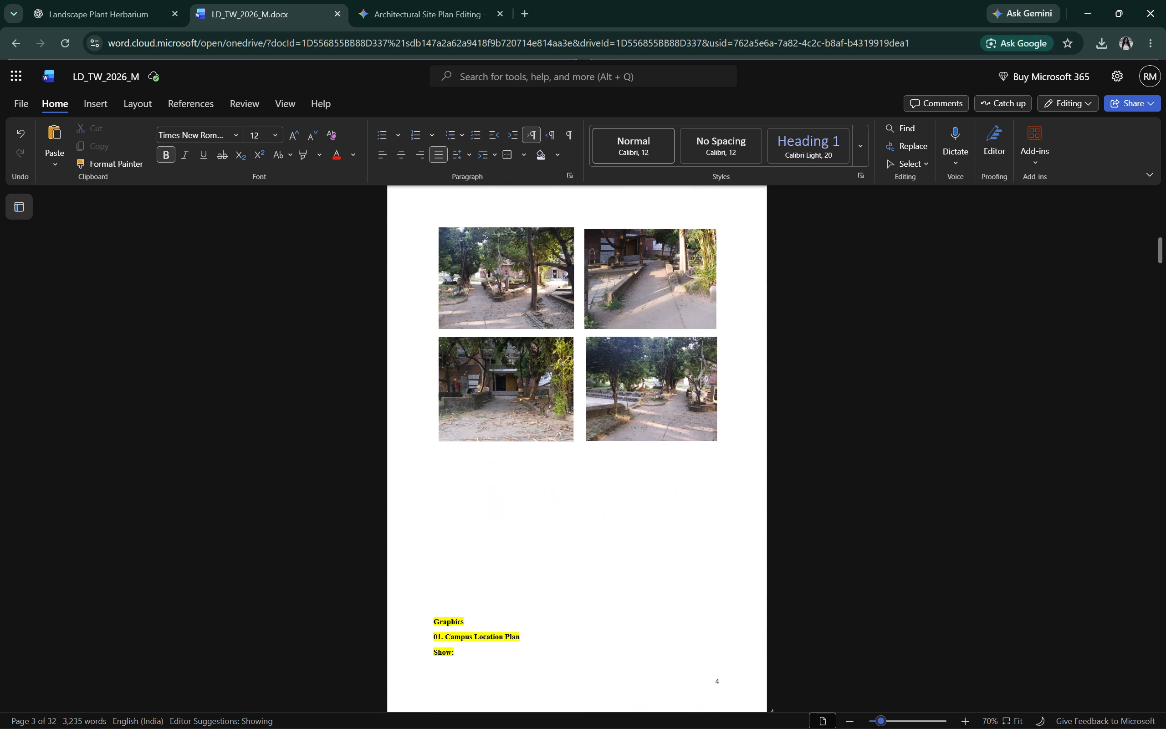
# Copy the highlighted heading "01. Campus Location Plan" below the photos on page 4.
pyautogui.scroll(-1, 747, 461)
pyautogui.moveTo(525, 500); pyautogui.dragTo(450, 504)
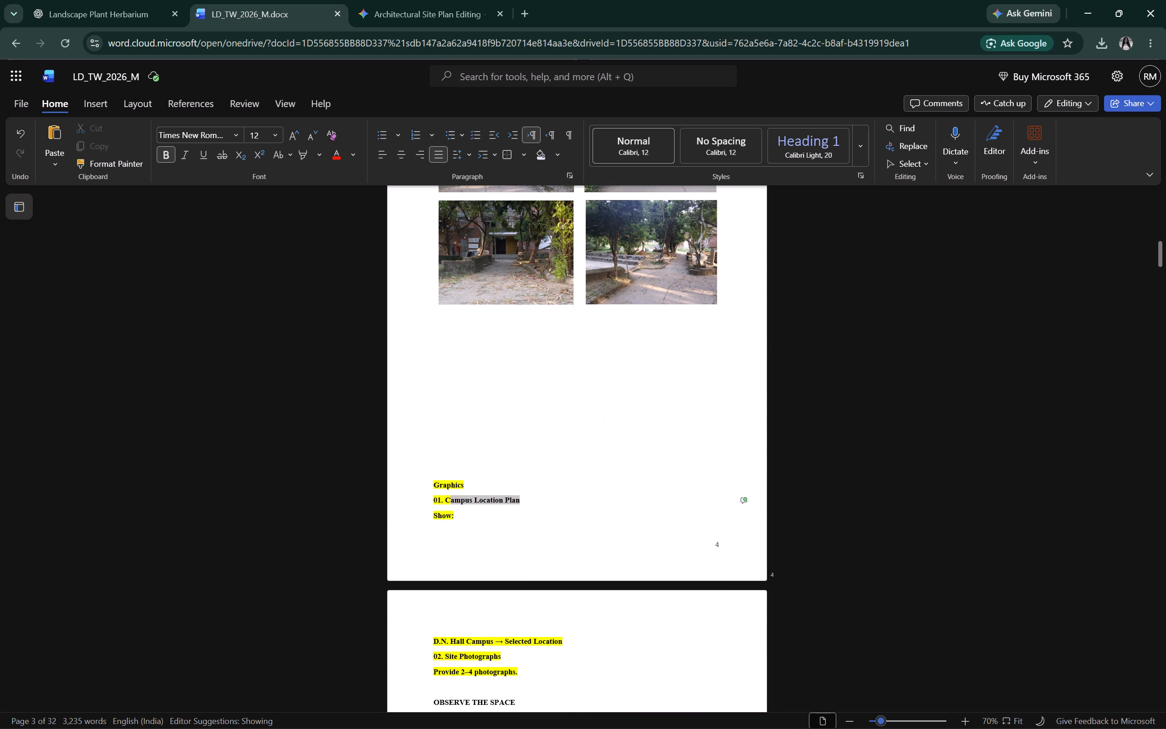
pyautogui.moveTo(450, 504); pyautogui.dragTo(426, 503)
pyautogui.hotkey('ctrl', 'c')
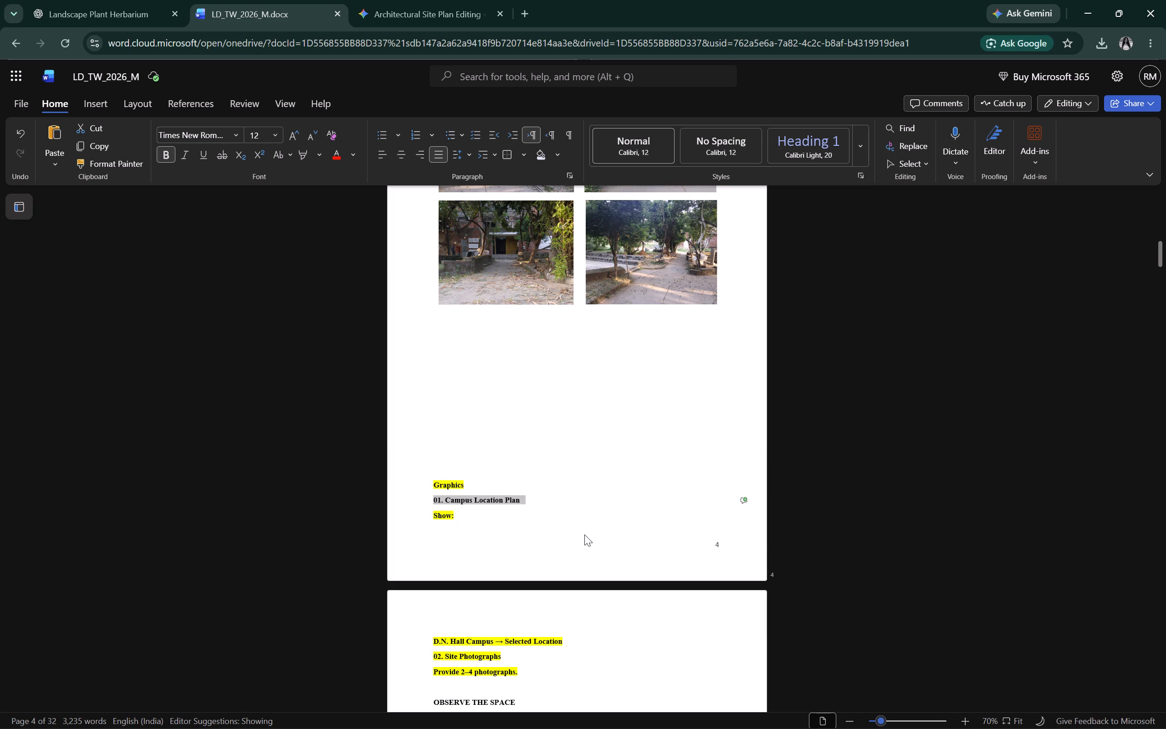
pyautogui.click(588, 538)
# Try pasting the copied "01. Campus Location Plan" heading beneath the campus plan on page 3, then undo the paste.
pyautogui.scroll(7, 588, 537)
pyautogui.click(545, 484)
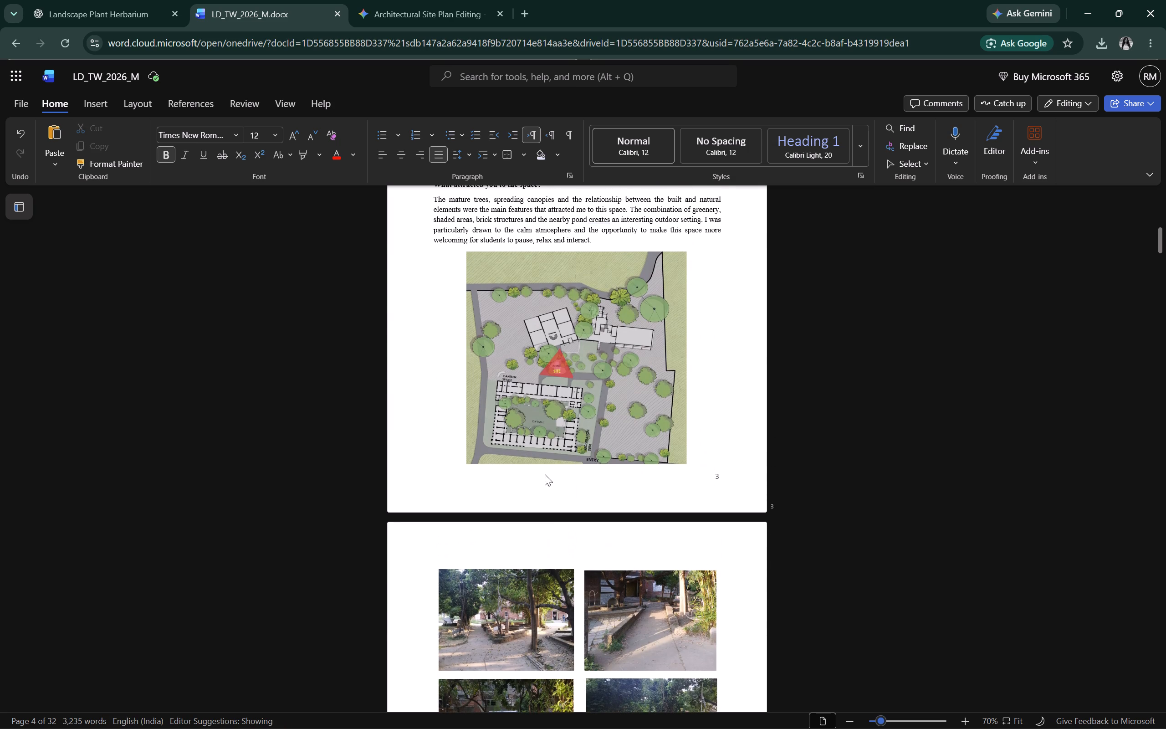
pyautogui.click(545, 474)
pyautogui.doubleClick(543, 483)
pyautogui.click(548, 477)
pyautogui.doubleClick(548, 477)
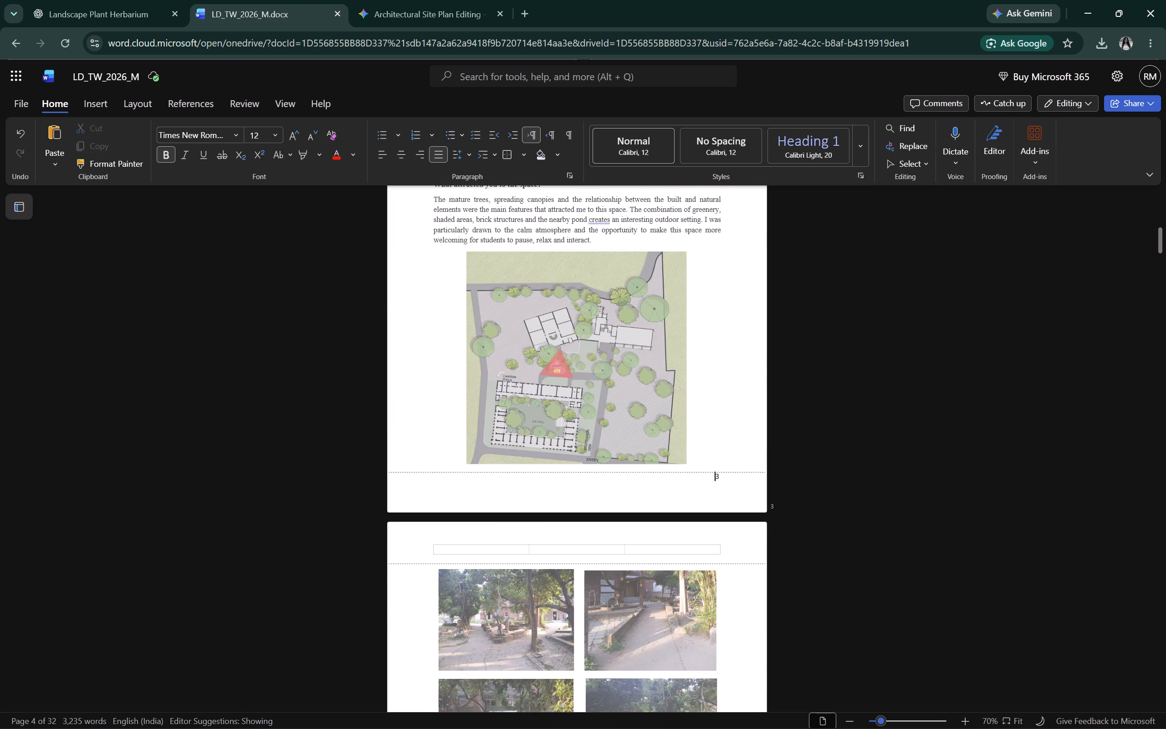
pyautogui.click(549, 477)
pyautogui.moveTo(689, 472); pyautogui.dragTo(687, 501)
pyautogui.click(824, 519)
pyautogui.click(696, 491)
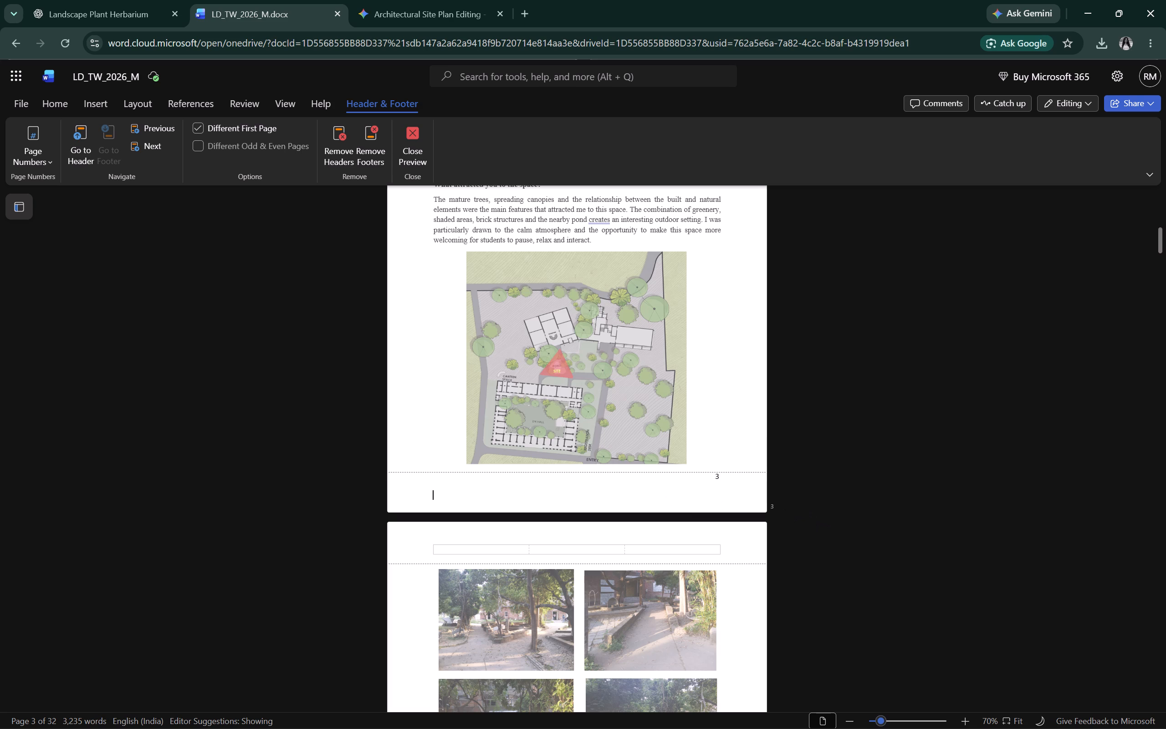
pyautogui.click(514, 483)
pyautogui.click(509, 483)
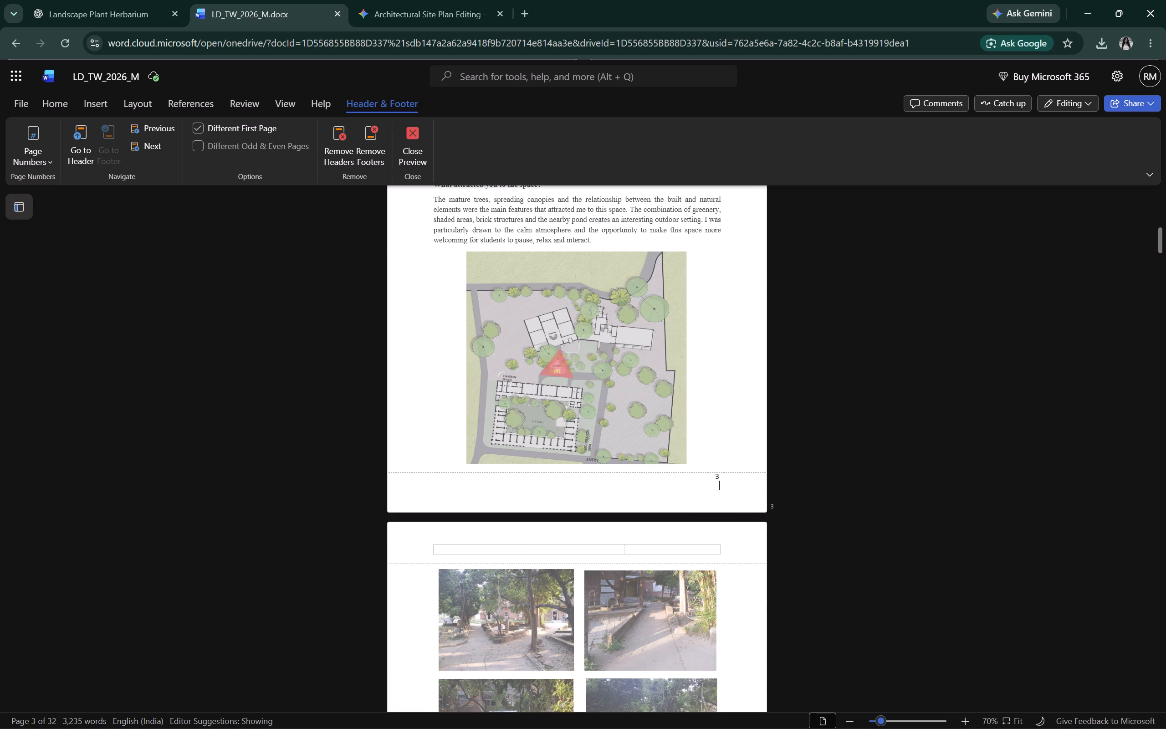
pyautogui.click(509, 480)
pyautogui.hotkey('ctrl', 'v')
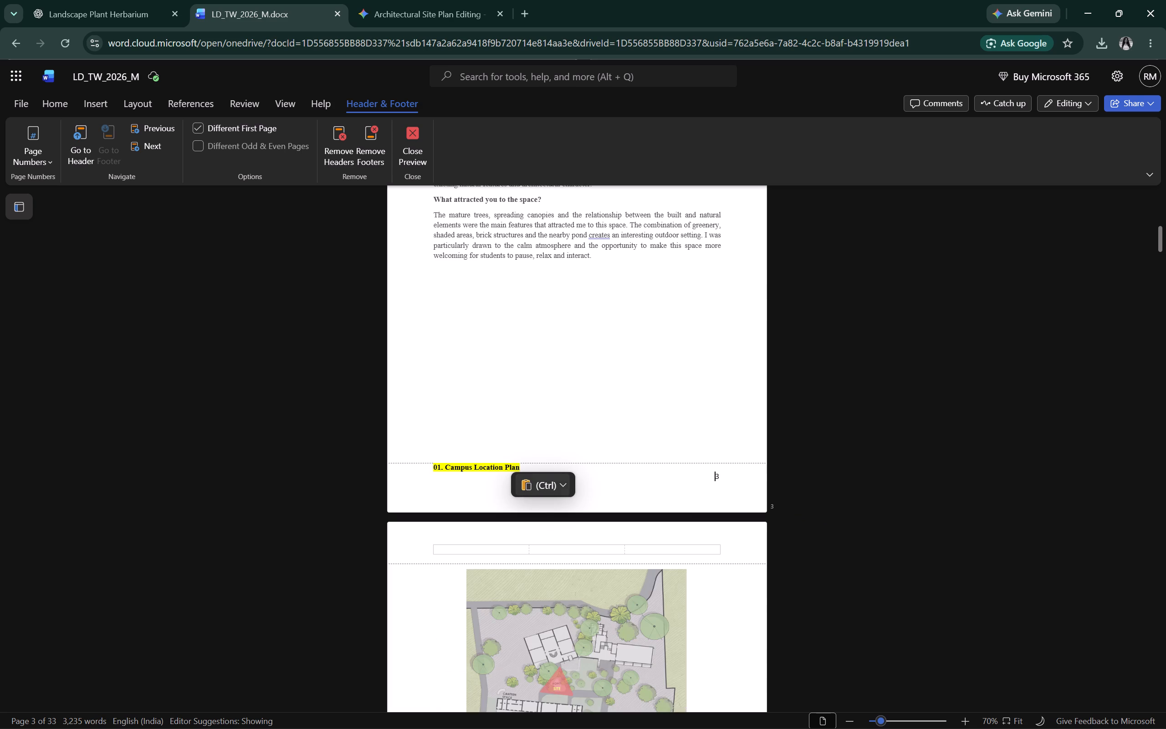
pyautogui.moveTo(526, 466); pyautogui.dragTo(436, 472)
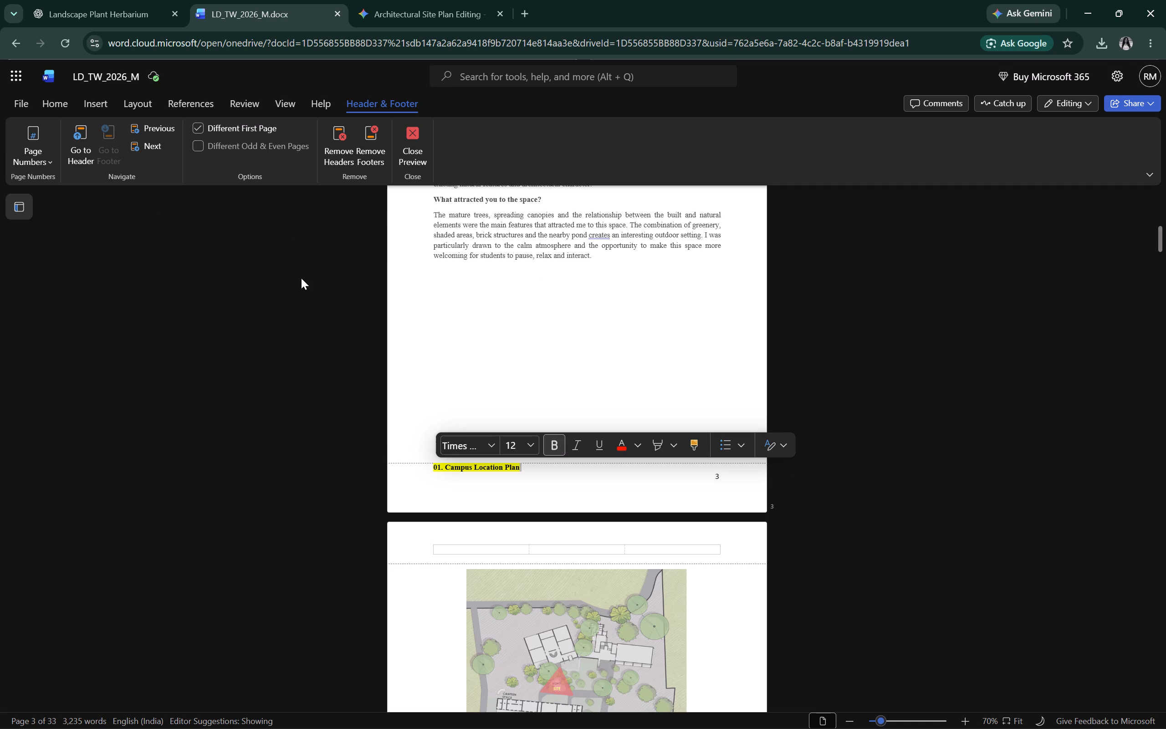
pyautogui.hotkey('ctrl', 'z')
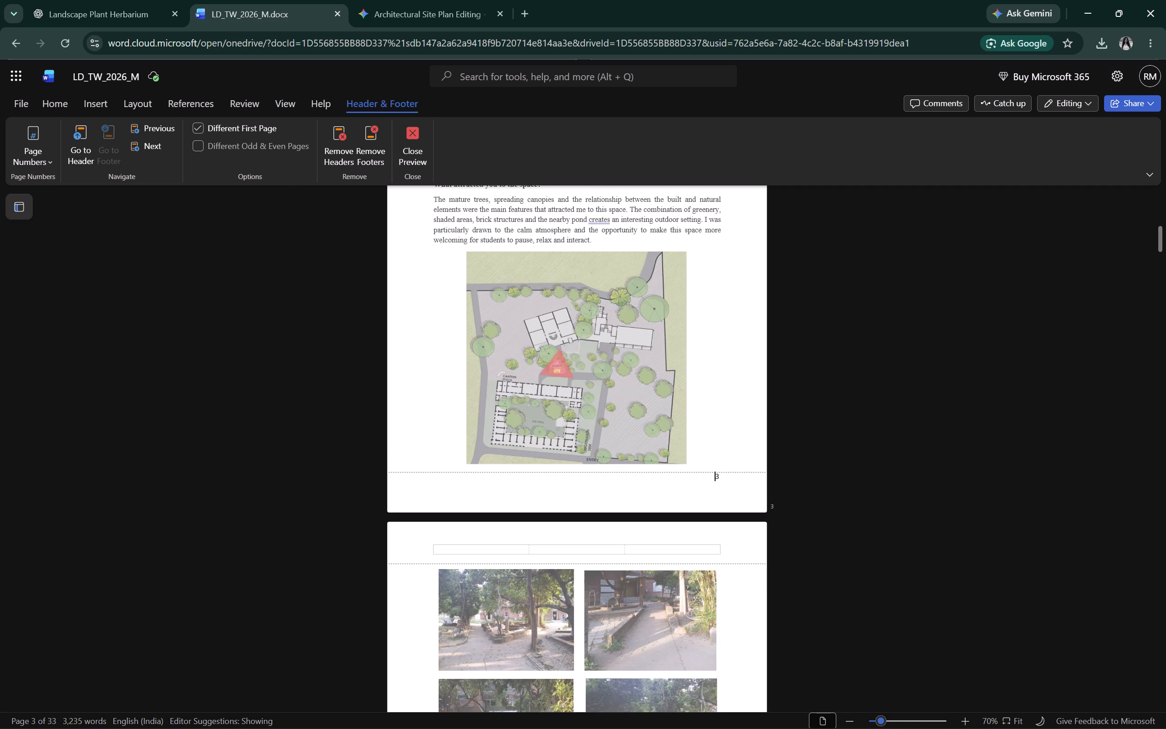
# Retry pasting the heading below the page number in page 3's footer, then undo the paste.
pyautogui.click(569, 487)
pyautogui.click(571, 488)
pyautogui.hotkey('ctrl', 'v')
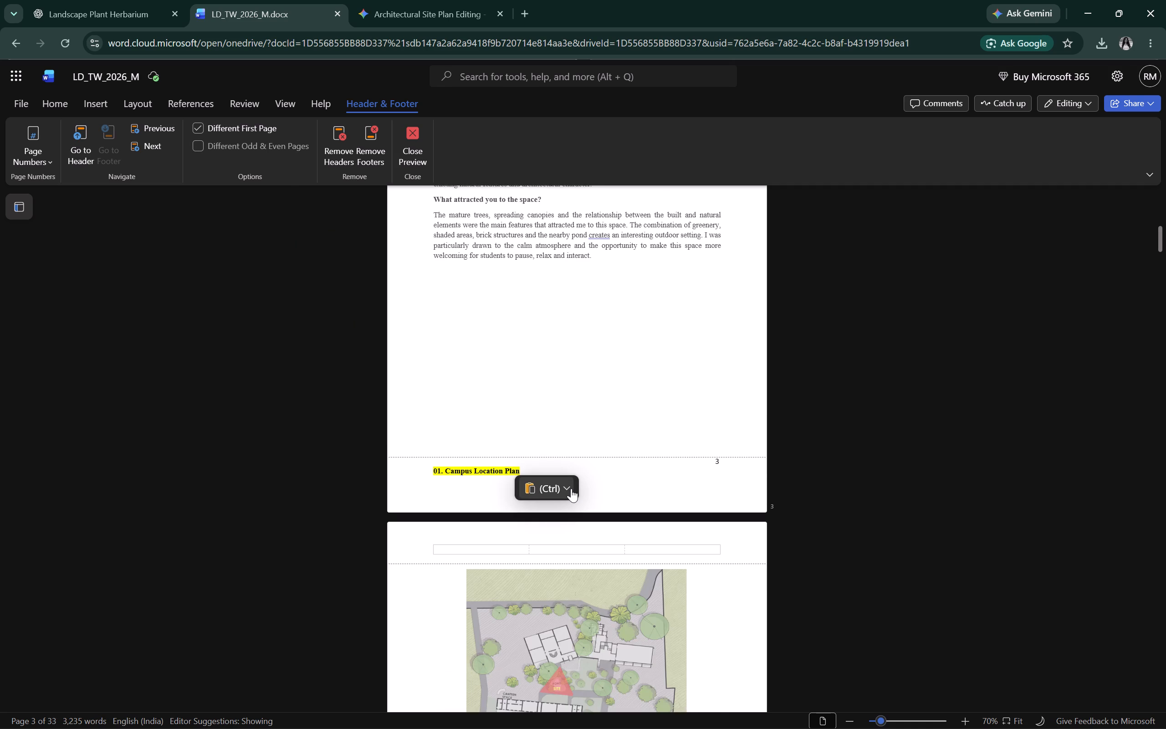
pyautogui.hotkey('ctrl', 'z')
# Delete the highlighted prompts from "Graphics" to "Provide 2–4 photographs." and surplus blank lines below the page 4 photos, undoing the fourth photo's removal.
pyautogui.scroll(8, 597, 537)
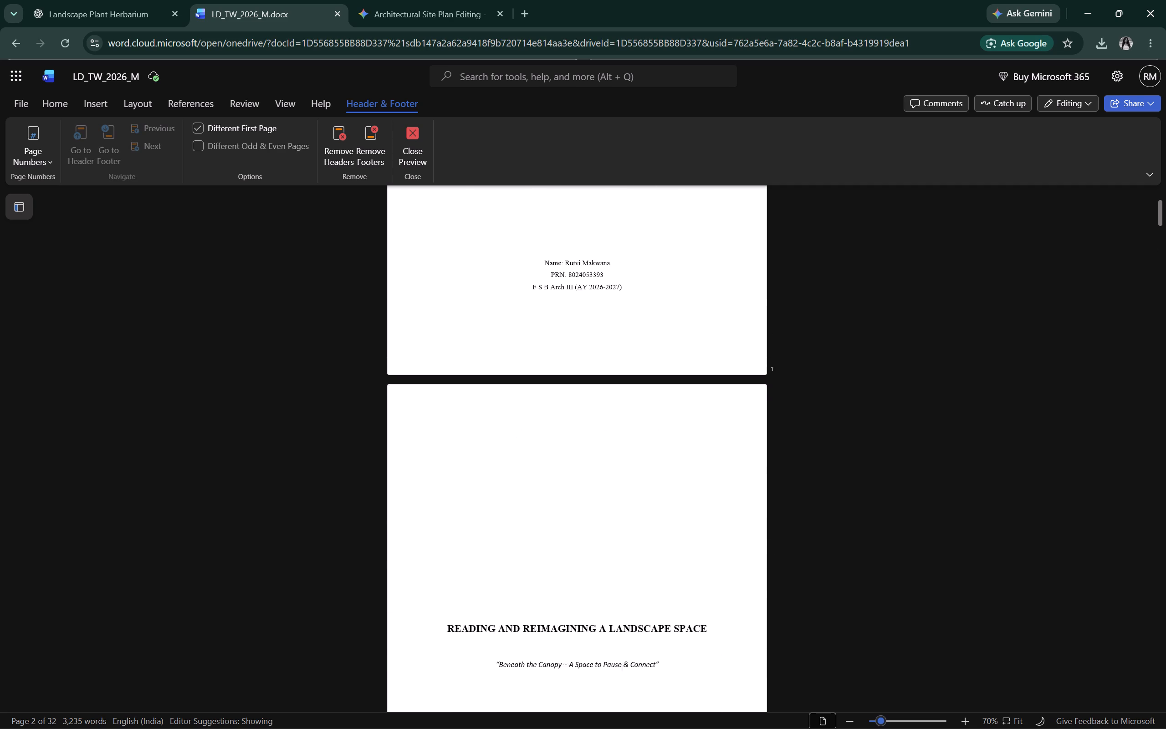
pyautogui.scroll(-19, 598, 537)
pyautogui.scroll(-3, 599, 512)
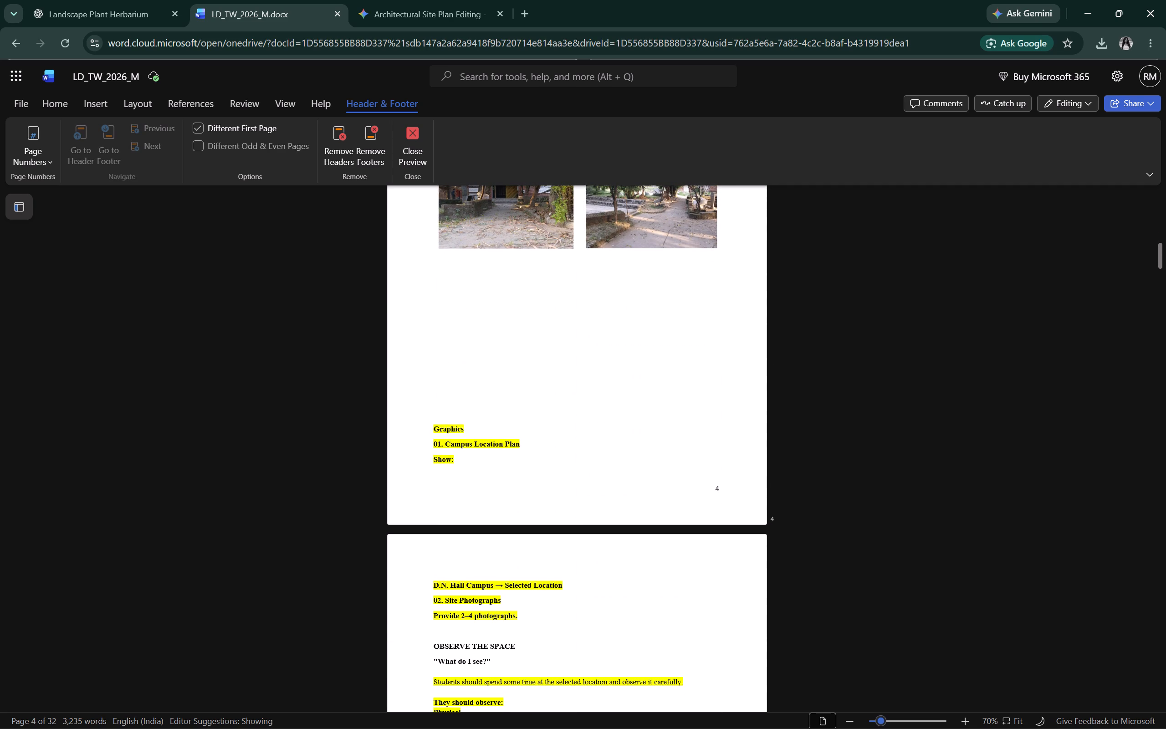
pyautogui.moveTo(443, 289); pyautogui.dragTo(542, 620)
pyautogui.press('BackSpace')
pyautogui.press('BackSpace')
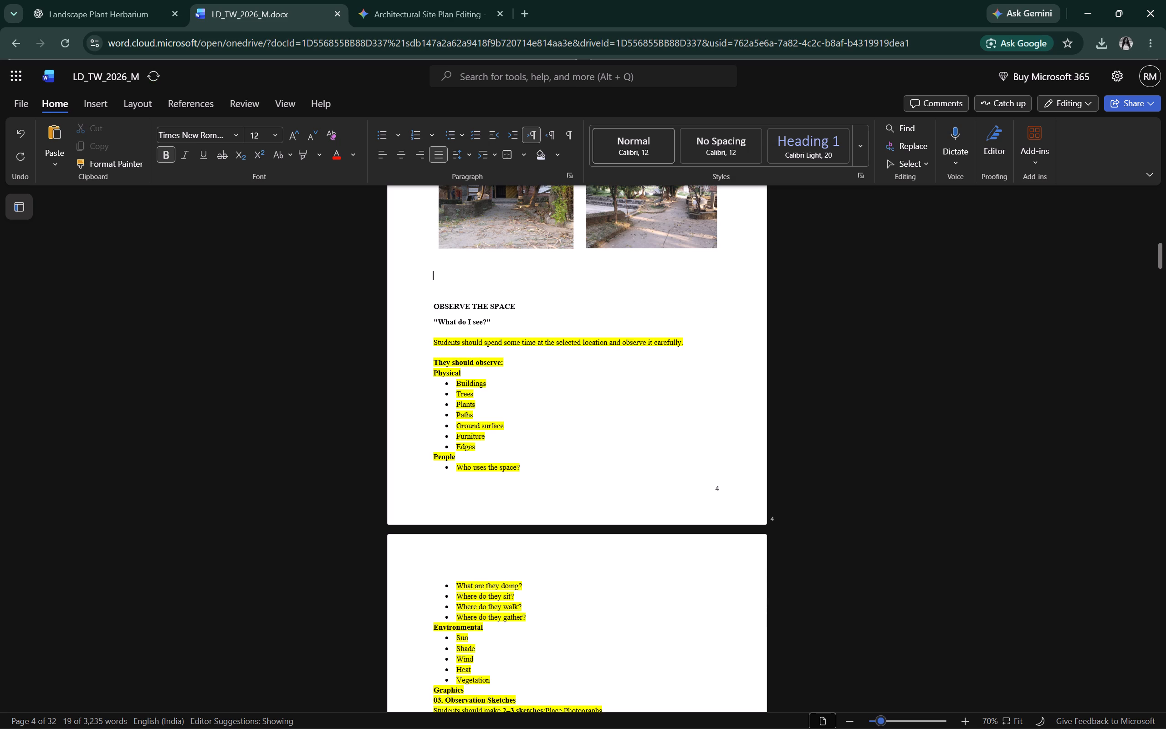
pyautogui.press('BackSpace')
pyautogui.press('BackSpace')
pyautogui.press('BackSpace')
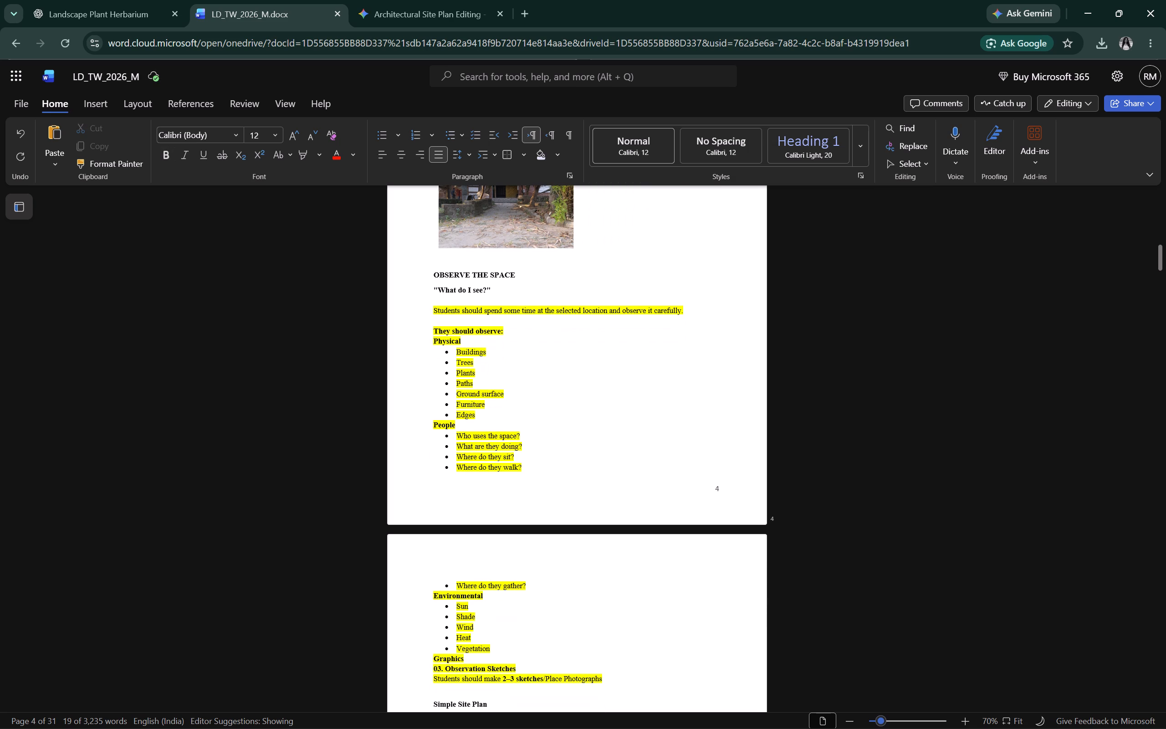
pyautogui.hotkey('ctrl', 'z')
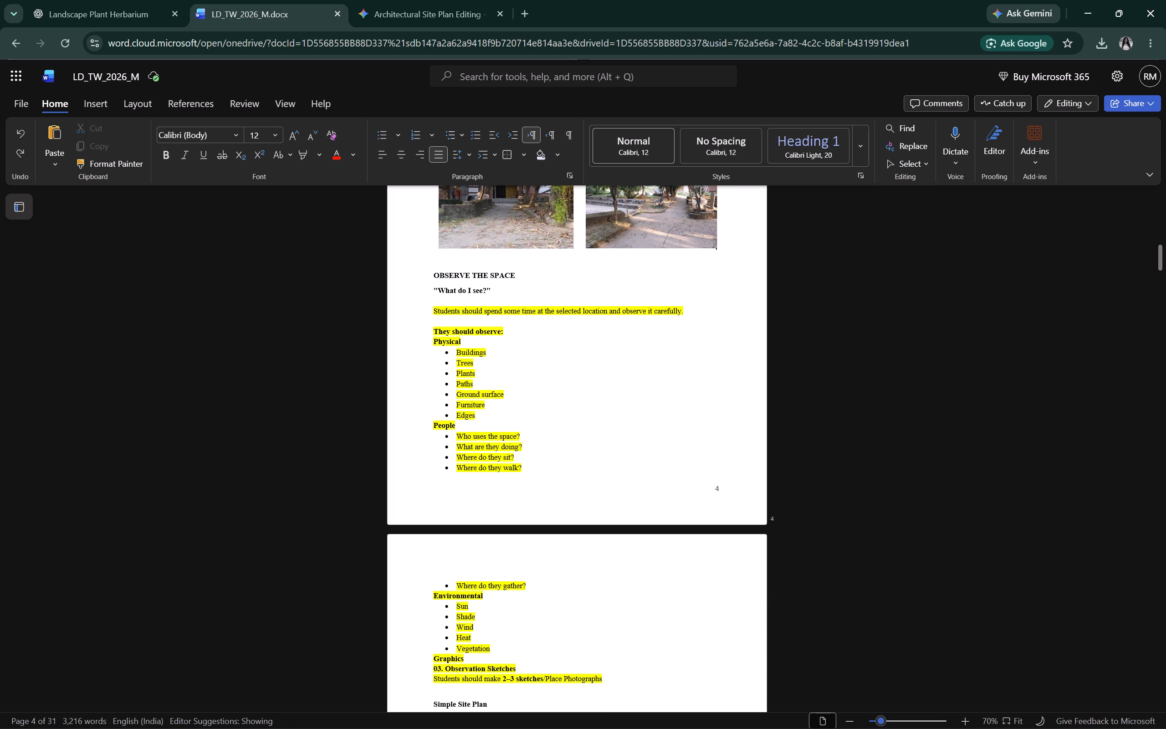
# Review the remaining assignment prompts from "OBSERVE THE SPACE" through the "DESIGN STATEMENT" questions.
pyautogui.click(566, 468)
pyautogui.scroll(-3, 566, 467)
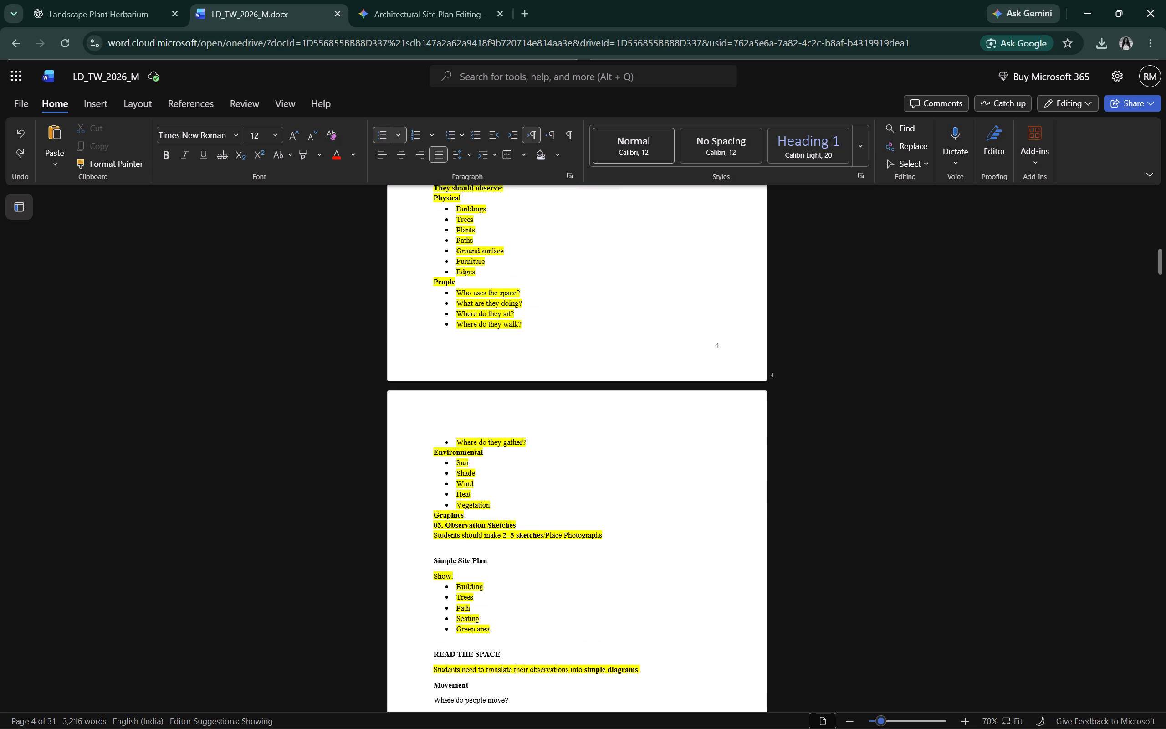
pyautogui.scroll(-1, 566, 467)
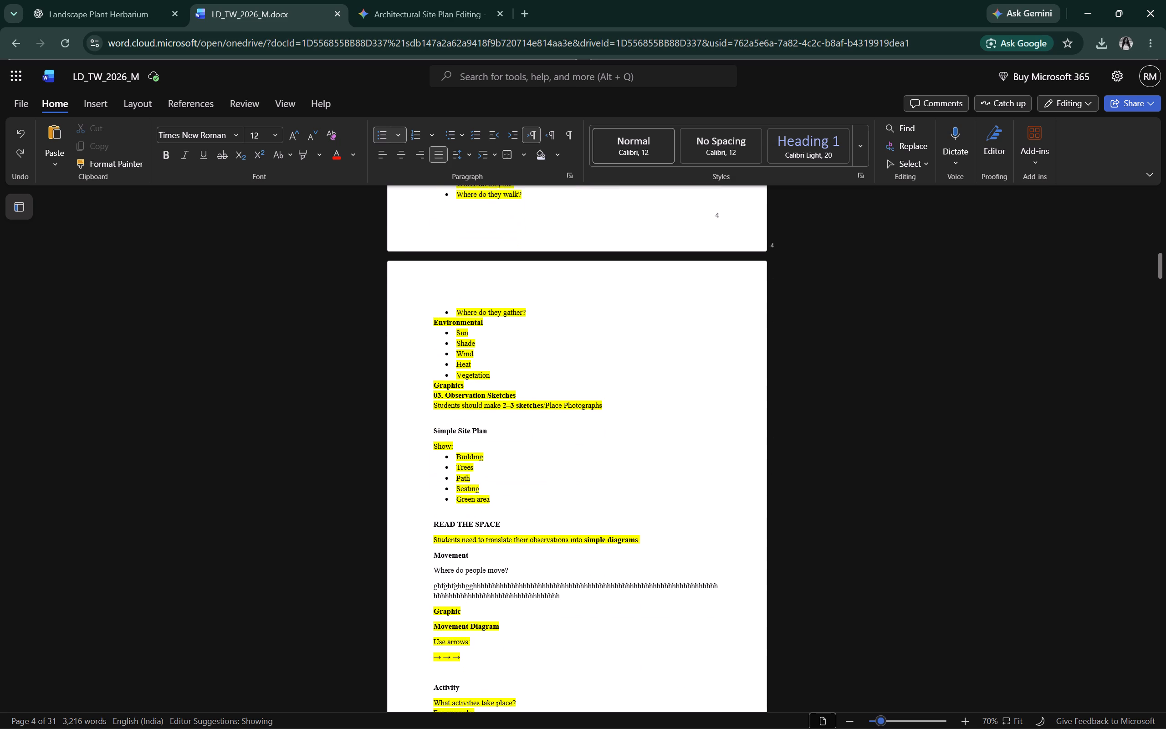
pyautogui.scroll(5, 567, 467)
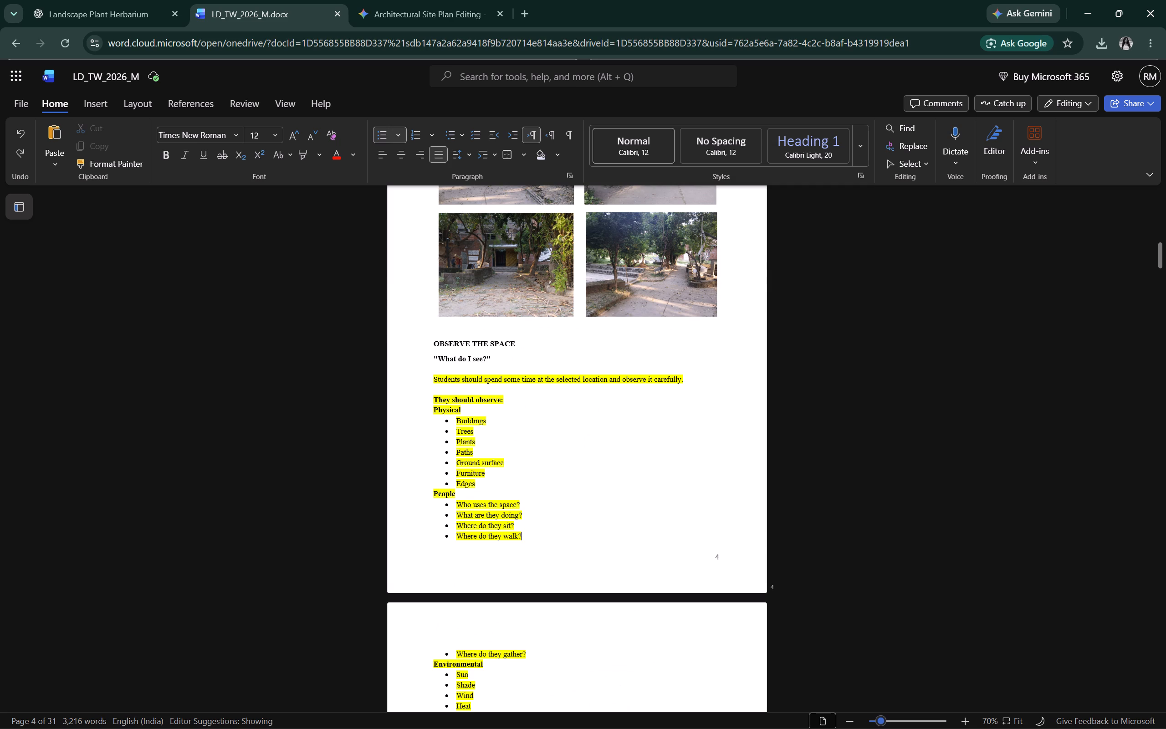
pyautogui.scroll(-15, 675, 459)
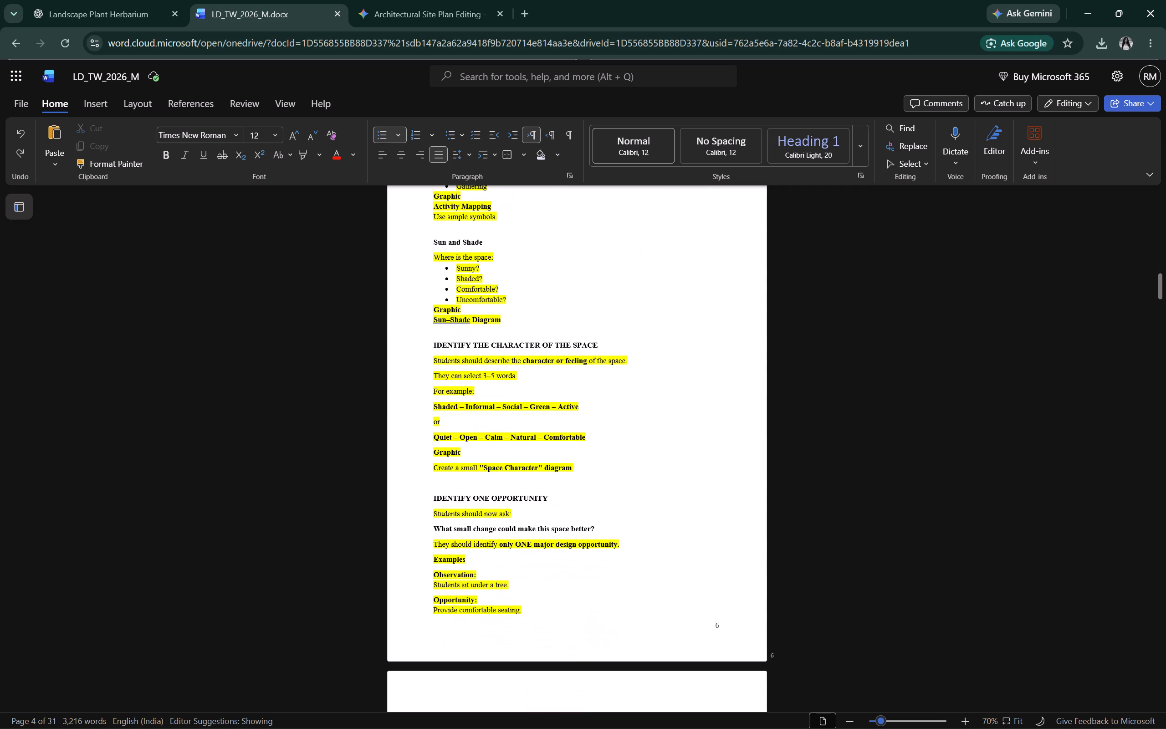
pyautogui.scroll(4, 675, 459)
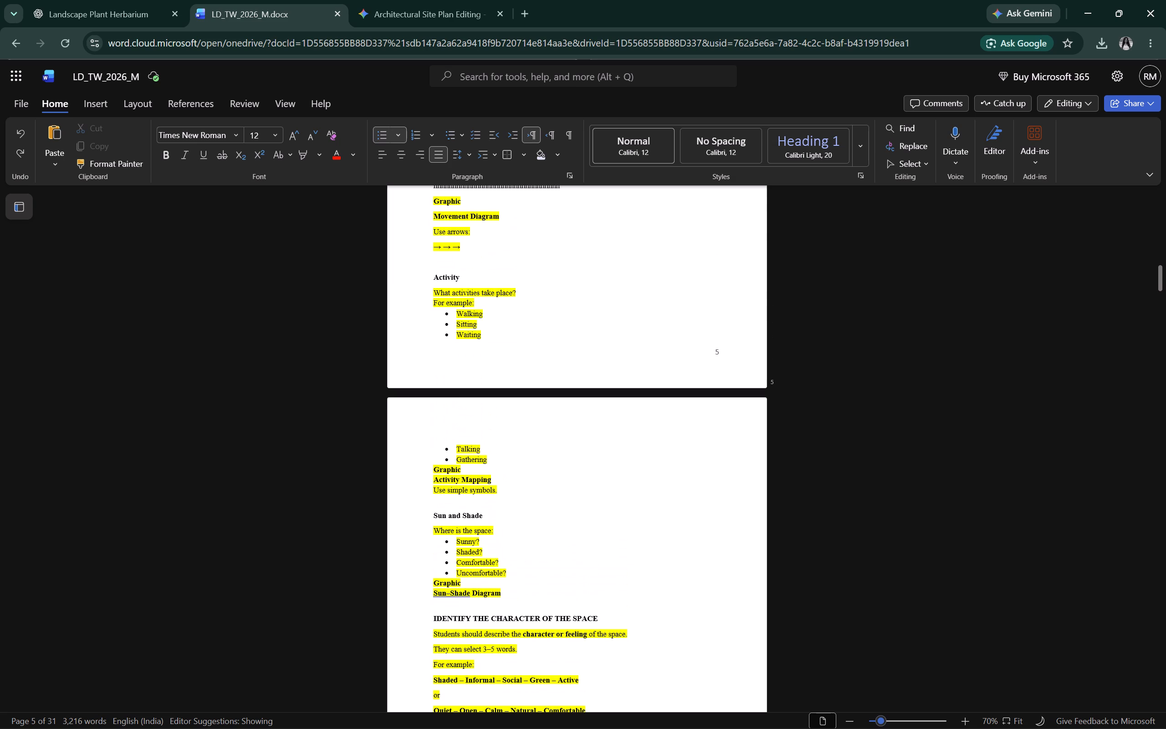
pyautogui.scroll(-9, 675, 459)
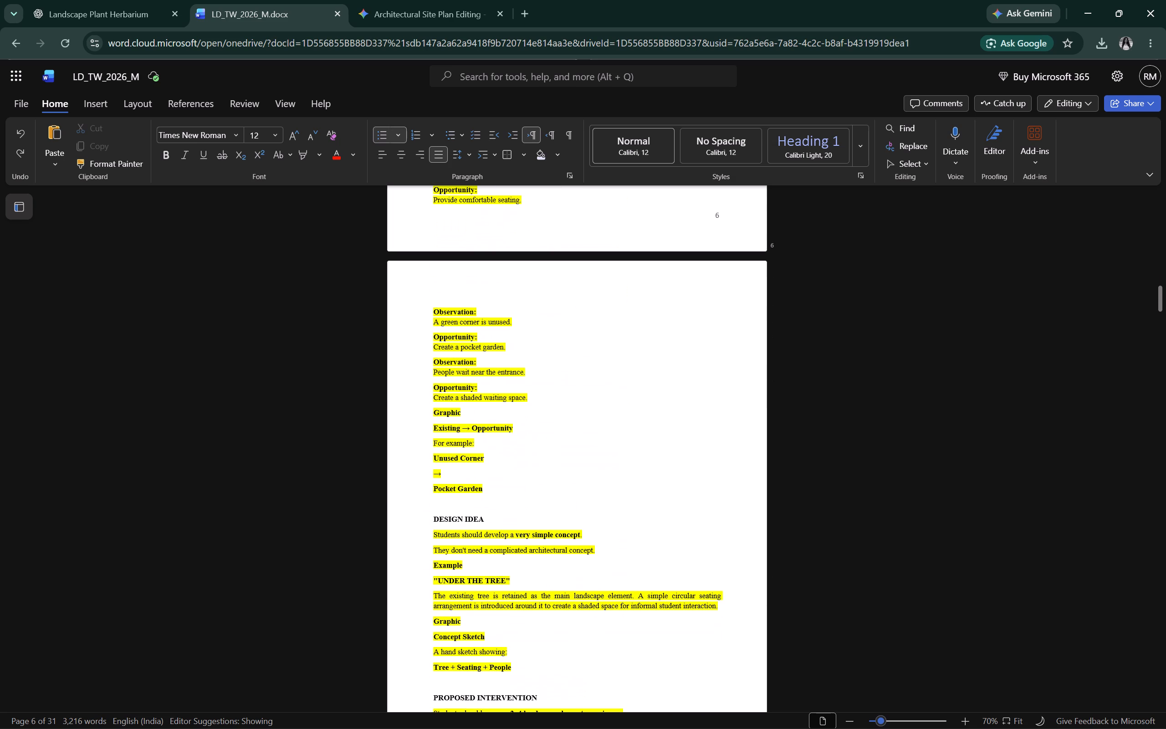
pyautogui.scroll(-4, 675, 459)
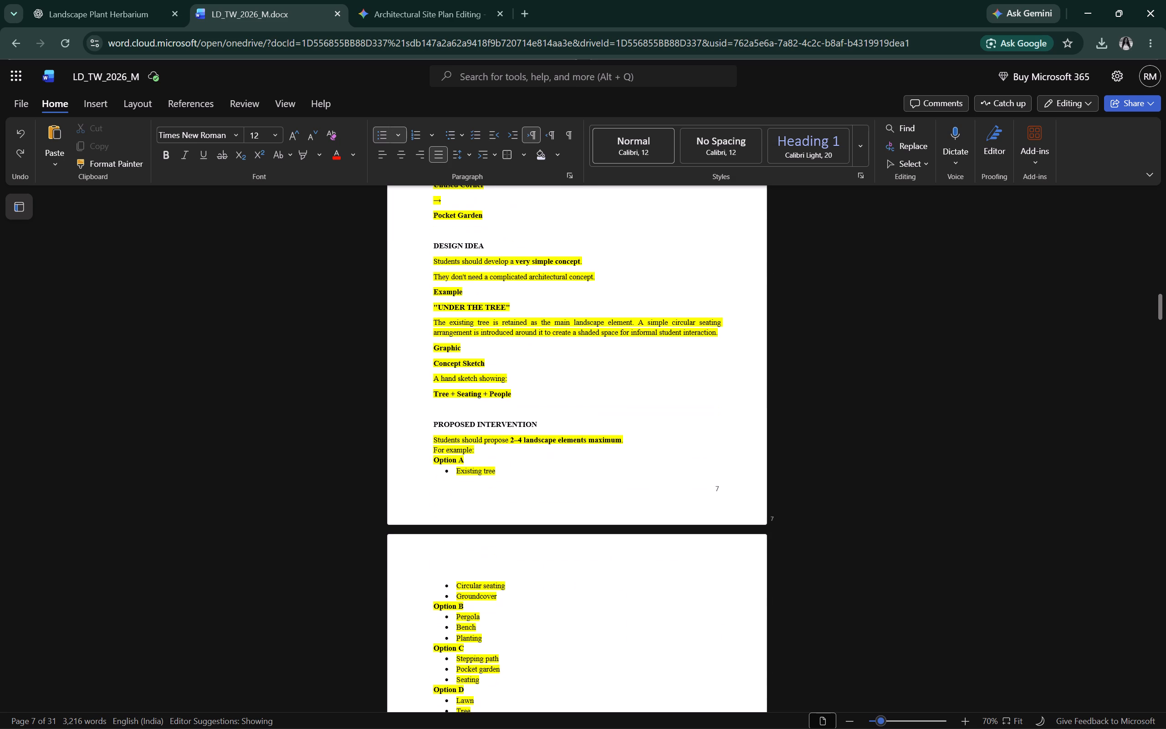
pyautogui.scroll(-14, 675, 459)
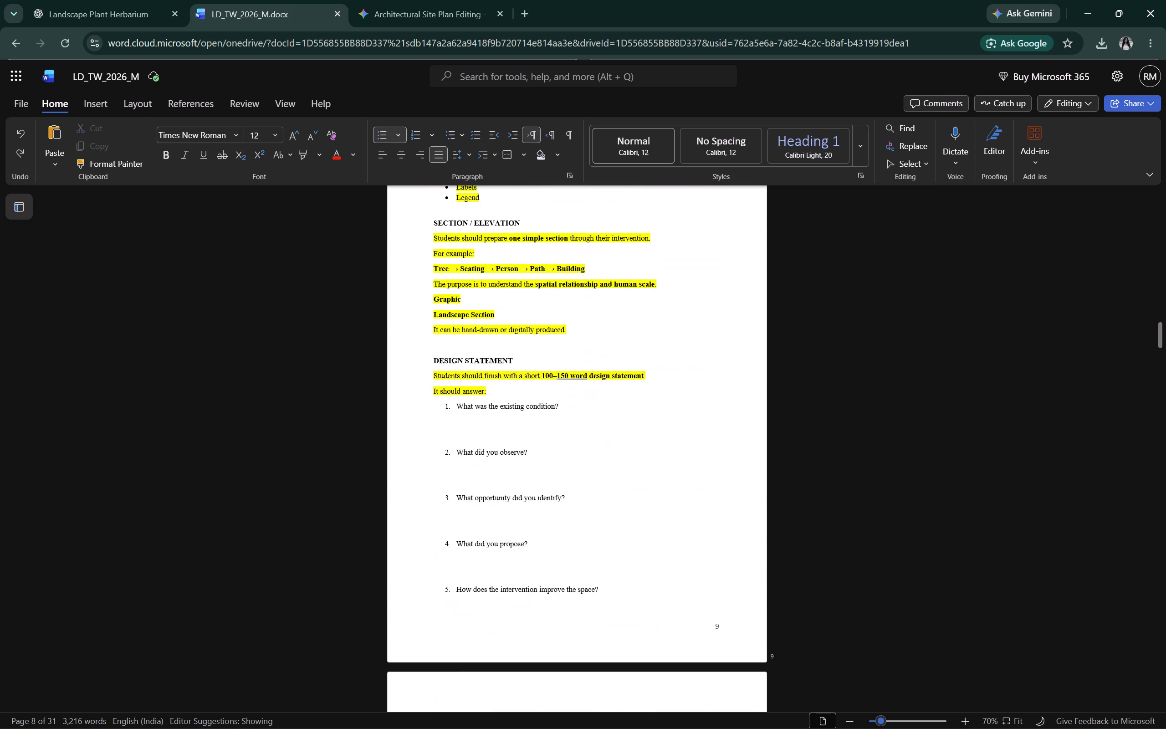
pyautogui.scroll(-7, 675, 459)
pyautogui.scroll(8, 675, 459)
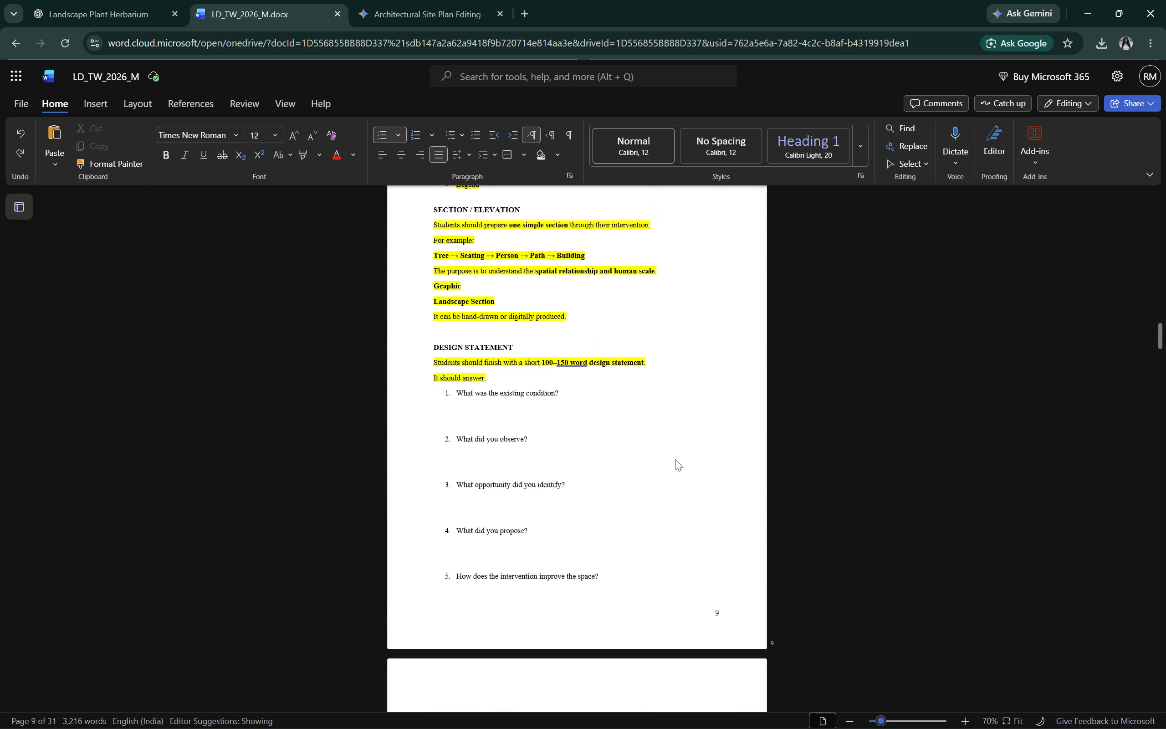
pyautogui.scroll(16, 675, 459)
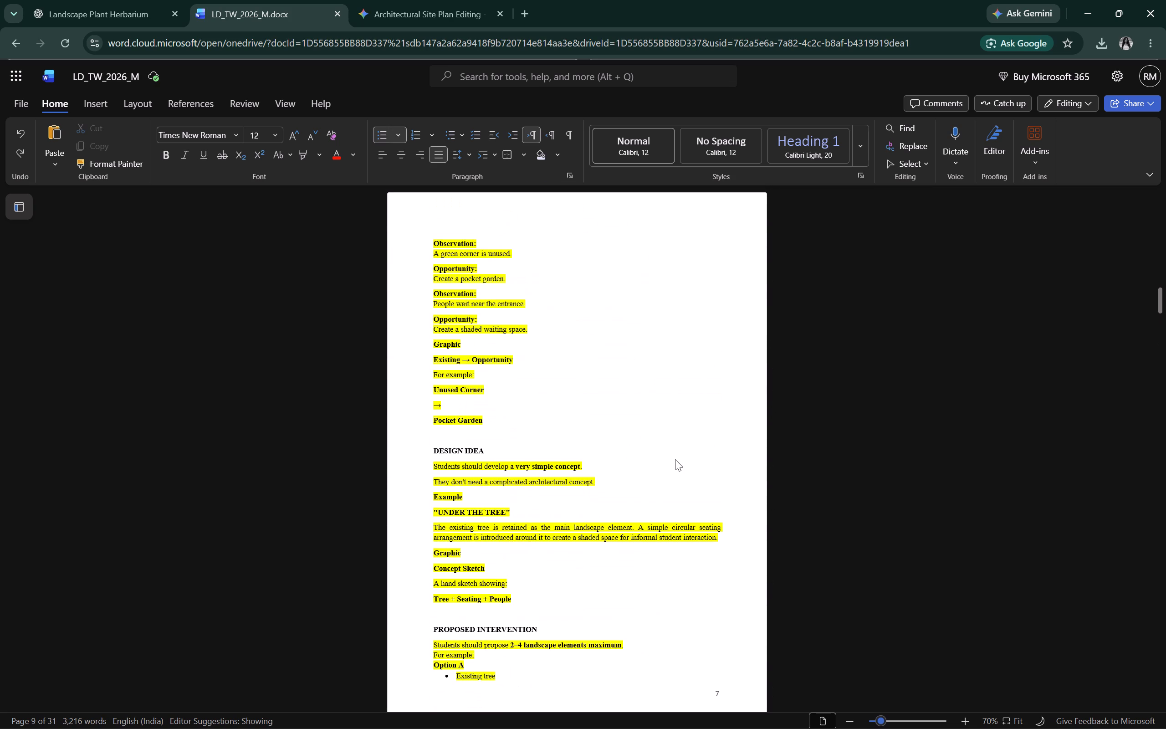
pyautogui.scroll(14, 675, 459)
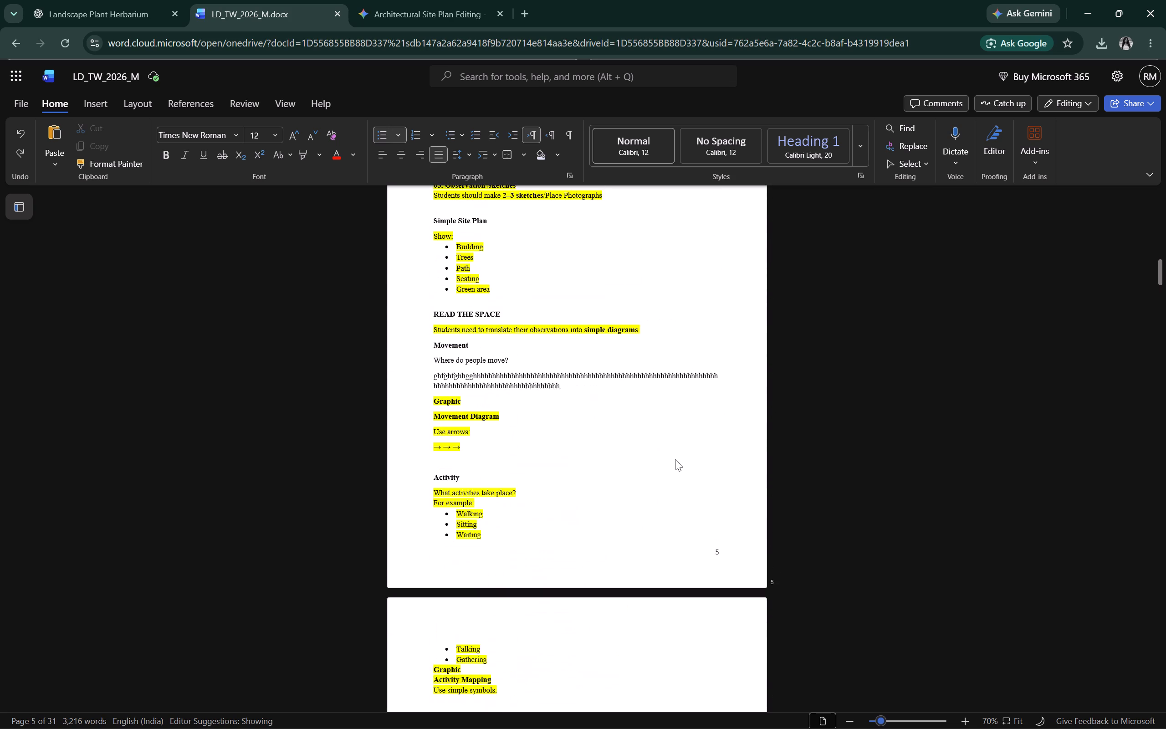
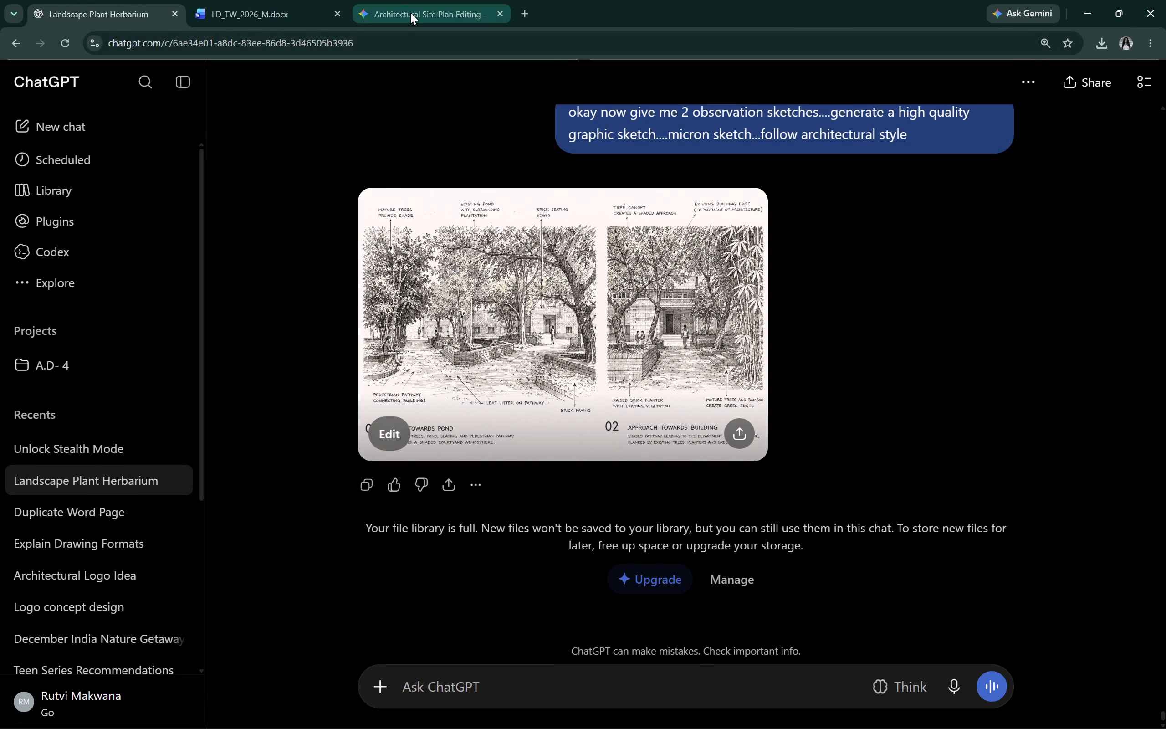
pyautogui.click(275, 18)
pyautogui.scroll(6, 523, 469)
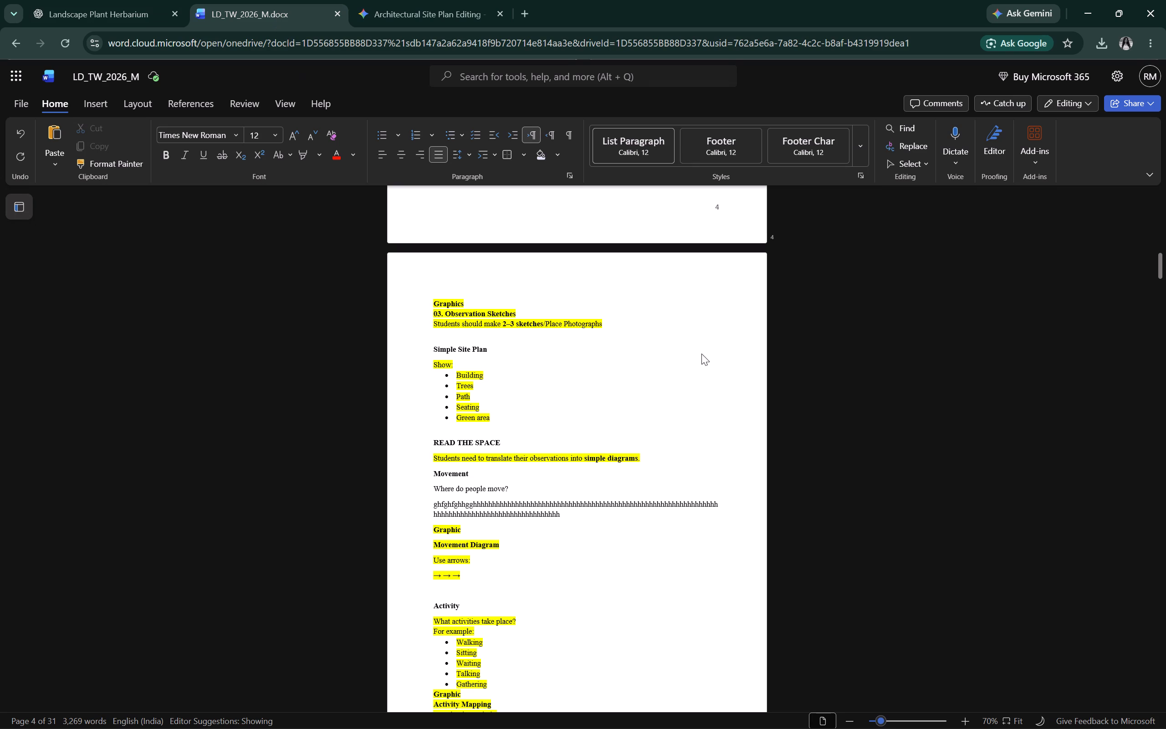
pyautogui.scroll(9, 778, 315)
pyautogui.scroll(-3, 861, 305)
pyautogui.scroll(11, 861, 305)
pyautogui.click(580, 315)
pyautogui.moveTo(600, 327); pyautogui.dragTo(440, 309)
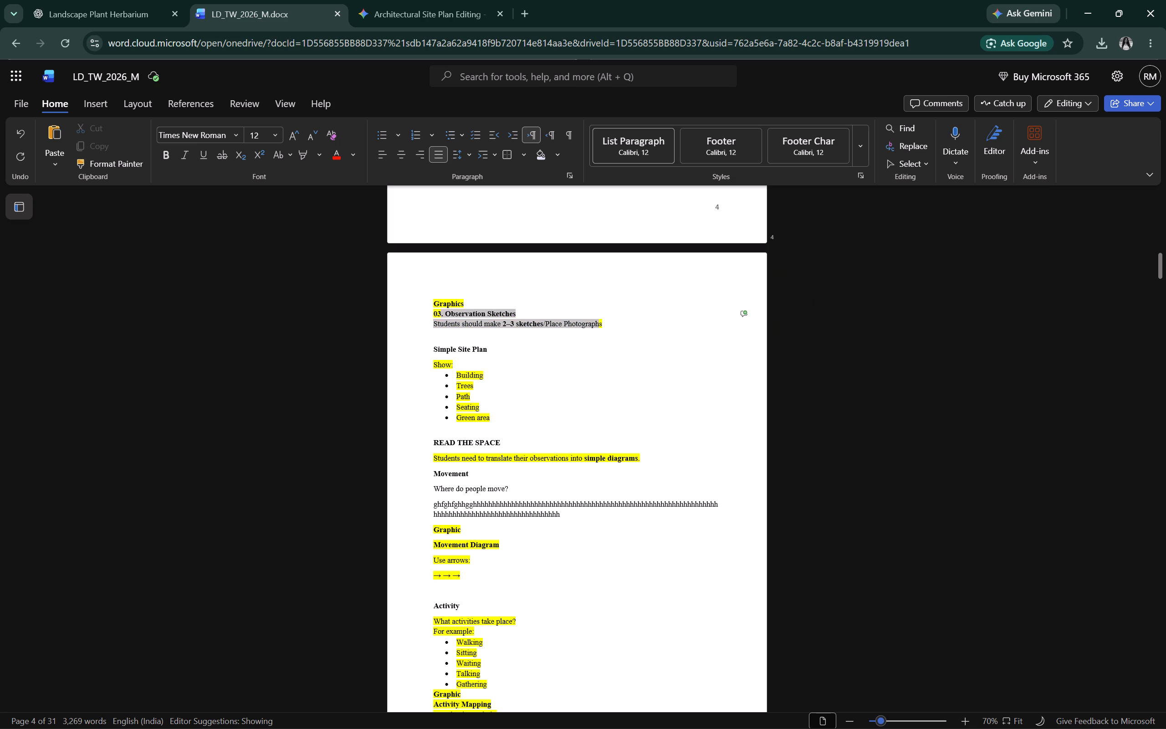
pyautogui.moveTo(440, 309); pyautogui.dragTo(435, 300)
pyautogui.press('BackSpace')
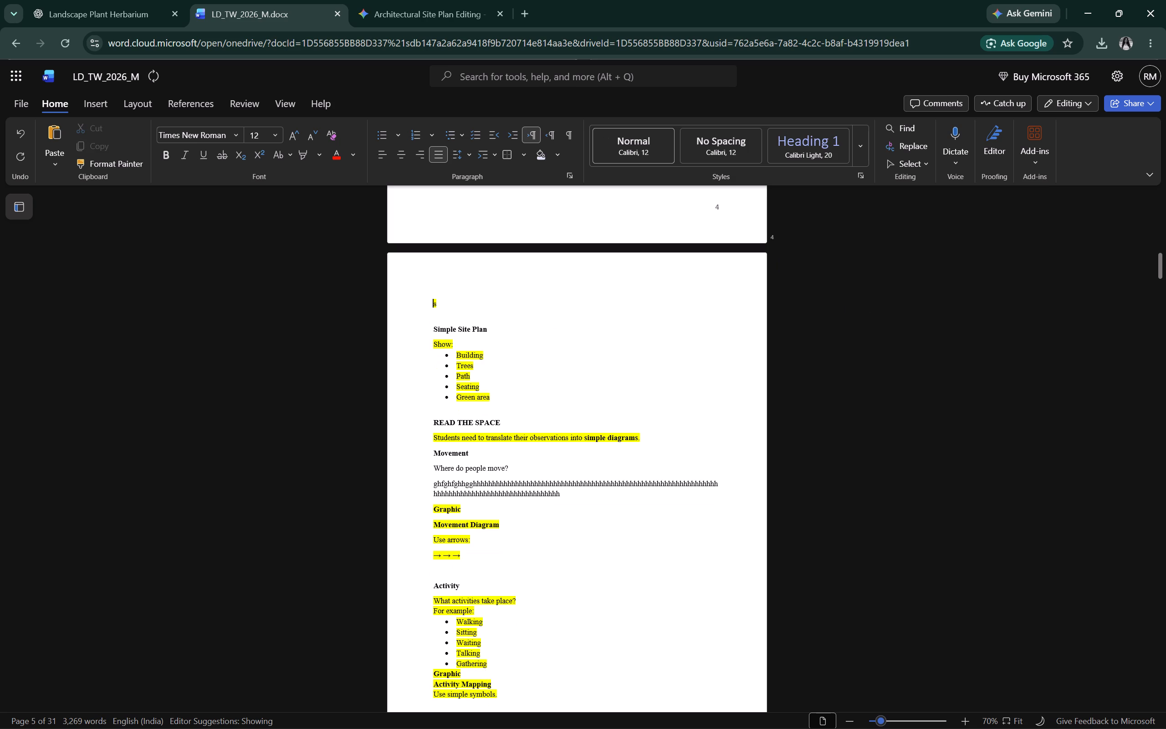
pyautogui.press('Right')
pyautogui.press('BackSpace')
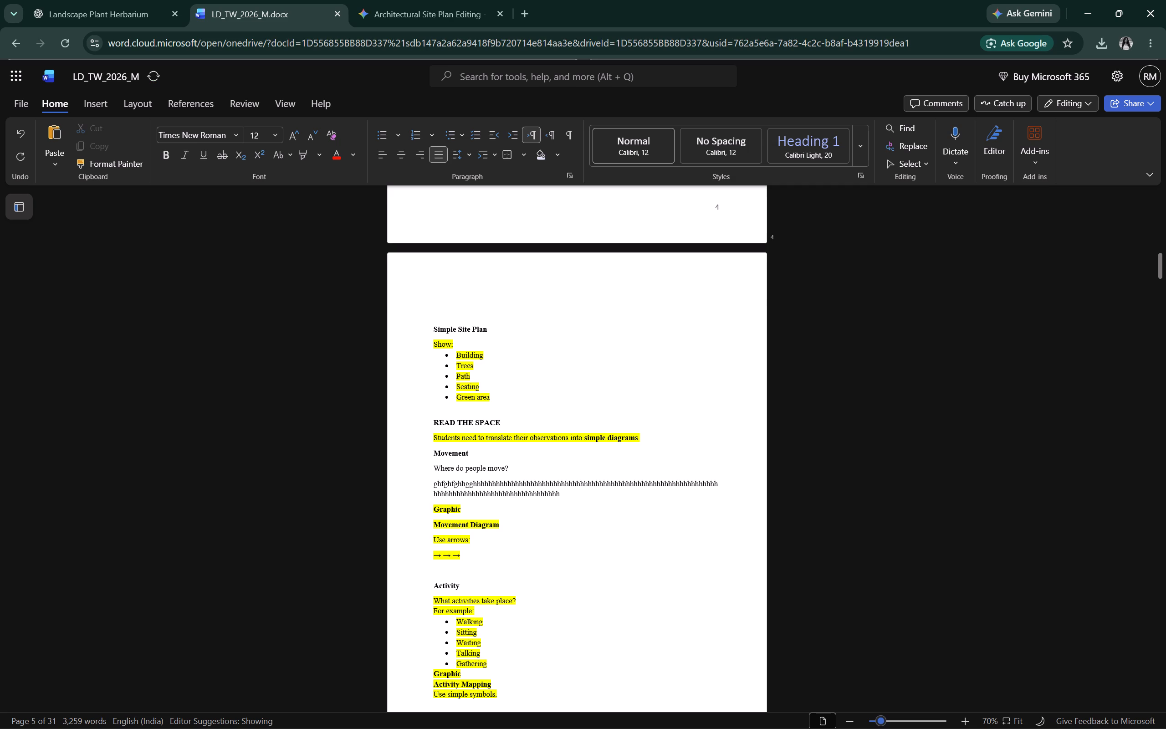
pyautogui.click(440, 303)
pyautogui.press('BackSpace')
pyautogui.hotkey('ctrl', 'v')
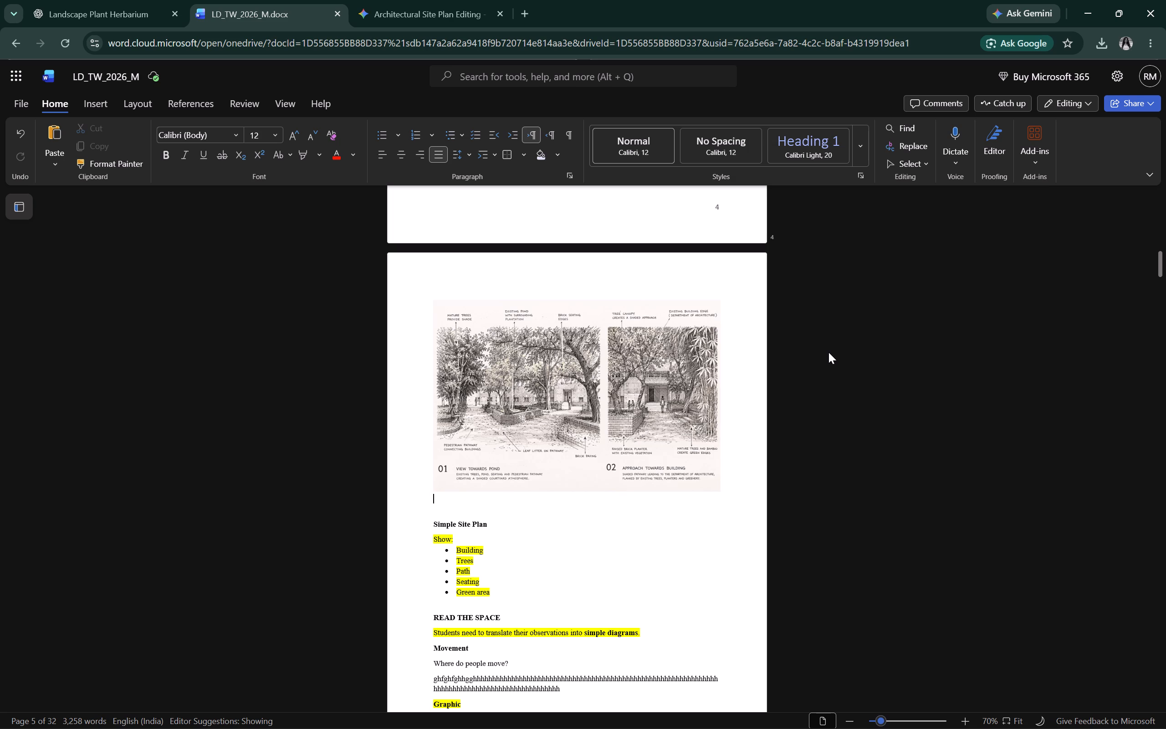
# Replace the spacing between the observation sketches and the Simple Site Plan heading with a fresh blank line.
pyautogui.press('Down')
pyautogui.press('BackSpace')
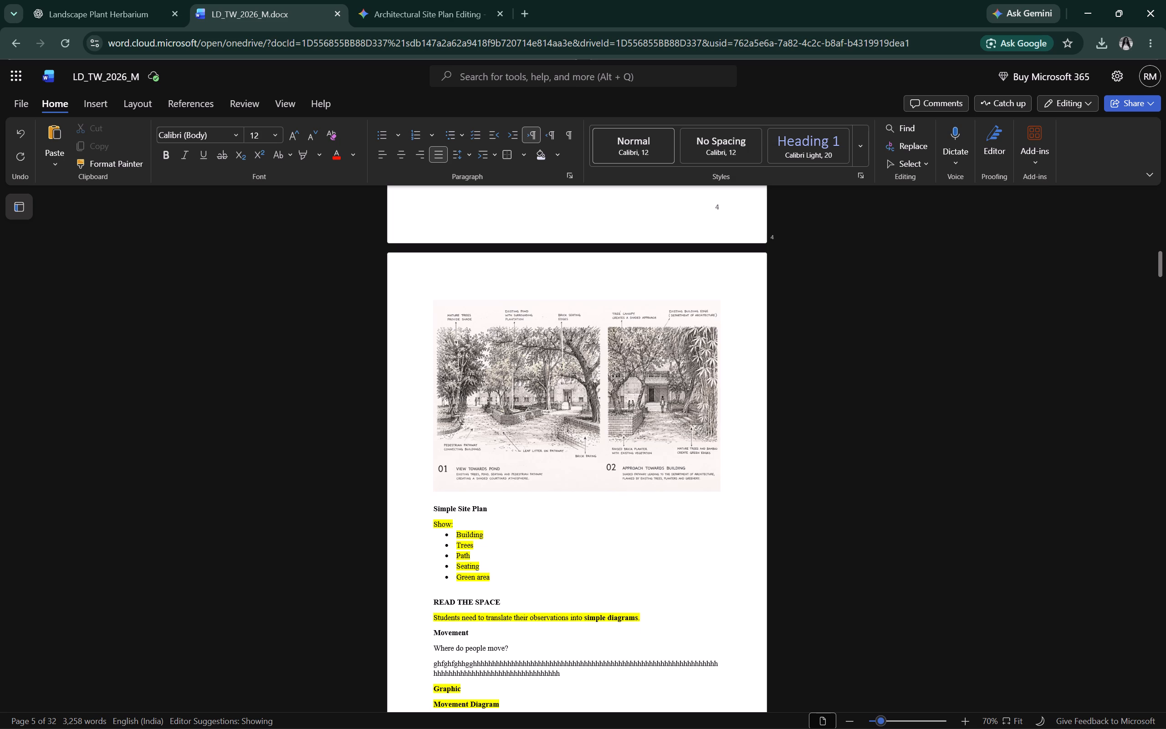
pyautogui.press('Return')
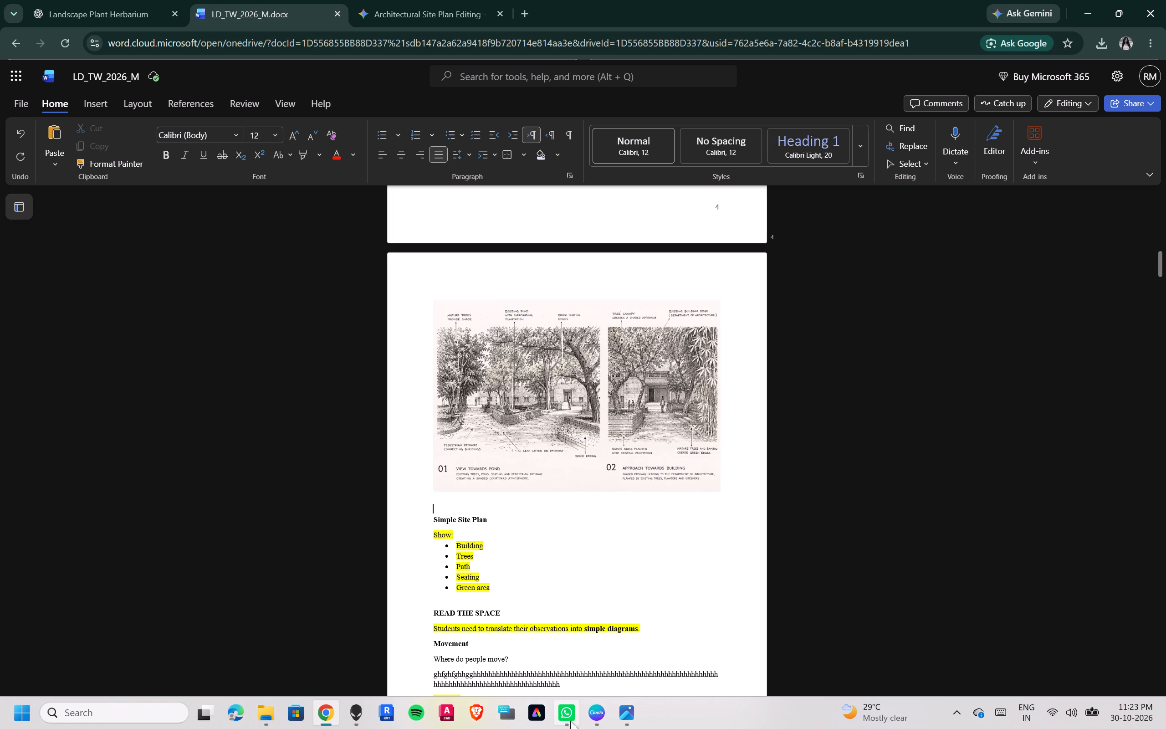
# Switch to the Canva landscape design and bring up the site plan on page 14.
pyautogui.click(594, 721)
pyautogui.scroll(-2, 625, 498)
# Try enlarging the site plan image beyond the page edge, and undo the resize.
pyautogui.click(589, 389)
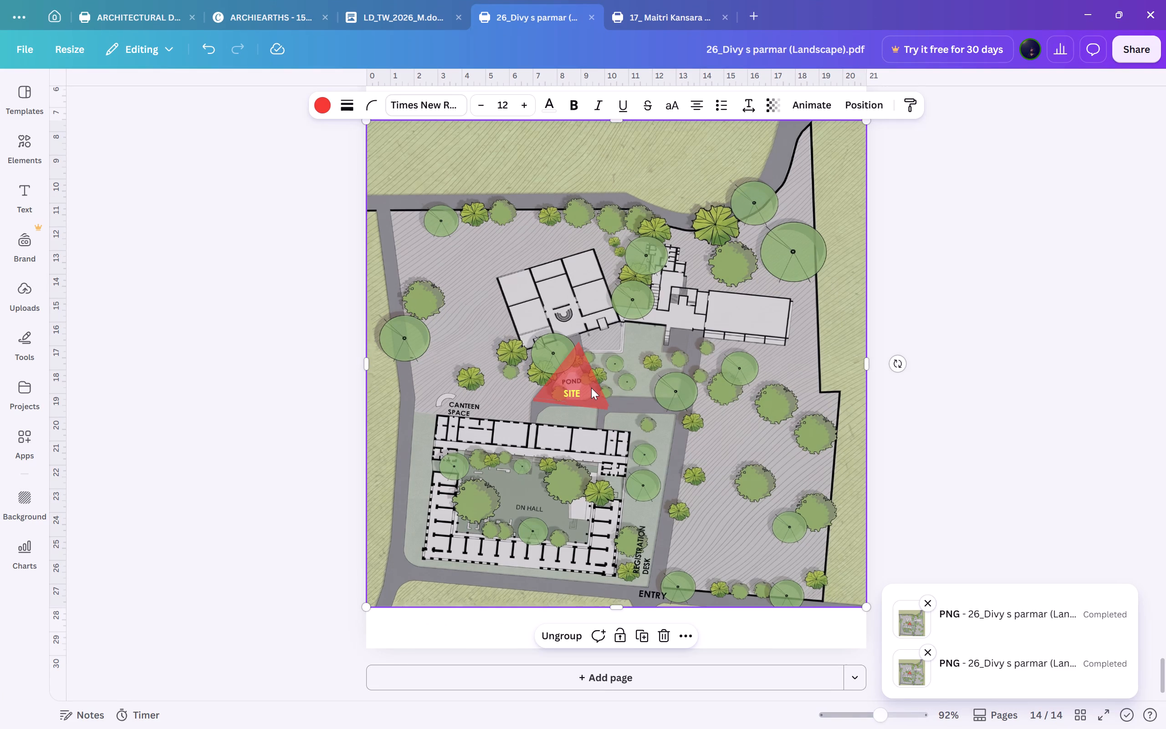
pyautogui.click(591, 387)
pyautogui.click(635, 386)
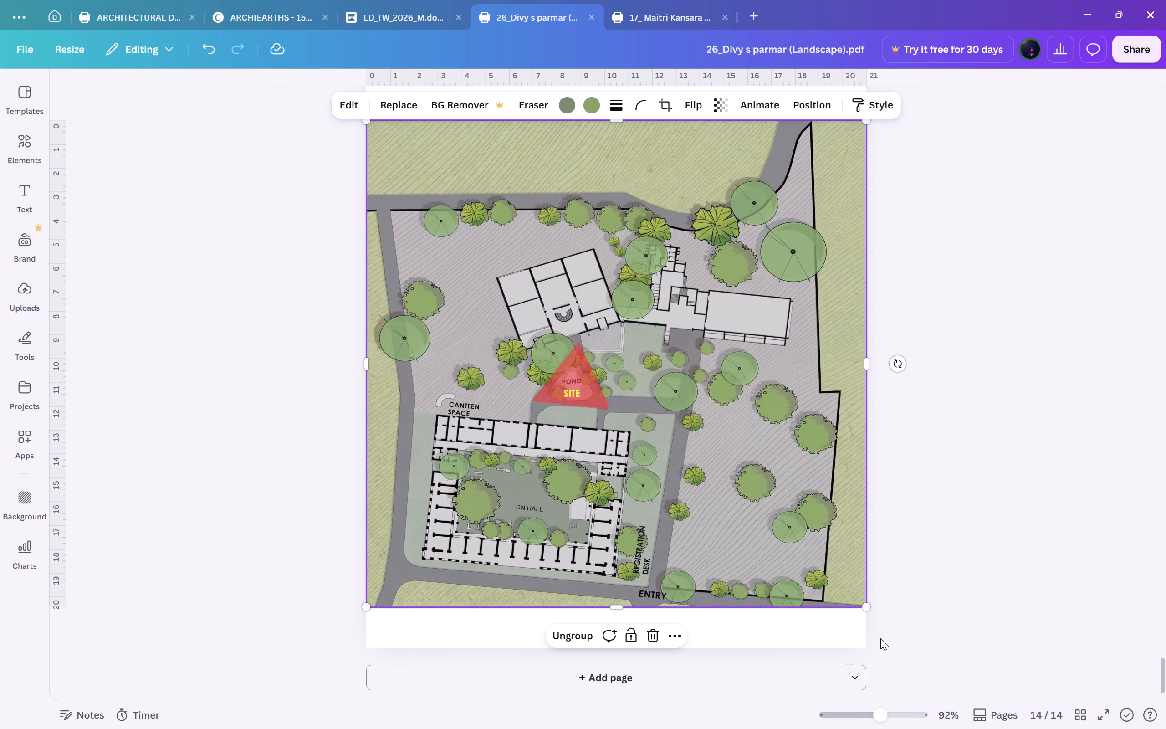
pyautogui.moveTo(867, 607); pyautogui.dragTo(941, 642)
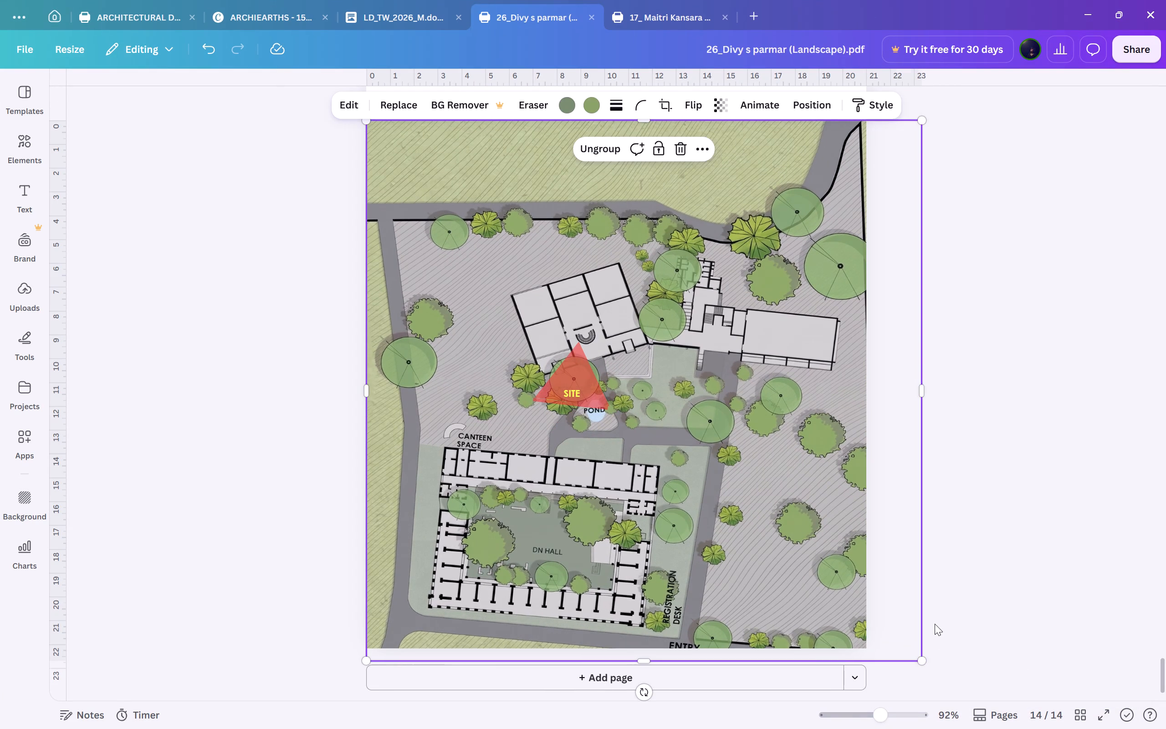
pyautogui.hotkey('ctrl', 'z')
# Select the site plan together with its red triangular marker and SITE label on page 14.
pyautogui.moveTo(958, 311); pyautogui.dragTo(488, 507)
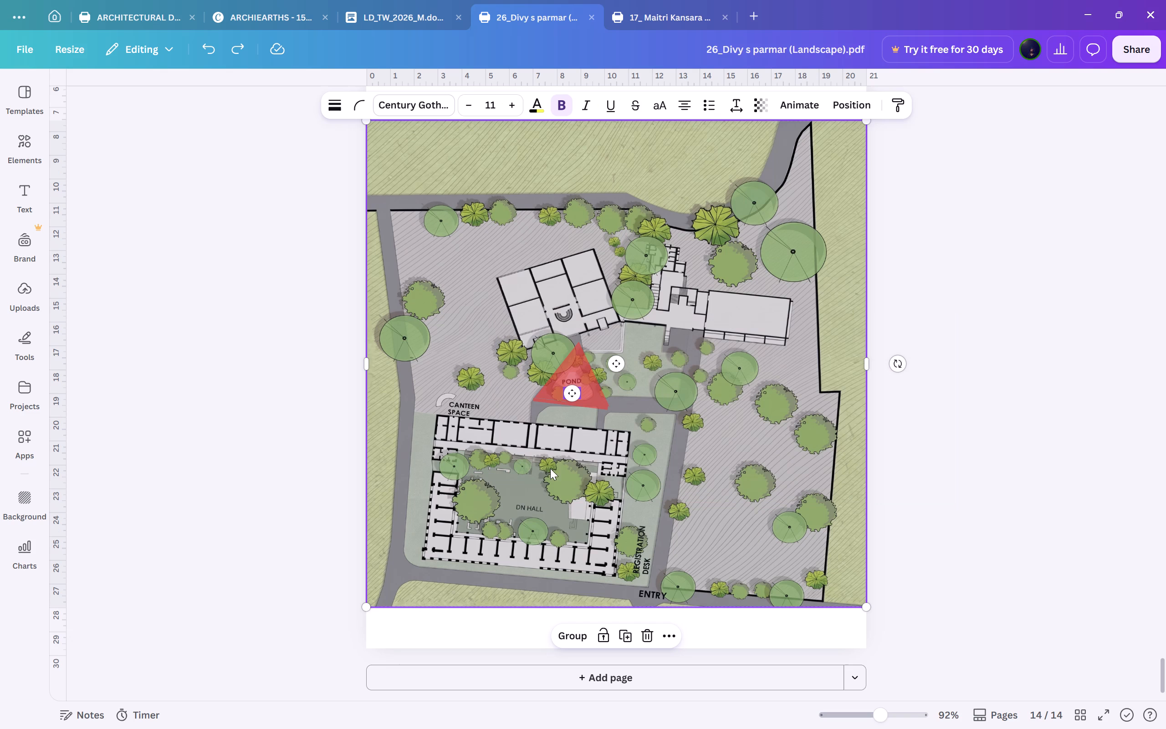
pyautogui.click(570, 399)
pyautogui.click(584, 382)
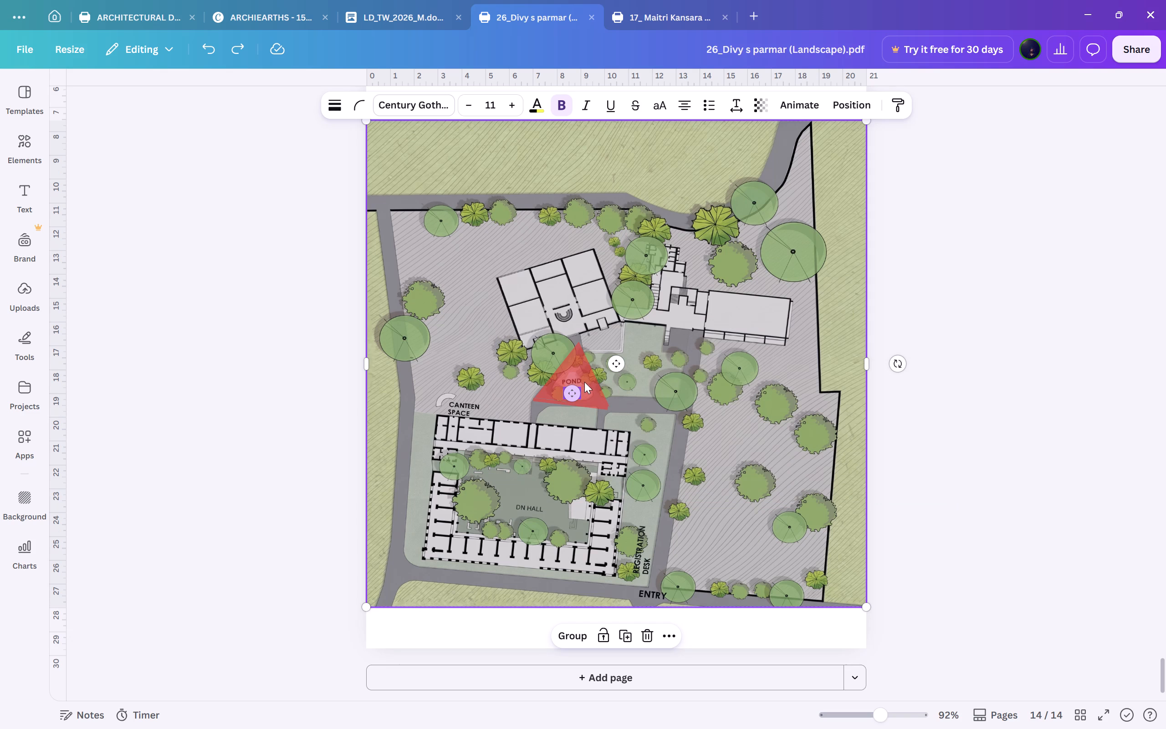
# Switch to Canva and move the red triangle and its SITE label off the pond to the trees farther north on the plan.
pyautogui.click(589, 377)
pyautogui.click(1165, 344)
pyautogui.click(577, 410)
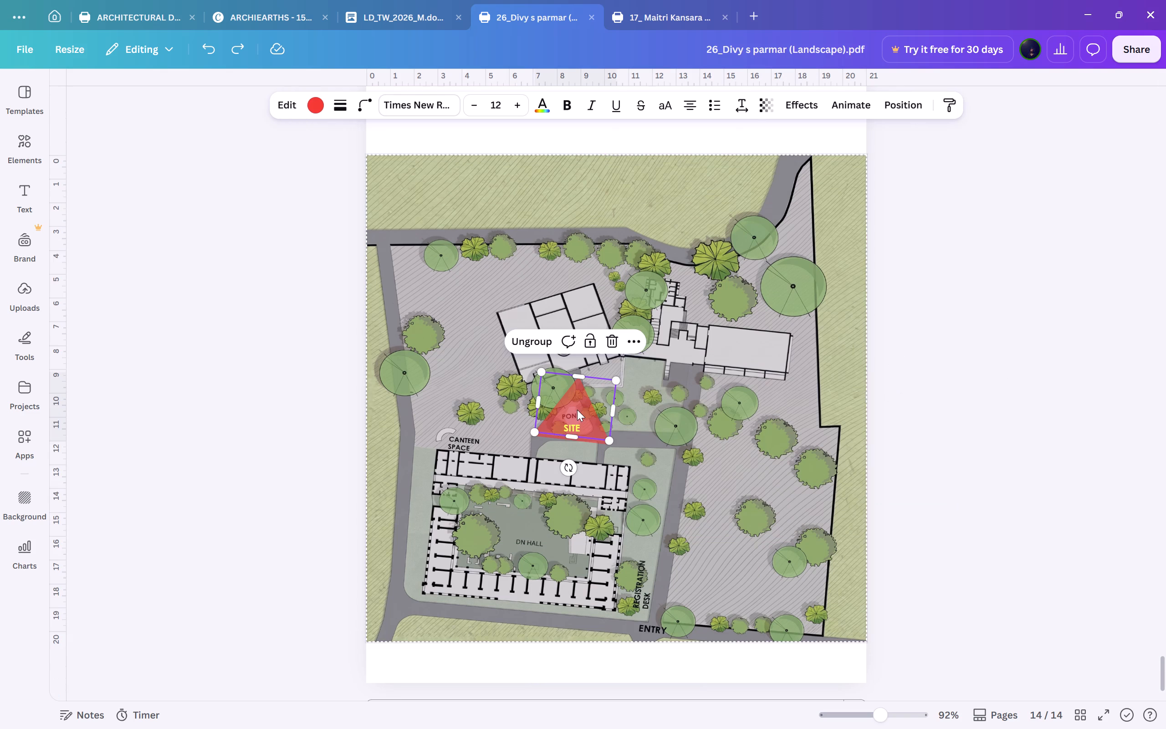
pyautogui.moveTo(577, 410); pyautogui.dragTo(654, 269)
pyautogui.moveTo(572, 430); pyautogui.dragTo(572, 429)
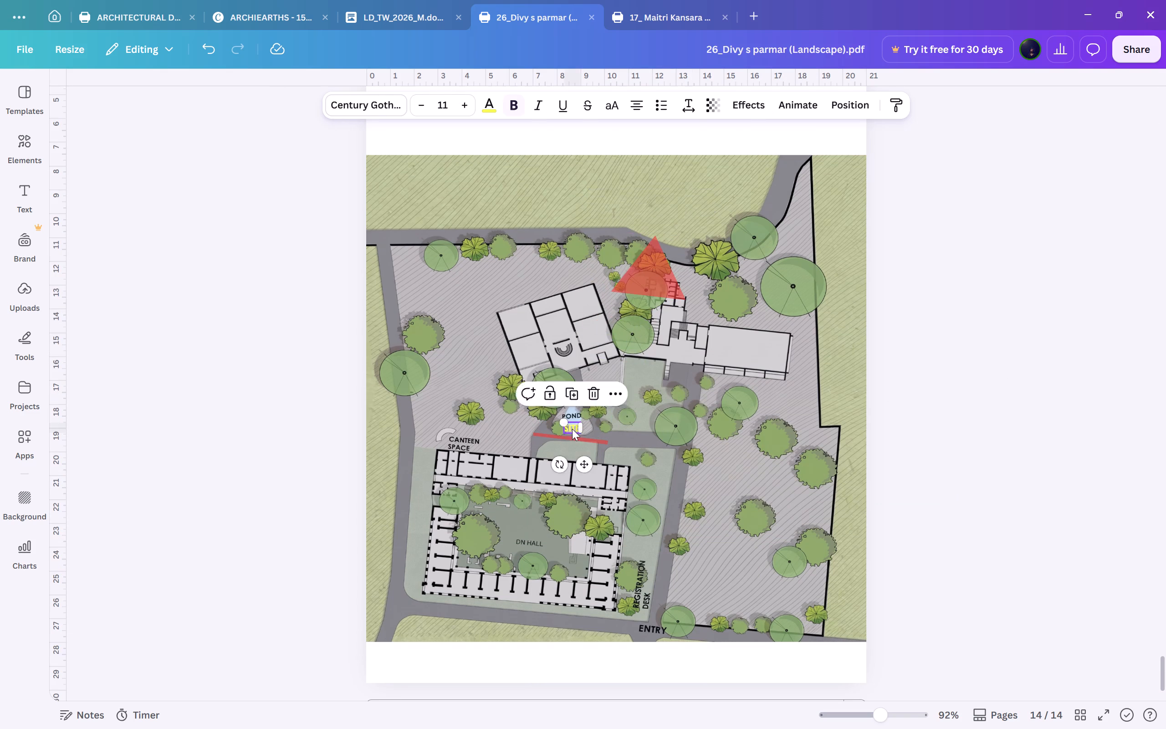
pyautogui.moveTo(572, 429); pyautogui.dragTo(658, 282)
# Delete the two leftover red strips lying on the path just below the pond.
pyautogui.click(588, 437)
pyautogui.click(589, 442)
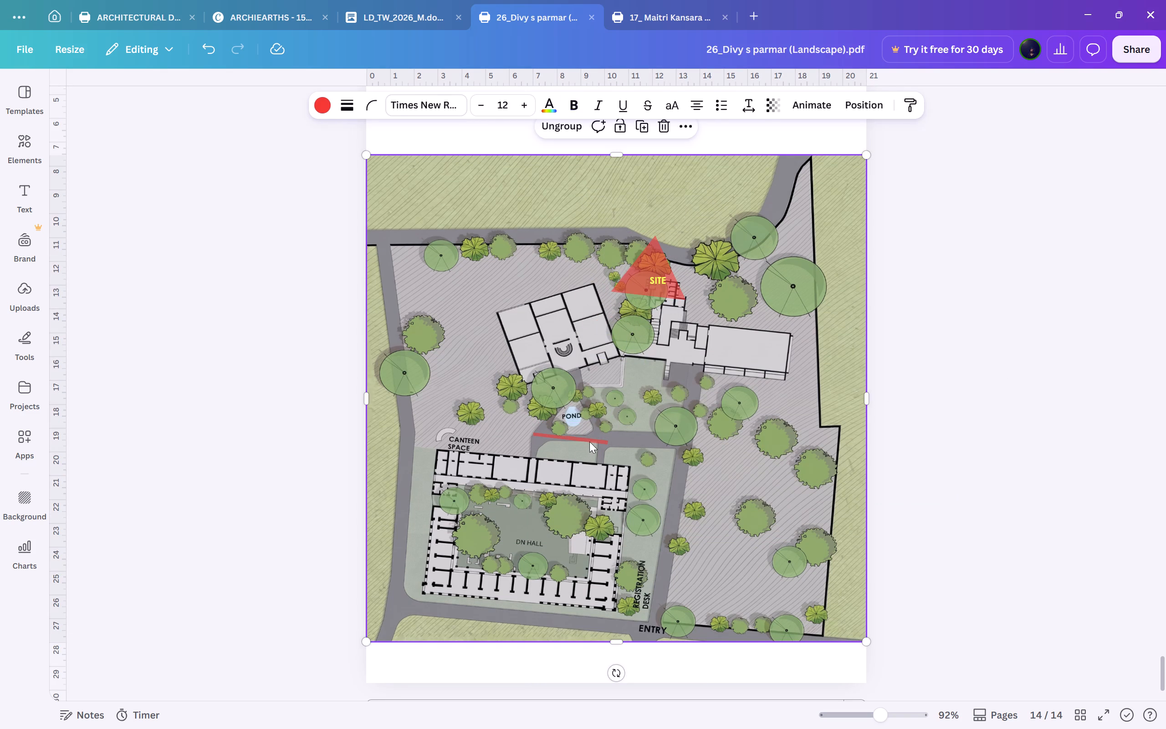
pyautogui.moveTo(587, 444); pyautogui.dragTo(593, 441)
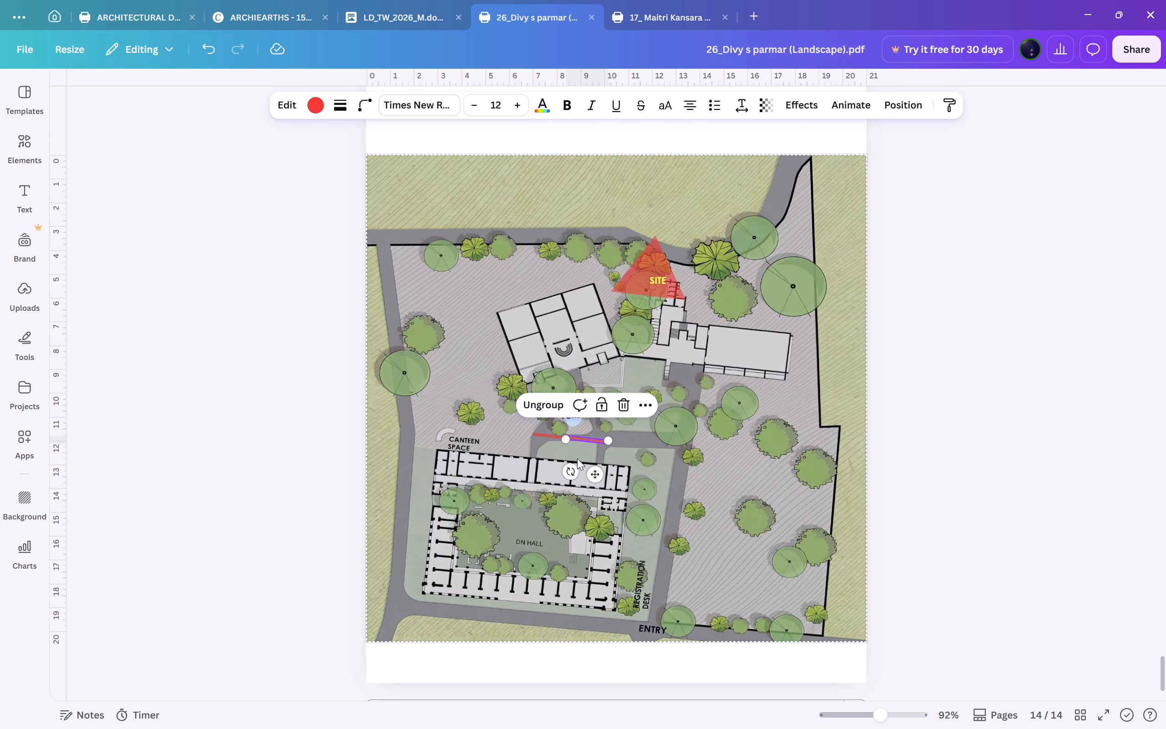
pyautogui.press('Delete')
pyautogui.click(562, 435)
pyautogui.click(559, 437)
pyautogui.press('Delete')
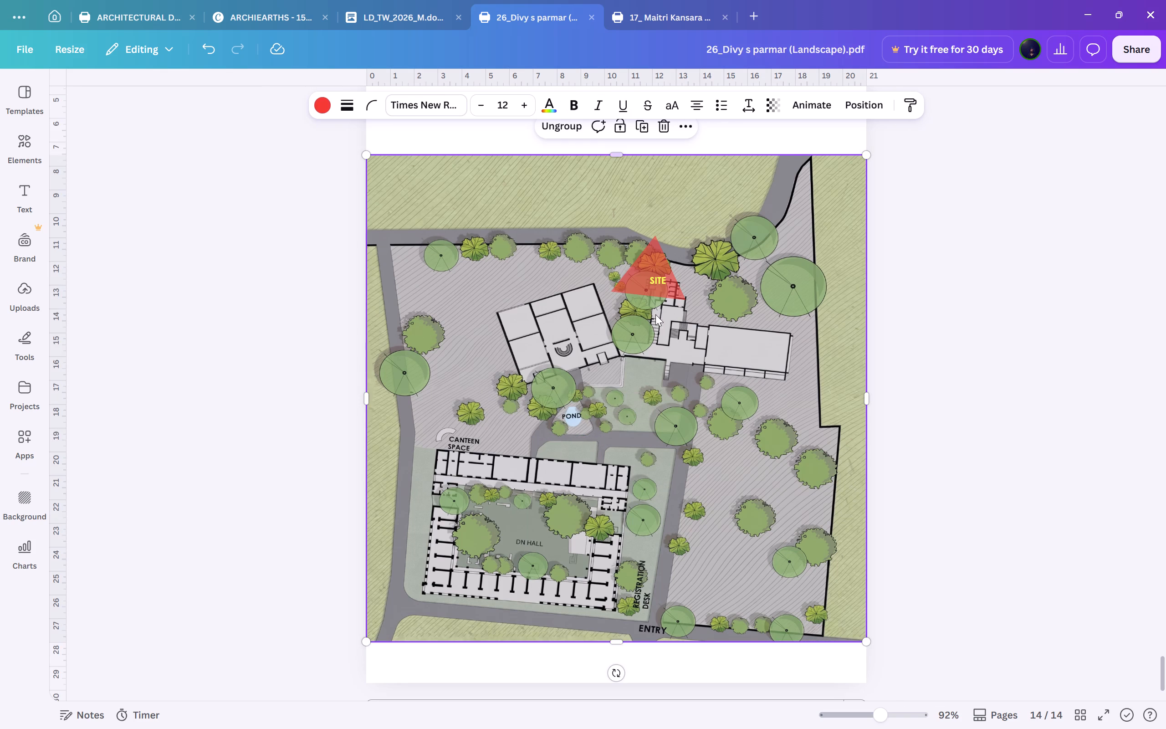
# Delete the red triangle and the yellow SITE label from the page 14 campus plan.
pyautogui.click(665, 272)
pyautogui.press('Delete')
pyautogui.click(658, 280)
pyautogui.press('Delete')
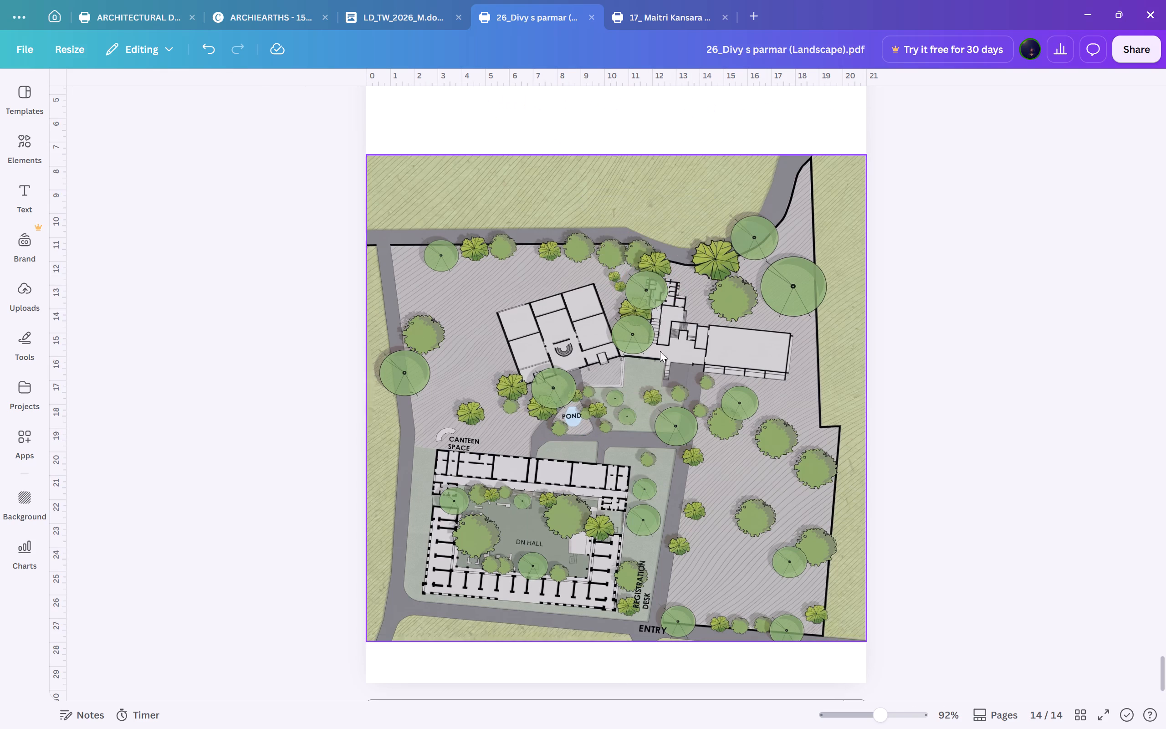
# Crop the page 14 campus plan from all sides to the pond and its surrounding trees, about 4 by 3.7 in size.
pyautogui.scroll(11, 675, 364)
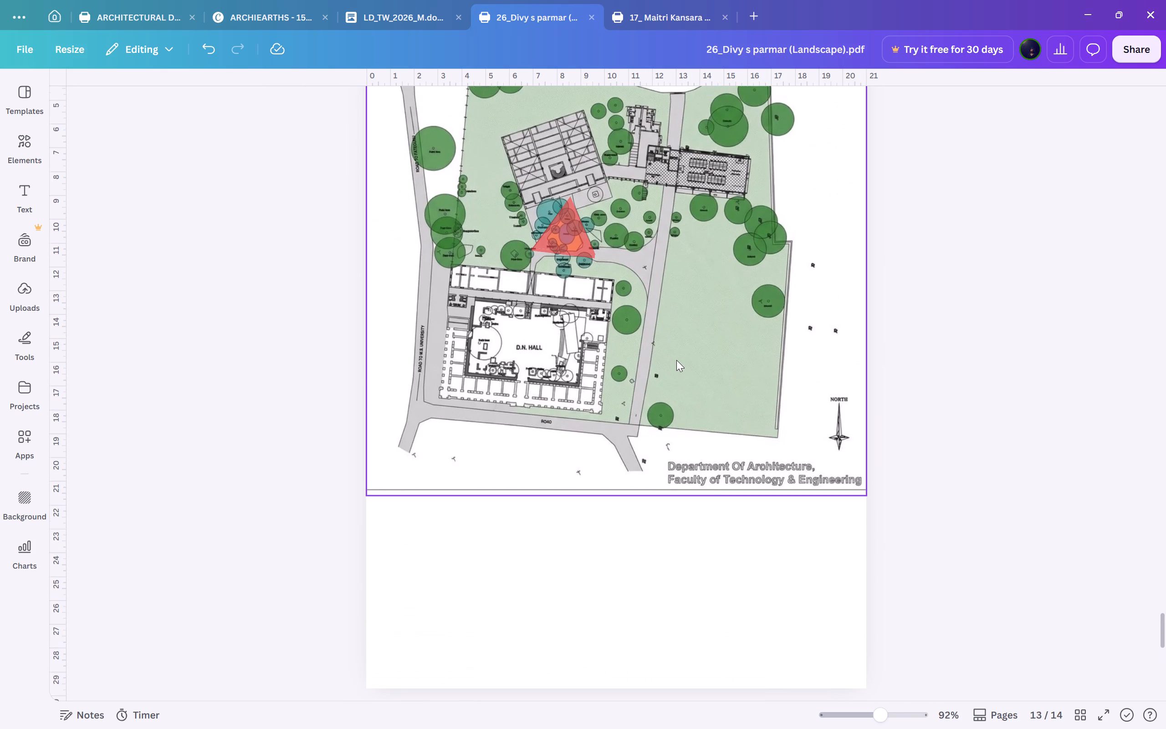
pyautogui.scroll(-10, 676, 360)
pyautogui.keyDown('ctrl'); pyautogui.scroll(4, 564, 491); pyautogui.keyUp('ctrl')
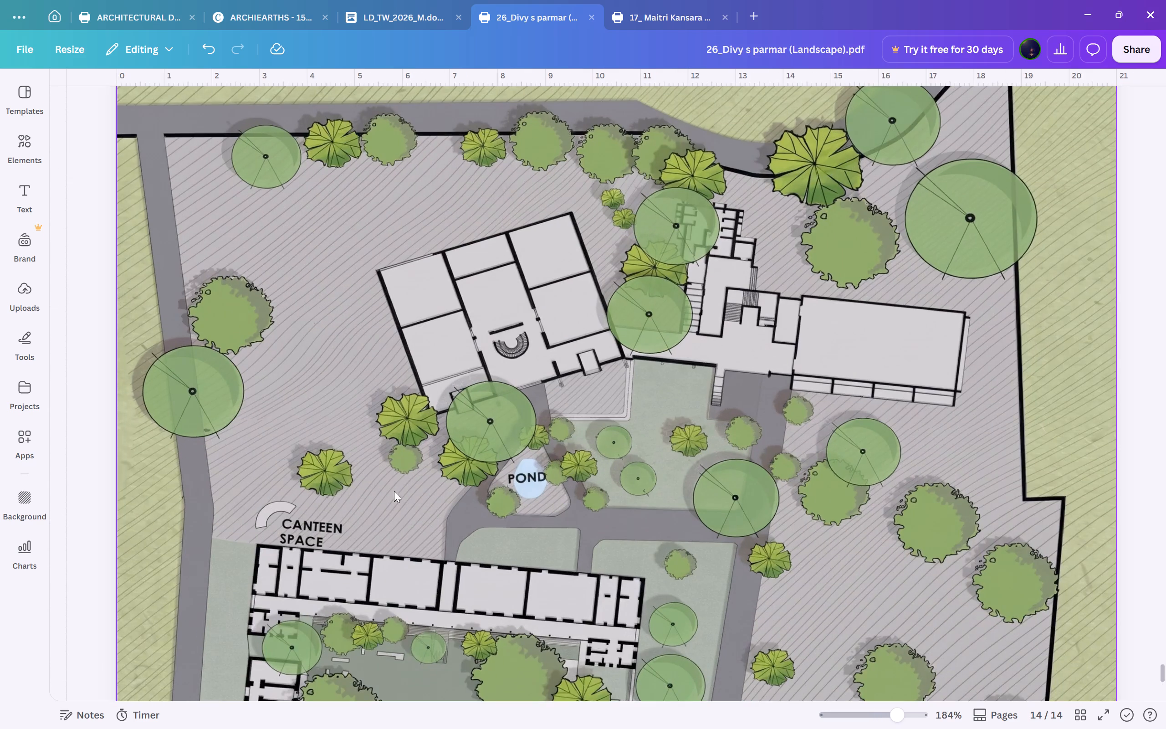
pyautogui.keyDown('ctrl'); pyautogui.scroll(4, 394, 492); pyautogui.keyUp('ctrl')
pyautogui.moveTo(600, 535); pyautogui.dragTo(576, 477, button='middle')
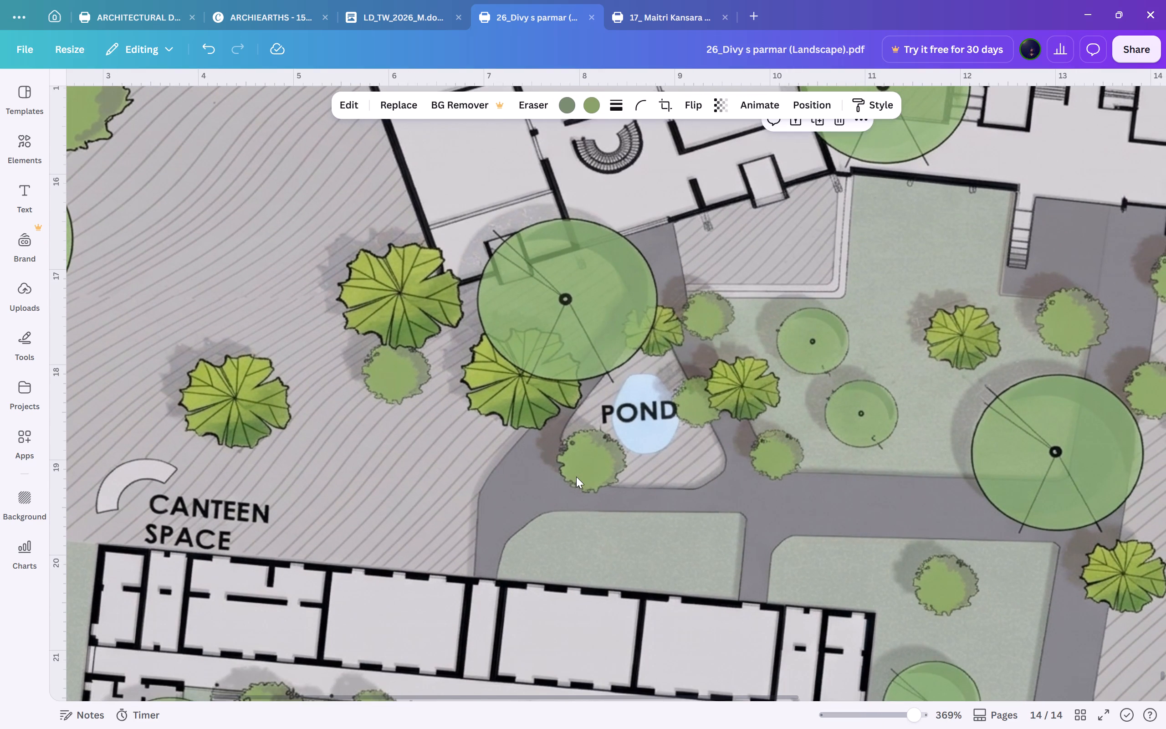
pyautogui.keyDown('ctrl'); pyautogui.scroll(-8, 576, 477); pyautogui.keyUp('ctrl')
pyautogui.moveTo(591, 492); pyautogui.dragTo(598, 448)
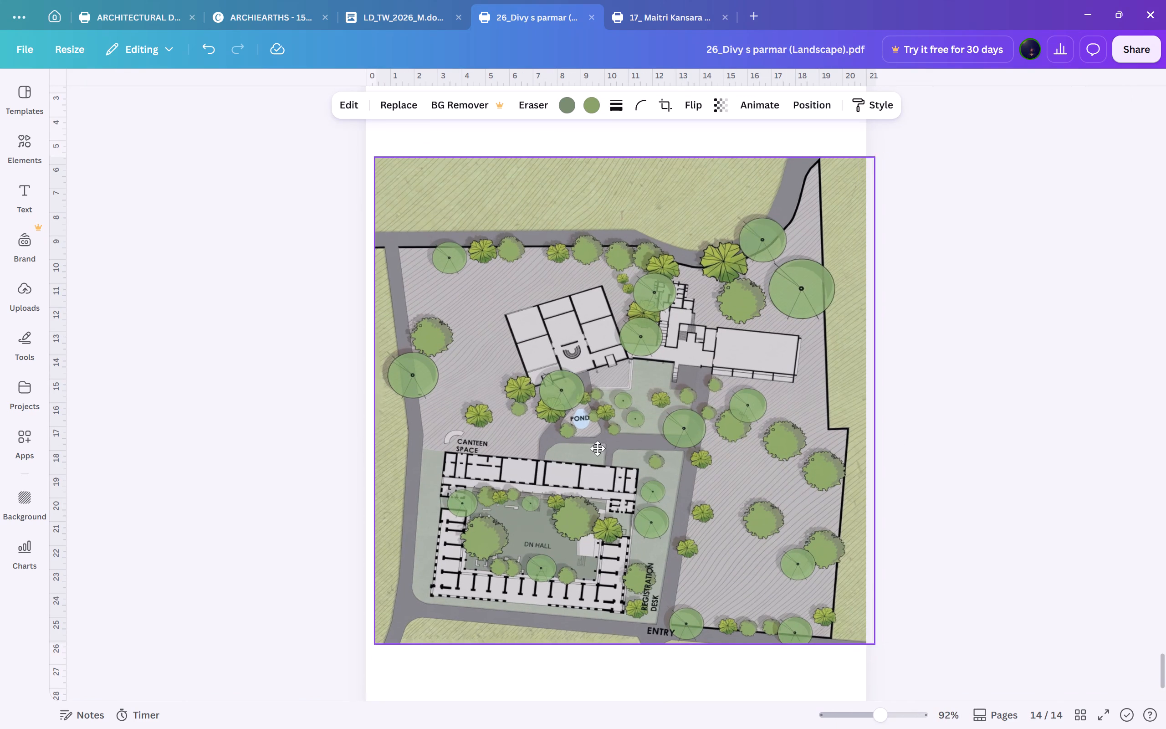
pyautogui.moveTo(598, 448); pyautogui.dragTo(593, 452)
pyautogui.moveTo(867, 404); pyautogui.dragTo(629, 433)
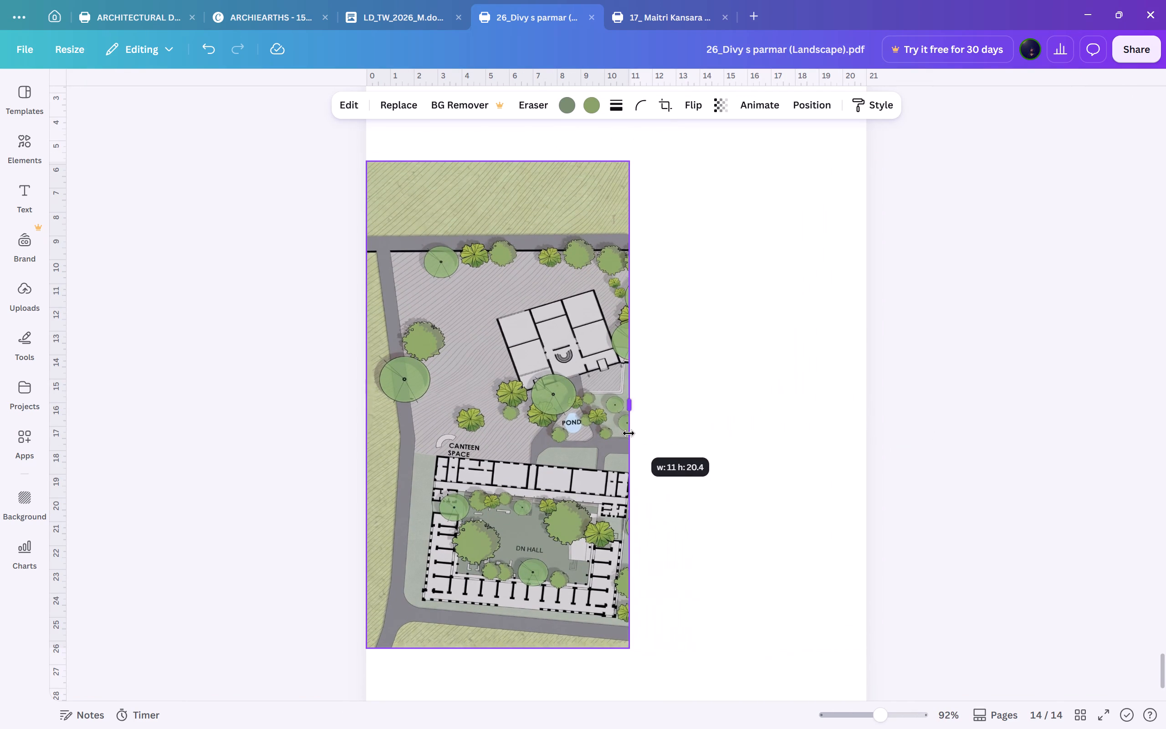
pyautogui.moveTo(629, 433); pyautogui.dragTo(629, 434)
pyautogui.moveTo(496, 649); pyautogui.dragTo(539, 452)
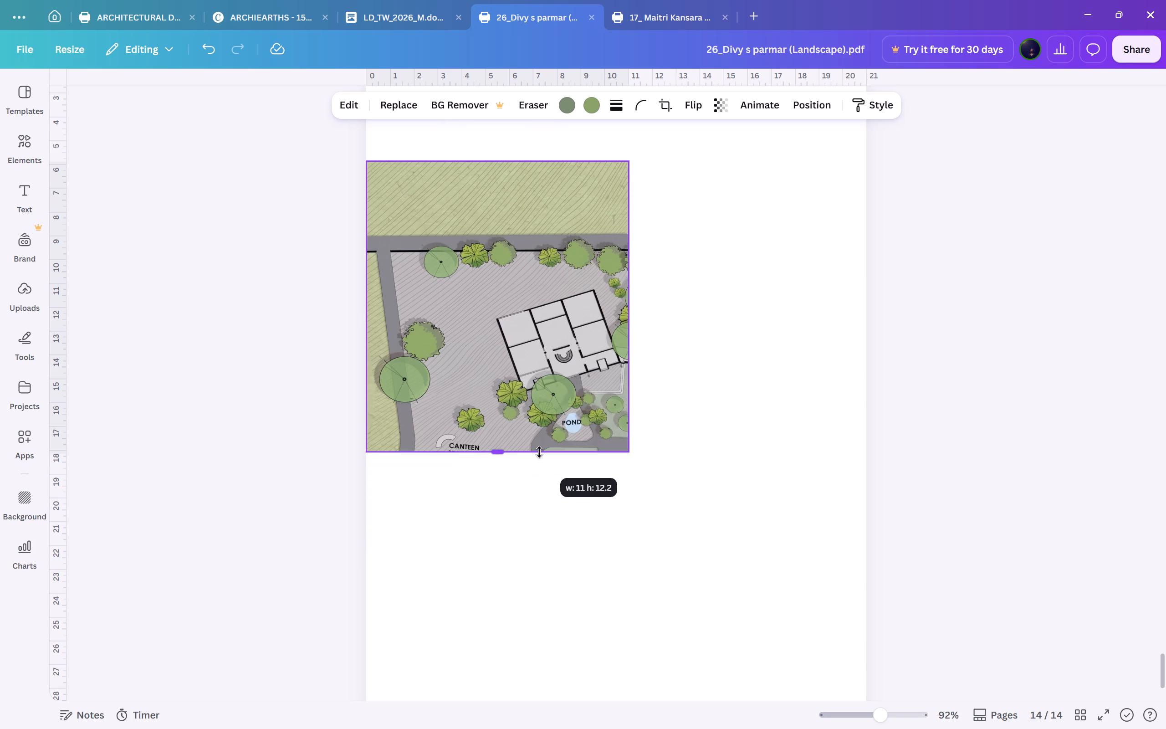
pyautogui.moveTo(539, 452); pyautogui.dragTo(538, 456)
pyautogui.moveTo(368, 307); pyautogui.dragTo(578, 345)
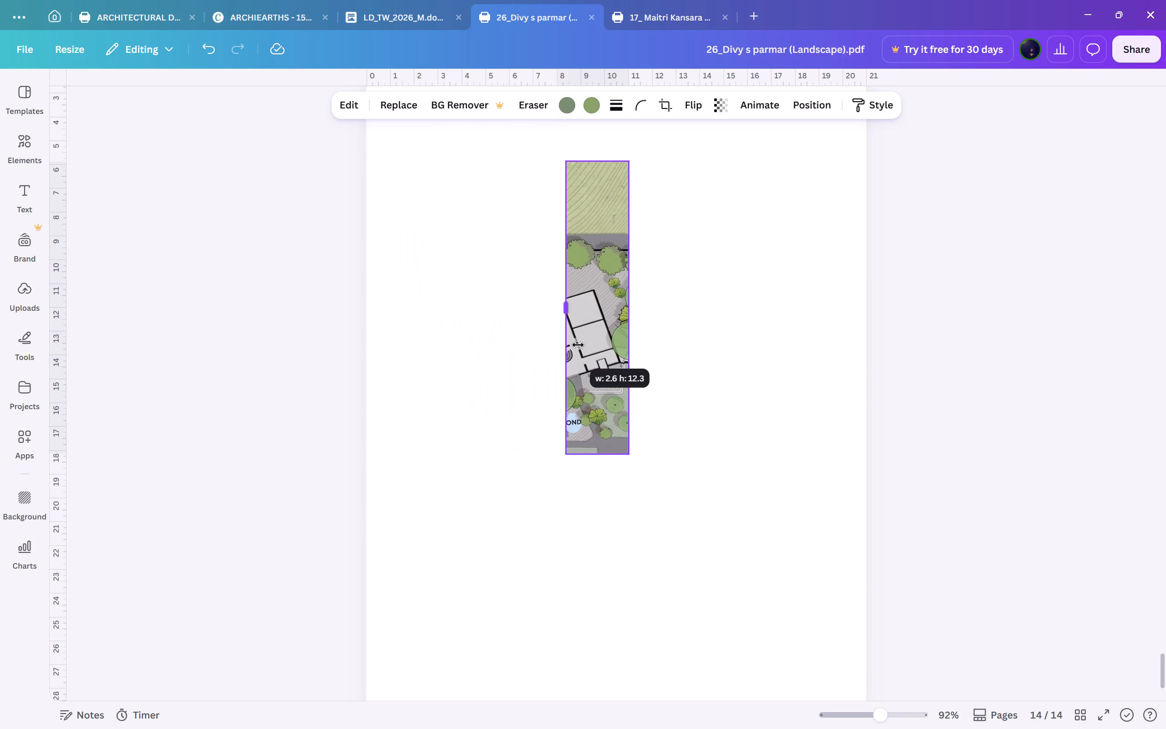
pyautogui.moveTo(578, 345); pyautogui.dragTo(526, 352)
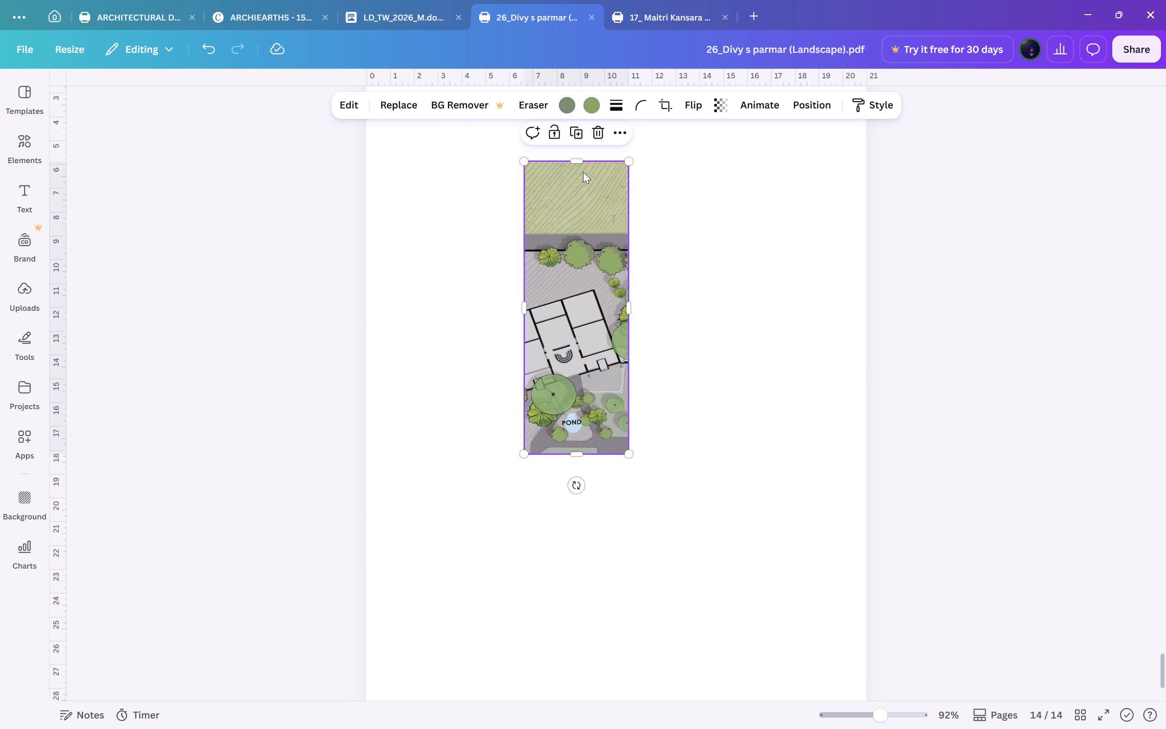
pyautogui.moveTo(577, 157); pyautogui.dragTo(584, 363)
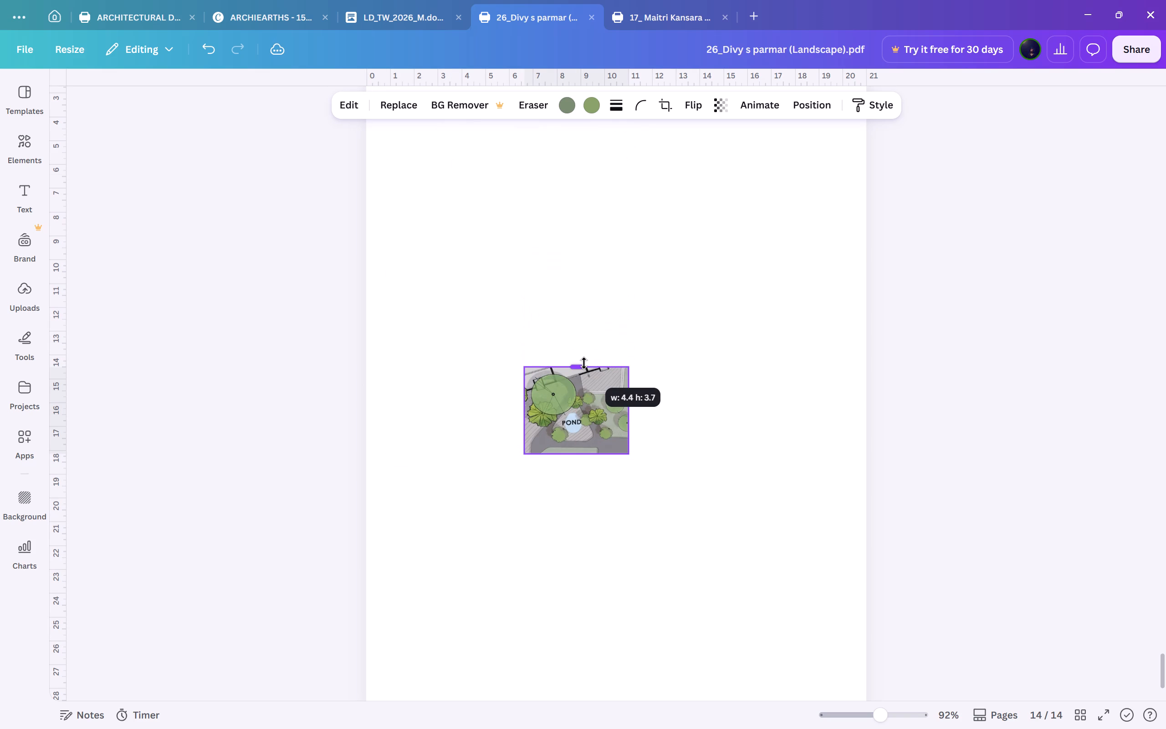
pyautogui.moveTo(628, 411); pyautogui.dragTo(621, 422)
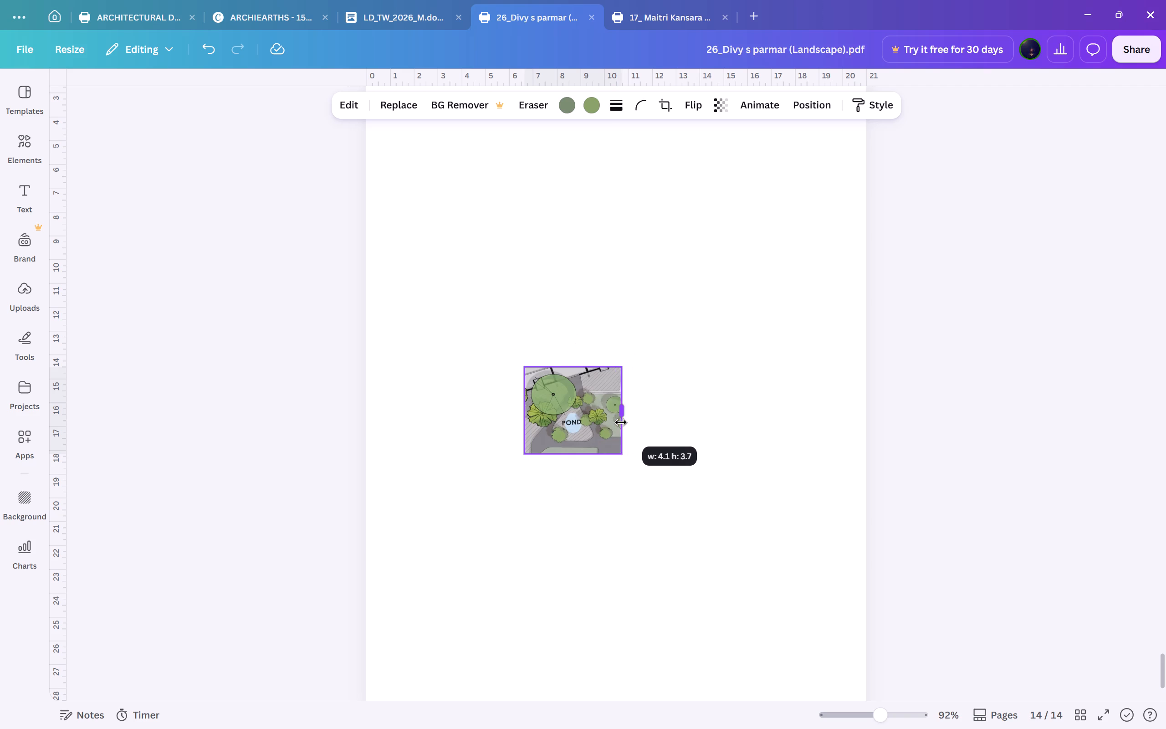
pyautogui.moveTo(621, 422); pyautogui.dragTo(618, 425)
# Enlarge the cropped pond plan to fill the page width and position it around the middle of page 14.
pyautogui.moveTo(616, 452); pyautogui.dragTo(919, 624)
pyautogui.moveTo(756, 584); pyautogui.dragTo(599, 425)
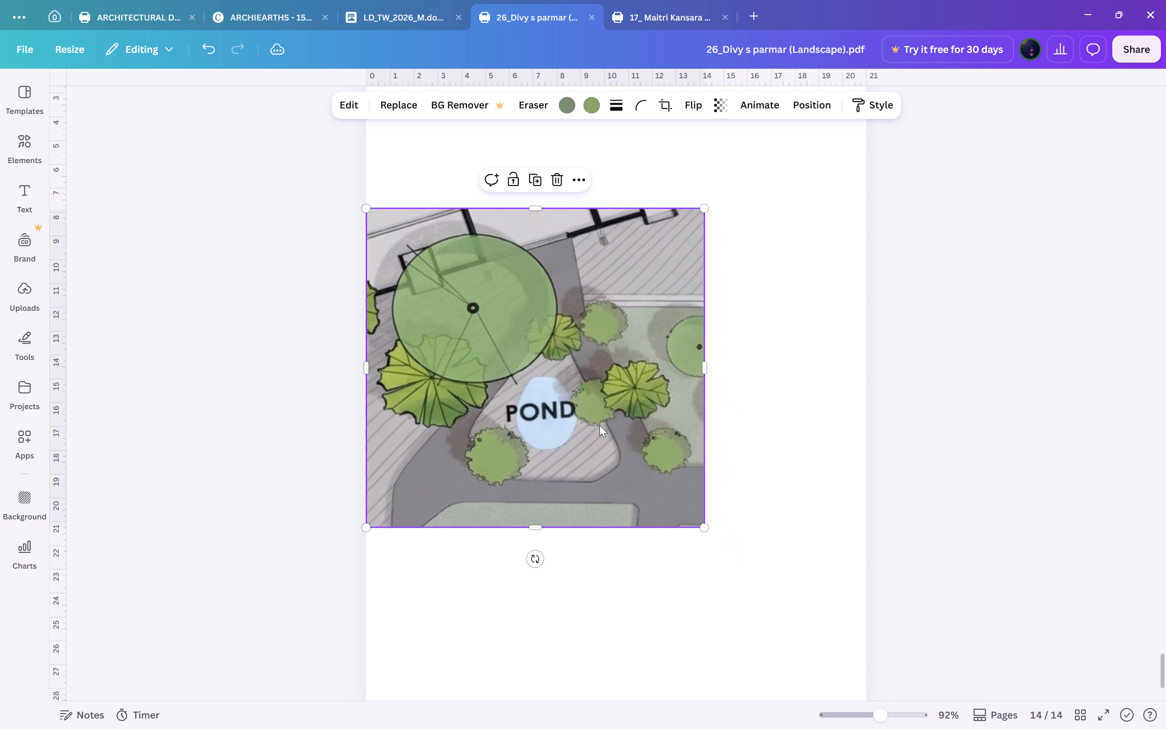
pyautogui.moveTo(703, 524); pyautogui.dragTo(905, 632)
pyautogui.keyDown('ctrl'); pyautogui.scroll(-3, 794, 447); pyautogui.keyUp('ctrl')
pyautogui.moveTo(630, 552); pyautogui.dragTo(634, 522)
# Download only page 14 with the pond plan as a high-quality PNG named a1 in the Downloads folder.
pyautogui.rightClick(634, 522)
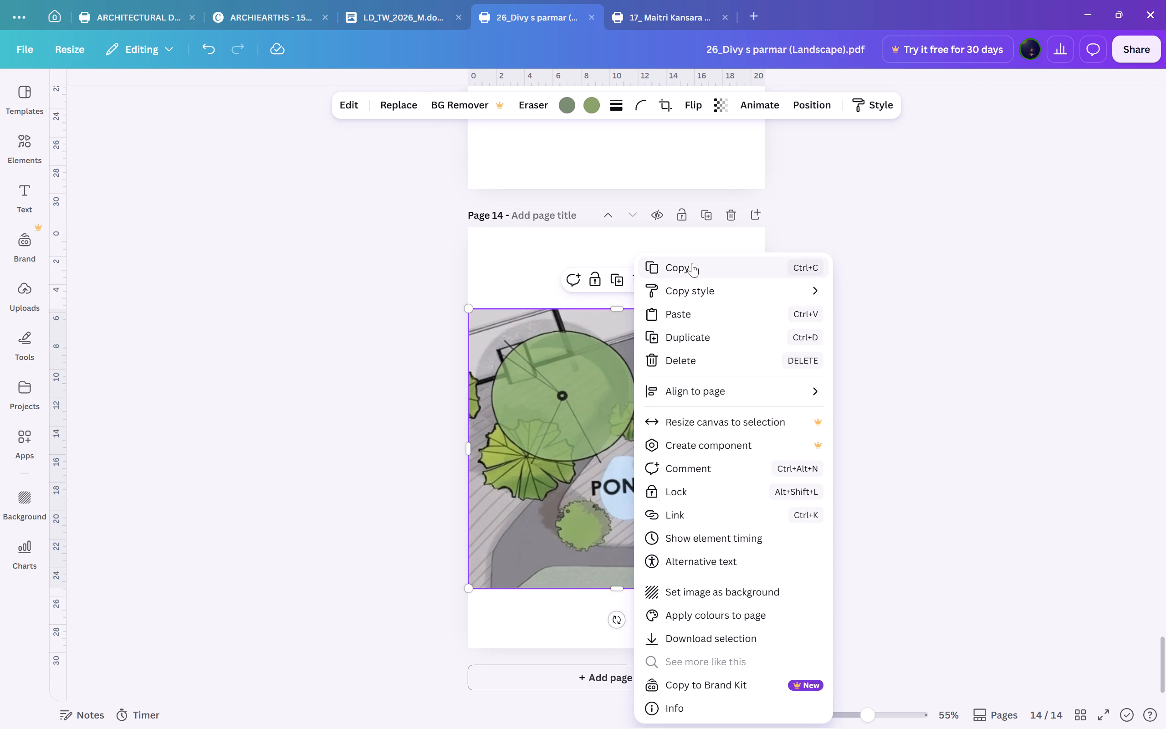
pyautogui.click(796, 225)
pyautogui.click(1155, 57)
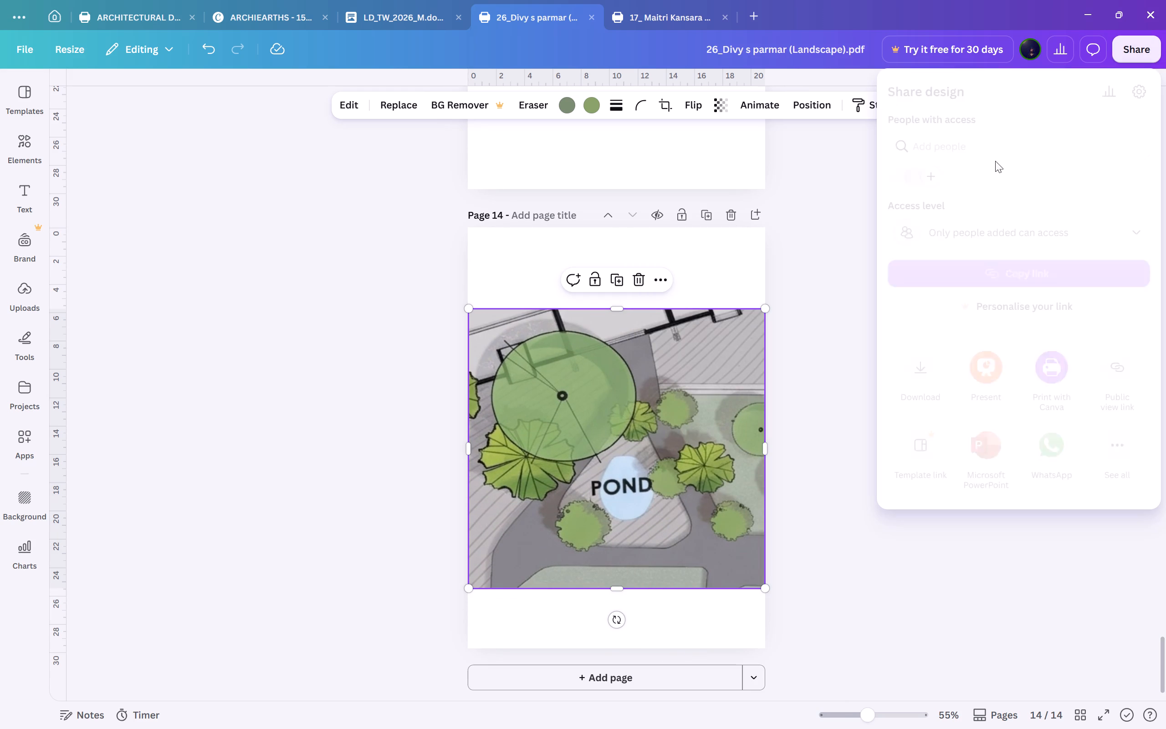
pyautogui.click(931, 375)
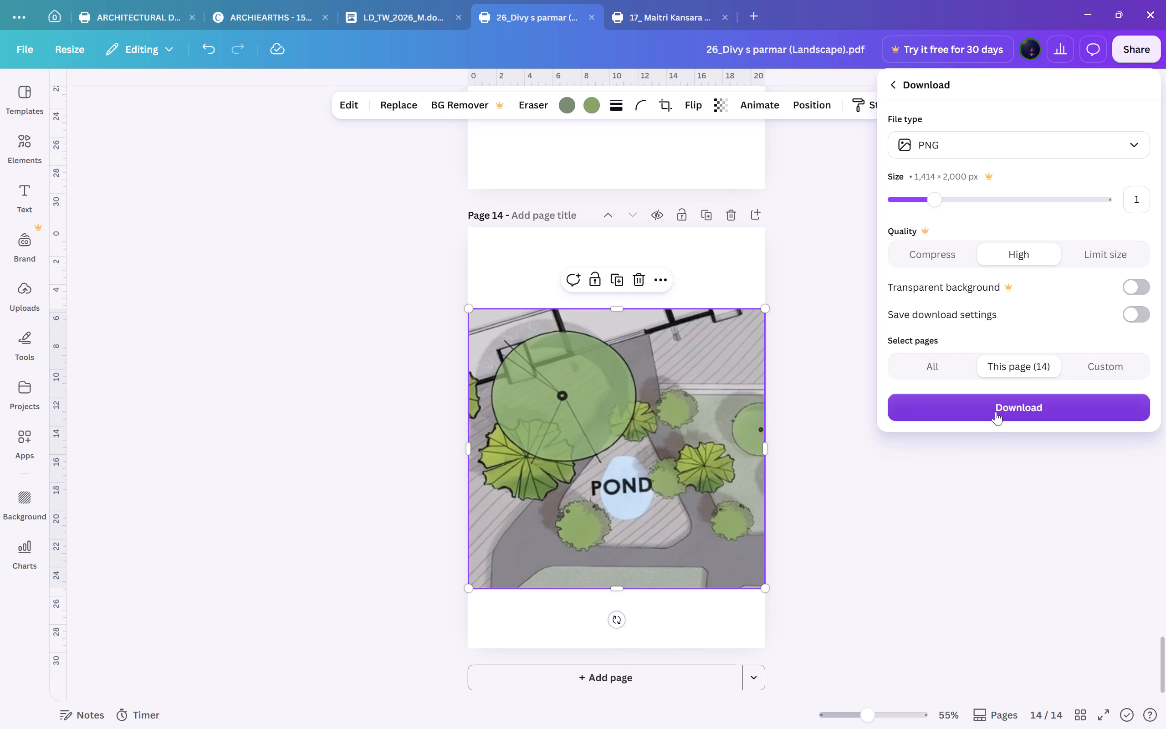
pyautogui.click(996, 411)
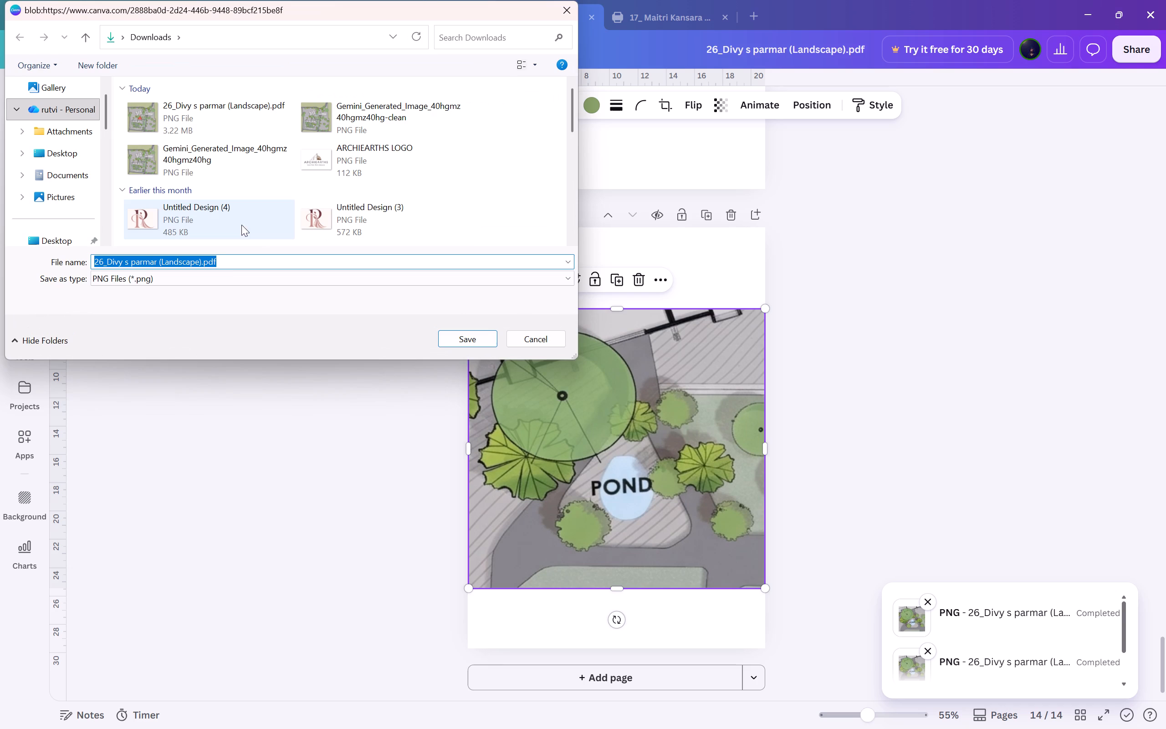
pyautogui.press('BackSpace')
pyautogui.press('1')
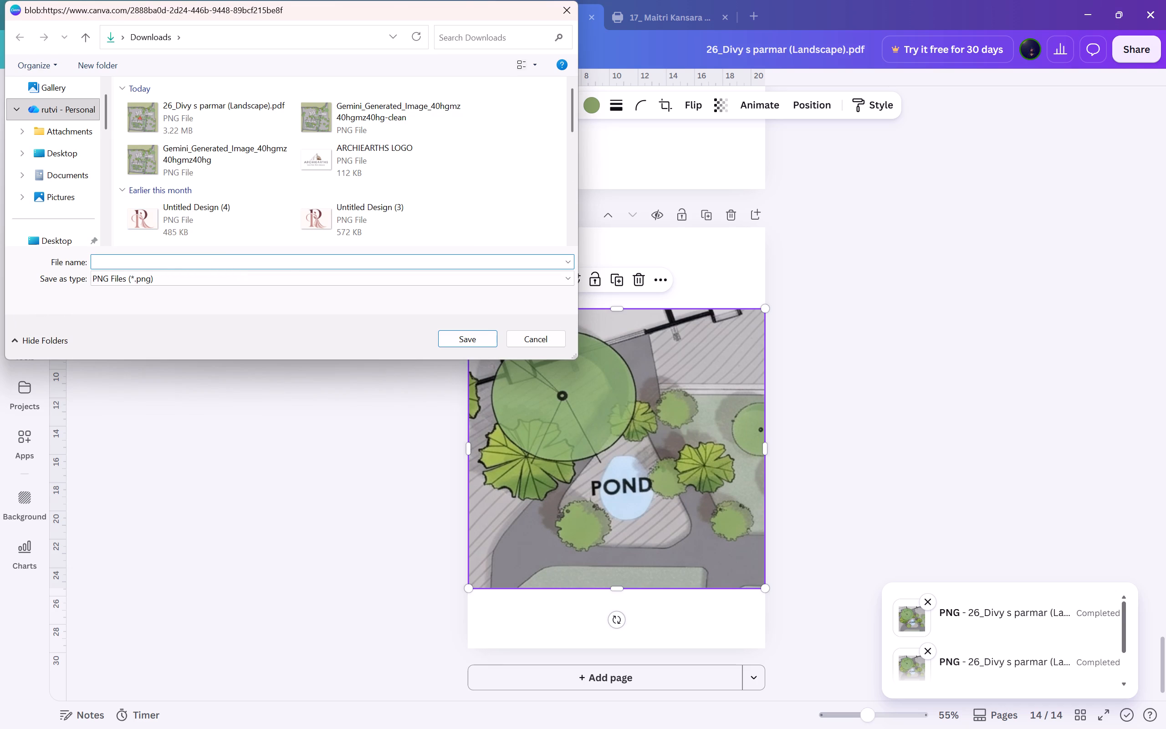
pyautogui.press('Return')
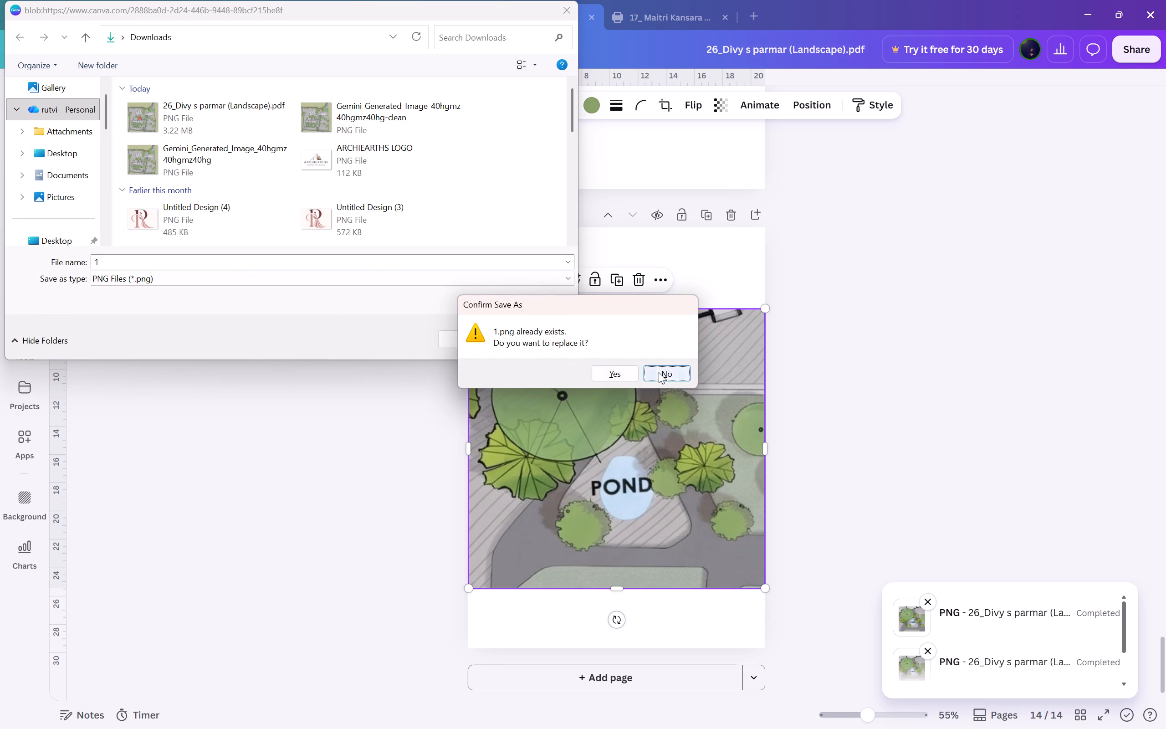
pyautogui.click(659, 372)
pyautogui.press('BackSpace')
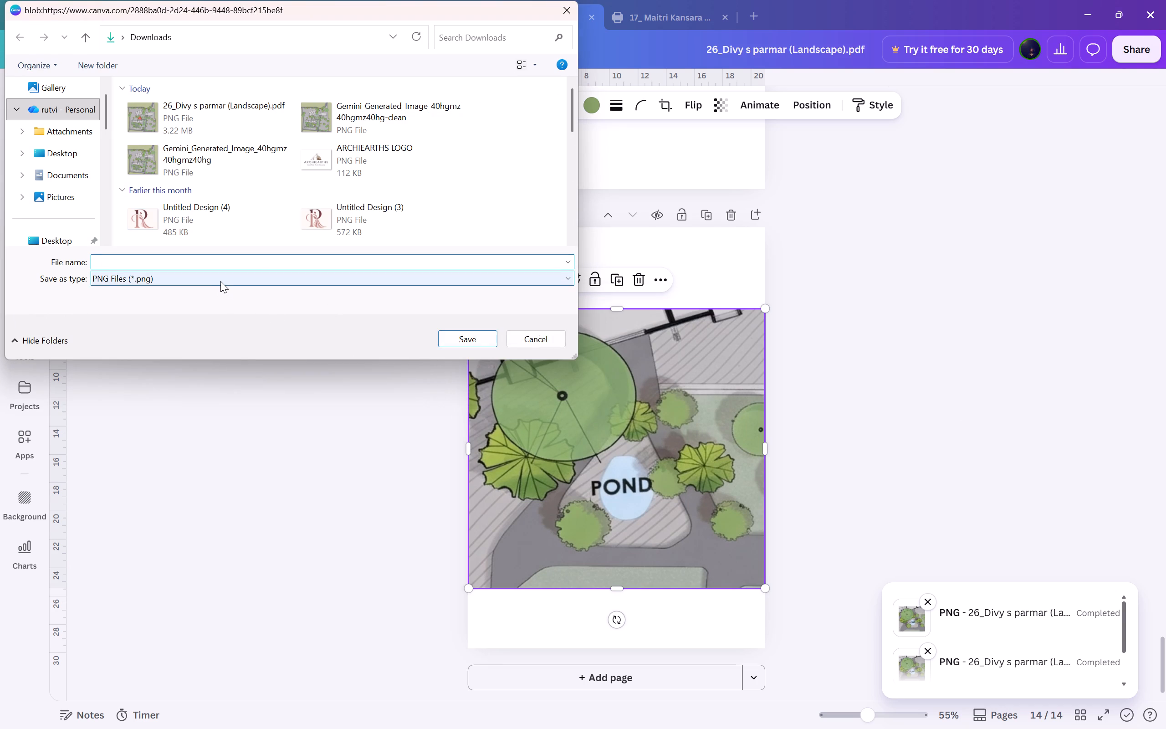
pyautogui.write('a1')
pyautogui.press('Return')
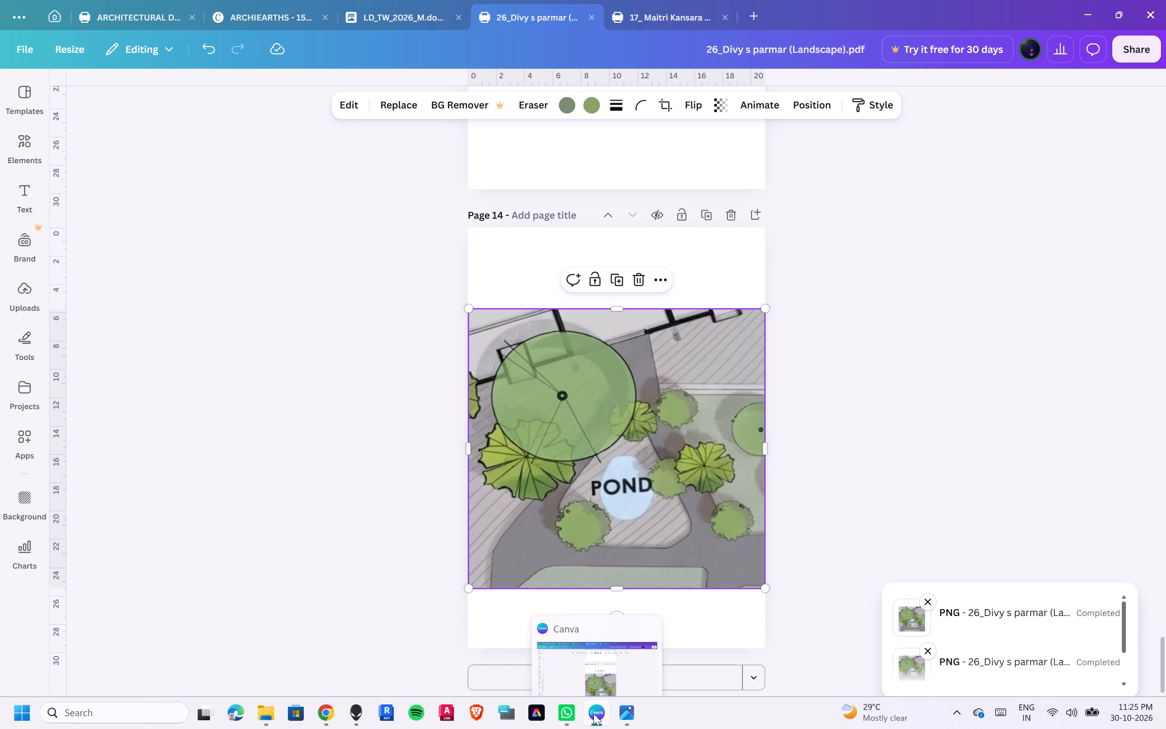
# Open a1 from File Explorer in Photos, crop off the blank strips above and below the plan to 1414 x 1329, and save over it.
pyautogui.click(256, 706)
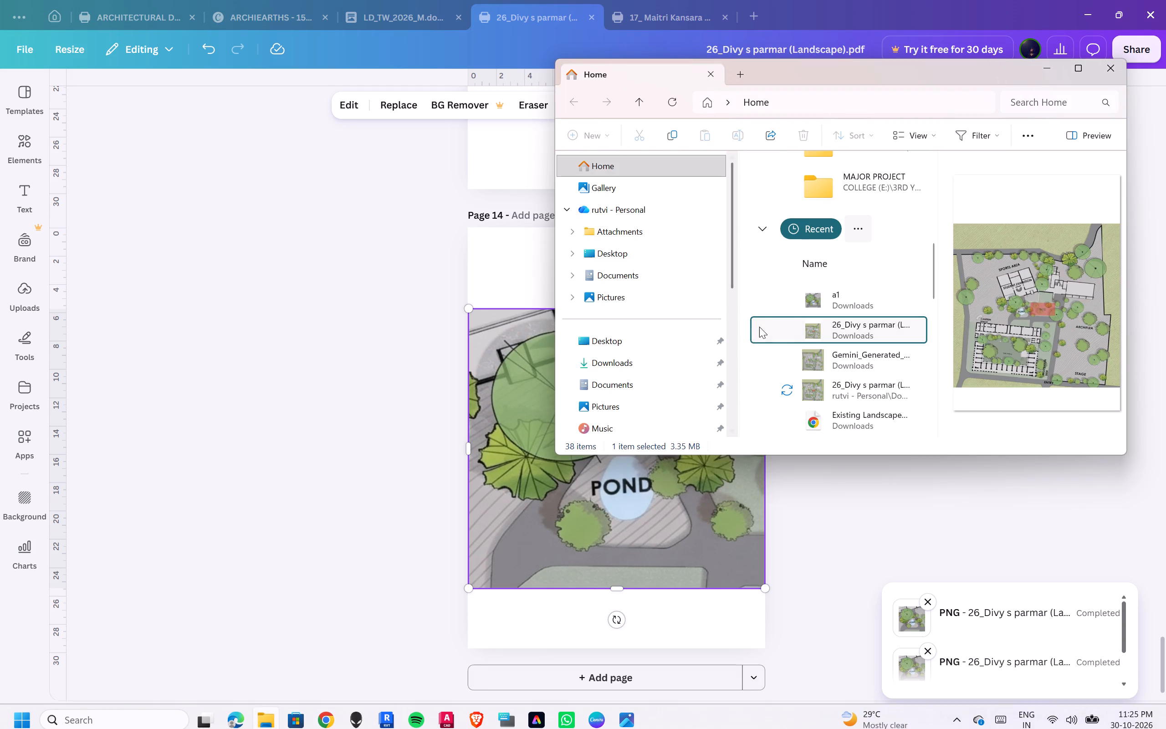
pyautogui.click(805, 298)
pyautogui.rightClick(806, 298)
pyautogui.doubleClick(806, 298)
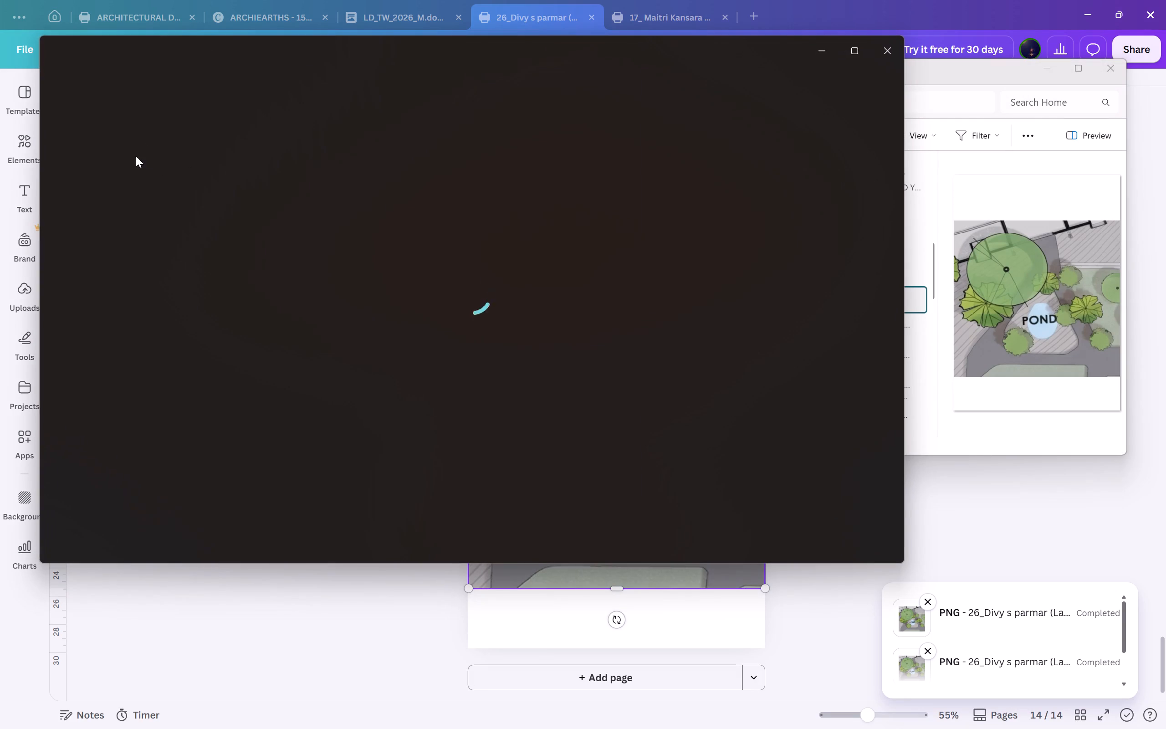
pyautogui.click(83, 59)
pyautogui.moveTo(470, 152); pyautogui.dragTo(464, 210)
pyautogui.moveTo(475, 455); pyautogui.dragTo(484, 405)
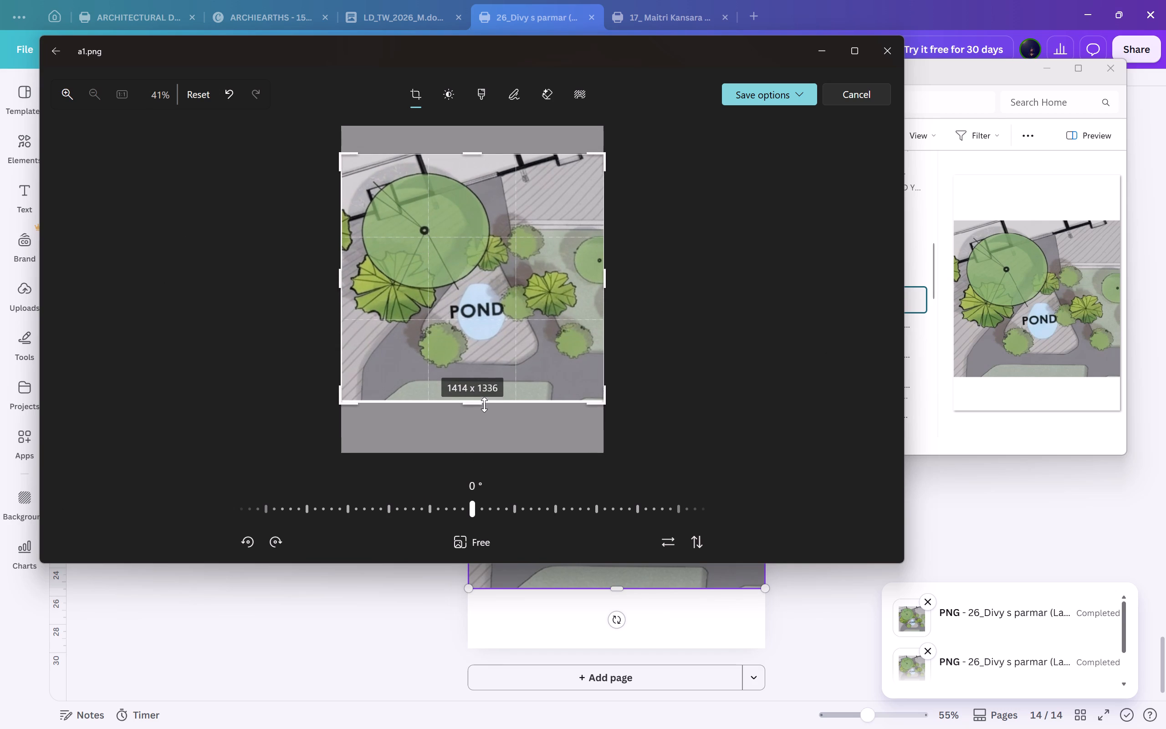
pyautogui.moveTo(484, 405); pyautogui.dragTo(484, 403)
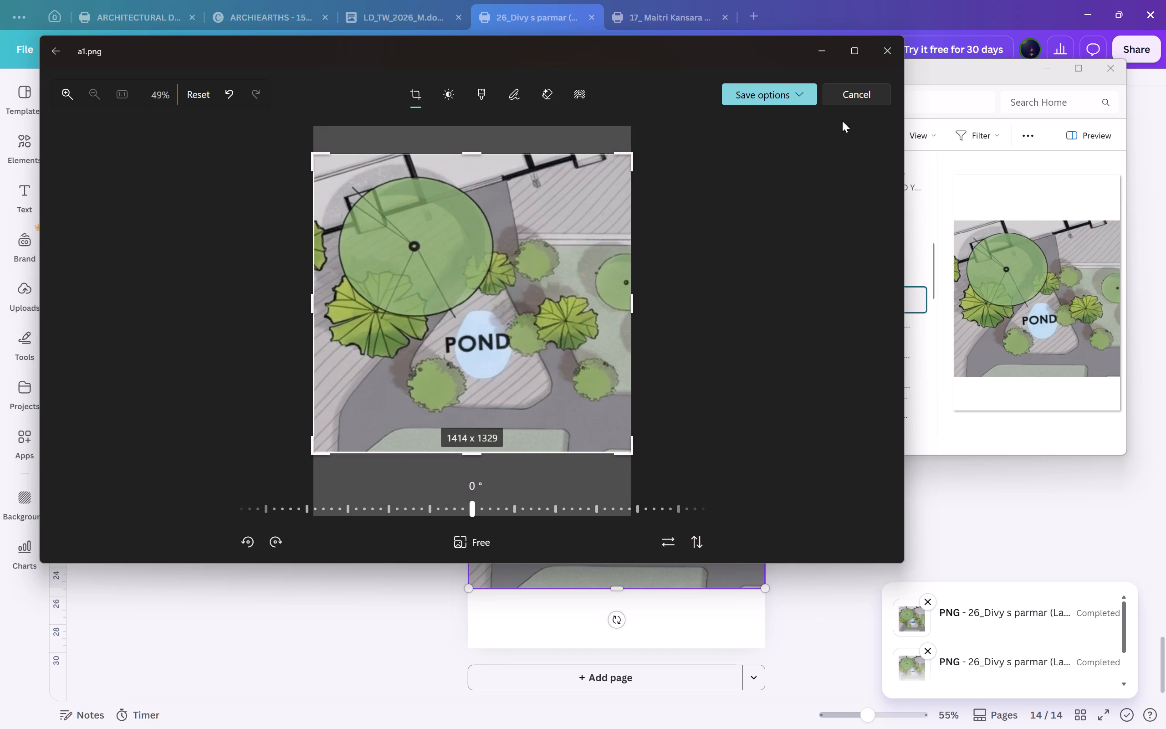
pyautogui.click(753, 90)
pyautogui.click(766, 144)
pyautogui.rightClick(509, 309)
pyautogui.rightClick(551, 342)
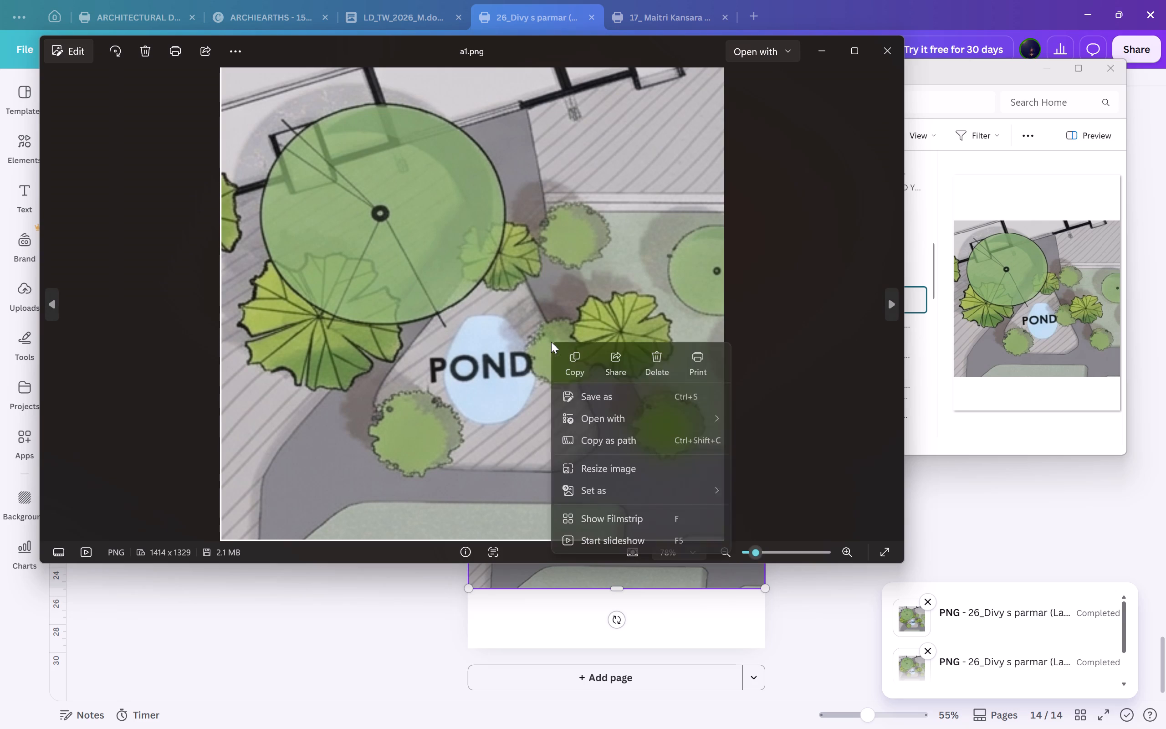
pyautogui.click(574, 358)
pyautogui.click(835, 48)
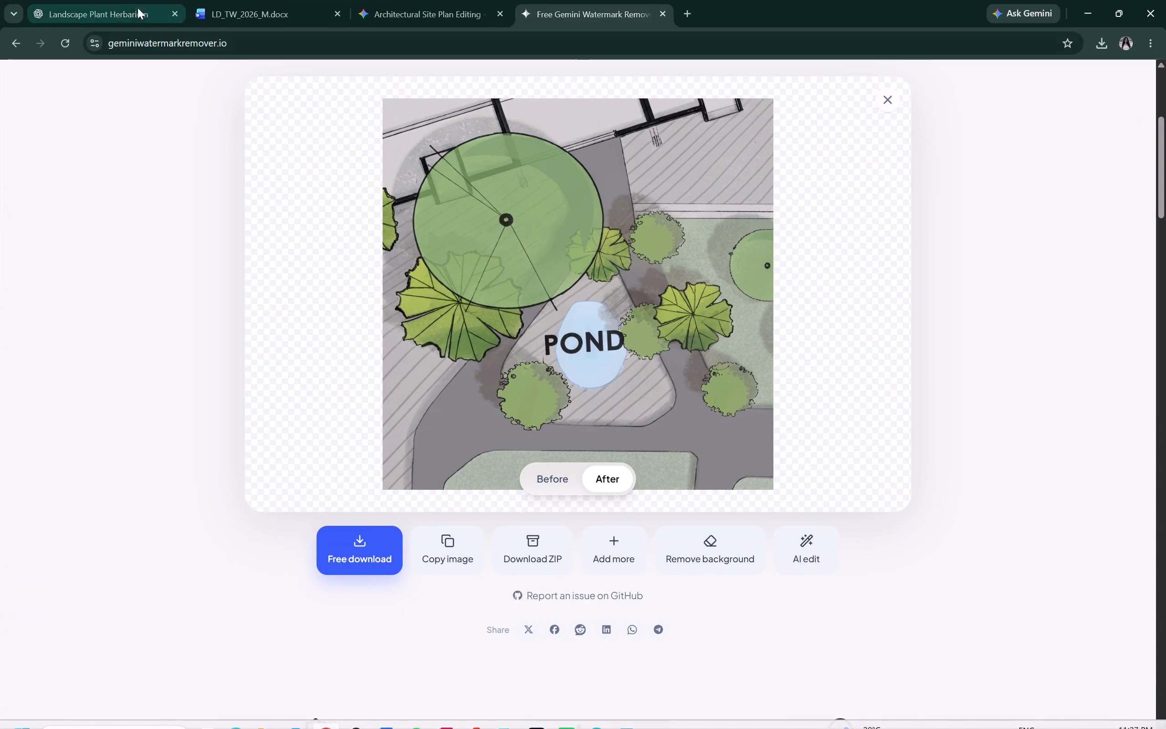
pyautogui.click(126, 7)
pyautogui.click(246, 11)
pyautogui.scroll(-2, 474, 428)
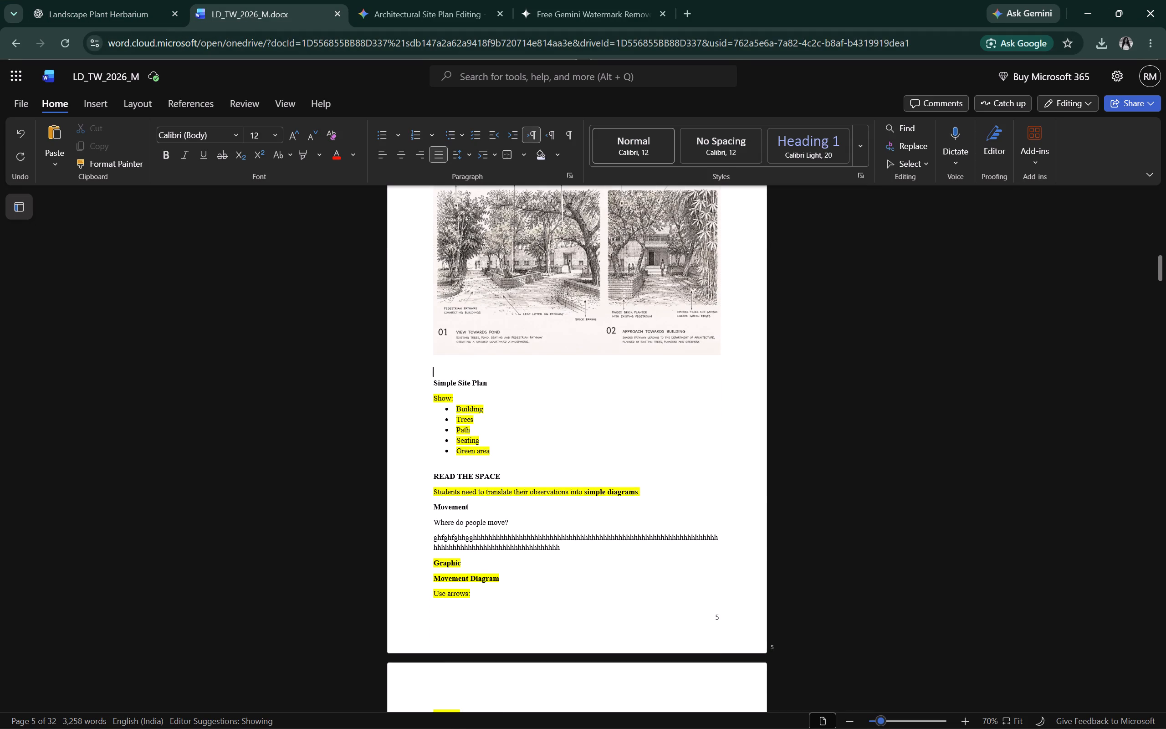
pyautogui.press('Return')
pyautogui.click(445, 373)
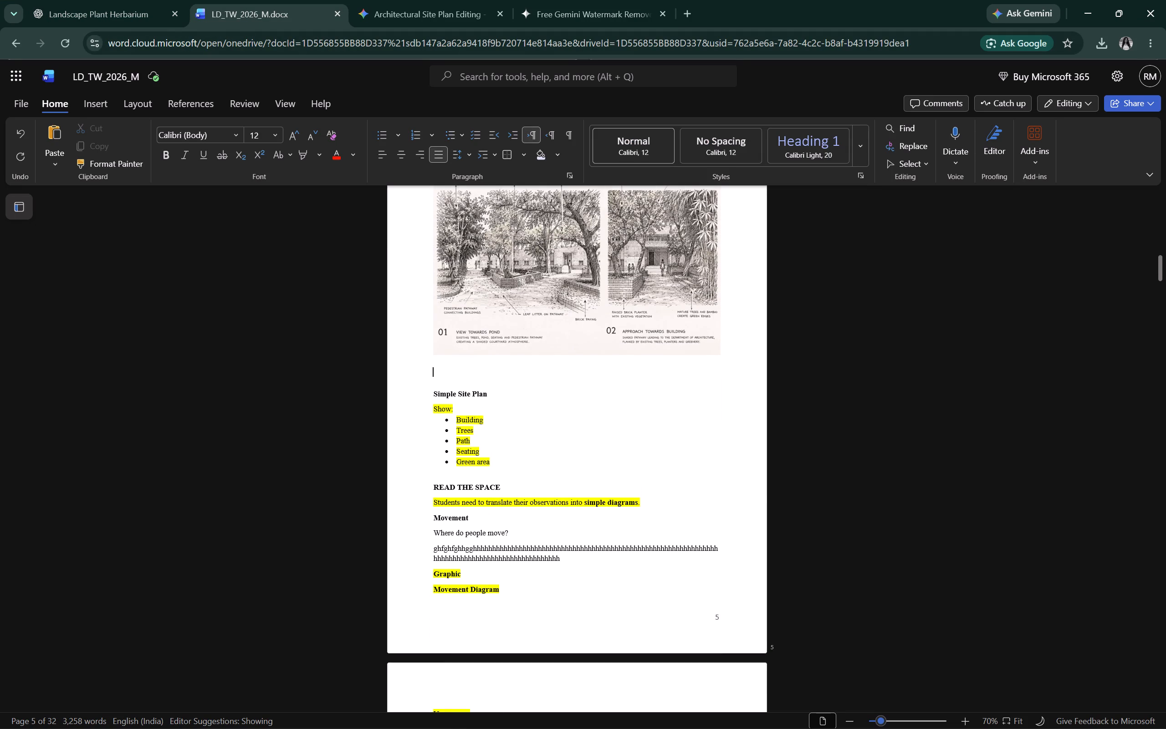
pyautogui.hotkey('ctrl', 'v')
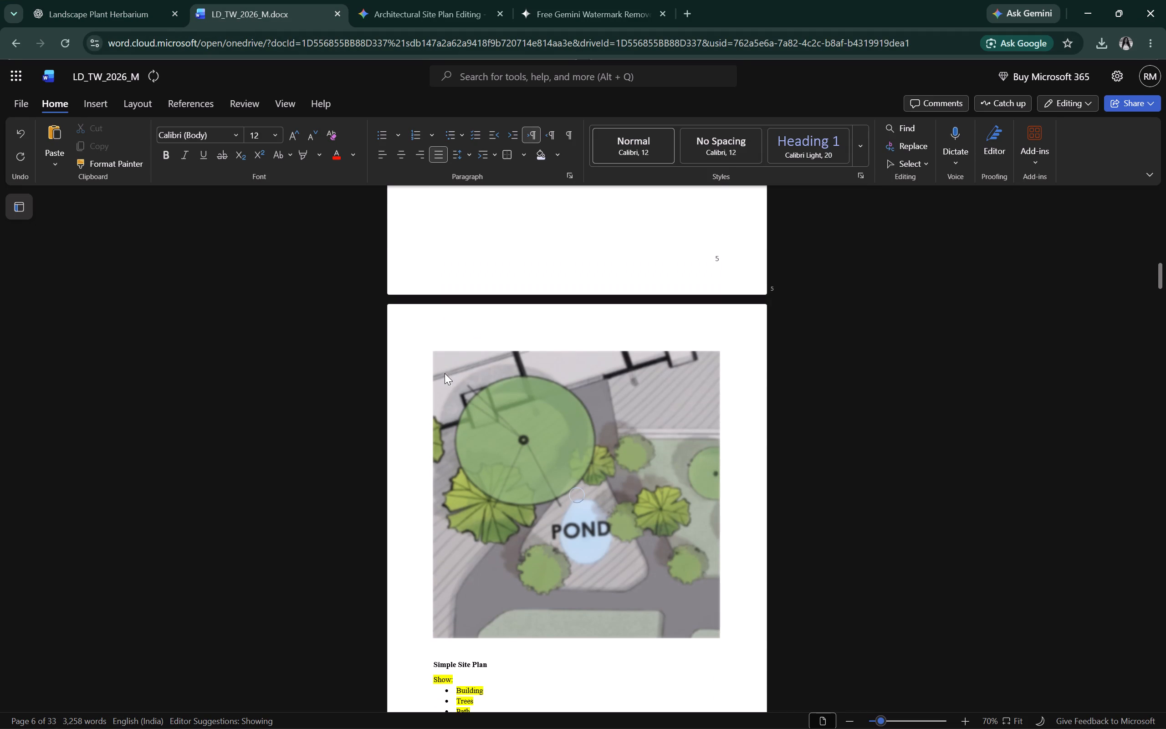
pyautogui.scroll(6, 479, 491)
pyautogui.scroll(-3, 479, 490)
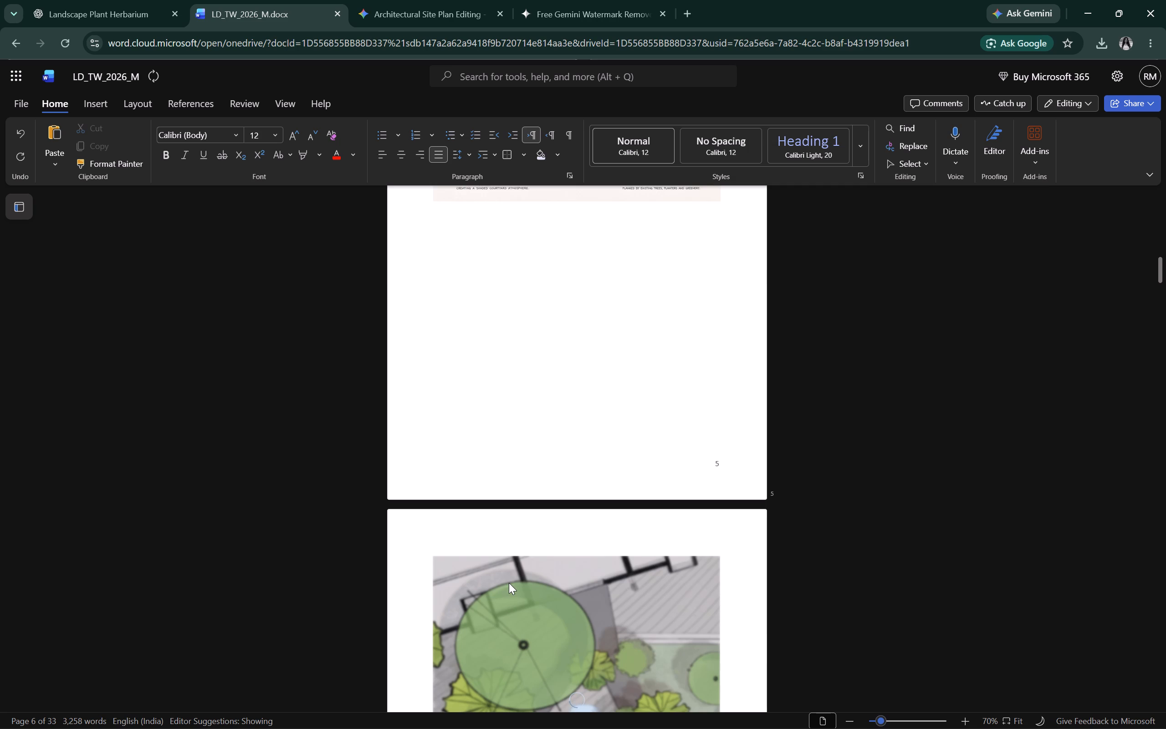
pyautogui.scroll(-3, 510, 579)
pyautogui.click(518, 567)
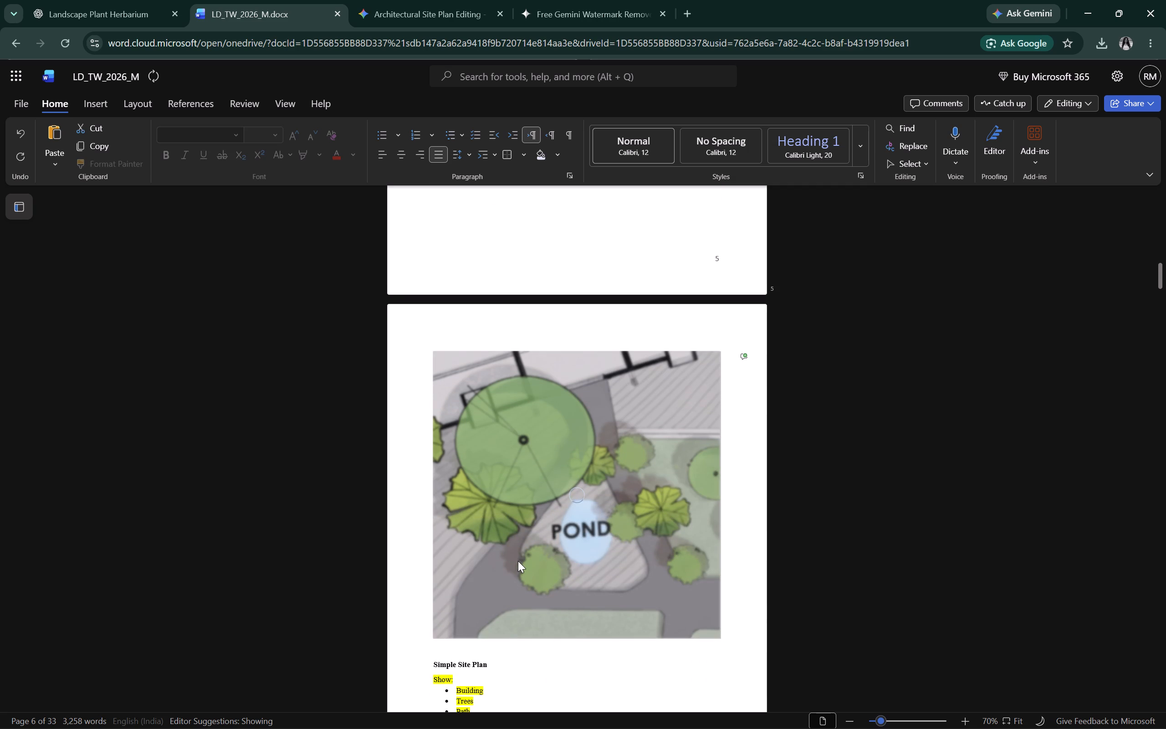
pyautogui.scroll(-2, 518, 561)
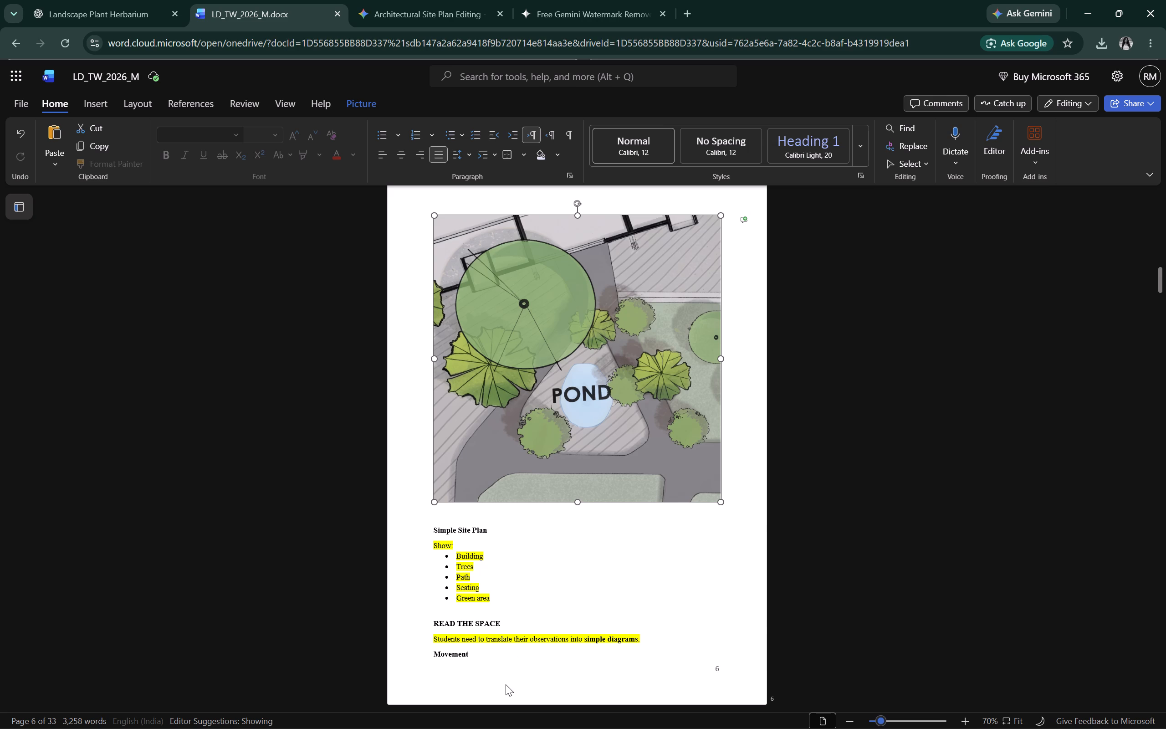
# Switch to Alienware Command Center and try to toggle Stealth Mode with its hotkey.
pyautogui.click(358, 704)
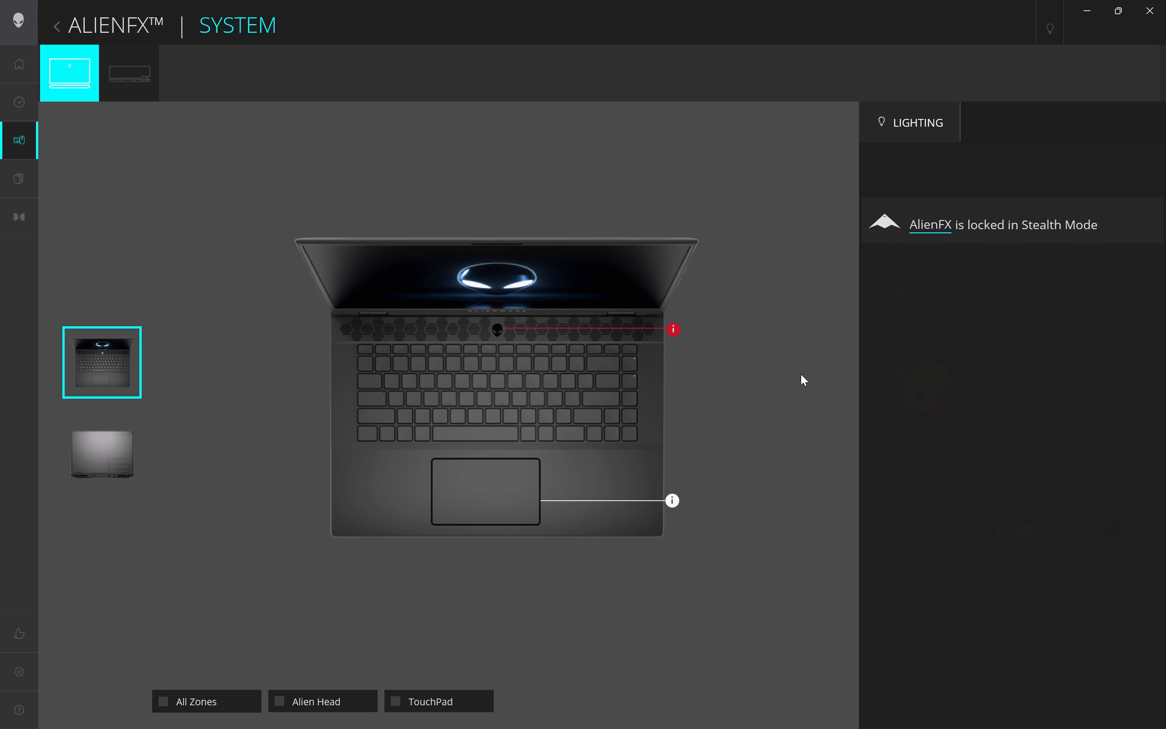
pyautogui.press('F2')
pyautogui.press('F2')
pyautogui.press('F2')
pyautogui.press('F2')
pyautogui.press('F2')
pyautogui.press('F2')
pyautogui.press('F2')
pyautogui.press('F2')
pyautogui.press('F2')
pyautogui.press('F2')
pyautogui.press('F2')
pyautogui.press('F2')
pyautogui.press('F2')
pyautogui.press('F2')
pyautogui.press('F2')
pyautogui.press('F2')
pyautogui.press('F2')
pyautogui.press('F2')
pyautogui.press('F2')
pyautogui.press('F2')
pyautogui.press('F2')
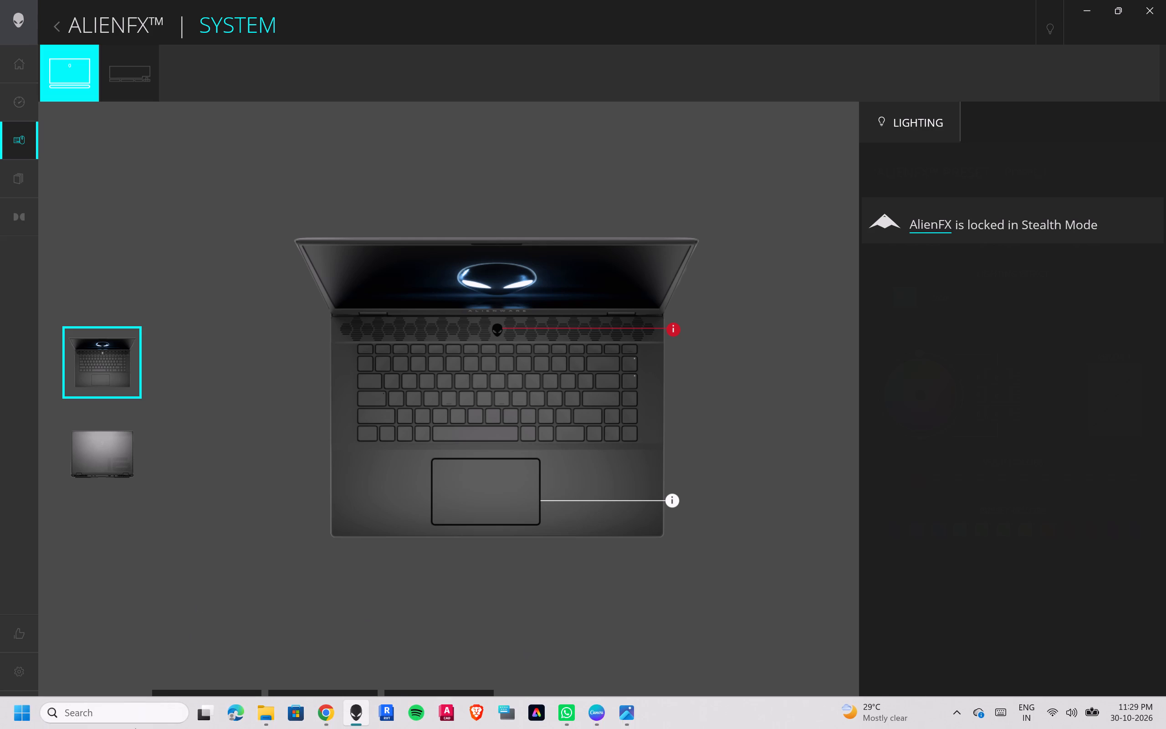
# Search Windows for "ali" and open Alienware Command Center.
pyautogui.click(130, 708)
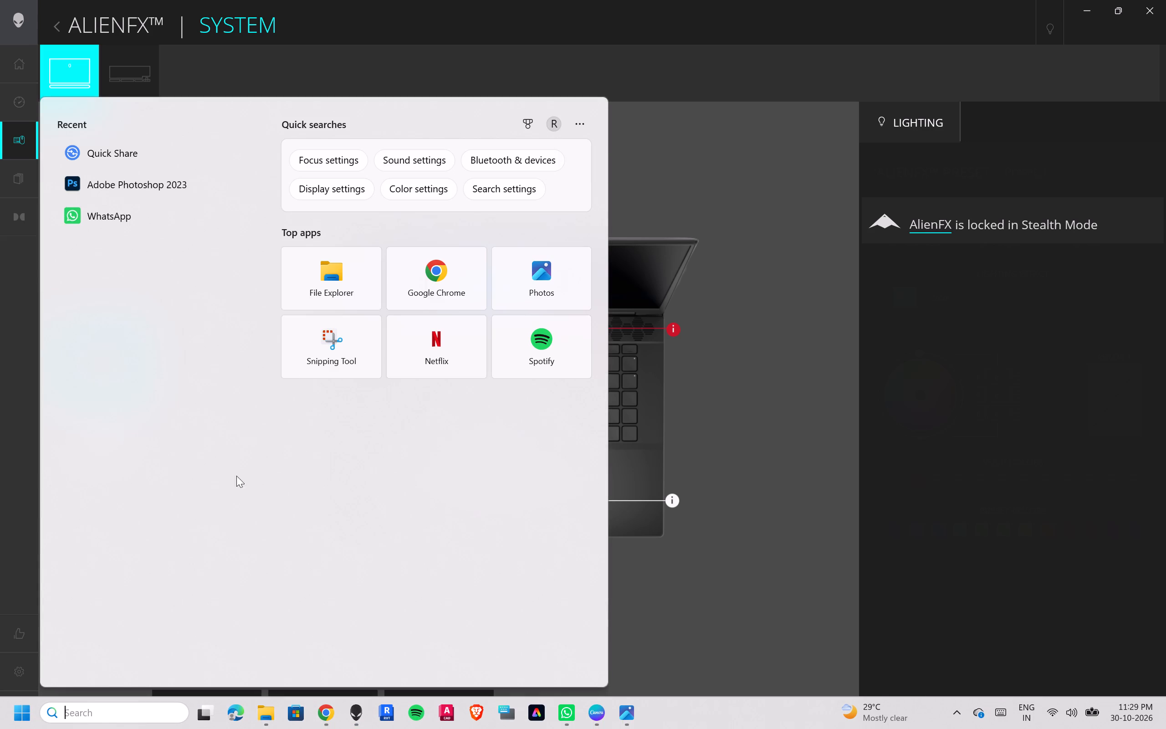
pyautogui.write('al')
pyautogui.press('i')
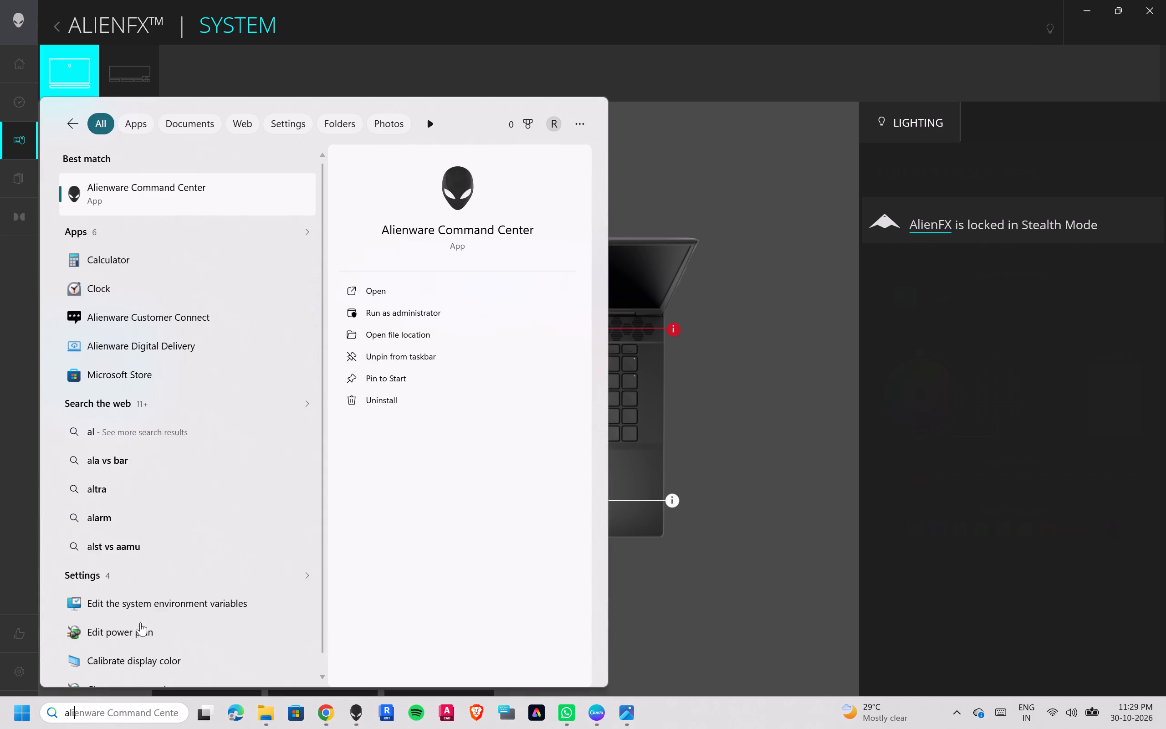
pyautogui.click(360, 293)
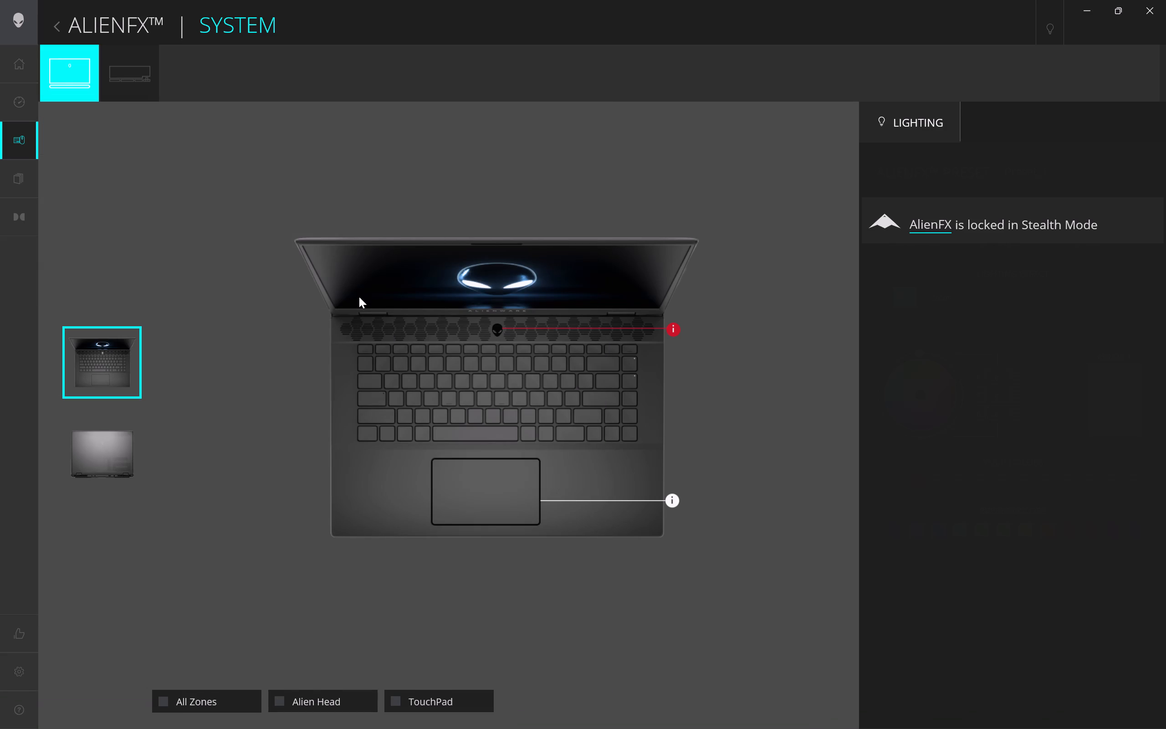
# Turn Stealth mode off in the Alienware Command Center settings.
pyautogui.click(27, 70)
pyautogui.click(30, 667)
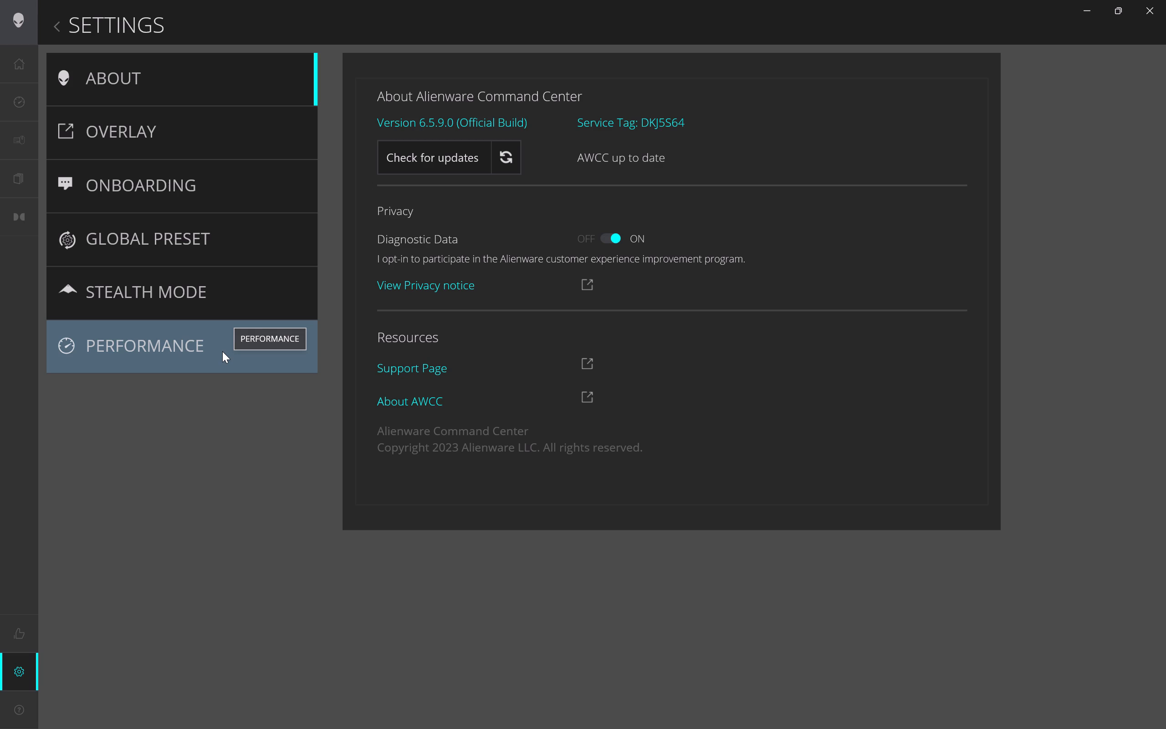
pyautogui.click(171, 75)
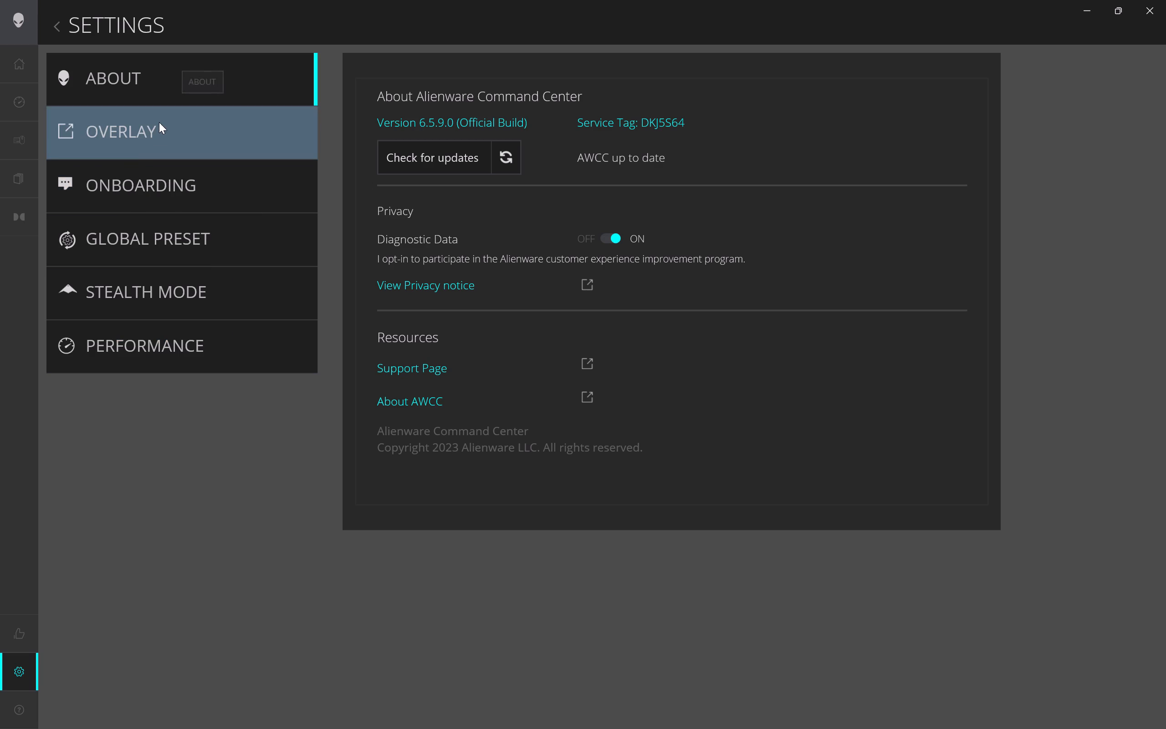
pyautogui.click(158, 130)
pyautogui.click(159, 186)
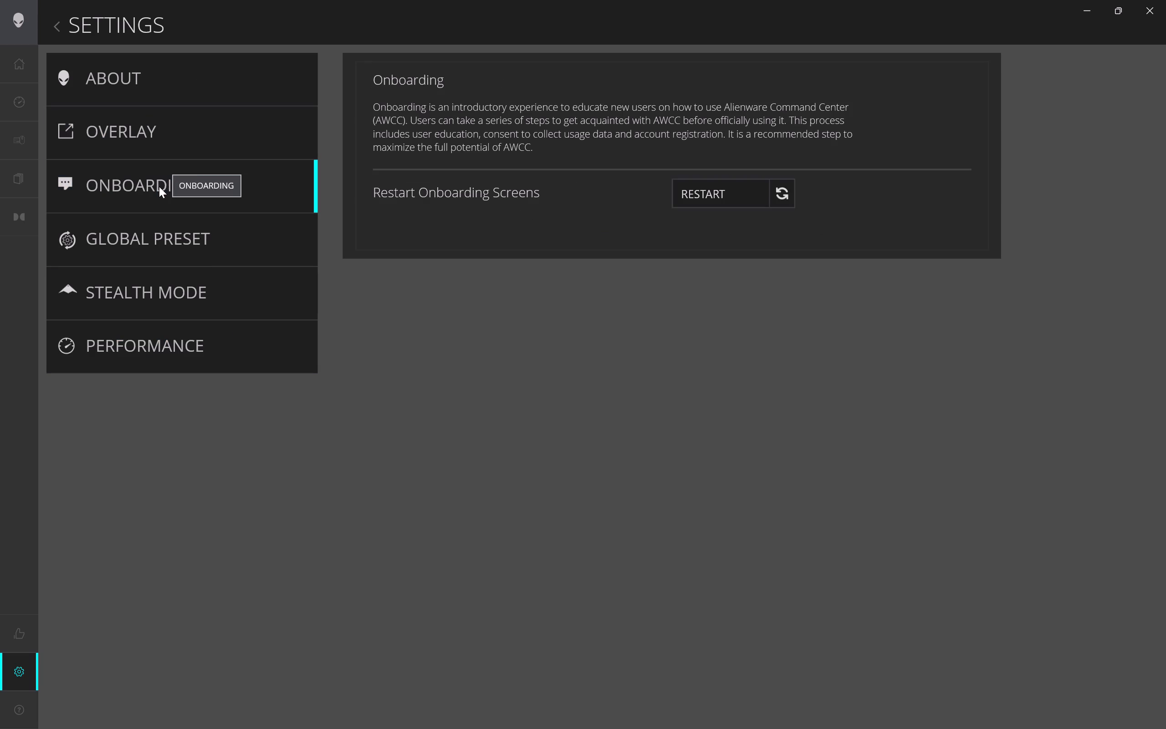
pyautogui.click(159, 228)
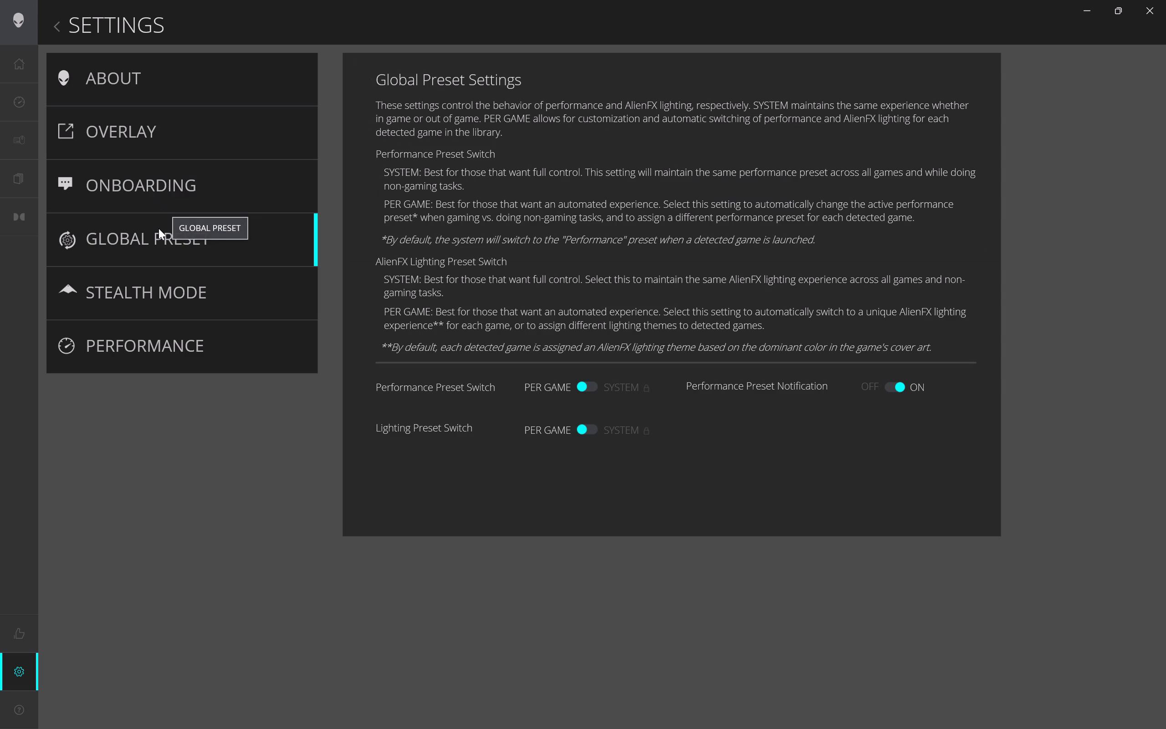
pyautogui.click(144, 279)
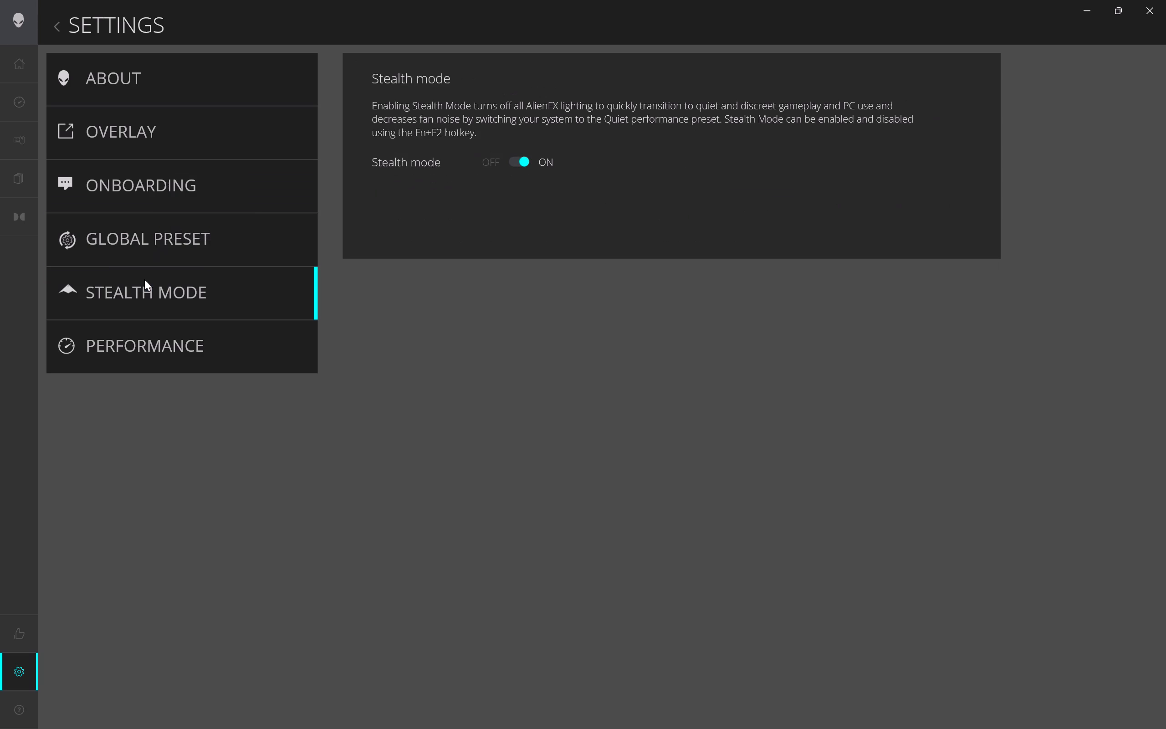
pyautogui.click(515, 164)
# In the AlienFX lighting settings, set the power button's plugged-in colour to the yellow-green preset colour, RGB 200, 244, 0.
pyautogui.click(22, 72)
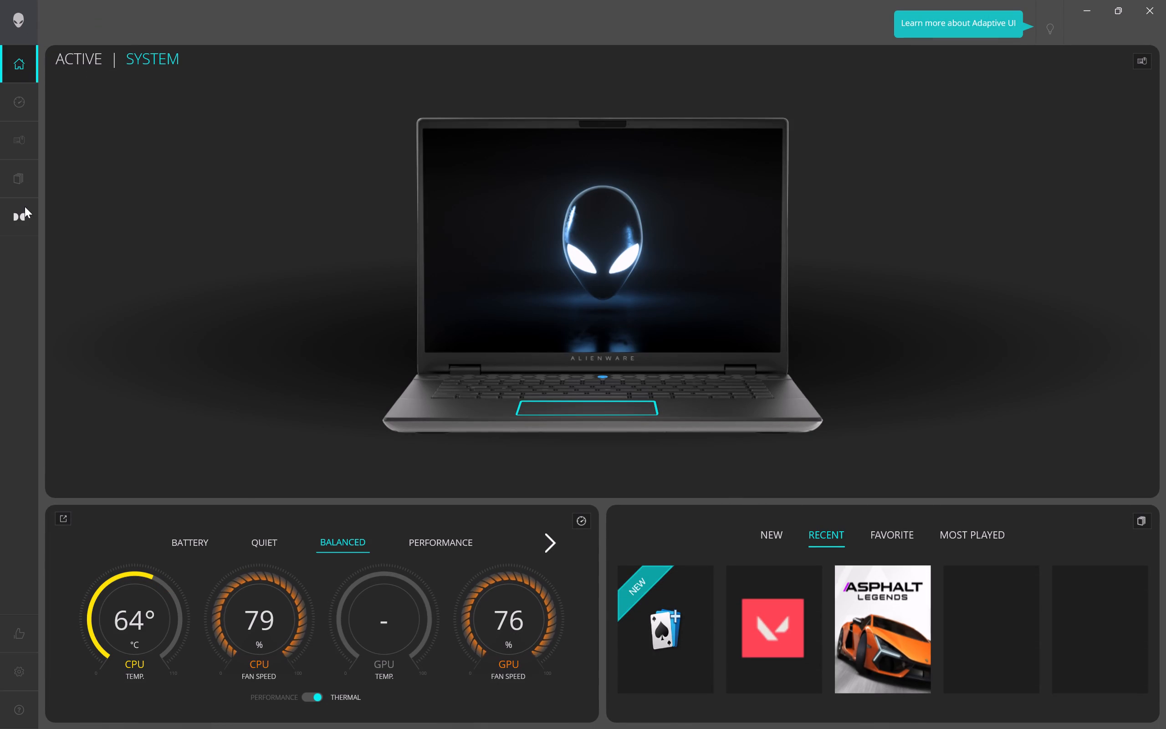
pyautogui.click(644, 313)
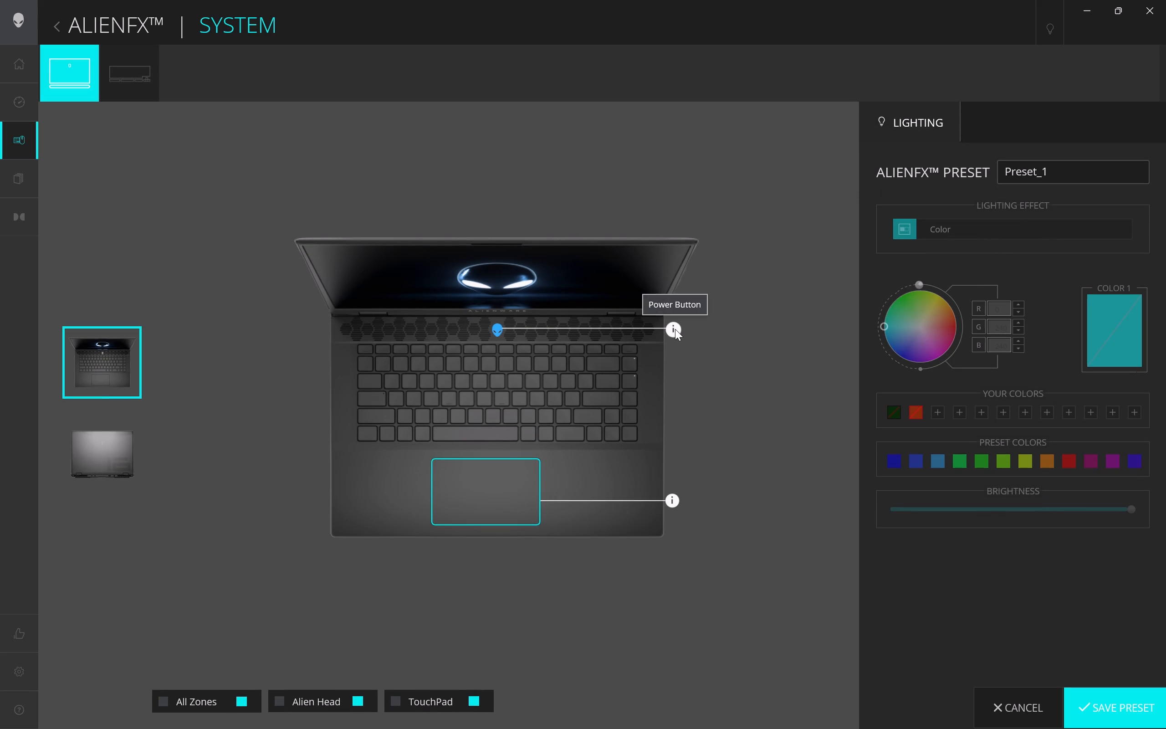
pyautogui.click(675, 329)
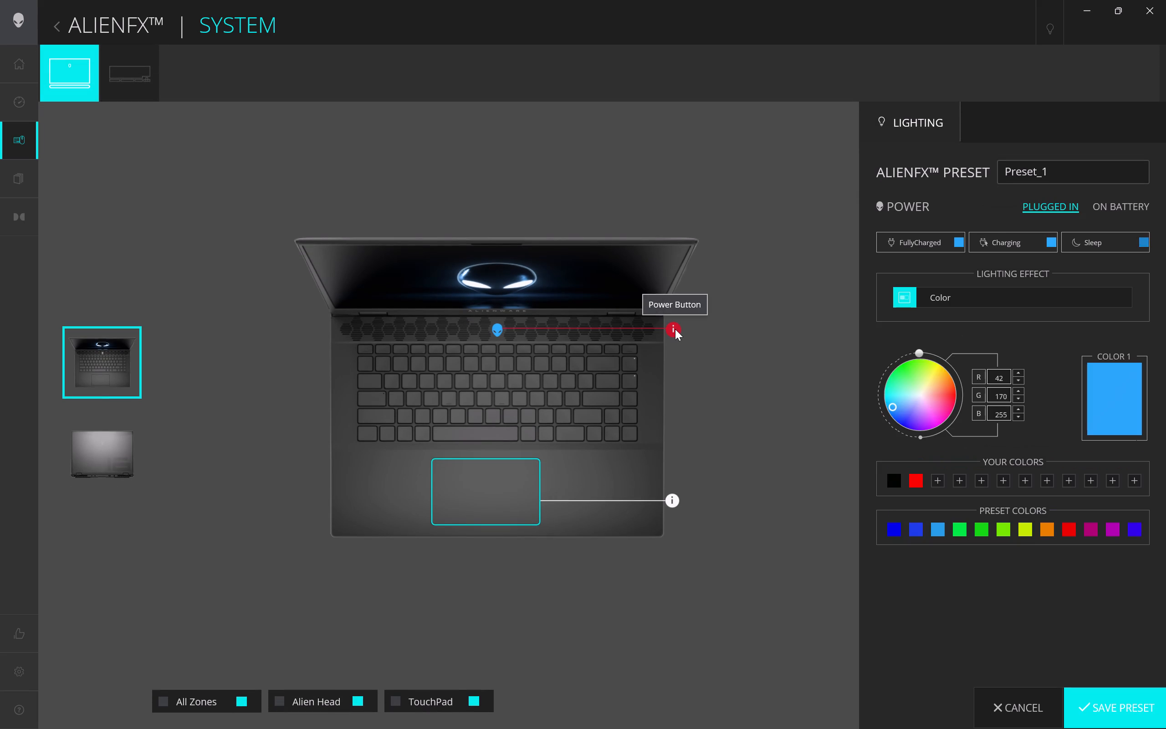
pyautogui.click(1078, 243)
pyautogui.click(1125, 241)
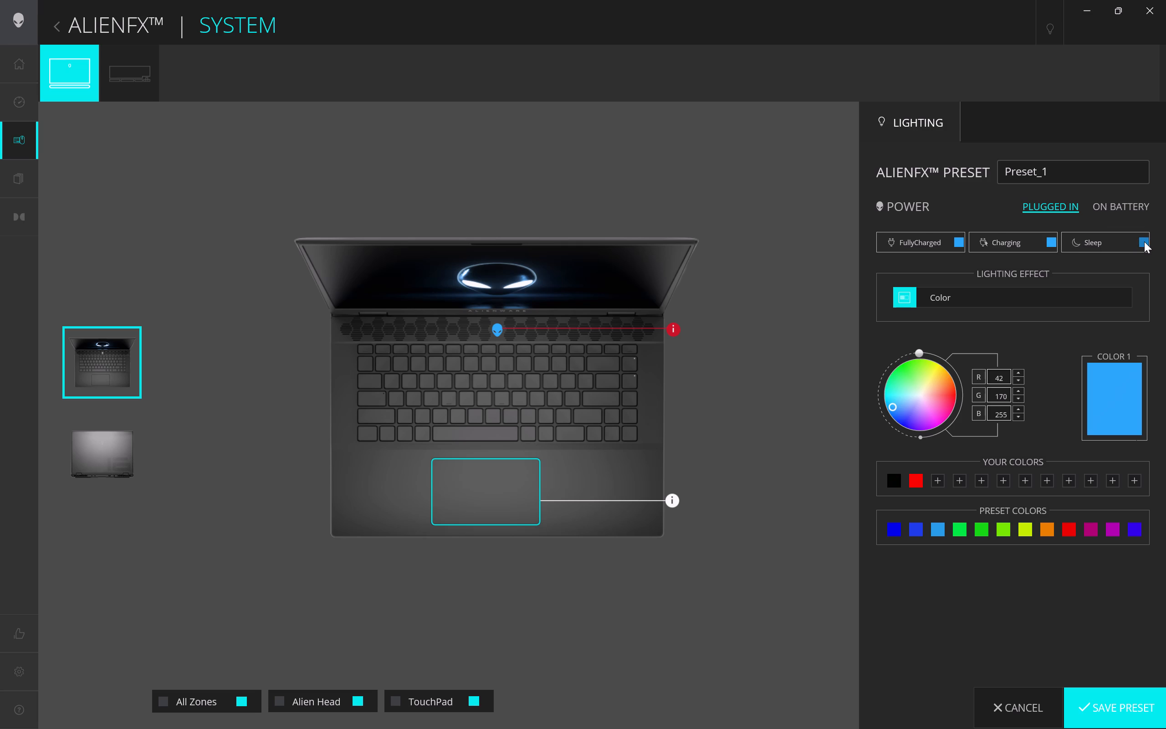
pyautogui.click(1048, 246)
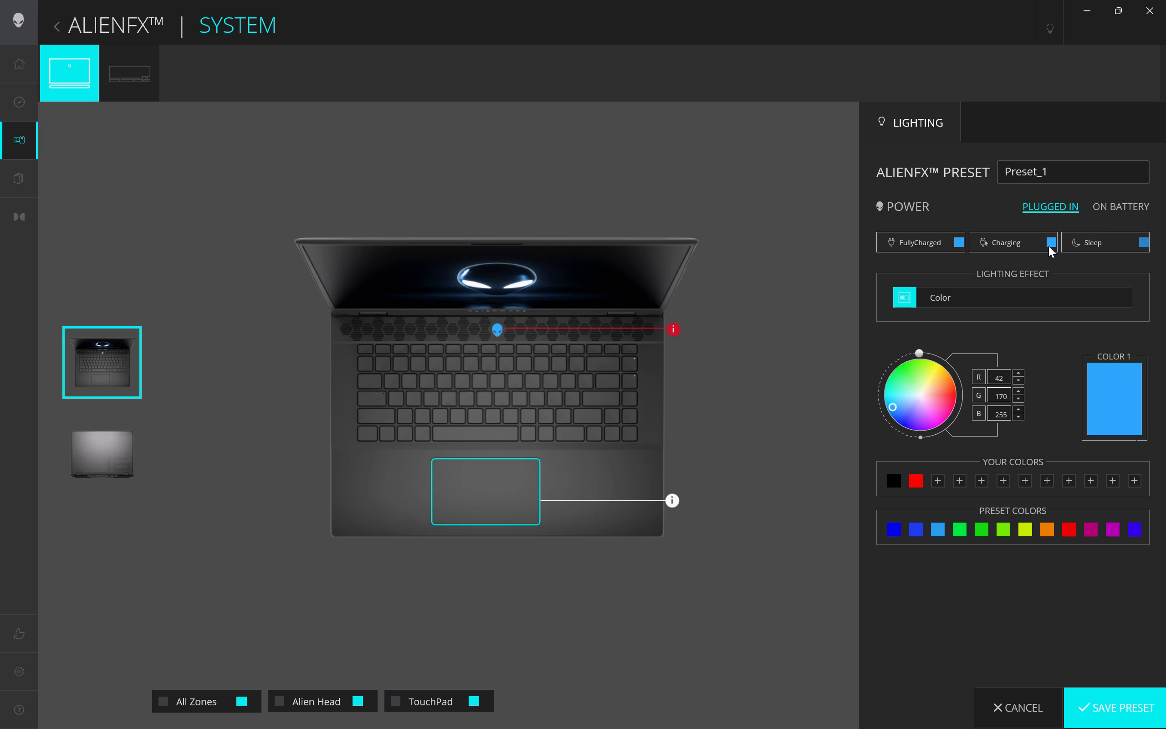
pyautogui.click(1052, 242)
pyautogui.click(1019, 536)
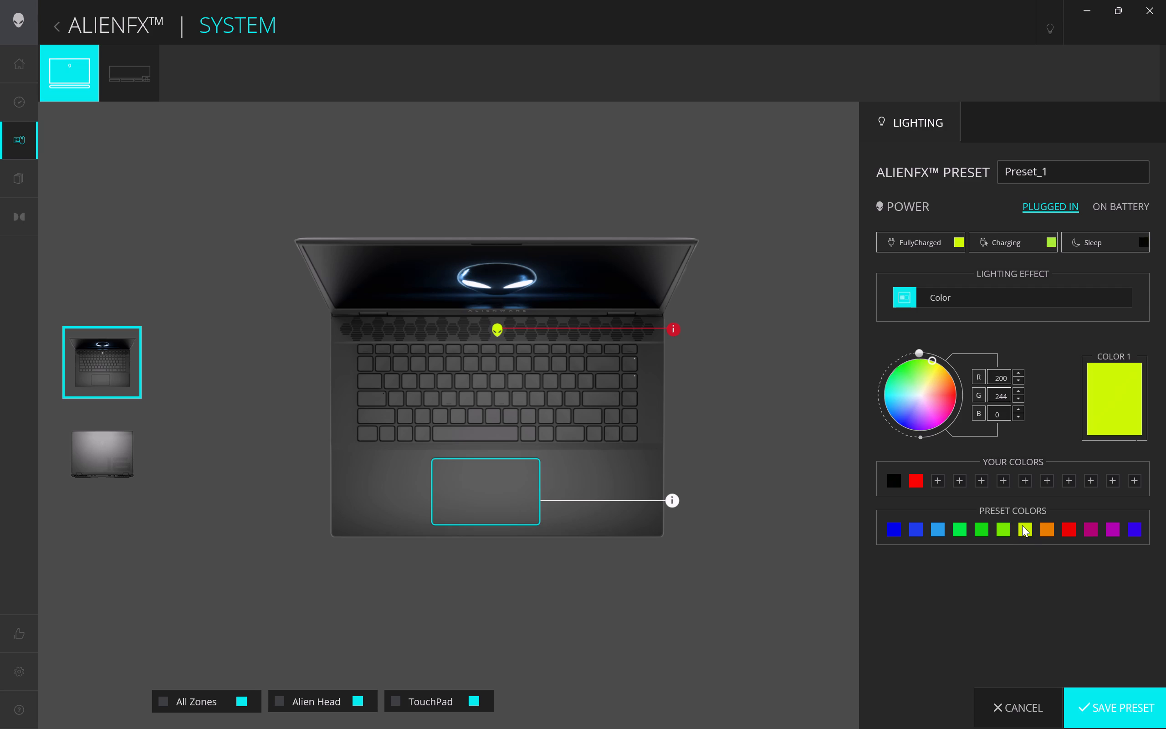
# Set the Alien Head lighting to the light blue preset color.
pyautogui.hotkey('ctrl', 'z')
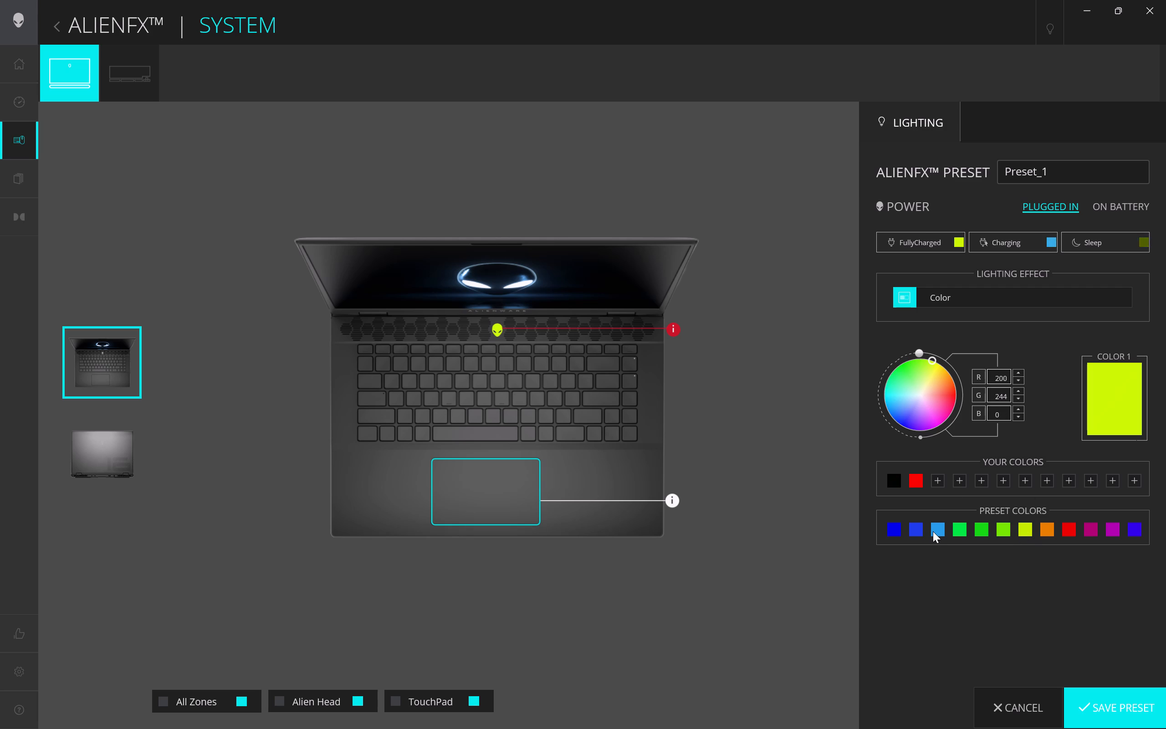
pyautogui.click(933, 531)
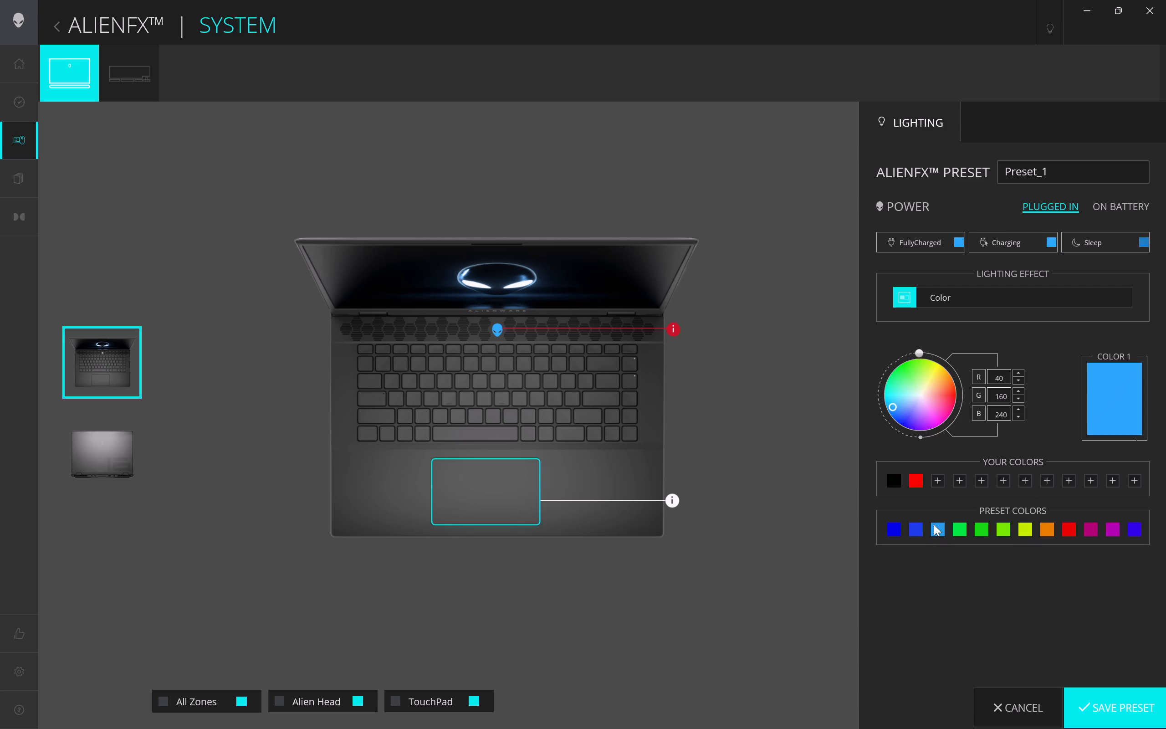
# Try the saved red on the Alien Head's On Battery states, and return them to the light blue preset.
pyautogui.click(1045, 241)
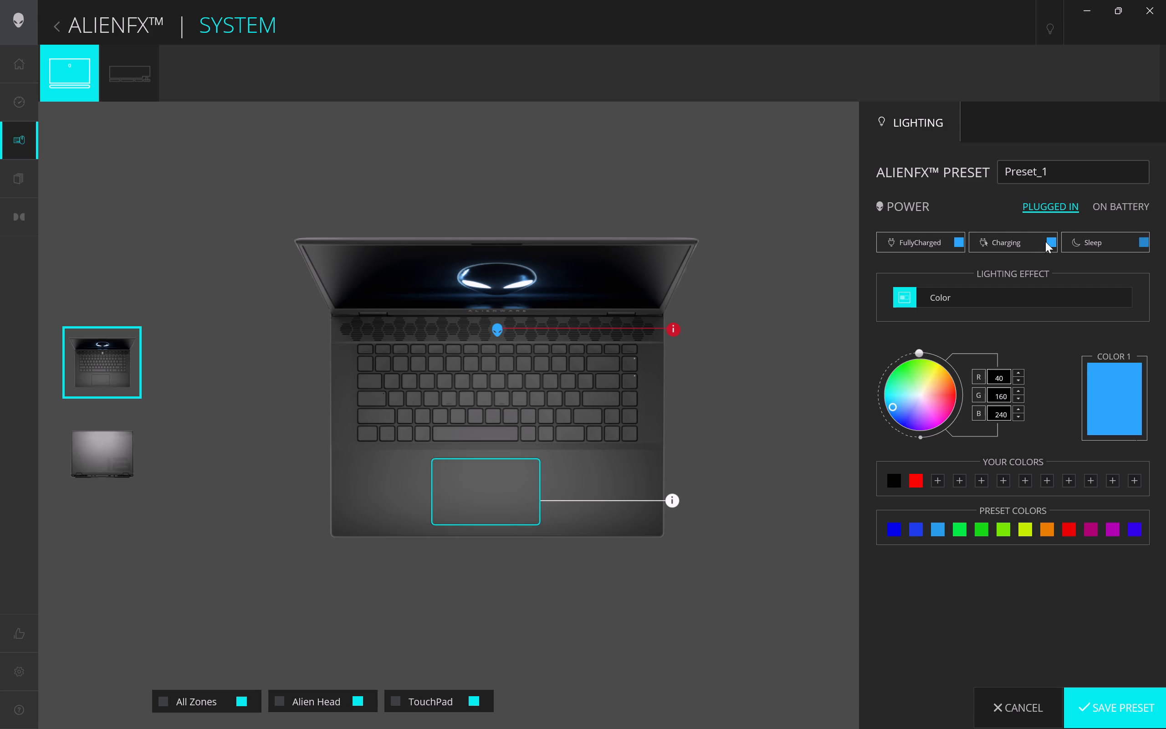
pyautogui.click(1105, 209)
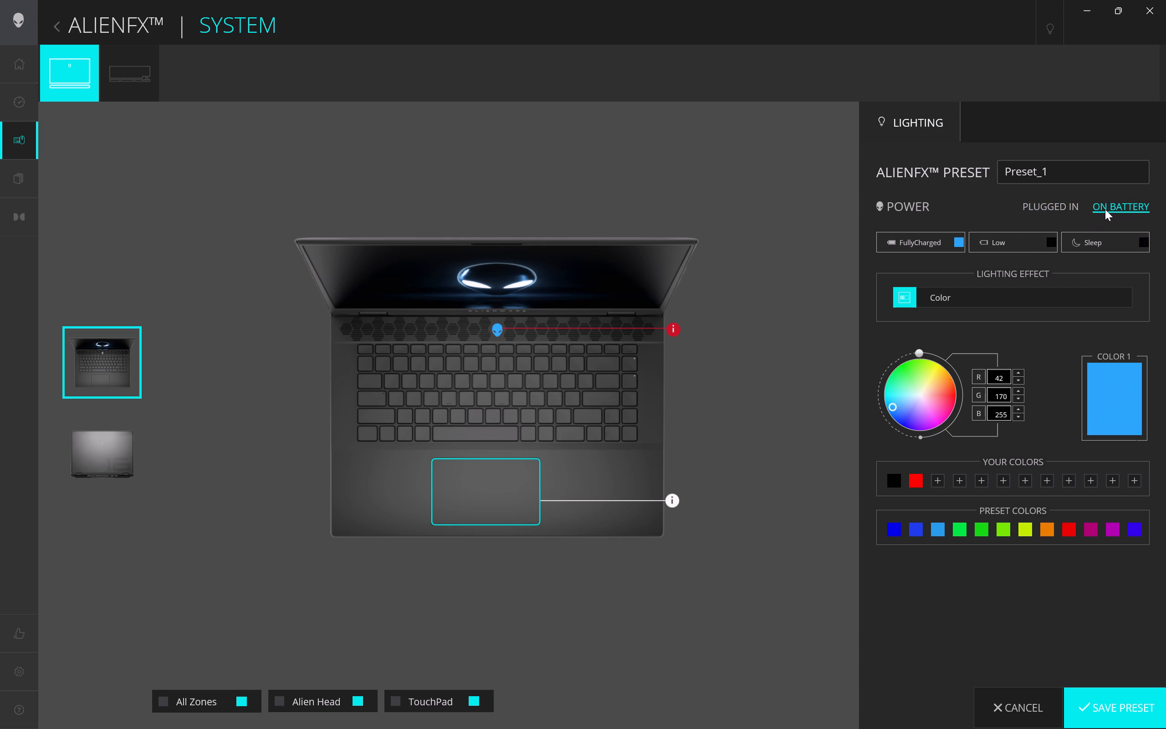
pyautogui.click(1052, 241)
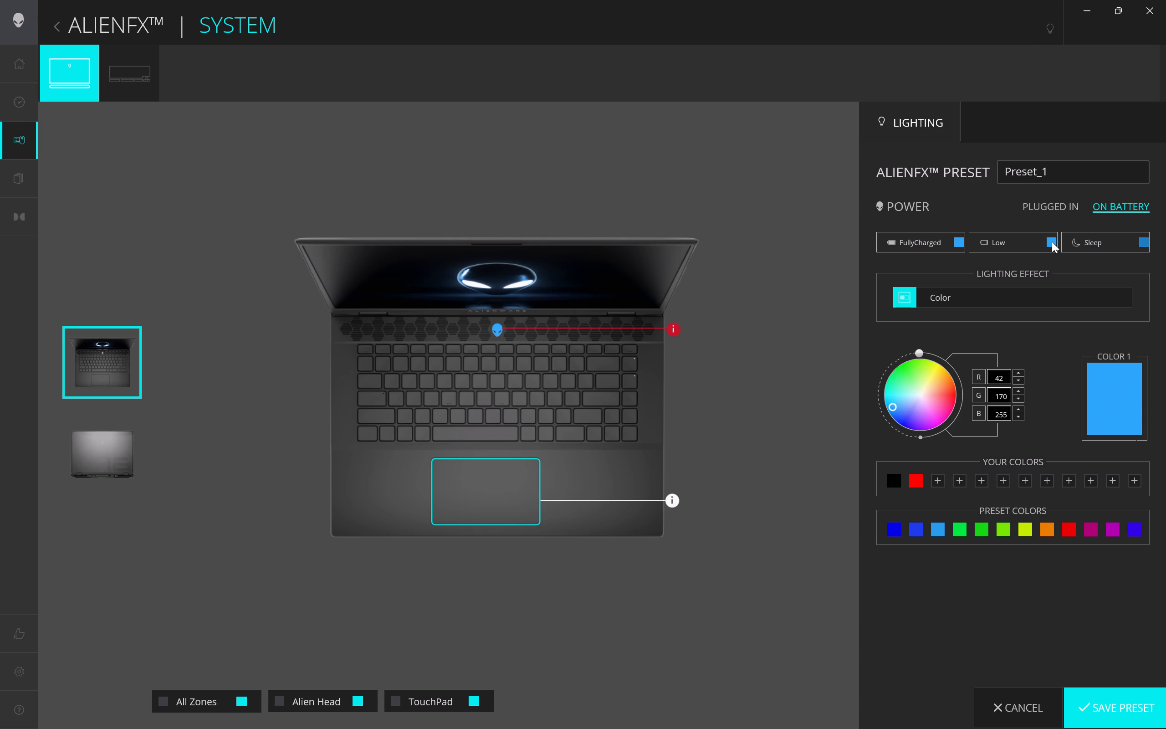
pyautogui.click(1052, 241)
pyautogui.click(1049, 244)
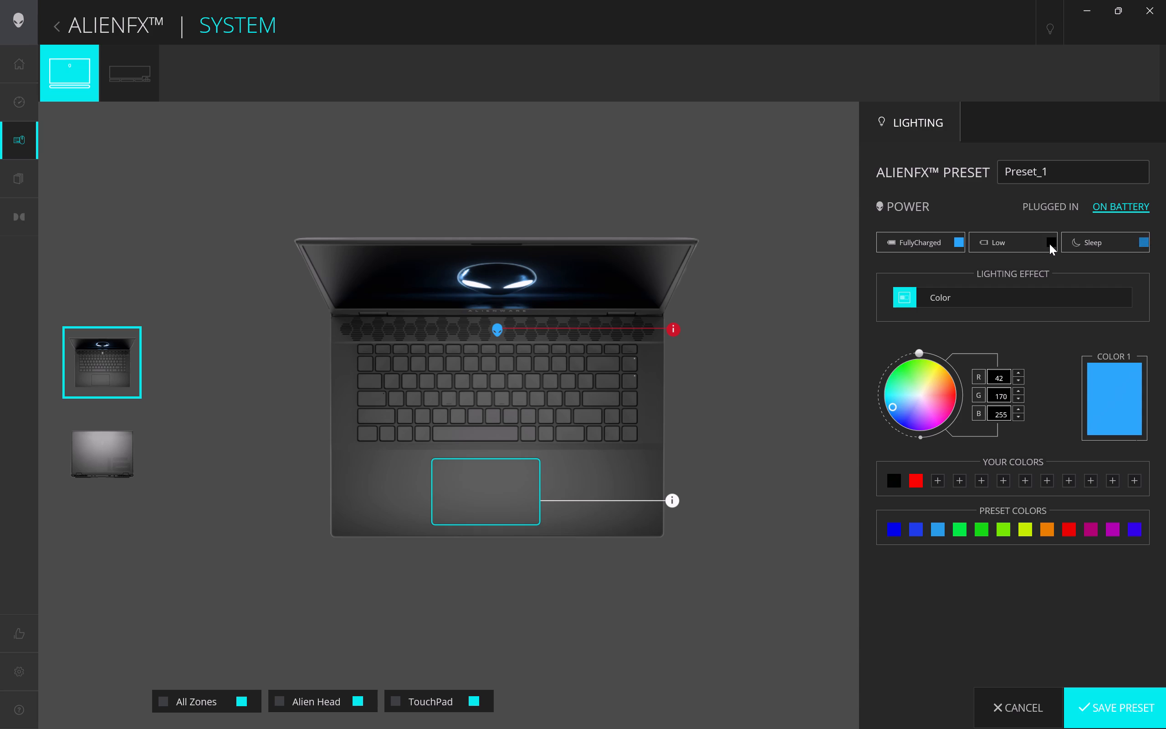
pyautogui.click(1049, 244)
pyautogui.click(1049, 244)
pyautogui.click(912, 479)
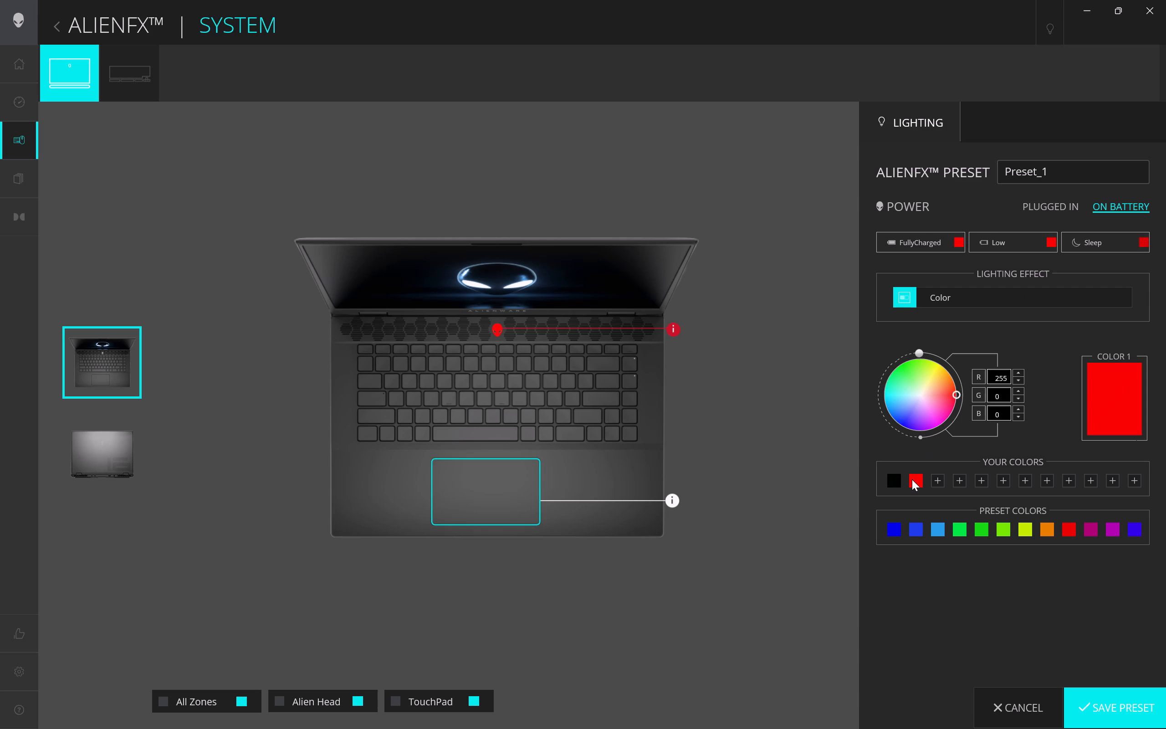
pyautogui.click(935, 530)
# Try to open separate color options for the On Battery Low state.
pyautogui.click(996, 243)
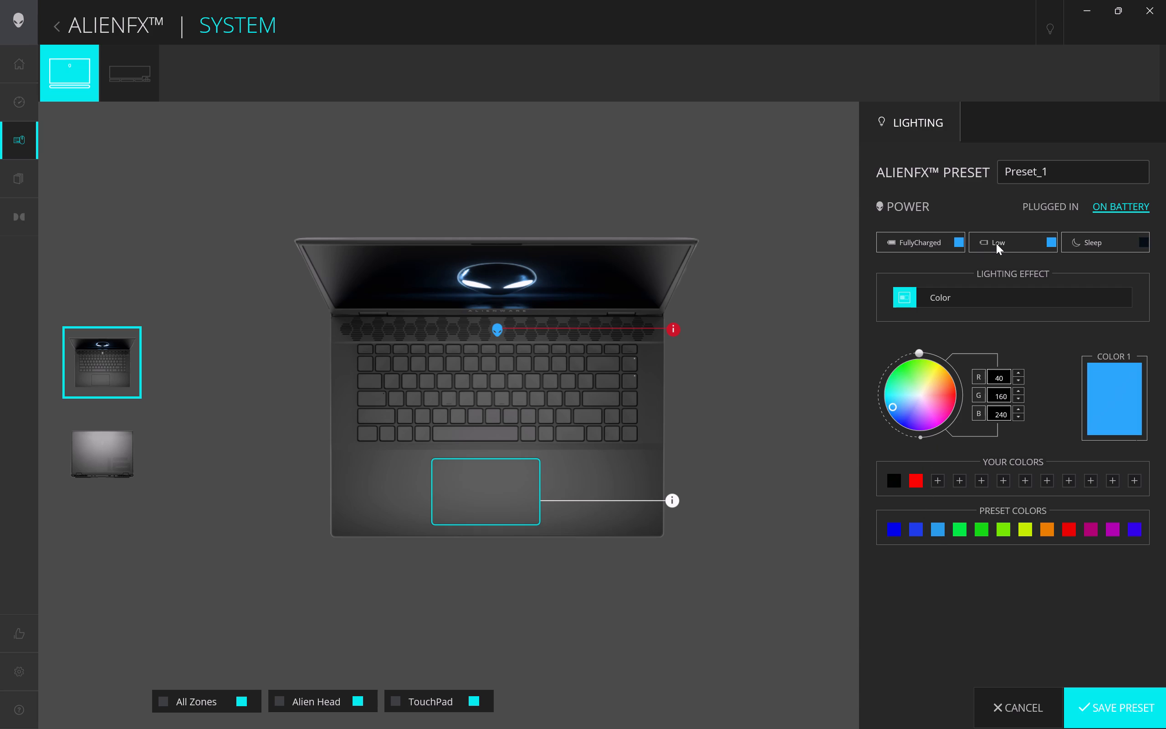
pyautogui.rightClick(1036, 238)
pyautogui.rightClick(1036, 238)
pyautogui.rightClick(1036, 238)
pyautogui.rightClick(1036, 238)
# Try to open separate color options for the Plugged In Charging, FullyCharged and Sleep states, and compare with On Battery.
pyautogui.click(1047, 208)
pyautogui.click(1044, 246)
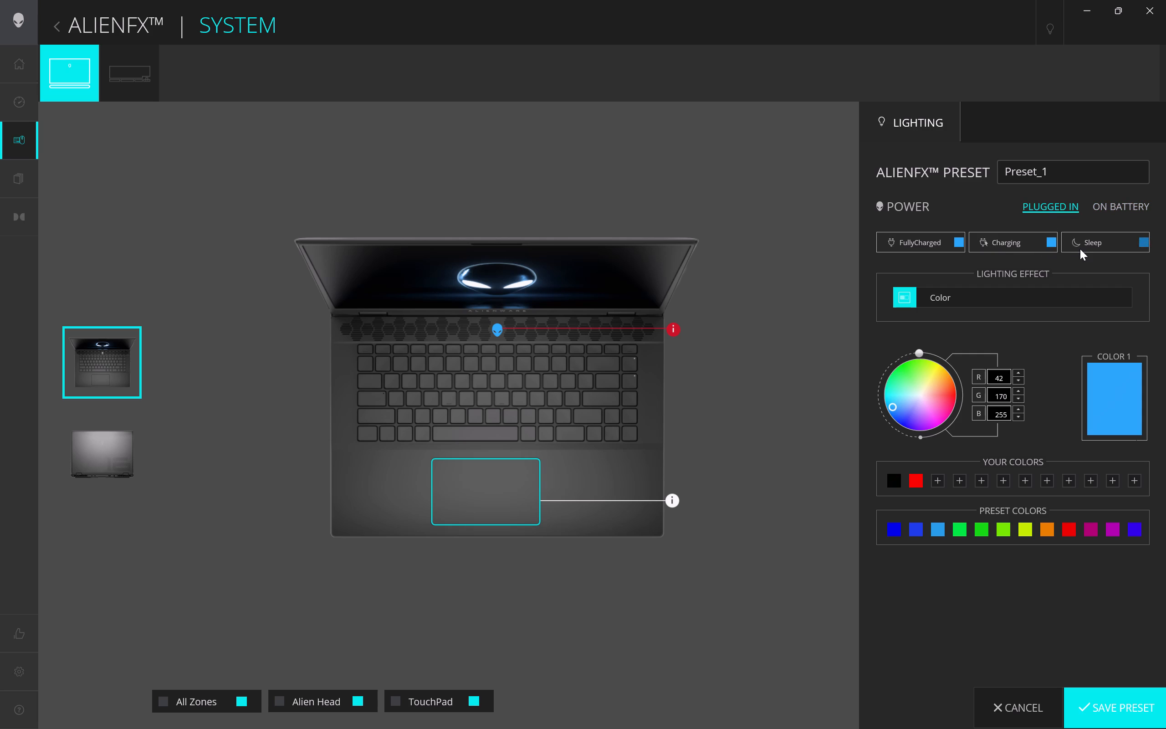
pyautogui.tripleClick(1043, 248)
pyautogui.click(1046, 245)
pyautogui.click(1034, 295)
pyautogui.click(1034, 295)
pyautogui.click(493, 332)
pyautogui.click(1049, 244)
pyautogui.doubleClick(1049, 244)
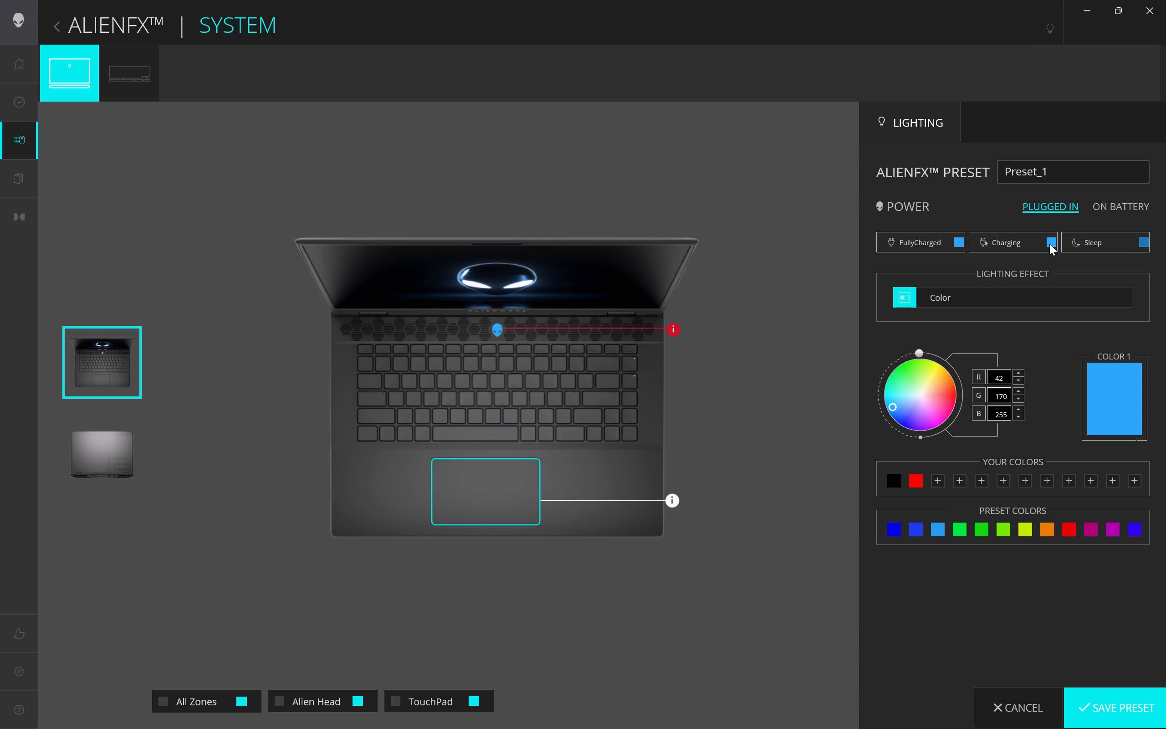
pyautogui.tripleClick(1130, 248)
pyautogui.click(1130, 248)
pyautogui.rightClick(1044, 247)
pyautogui.click(943, 243)
pyautogui.rightClick(1074, 243)
pyautogui.click(940, 272)
pyautogui.click(1087, 241)
pyautogui.click(1140, 205)
pyautogui.click(1056, 204)
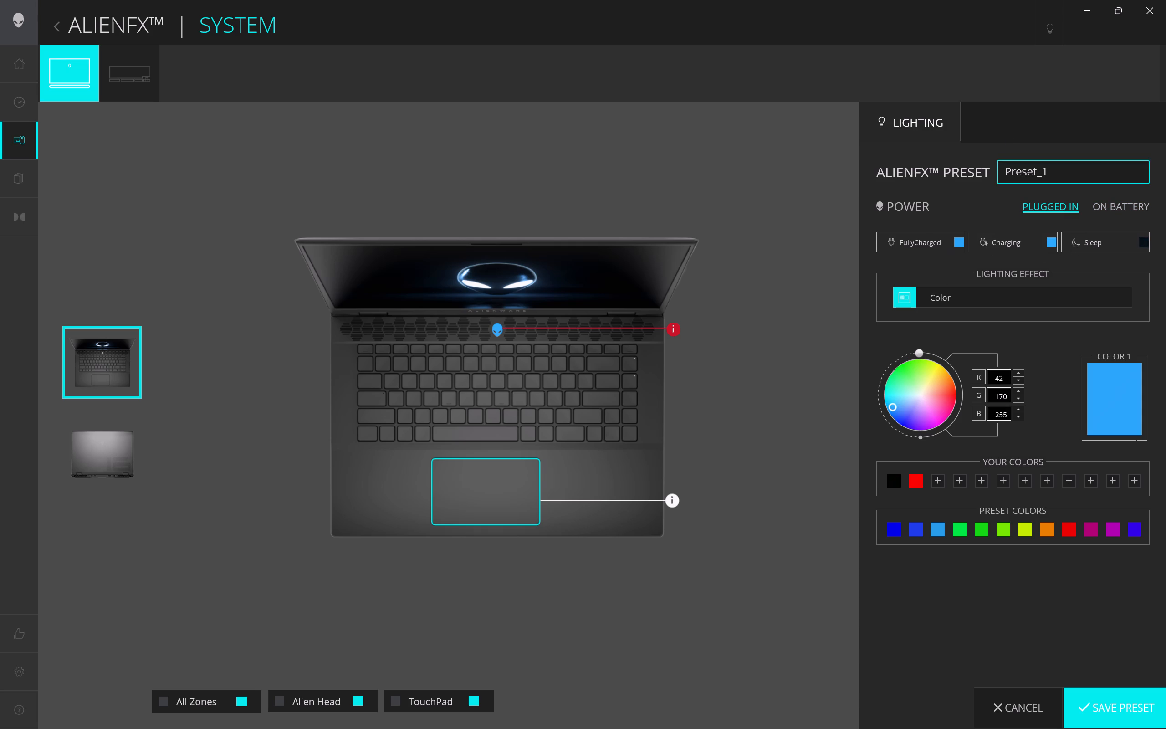
# Change the AlienFX preset name to Preset_2.
pyautogui.click(1028, 169)
pyautogui.click(1141, 175)
pyautogui.click(1074, 182)
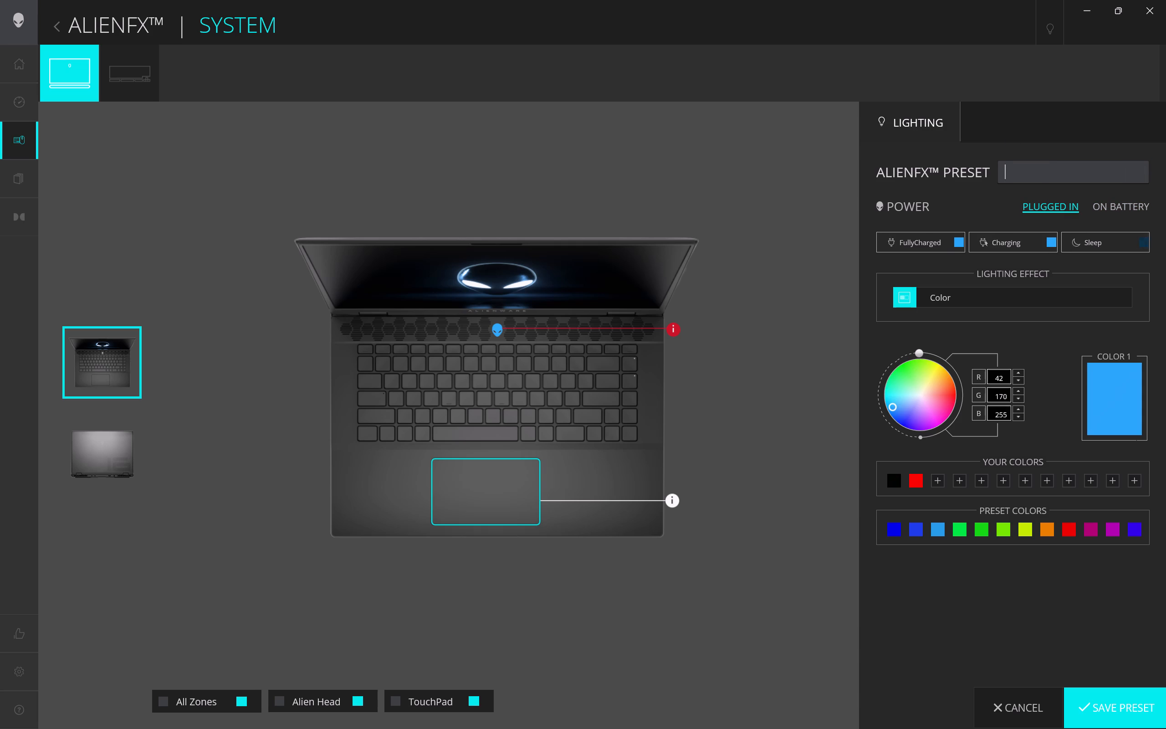
pyautogui.click(1128, 184)
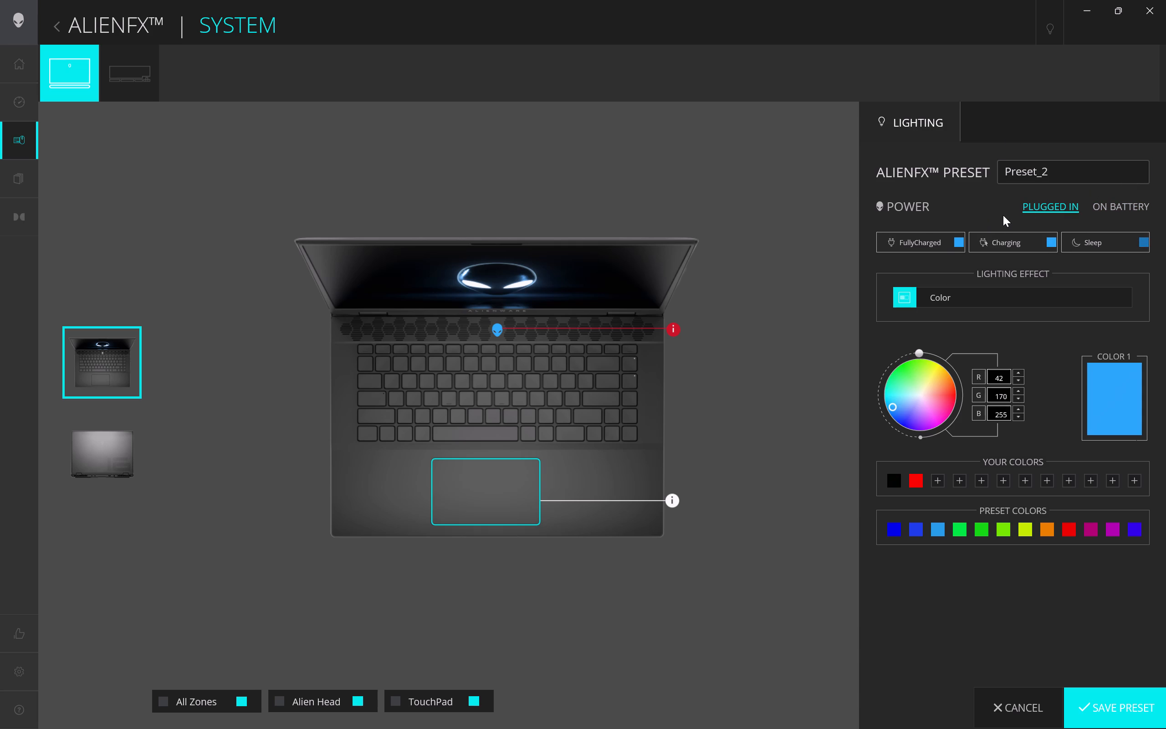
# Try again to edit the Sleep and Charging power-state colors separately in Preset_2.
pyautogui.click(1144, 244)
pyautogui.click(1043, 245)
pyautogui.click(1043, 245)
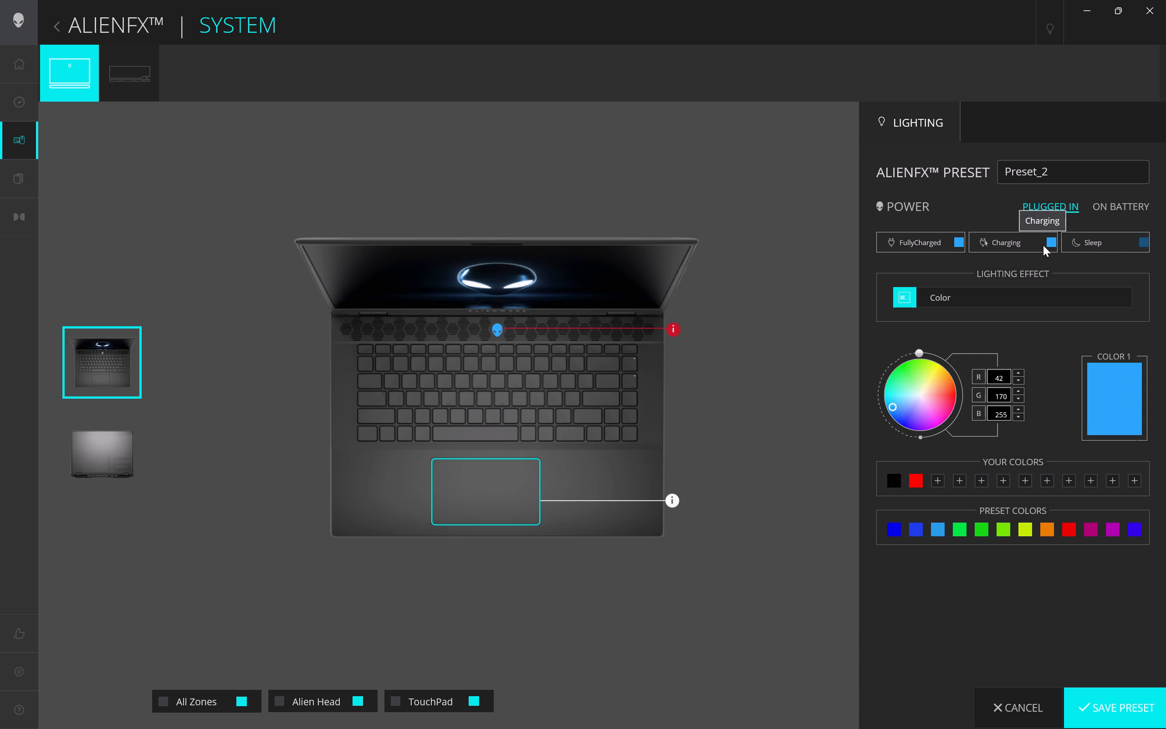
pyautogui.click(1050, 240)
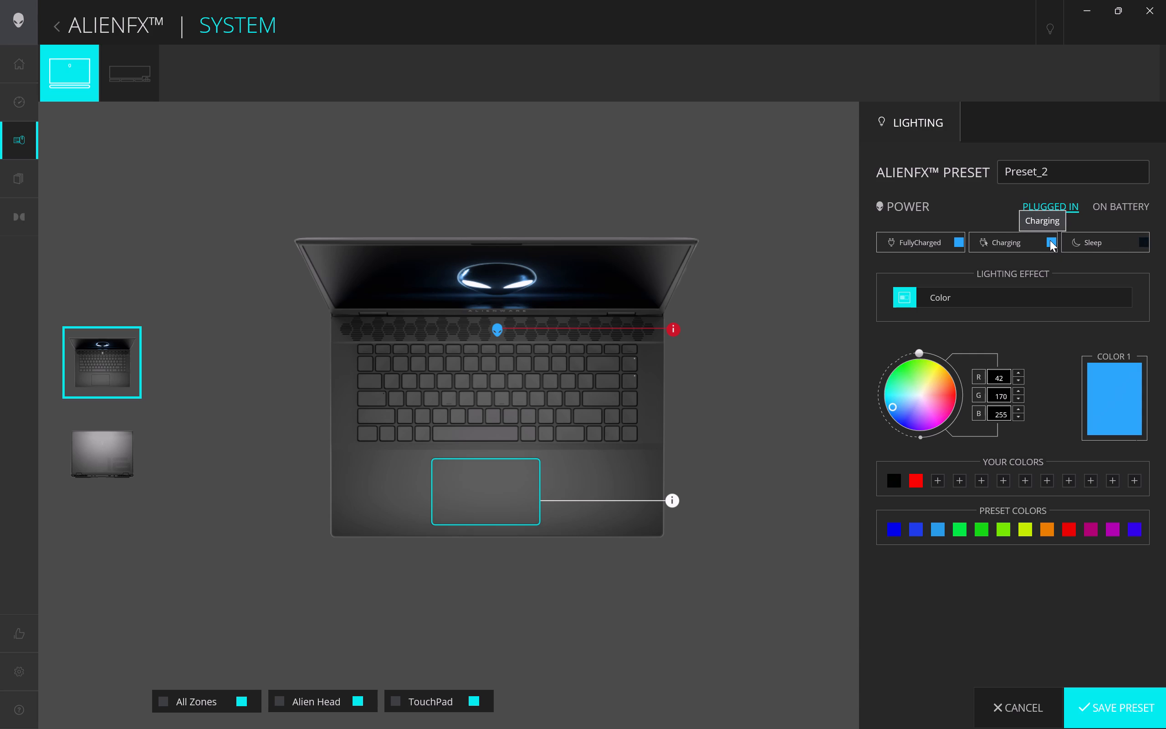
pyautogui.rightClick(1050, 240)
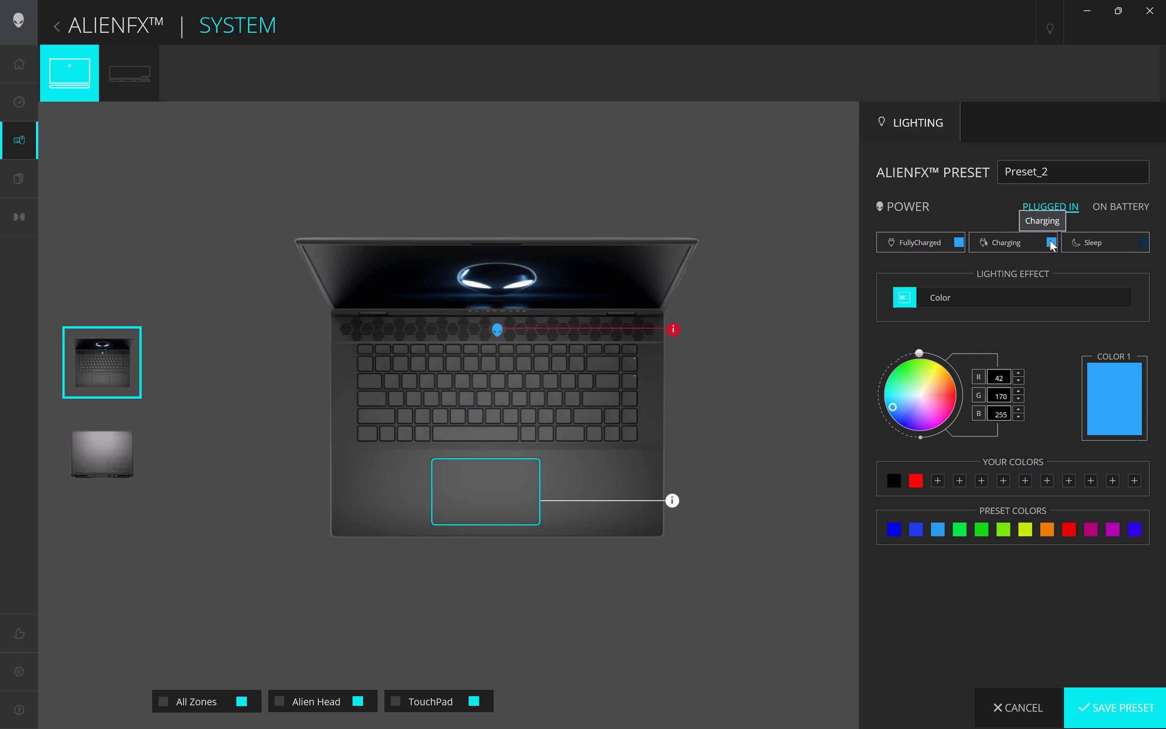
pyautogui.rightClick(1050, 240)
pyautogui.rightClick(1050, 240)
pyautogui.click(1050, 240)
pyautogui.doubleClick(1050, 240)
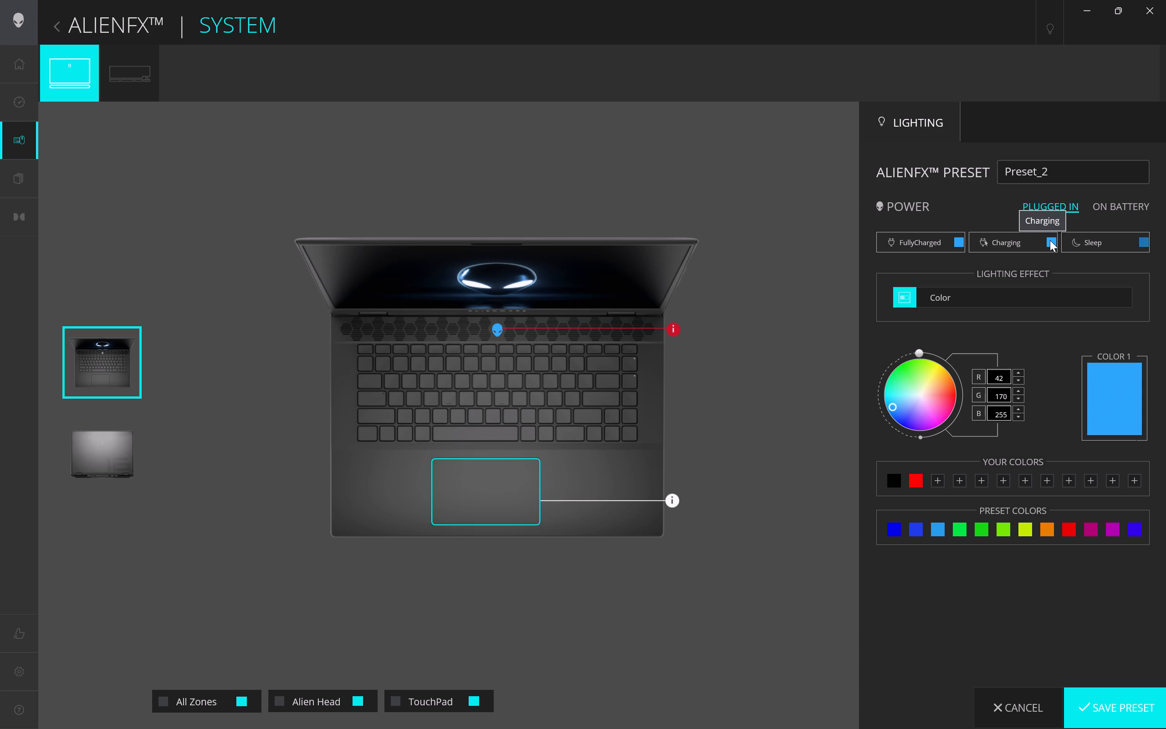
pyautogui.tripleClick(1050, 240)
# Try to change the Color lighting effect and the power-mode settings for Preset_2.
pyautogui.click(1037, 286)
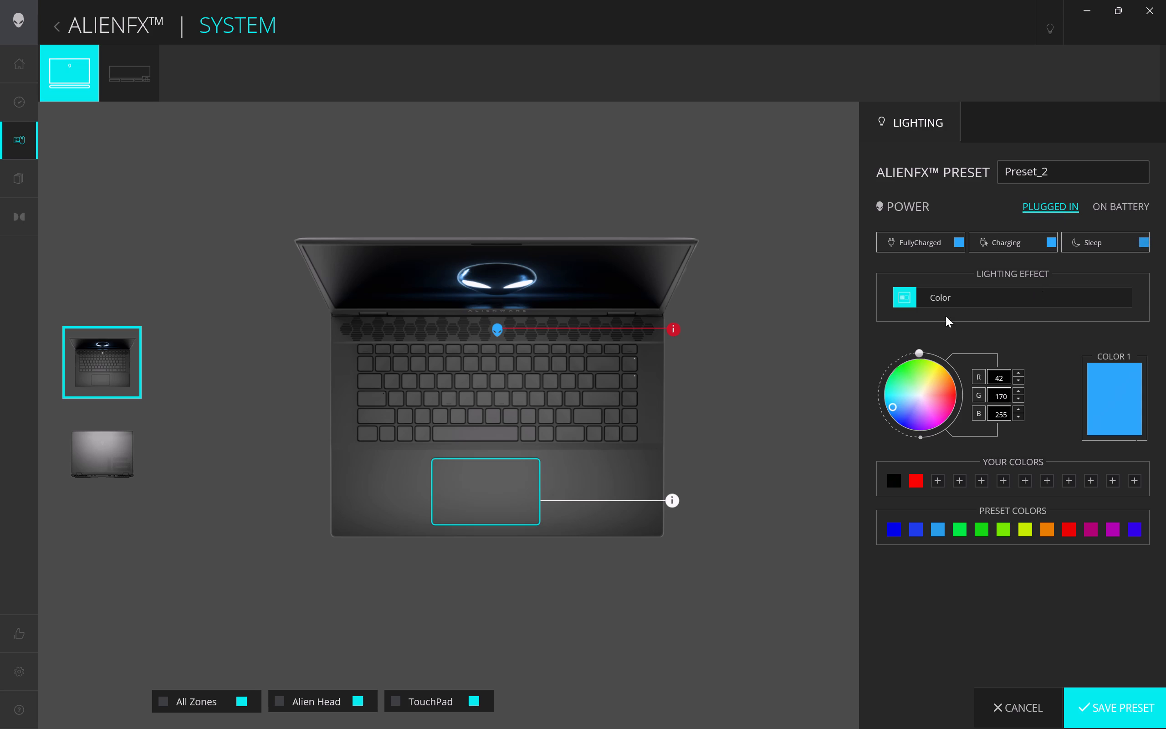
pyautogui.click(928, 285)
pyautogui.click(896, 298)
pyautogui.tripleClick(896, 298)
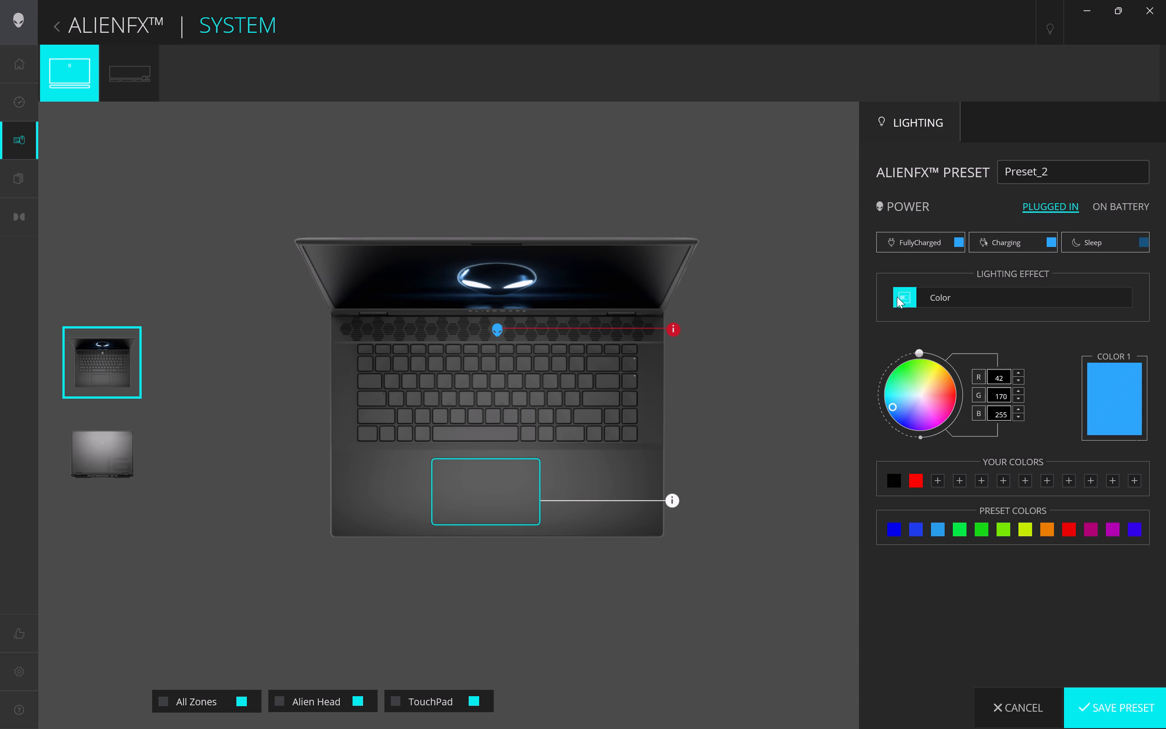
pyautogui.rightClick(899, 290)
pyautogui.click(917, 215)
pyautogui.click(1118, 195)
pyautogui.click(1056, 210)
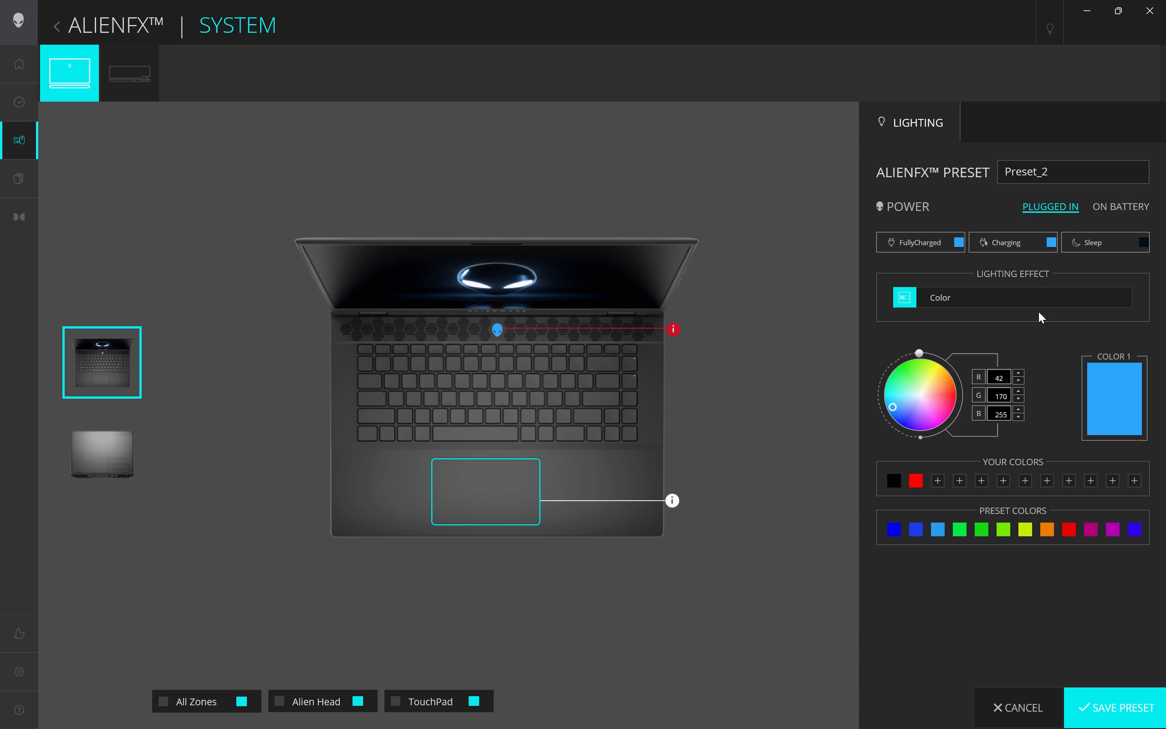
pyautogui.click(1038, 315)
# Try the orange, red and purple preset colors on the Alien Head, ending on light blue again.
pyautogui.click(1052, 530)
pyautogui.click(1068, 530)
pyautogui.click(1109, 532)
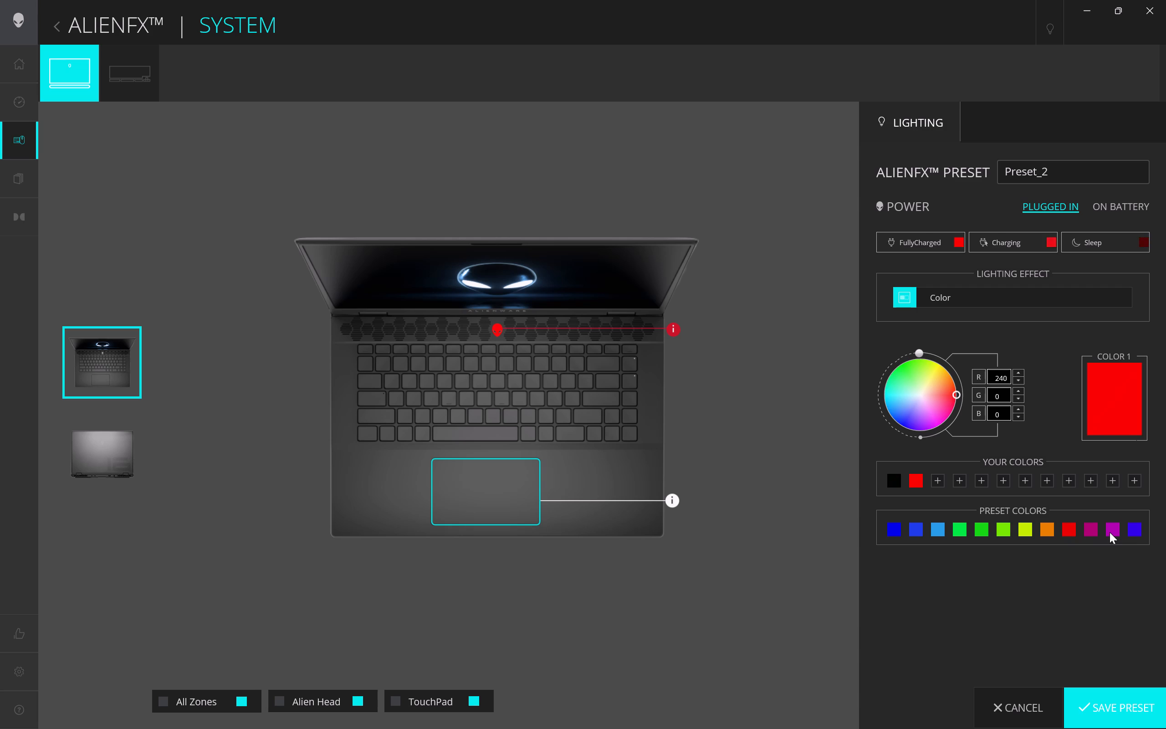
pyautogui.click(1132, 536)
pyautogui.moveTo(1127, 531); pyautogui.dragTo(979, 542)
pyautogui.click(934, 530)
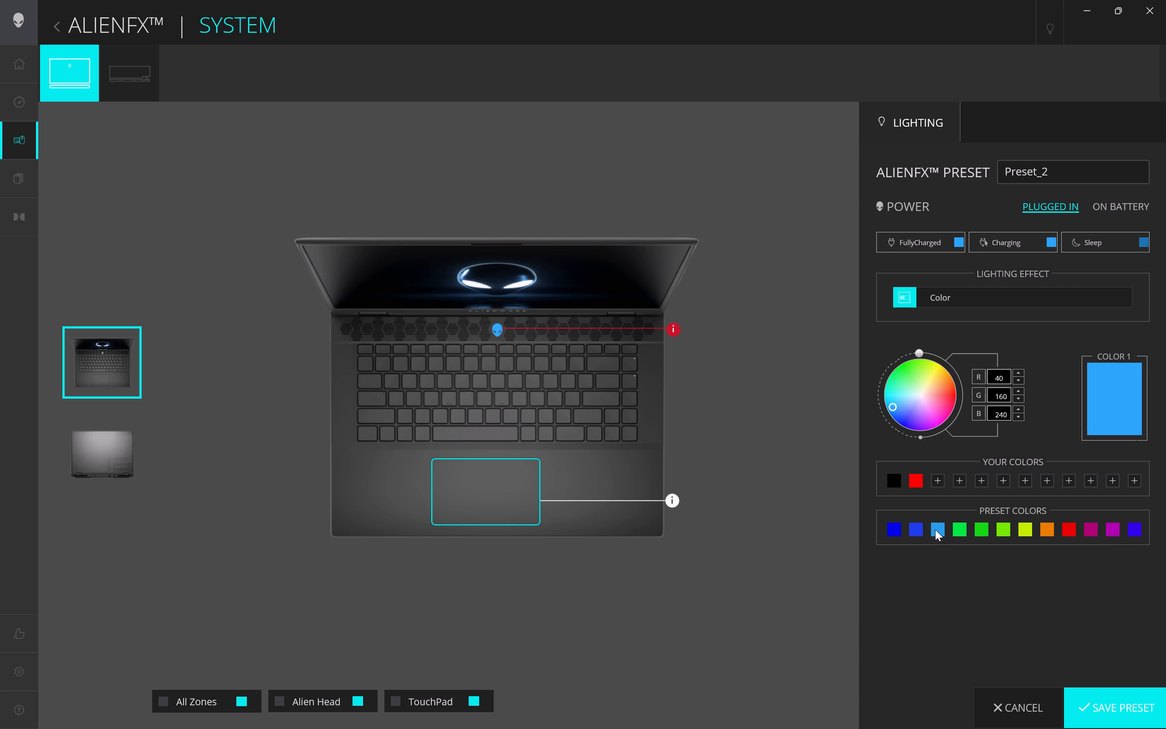
# Add light blue to two empty Your Colors slots and the yellow-green preset color to another.
pyautogui.click(938, 483)
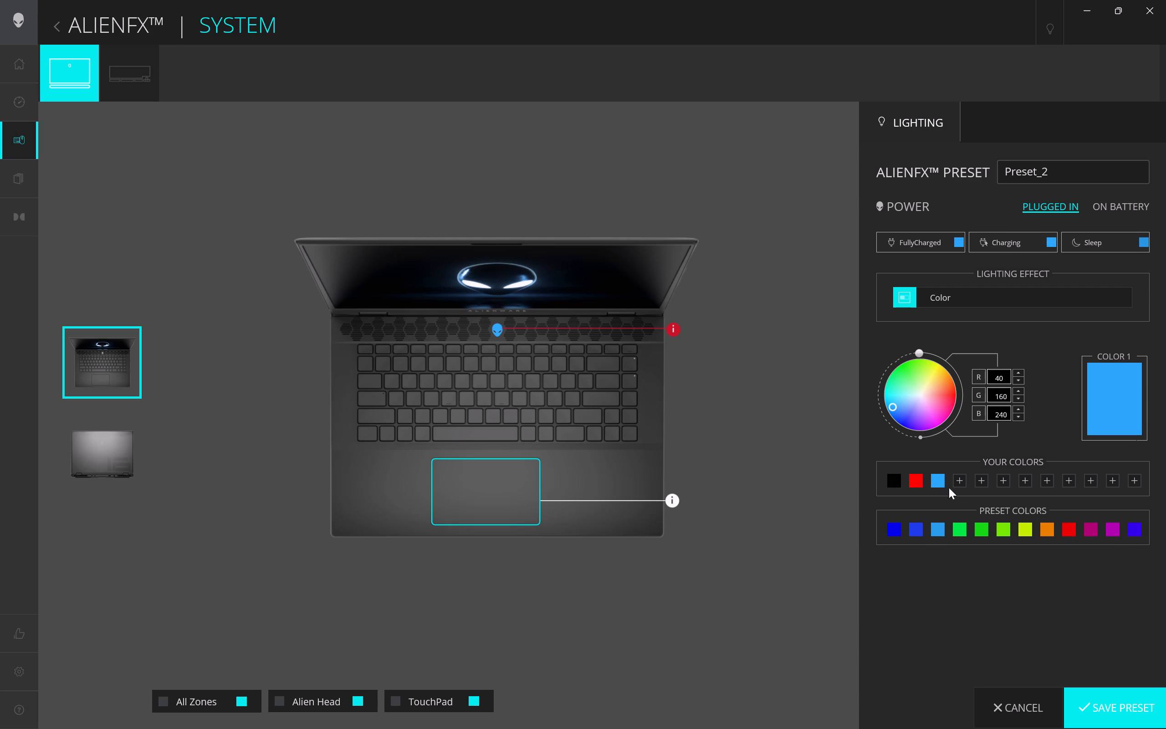
pyautogui.click(956, 482)
pyautogui.click(1026, 533)
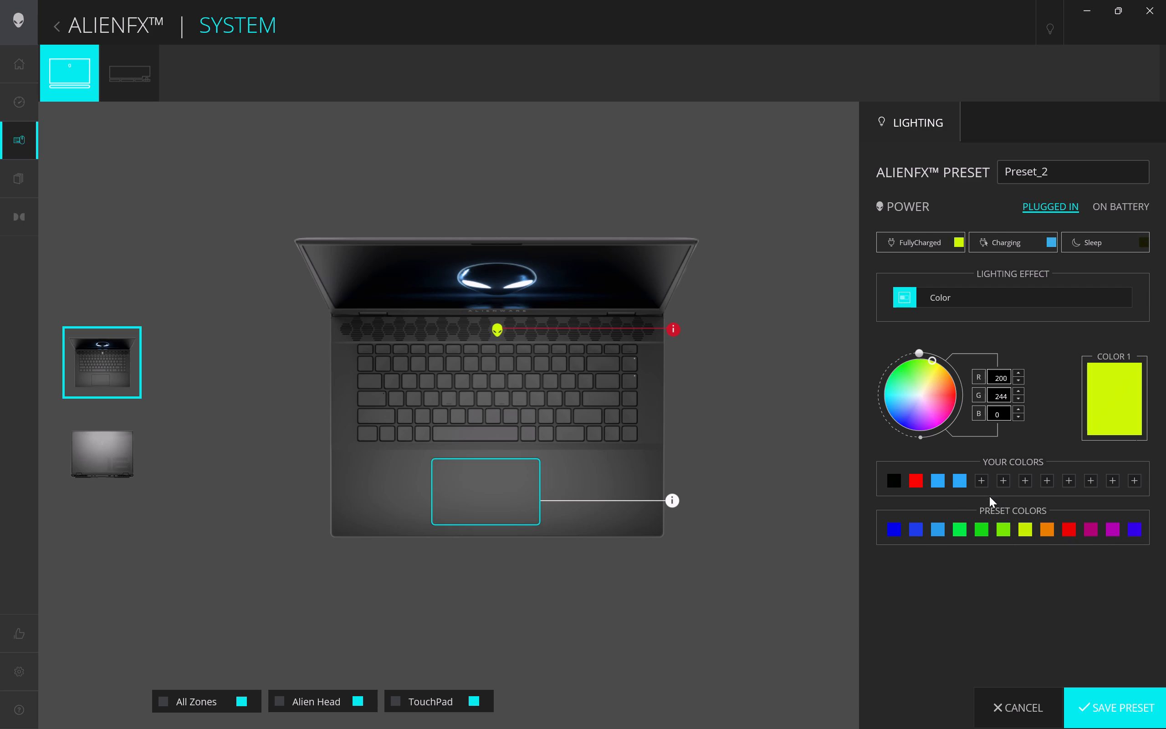
pyautogui.click(981, 481)
# Apply the saved light blue from Your Colors and save the lighting as Preset_2.
pyautogui.click(957, 479)
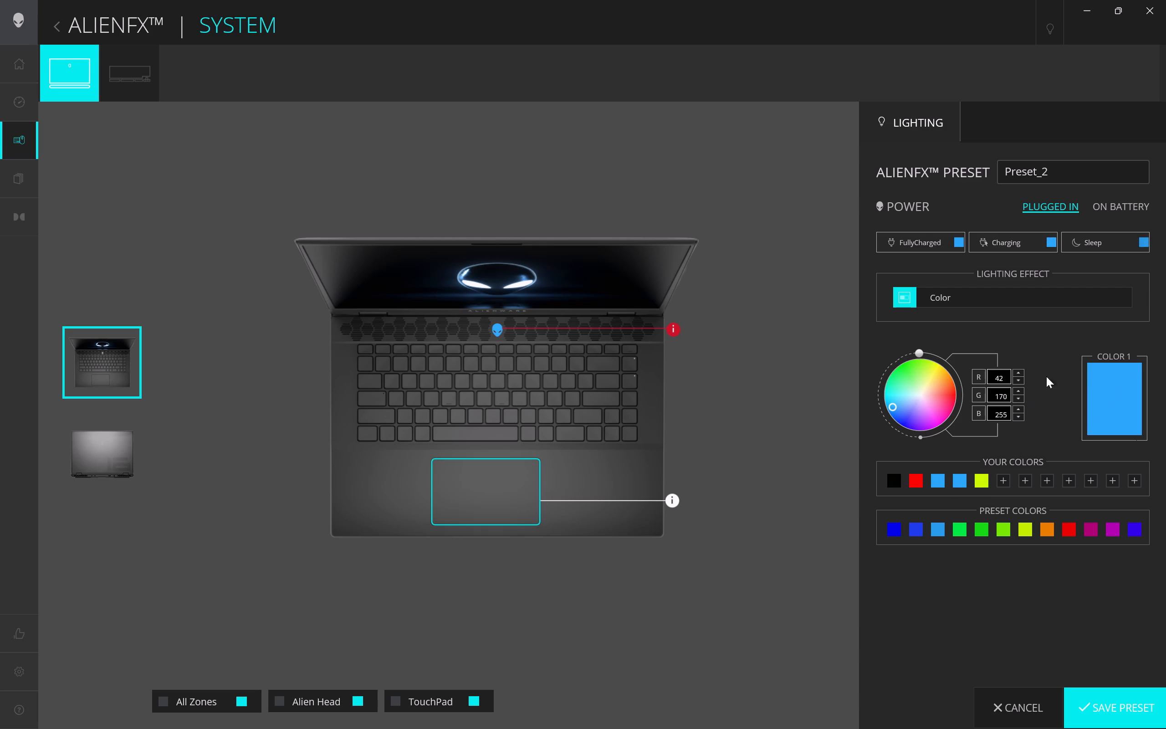
pyautogui.click(1078, 710)
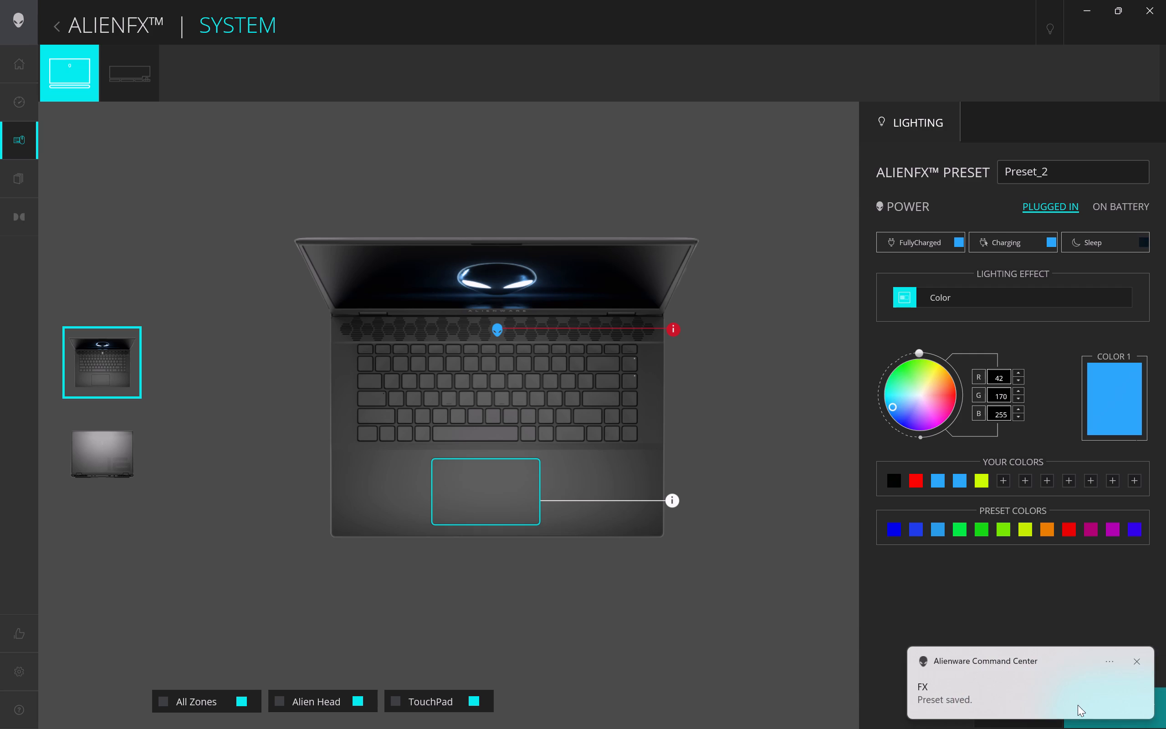
pyautogui.click(1134, 663)
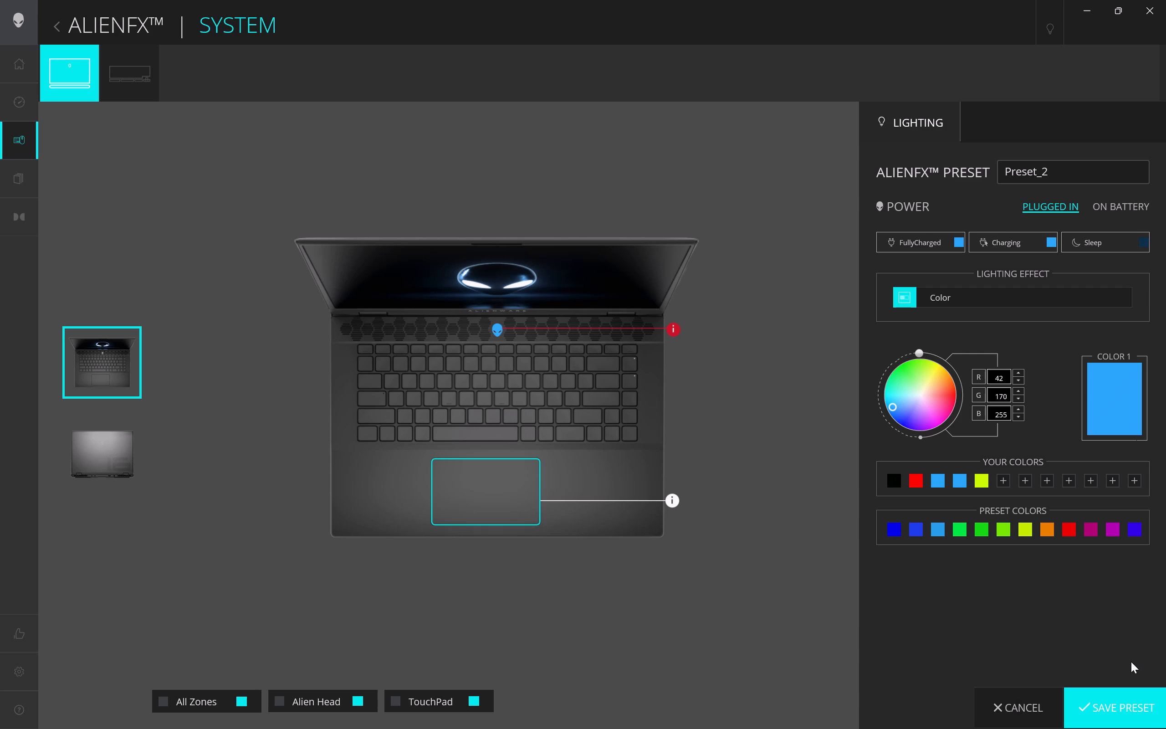
# Review the plugged-in and on-battery power-state colors and the lid and keyboard lighting zones.
pyautogui.click(1140, 241)
pyautogui.click(1112, 201)
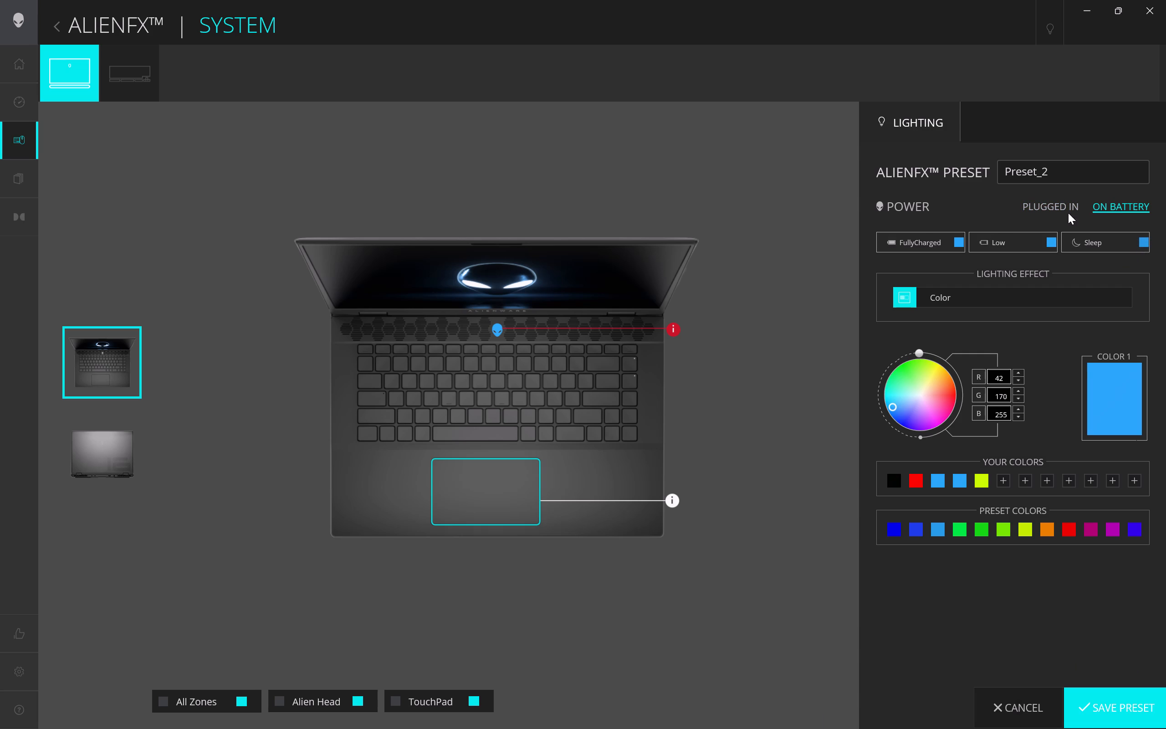
pyautogui.click(1067, 205)
pyautogui.click(1132, 209)
pyautogui.click(1090, 244)
pyautogui.click(1059, 212)
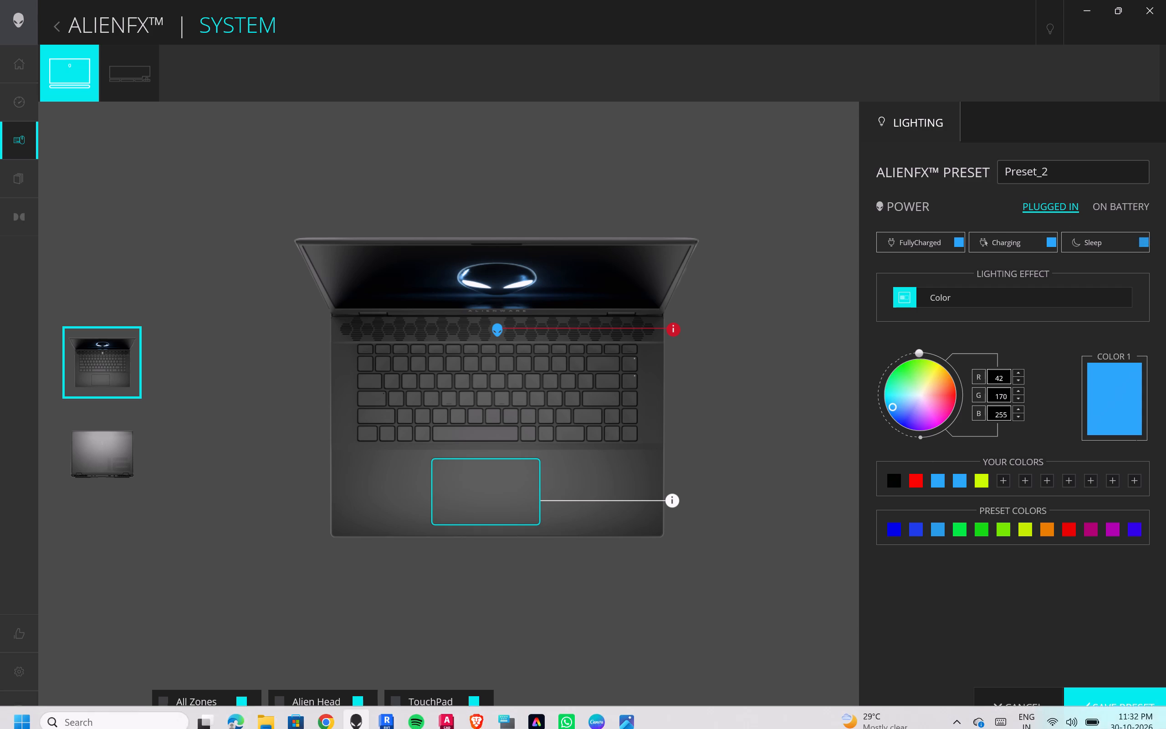
pyautogui.click(113, 465)
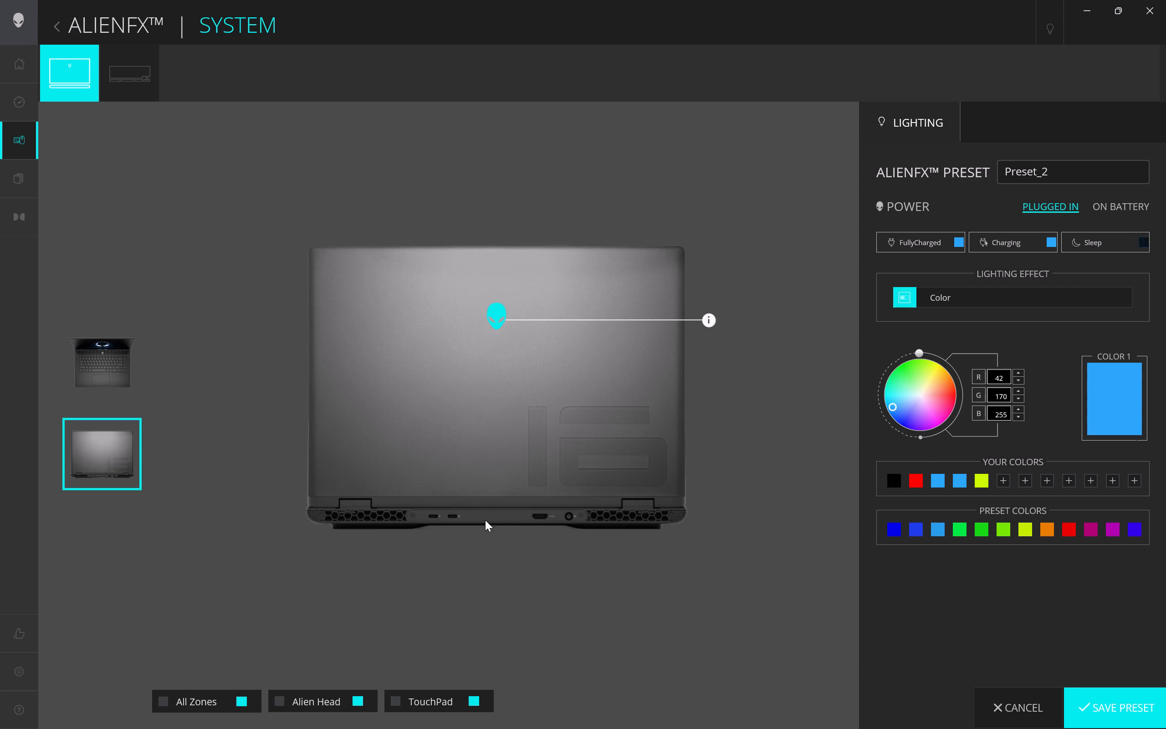
pyautogui.scroll(-3, 564, 574)
pyautogui.click(106, 371)
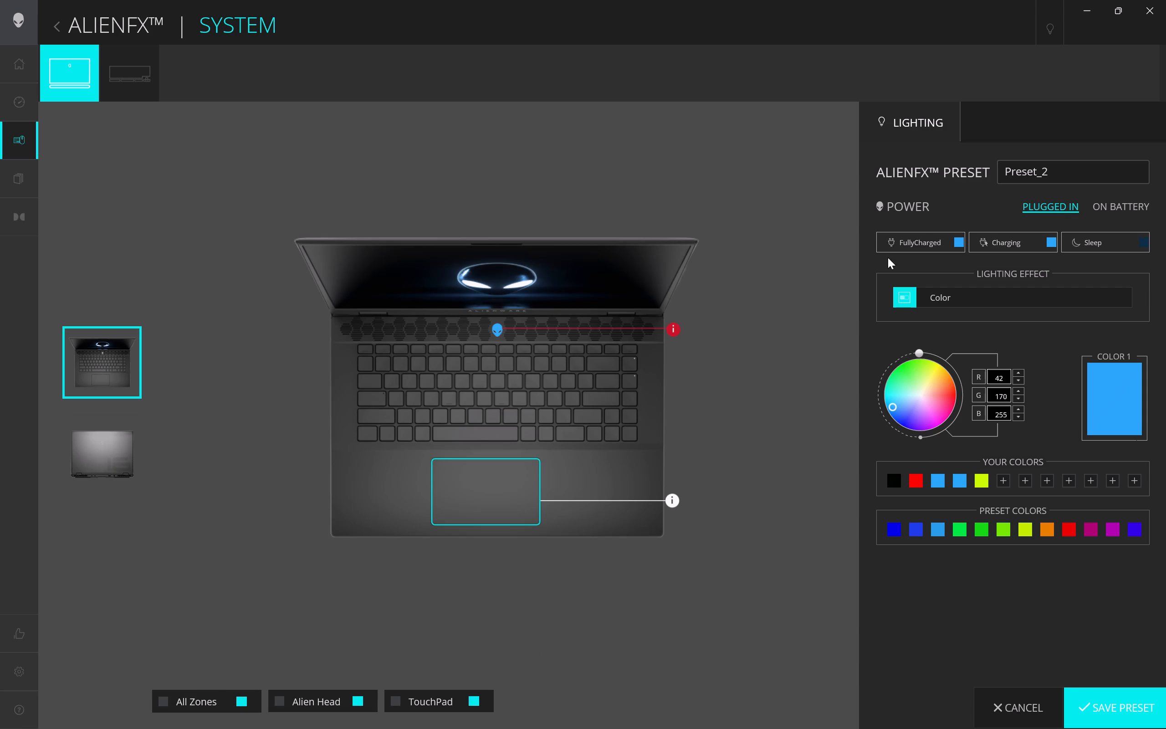
pyautogui.click(651, 331)
pyautogui.click(652, 329)
# Close Alienware Command Center, returning to LD_TW_2026_M.docx, and proportionally shrink the pond plan image above Simple Site Plan.
pyautogui.click(1165, 0)
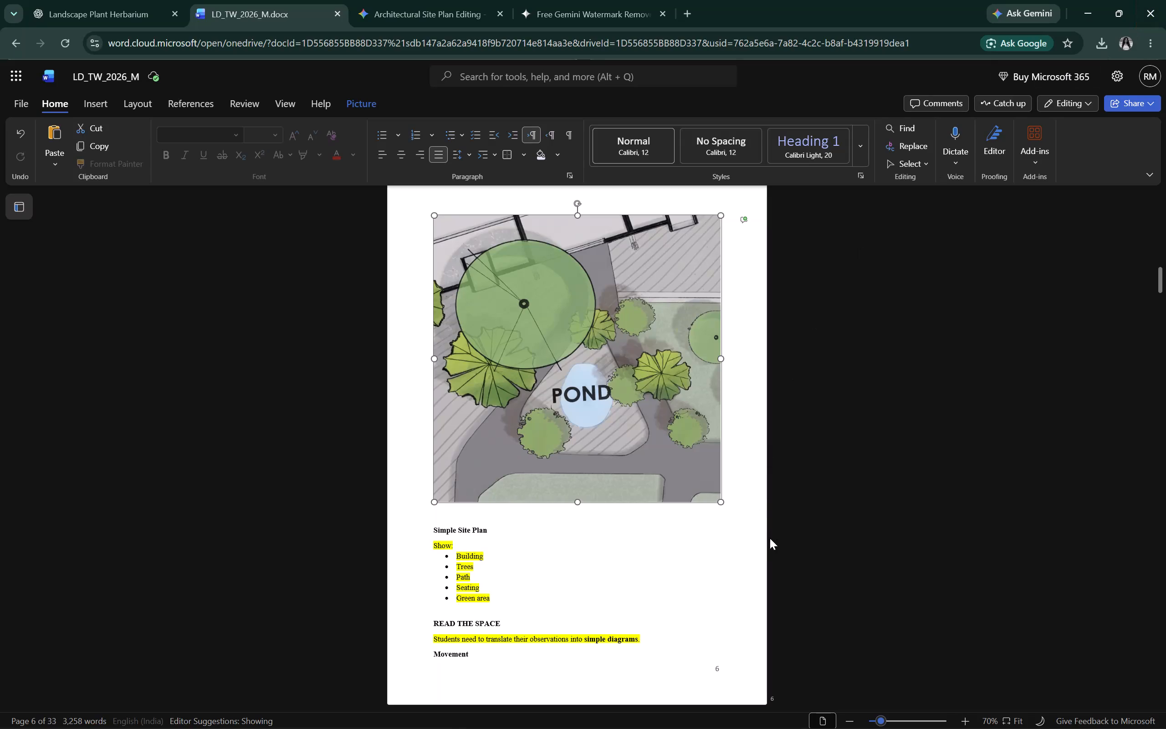
pyautogui.moveTo(719, 504); pyautogui.dragTo(678, 452)
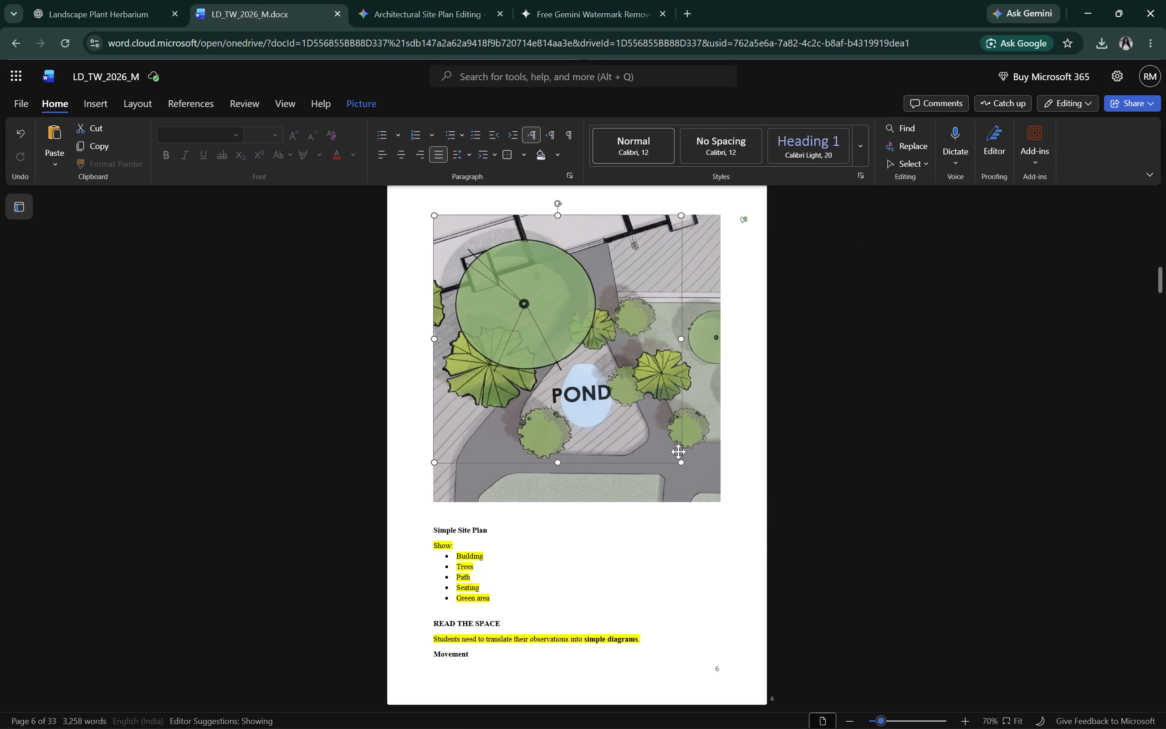
# Finish proportionally shrinking the pond plan above Simple Site Plan on page 6 to about 13.48 cm square.
pyautogui.moveTo(678, 452); pyautogui.dragTo(675, 447)
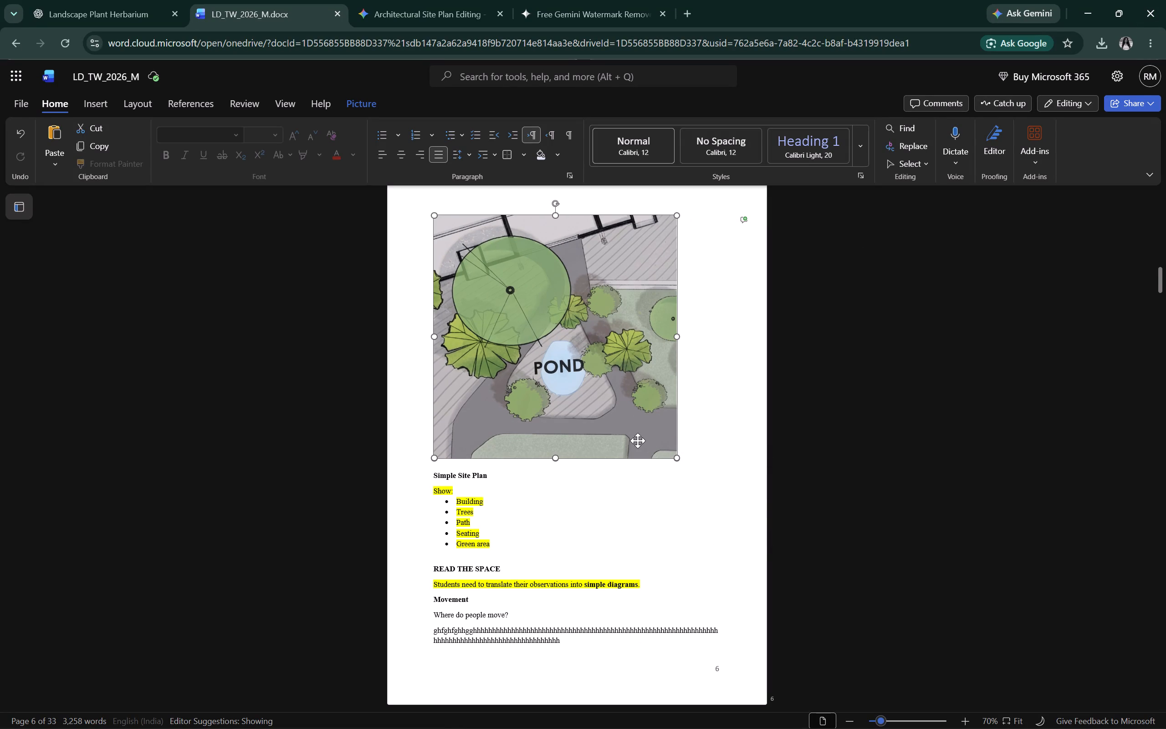
# Copy the resized pond plan and paste it on a new line beneath the annotated sketches on page 5.
pyautogui.hotkey('ctrl', 'c')
pyautogui.scroll(8, 639, 444)
pyautogui.click(441, 417)
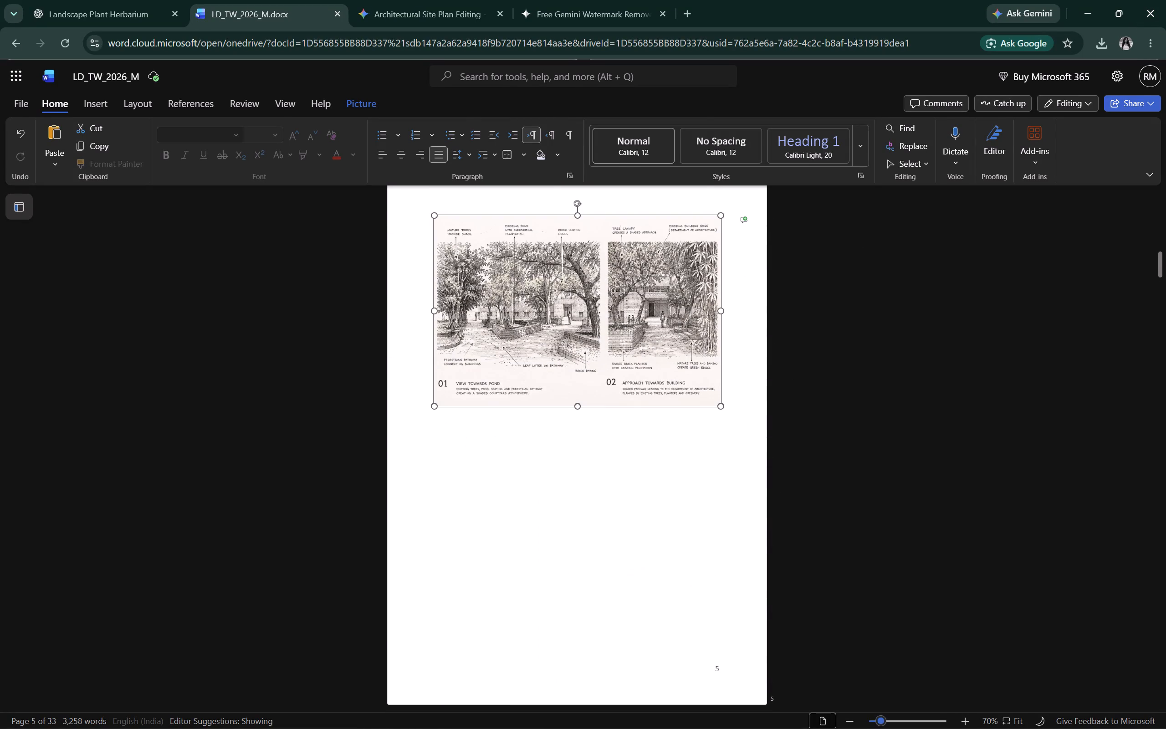
pyautogui.click(438, 424)
pyautogui.click(438, 424)
pyautogui.click(442, 444)
pyautogui.click(458, 481)
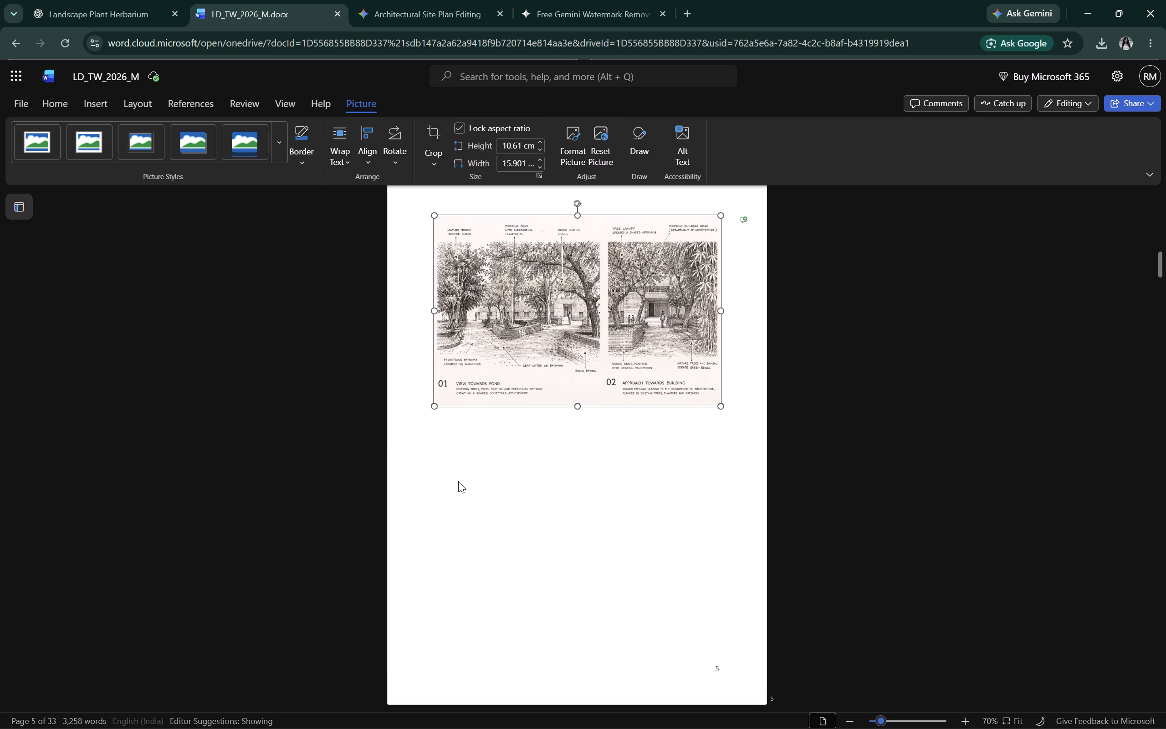
pyautogui.click(501, 518)
pyautogui.click(986, 406)
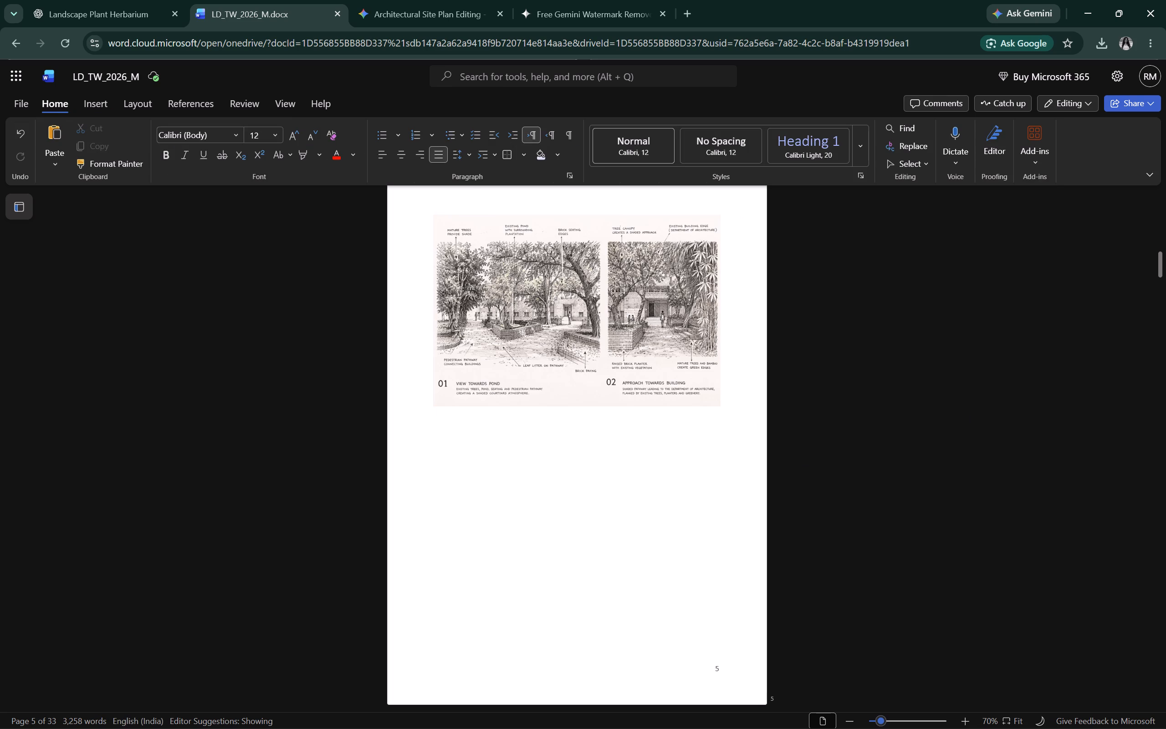
pyautogui.press('Return')
pyautogui.hotkey('ctrl', 'v')
# Proportionally shrink the pasted pond plan to about 11.93 cm square so it fits beneath the page 5 sketches.
pyautogui.scroll(4, 491, 575)
pyautogui.scroll(-9, 498, 566)
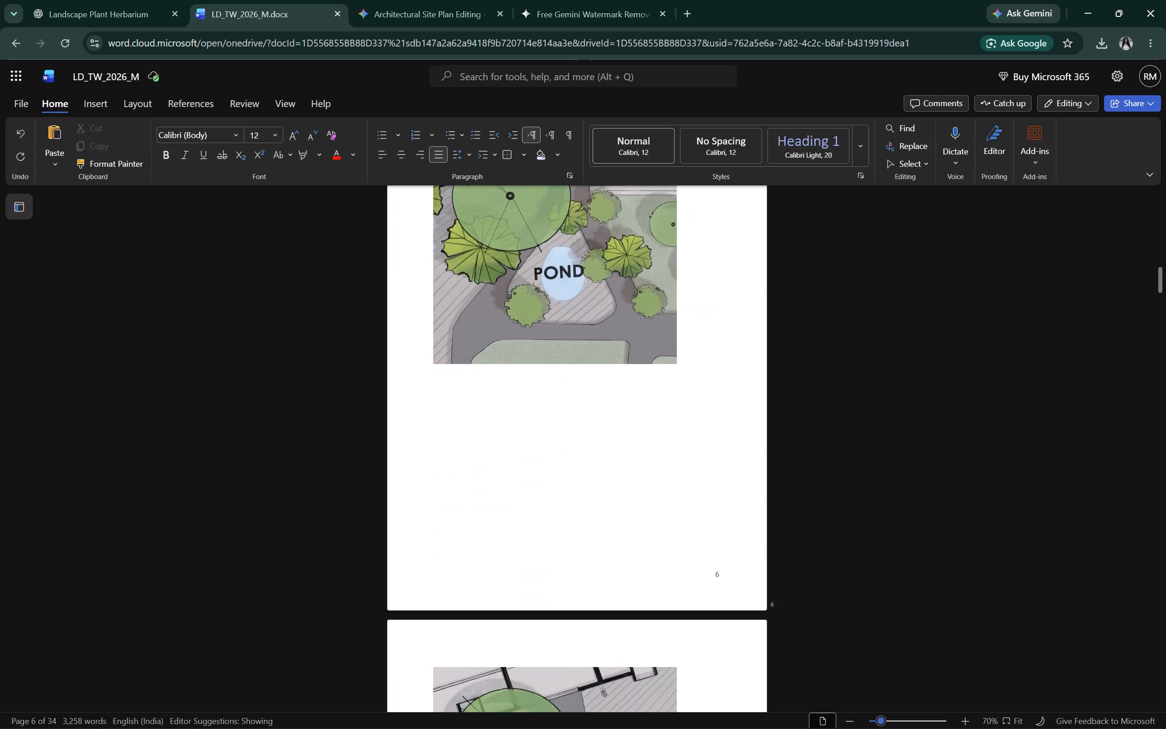
pyautogui.scroll(-2, 506, 546)
pyautogui.scroll(8, 506, 546)
pyautogui.click(649, 497)
pyautogui.scroll(-2, 665, 525)
pyautogui.moveTo(676, 568); pyautogui.dragTo(649, 525)
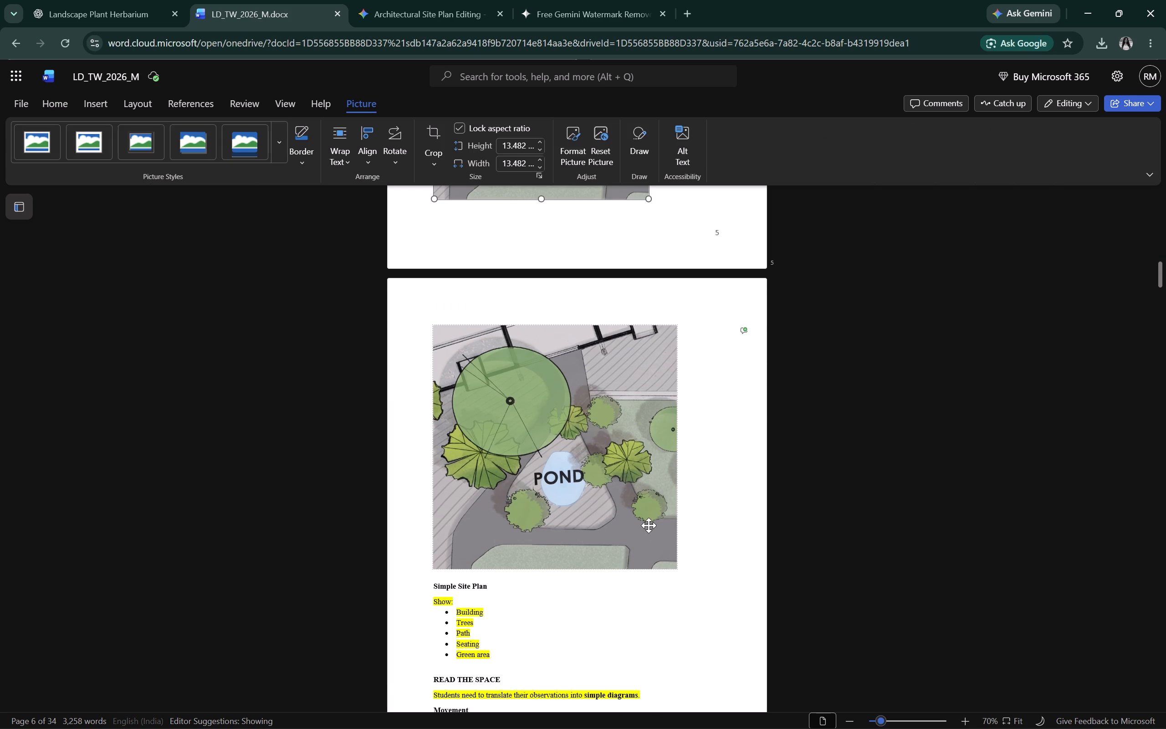
pyautogui.scroll(6, 649, 525)
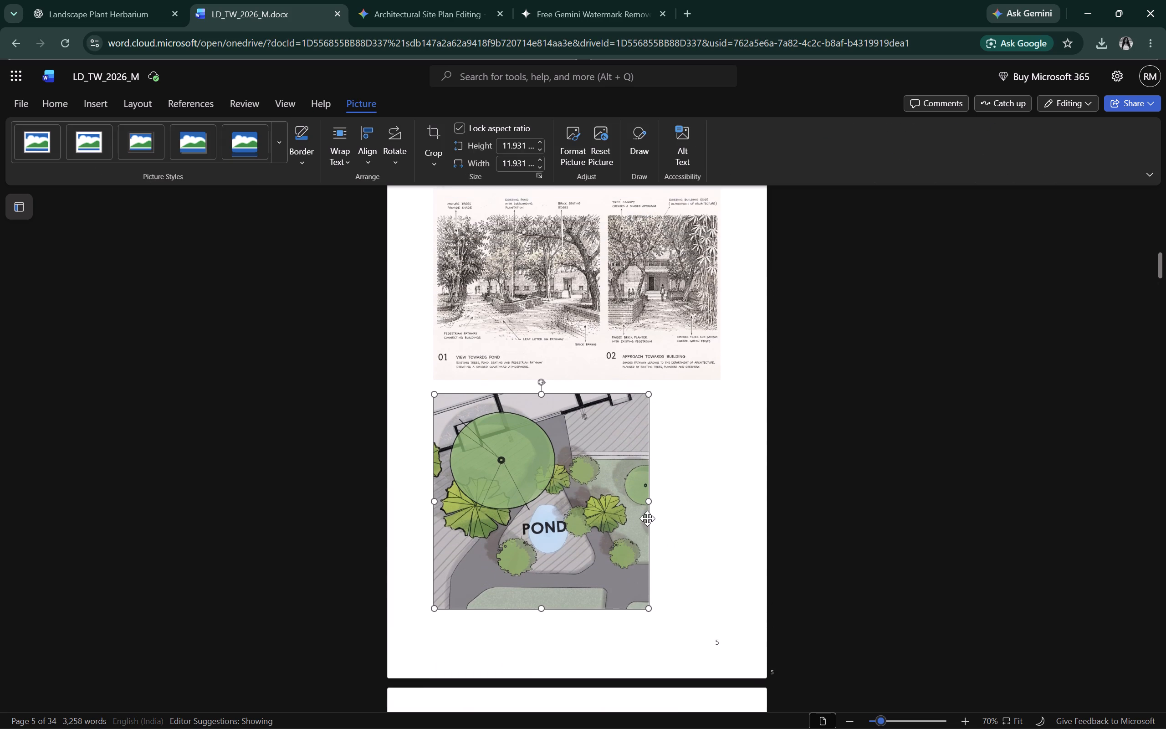
# Stretch the page 5 pond plan to about 12.92 cm high and 13.83 cm wide, undoing the overly tall resize.
pyautogui.moveTo(647, 504); pyautogui.dragTo(714, 505)
pyautogui.moveTo(578, 609); pyautogui.dragTo(581, 627)
pyautogui.moveTo(573, 621); pyautogui.dragTo(576, 637)
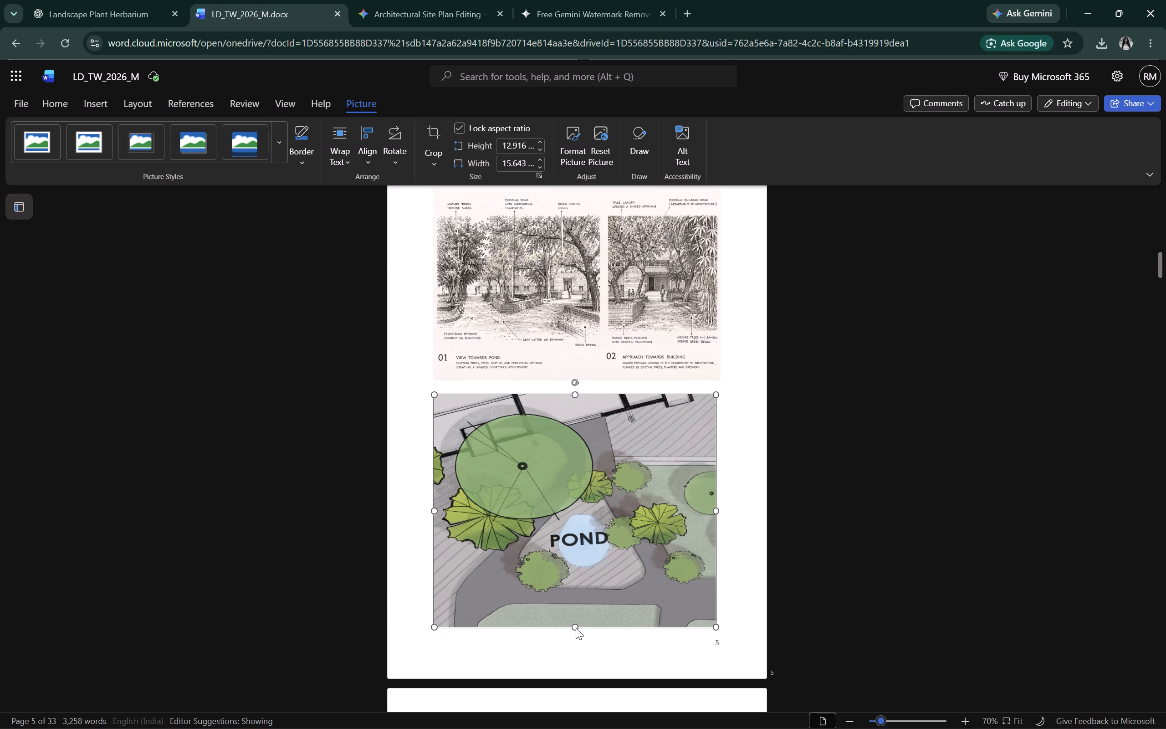
pyautogui.moveTo(576, 626); pyautogui.dragTo(577, 638)
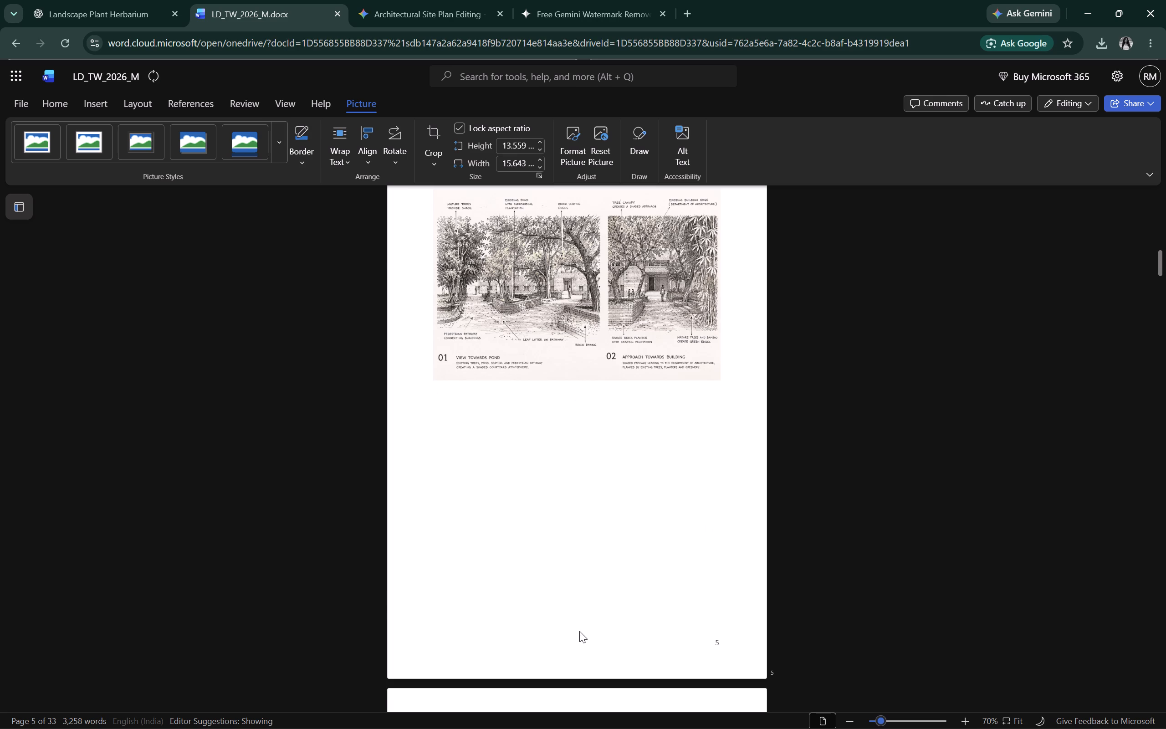
pyautogui.hotkey('ctrl', 'z')
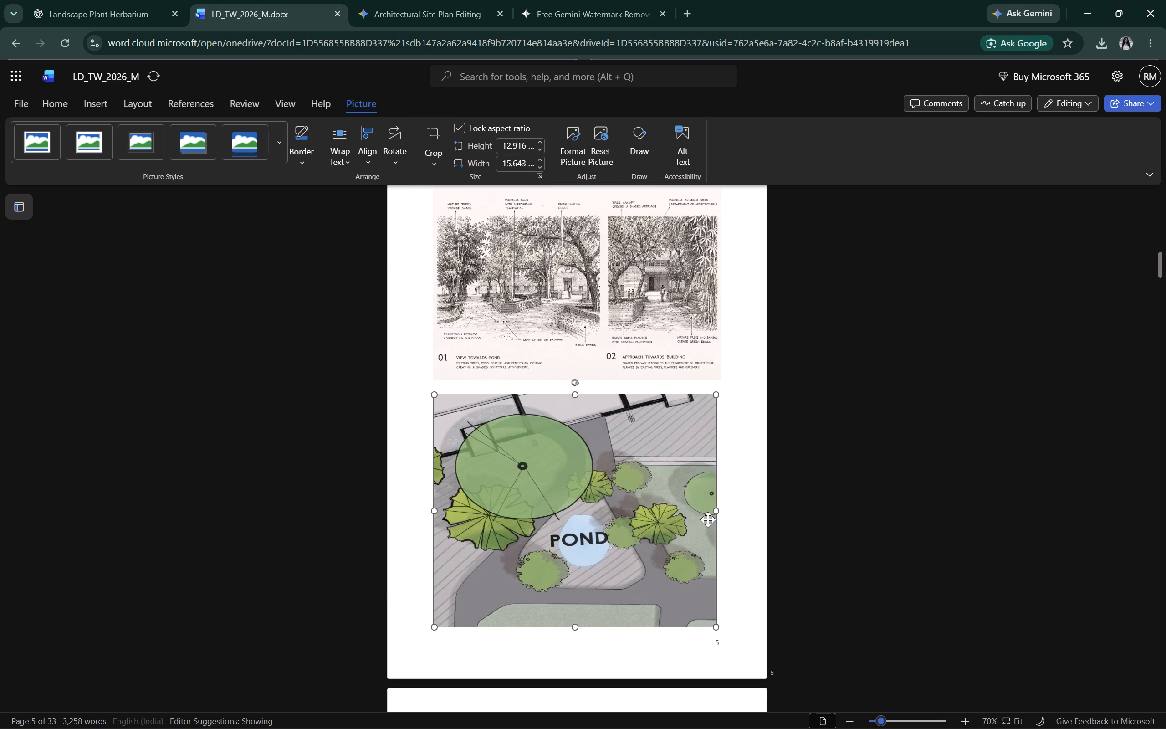
pyautogui.click(720, 511)
pyautogui.click(713, 516)
pyautogui.moveTo(716, 512); pyautogui.dragTo(684, 518)
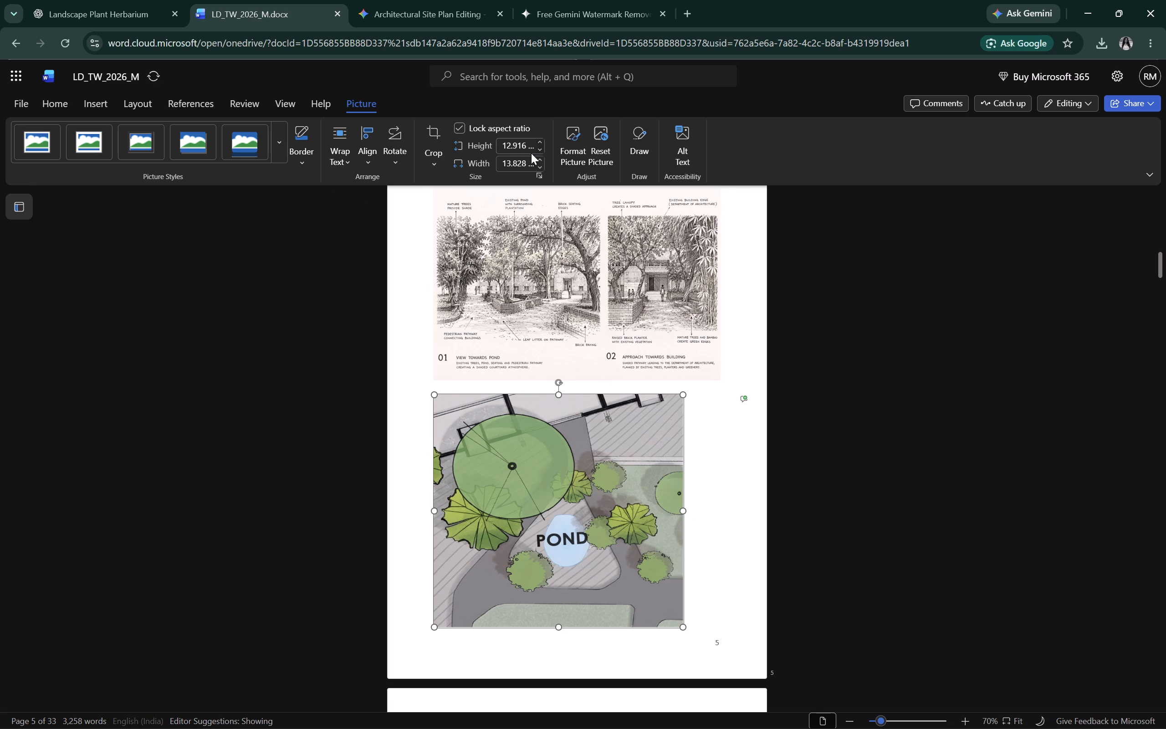
# Centre the pond plan horizontally on page 5.
pyautogui.click(330, 363)
pyautogui.click(499, 471)
pyautogui.click(22, 105)
pyautogui.click(73, 109)
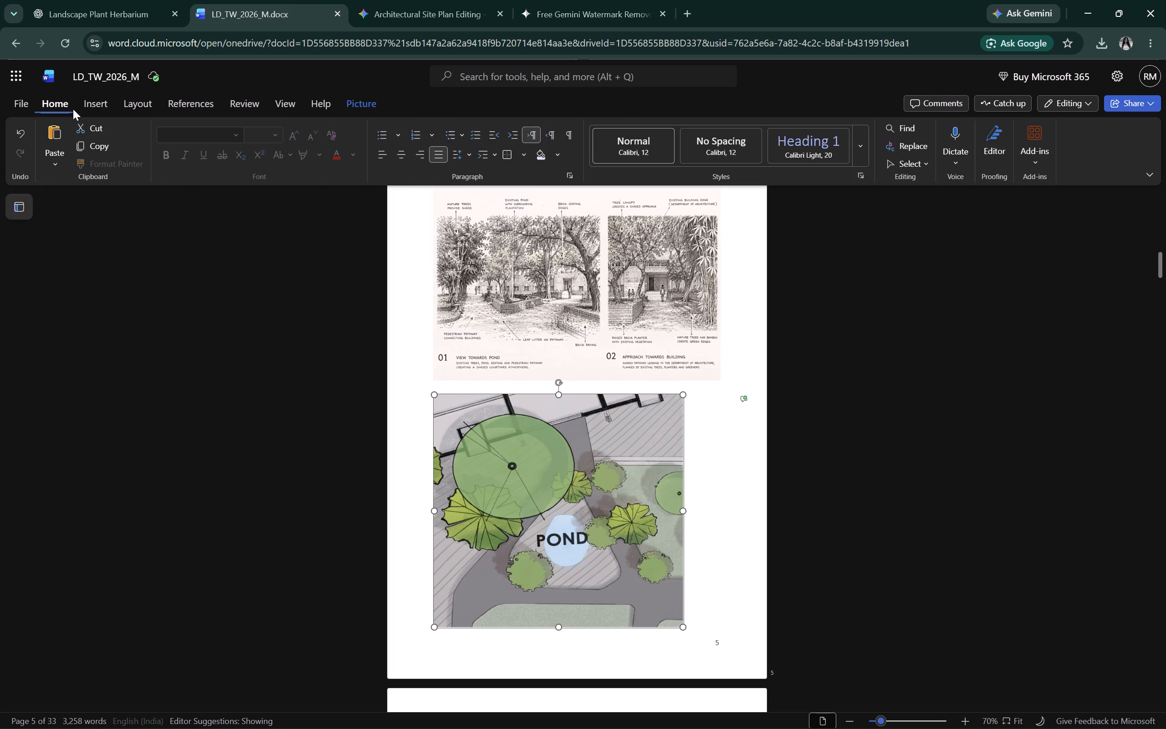
pyautogui.click(406, 156)
pyautogui.click(356, 438)
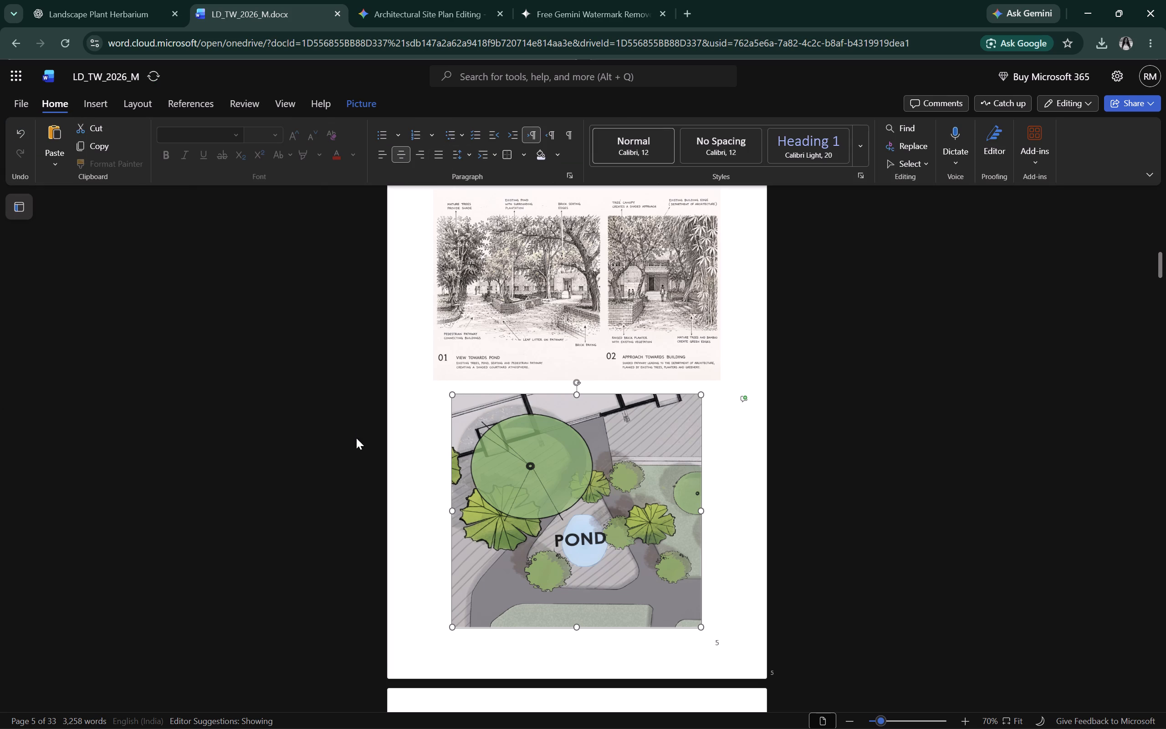
# Proportionally shrink the centred pond plan to about 10.57 cm high by 11.32 cm wide.
pyautogui.click(655, 585)
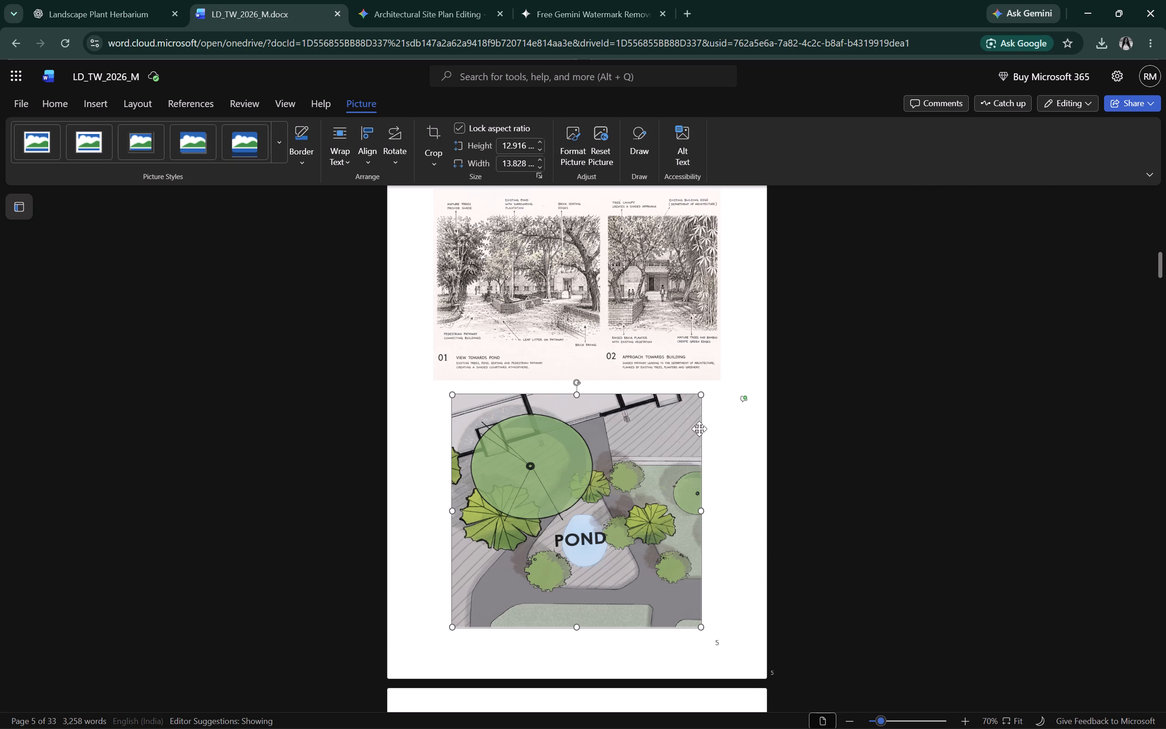
pyautogui.moveTo(700, 394); pyautogui.dragTo(597, 436)
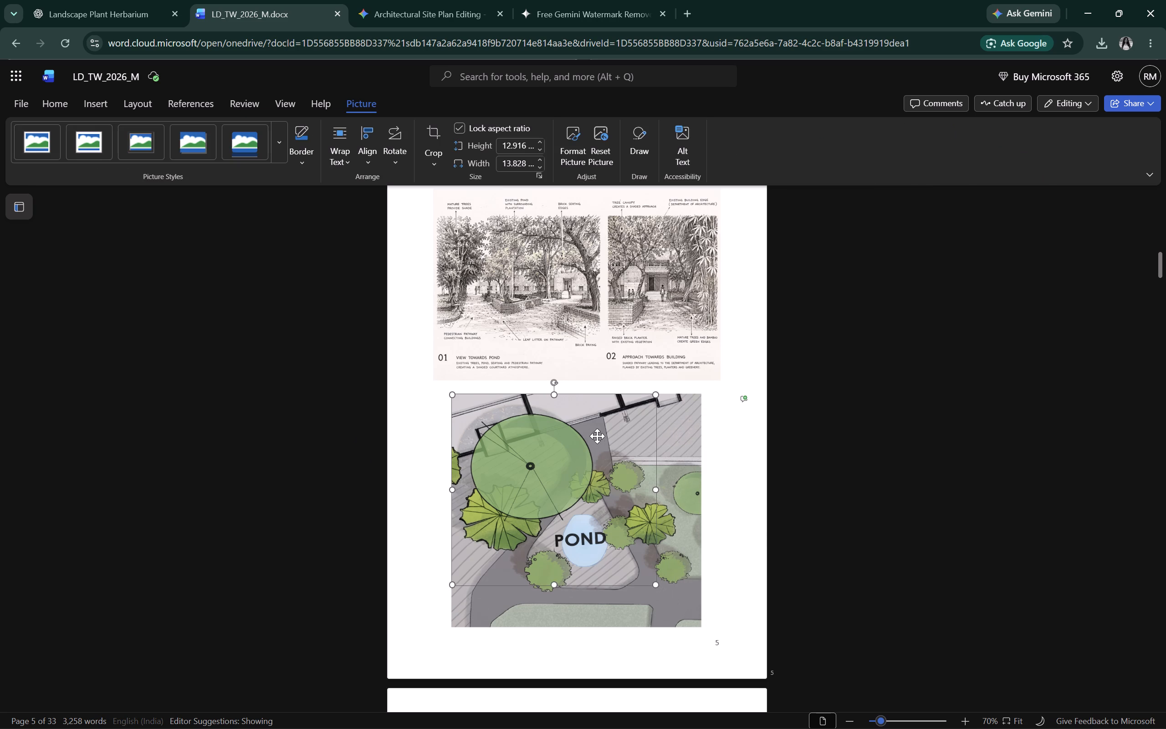
pyautogui.moveTo(597, 436); pyautogui.dragTo(592, 436)
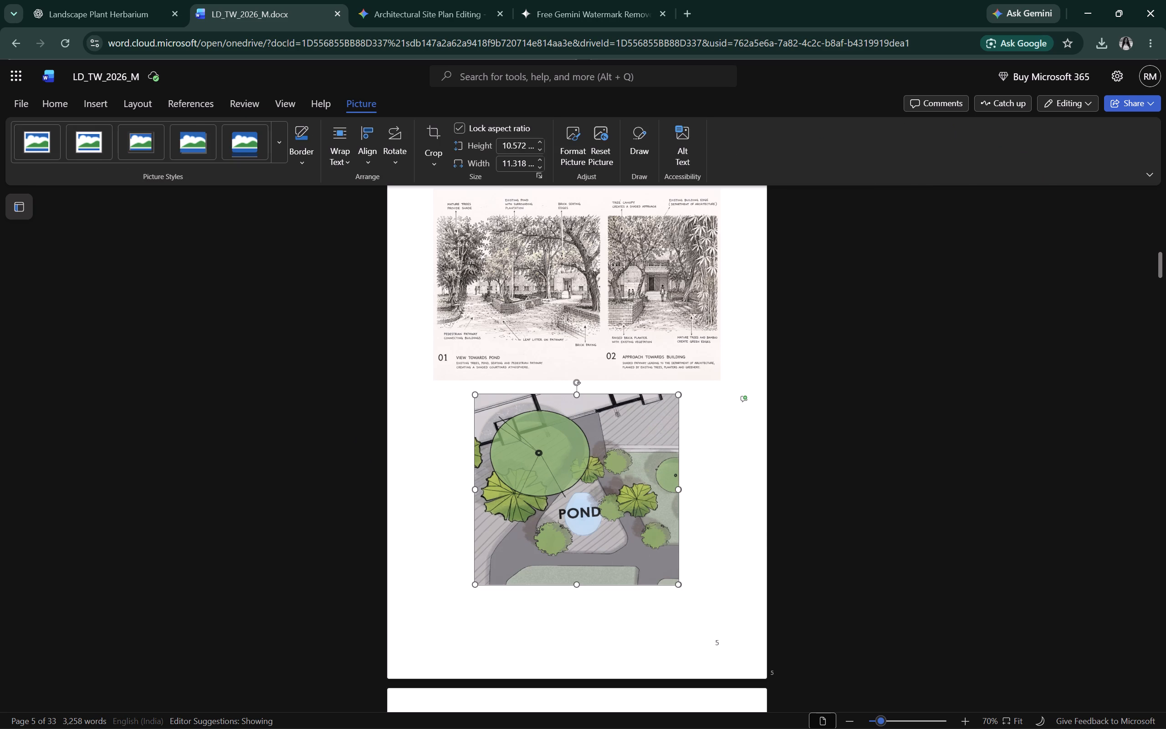
# Insert three blank lines between the annotated sketches and the pond plan on page 5.
pyautogui.click(463, 397)
pyautogui.click(470, 395)
pyautogui.press('Return')
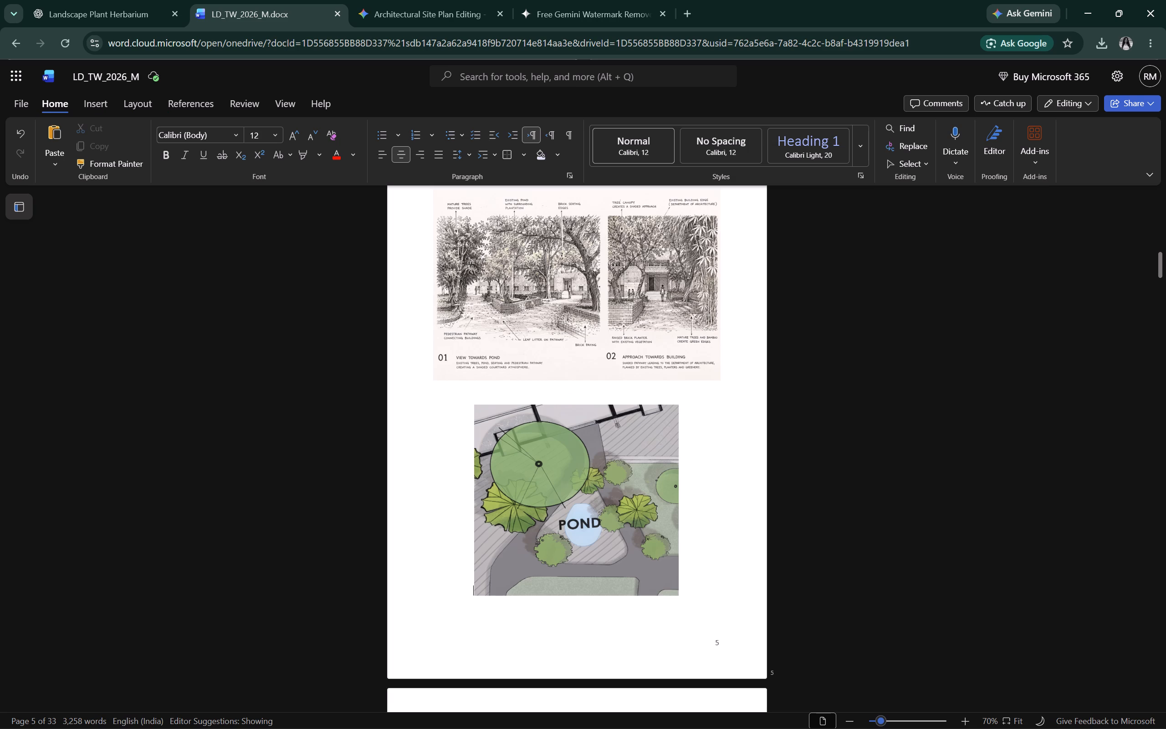
pyautogui.press('Return')
pyautogui.press('Return')
pyautogui.press('Return')
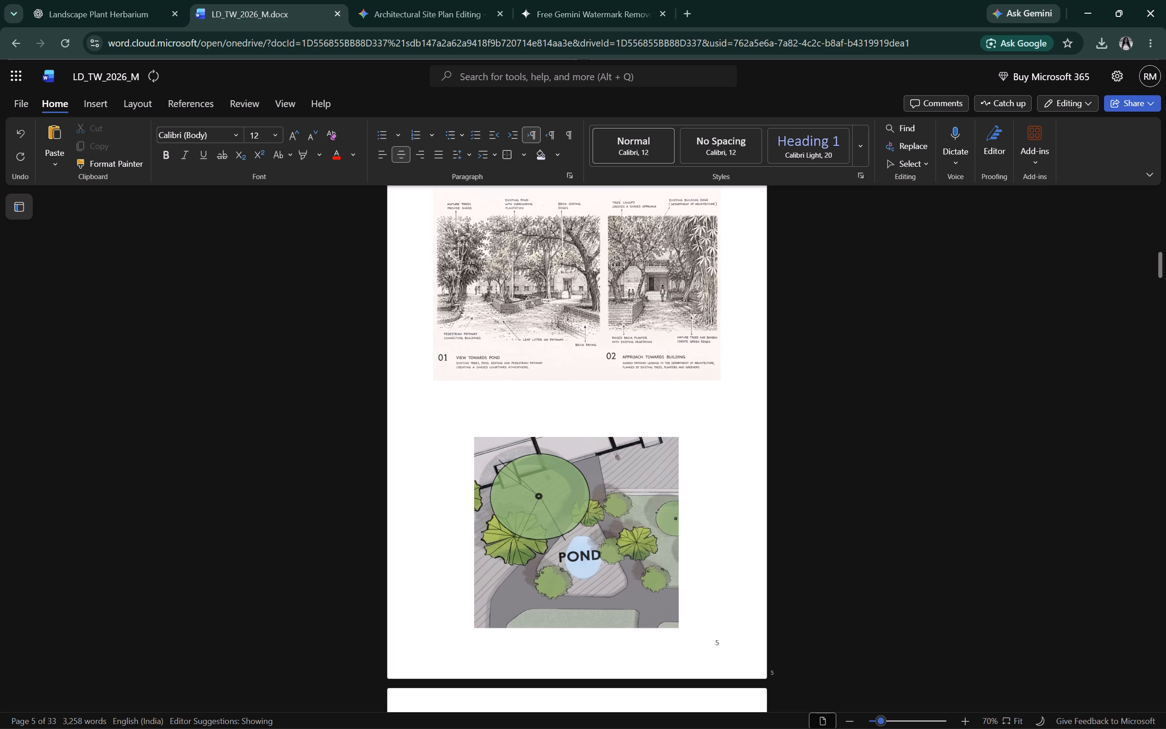
pyautogui.press('BackSpace')
# Delete the original pond plan above the Simple Site Plan heading on page 6.
pyautogui.scroll(-6, 506, 441)
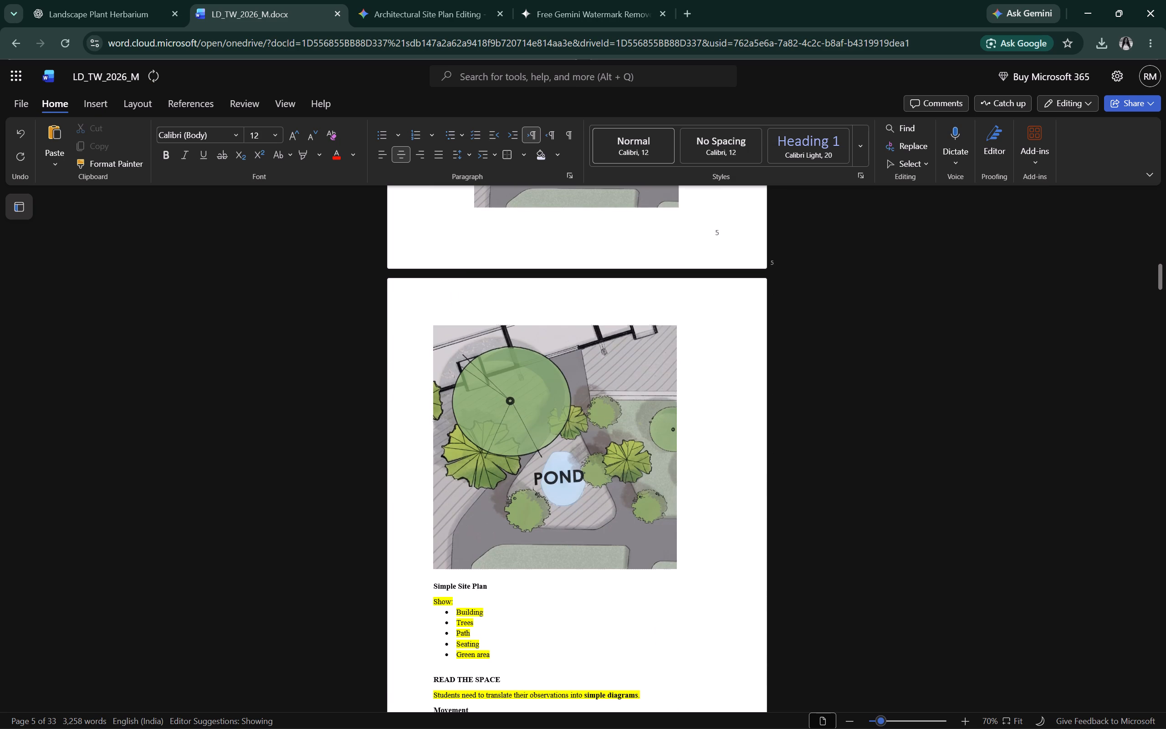
pyautogui.click(580, 516)
pyautogui.press('Delete')
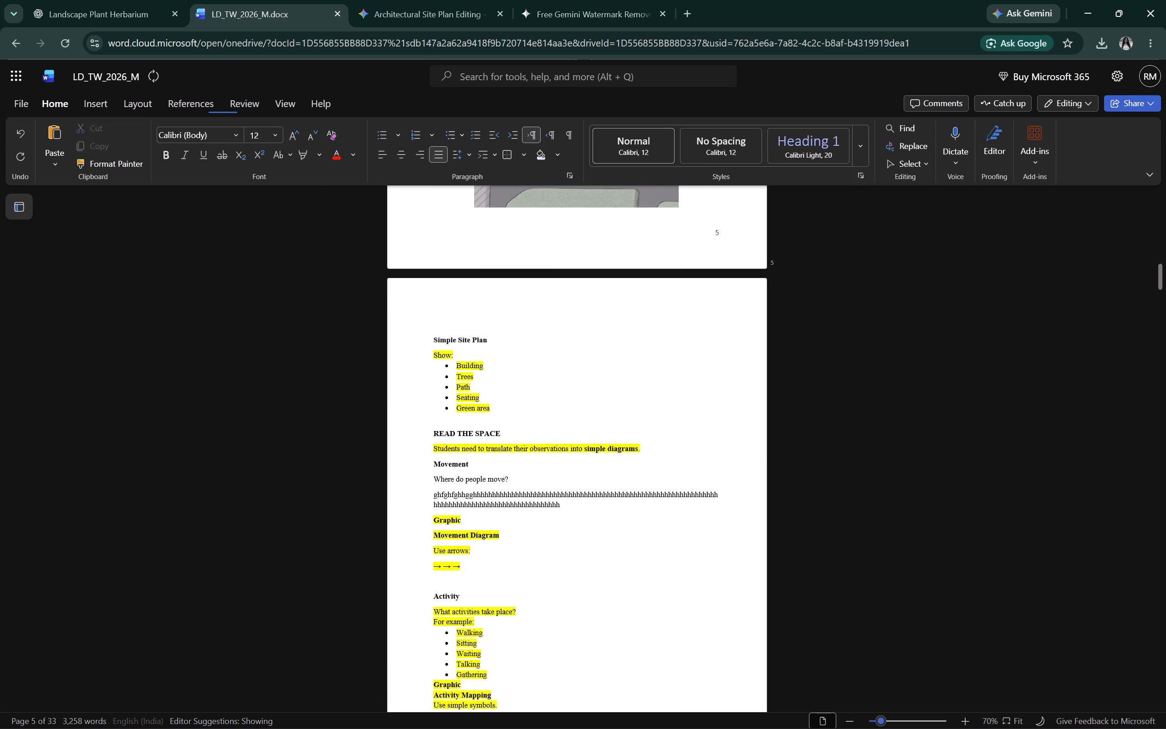
# Copy the Simple Site Plan heading from page 6 and paste it into a left-aligned blank line above the page 5 pond plan.
pyautogui.moveTo(507, 339); pyautogui.dragTo(429, 344)
pyautogui.hotkey('ctrl', 'c')
pyautogui.scroll(2, 489, 413)
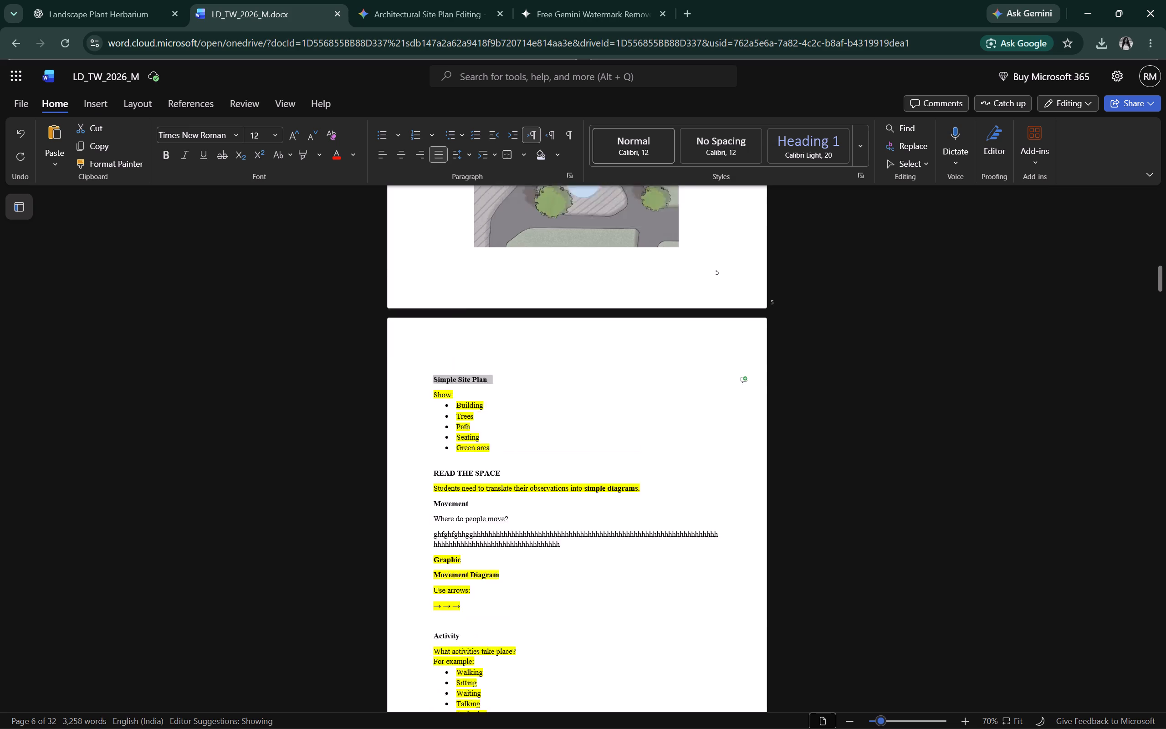
pyautogui.scroll(3, 491, 414)
pyautogui.click(450, 337)
pyautogui.click(439, 339)
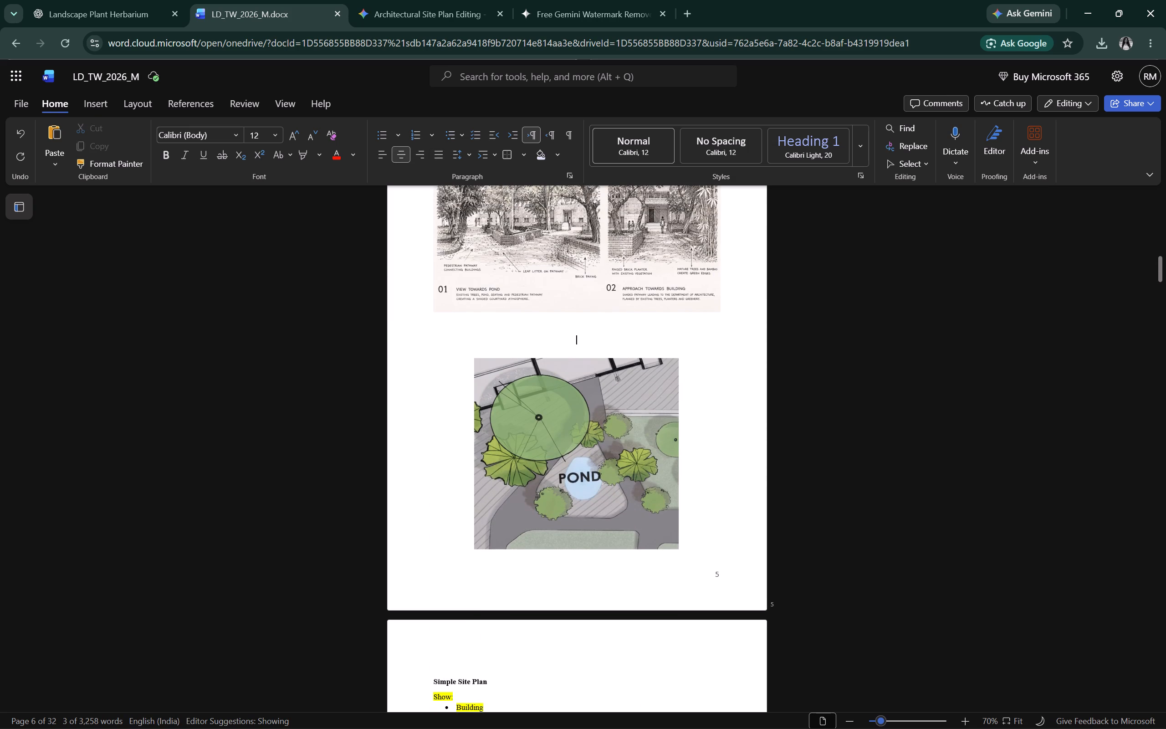
pyautogui.click(381, 154)
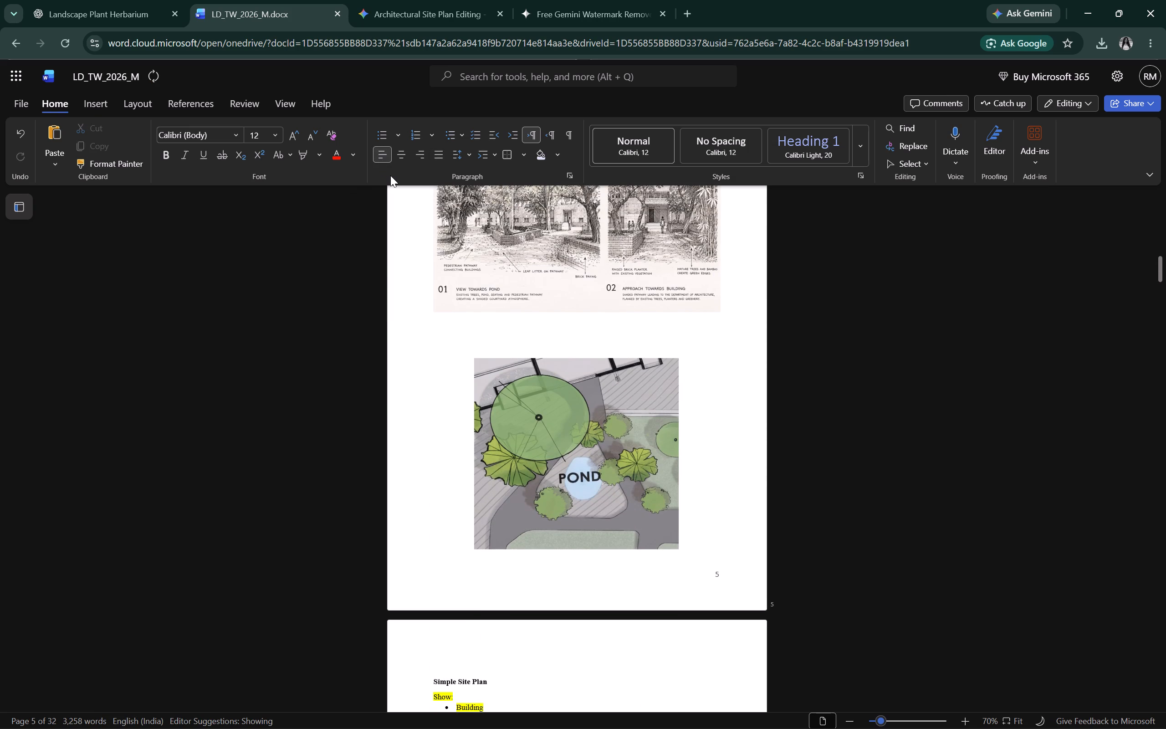
pyautogui.hotkey('ctrl', 'v')
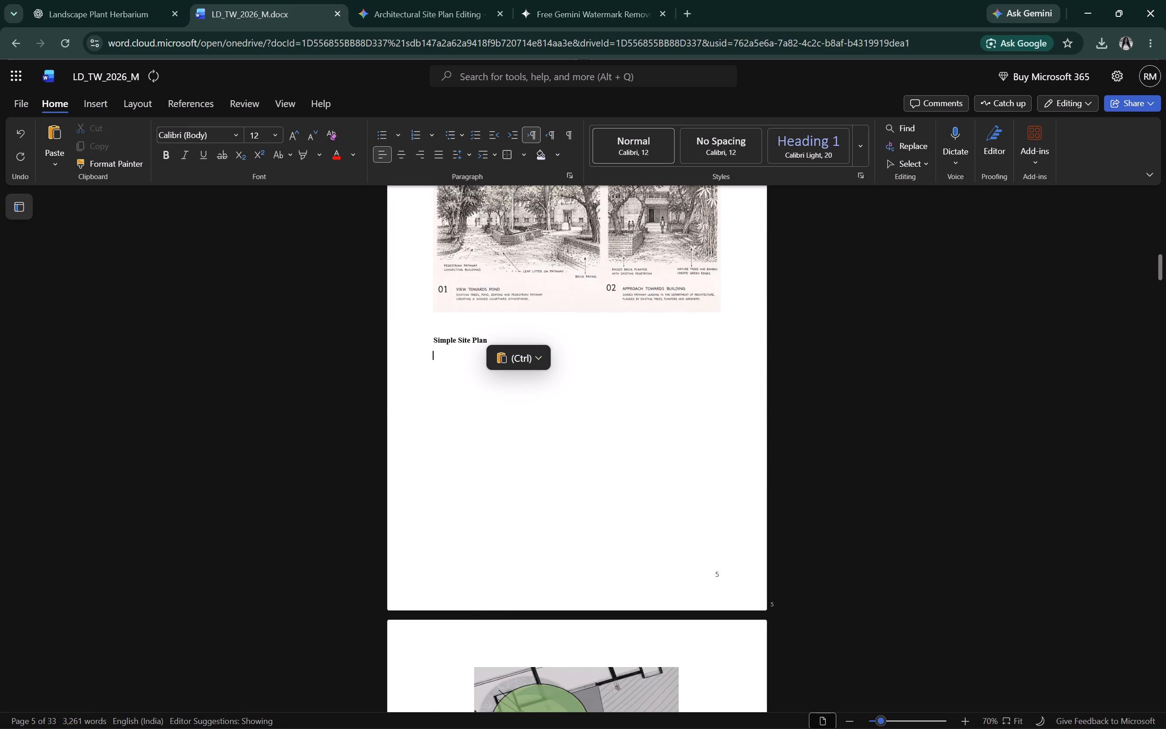
# Adjust spacing around the pasted Simple Site Plan heading, keeping a blank line above it and none between it and the plan.
pyautogui.click(435, 342)
pyautogui.press('BackSpace')
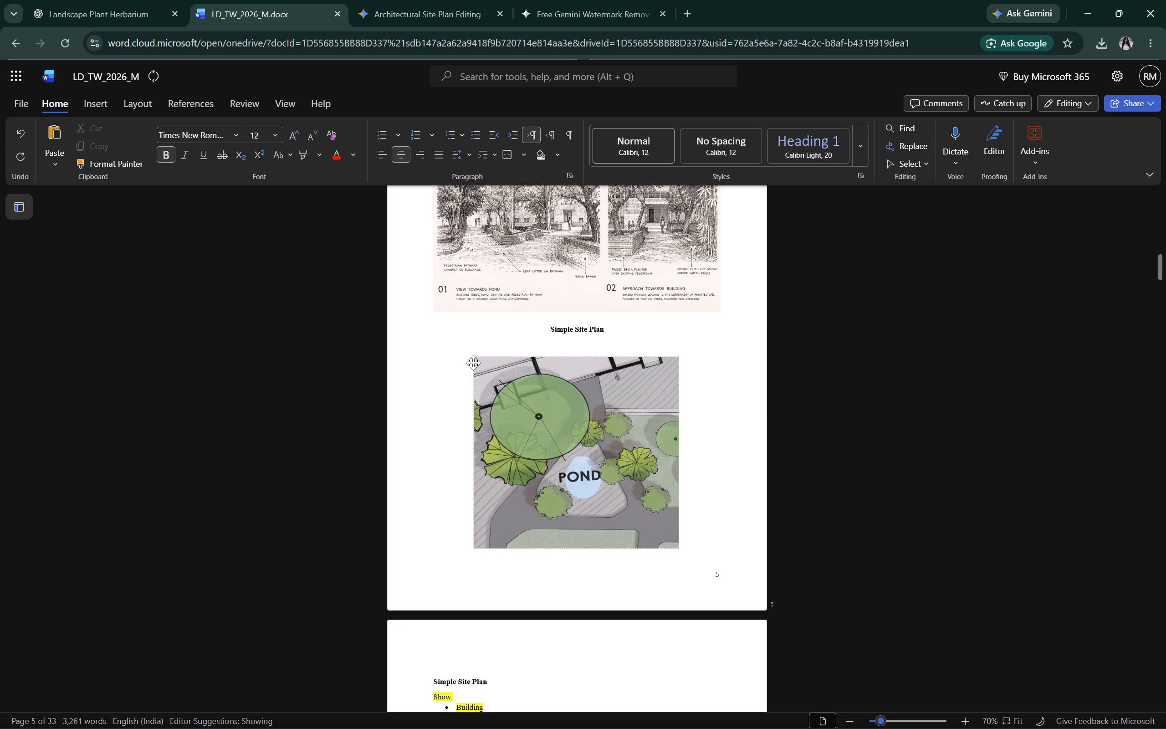
pyautogui.click(583, 346)
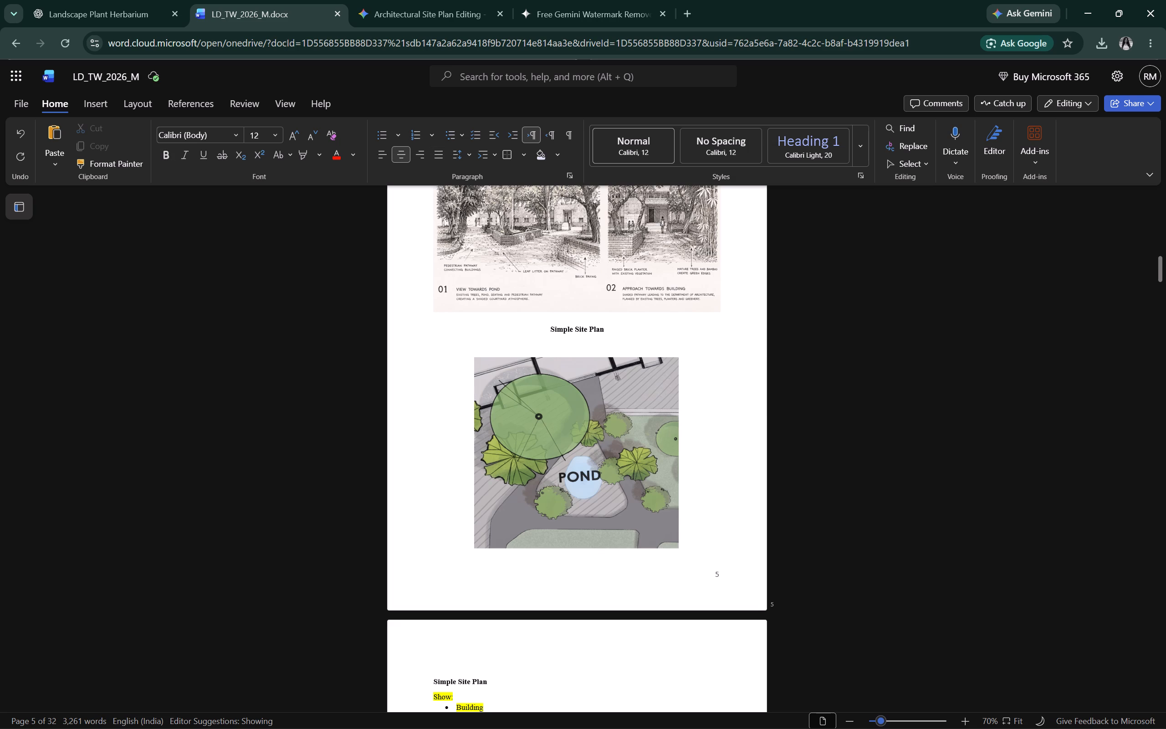
pyautogui.press('BackSpace')
pyautogui.click(547, 328)
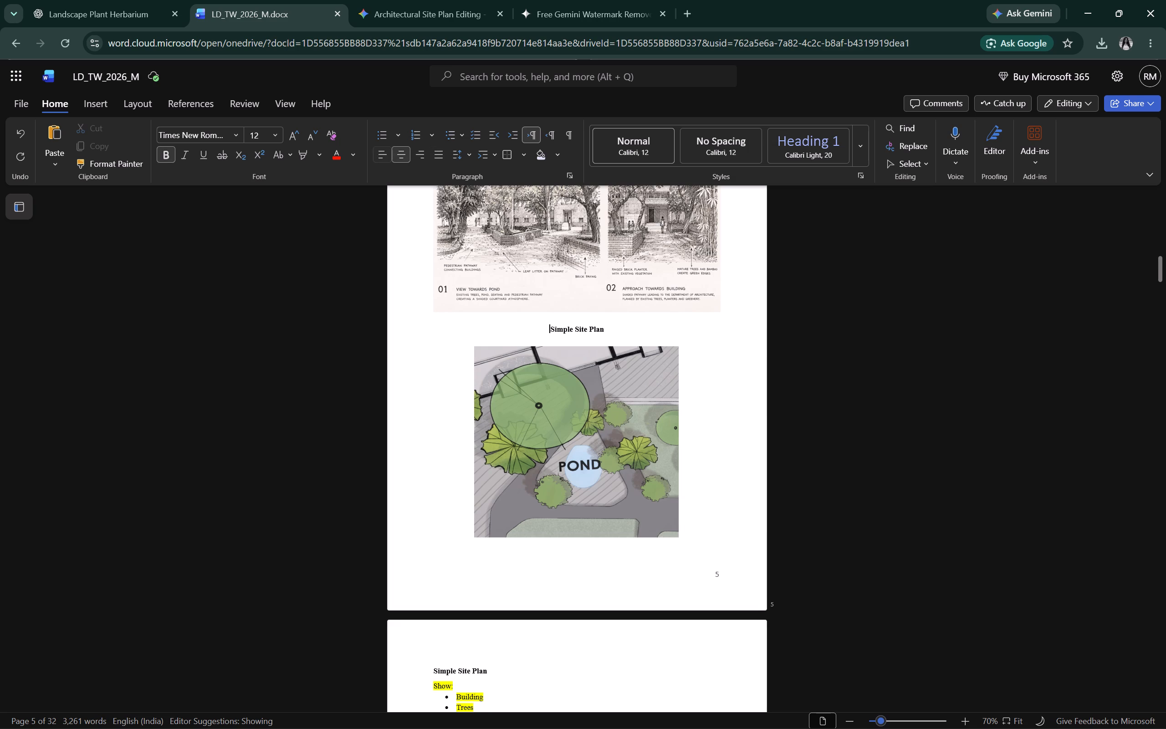
pyautogui.press('Return')
# Left-align the Simple Site Plan heading above the page 5 pond plan and add a colon at its end.
pyautogui.moveTo(605, 336); pyautogui.dragTo(545, 343)
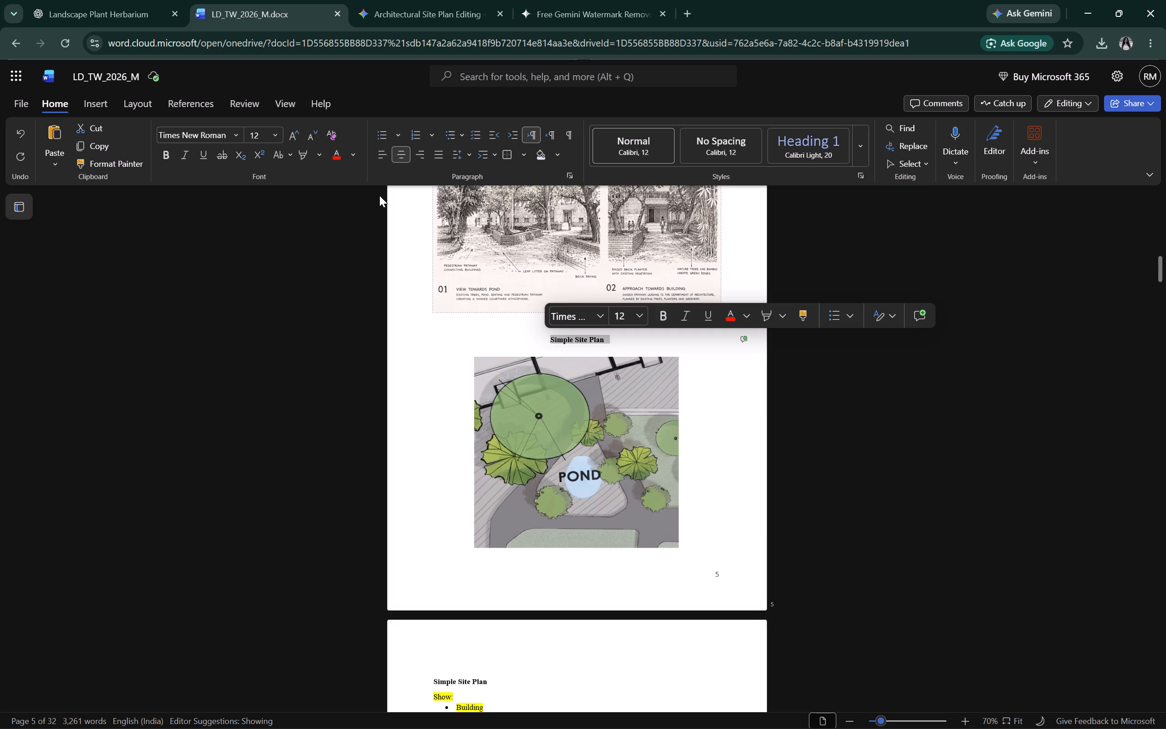
pyautogui.click(382, 157)
pyautogui.click(317, 411)
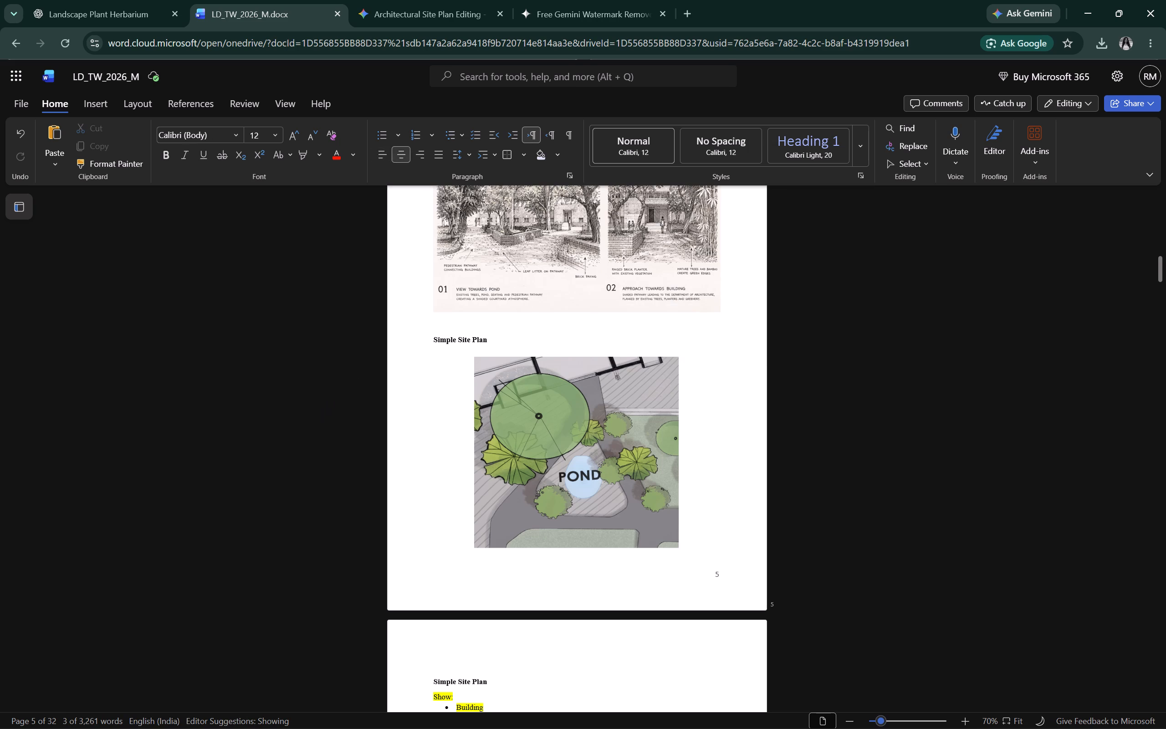
pyautogui.click(487, 339)
pyautogui.hotkey('shift', ':')
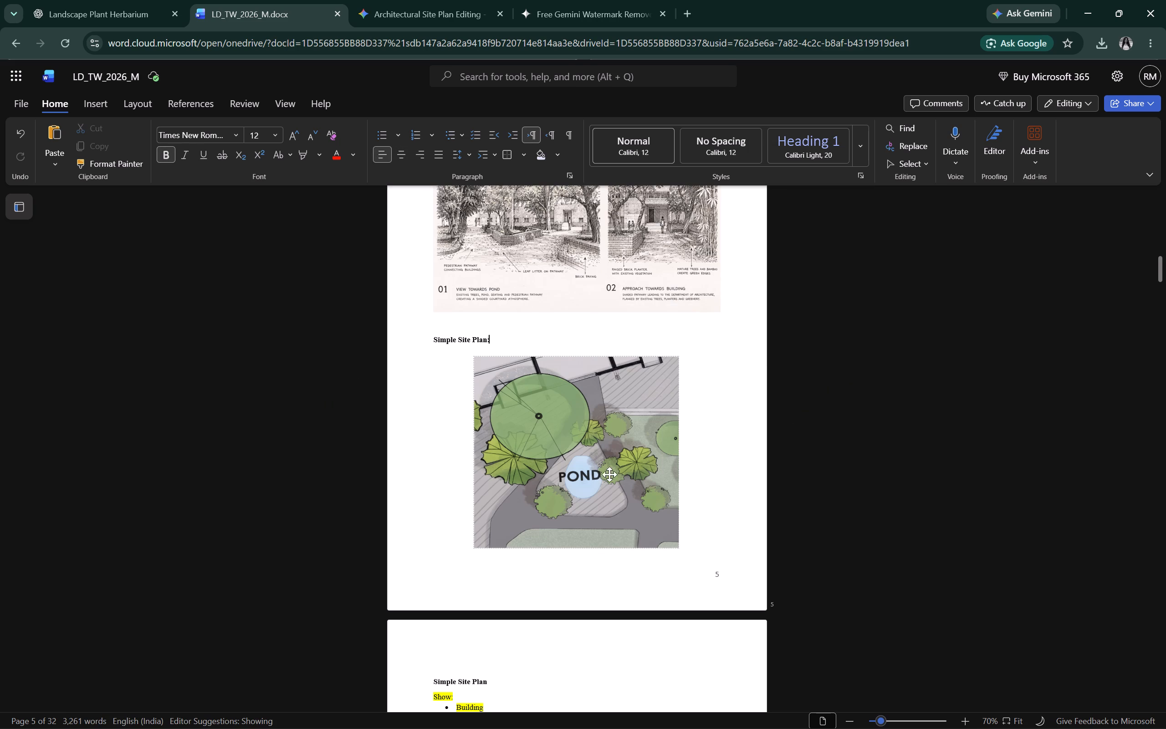
# Enlarge the page 5 pond plan proportionally to about 11.3 cm high by 12.1 cm wide.
pyautogui.click(593, 476)
pyautogui.moveTo(679, 546); pyautogui.dragTo(689, 561)
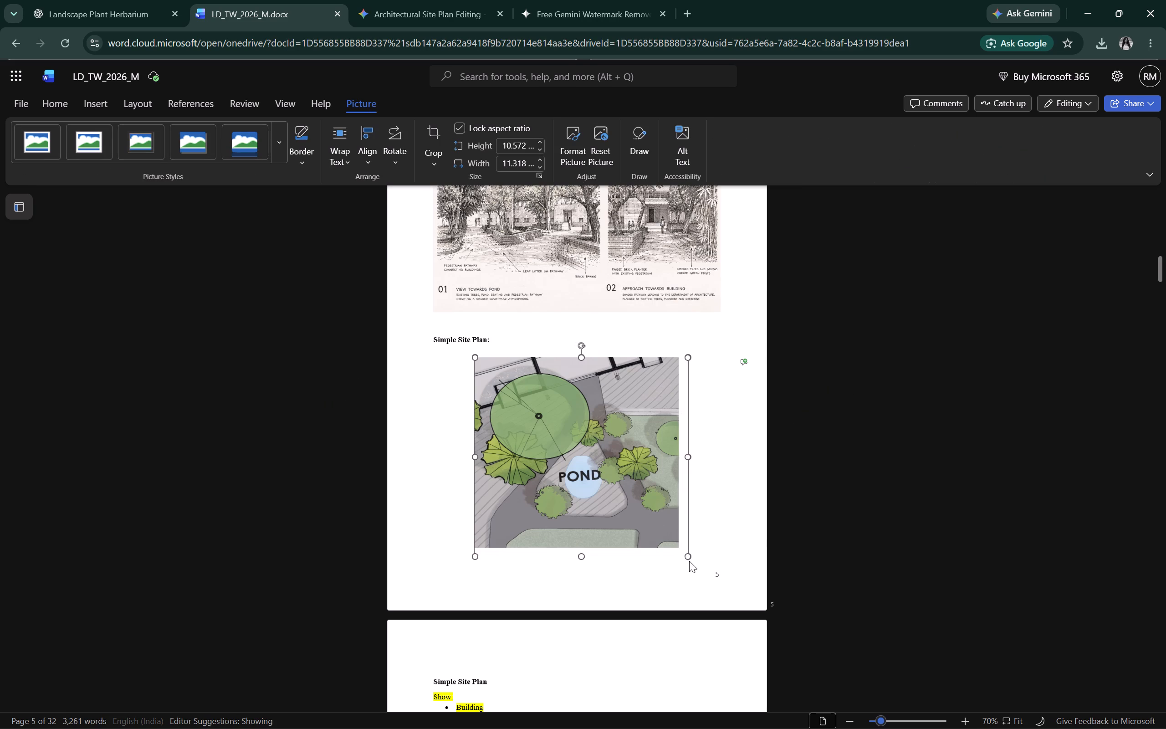
pyautogui.moveTo(689, 561); pyautogui.dragTo(690, 561)
pyautogui.moveTo(682, 559); pyautogui.dragTo(686, 562)
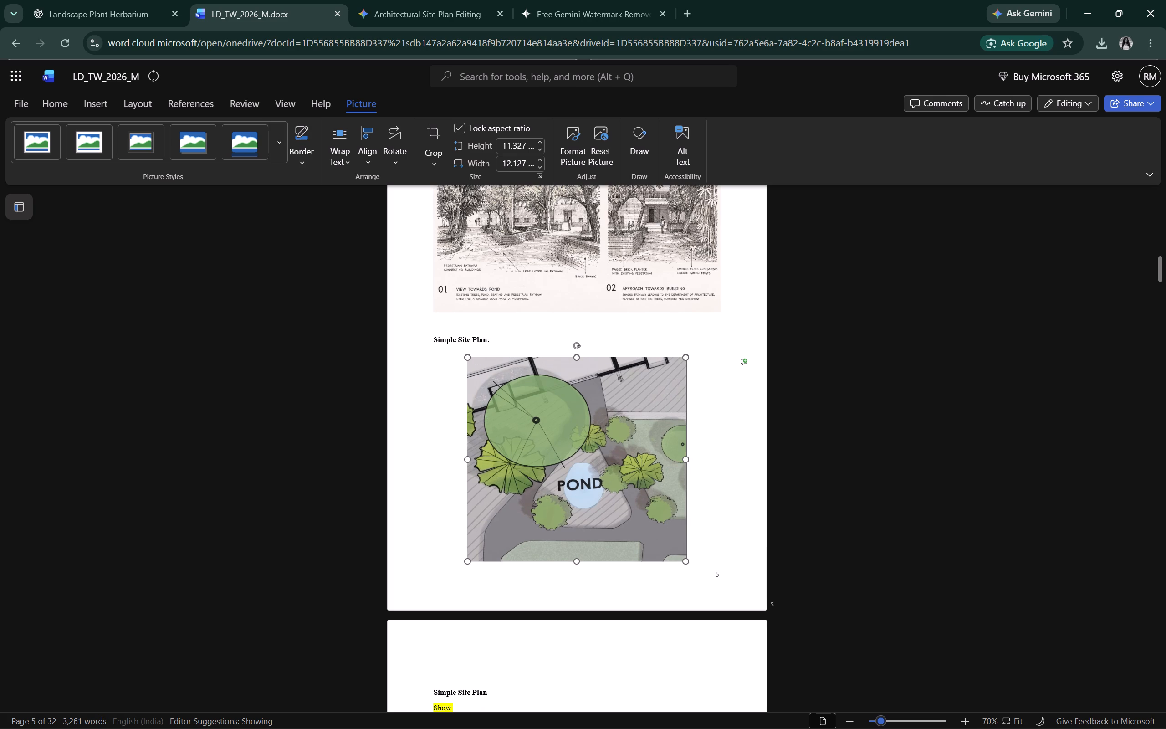
pyautogui.click(808, 431)
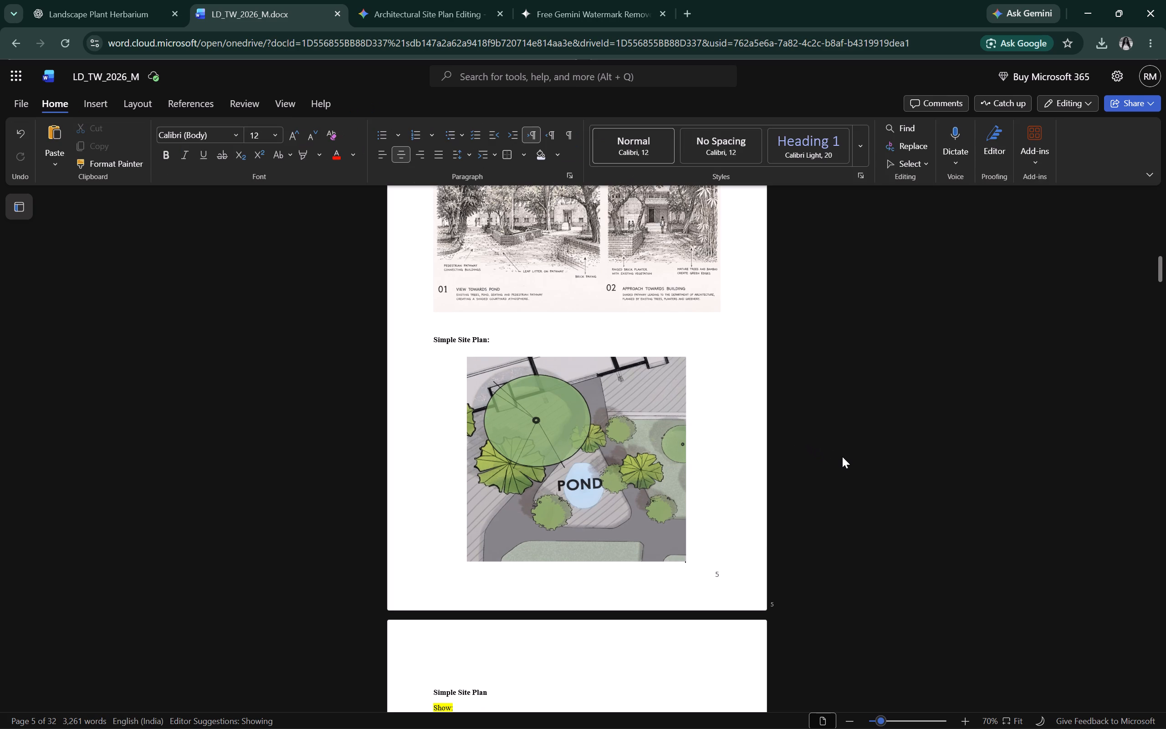
pyautogui.scroll(3, 842, 457)
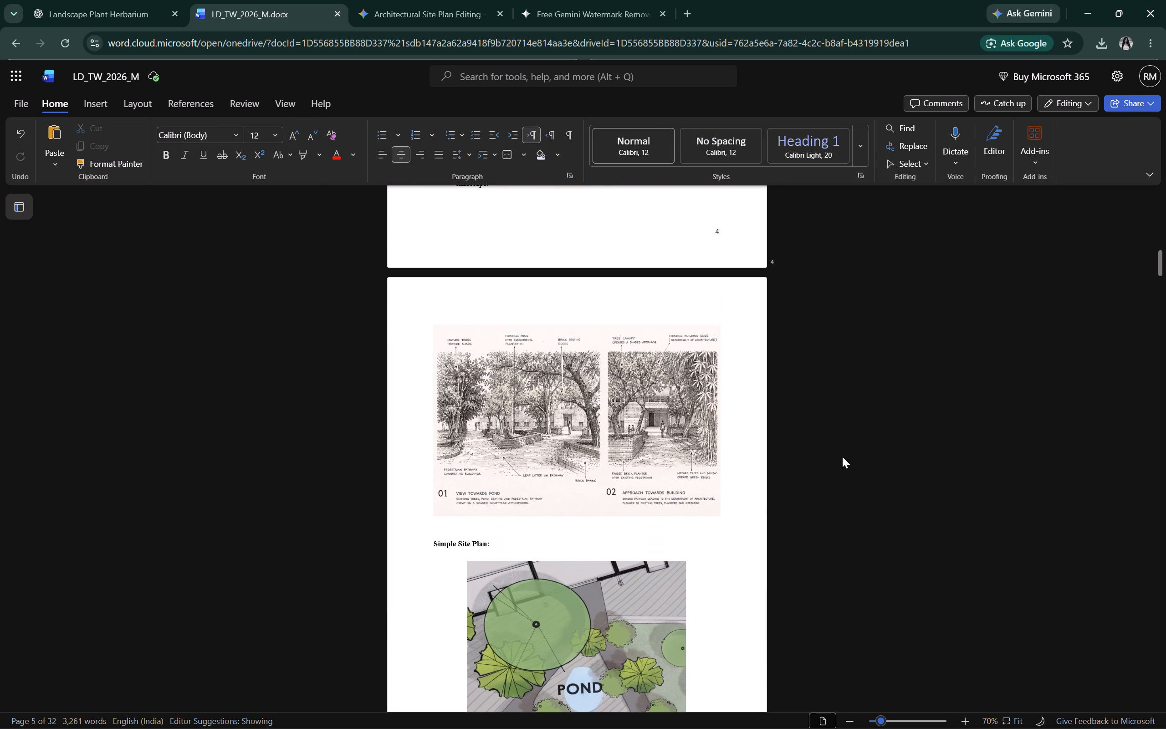
pyautogui.scroll(-2, 842, 457)
pyautogui.scroll(6, 842, 457)
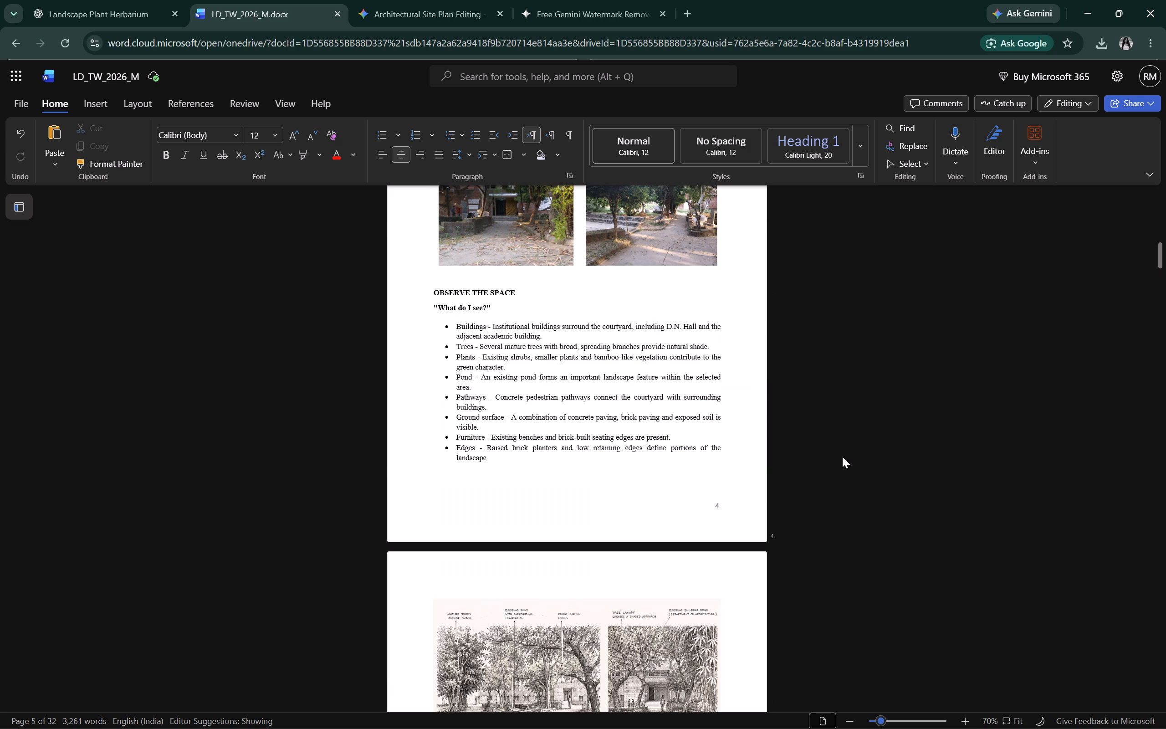
pyautogui.scroll(-3, 842, 457)
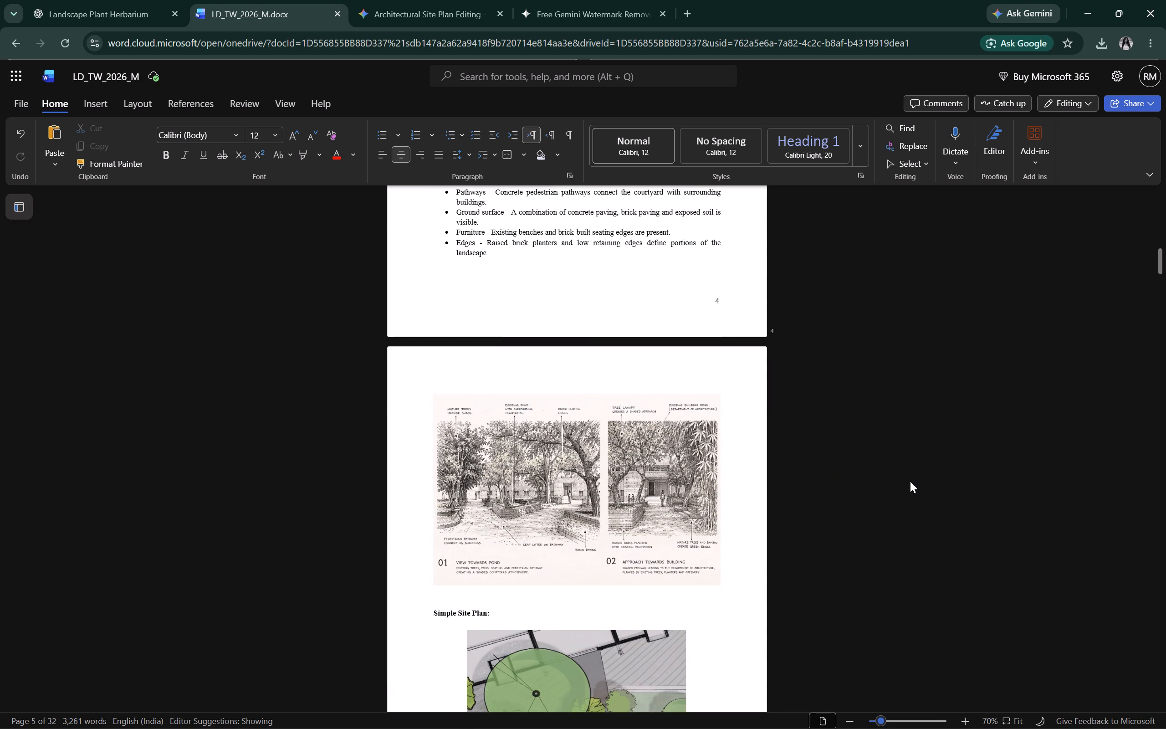
pyautogui.scroll(3, 583, 485)
pyautogui.keyDown('ctrl'); pyautogui.scroll(4, 531, 601); pyautogui.keyUp('ctrl')
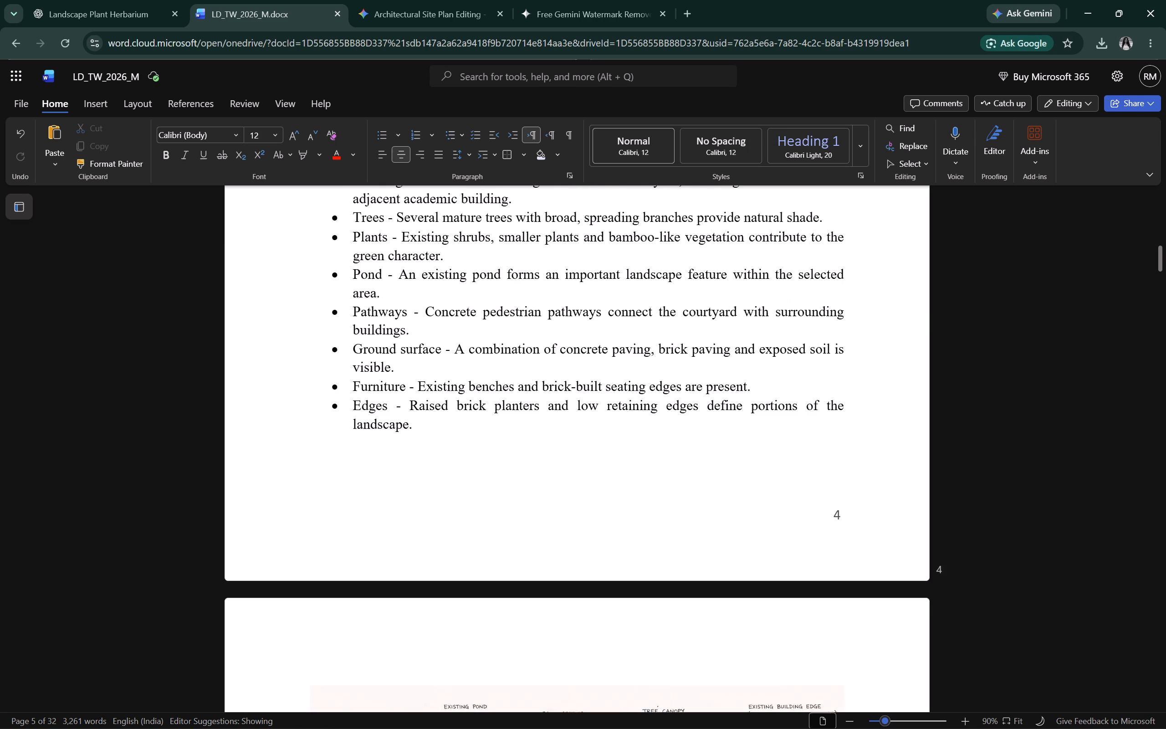
pyautogui.scroll(-4, 568, 538)
pyautogui.keyDown('ctrl'); pyautogui.scroll(3, 576, 518); pyautogui.keyUp('ctrl')
pyautogui.scroll(-4, 601, 467)
pyautogui.keyDown('ctrl'); pyautogui.scroll(-6, 602, 464); pyautogui.keyUp('ctrl')
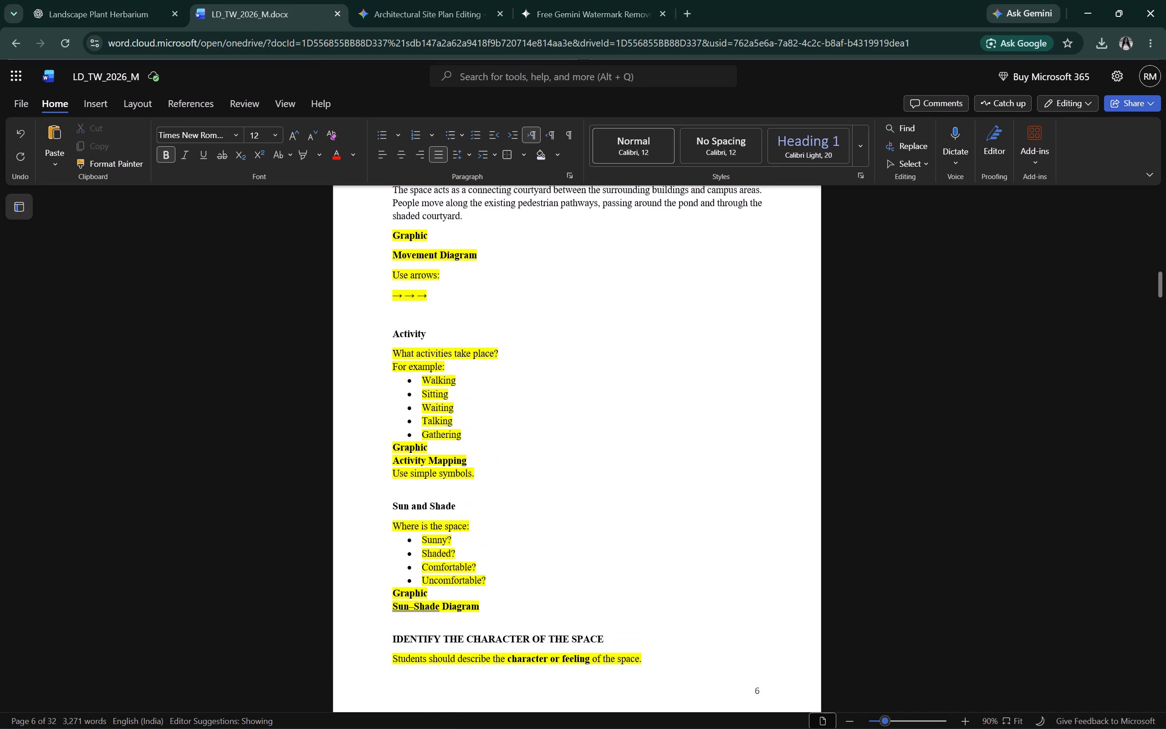
pyautogui.scroll(1, 458, 455)
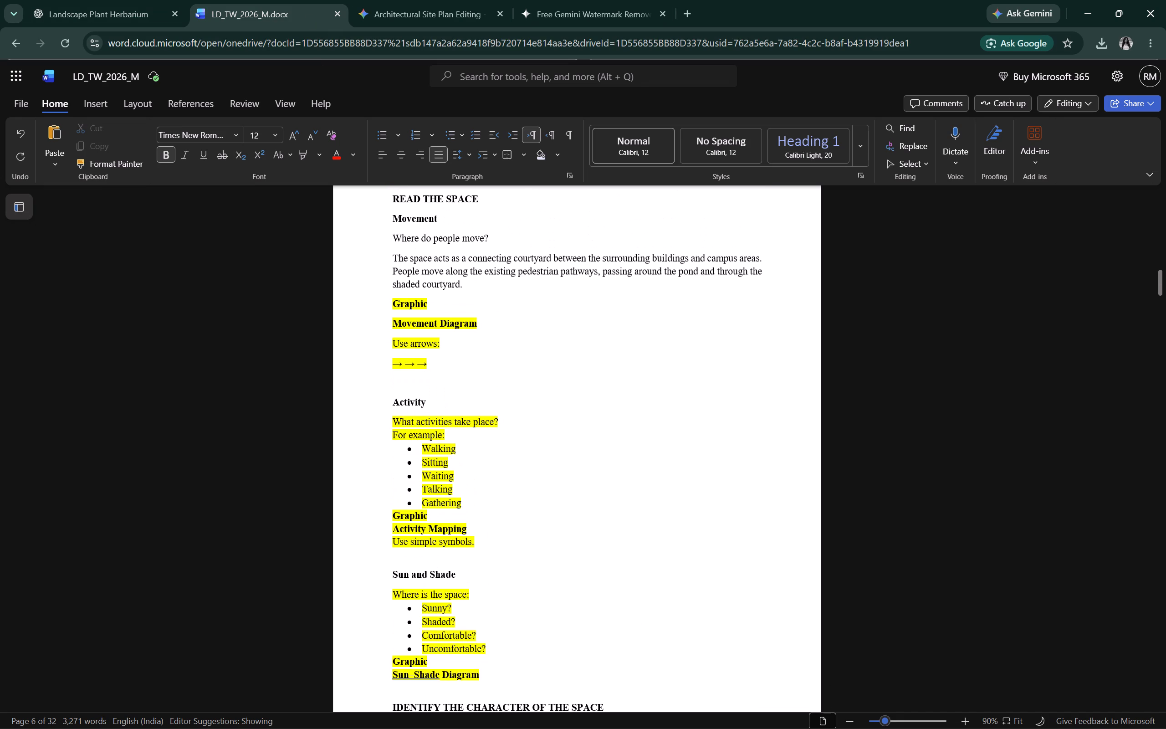
pyautogui.scroll(-2, 459, 454)
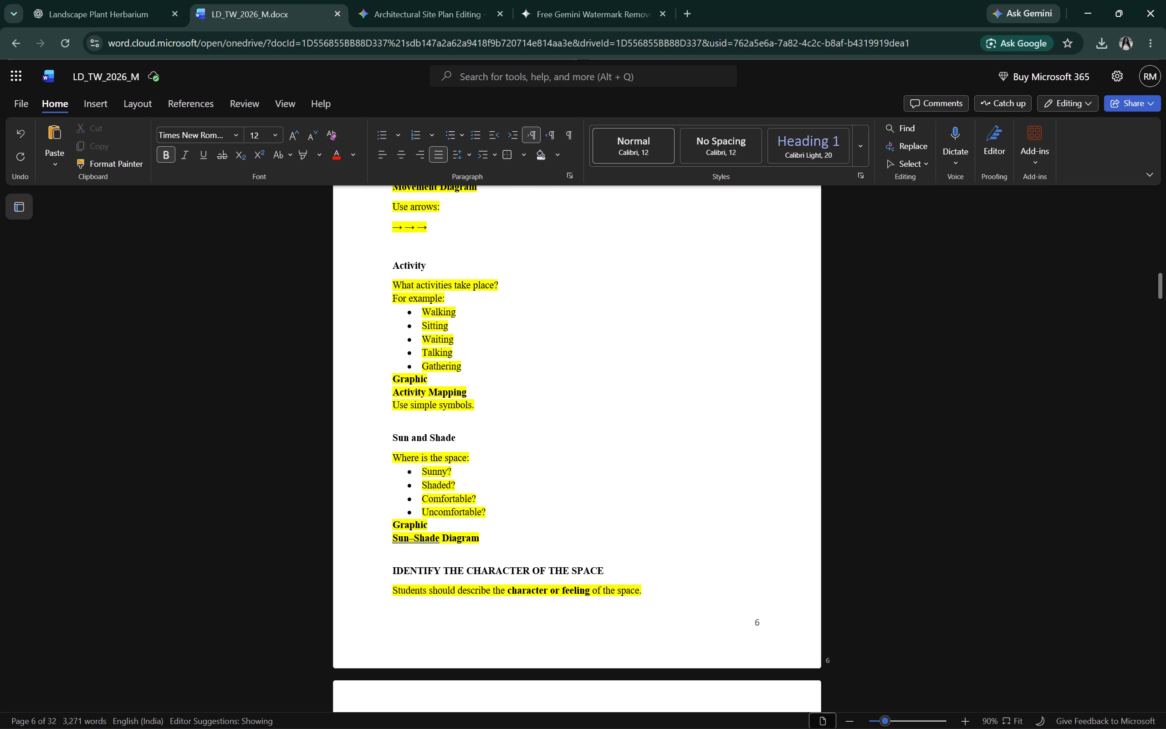
pyautogui.scroll(1, 398, 425)
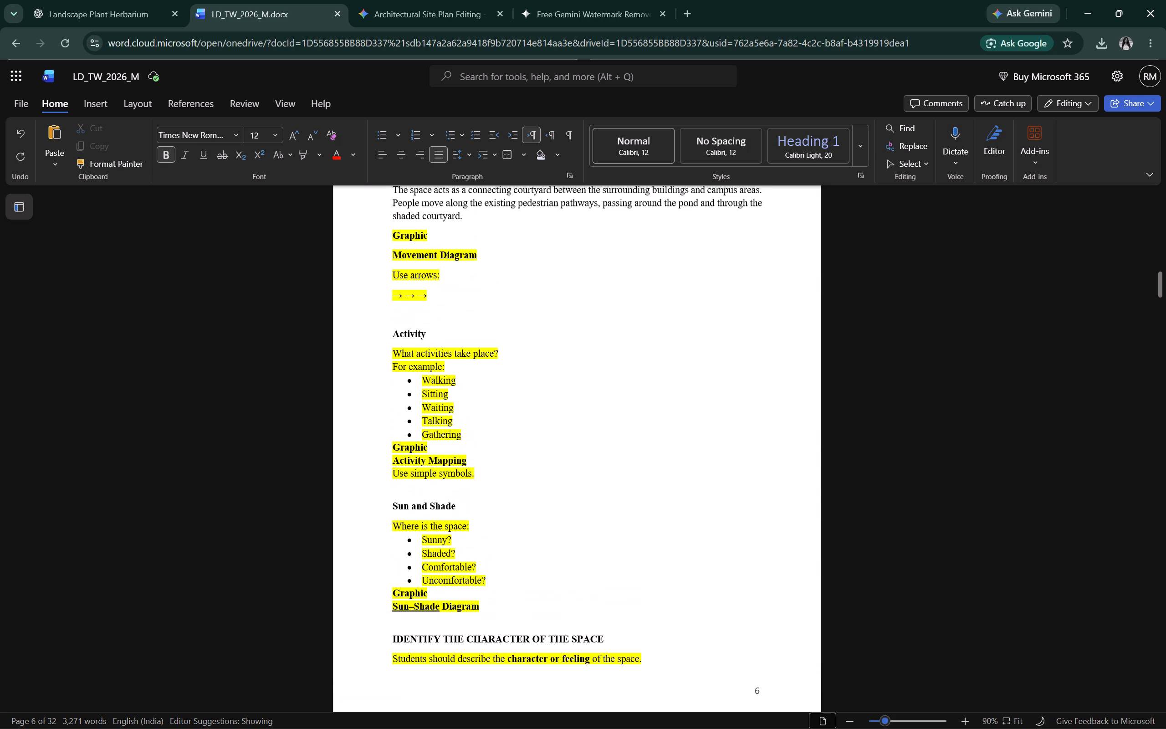
pyautogui.click(471, 472)
pyautogui.moveTo(477, 474); pyautogui.dragTo(395, 452)
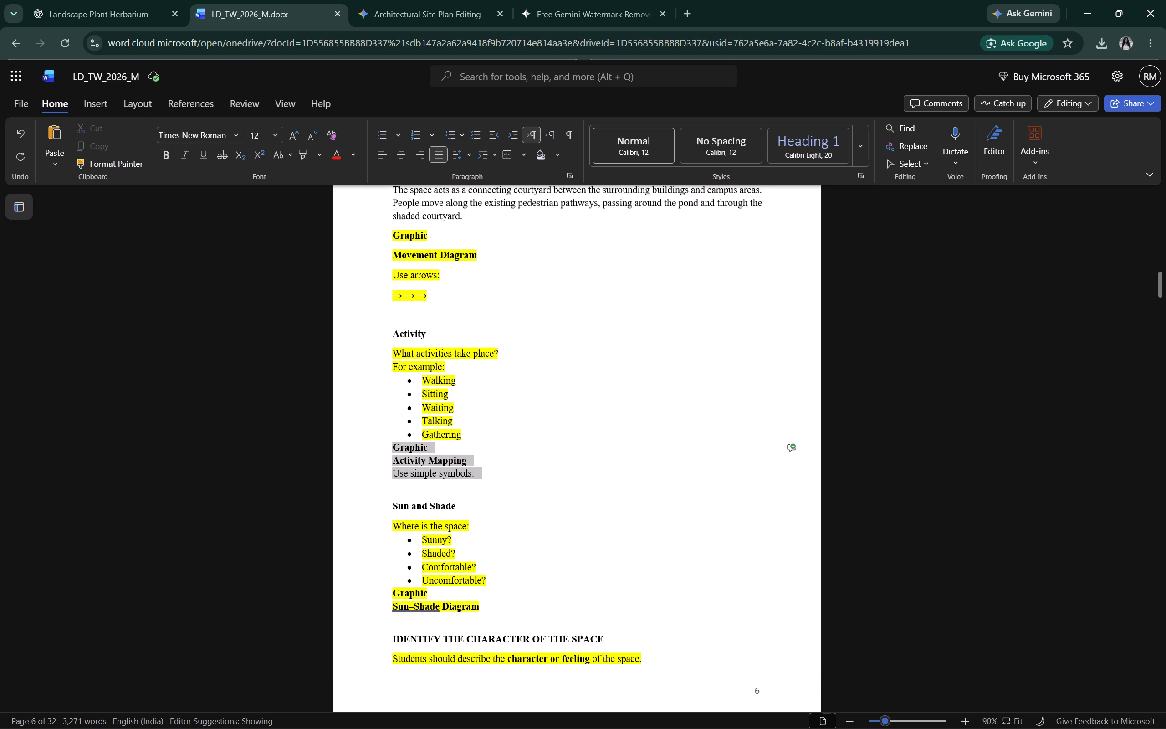
pyautogui.moveTo(395, 452); pyautogui.dragTo(394, 449)
pyautogui.press('BackSpace')
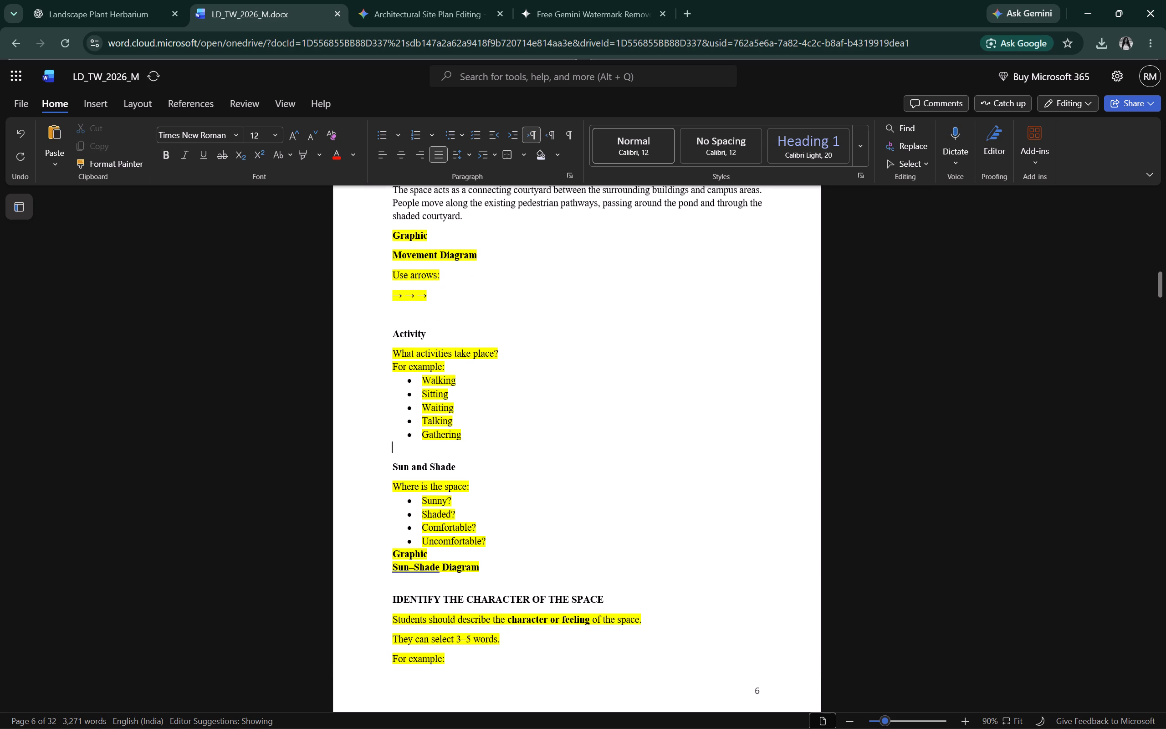
# Delete "For example:" and its bullet list from Walking to Gathering under the "What activities take place?" question.
pyautogui.moveTo(466, 438); pyautogui.dragTo(394, 364)
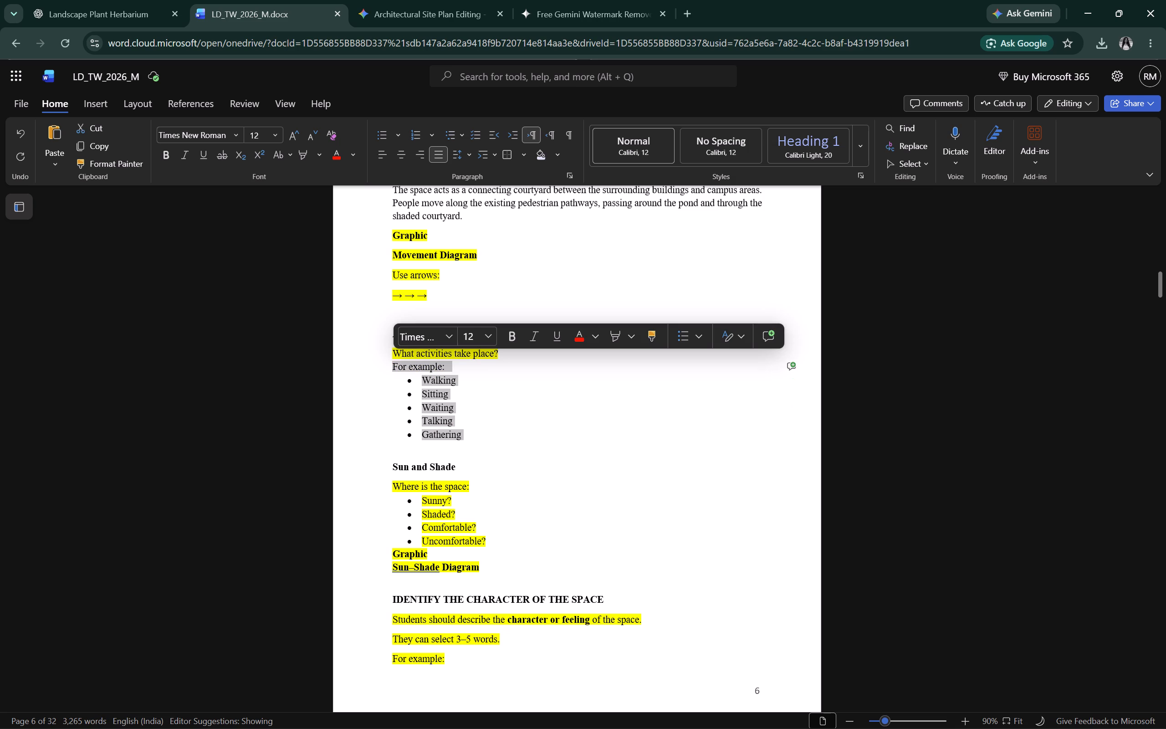
pyautogui.press('BackSpace')
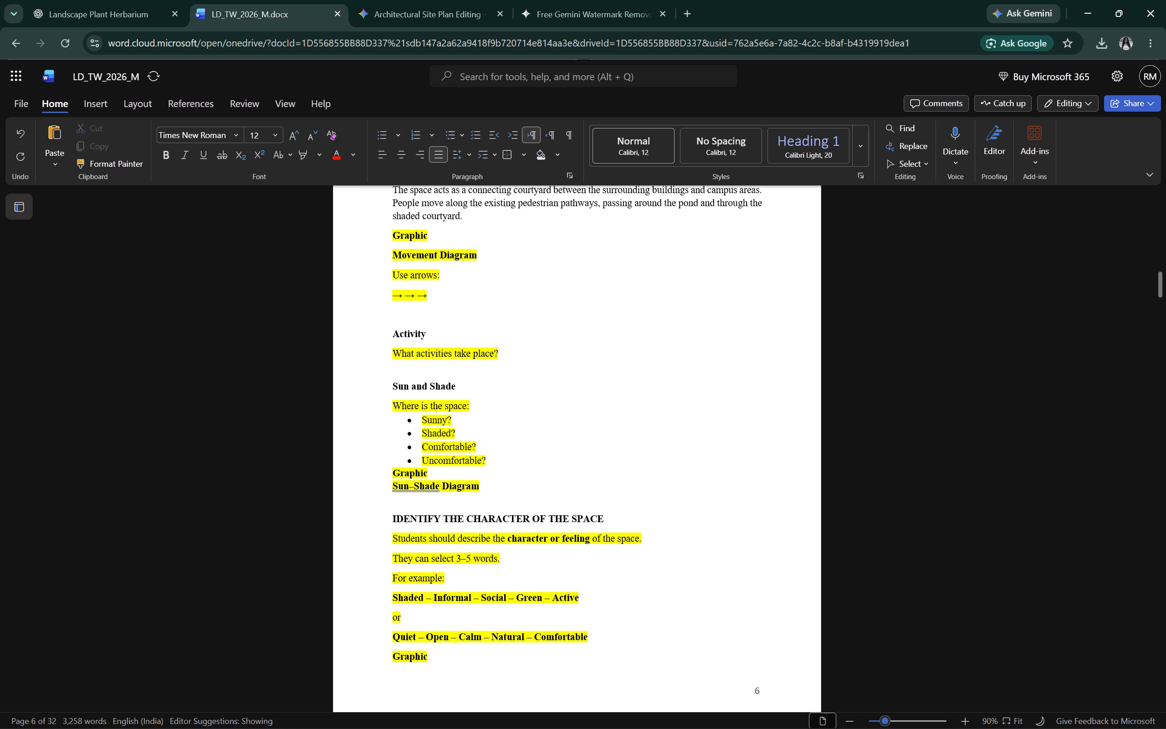
# Remove the yellow highlight from the "What activities take place?" question under Activity.
pyautogui.scroll(1, 476, 369)
pyautogui.moveTo(503, 424); pyautogui.dragTo(484, 423)
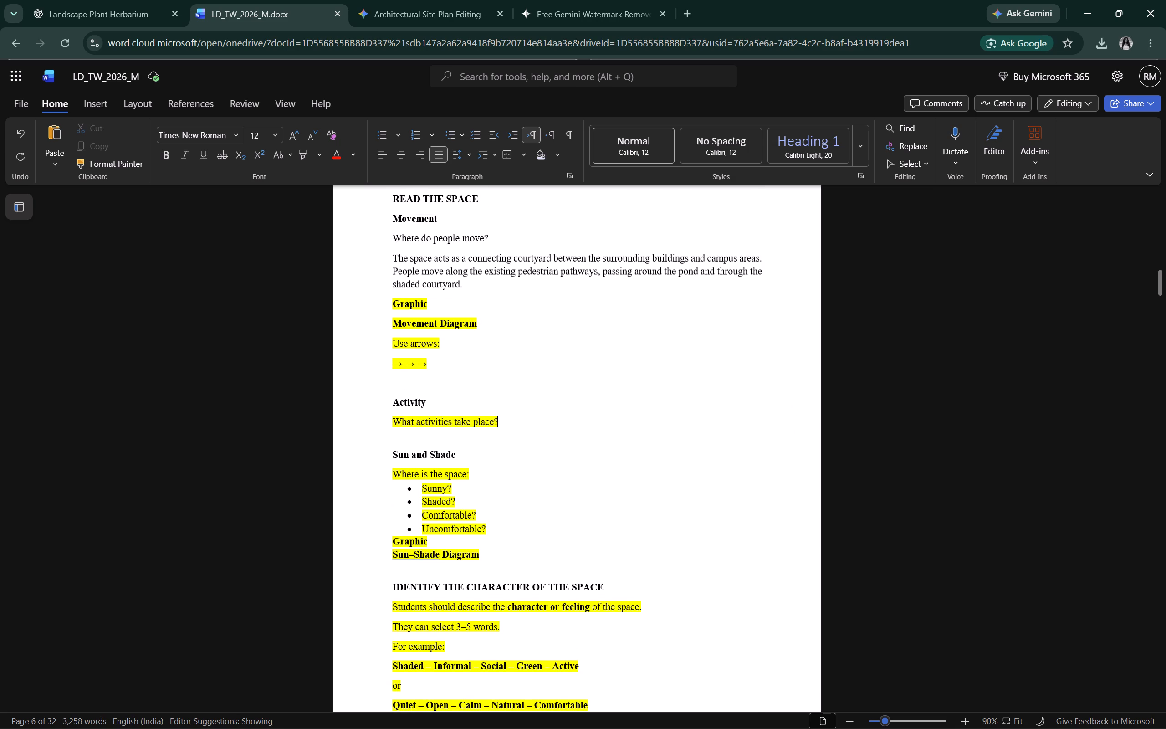
pyautogui.moveTo(484, 423); pyautogui.dragTo(383, 428)
pyautogui.click(616, 401)
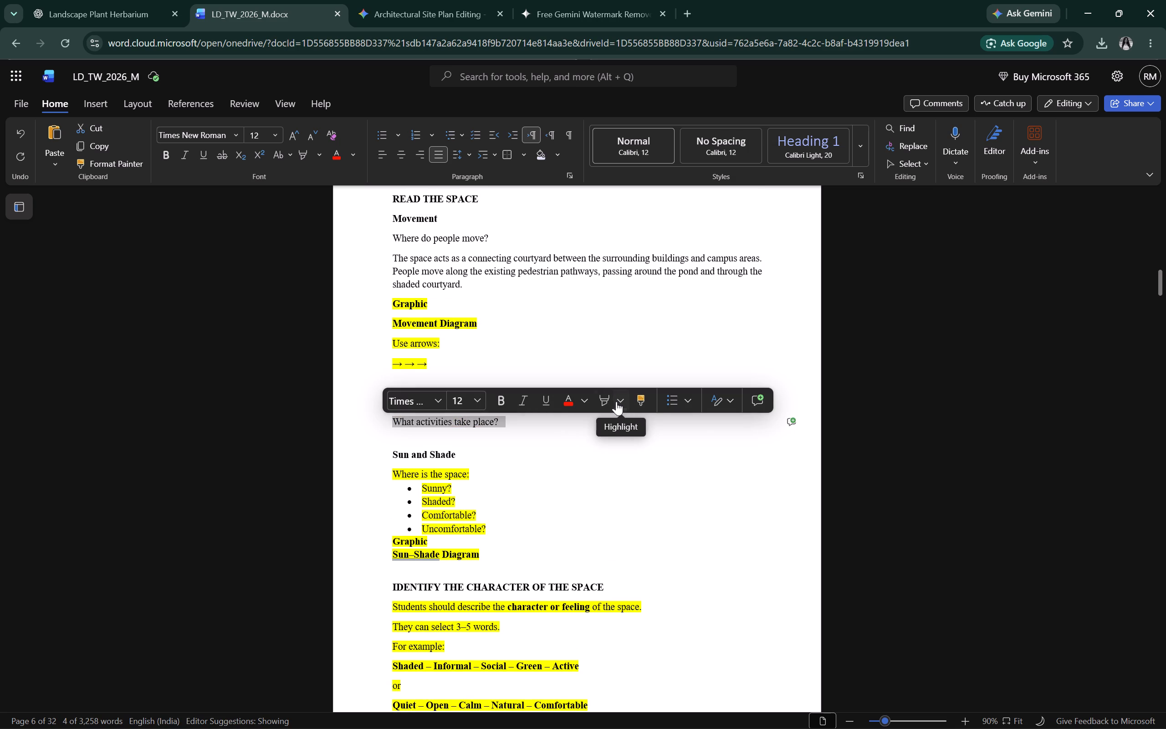
pyautogui.click(622, 508)
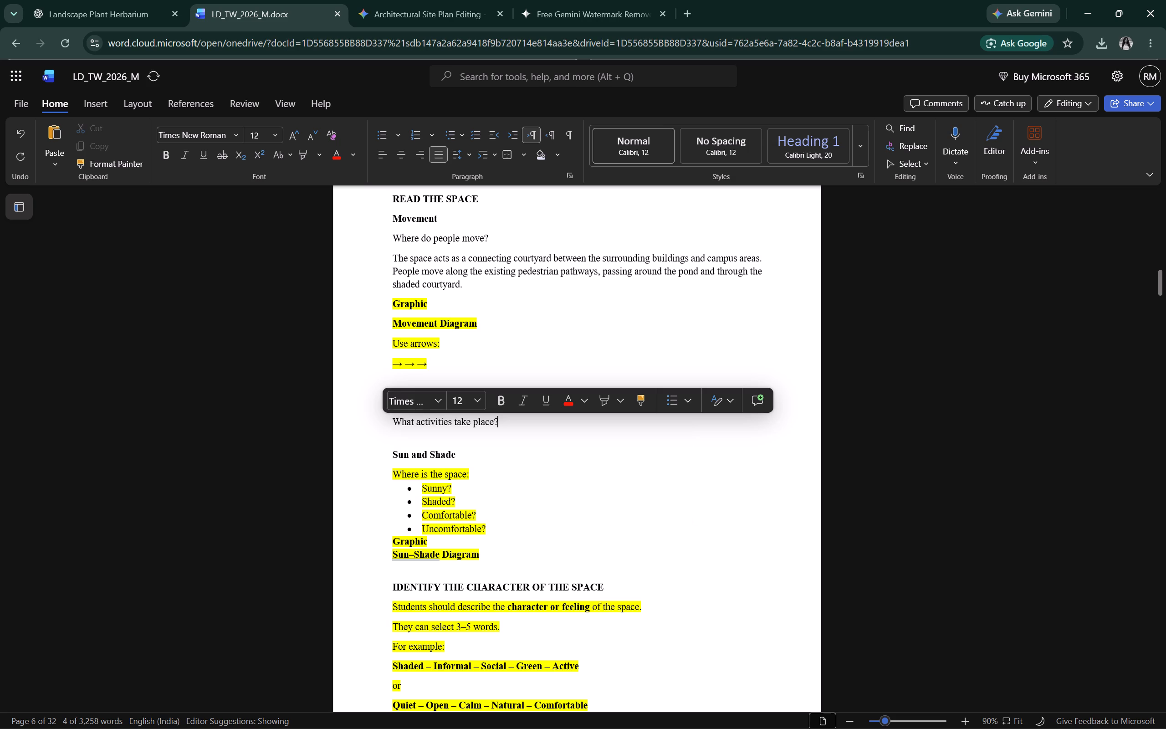
# Paste the copied Activity answer on a new line below the "What activities take place?" question.
pyautogui.press('Return')
pyautogui.hotkey('ctrl', 'v')
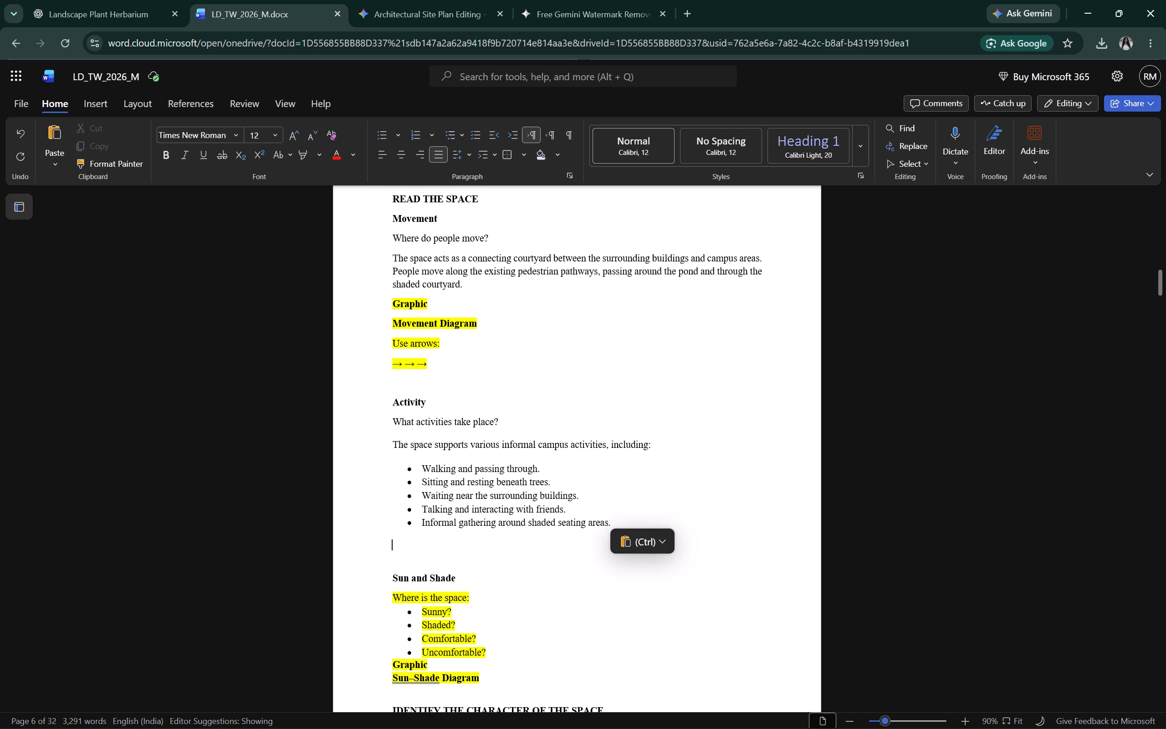
pyautogui.scroll(1, 489, 443)
pyautogui.scroll(-1, 489, 443)
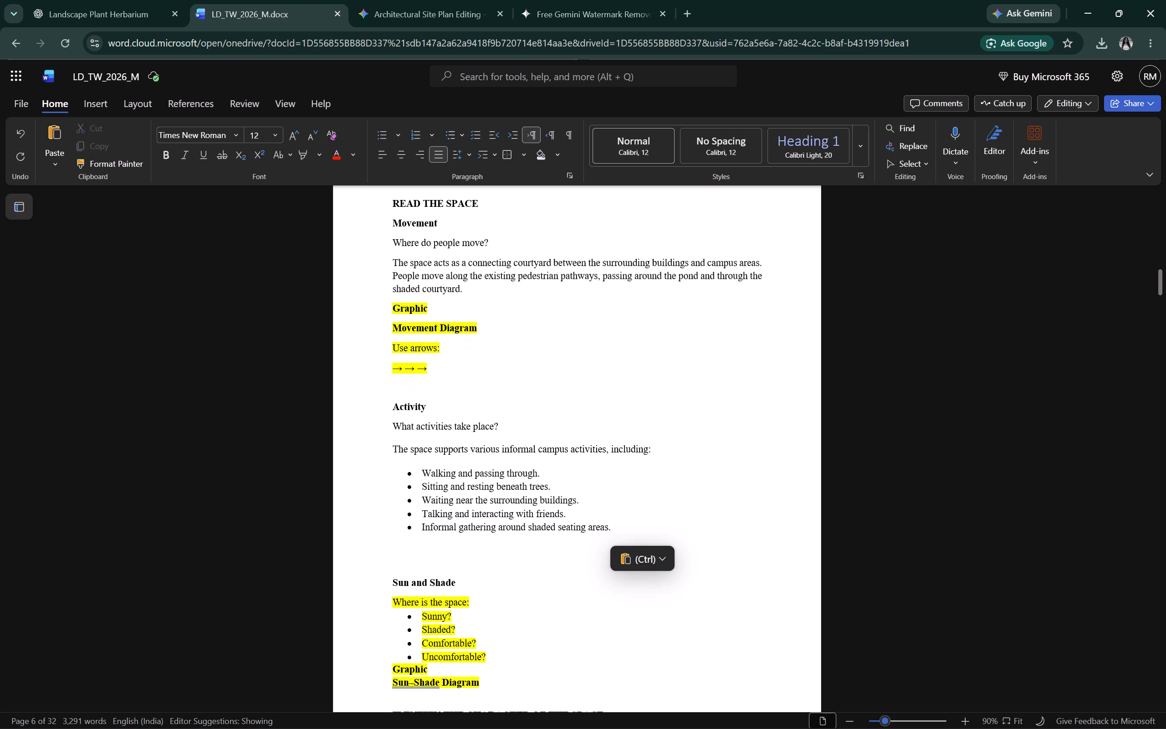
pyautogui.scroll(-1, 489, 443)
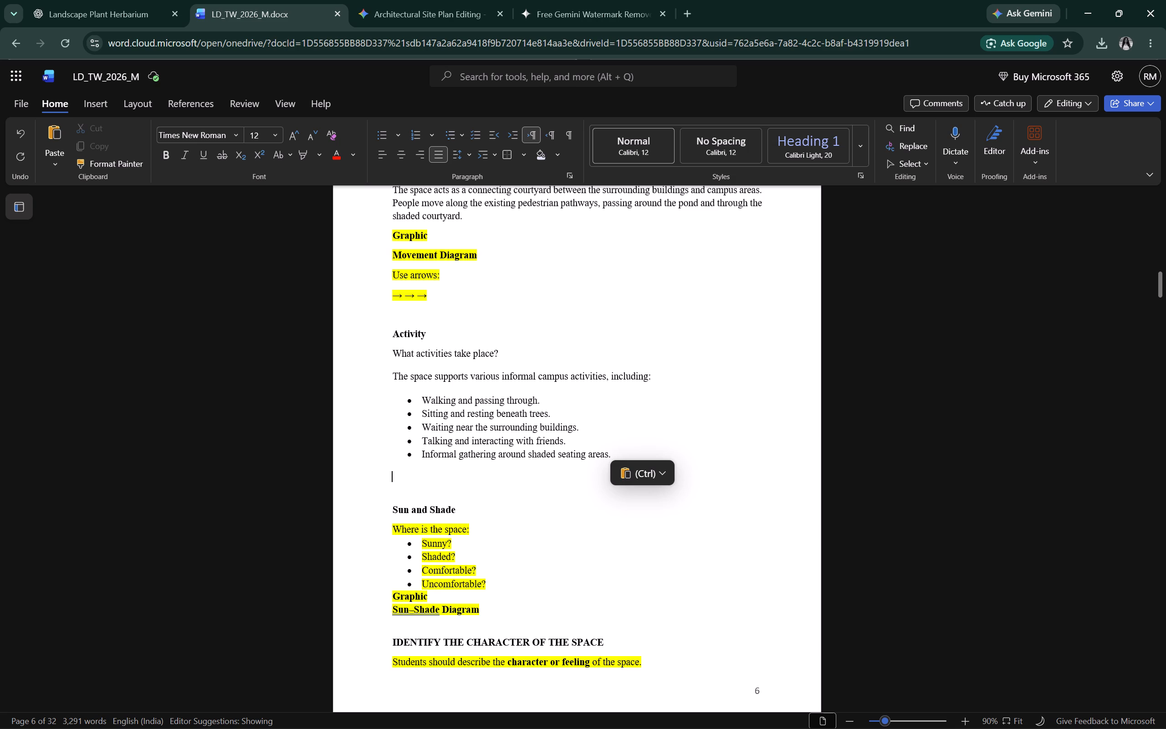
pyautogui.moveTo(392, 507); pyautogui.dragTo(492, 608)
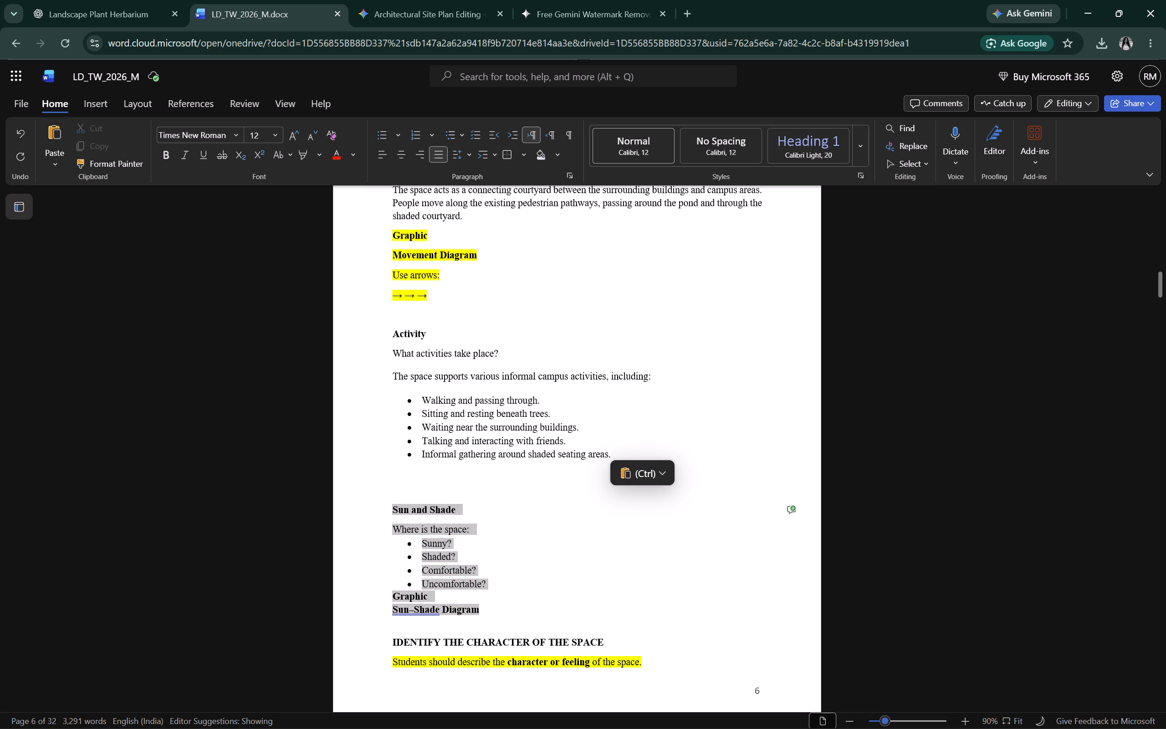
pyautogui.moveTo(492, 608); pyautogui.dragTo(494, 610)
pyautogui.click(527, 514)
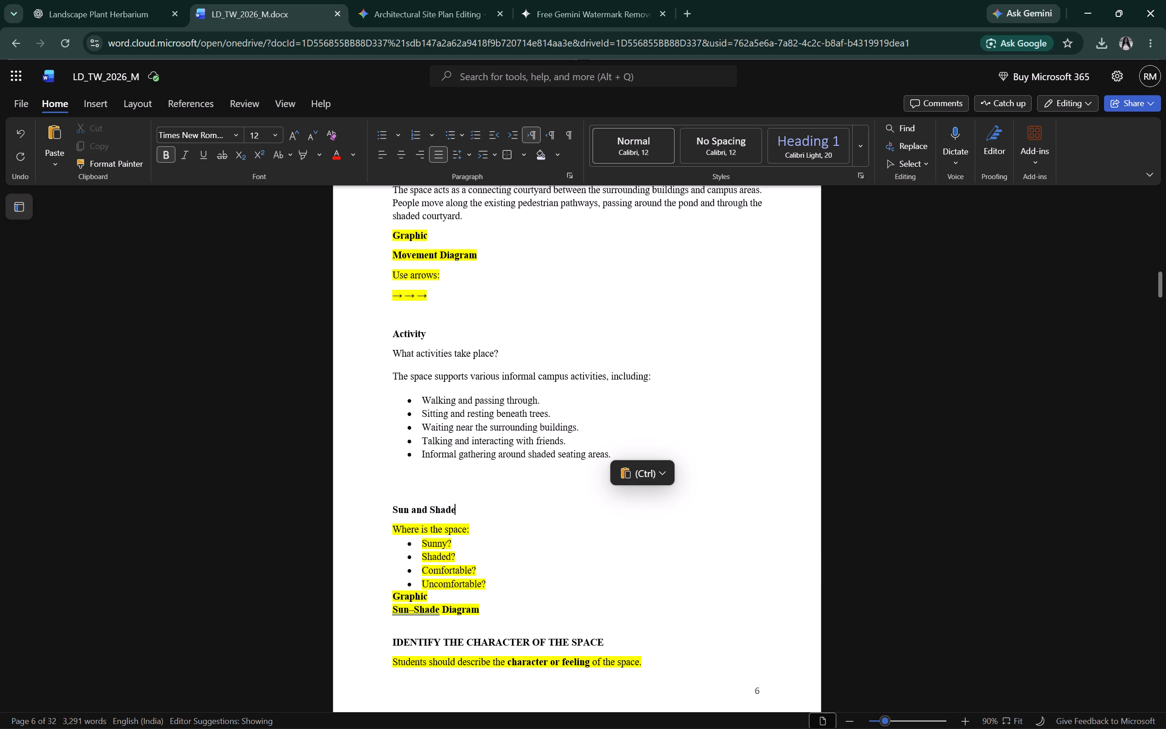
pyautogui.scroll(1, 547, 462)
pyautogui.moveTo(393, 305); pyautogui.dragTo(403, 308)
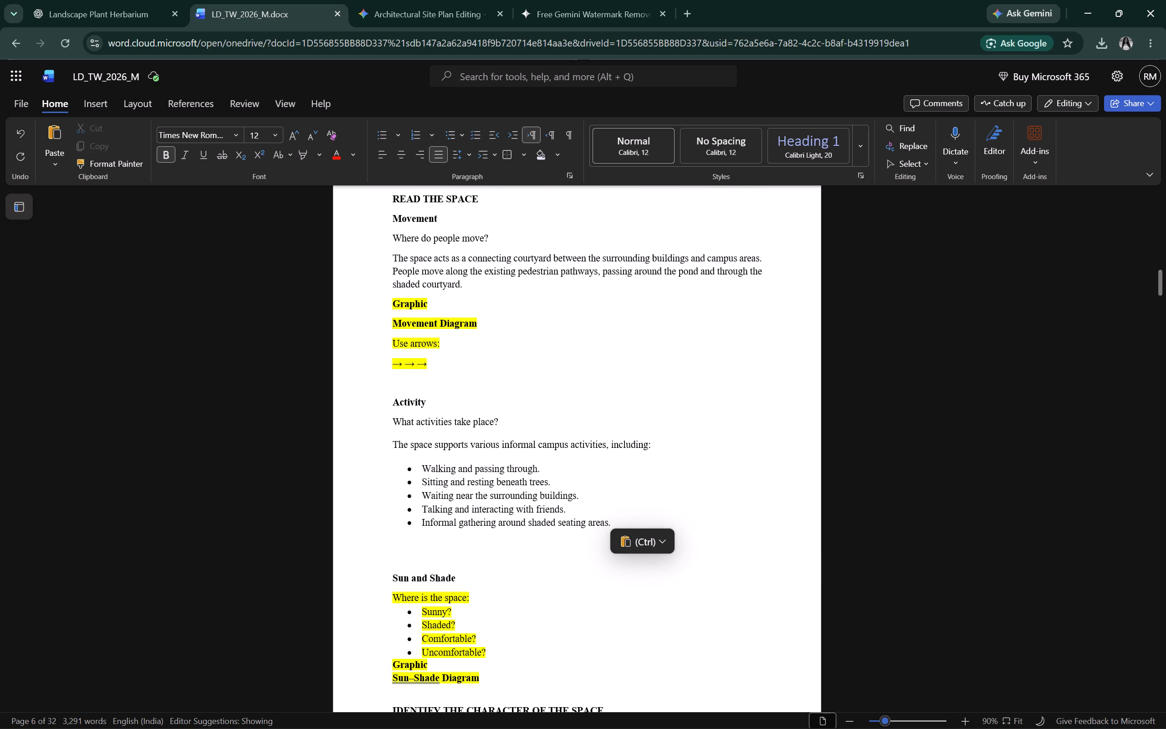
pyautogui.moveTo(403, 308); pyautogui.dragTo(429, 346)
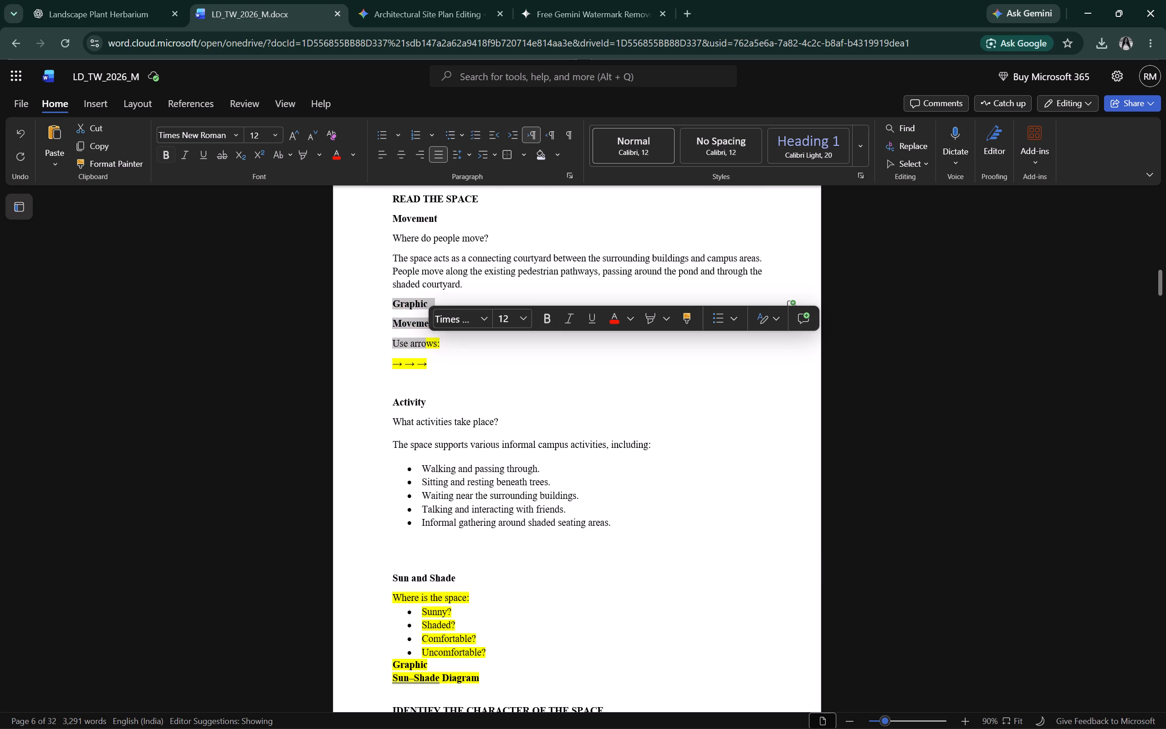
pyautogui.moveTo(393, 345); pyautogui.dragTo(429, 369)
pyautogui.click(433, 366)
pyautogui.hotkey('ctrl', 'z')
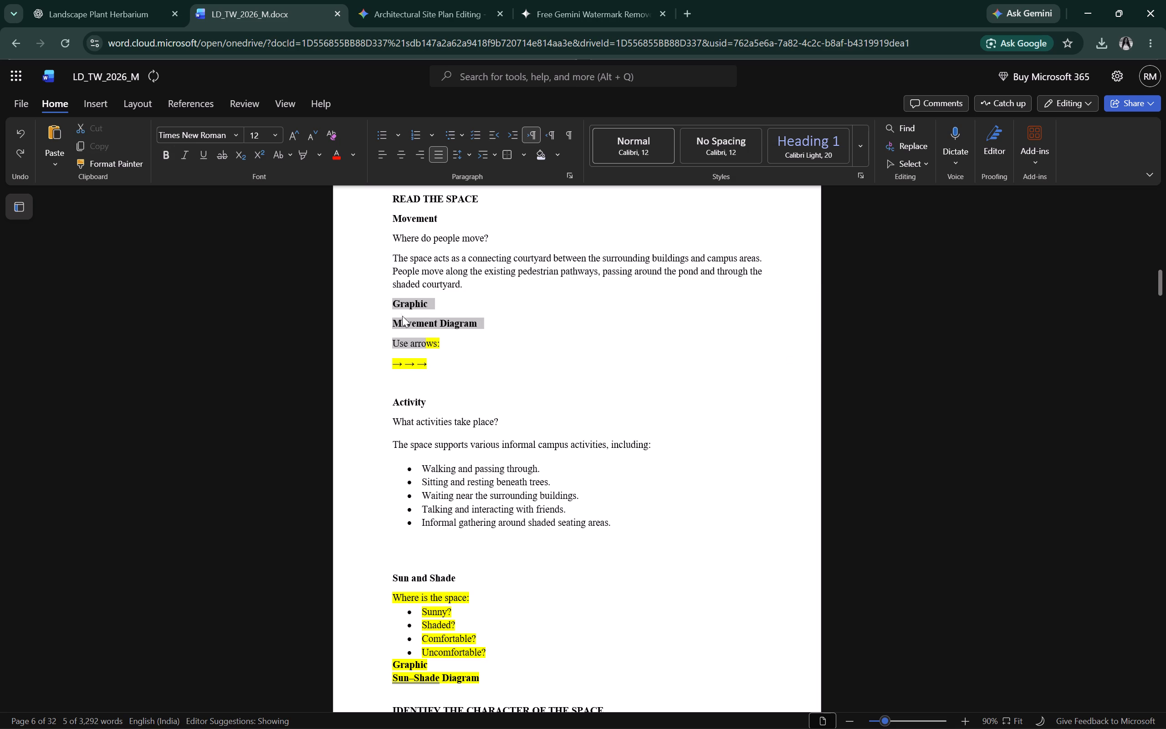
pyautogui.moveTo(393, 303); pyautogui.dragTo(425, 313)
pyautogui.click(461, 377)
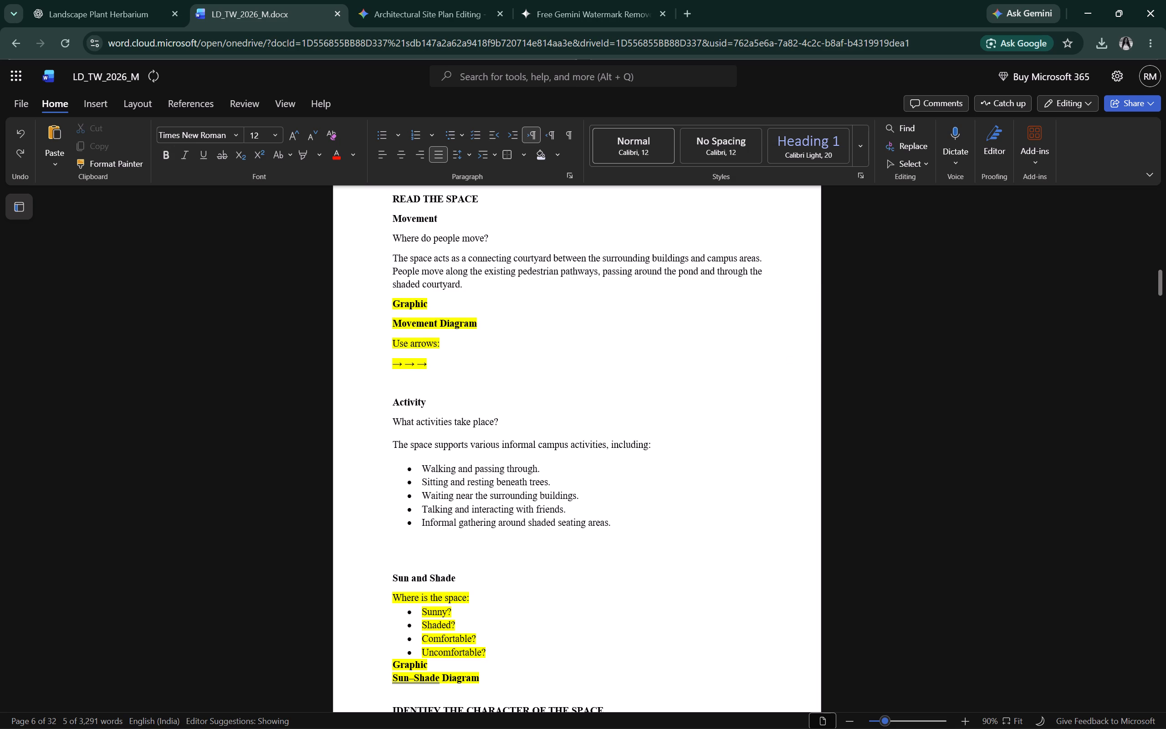
# Delete the "Graphic" line, the "Use arrows:" line and the row of arrows from the Movement section.
pyautogui.moveTo(393, 306); pyautogui.dragTo(441, 310)
pyautogui.press('BackSpace')
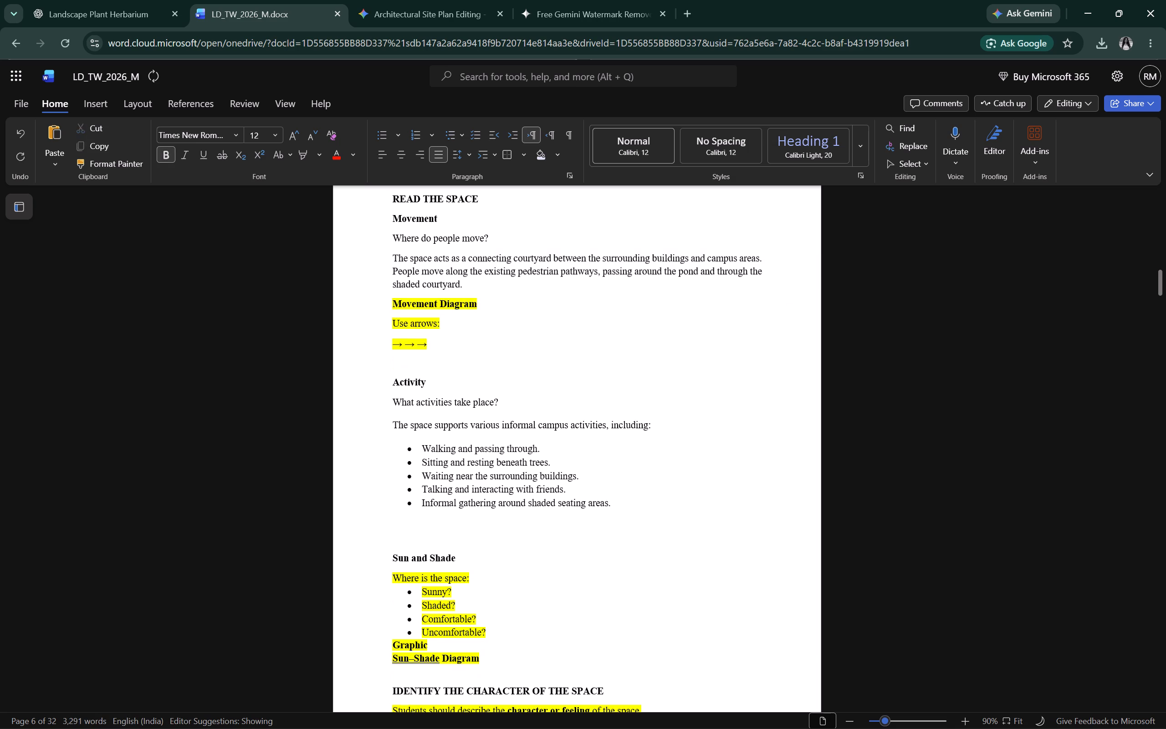
pyautogui.moveTo(391, 325); pyautogui.dragTo(429, 344)
pyautogui.press('BackSpace')
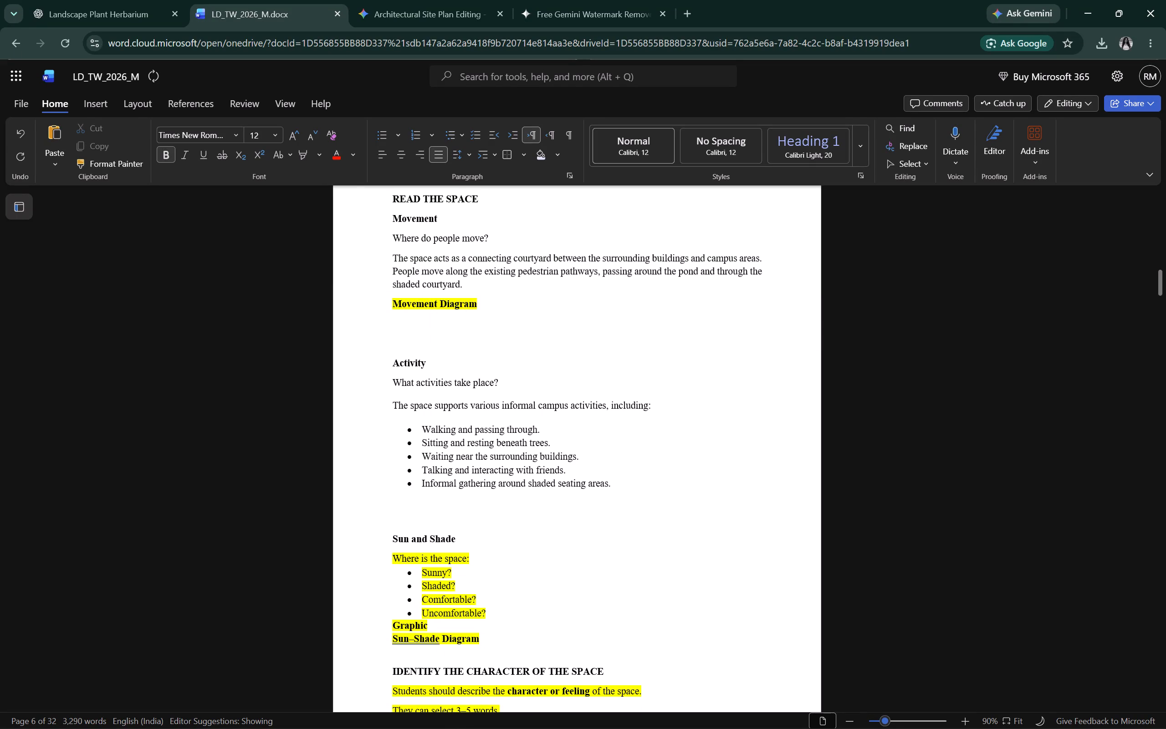
# Remove the yellow highlight from the "Movement Diagram" label.
pyautogui.moveTo(487, 303); pyautogui.dragTo(390, 308)
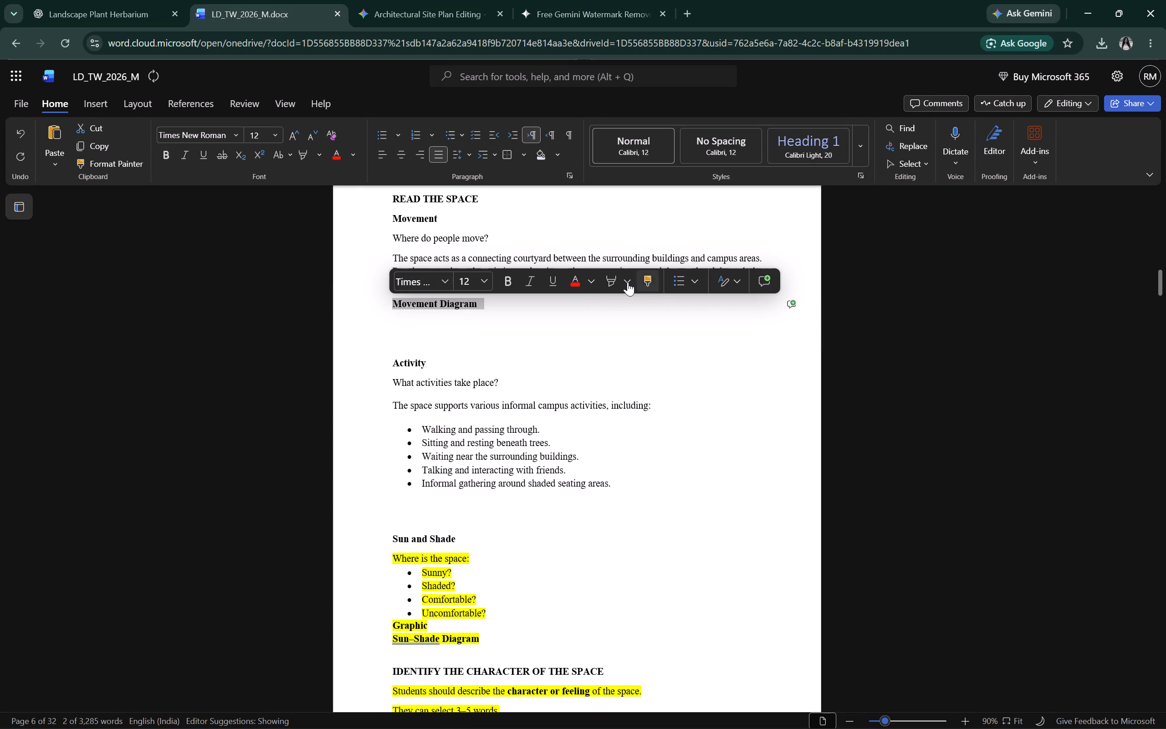
pyautogui.click(624, 281)
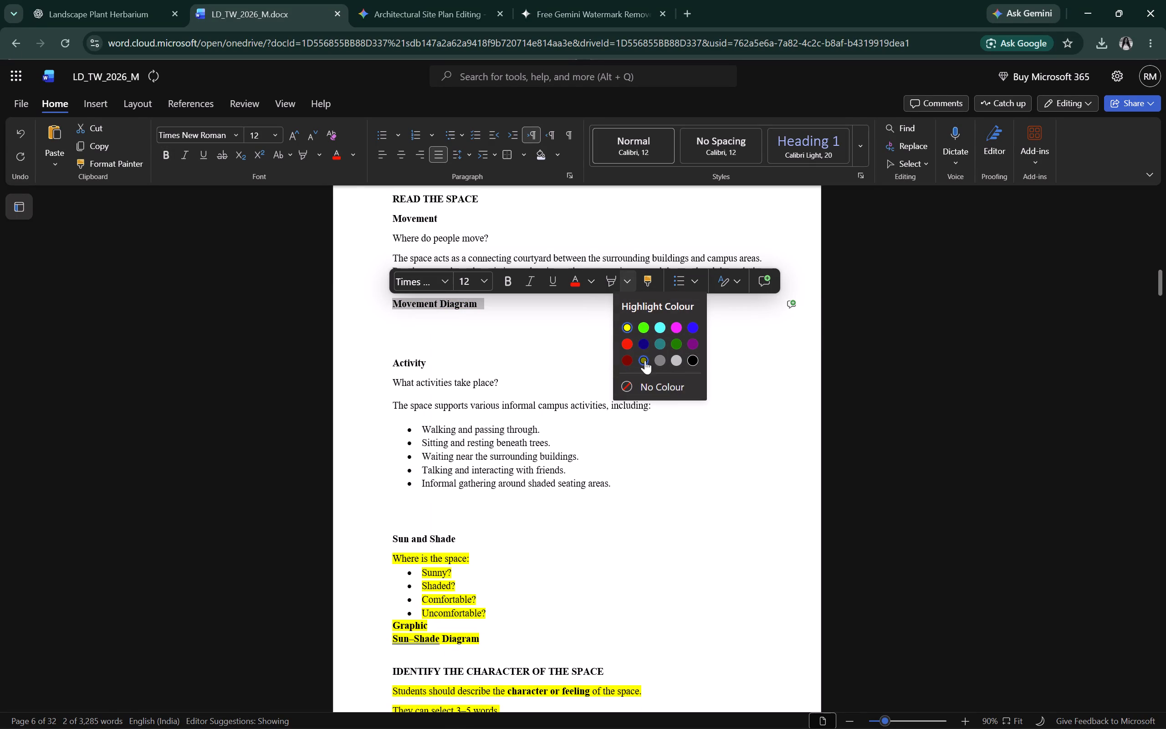
pyautogui.click(630, 383)
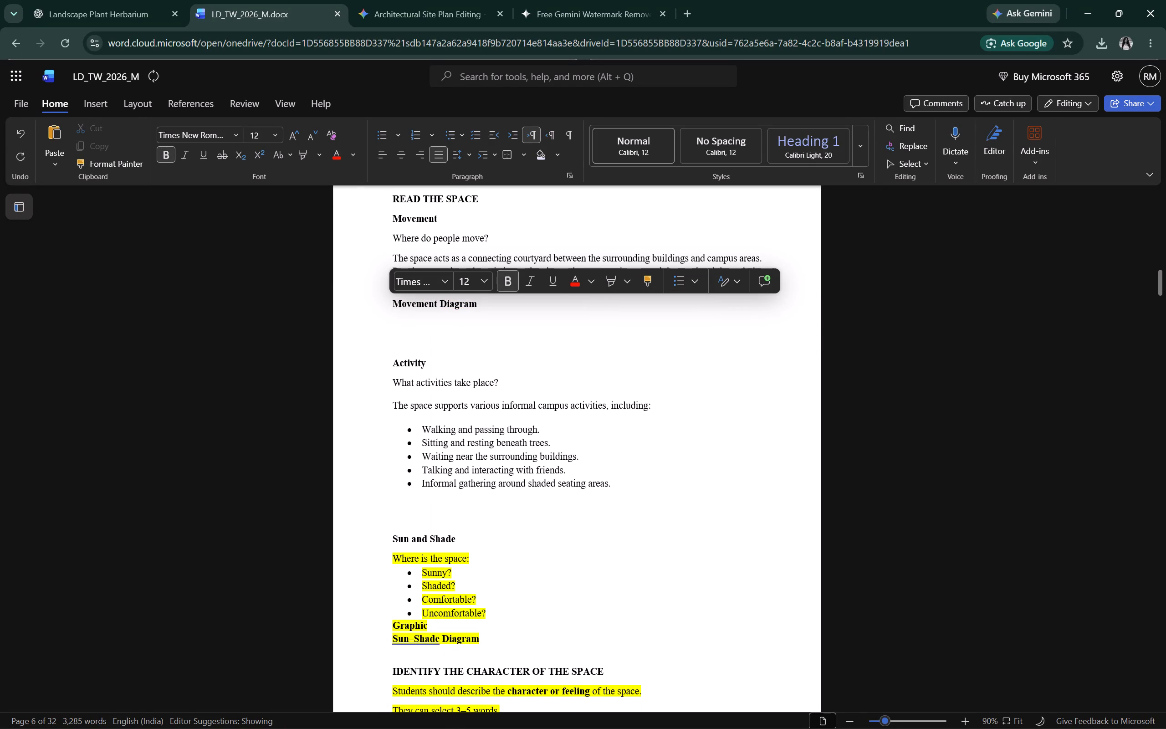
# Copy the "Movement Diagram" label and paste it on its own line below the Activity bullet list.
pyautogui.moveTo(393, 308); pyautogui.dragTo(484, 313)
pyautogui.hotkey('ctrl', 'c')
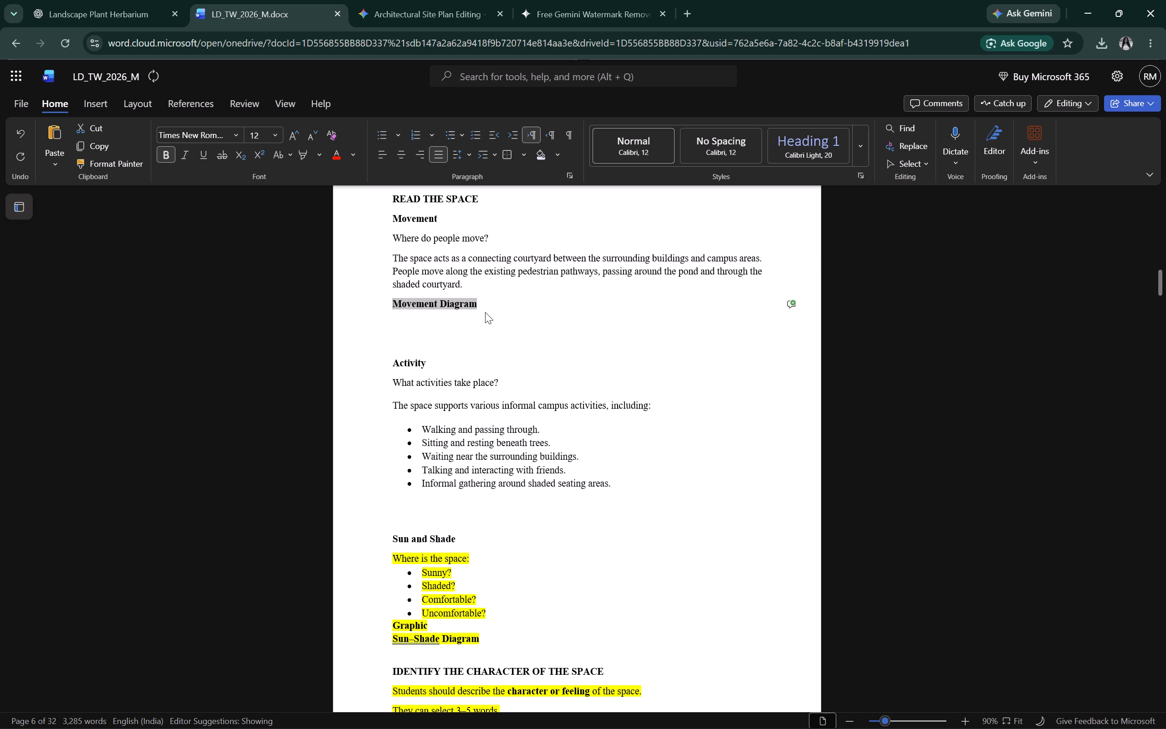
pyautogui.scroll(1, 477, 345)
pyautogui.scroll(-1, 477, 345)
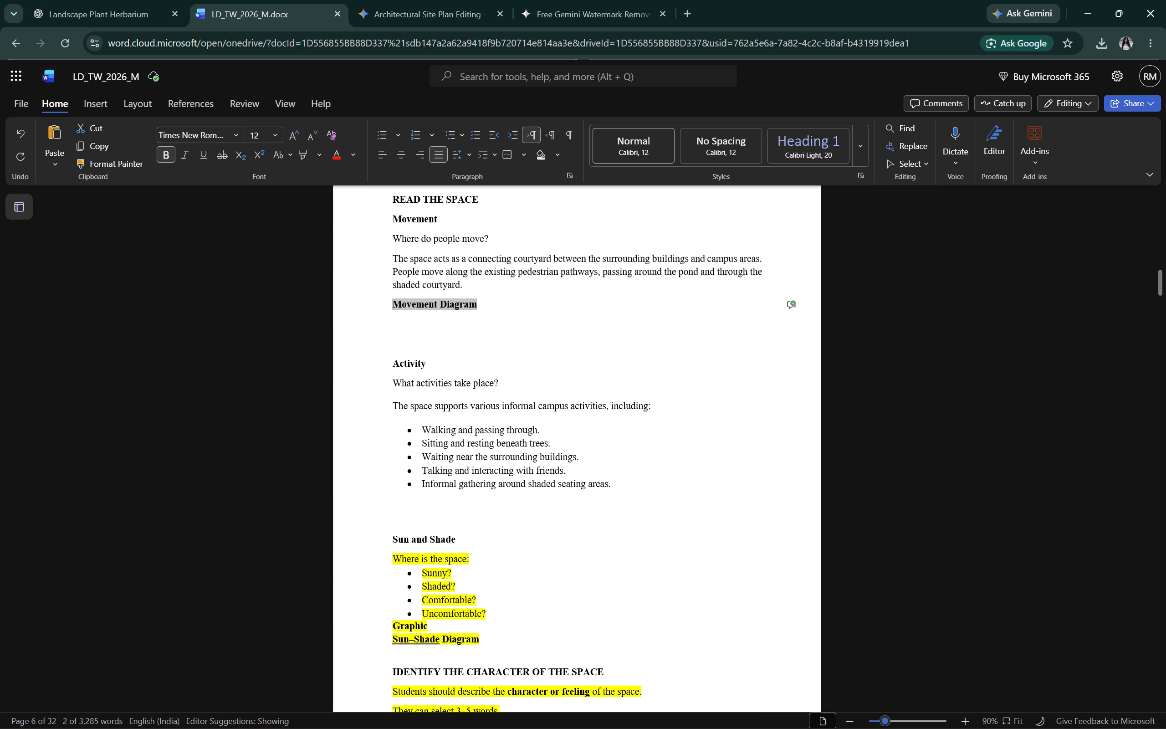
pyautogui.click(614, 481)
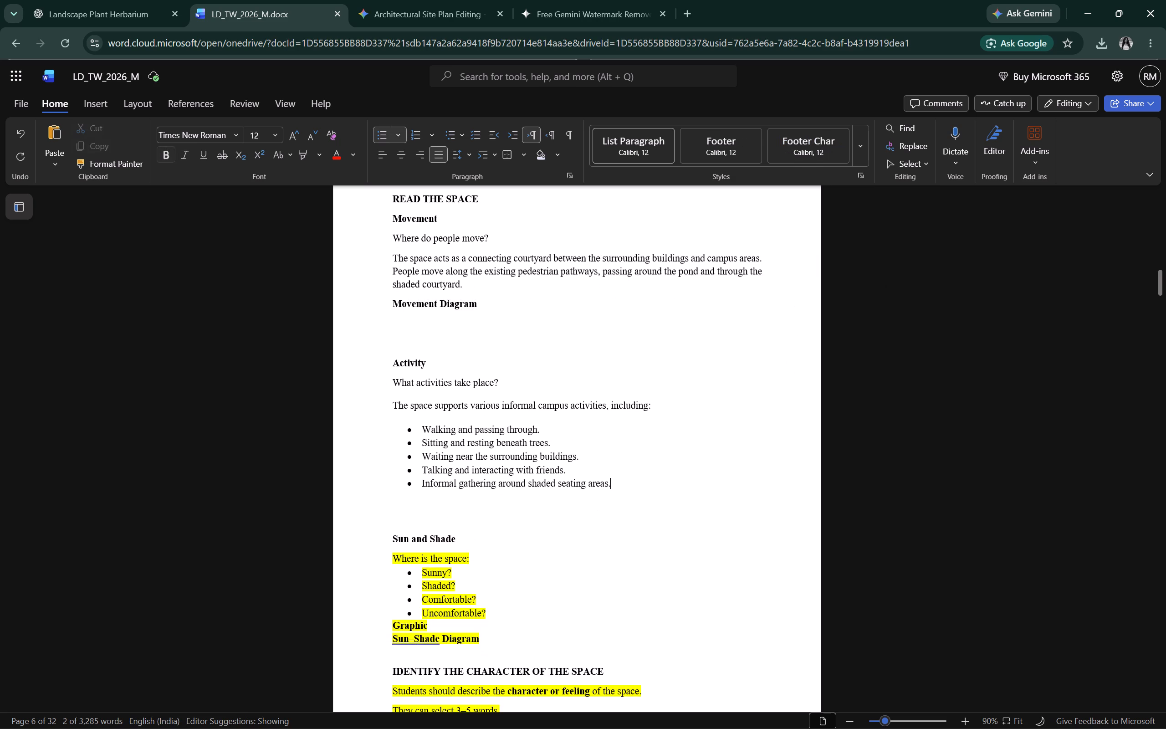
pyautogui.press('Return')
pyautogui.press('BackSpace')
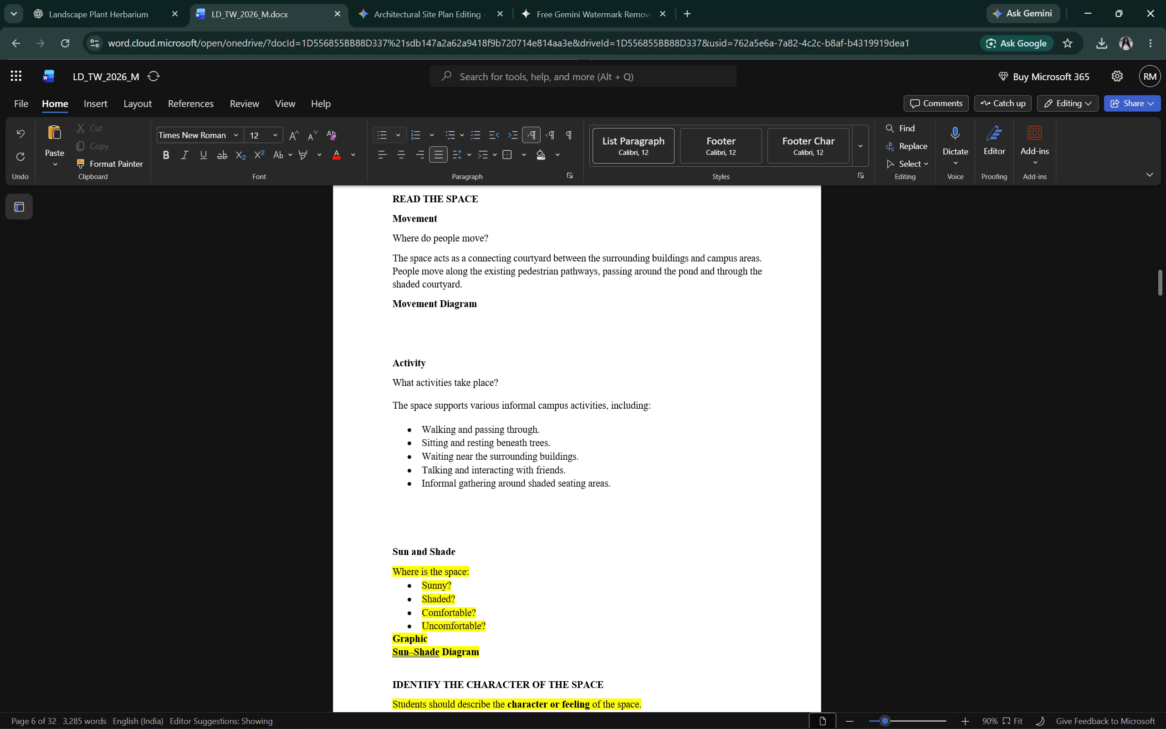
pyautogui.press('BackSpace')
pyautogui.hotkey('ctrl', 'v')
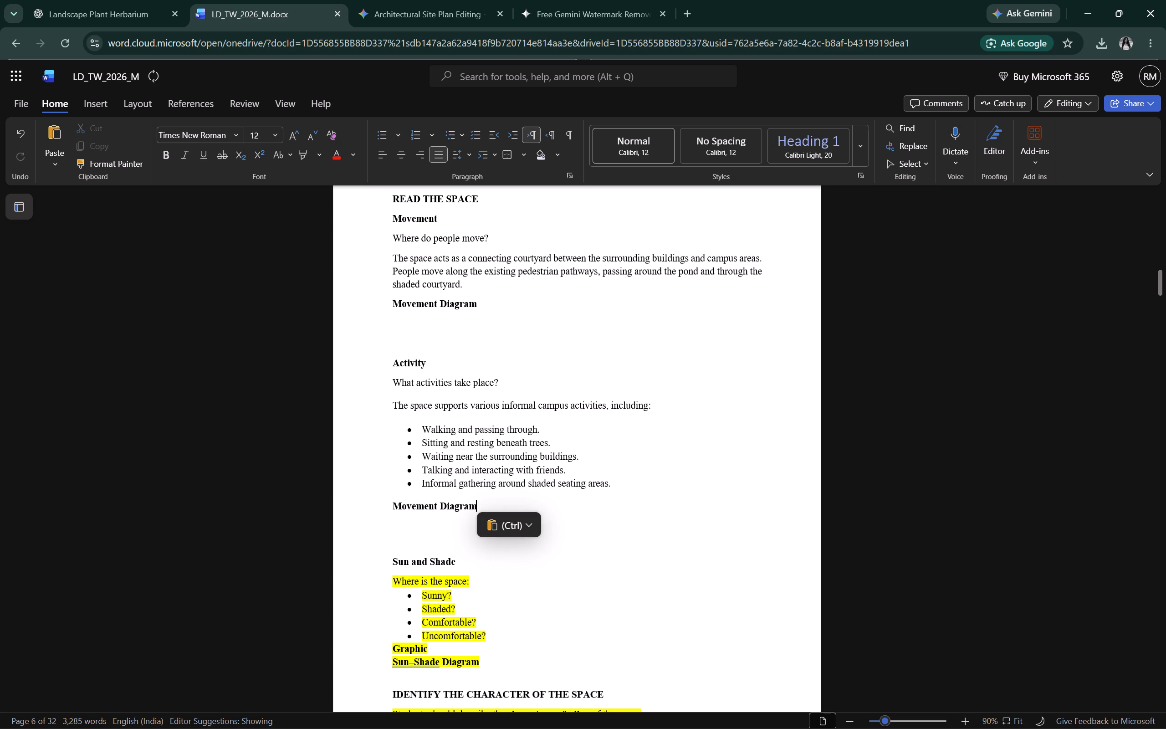
# Replace the pasted label below the Activity bullet list with "Activity Mapping".
pyautogui.moveTo(475, 505); pyautogui.dragTo(374, 509)
pyautogui.write('cti')
pyautogui.write('vity')
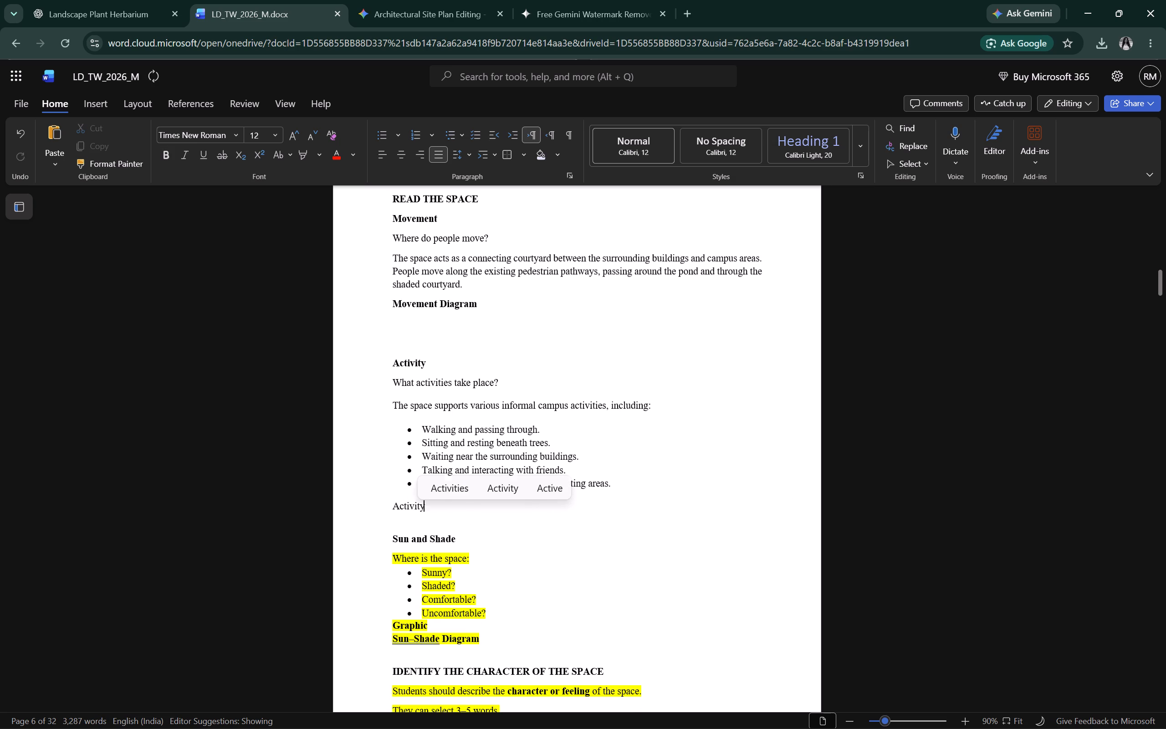
pyautogui.press('space')
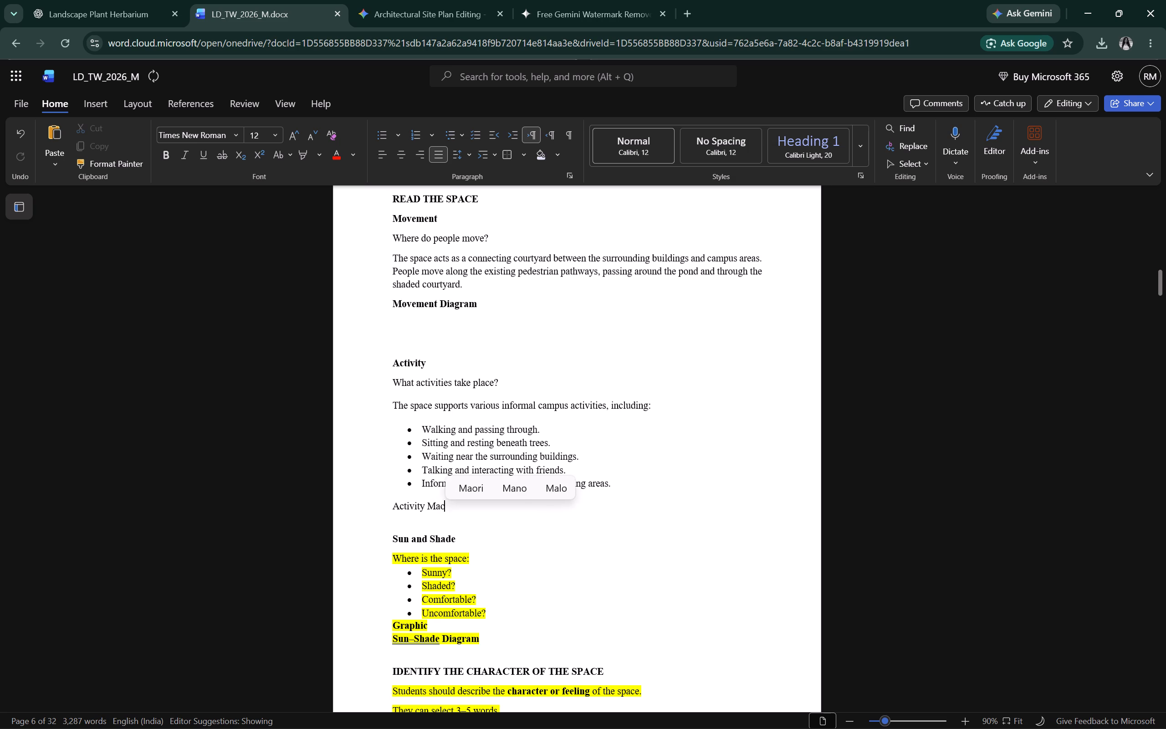
pyautogui.press('BackSpace')
pyautogui.write('pp')
pyautogui.write('ing')
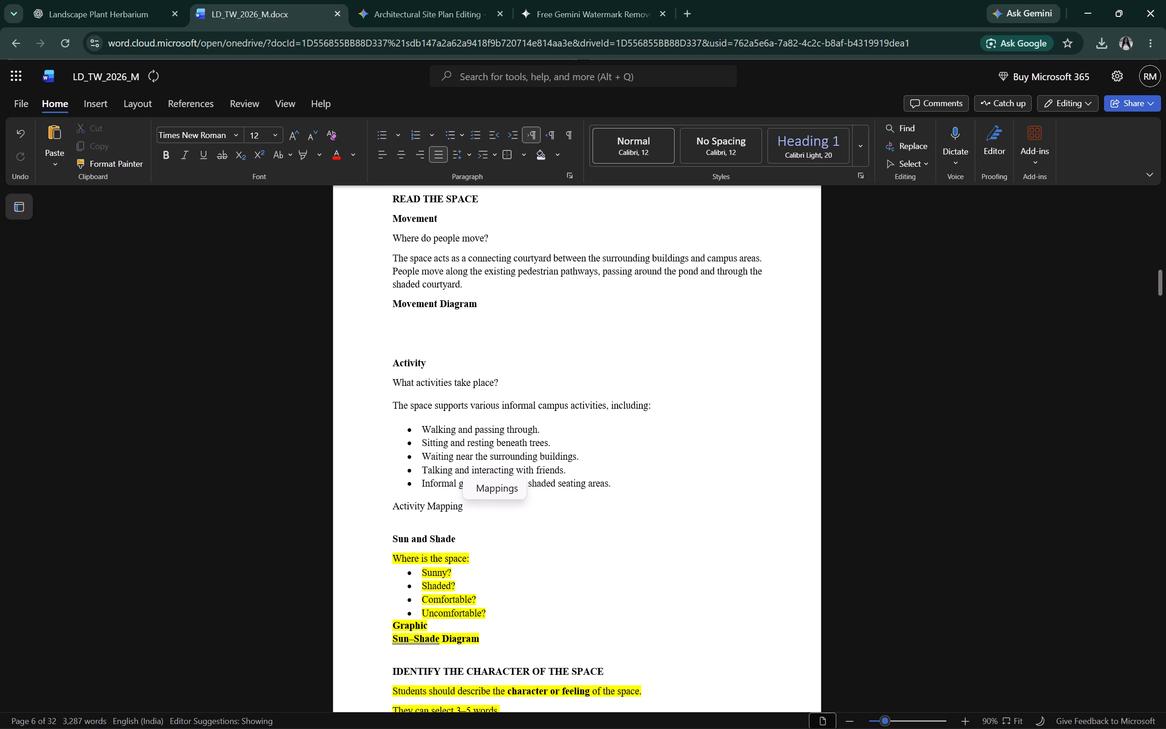
# Make the "Activity Mapping" label below the Activity list bold.
pyautogui.click(459, 508)
pyautogui.click(479, 511)
pyautogui.click(435, 549)
pyautogui.moveTo(464, 509); pyautogui.dragTo(446, 506)
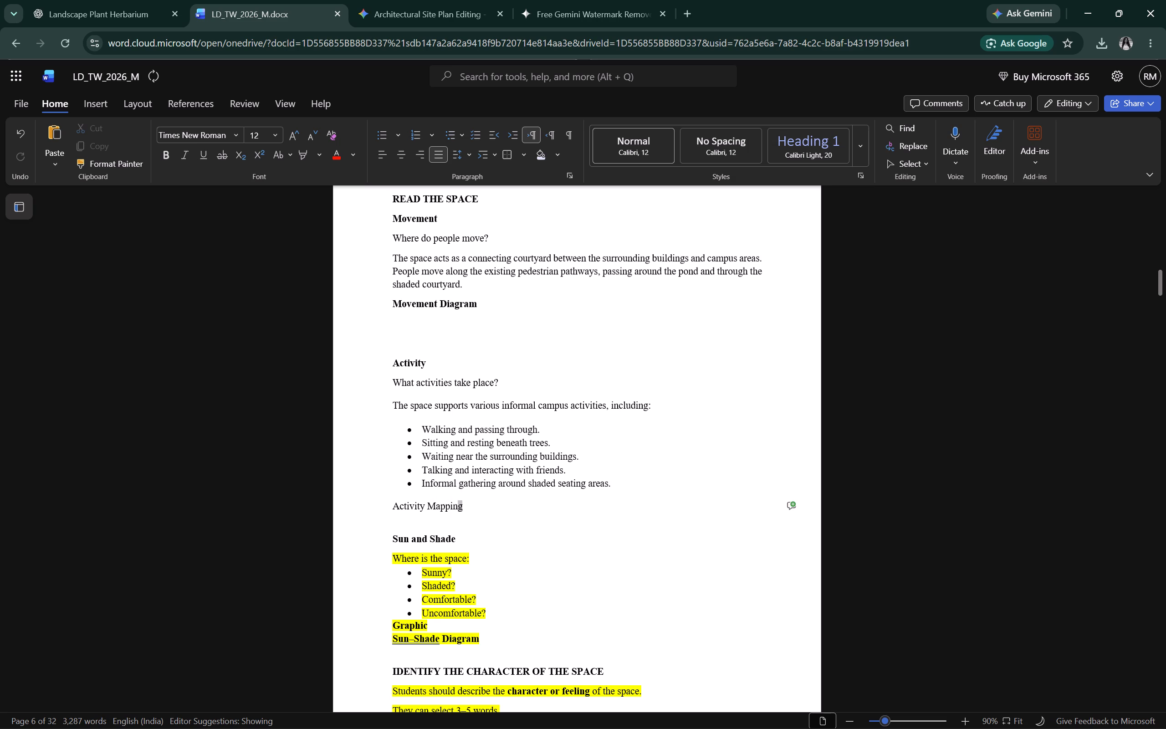
pyautogui.moveTo(446, 506); pyautogui.dragTo(391, 513)
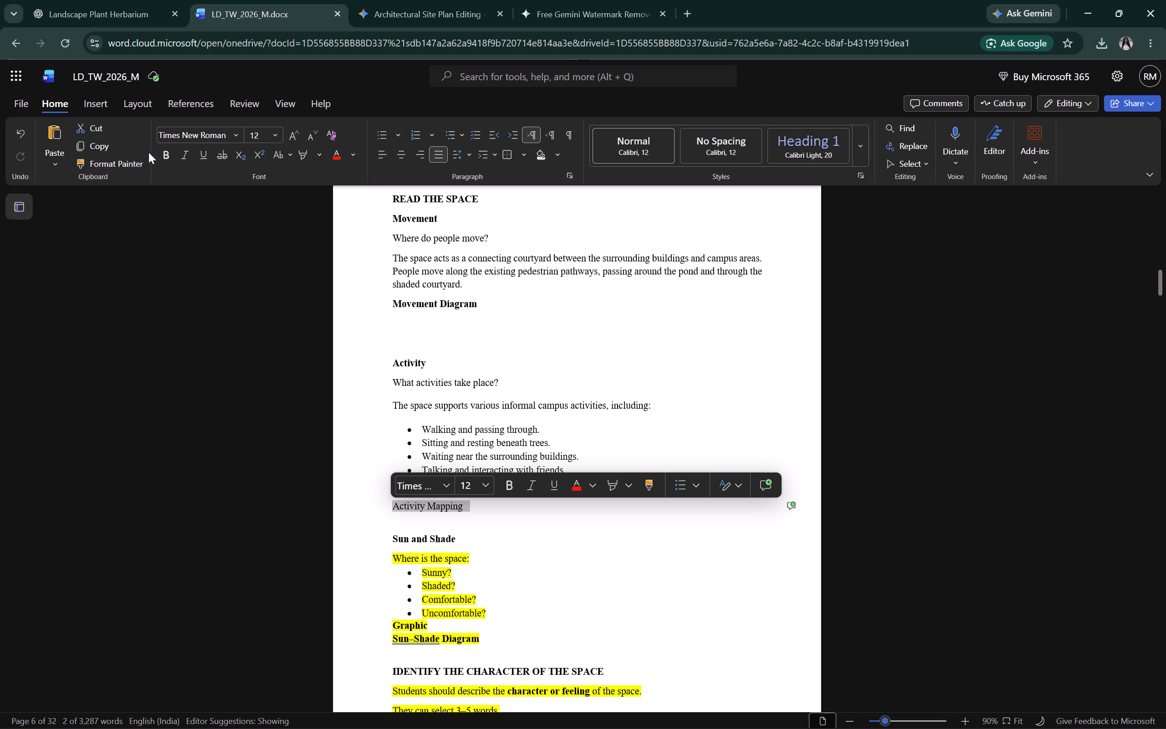
pyautogui.click(165, 154)
pyautogui.click(262, 321)
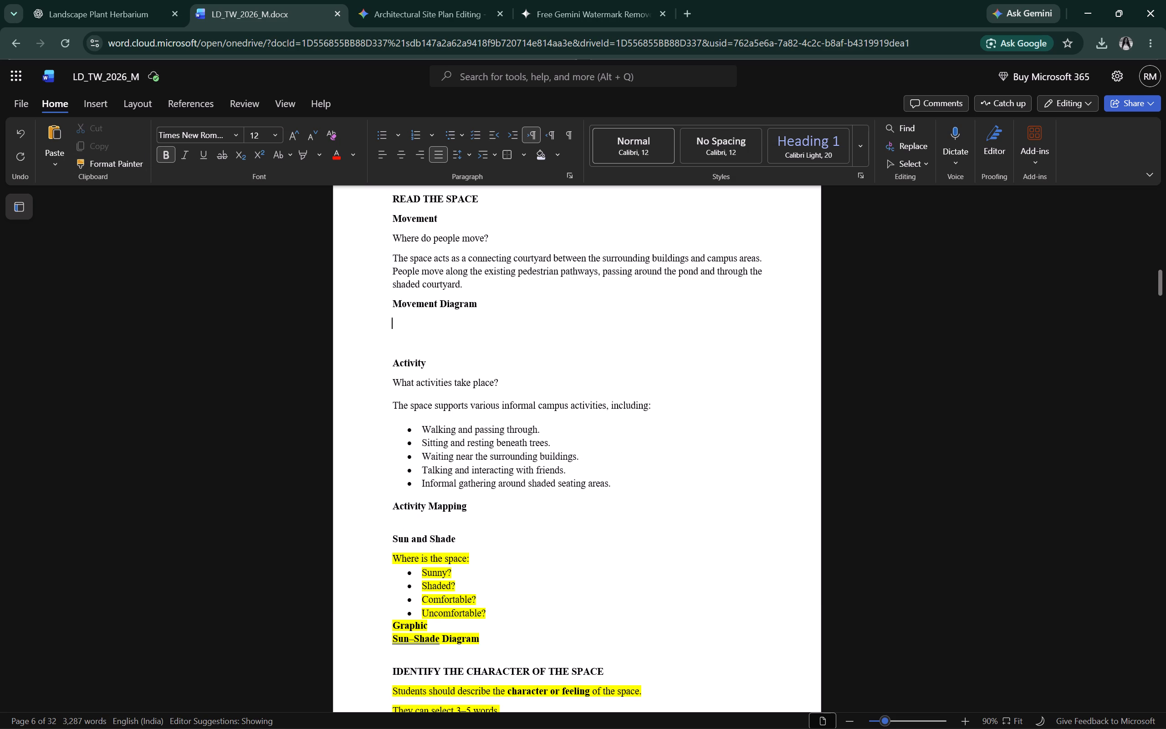
pyautogui.scroll(-3, 508, 363)
pyautogui.scroll(1, 508, 362)
pyautogui.scroll(-6, 508, 362)
pyautogui.scroll(1, 508, 362)
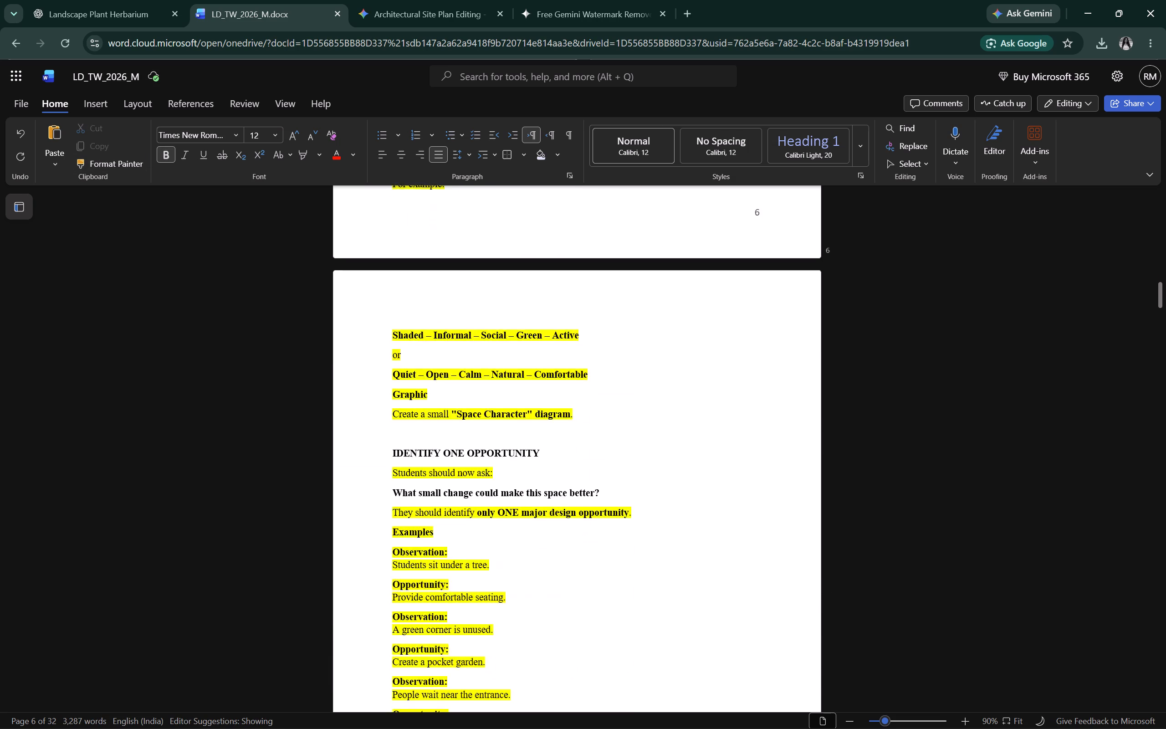
pyautogui.scroll(4, 508, 362)
pyautogui.click(582, 339)
pyautogui.scroll(2, 582, 339)
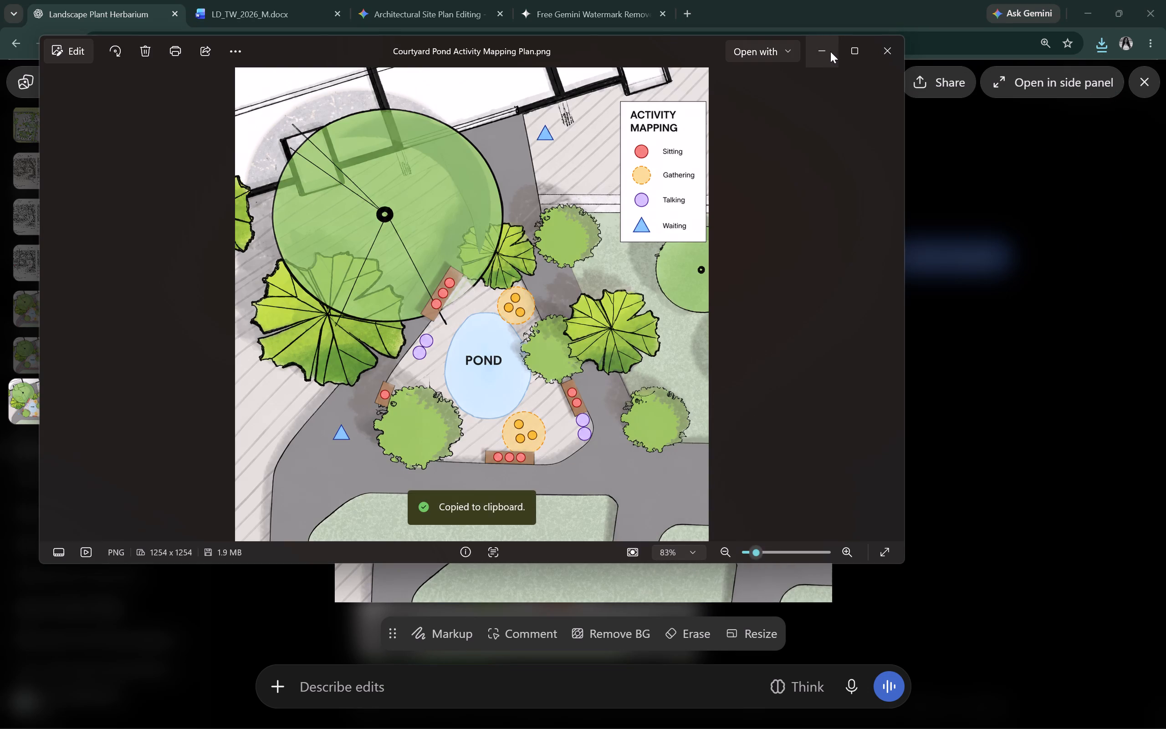
pyautogui.click(825, 48)
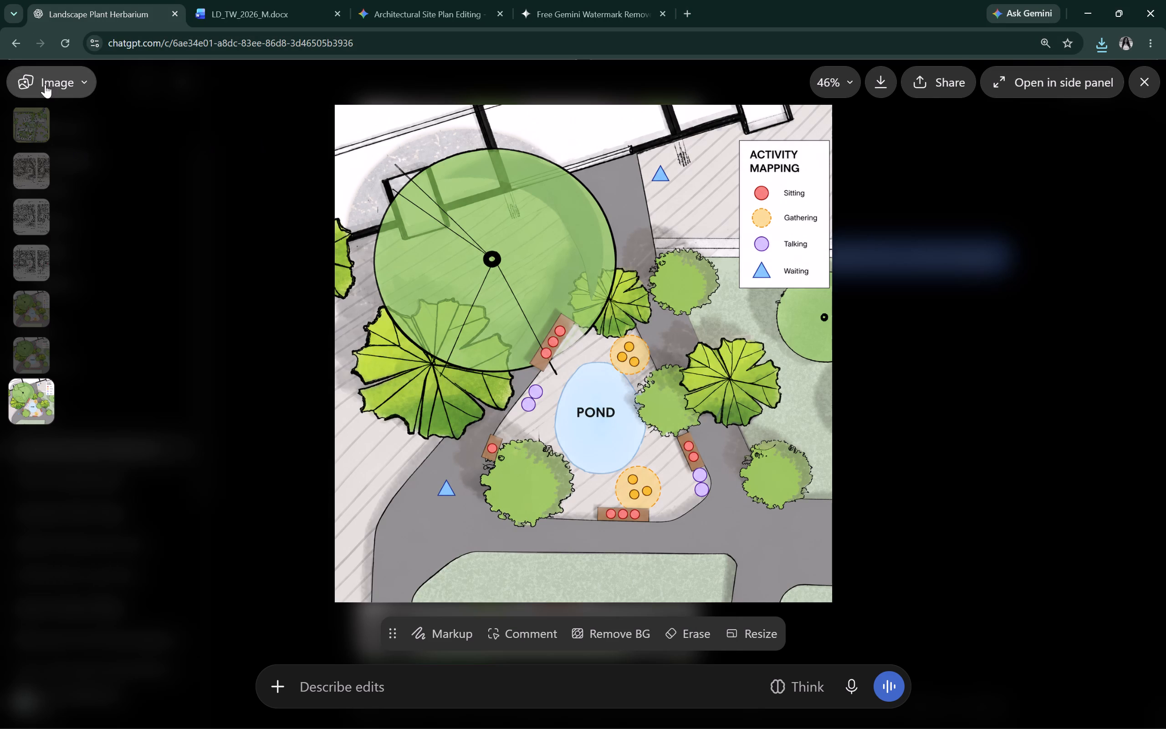
pyautogui.click(1135, 86)
# In the Word document, paste the copied plan below the "Activity Mapping" heading and shrink it to about 8.17 cm square.
pyautogui.click(225, 8)
pyautogui.scroll(-3, 483, 587)
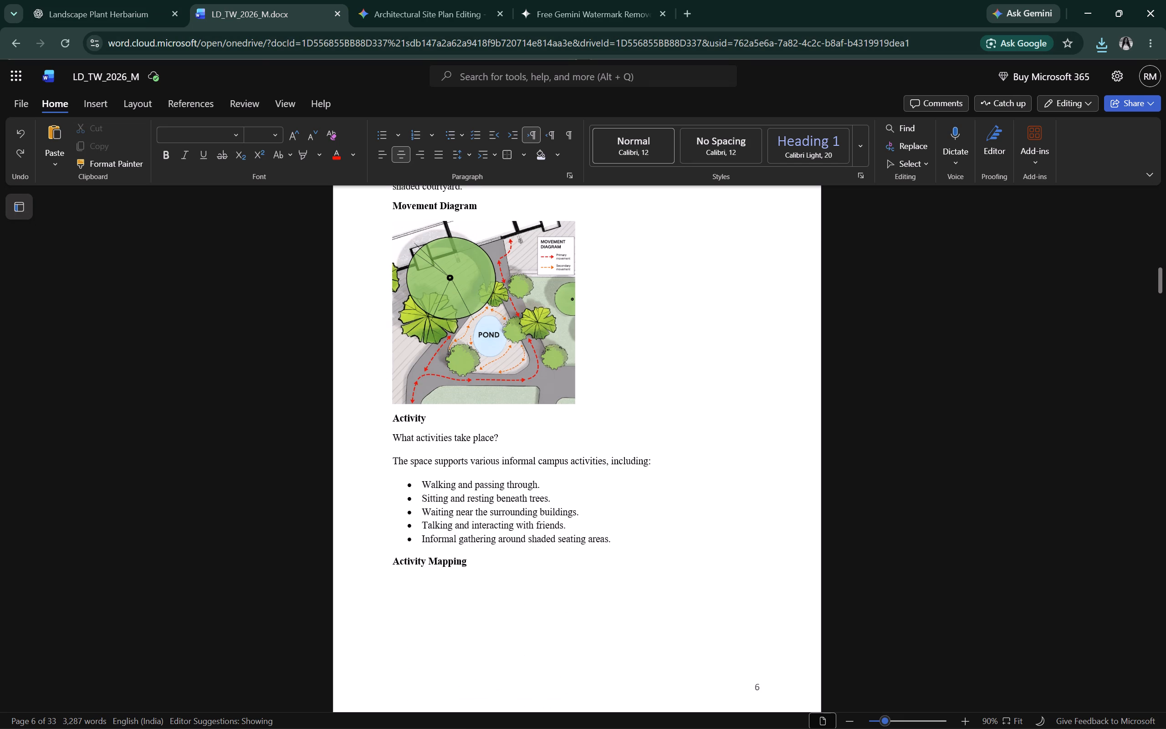
pyautogui.click(396, 565)
pyautogui.click(410, 564)
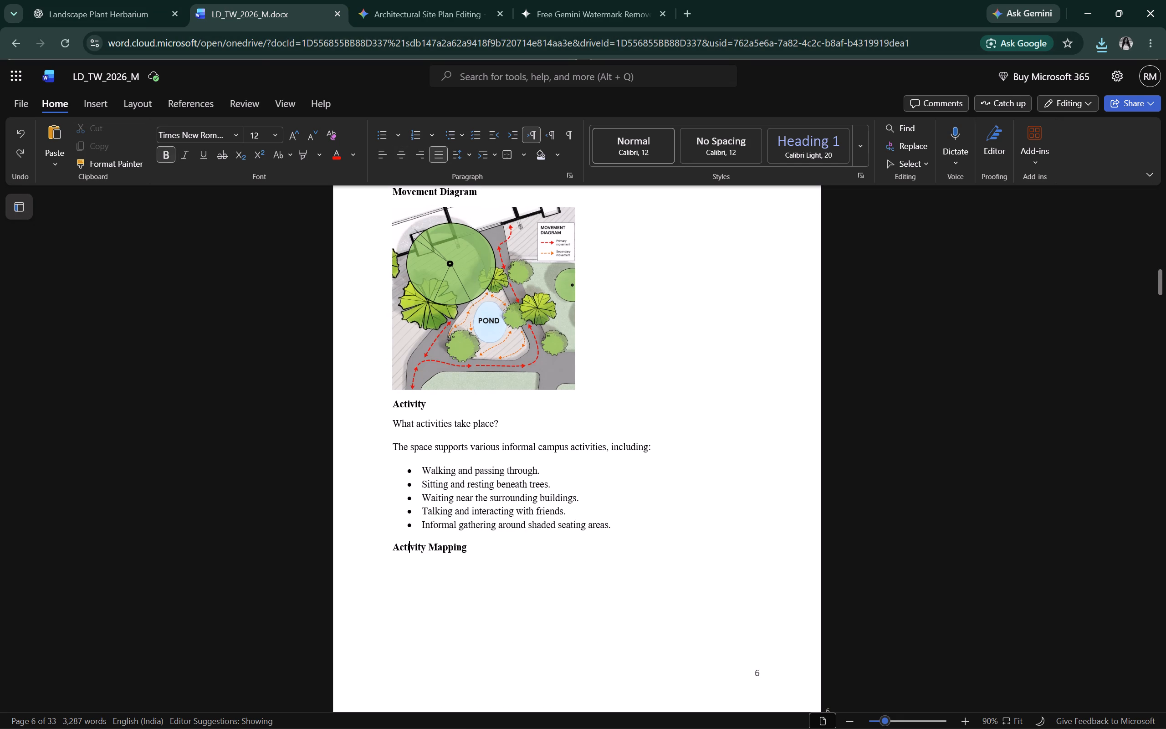
pyautogui.click(398, 567)
pyautogui.click(475, 555)
pyautogui.press('Return')
pyautogui.hotkey('ctrl', 'v')
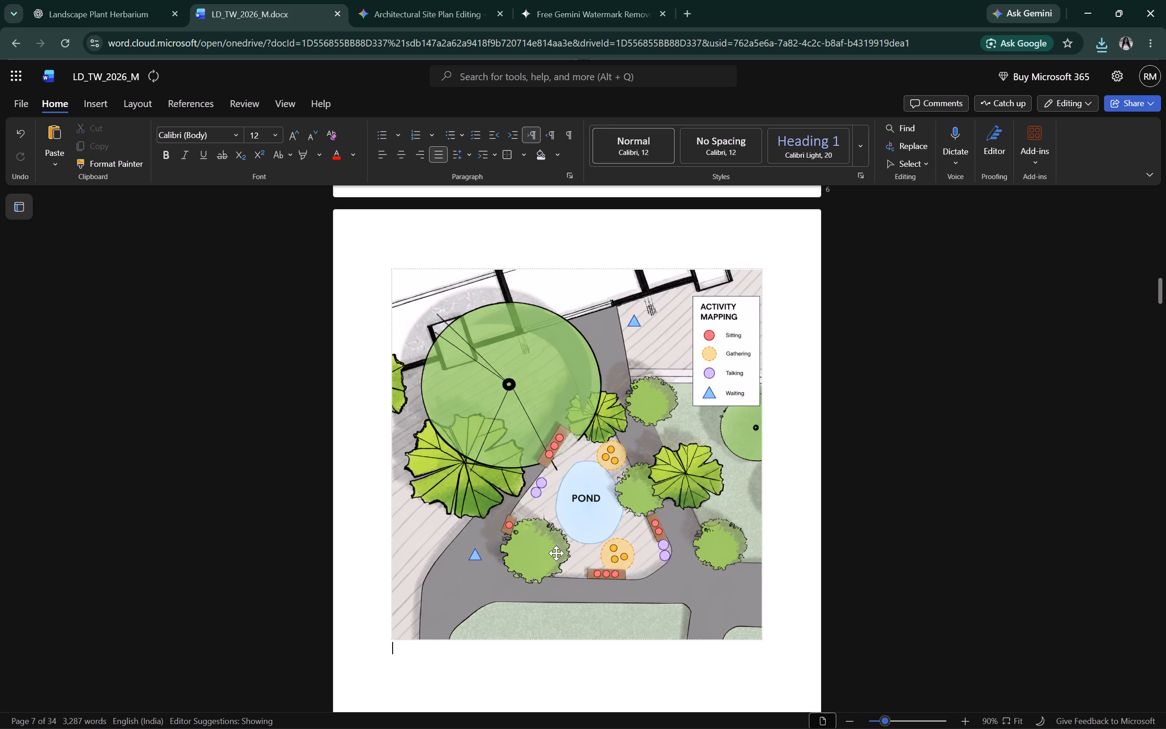
pyautogui.click(624, 588)
pyautogui.moveTo(764, 641); pyautogui.dragTo(691, 565)
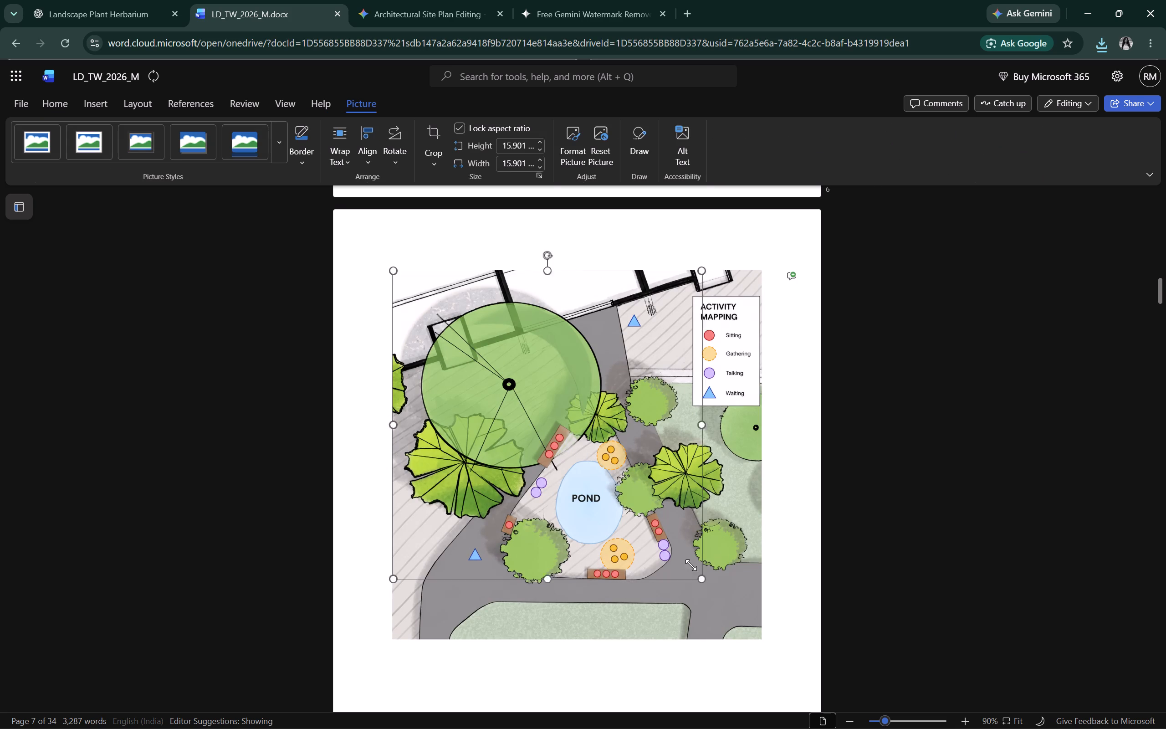
pyautogui.moveTo(691, 565); pyautogui.dragTo(568, 462)
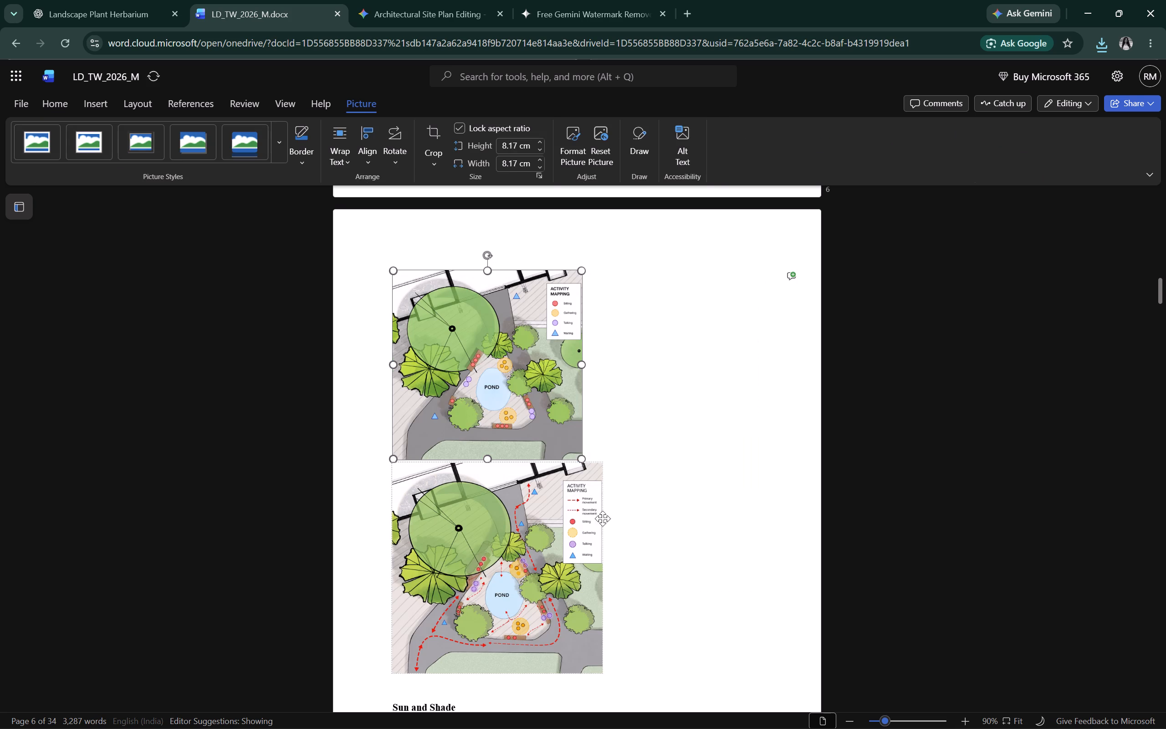
# Delete the old activity mapping plan with the red movement arrows above "Sun and Shade".
pyautogui.scroll(7, 603, 519)
pyautogui.scroll(-9, 604, 519)
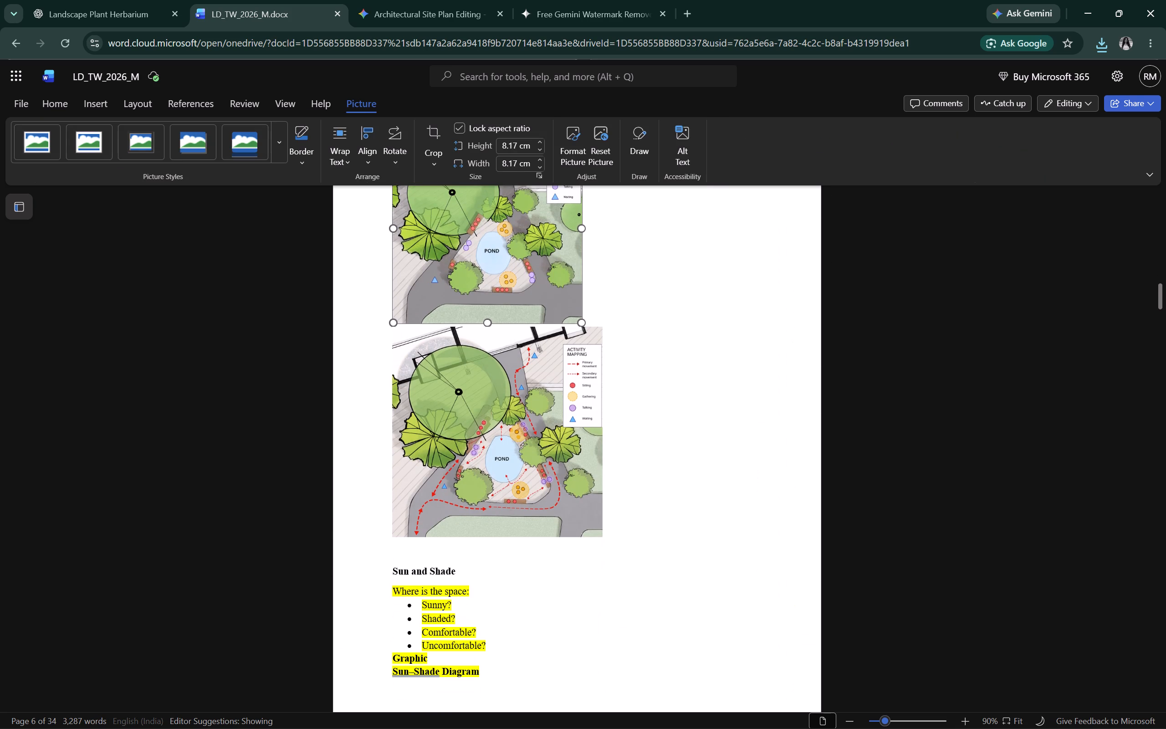
pyautogui.click(574, 512)
pyautogui.press('Delete')
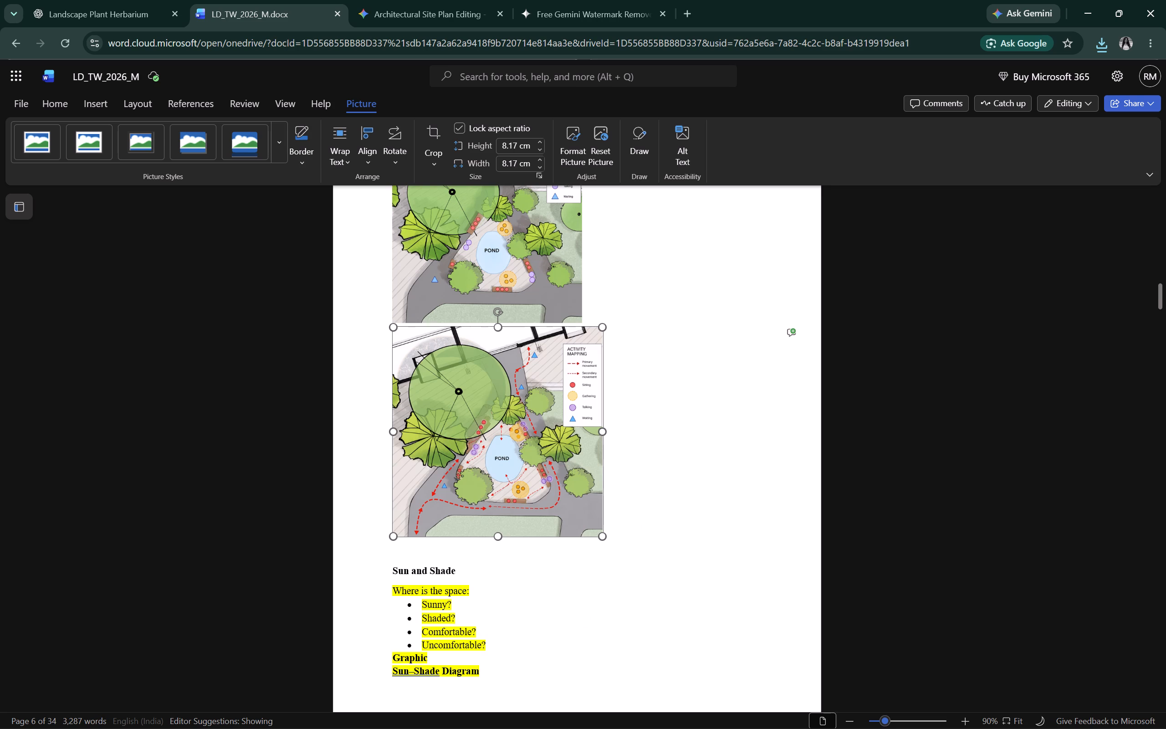
# Shrink the remaining activity mapping plan to about 4.4 cm square.
pyautogui.scroll(4, 574, 512)
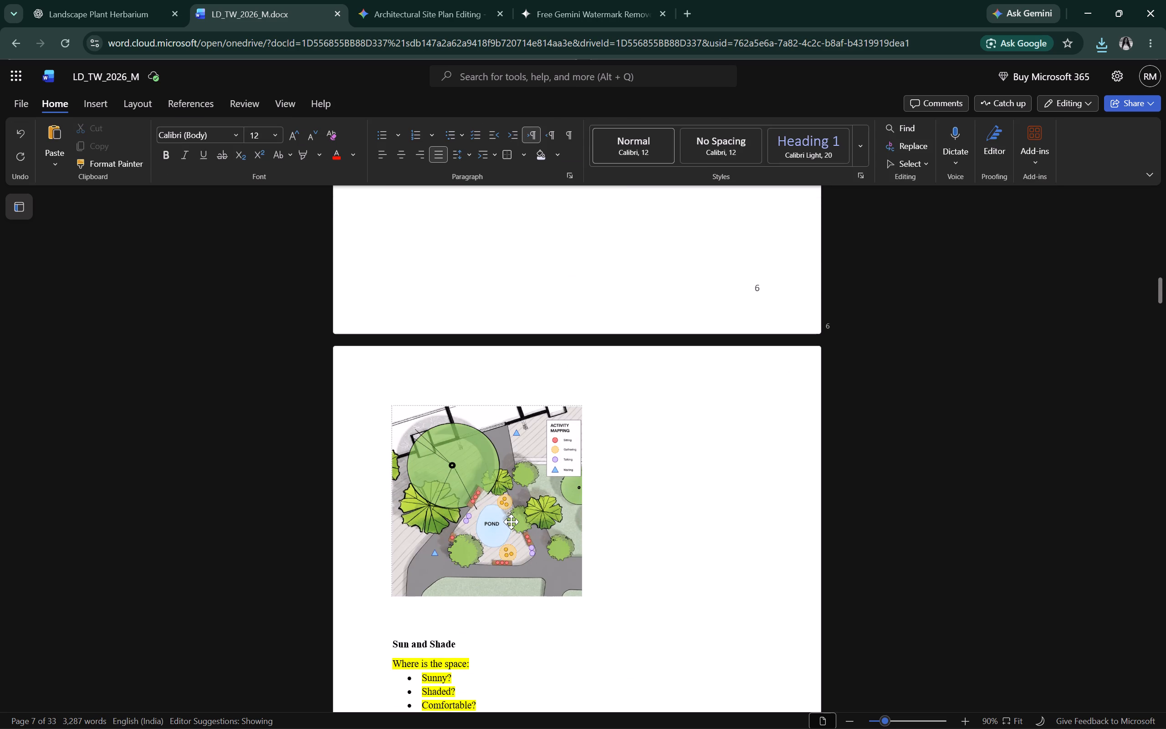
pyautogui.click(511, 522)
pyautogui.click(580, 598)
pyautogui.click(572, 576)
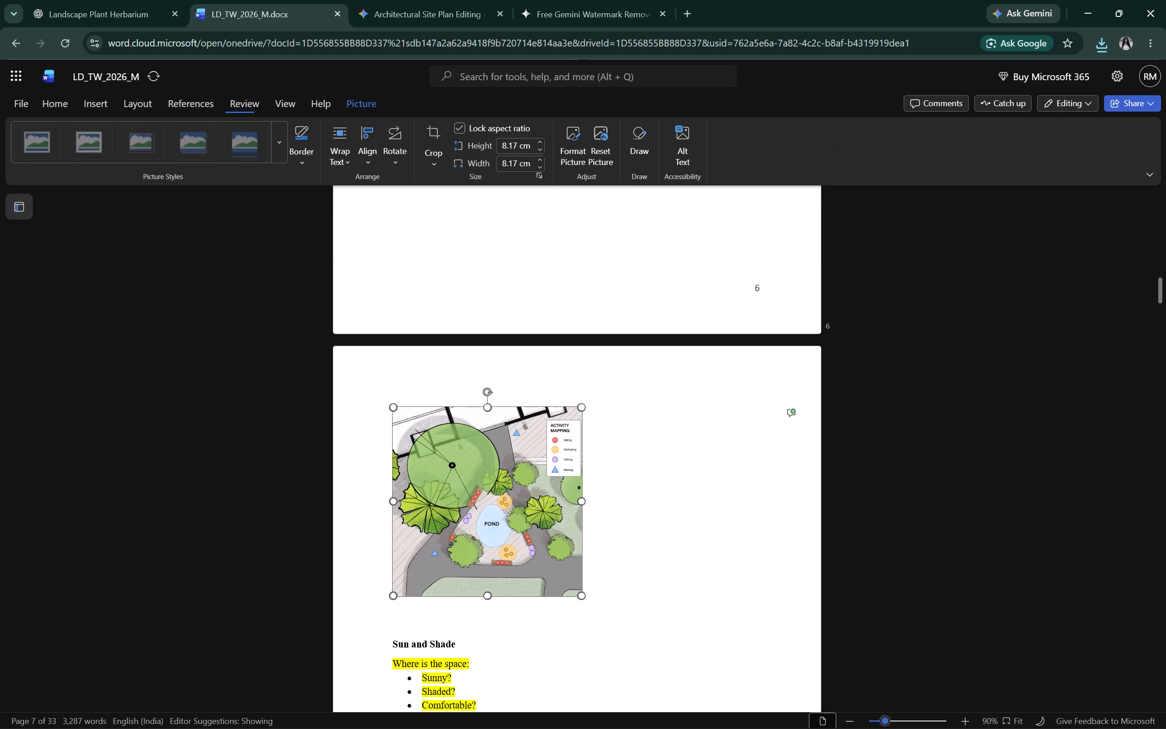
pyautogui.moveTo(580, 595); pyautogui.dragTo(552, 569)
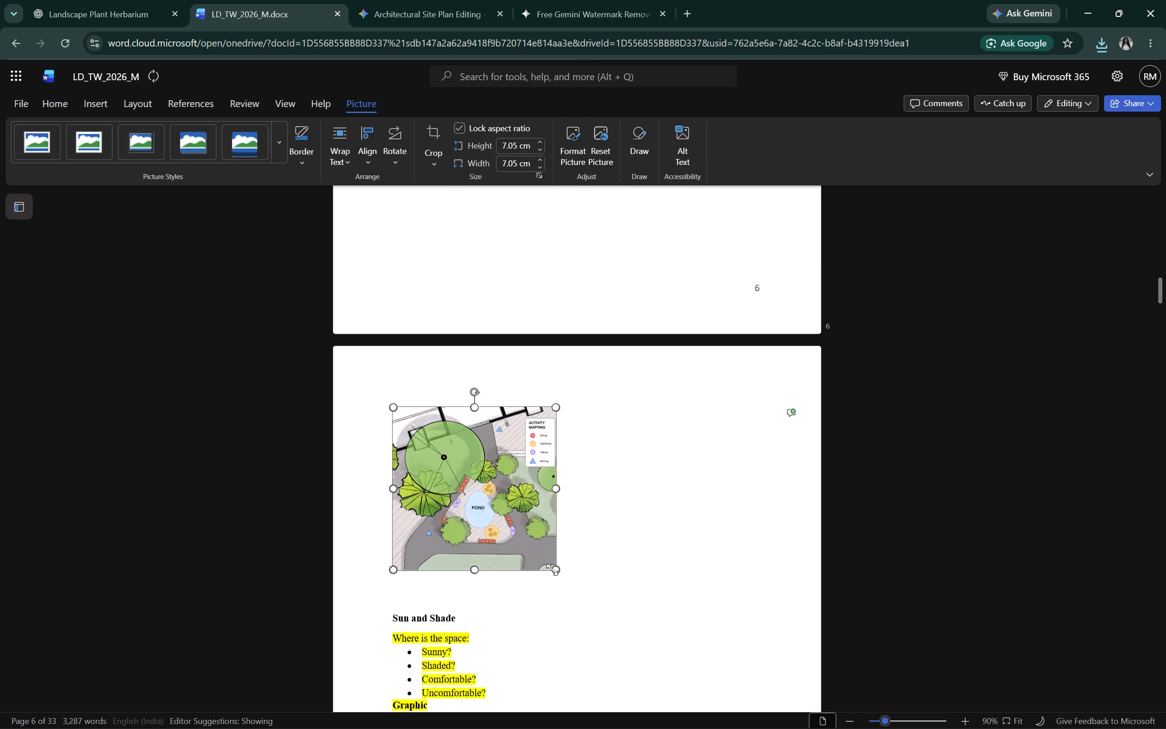
pyautogui.moveTo(555, 568); pyautogui.dragTo(481, 506)
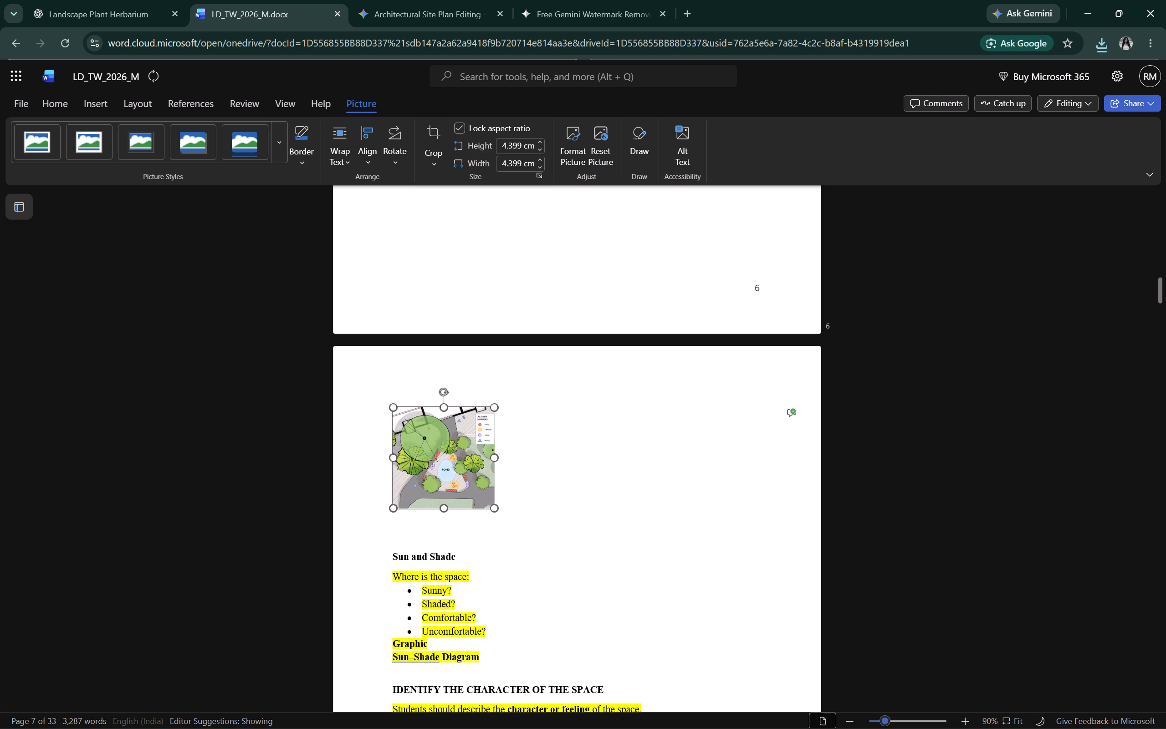
# Pull the activity mapping plan up onto page 6, on its own line directly below the "Activity Mapping" heading.
pyautogui.click(386, 412)
pyautogui.click(389, 411)
pyautogui.press('BackSpace')
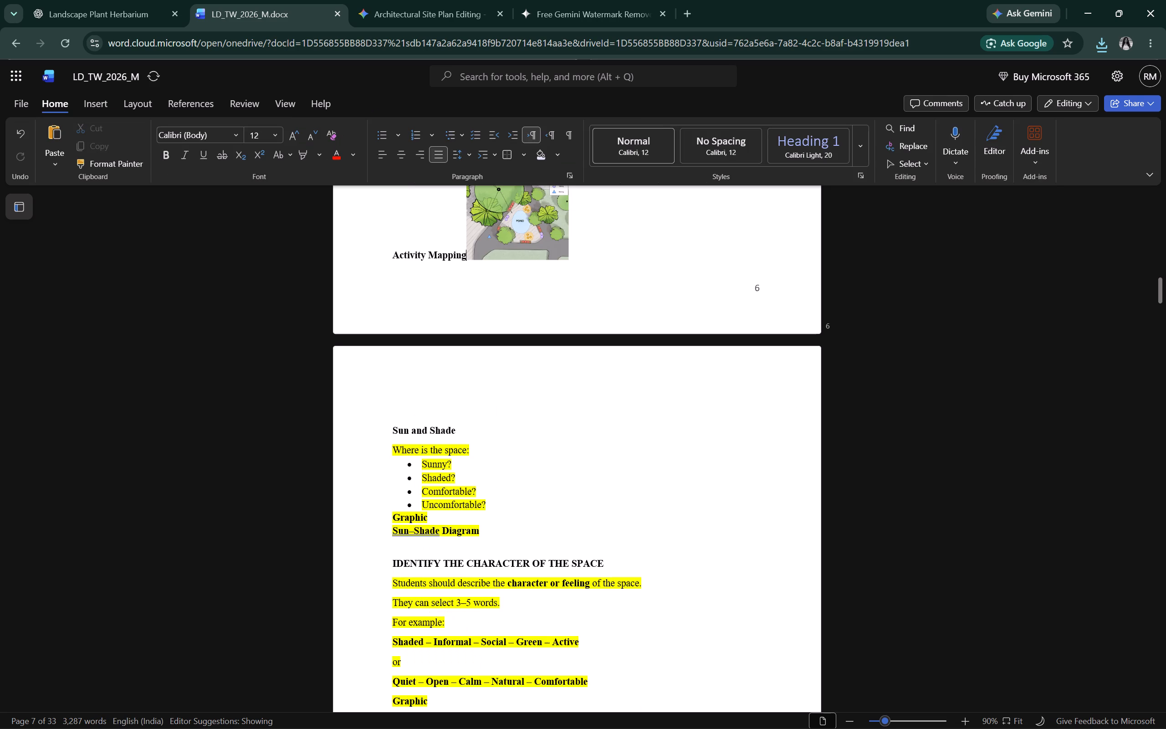
pyautogui.scroll(3, 444, 502)
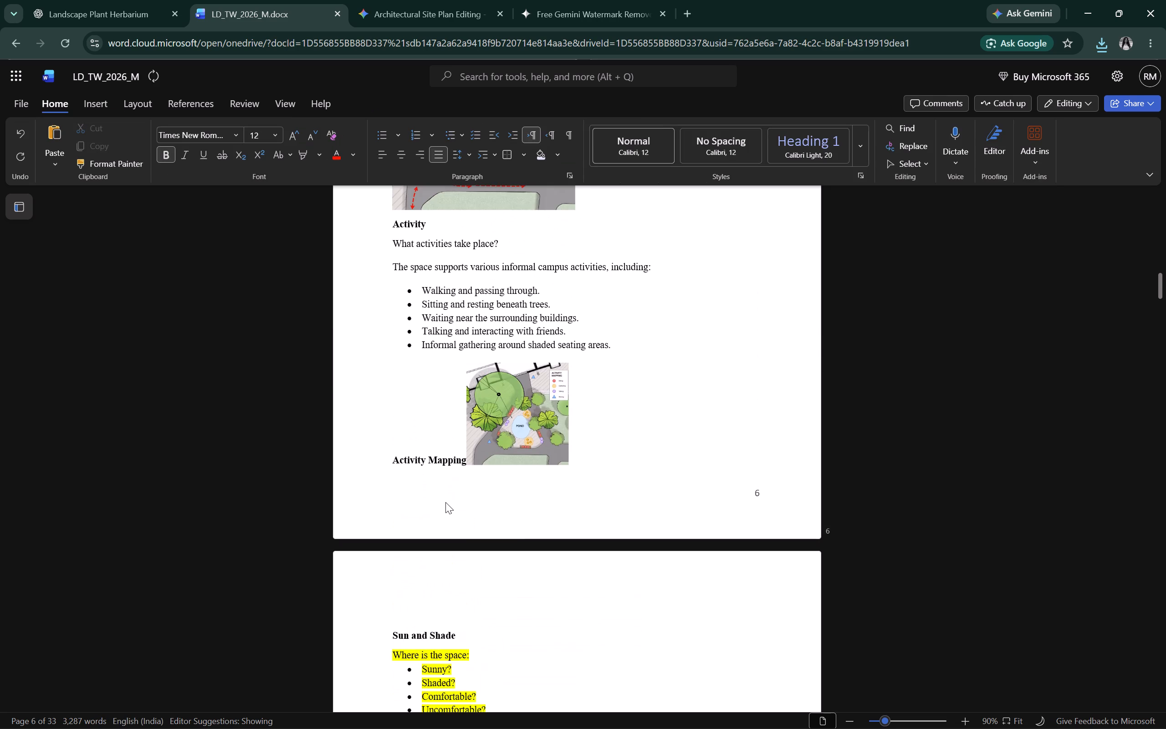
pyautogui.press('Return')
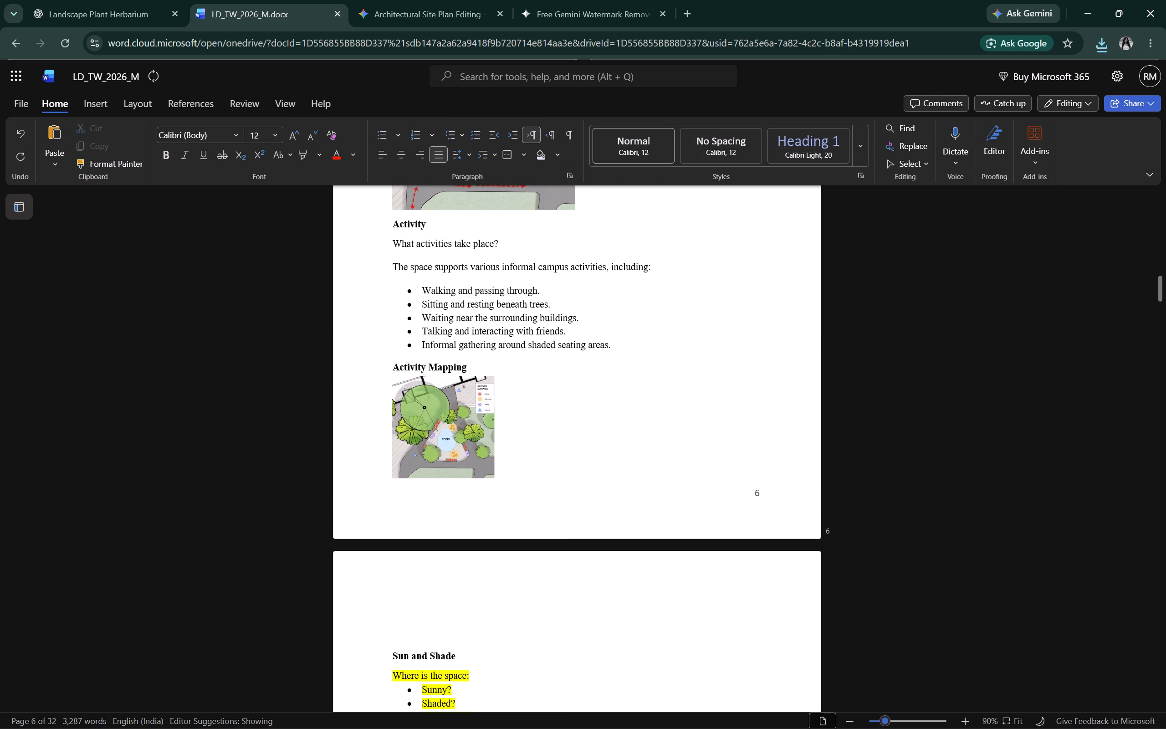
# Move the "Movement Diagram" heading and its image from above "Activity" to just before the "Activity Mapping" heading.
pyautogui.scroll(2, 505, 482)
pyautogui.scroll(-2, 505, 482)
pyautogui.scroll(1, 493, 489)
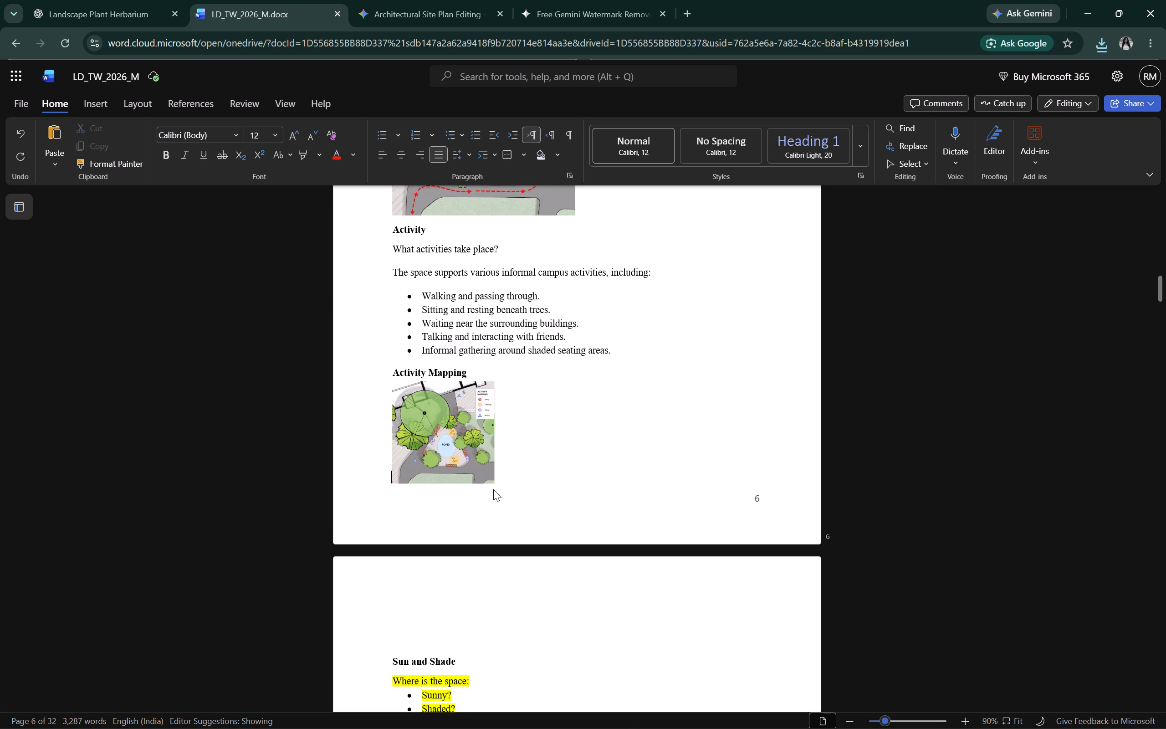
pyautogui.scroll(2, 493, 489)
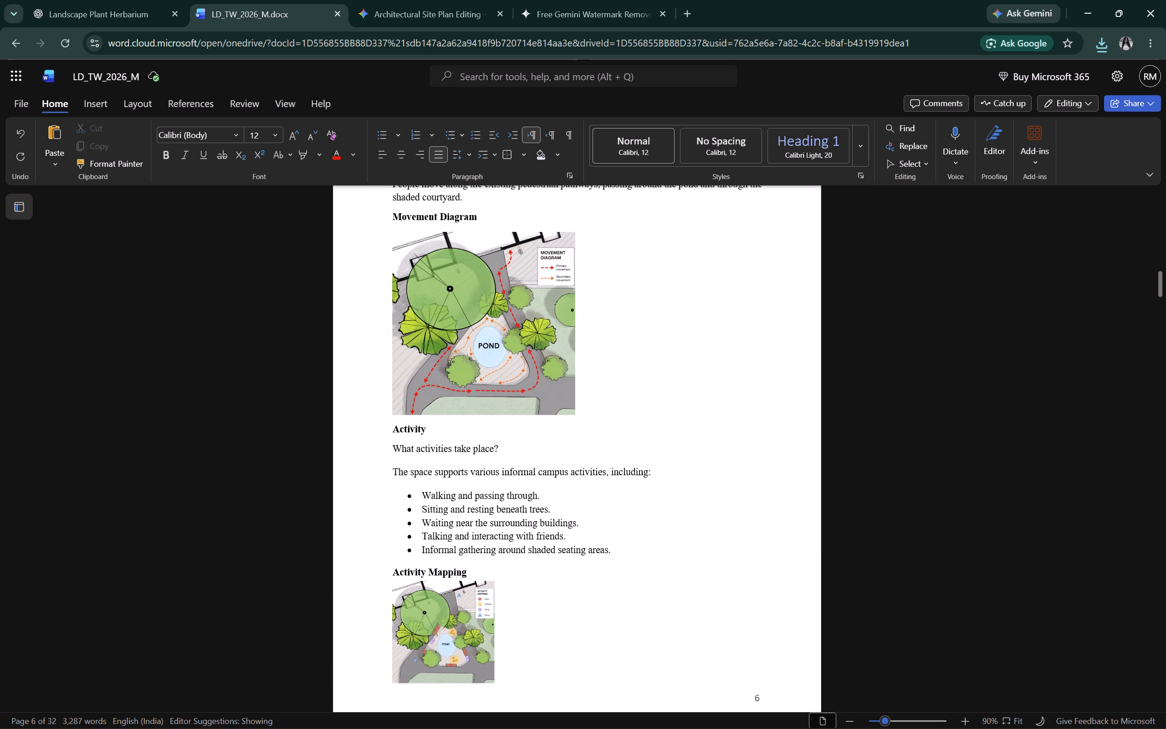
pyautogui.moveTo(393, 216); pyautogui.dragTo(584, 403)
pyautogui.hotkey('ctrl', 'c')
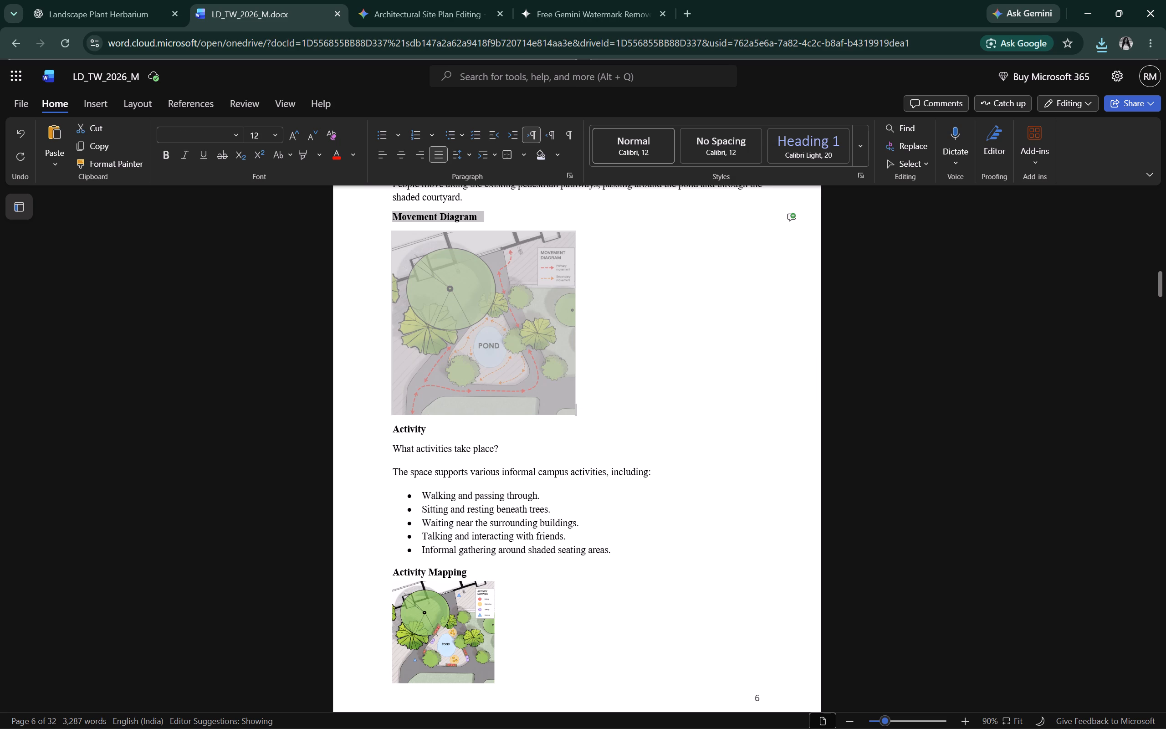
pyautogui.scroll(-3, 576, 391)
pyautogui.scroll(3, 566, 391)
pyautogui.press('BackSpace')
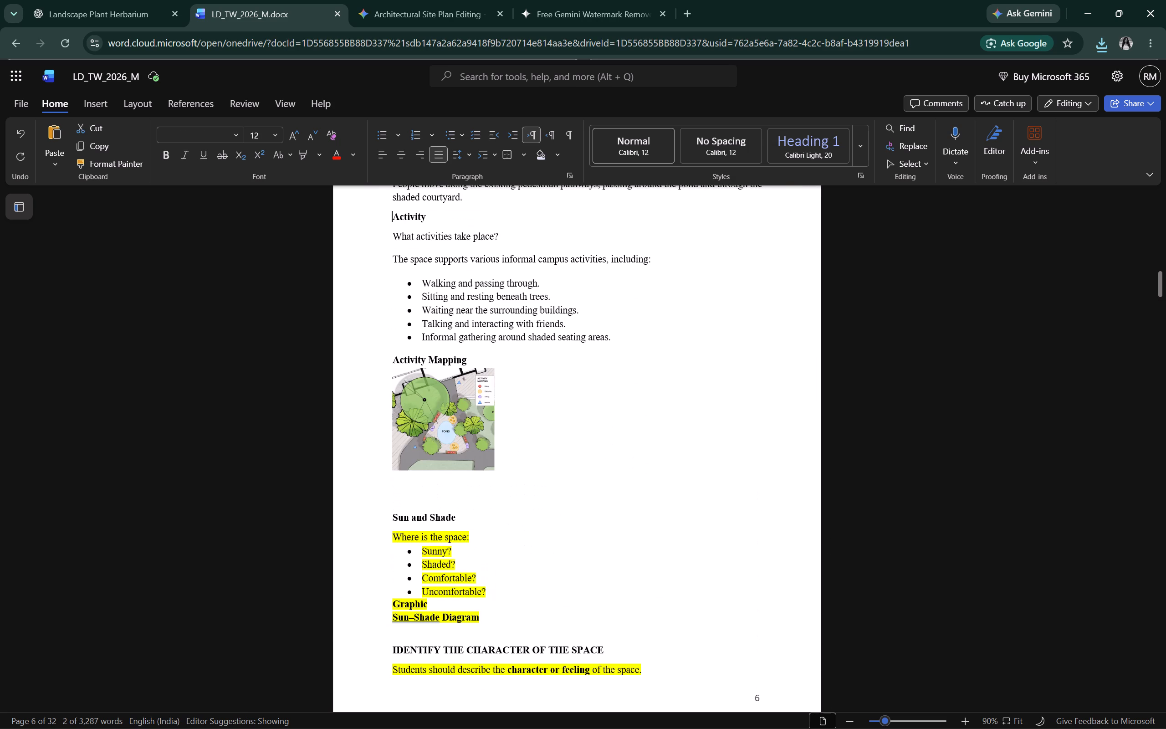
pyautogui.scroll(-7, 546, 390)
pyautogui.scroll(3, 439, 358)
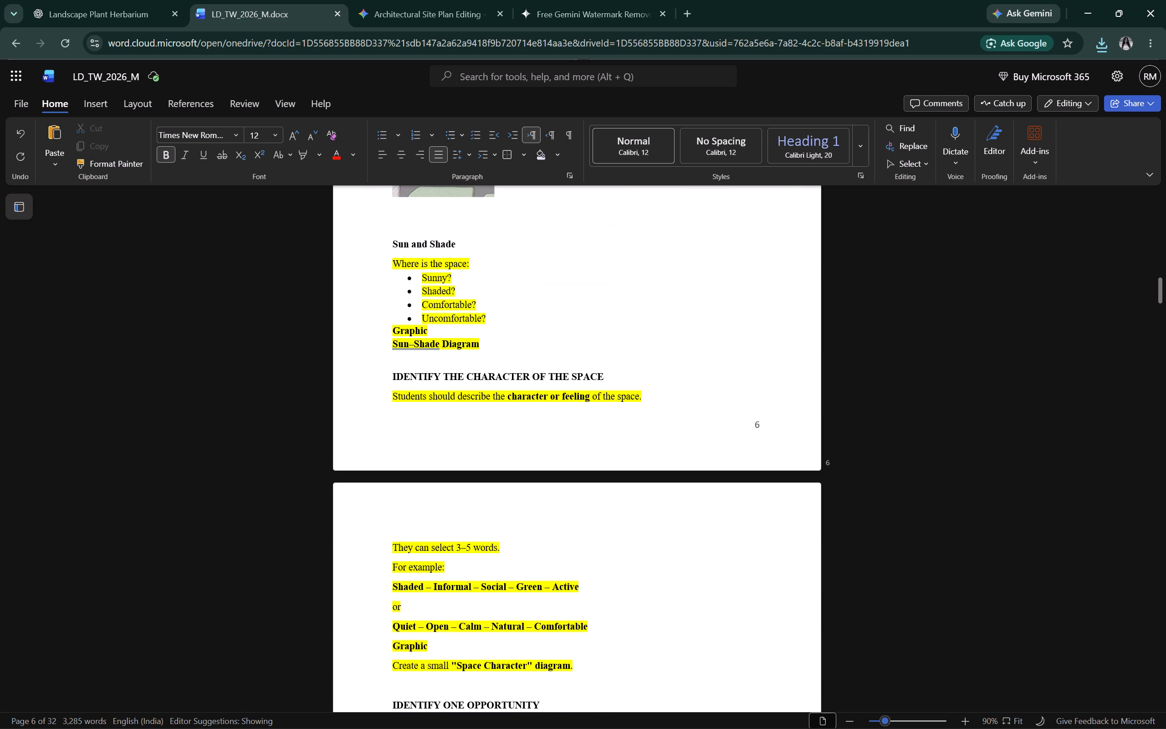
pyautogui.click(394, 245)
pyautogui.scroll(4, 403, 253)
pyautogui.click(392, 364)
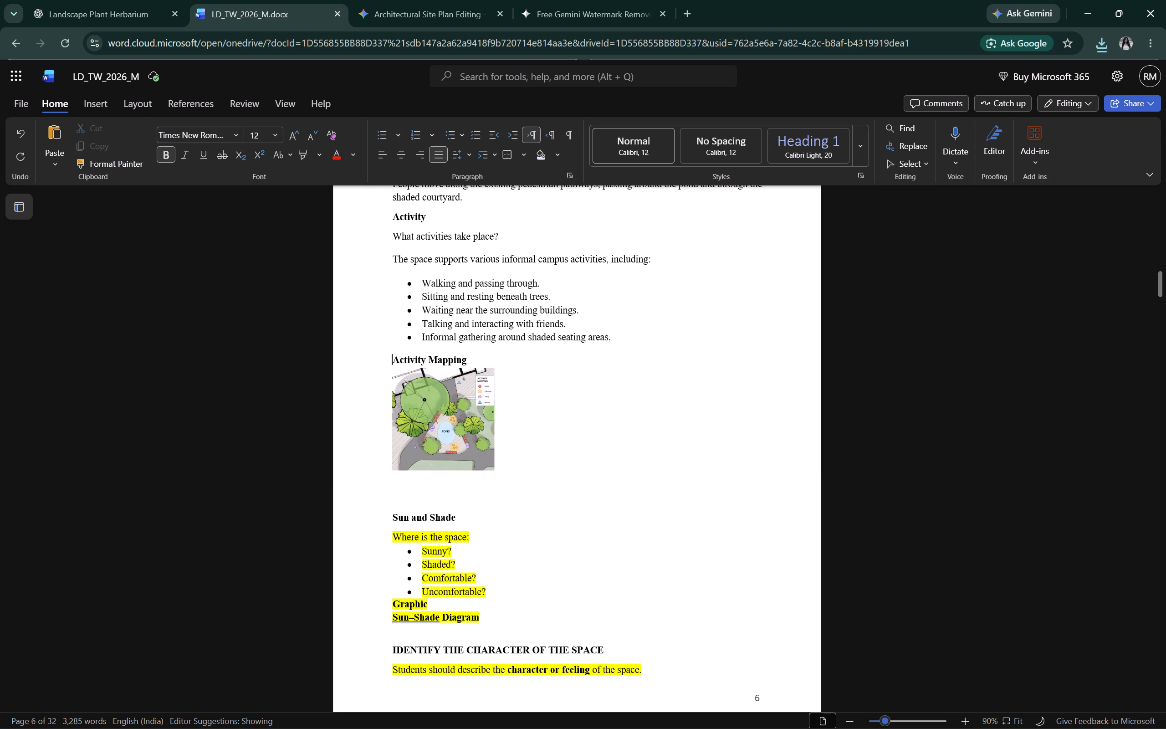
pyautogui.hotkey('ctrl', 'v')
pyautogui.click(619, 448)
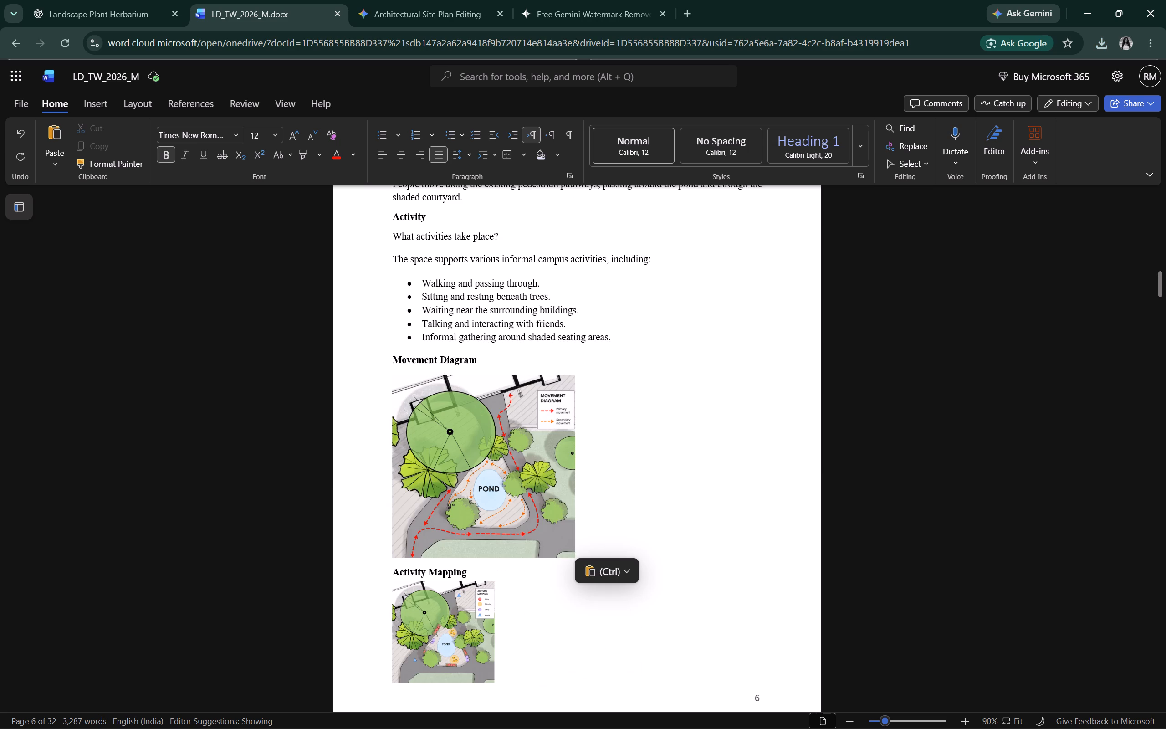
# Close the gap between "What activities take place?" and "The space supports various informal campus activities", keeping them on separate lines.
pyautogui.scroll(3, 619, 448)
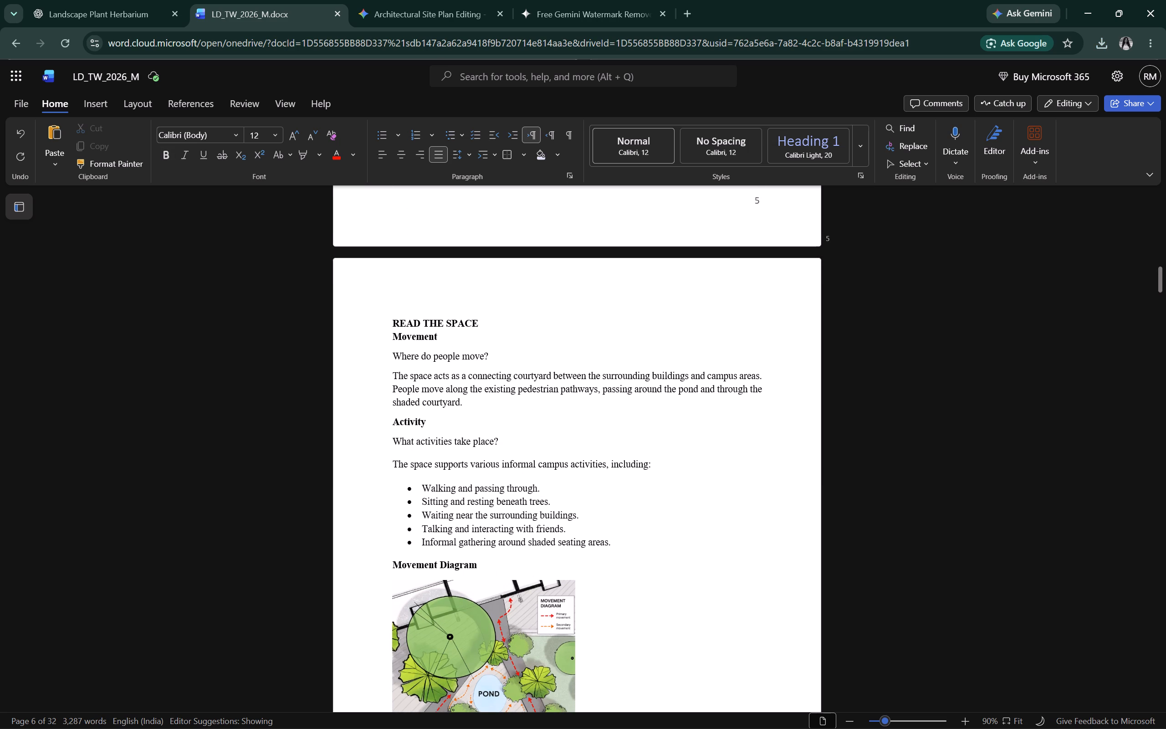
pyautogui.click(392, 465)
pyautogui.press('BackSpace')
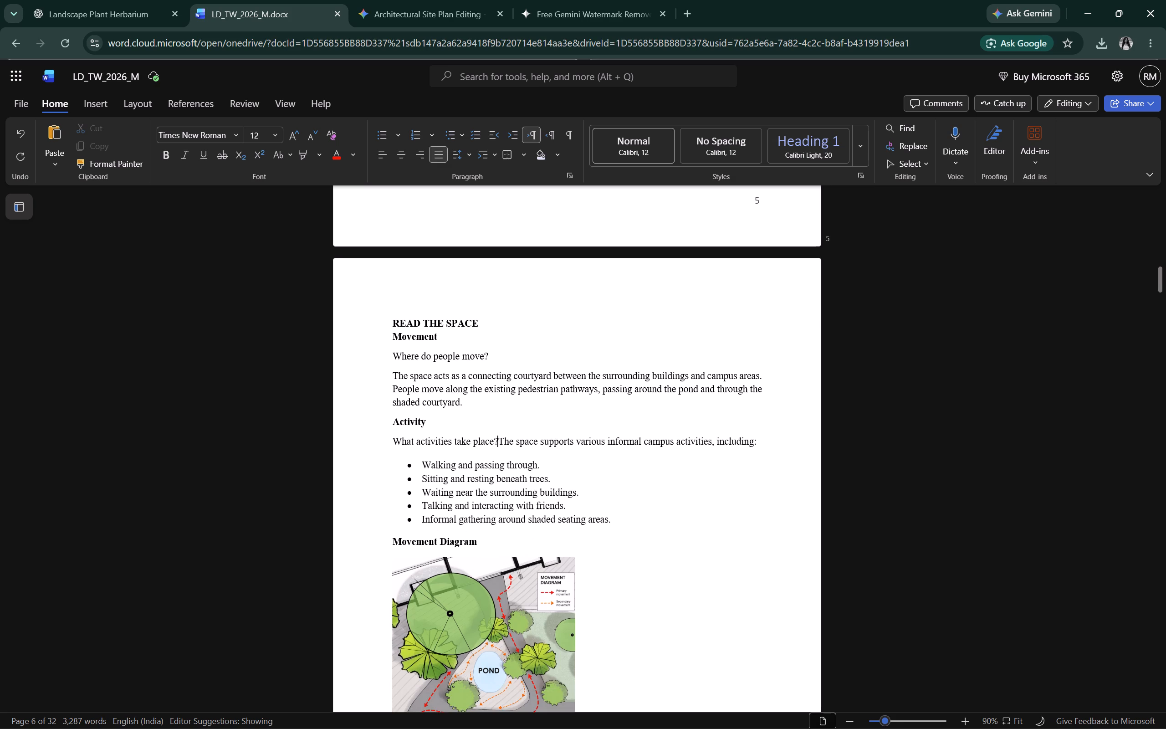
pyautogui.press('Return')
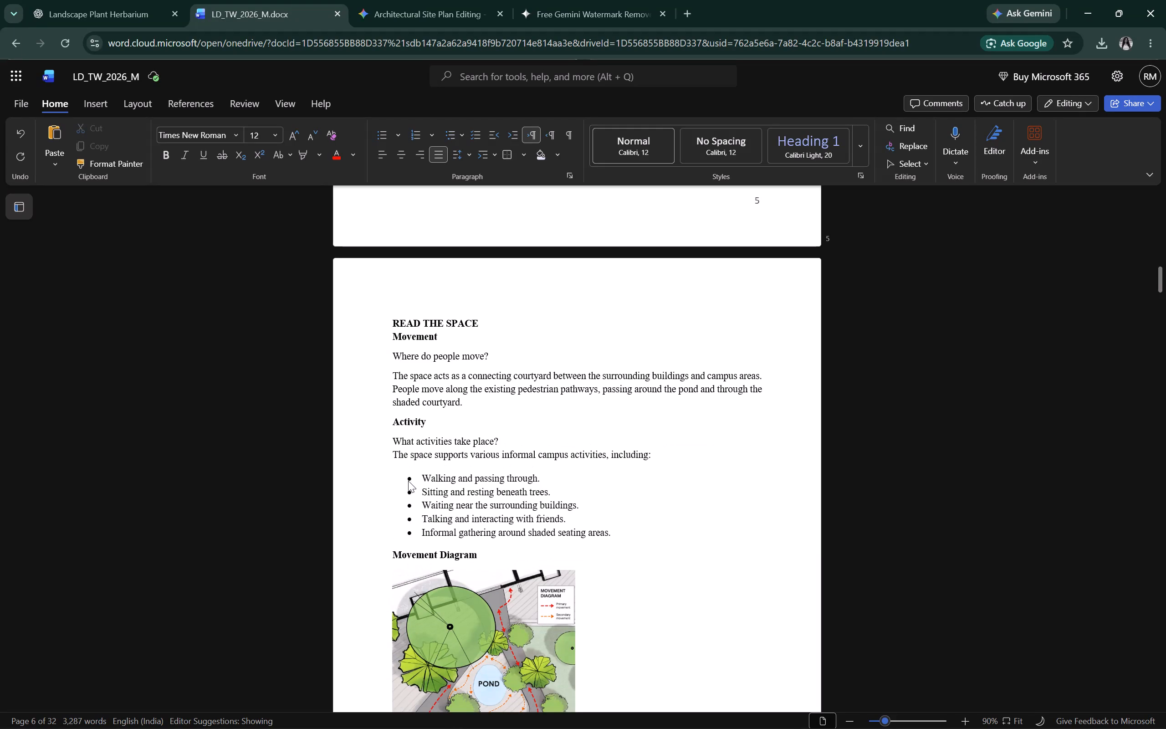
# Close the gap between "The space supports various informal campus activities, including:" and its list, keeping "Walking and passing through." as the first bullet.
pyautogui.click(406, 478)
pyautogui.press('BackSpace')
pyautogui.press('BackSpace')
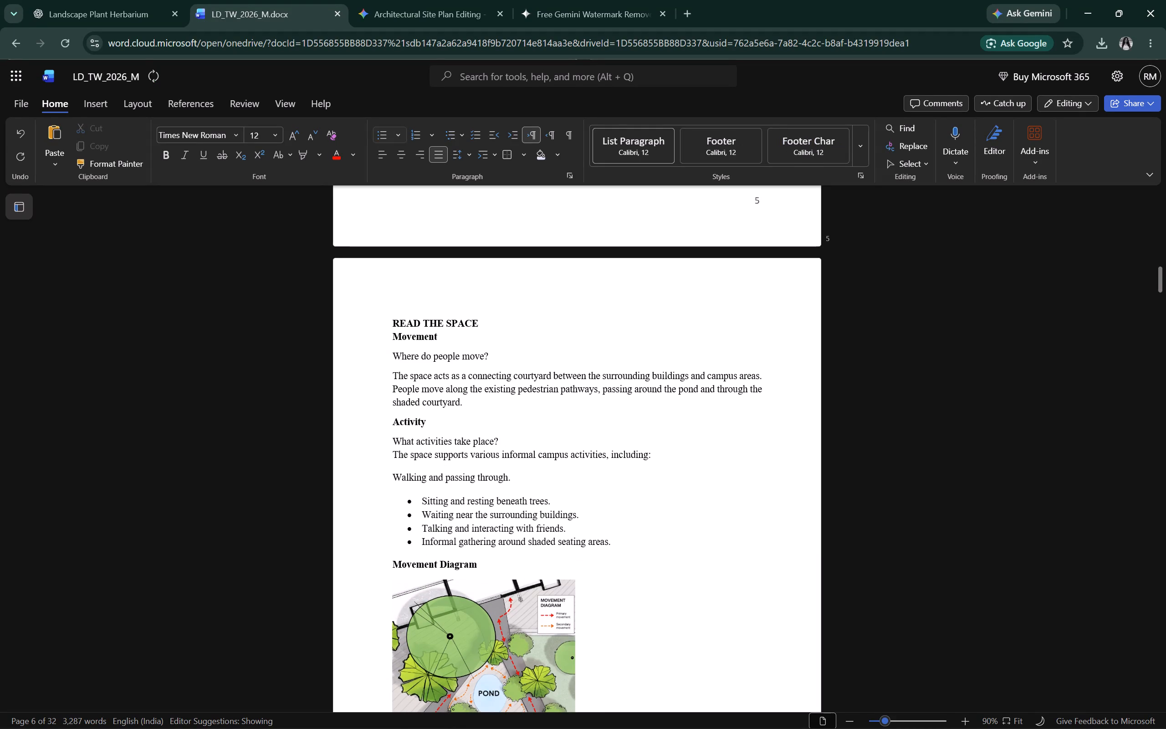
pyautogui.press('BackSpace')
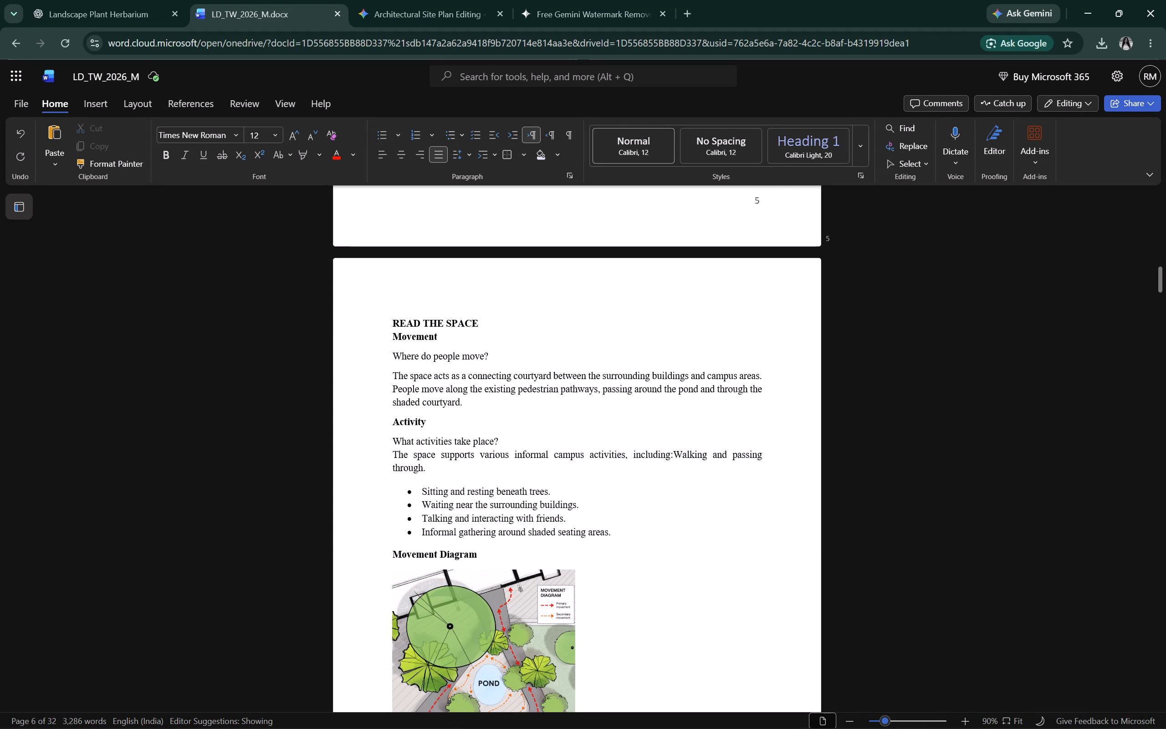
pyautogui.press('Return')
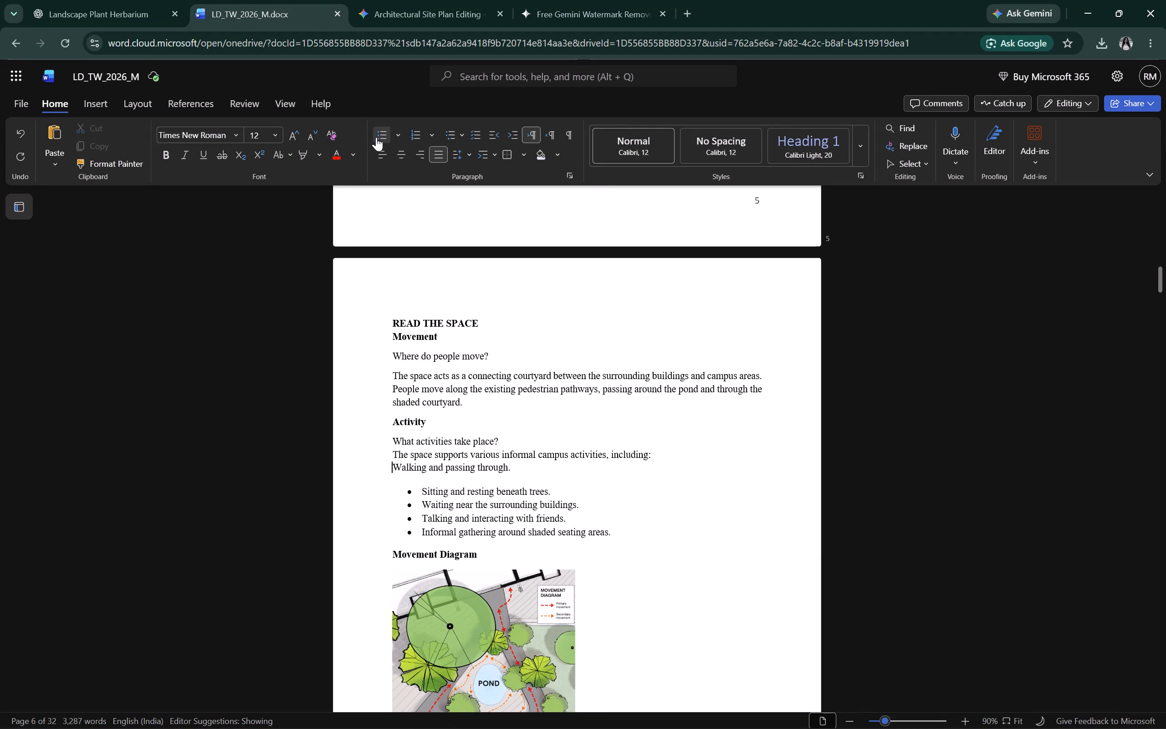
pyautogui.click(376, 137)
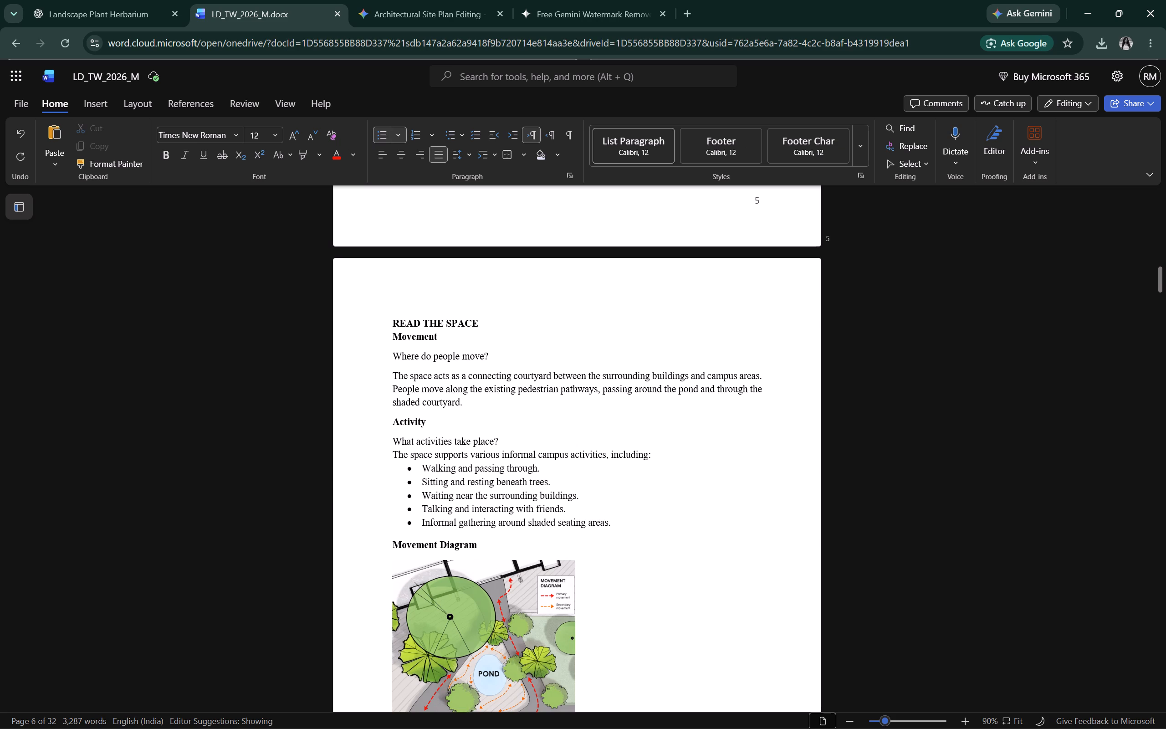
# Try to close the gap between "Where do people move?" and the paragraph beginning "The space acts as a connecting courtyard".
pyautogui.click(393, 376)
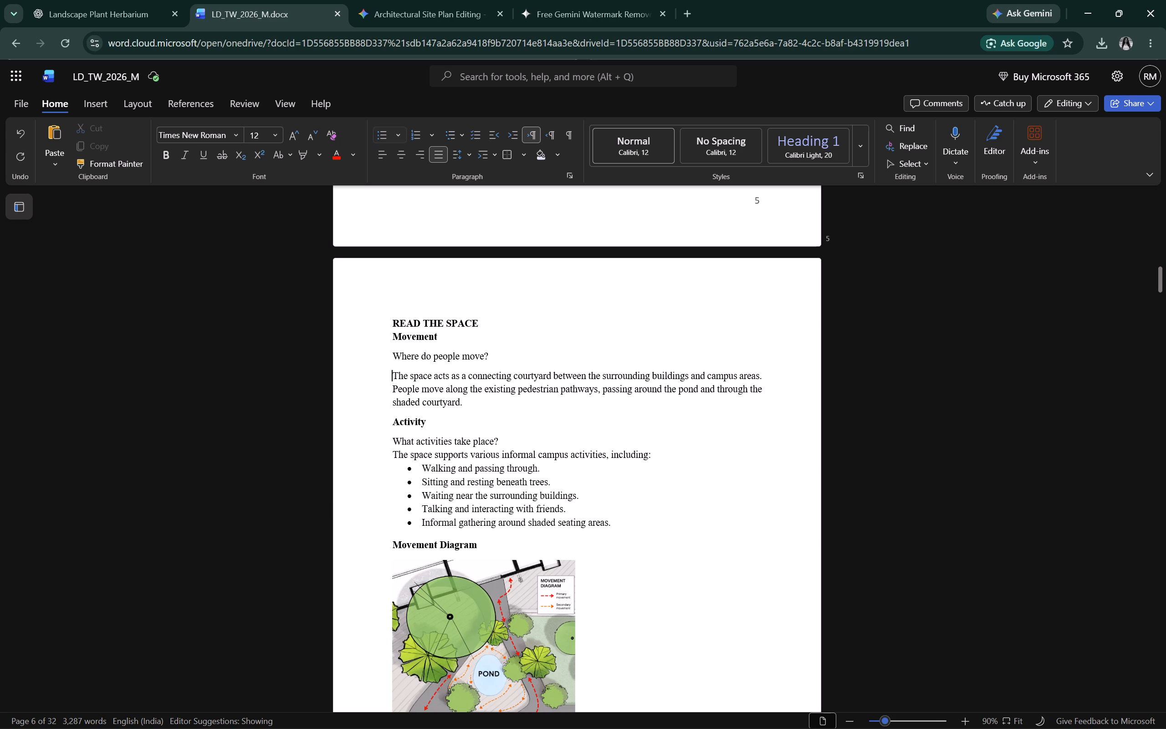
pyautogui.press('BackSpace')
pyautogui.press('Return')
# Insert a blank line between "What activities take place?" and "The space supports various informal campus activities, including:".
pyautogui.click(395, 456)
pyautogui.press('Return')
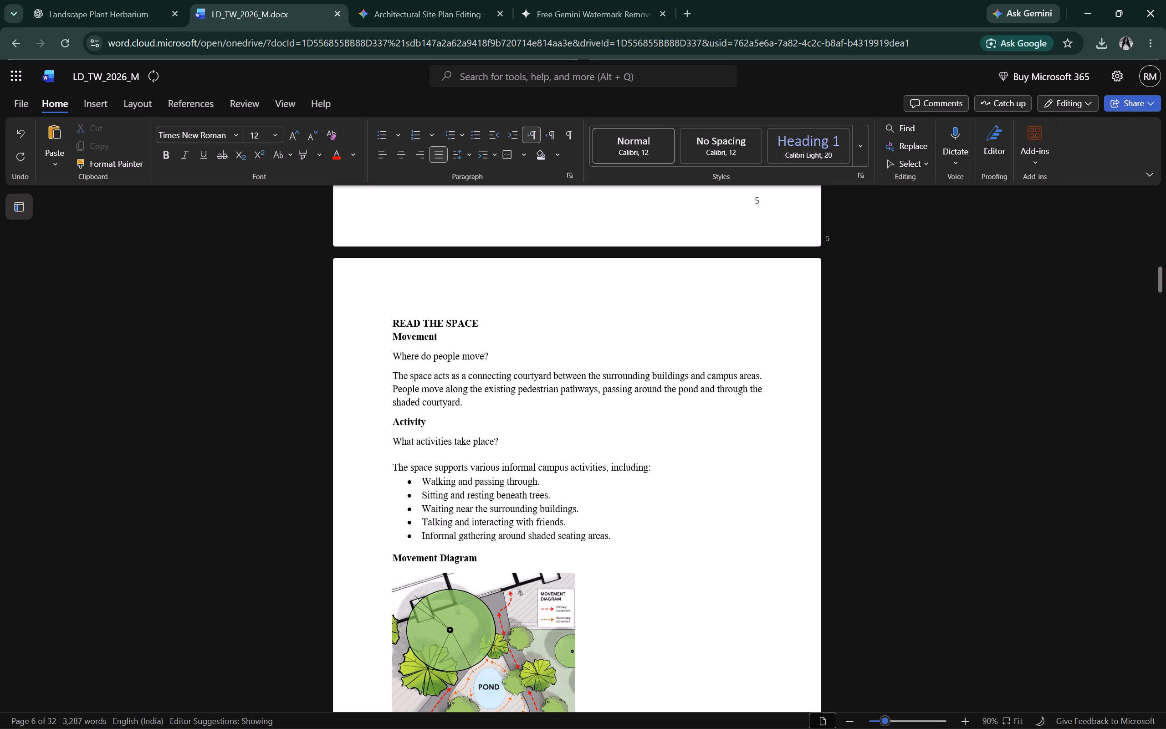
# Move the activity mapping plan up beside the movement diagram so both images share one line.
pyautogui.scroll(-4, 473, 469)
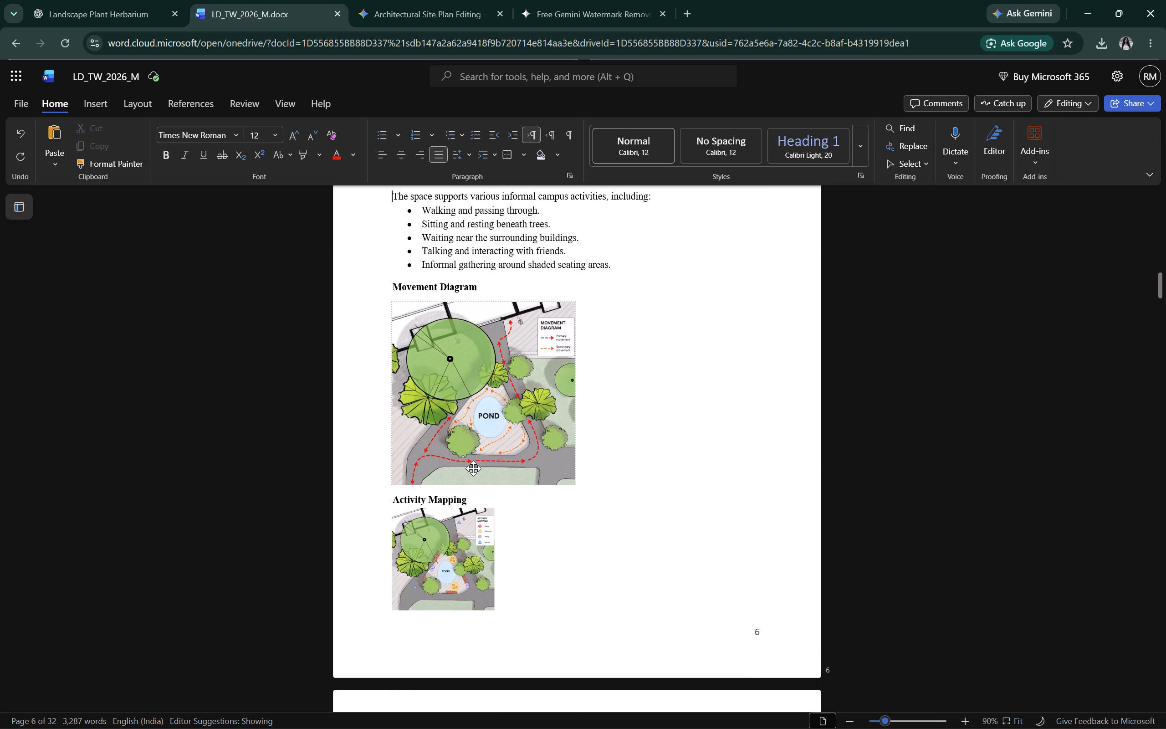
pyautogui.moveTo(456, 538); pyautogui.dragTo(662, 381)
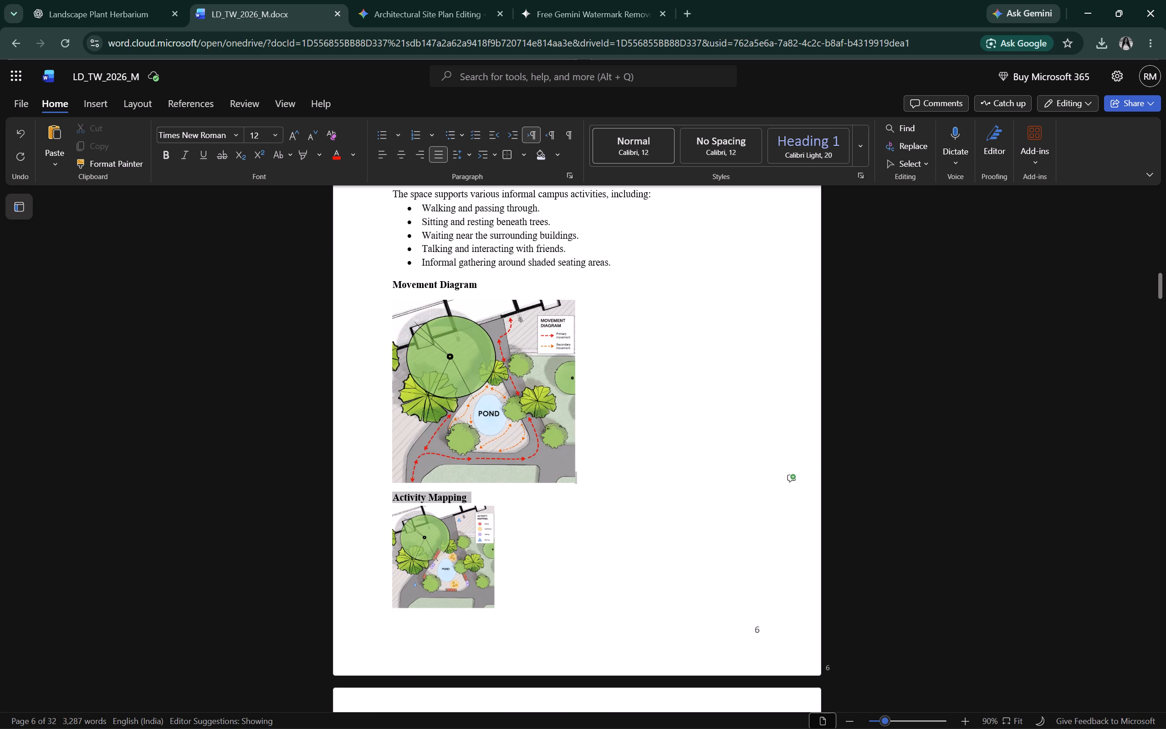
pyautogui.moveTo(662, 381); pyautogui.dragTo(667, 365)
pyautogui.moveTo(419, 544); pyautogui.dragTo(604, 422)
pyautogui.moveTo(445, 568); pyautogui.dragTo(610, 452)
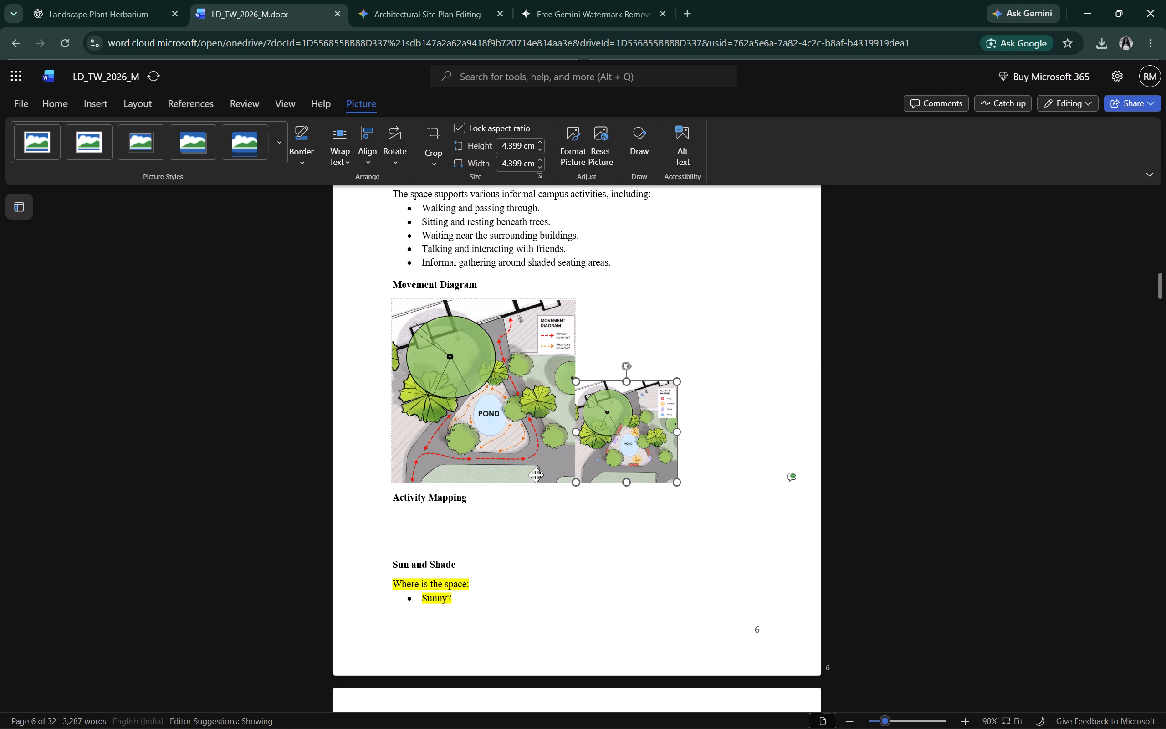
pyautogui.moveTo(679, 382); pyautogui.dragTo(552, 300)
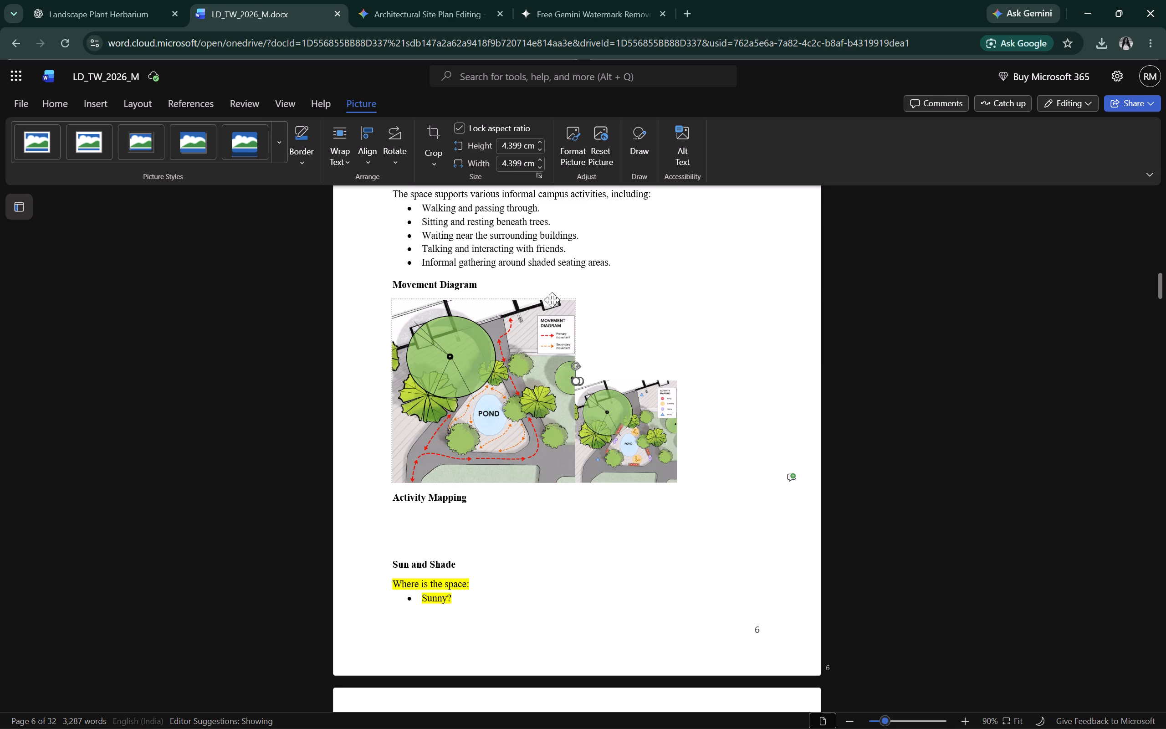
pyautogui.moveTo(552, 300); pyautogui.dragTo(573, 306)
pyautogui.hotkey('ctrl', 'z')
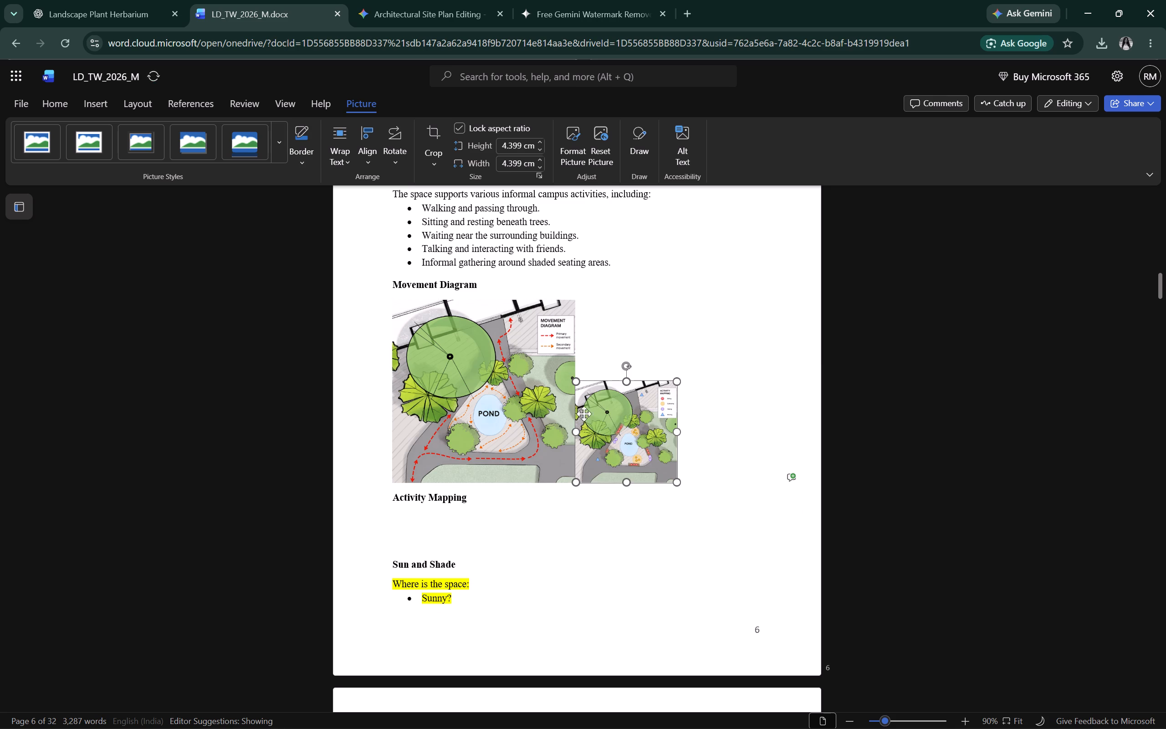
# Enlarge the activity mapping plan to about 7.96 cm square, roughly matching the height of the movement diagram.
pyautogui.moveTo(576, 379); pyautogui.dragTo(516, 297)
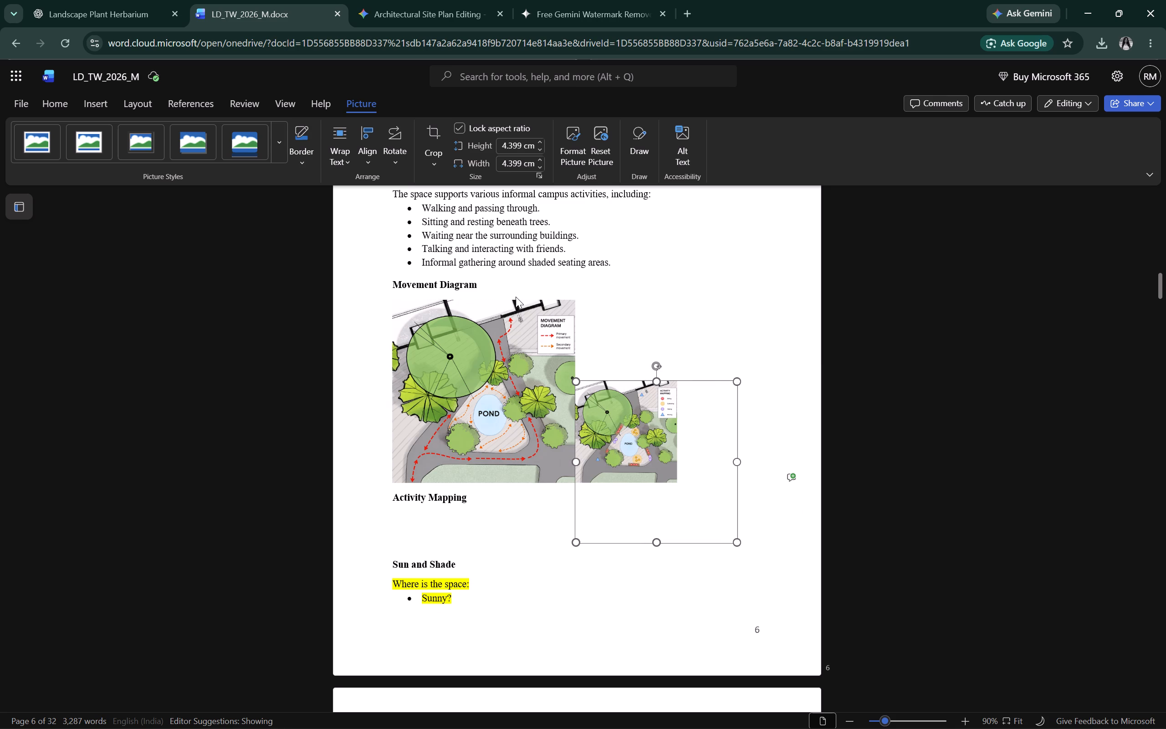
pyautogui.moveTo(516, 297); pyautogui.dragTo(522, 301)
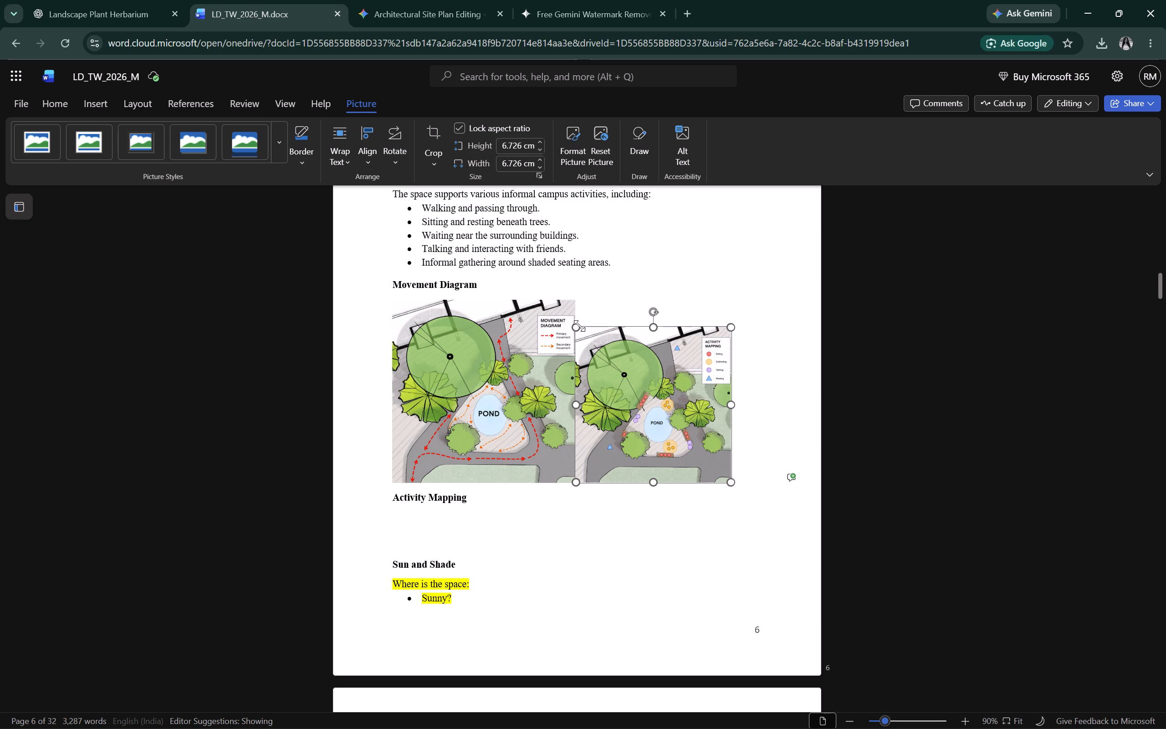
pyautogui.moveTo(574, 328); pyautogui.dragTo(552, 297)
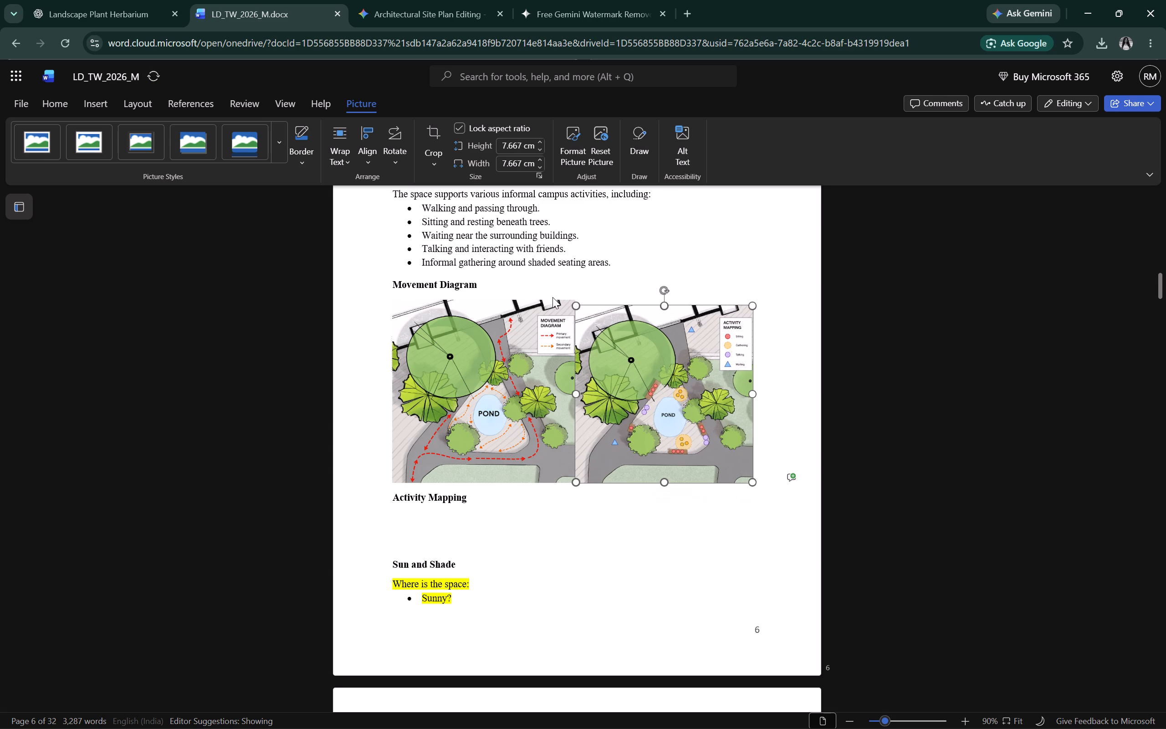
pyautogui.moveTo(575, 305); pyautogui.dragTo(568, 298)
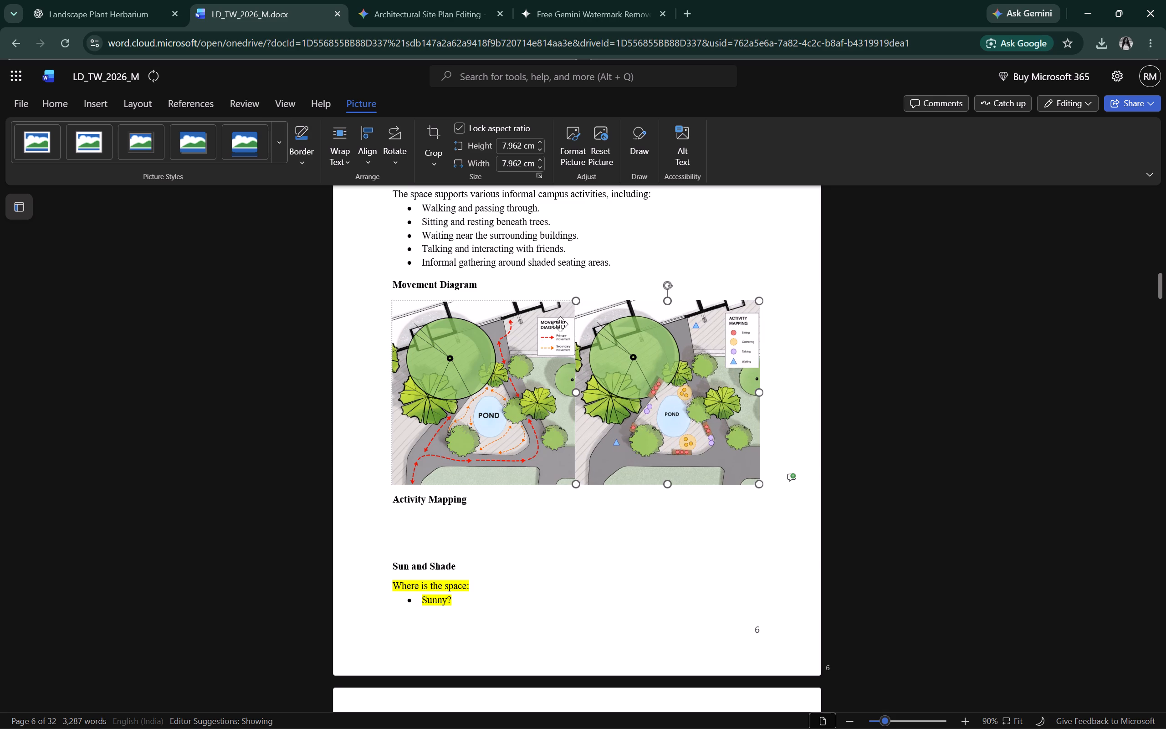
# Insert a single space between the movement diagram and the activity mapping plan to separate the two images.
pyautogui.click(577, 438)
pyautogui.click(577, 438)
pyautogui.click(577, 438)
pyautogui.click(574, 507)
pyautogui.click(576, 480)
pyautogui.press('space')
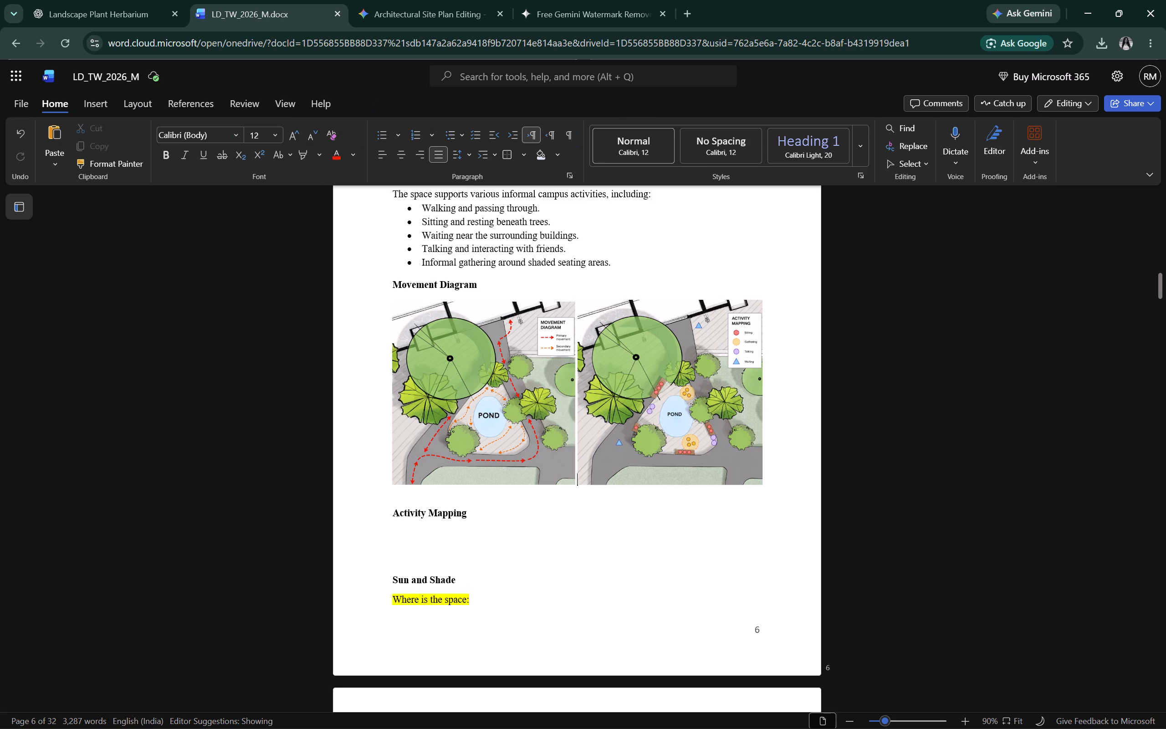
pyautogui.press('space')
pyautogui.press('BackSpace')
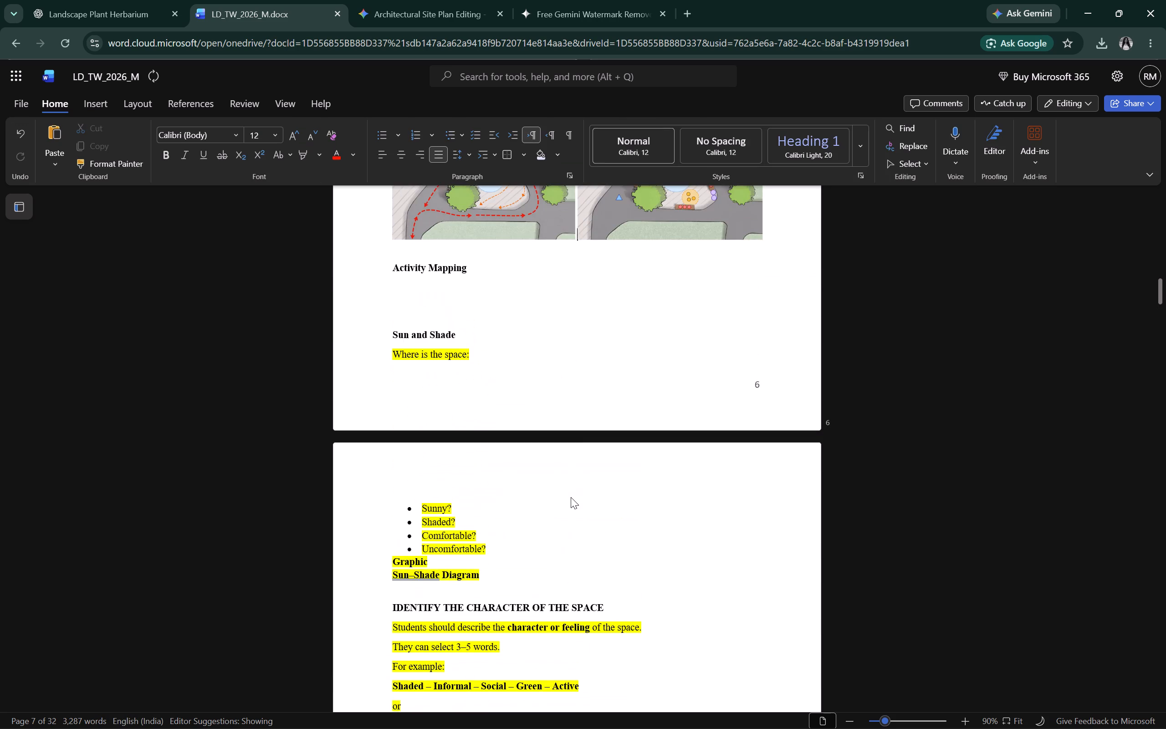
# Copy the "Activity Mapping" heading onto the "Movement Diagram" heading line, spaced across to start above the activity plan, with no blank line beneath.
pyautogui.scroll(3, 572, 496)
pyautogui.click(843, 346)
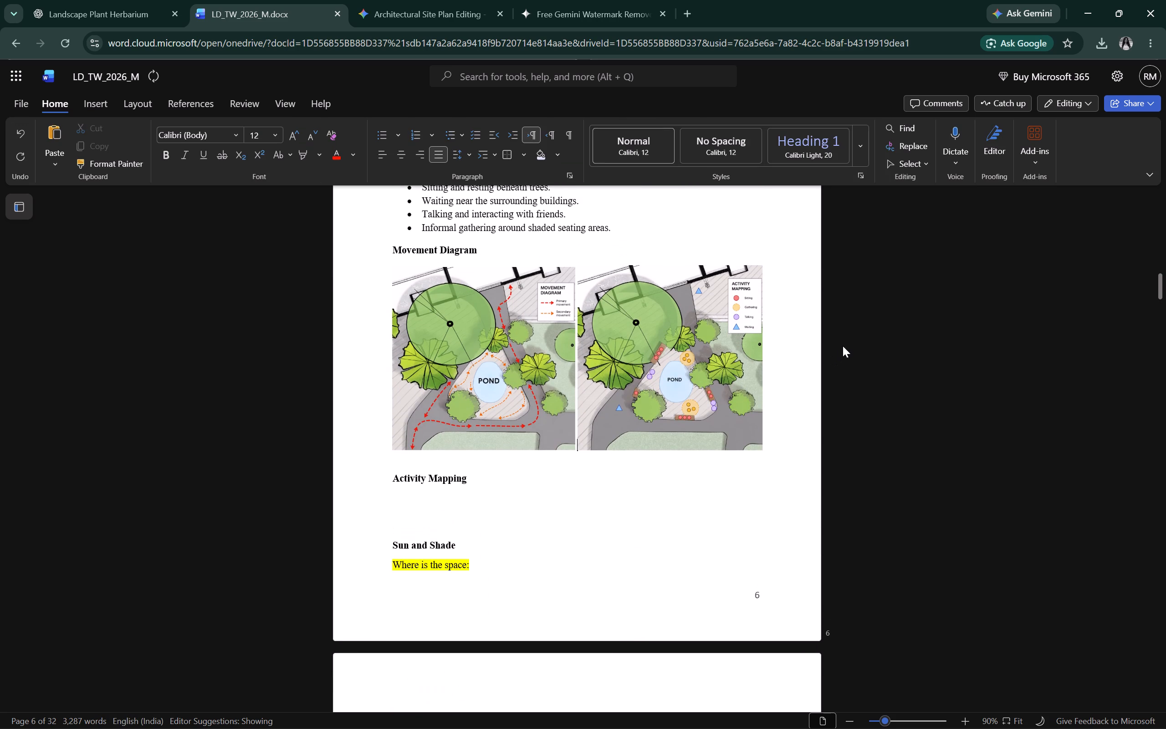
pyautogui.moveTo(394, 481); pyautogui.dragTo(471, 480)
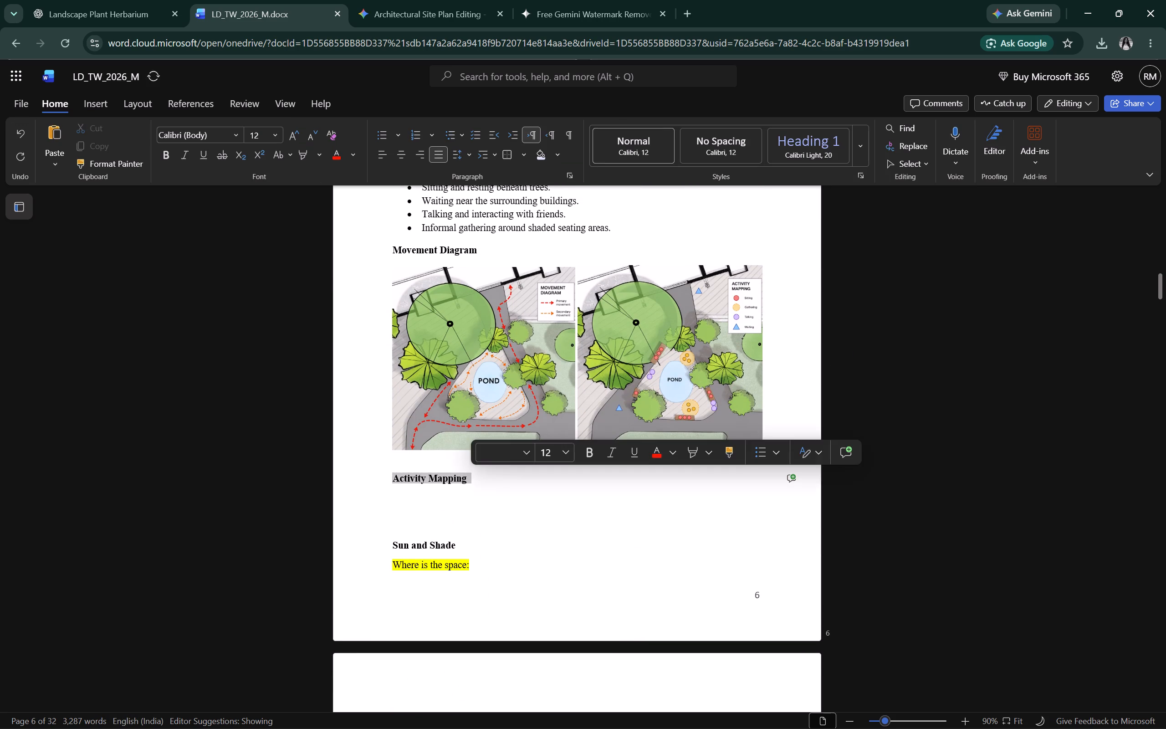
pyautogui.hotkey('ctrl', 'c')
pyautogui.click(483, 263)
pyautogui.click(483, 247)
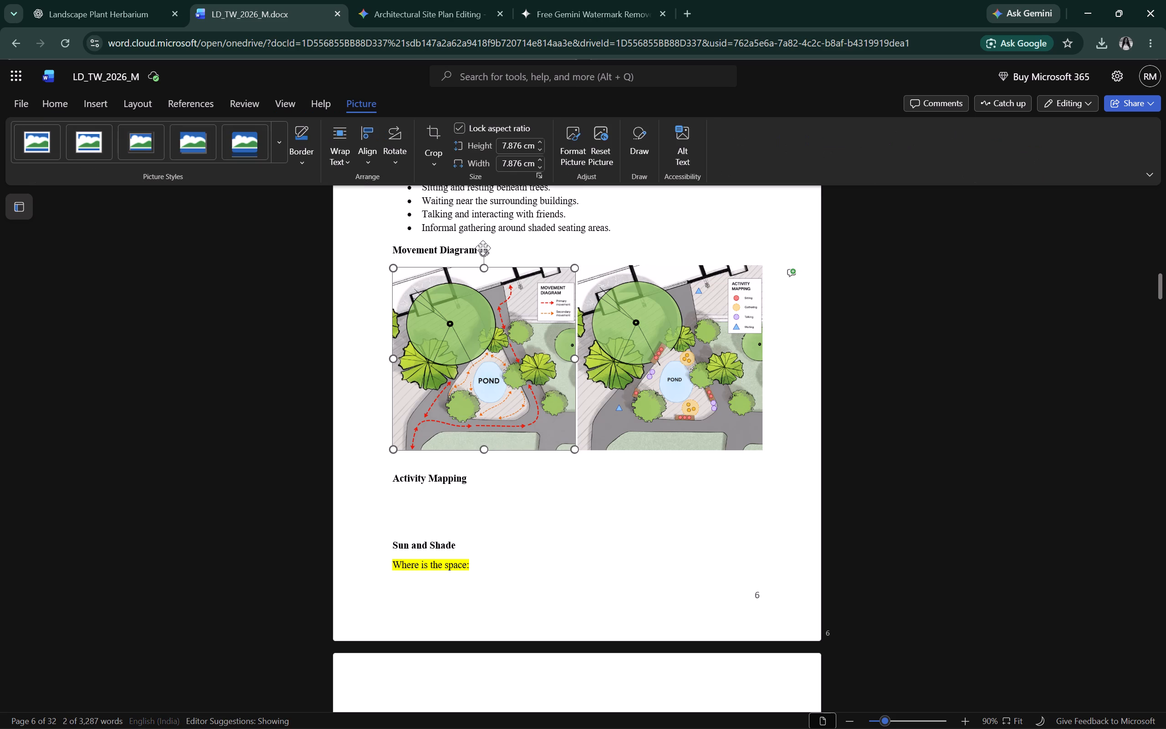
pyautogui.click(189, 294)
pyautogui.click(474, 247)
pyautogui.press('space')
pyautogui.press('space')
pyautogui.press('space')
pyautogui.press('space')
pyautogui.press('space')
pyautogui.press('space')
pyautogui.press('space')
pyautogui.press('space')
pyautogui.press('space')
pyautogui.press('space')
pyautogui.press('space')
pyautogui.press('space')
pyautogui.press('space')
pyautogui.press('space')
pyautogui.press('space')
pyautogui.press('space')
pyautogui.press('space')
pyautogui.press('space')
pyautogui.press('space')
pyautogui.press('space')
pyautogui.press('space')
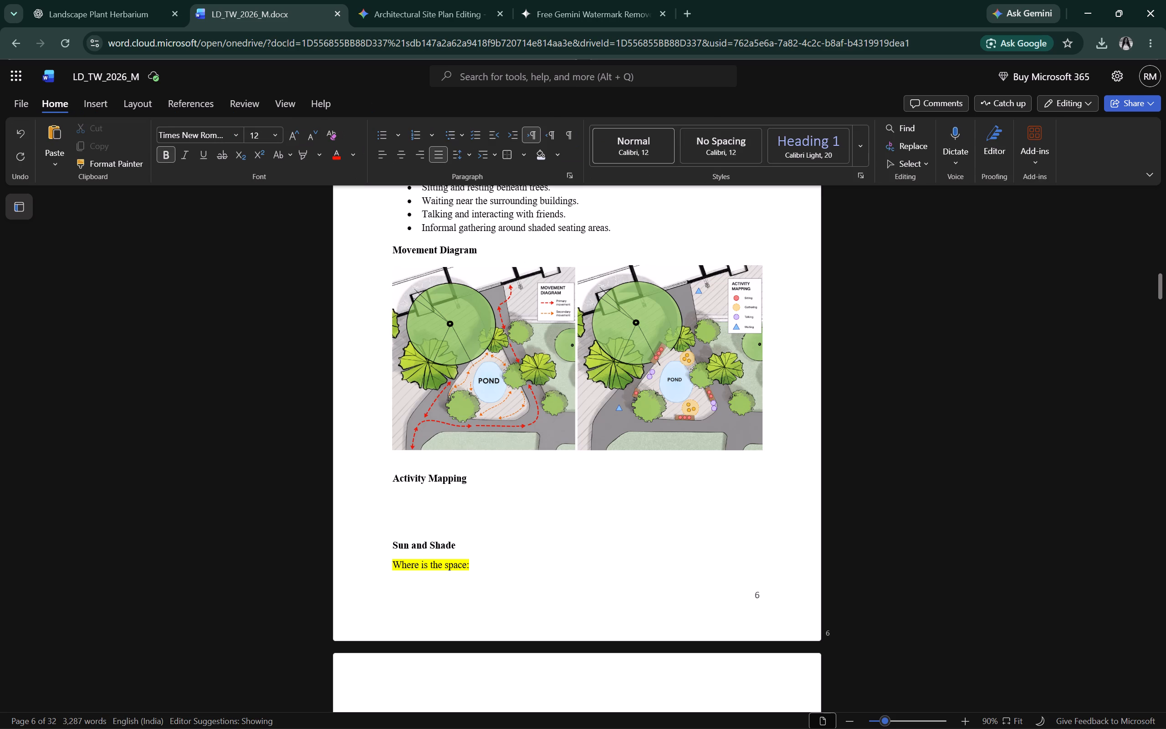
pyautogui.press('space')
pyautogui.press('space')
pyautogui.press('space')
pyautogui.press('space')
pyautogui.press('space')
pyautogui.press('space')
pyautogui.hotkey('ctrl', 'v')
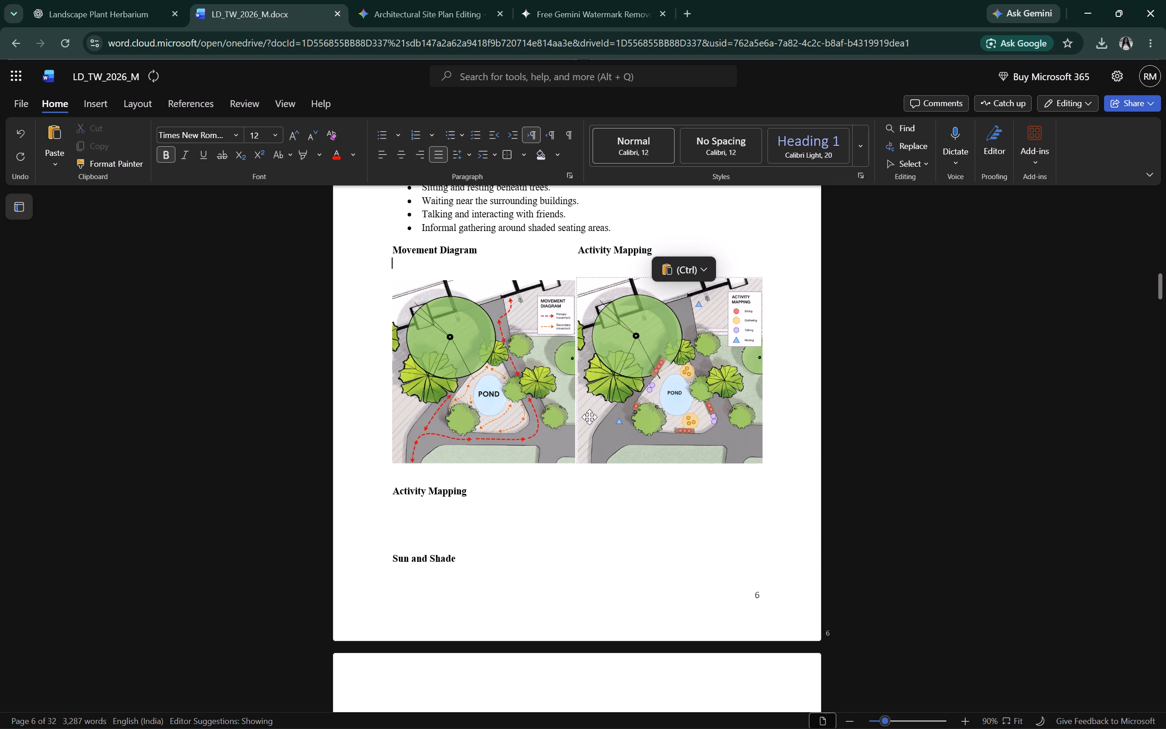
pyautogui.press('BackSpace')
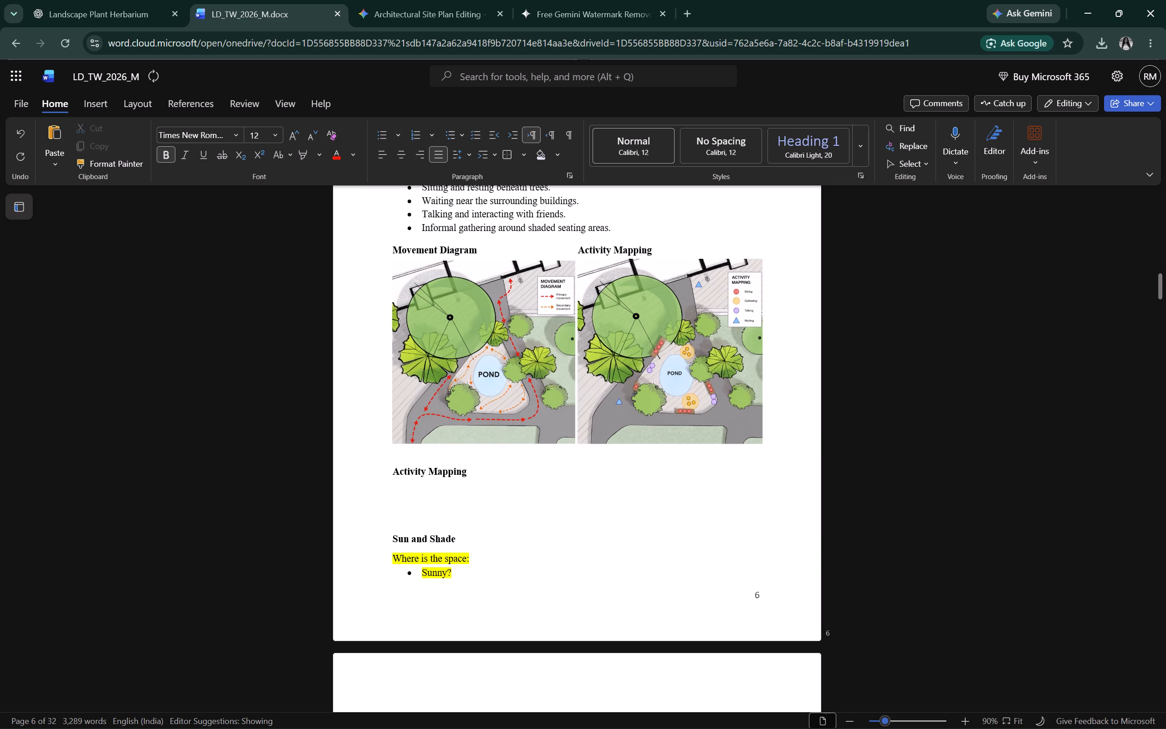
# Delete the old "Activity Mapping" heading below the images and remove the surplus blank lines above "Sun and Shade", keeping it on its own line.
pyautogui.moveTo(490, 477); pyautogui.dragTo(392, 473)
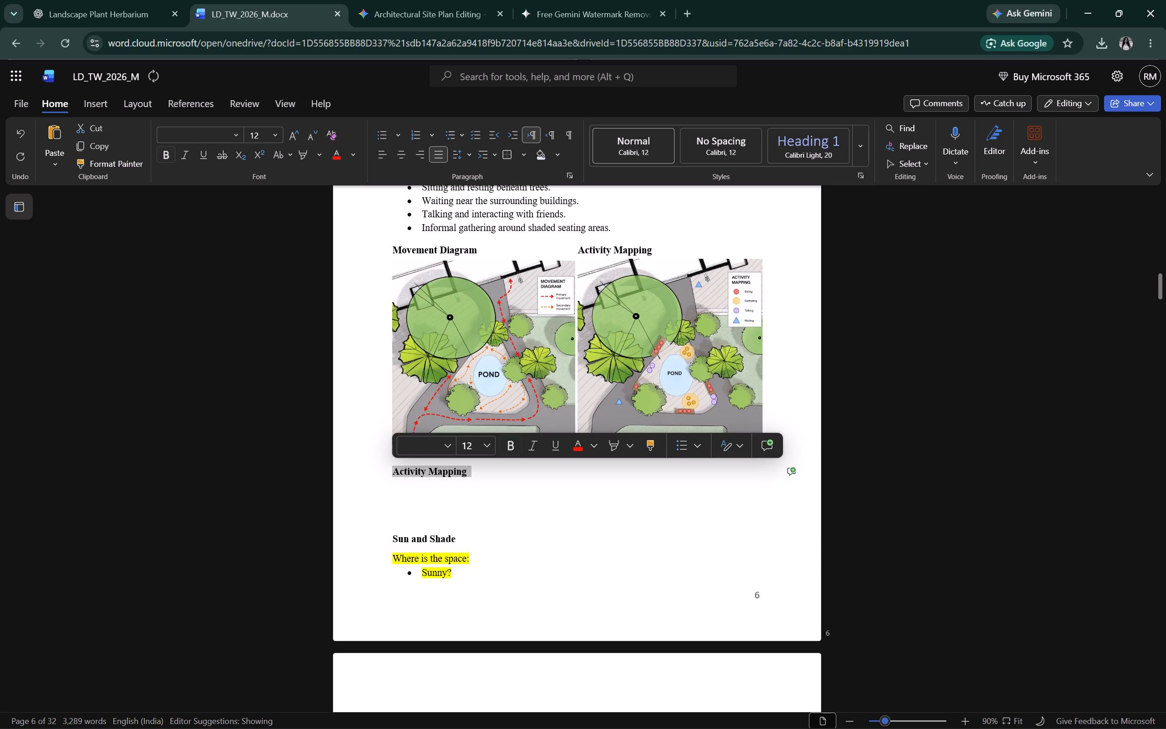
pyautogui.press('BackSpace')
pyautogui.click(393, 524)
pyautogui.press('BackSpace')
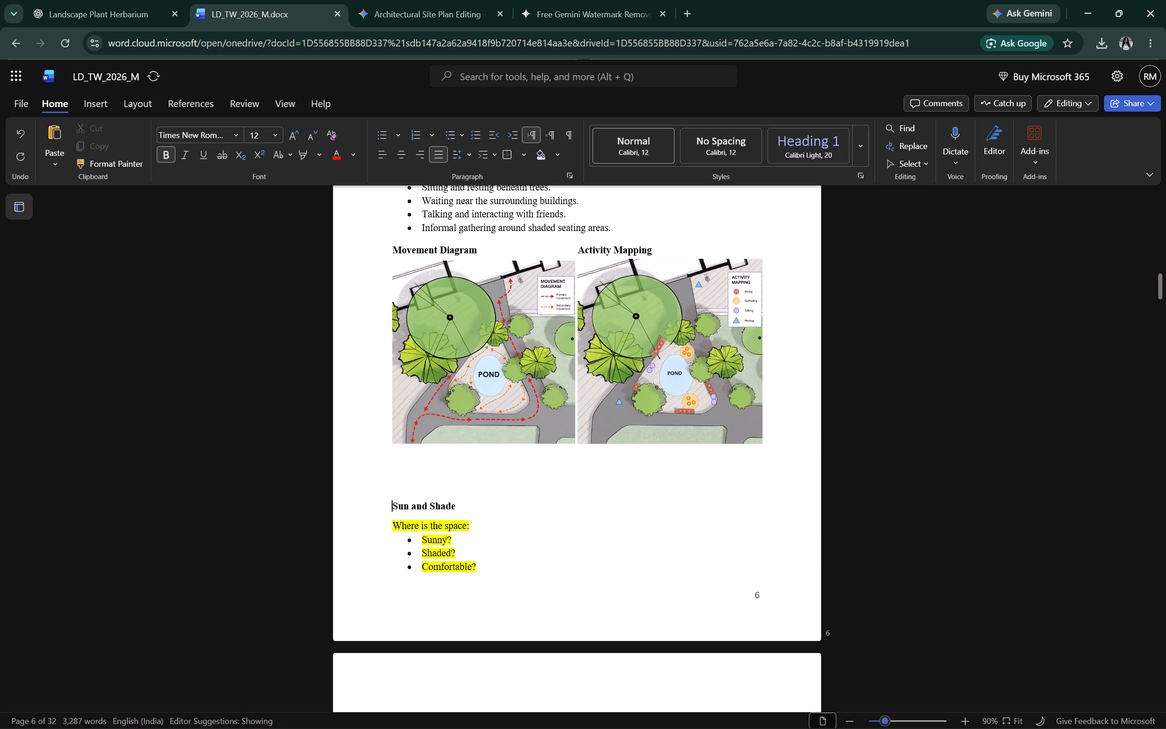
pyautogui.press('BackSpace')
pyautogui.press('BackSpace')
pyautogui.press('BackSpace')
pyautogui.press('Return')
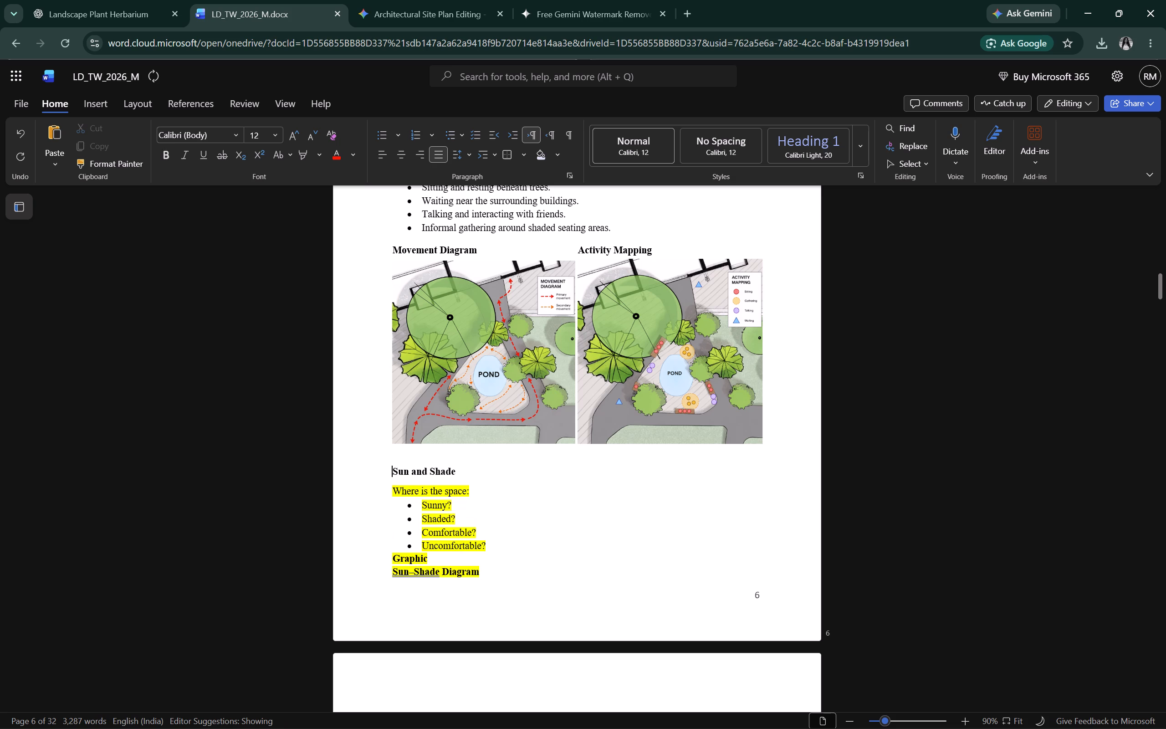
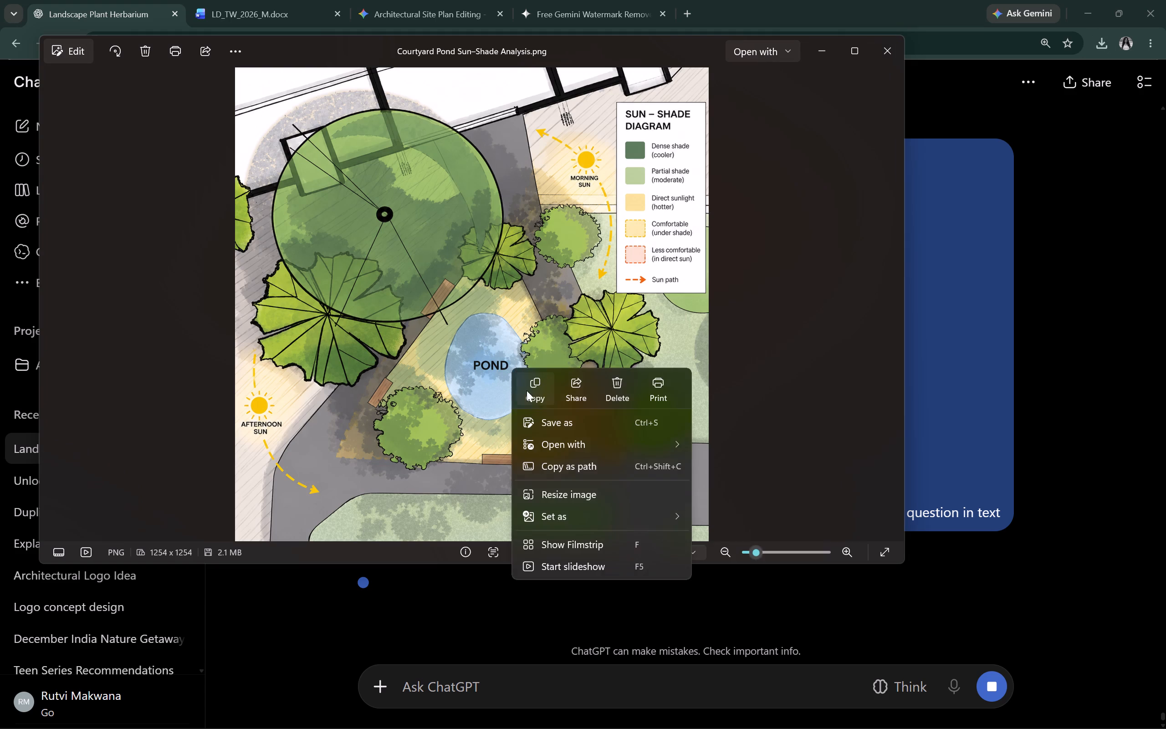
pyautogui.click(528, 390)
pyautogui.click(822, 55)
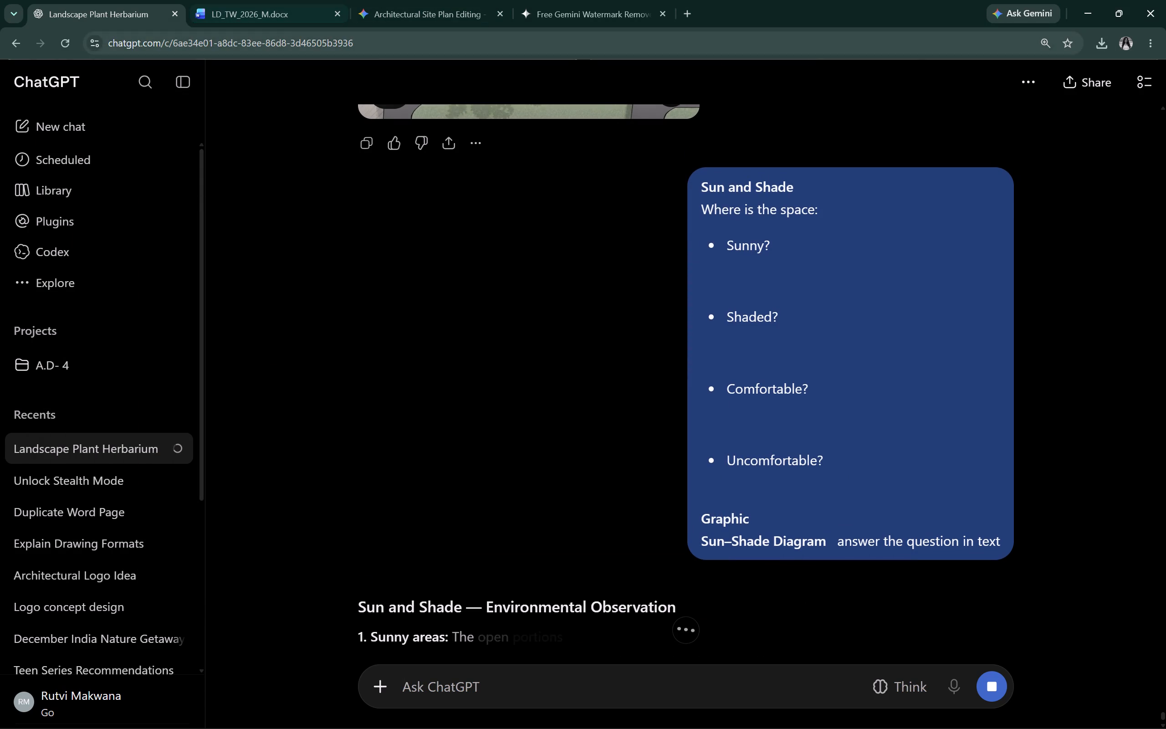
# Switch to LD_TW_2026_M.docx and paste the copied diagram directly before the heading "IDENTIFY THE CHARACTER OF THE SPACE".
pyautogui.click(247, 23)
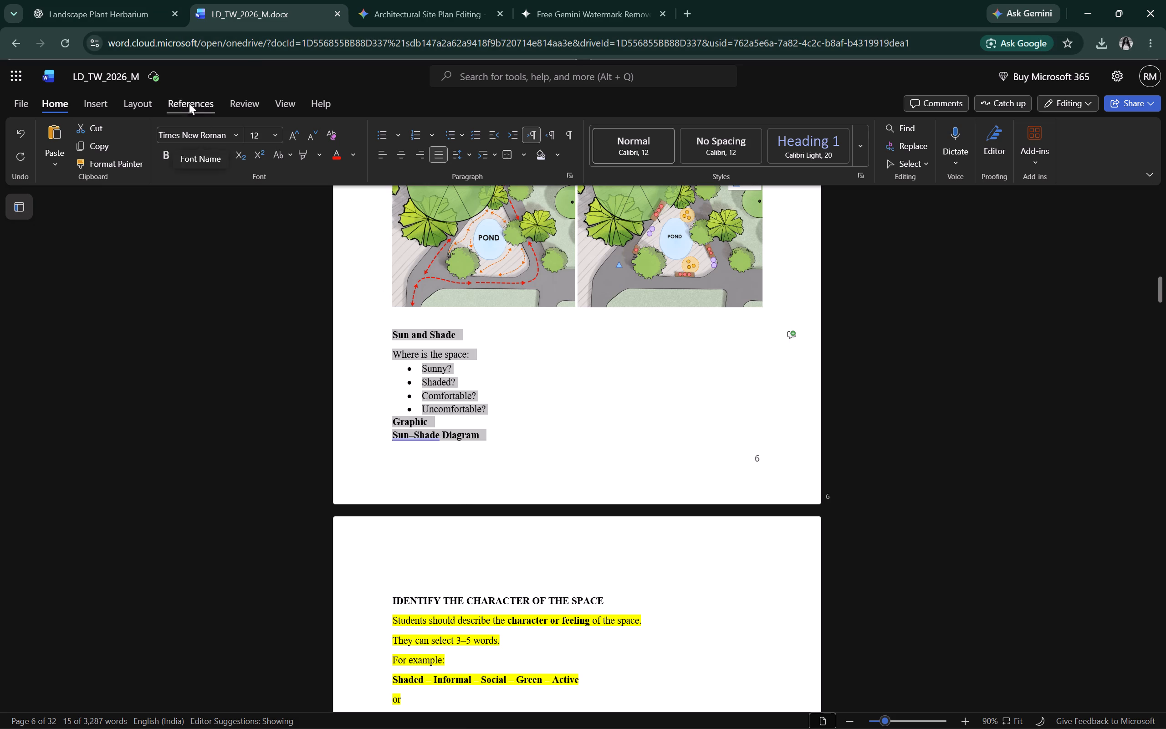
pyautogui.click(404, 559)
pyautogui.click(399, 557)
pyautogui.click(389, 598)
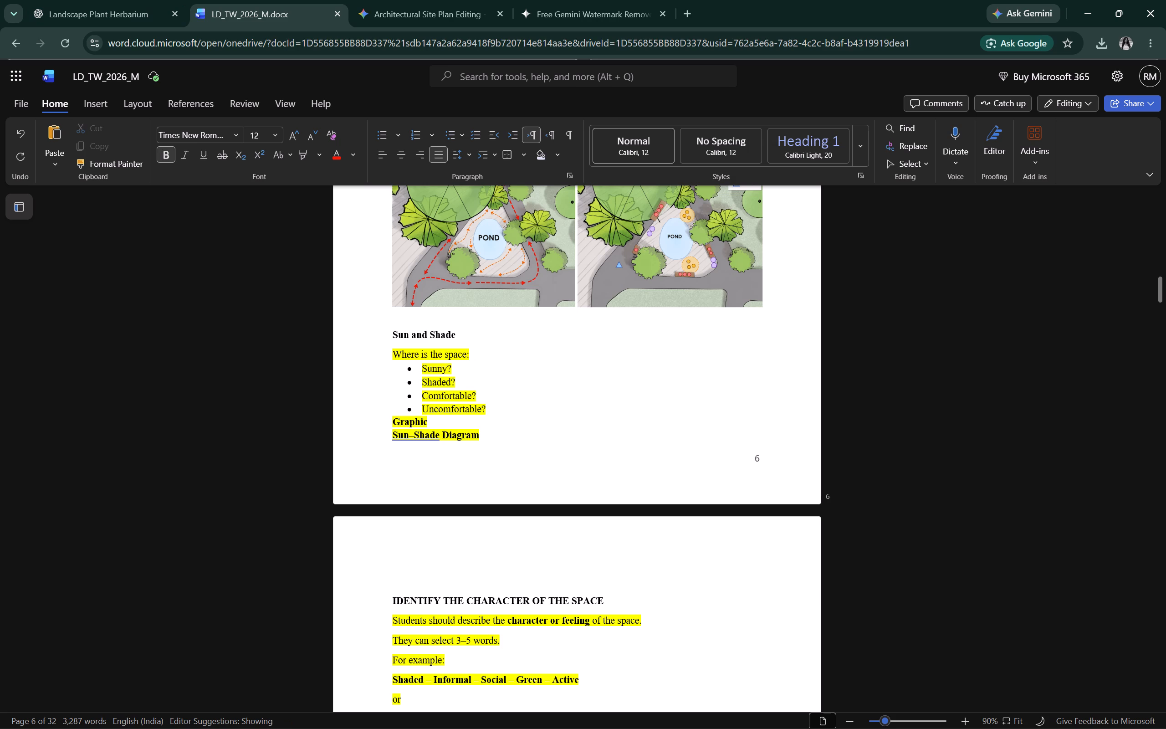
pyautogui.hotkey('ctrl', 'v')
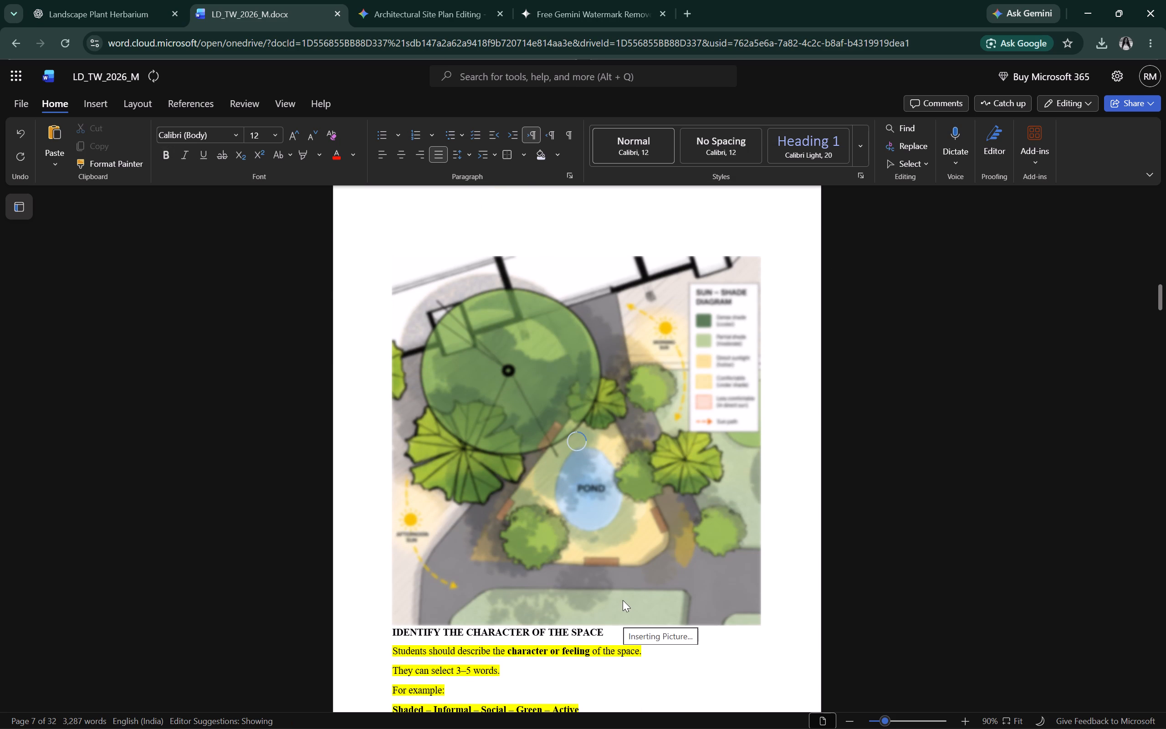
pyautogui.click(623, 599)
pyautogui.click(890, 565)
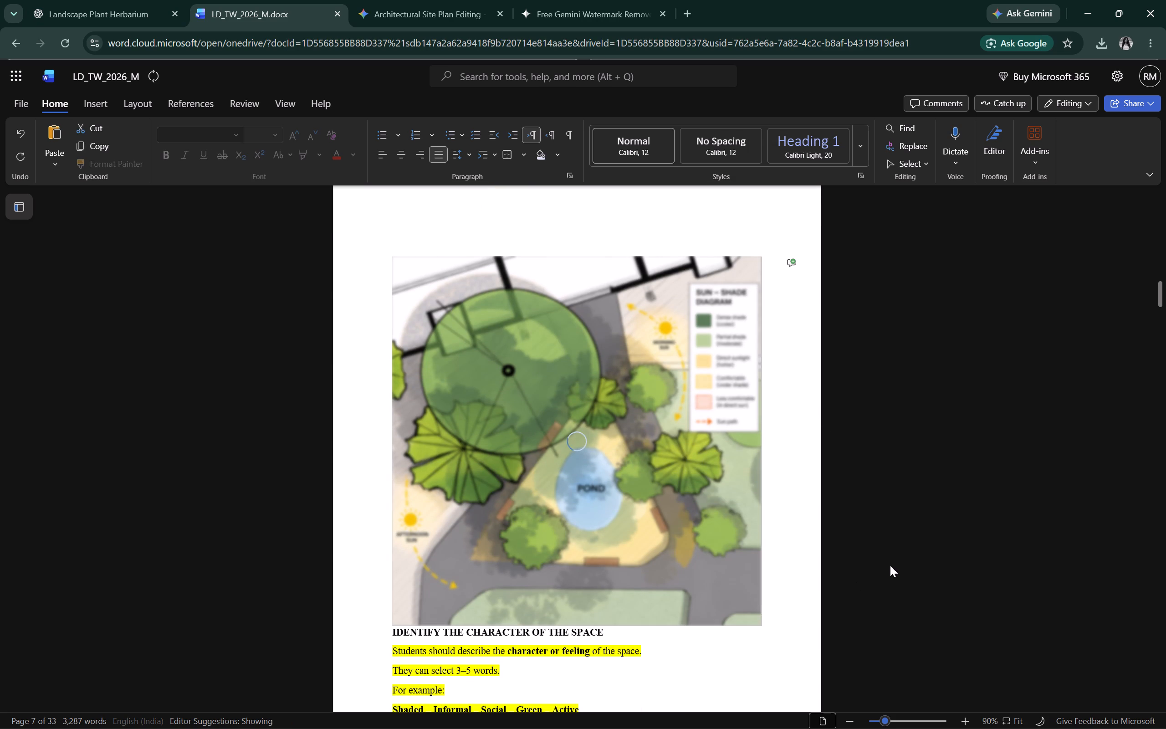
# Delete the "Graphic" line above "Sun–Shade Diagram" in the Sun and Shade section.
pyautogui.scroll(8, 890, 565)
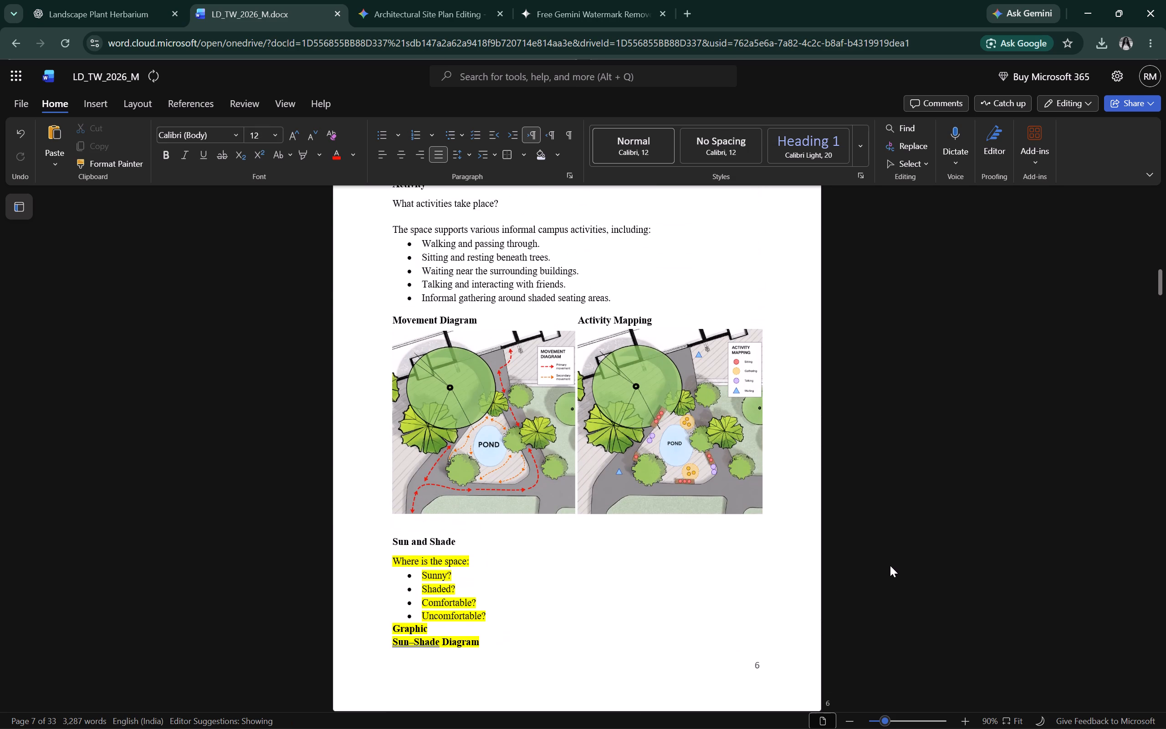
pyautogui.scroll(-5, 890, 565)
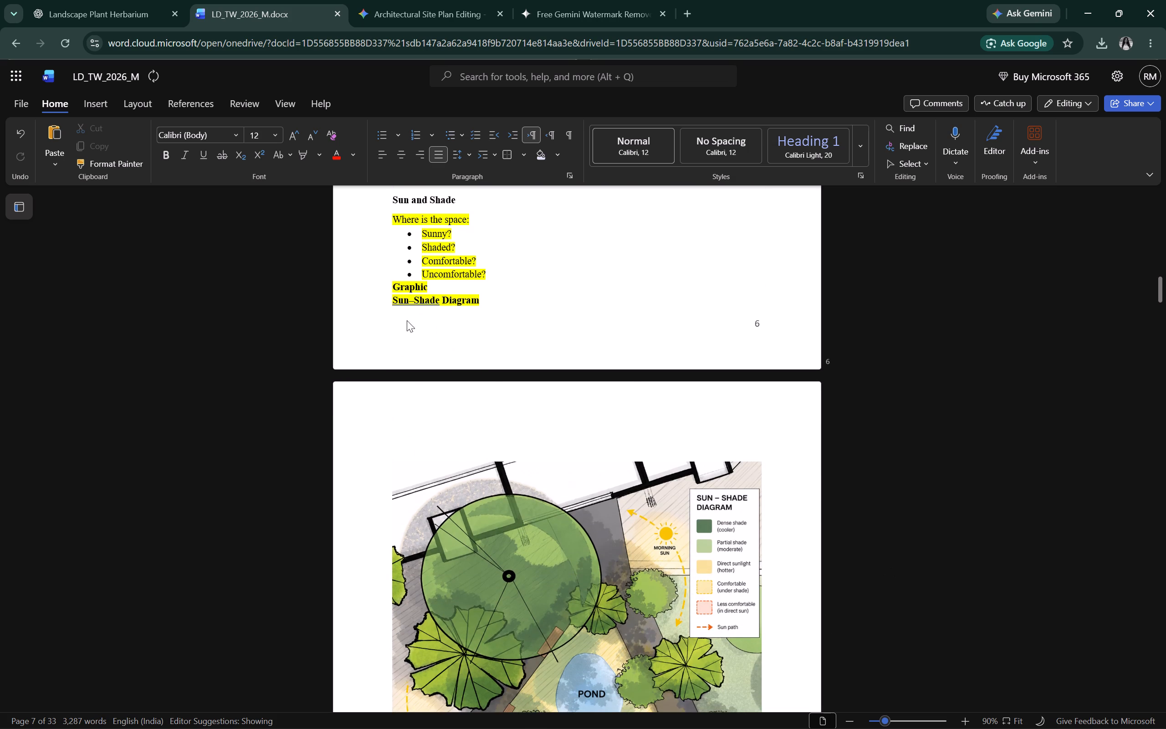
pyautogui.moveTo(426, 287); pyautogui.dragTo(389, 292)
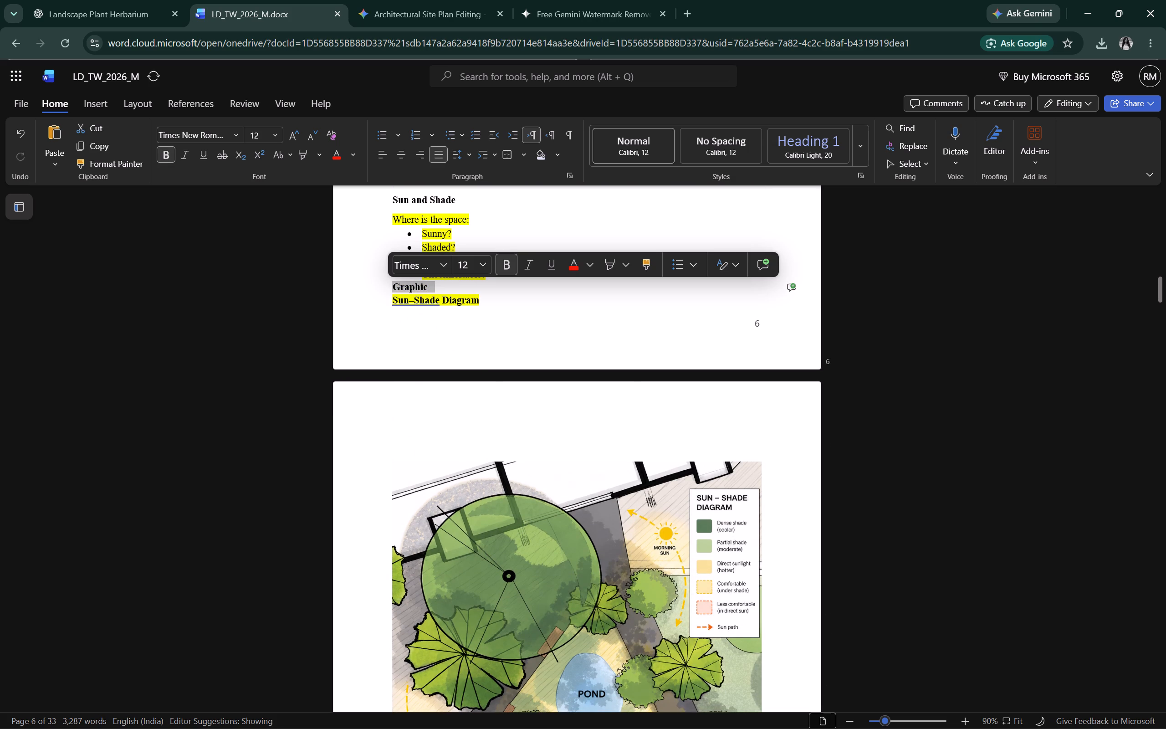
pyautogui.press('BackSpace')
# Remove the yellow highlight from the "Sun–Shade Diagram" line.
pyautogui.moveTo(486, 292); pyautogui.dragTo(385, 290)
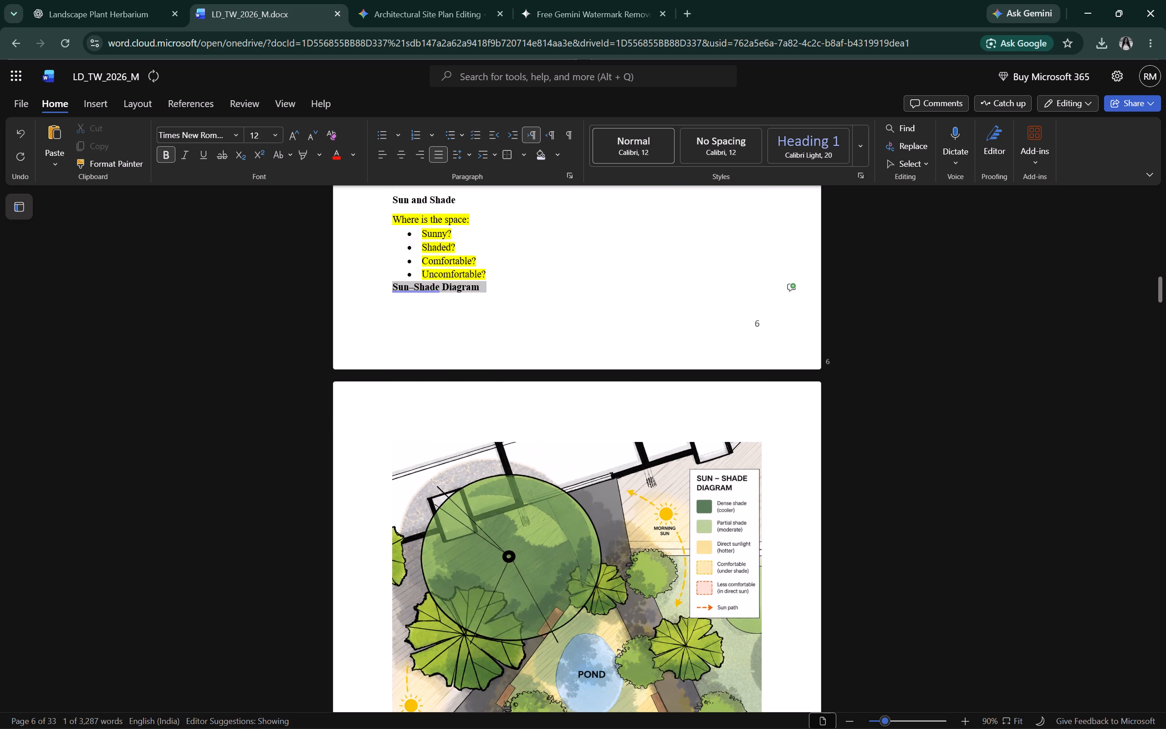
pyautogui.click(617, 262)
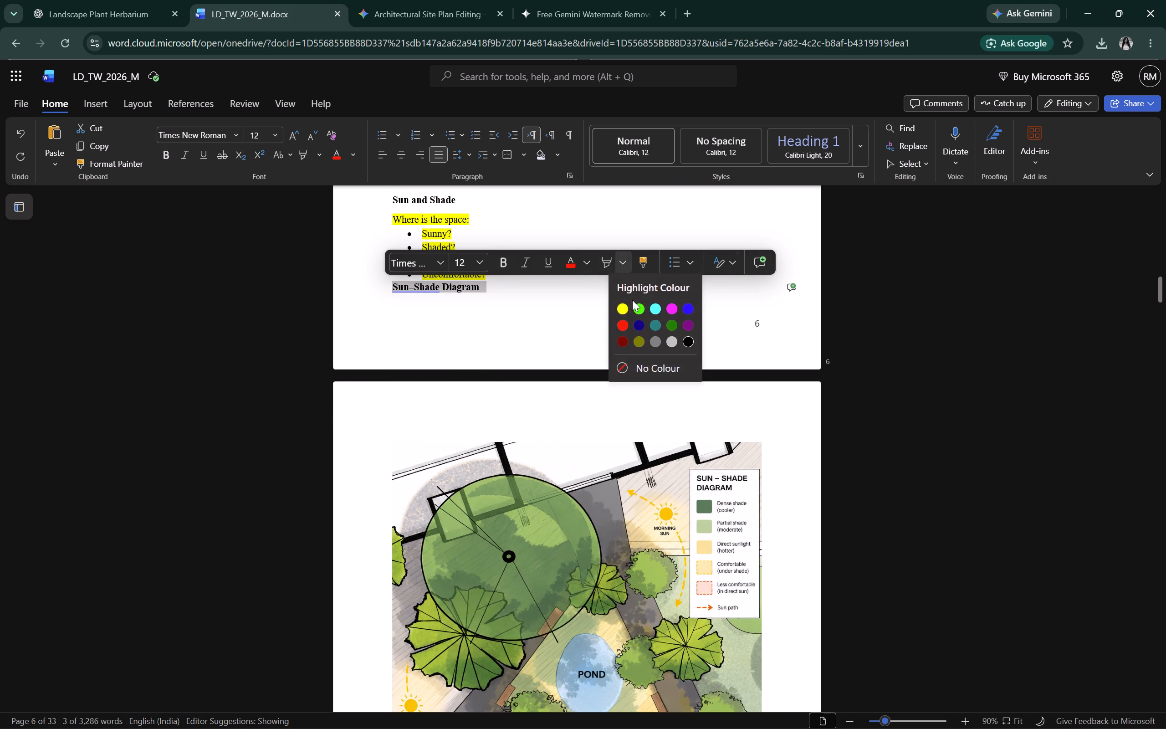
pyautogui.click(623, 370)
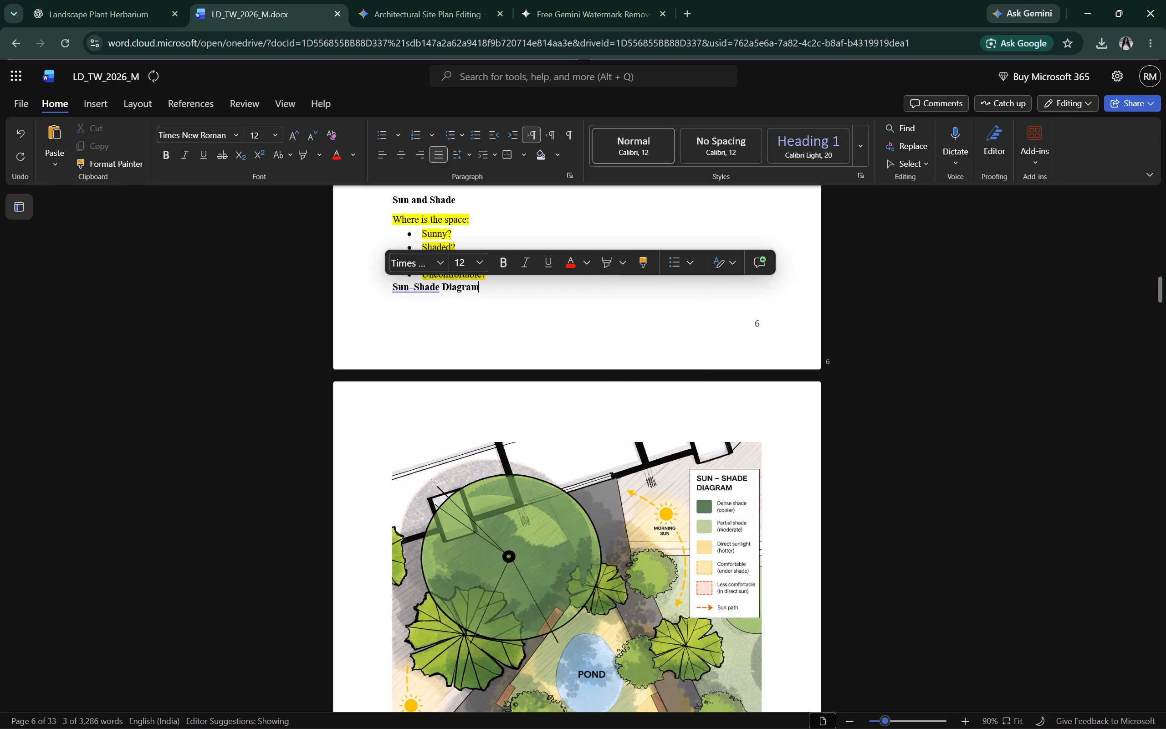
pyautogui.click(312, 355)
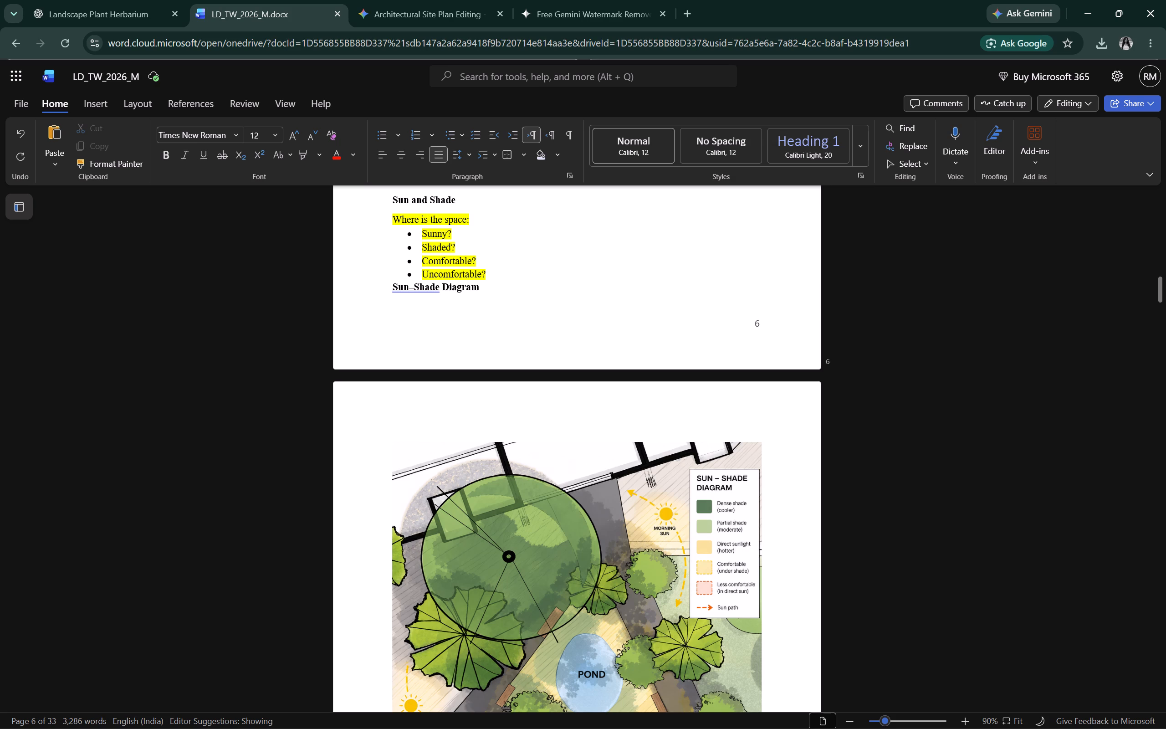
# Insert two blank lines before "Sun–Shade Diagram" so the caption starts on the next page, above the picture.
pyautogui.click(389, 286)
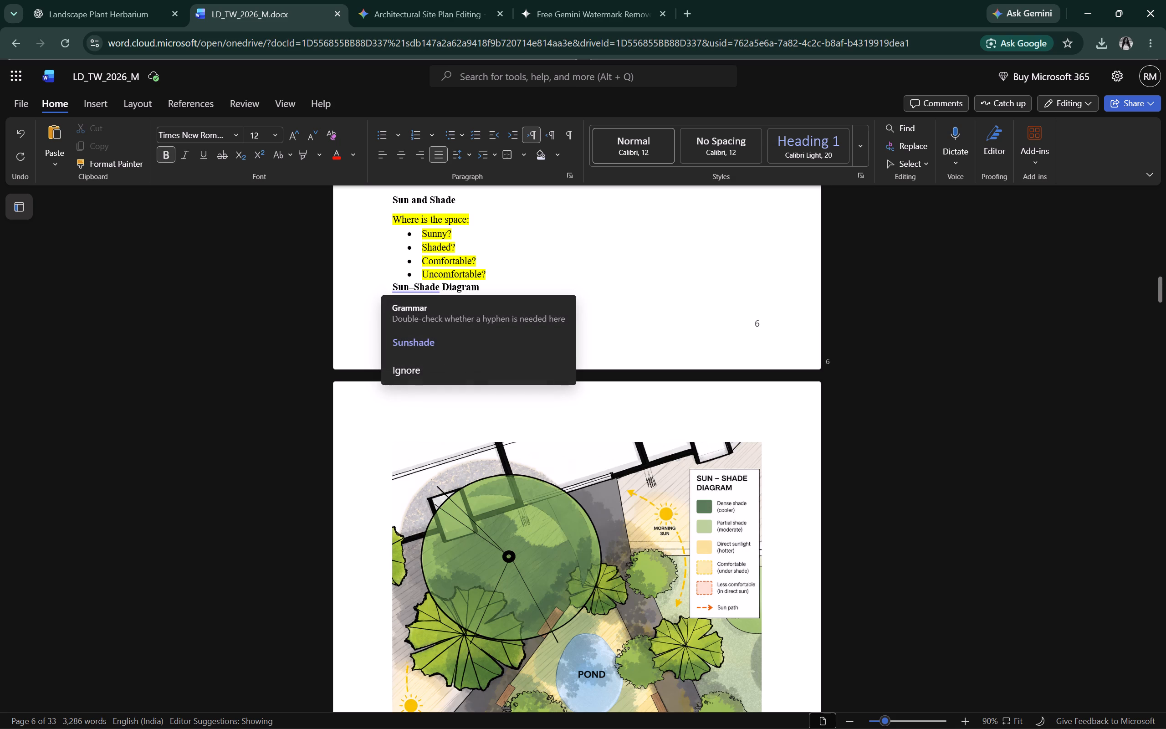
pyautogui.click(390, 286)
pyautogui.click(490, 283)
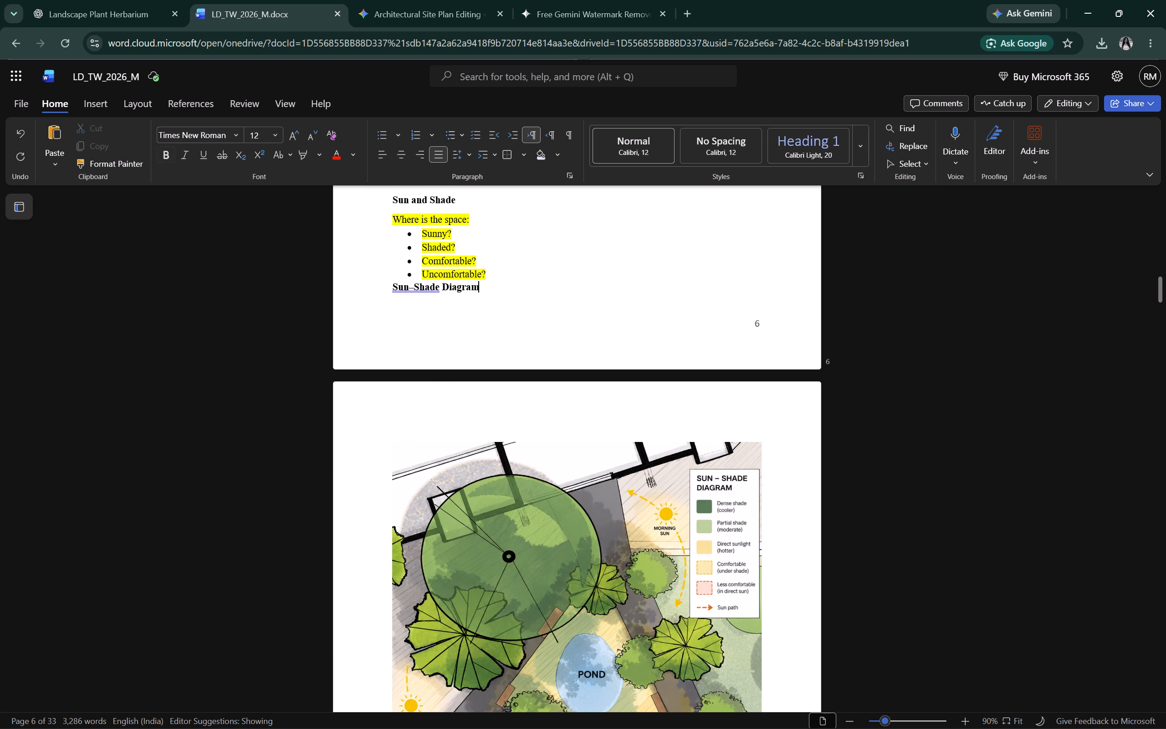
pyautogui.press('Return')
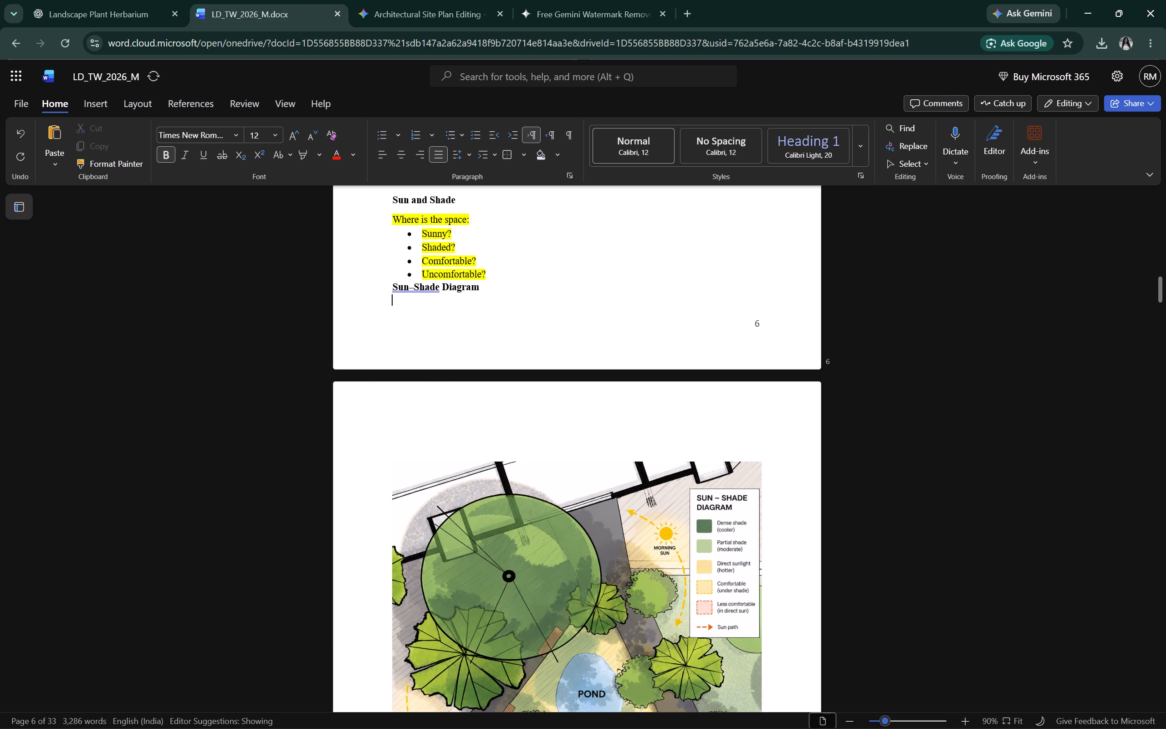
pyautogui.press('BackSpace')
pyautogui.click(394, 288)
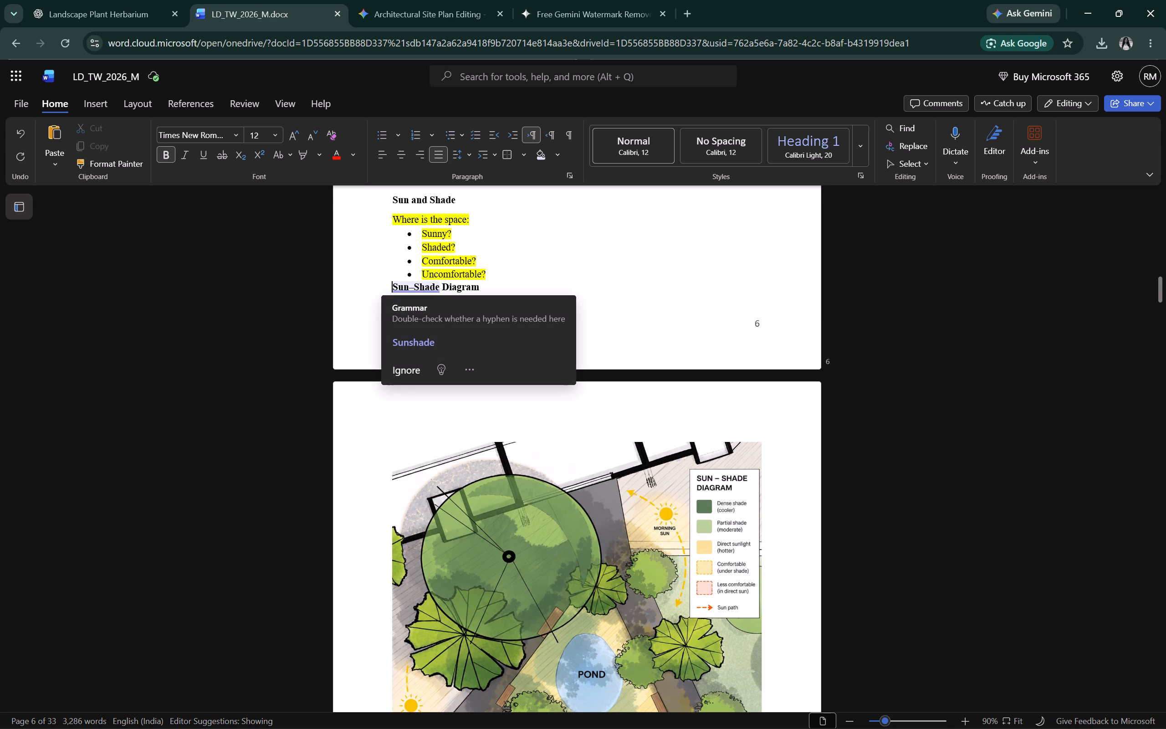
pyautogui.press('Return')
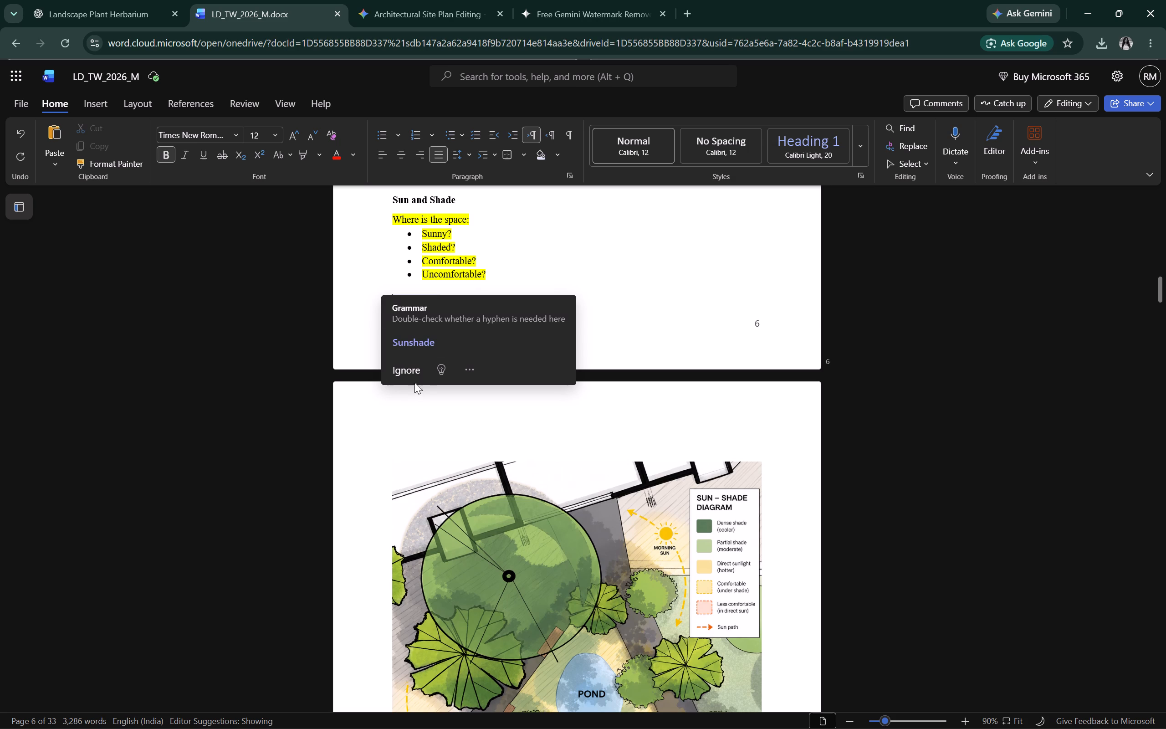
pyautogui.press('Return')
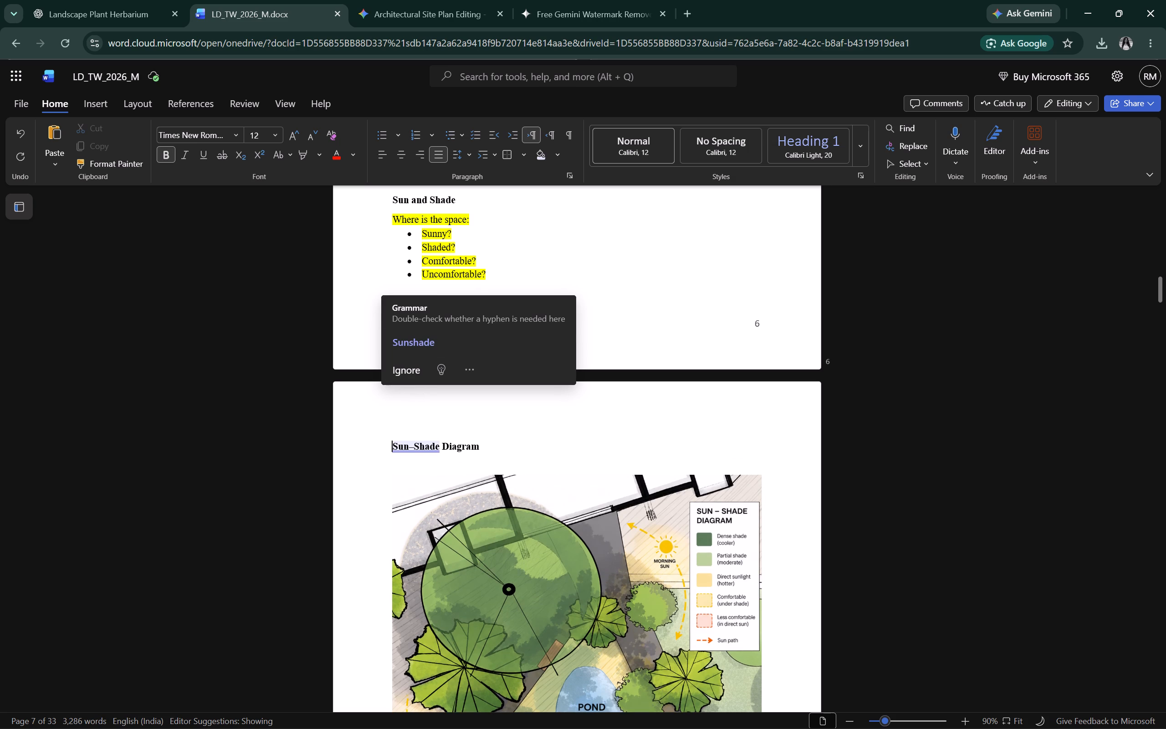
# Replace the dash in the caption with a spaced hyphen so it reads "Sun - Shade Diagram".
pyautogui.click(415, 447)
pyautogui.press('BackSpace')
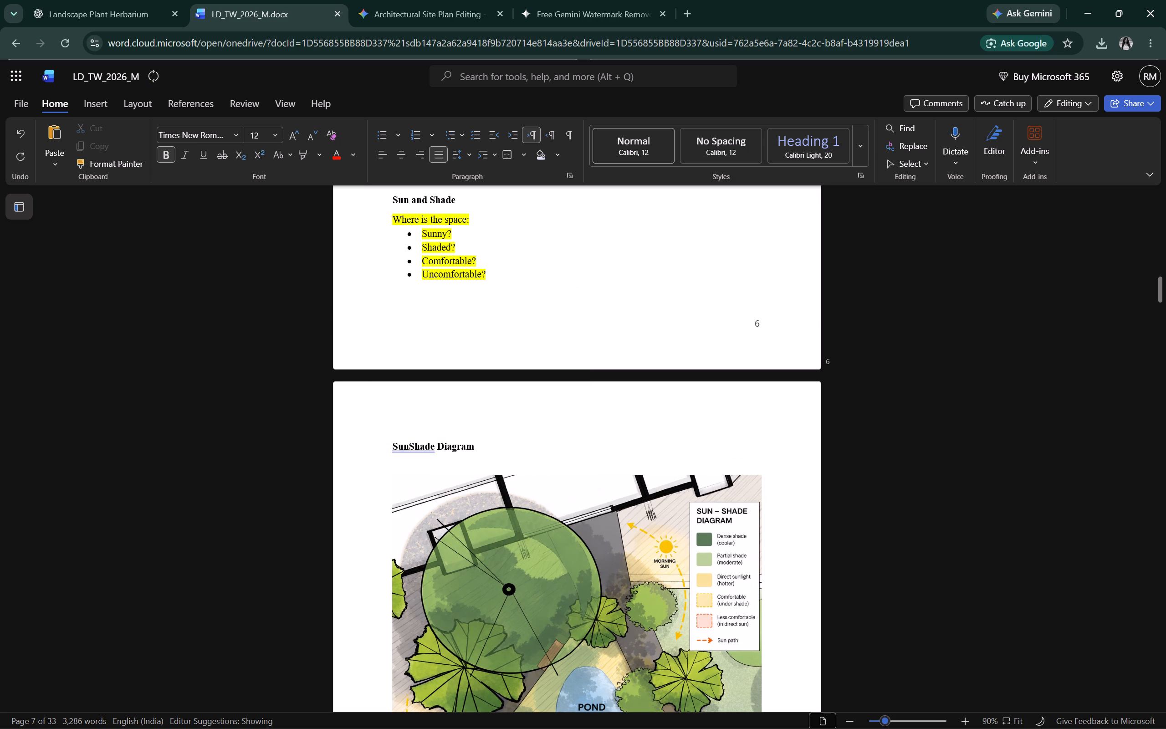
pyautogui.press('space')
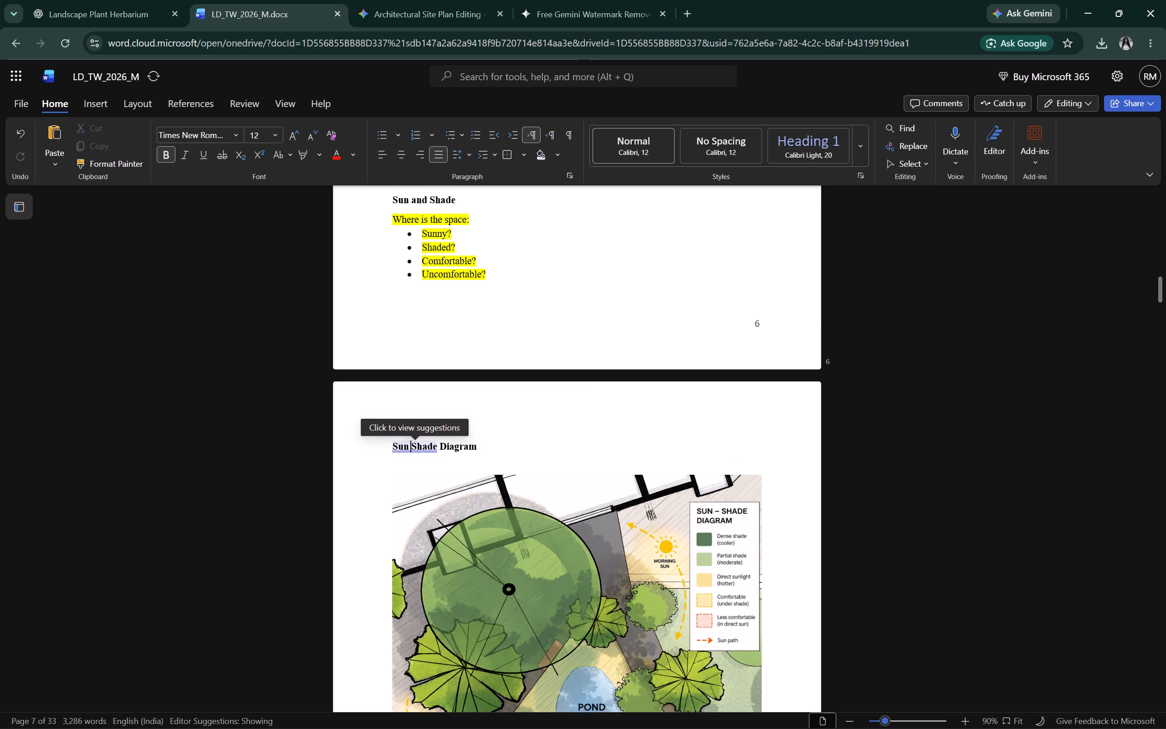
pyautogui.write('-')
pyautogui.press('space')
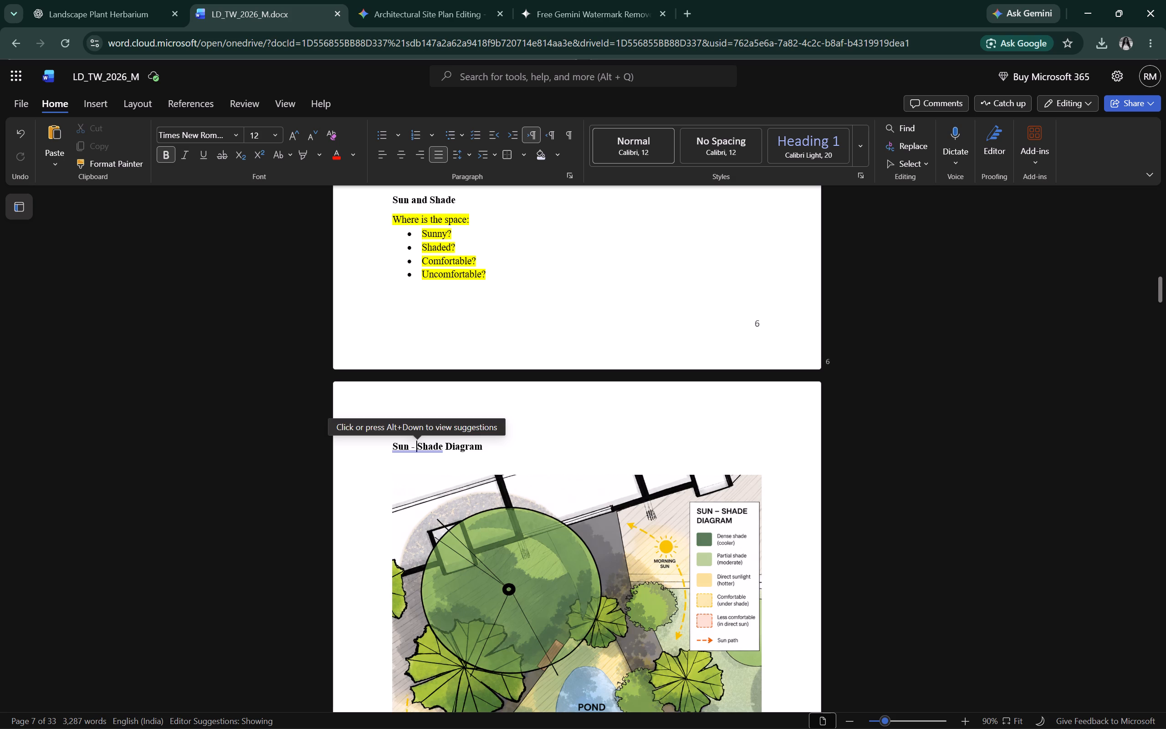
# Remove the gap between the "Sun - Shade Diagram" caption and the pasted picture.
pyautogui.click(391, 477)
pyautogui.click(391, 267)
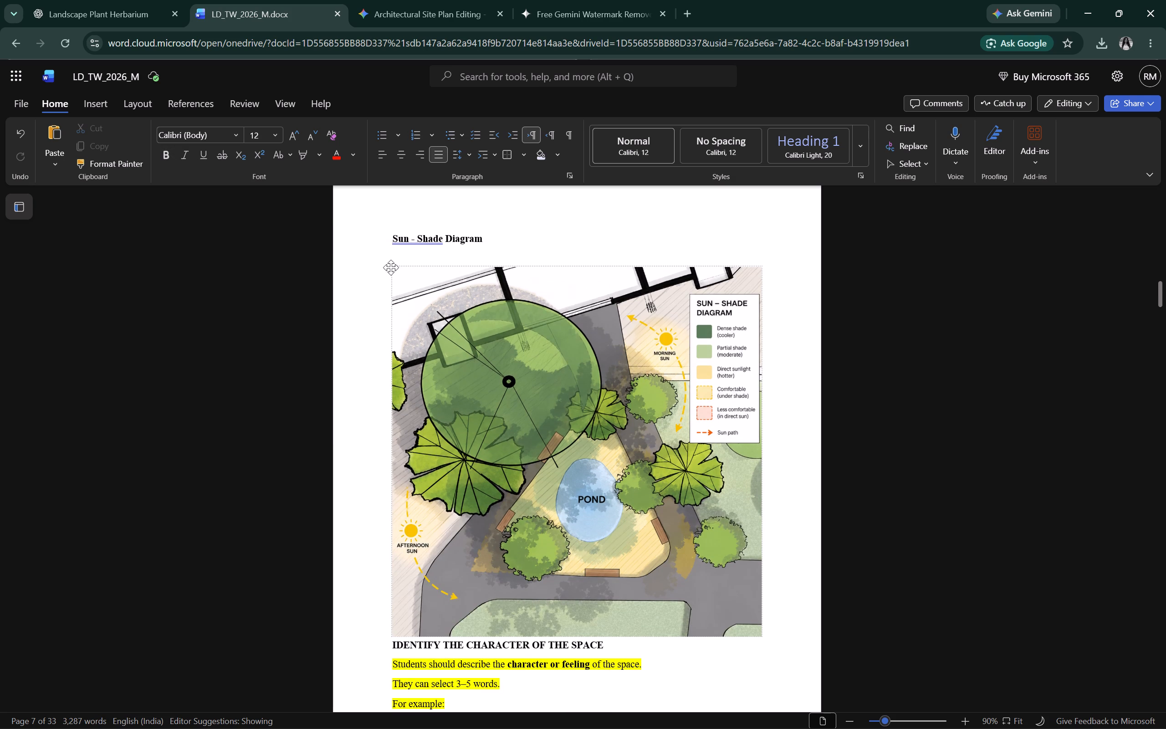
pyautogui.press('BackSpace')
# Scale the pasted sun–shade picture down proportionally to about 8.26 cm square.
pyautogui.click(474, 409)
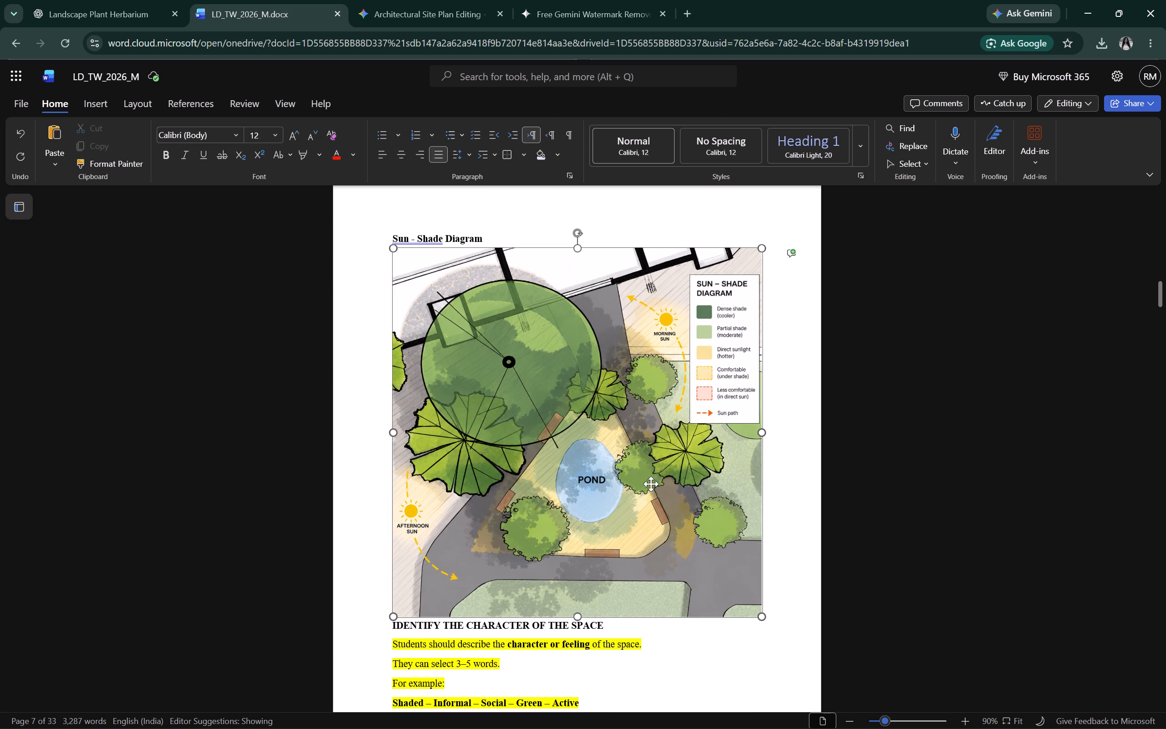
pyautogui.moveTo(763, 617); pyautogui.dragTo(582, 440)
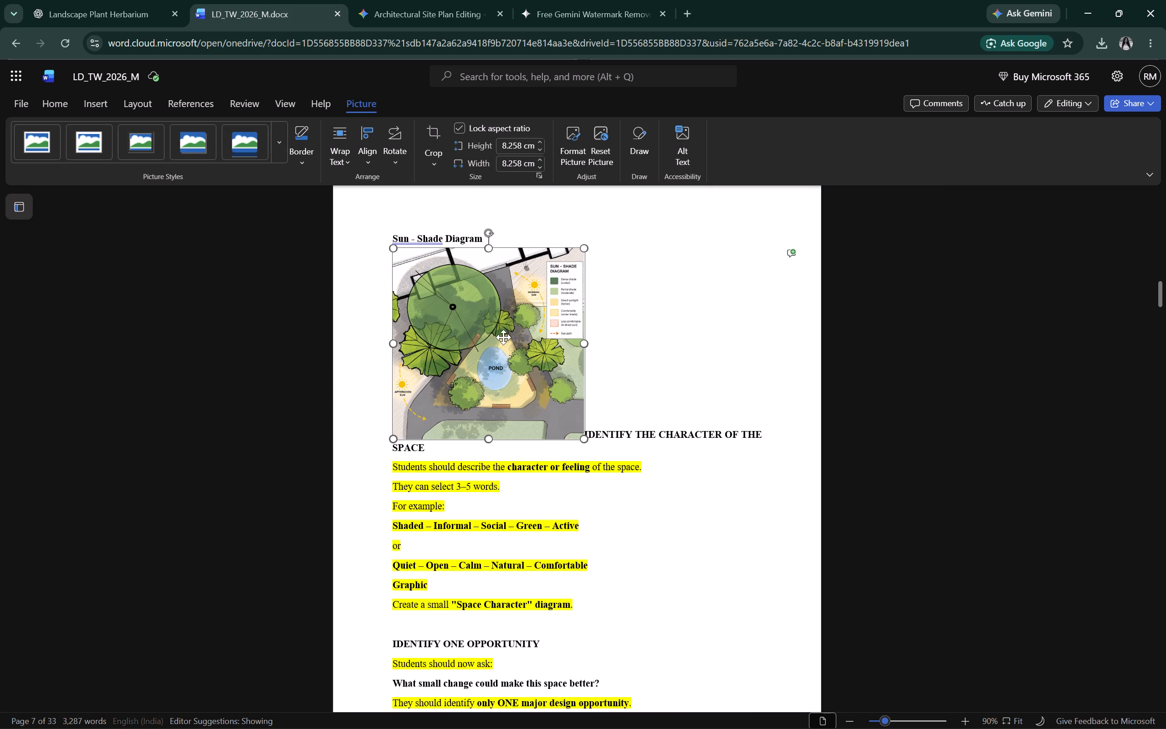
pyautogui.click(49, 107)
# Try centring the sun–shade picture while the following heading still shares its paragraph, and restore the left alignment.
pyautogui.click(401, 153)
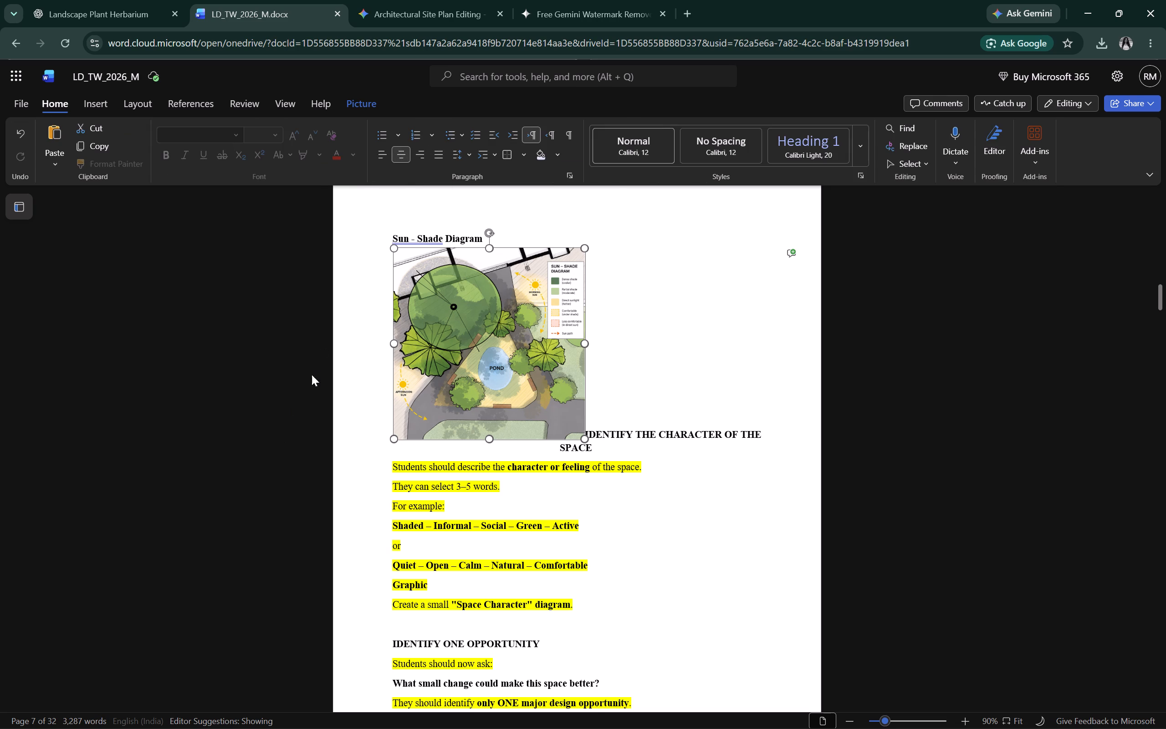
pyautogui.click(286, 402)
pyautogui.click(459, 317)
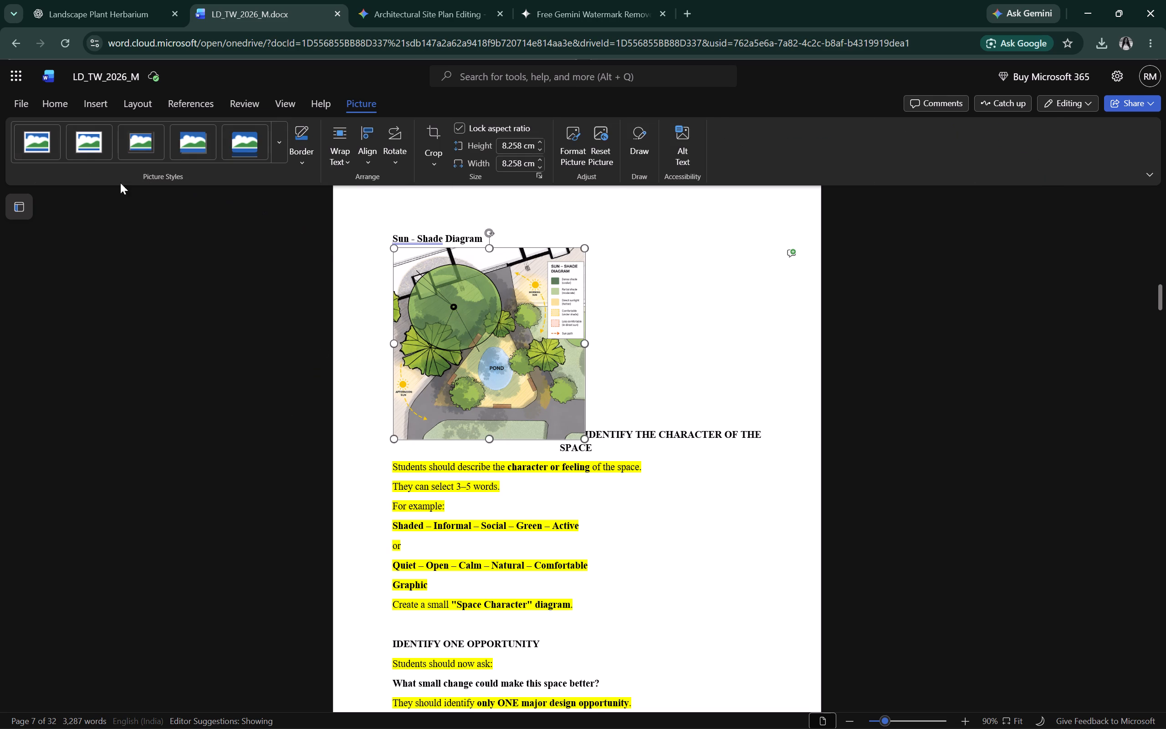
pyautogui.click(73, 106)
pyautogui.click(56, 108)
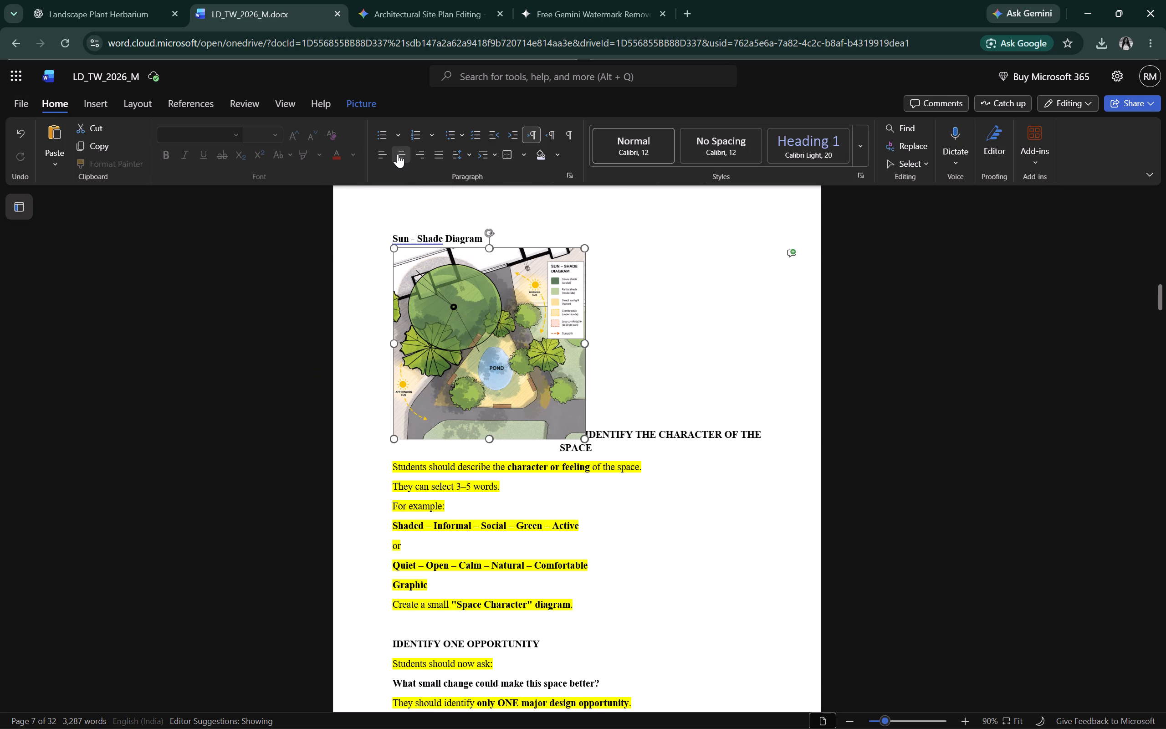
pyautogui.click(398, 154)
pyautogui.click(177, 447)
# Move the heading "IDENTIFY THE CHARACTER OF THE SPACE" onto its own line below the sun–shade picture.
pyautogui.click(589, 436)
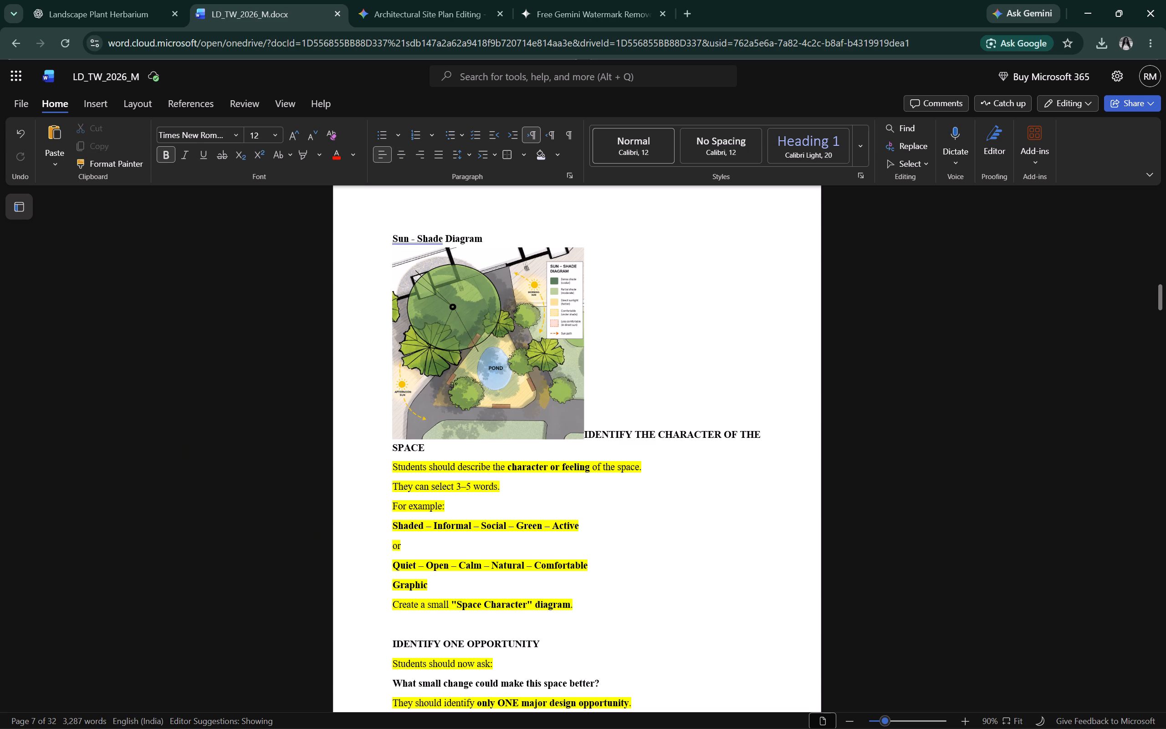
pyautogui.click(585, 436)
pyautogui.press('Return')
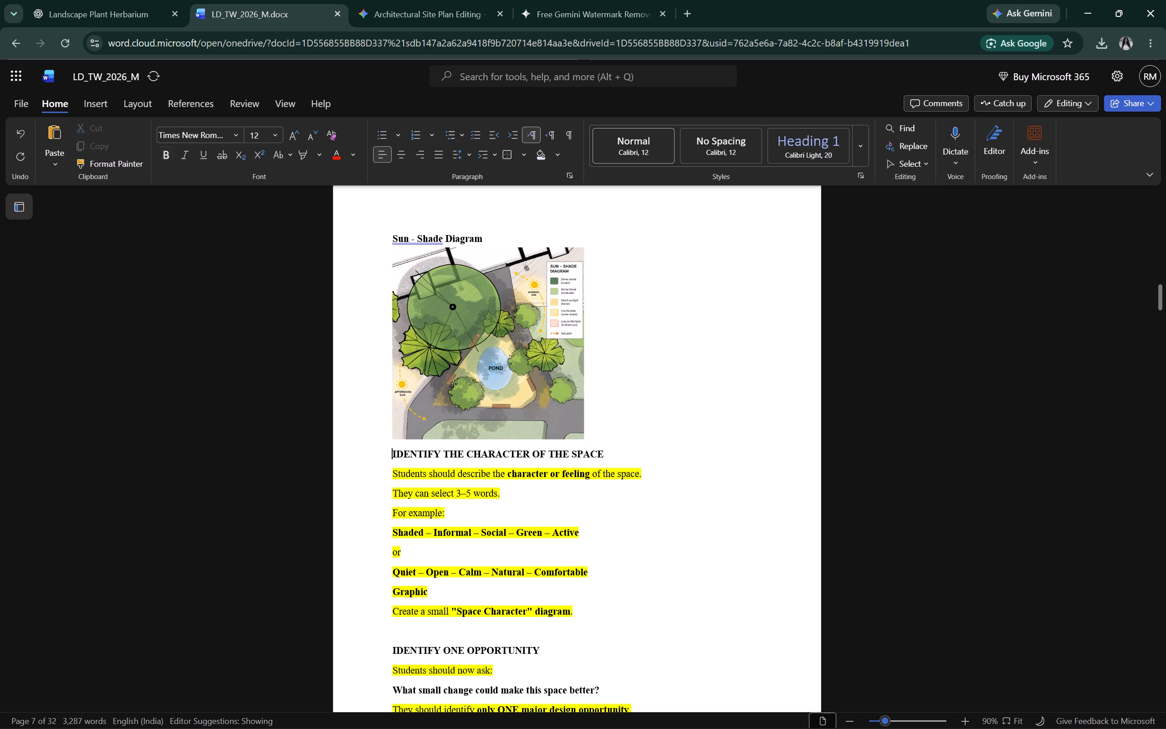
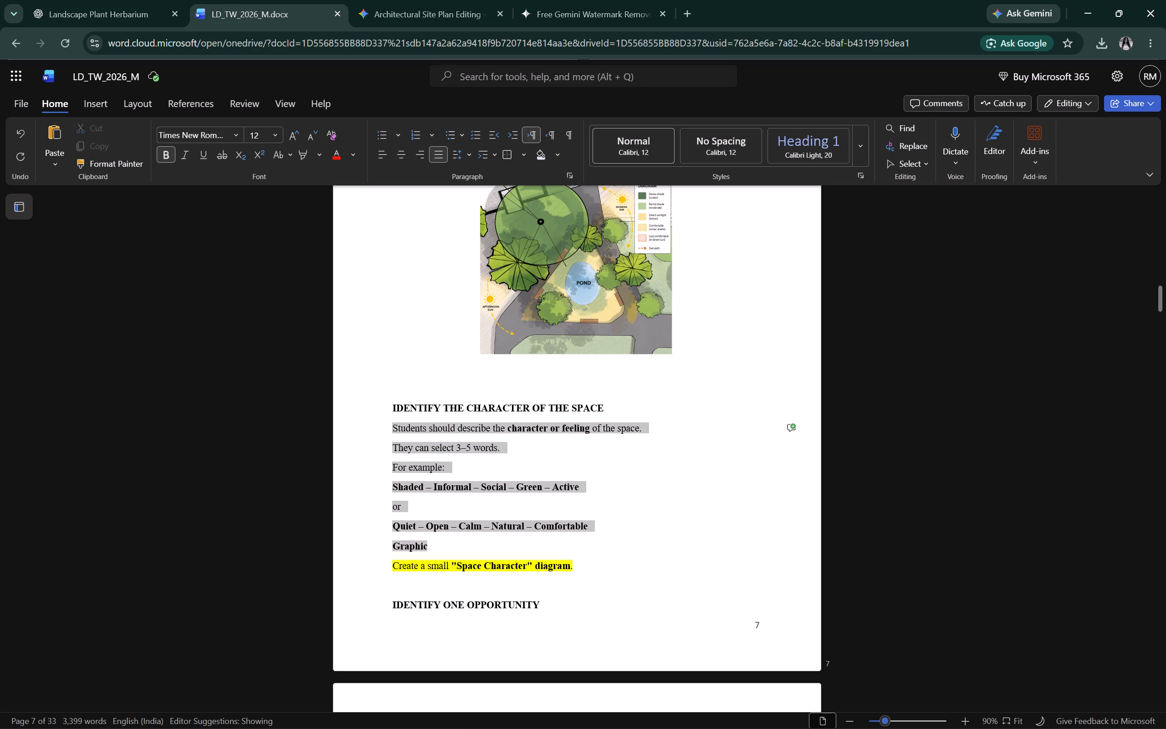
pyautogui.moveTo(434, 544); pyautogui.dragTo(597, 527)
pyautogui.press('BackSpace')
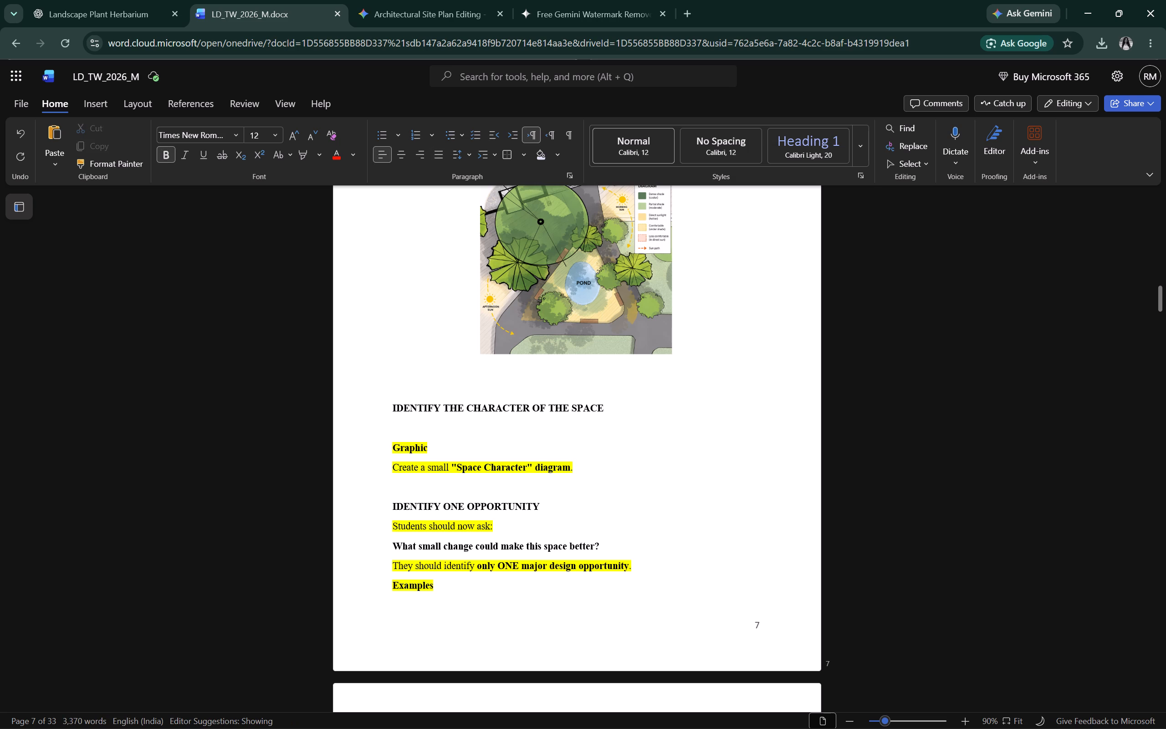
pyautogui.press('Return')
pyautogui.hotkey('ctrl', 'v')
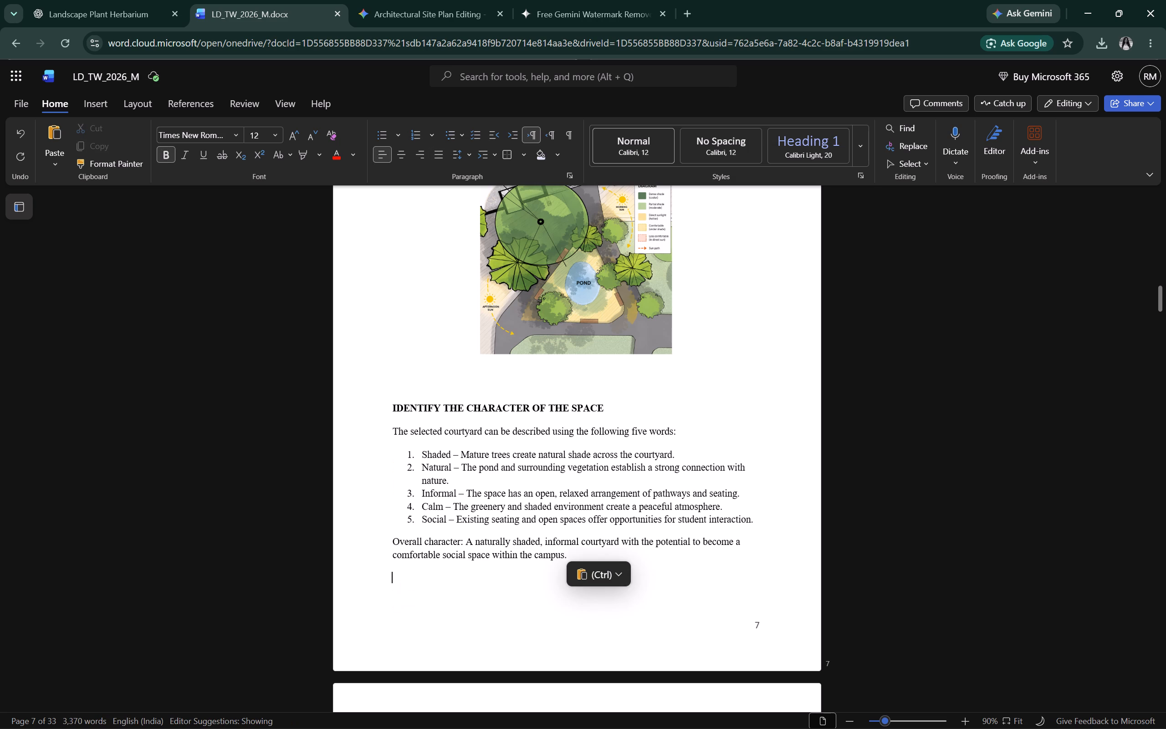
# Check the surrounding document pages, and switch to Canva to examine the space character section on page 8 of the reference landscape PDF.
pyautogui.scroll(-3, 431, 598)
pyautogui.scroll(1, 431, 598)
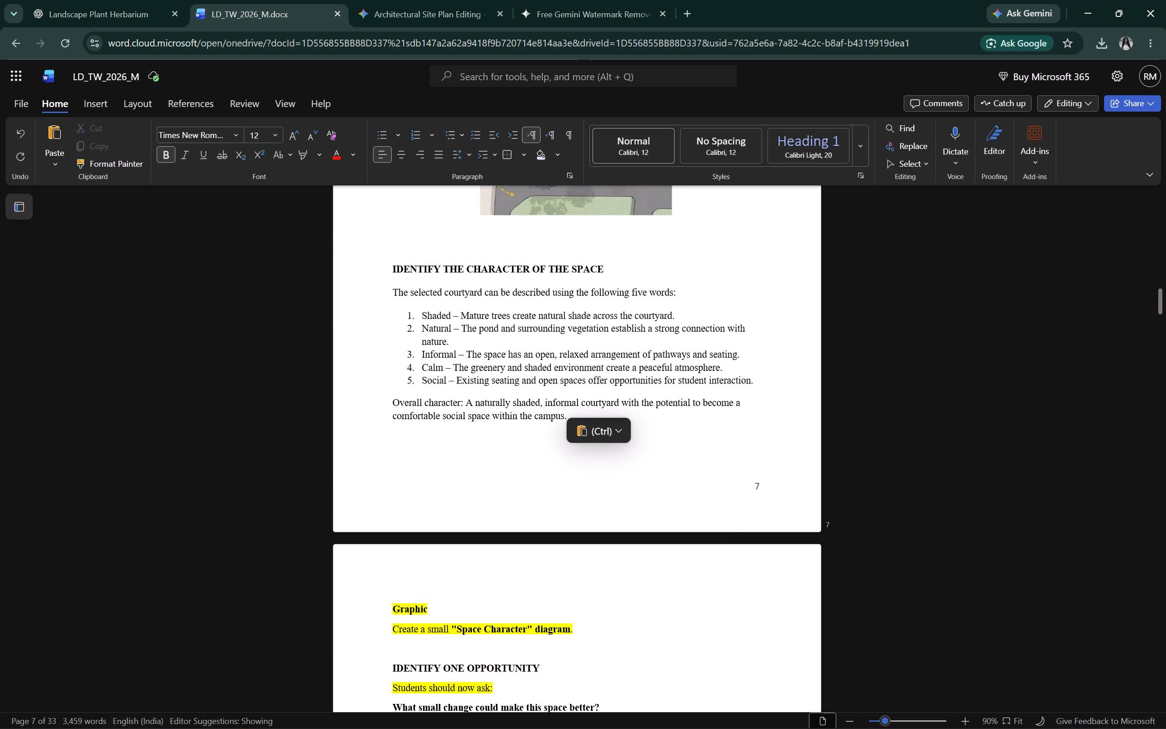
pyautogui.scroll(2, 431, 598)
pyautogui.scroll(-4, 431, 598)
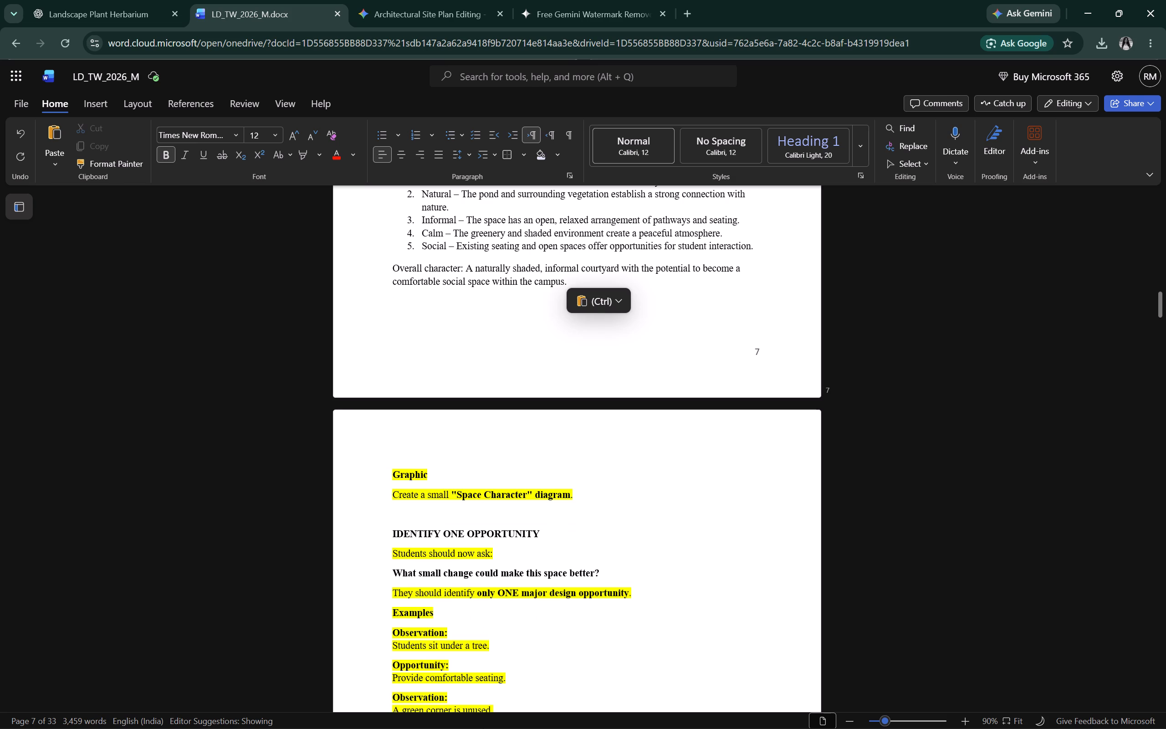
pyautogui.click(1076, 5)
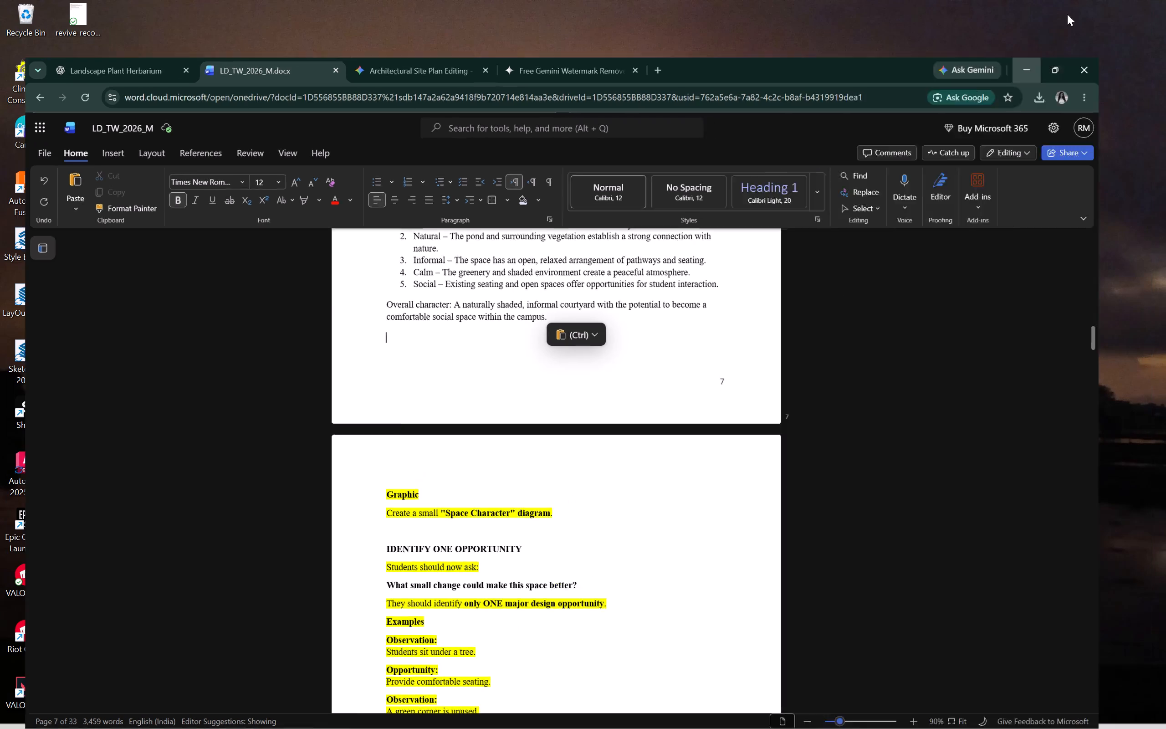
pyautogui.click(601, 704)
pyautogui.scroll(-4, 532, 540)
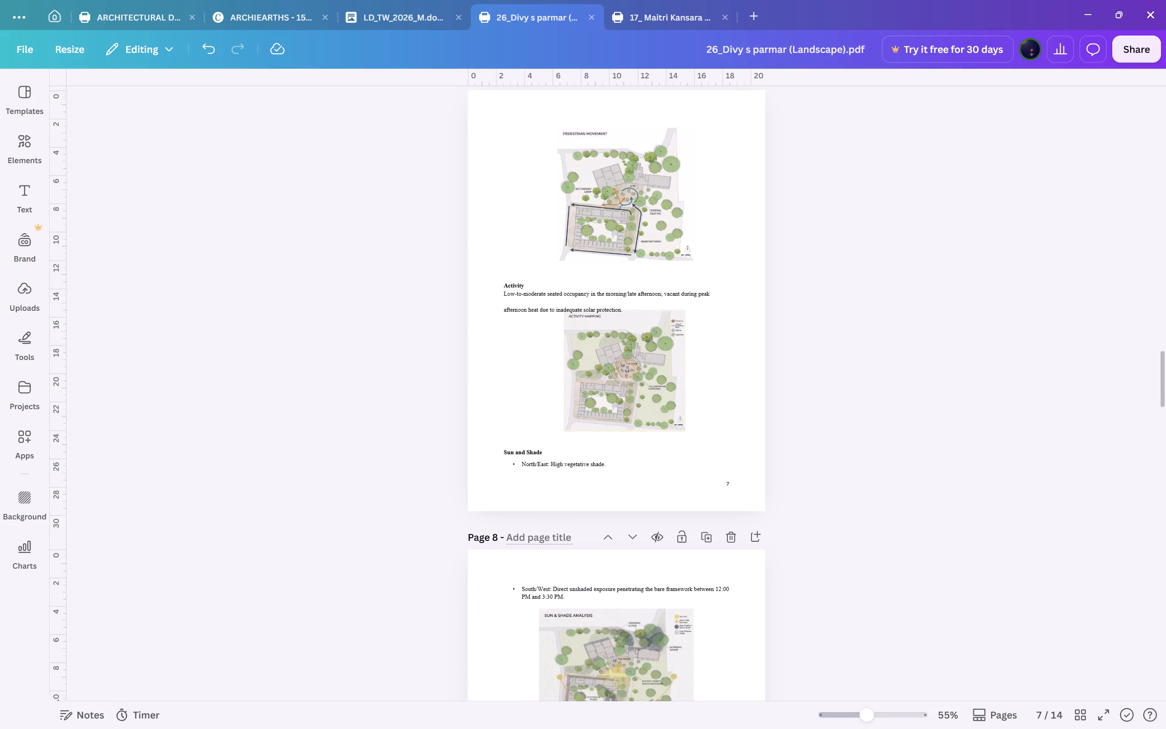
pyautogui.scroll(-6, 567, 513)
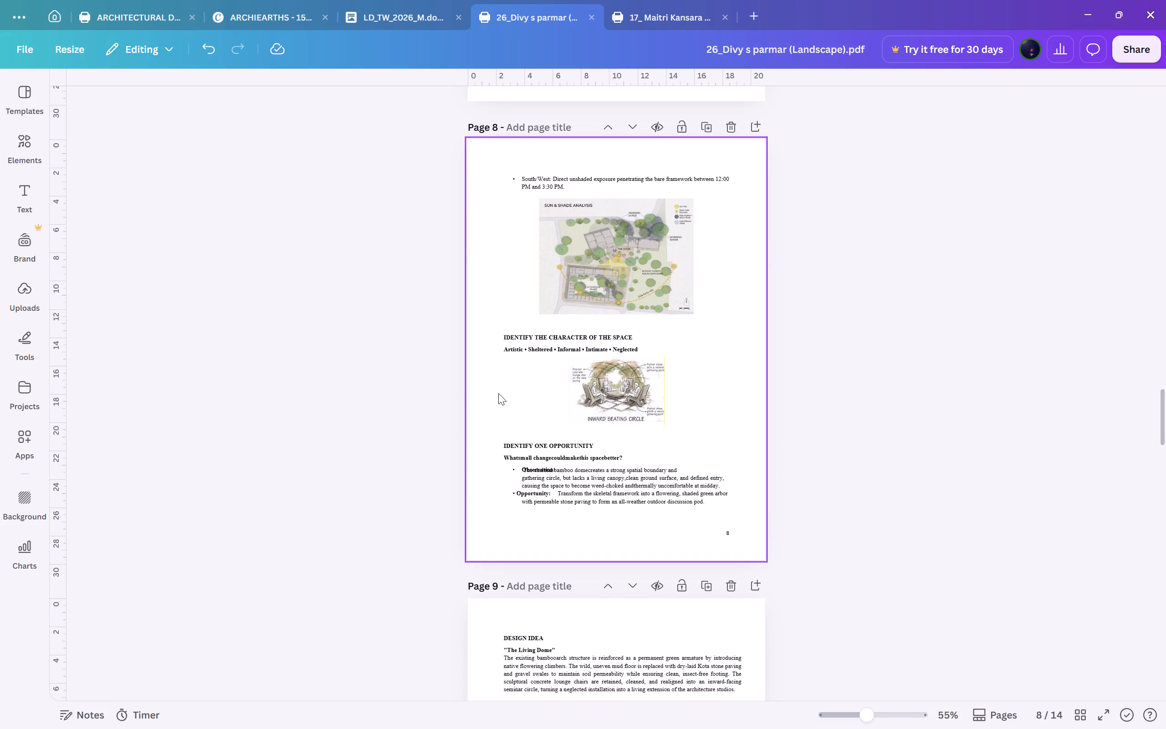
# In the ARCHIEARTHS design, delete the overlapping duplicate of the brown logo graphic.
pyautogui.click(98, 13)
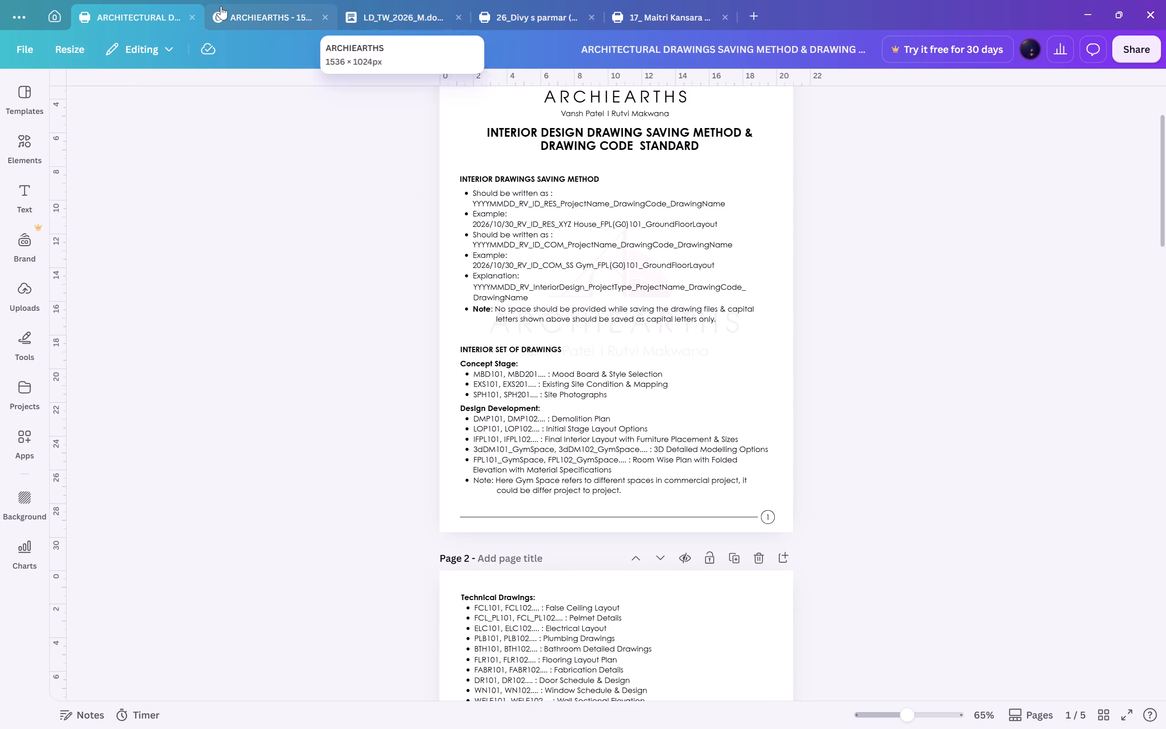
pyautogui.click(267, 13)
pyautogui.click(415, 3)
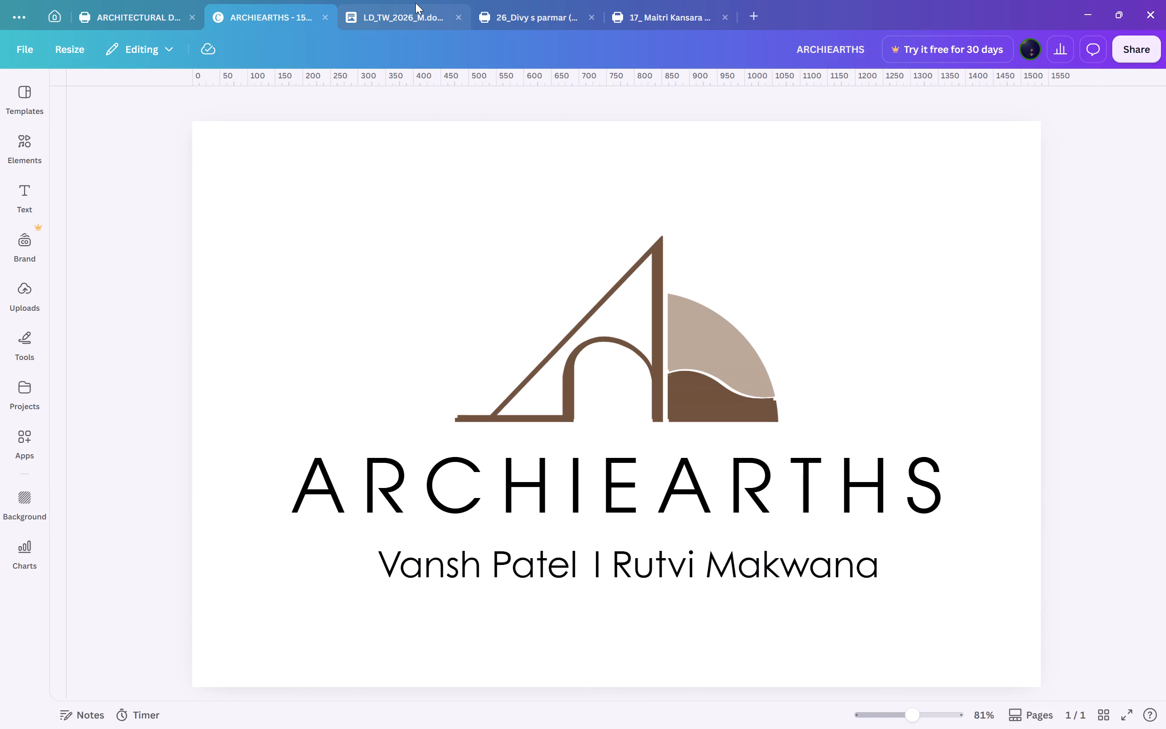
pyautogui.click(698, 344)
pyautogui.press('Delete')
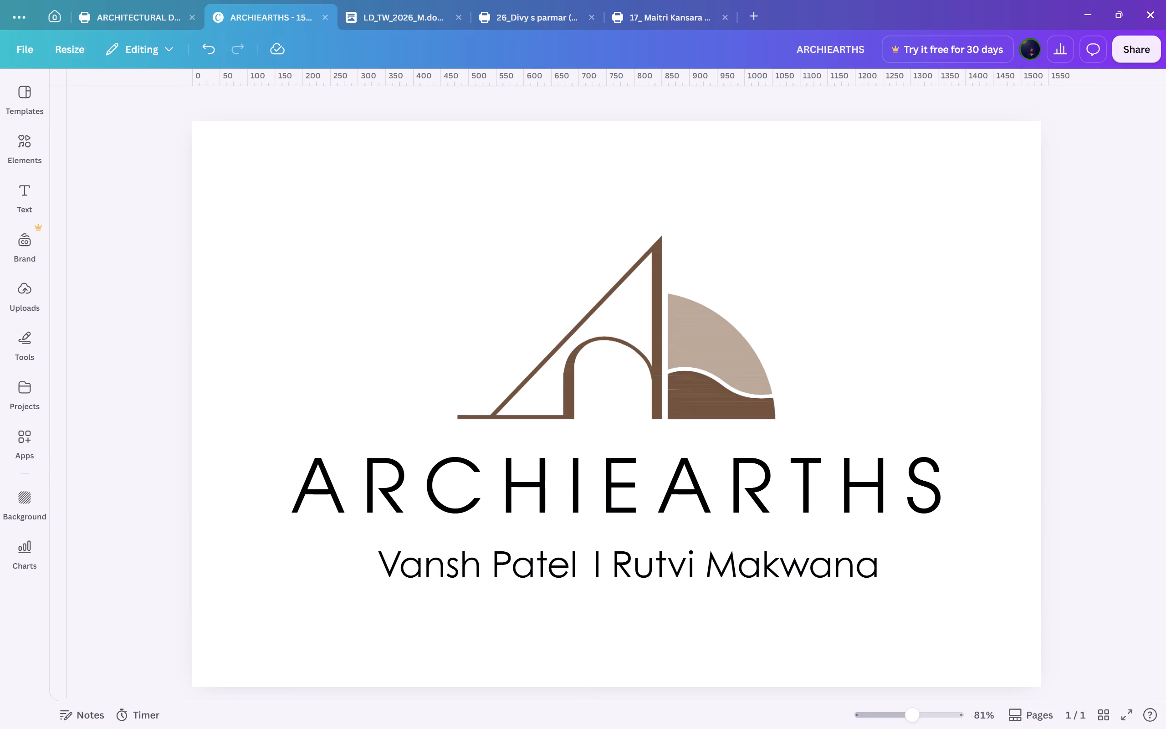
# Look through the LD_TW_2026_M.docx copy in Canva from the site plan to the design idea instructions, and close it.
pyautogui.click(380, 11)
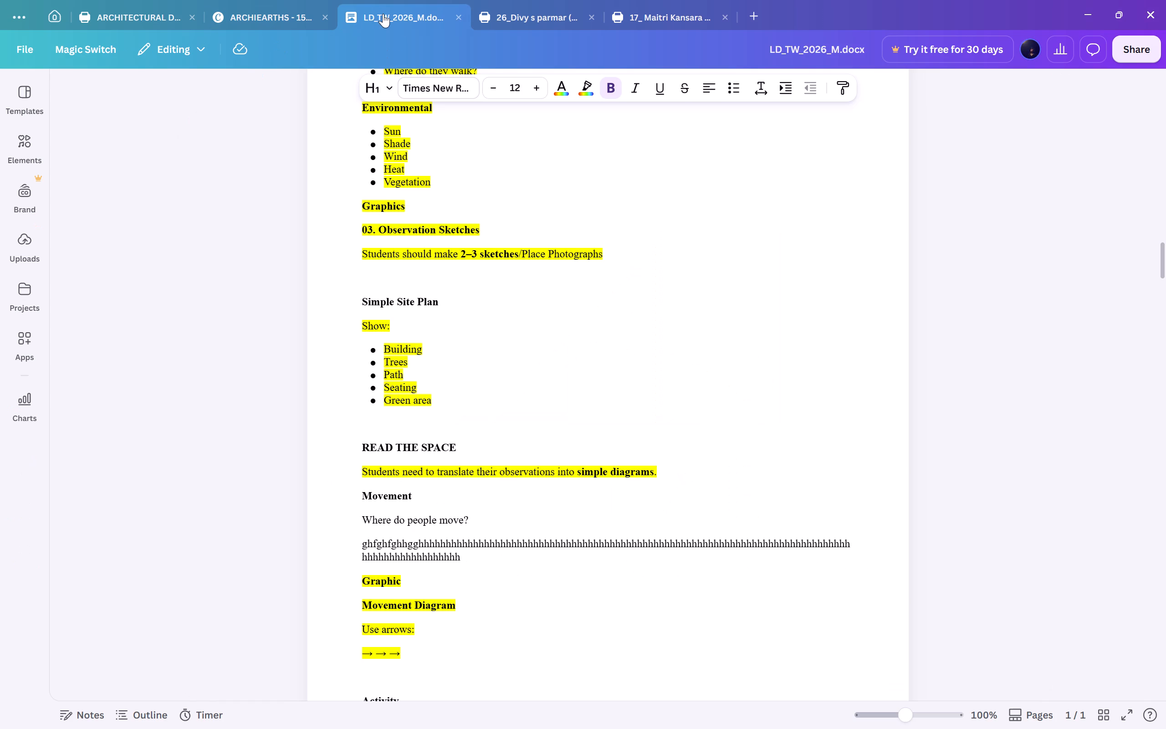
pyautogui.scroll(-5, 611, 371)
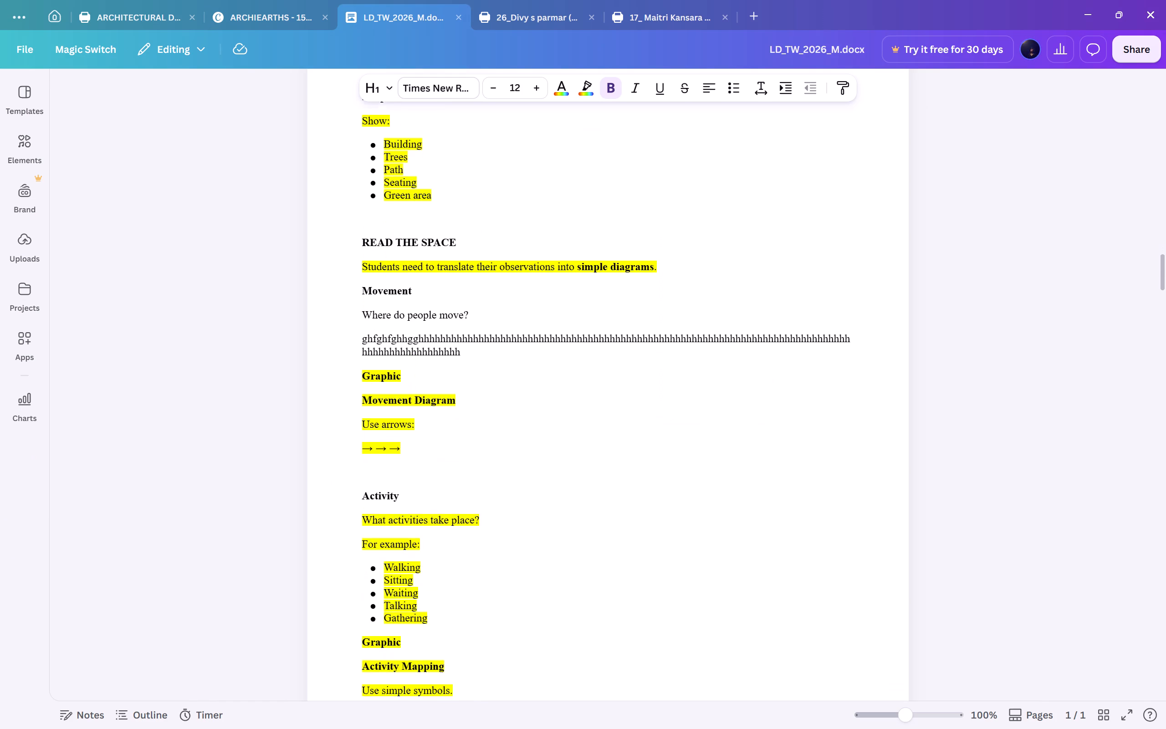
pyautogui.scroll(-2, 611, 371)
pyautogui.scroll(8, 611, 371)
pyautogui.scroll(-18, 609, 367)
pyautogui.scroll(3, 606, 352)
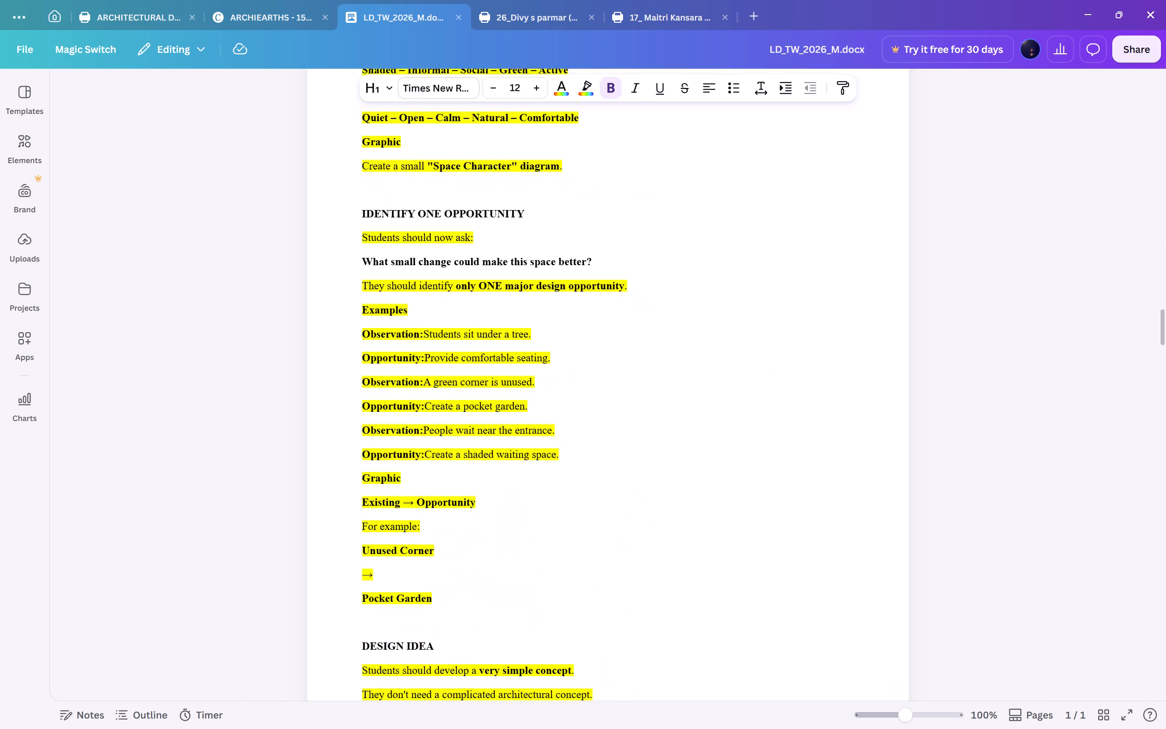
pyautogui.scroll(1, 606, 352)
pyautogui.click(459, 14)
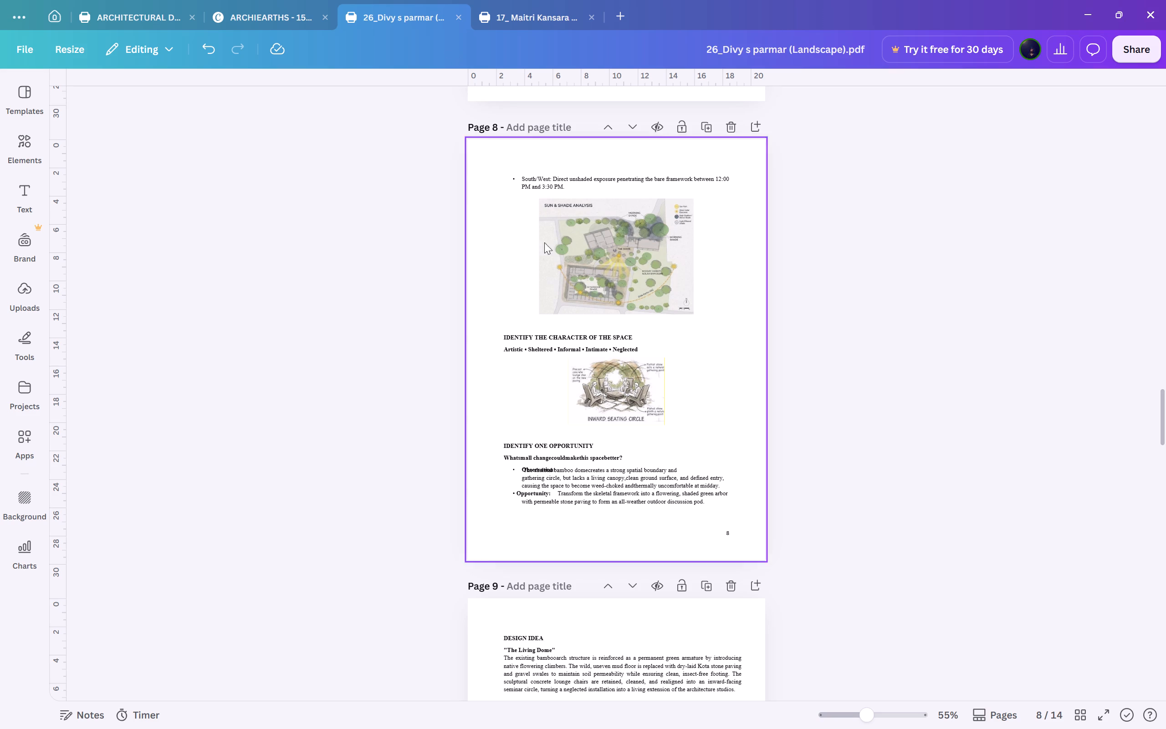
# Examine the space character sketch and the opportunity and design idea sections in the reference landscape PDF.
pyautogui.scroll(-3, 615, 374)
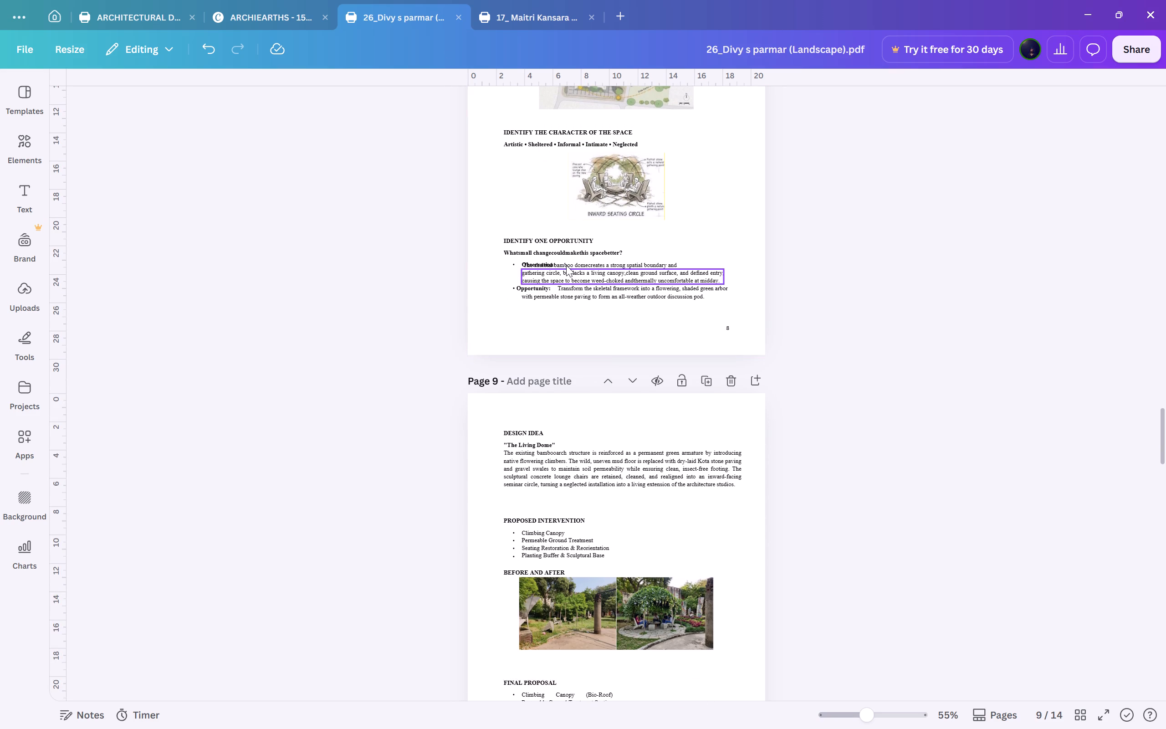
pyautogui.scroll(1, 515, 255)
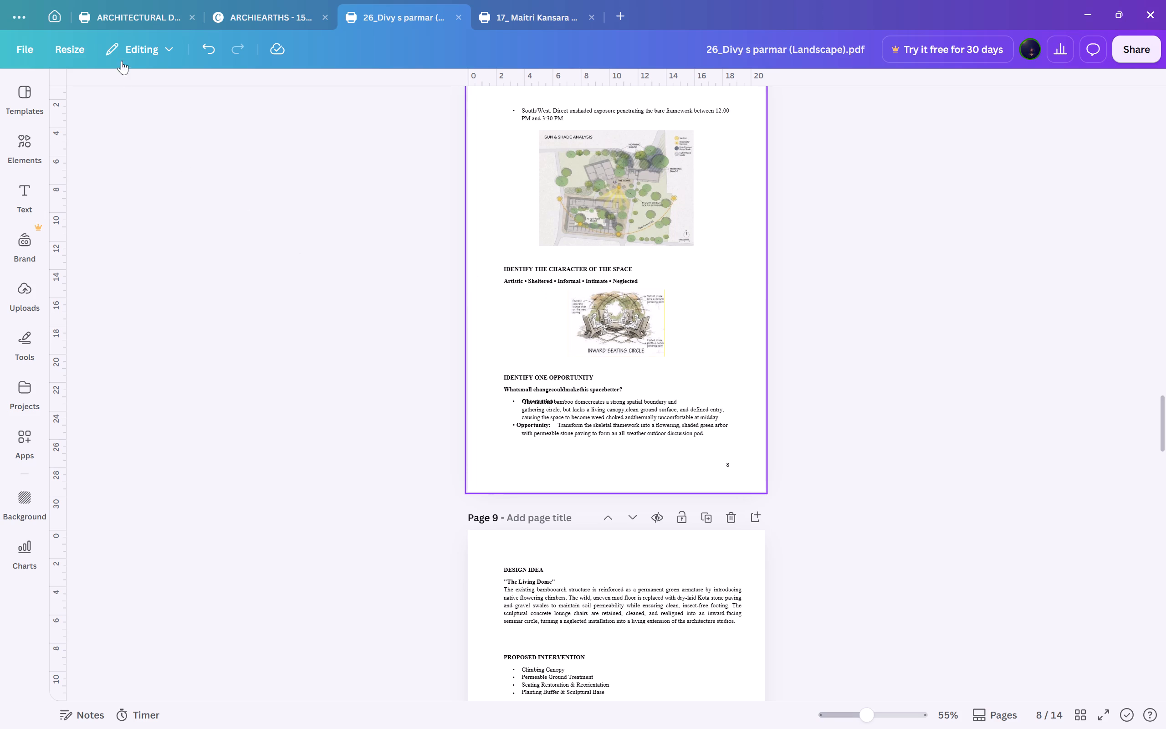
# Return to ChatGPT in Chrome, open the downloaded Space Character Courtyard Plan.png, inspect the diagram and close it.
pyautogui.click(1088, 11)
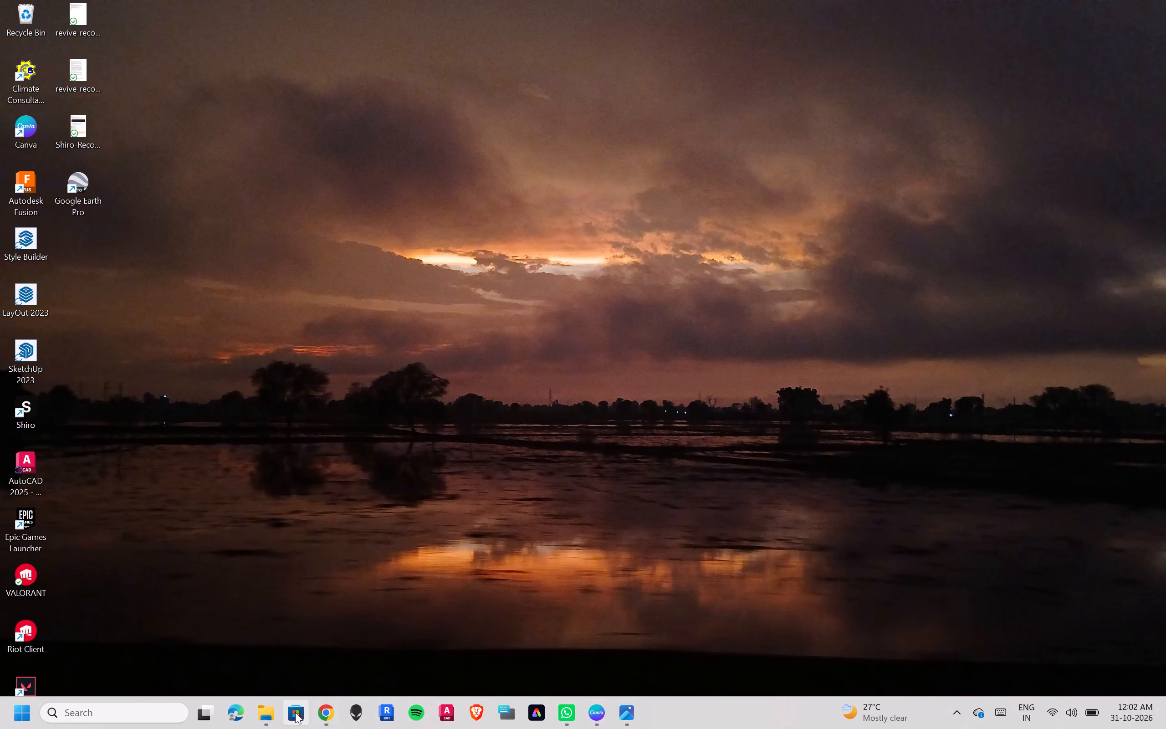
pyautogui.click(320, 712)
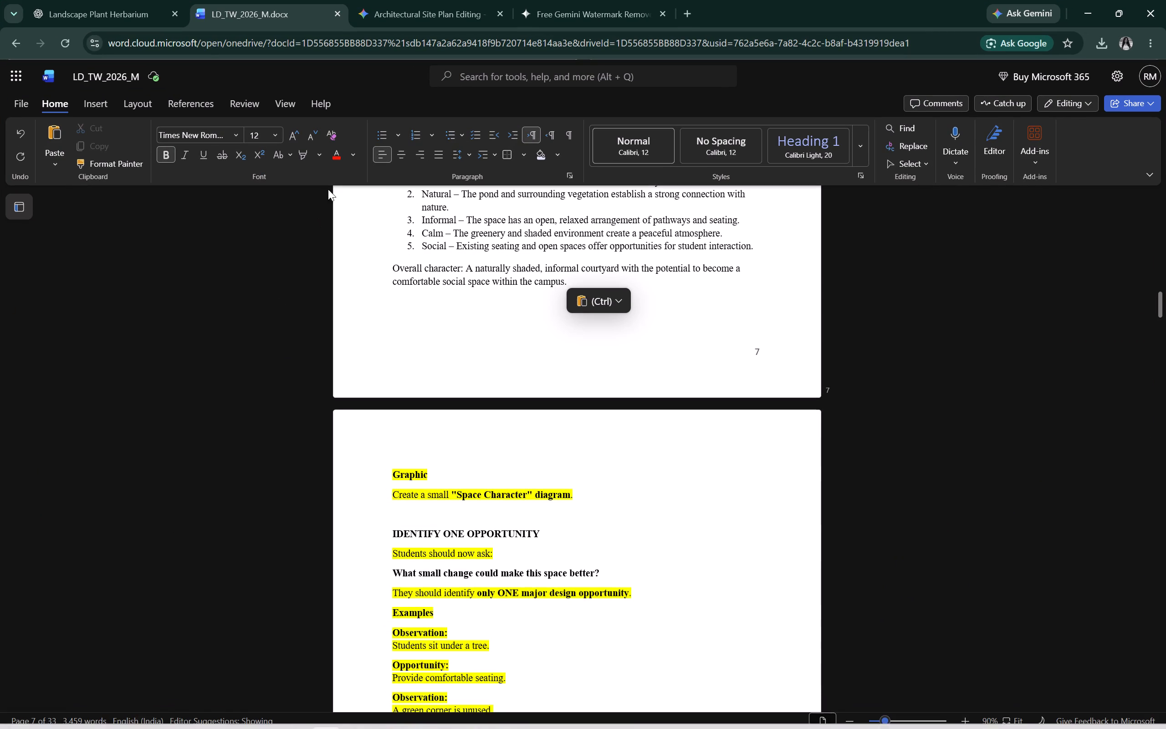
pyautogui.click(127, 26)
pyautogui.click(1100, 45)
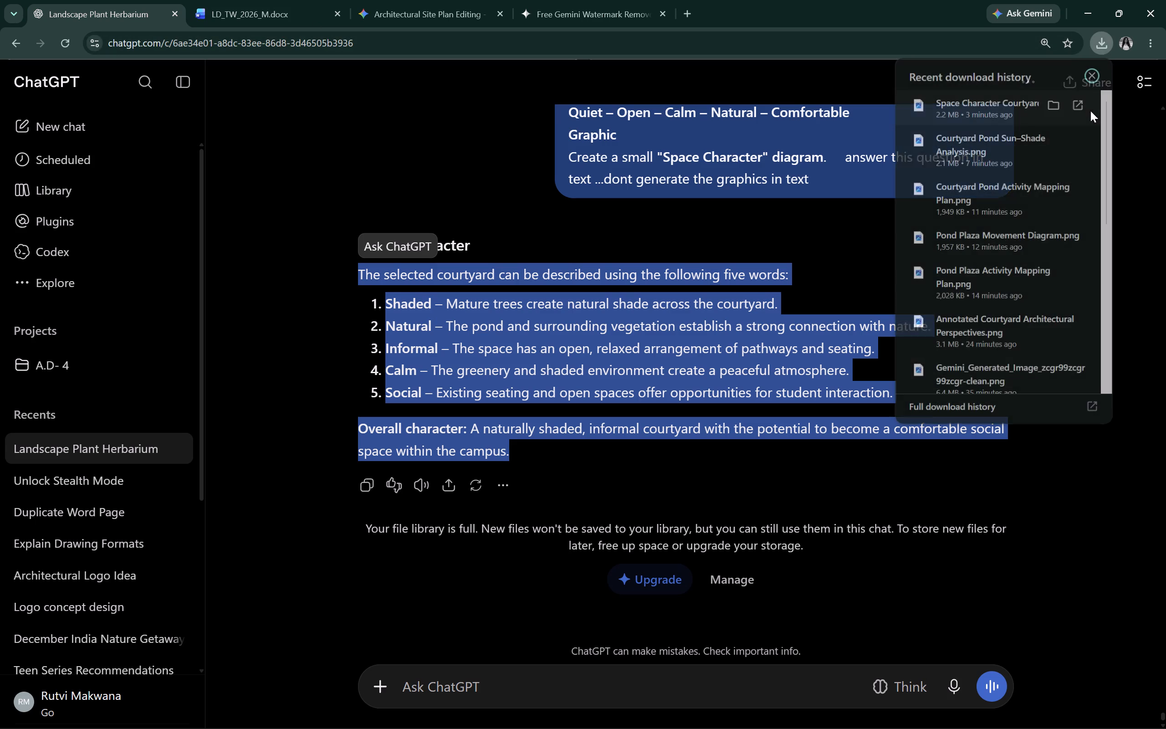
pyautogui.click(1082, 102)
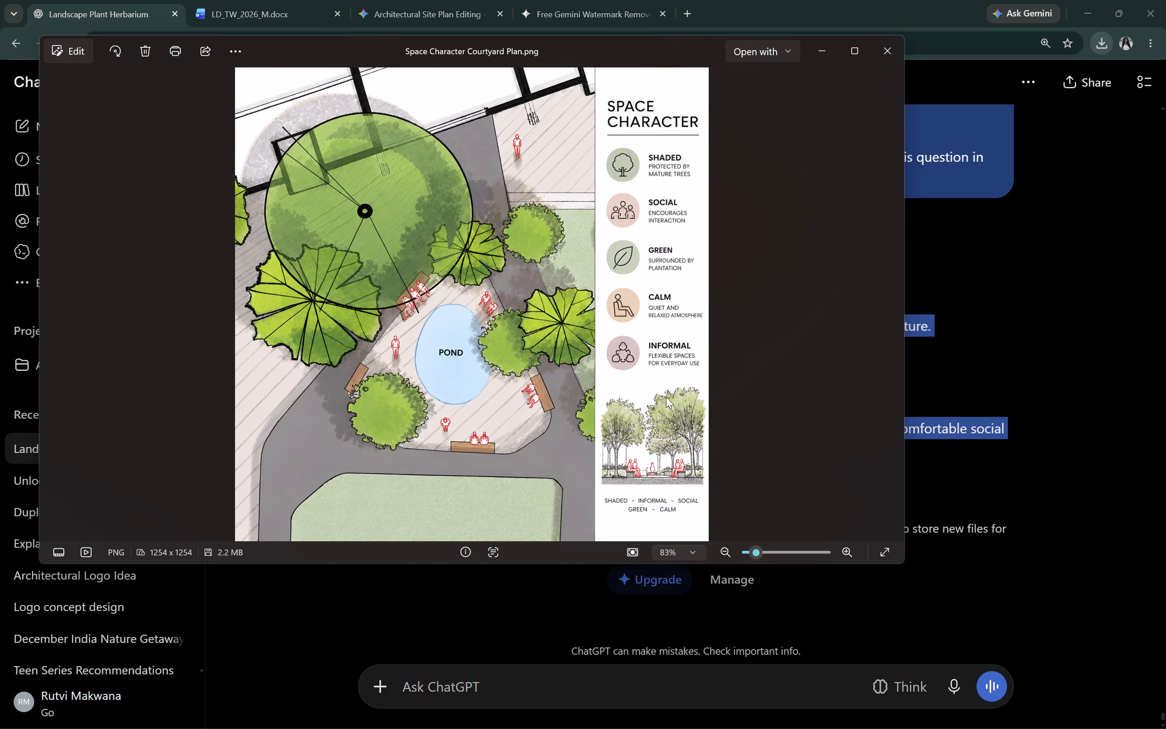